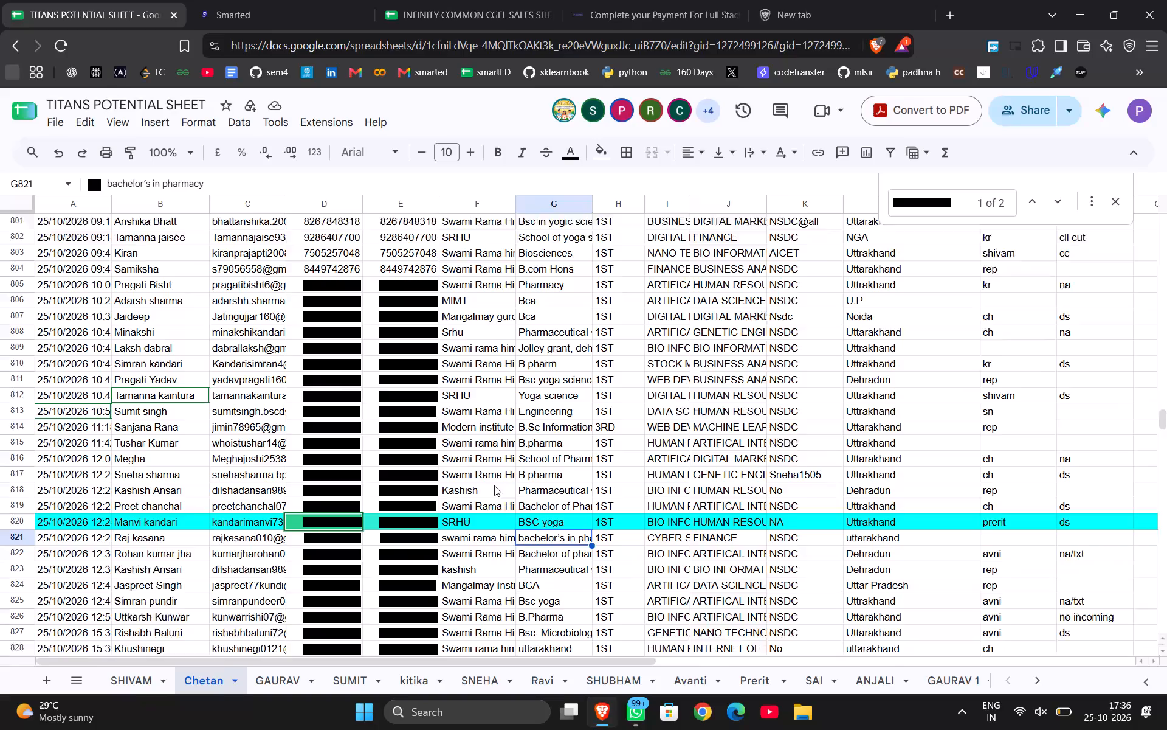
Find the unassigned lead in row 855 of the Chetan sheet and search the sheet for its column D phone number.
scroll(494, 485, left, 5)
scroll(494, 485, down, 2)
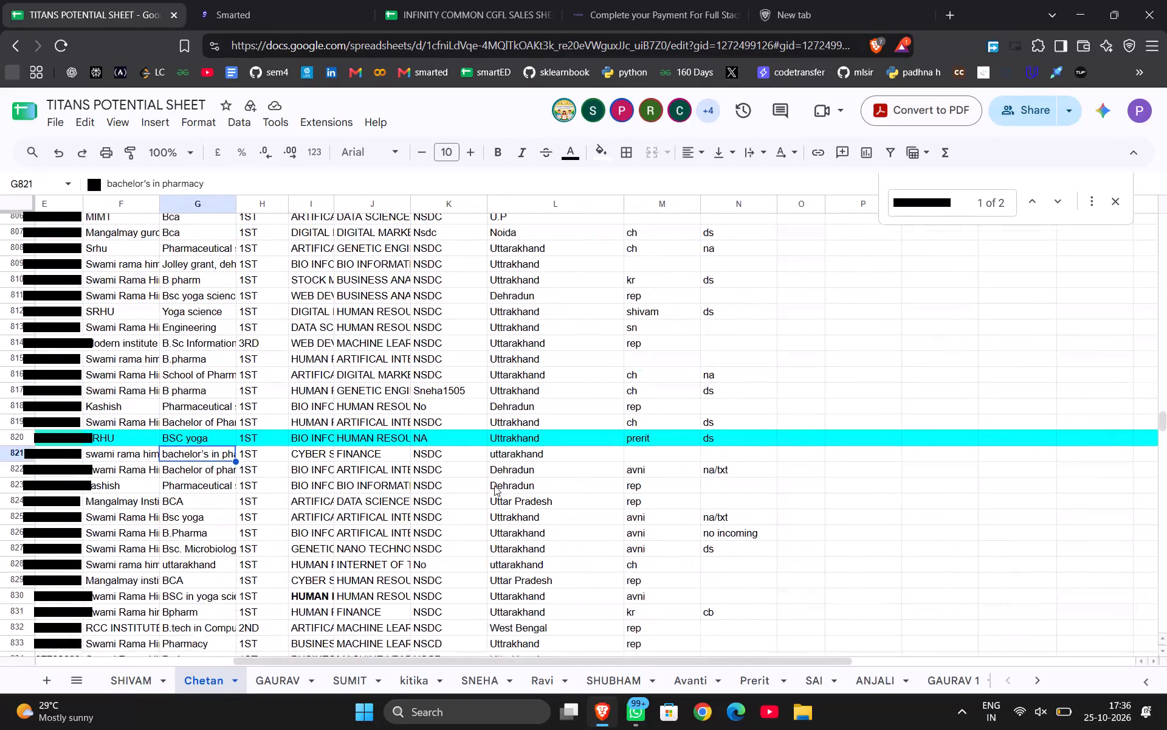
scroll(494, 485, down, 8)
scroll(494, 485, up, 3)
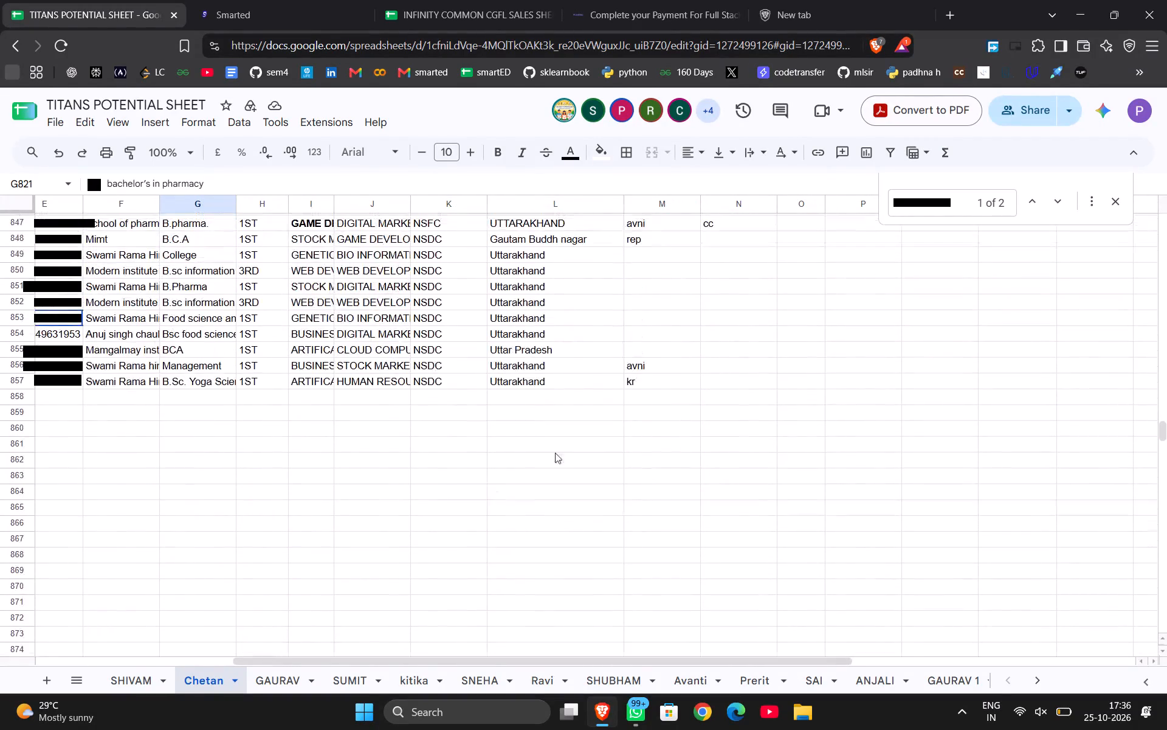
click(663, 350)
scroll(663, 350, right, 8)
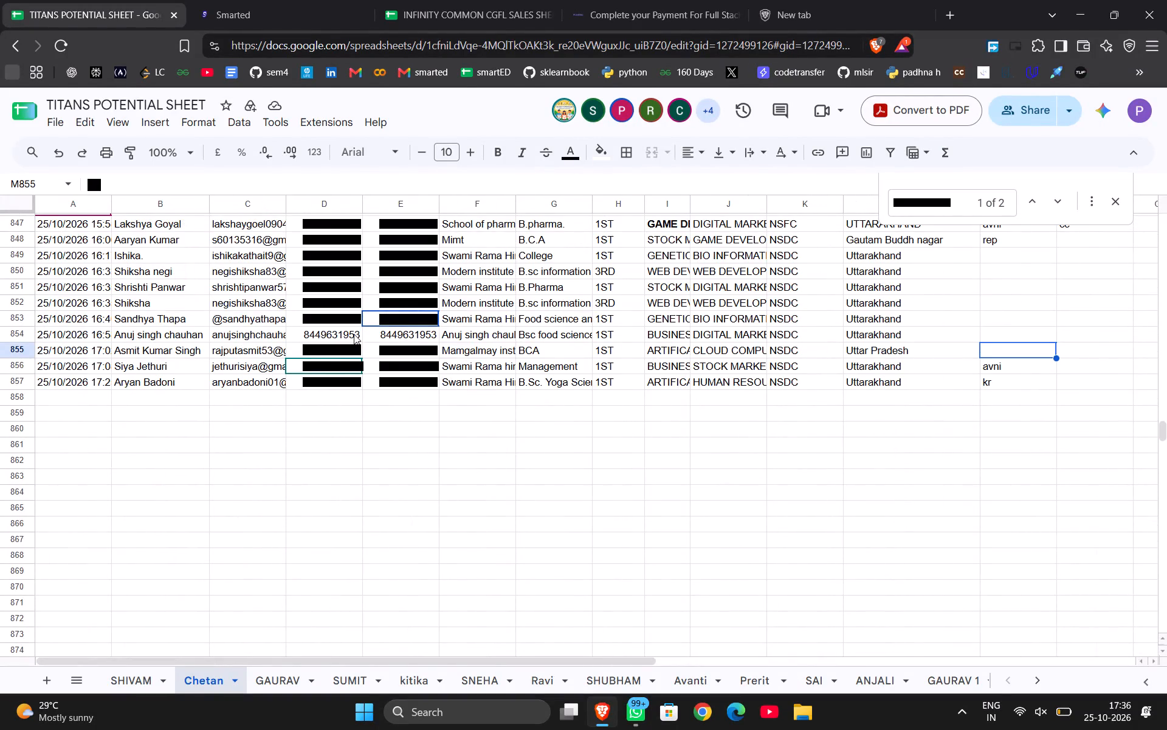
click(325, 350)
key(ctrl+c)
key(ctrl+f)
key(ctrl+v)
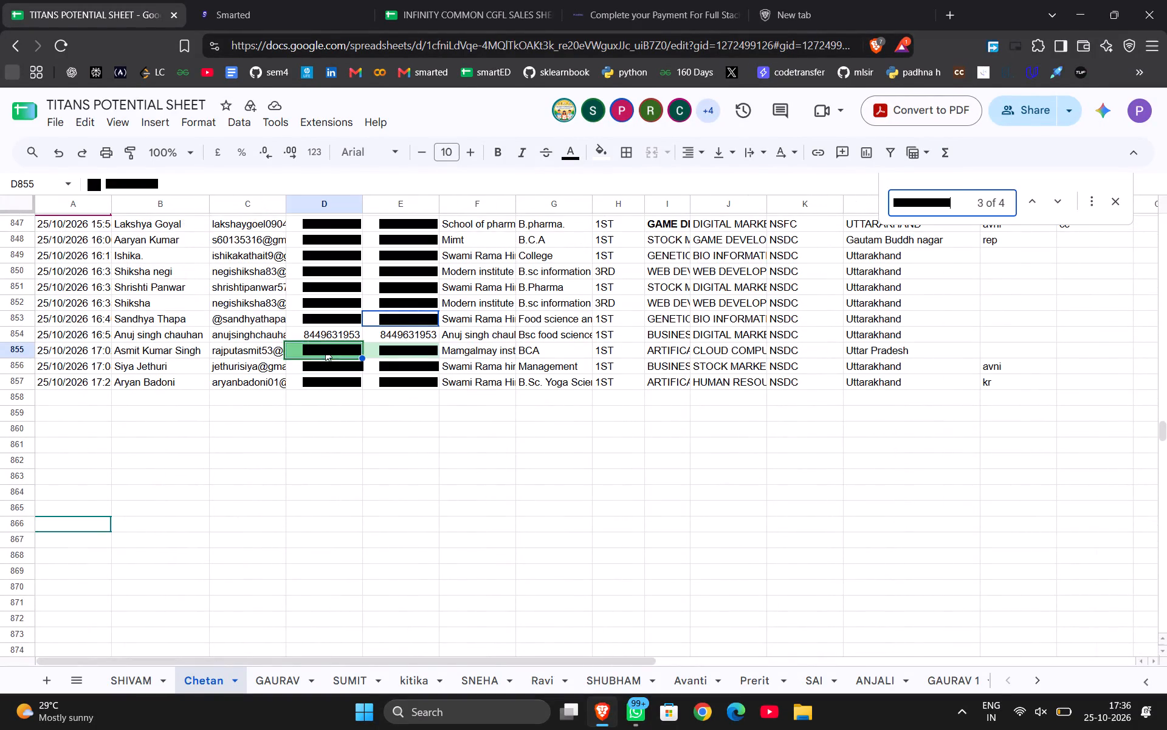
Claim the lead in row 855 by entering prerit in its column M cell.
triple_click(325, 350)
ctrl+click(325, 350)
key(ctrl+c)
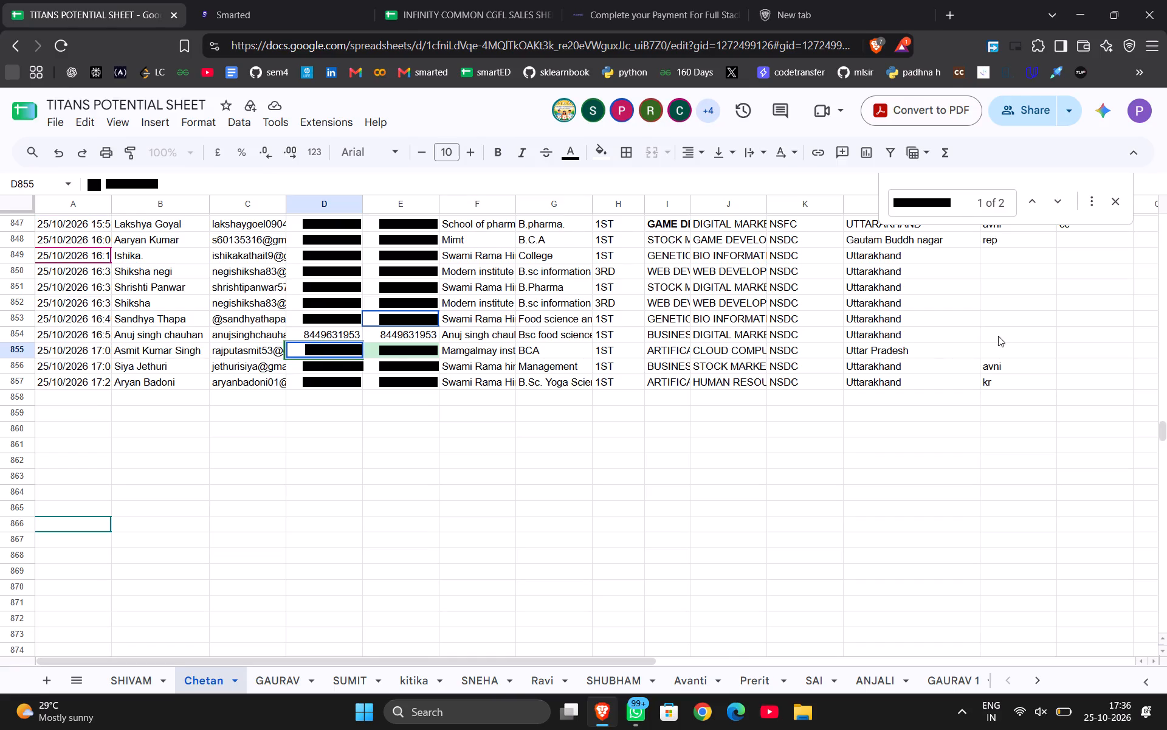
click(1007, 347)
text(prerit)
key(Tab)
scroll(1007, 347, right, 7)
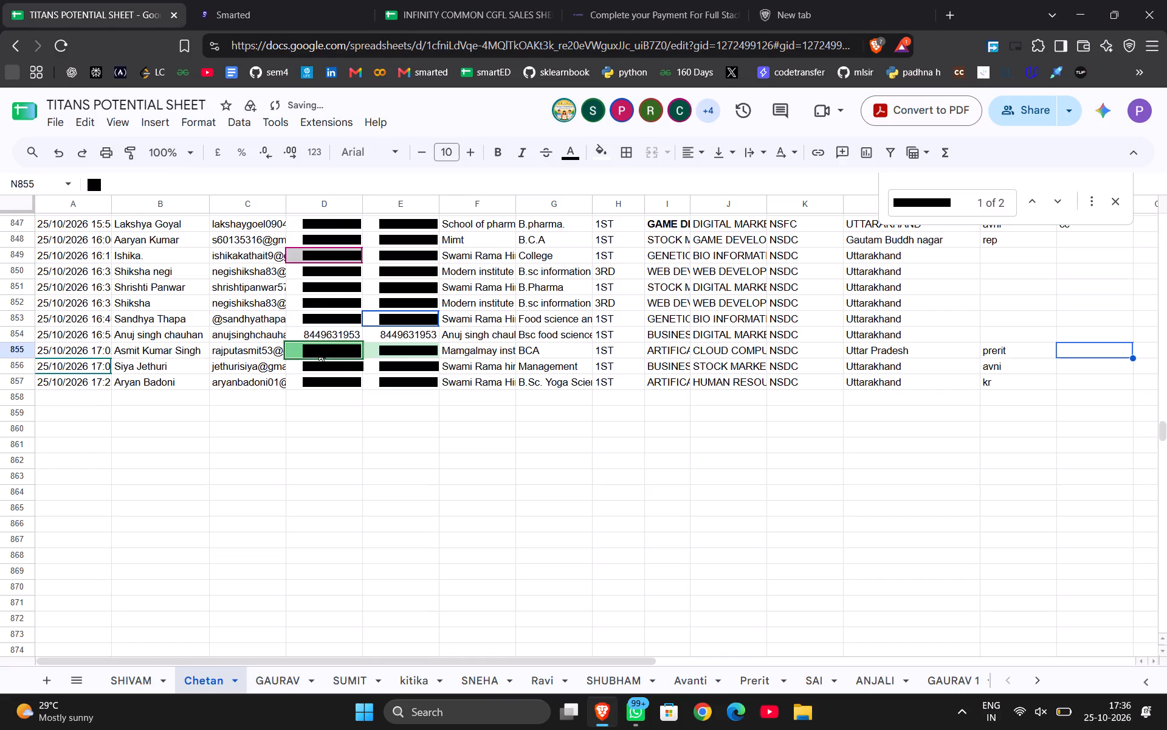
Copy the phone number from the column D cell of row 855.
triple_click(318, 350)
key(ctrl+c)
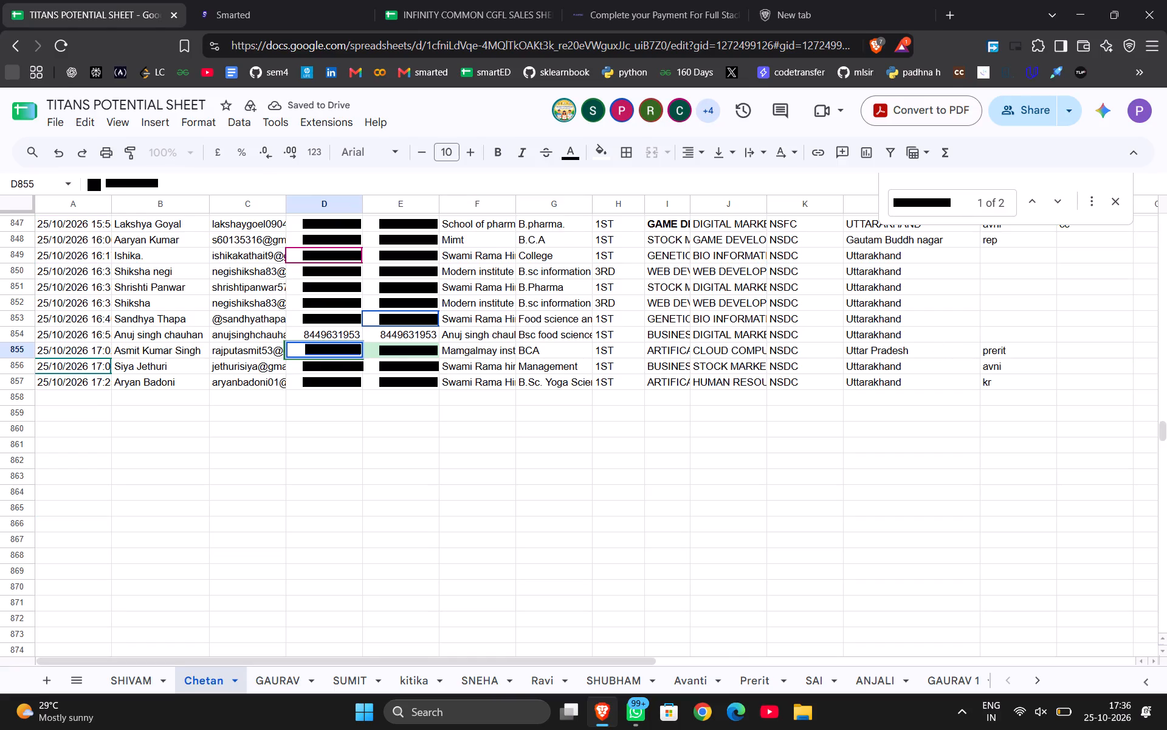
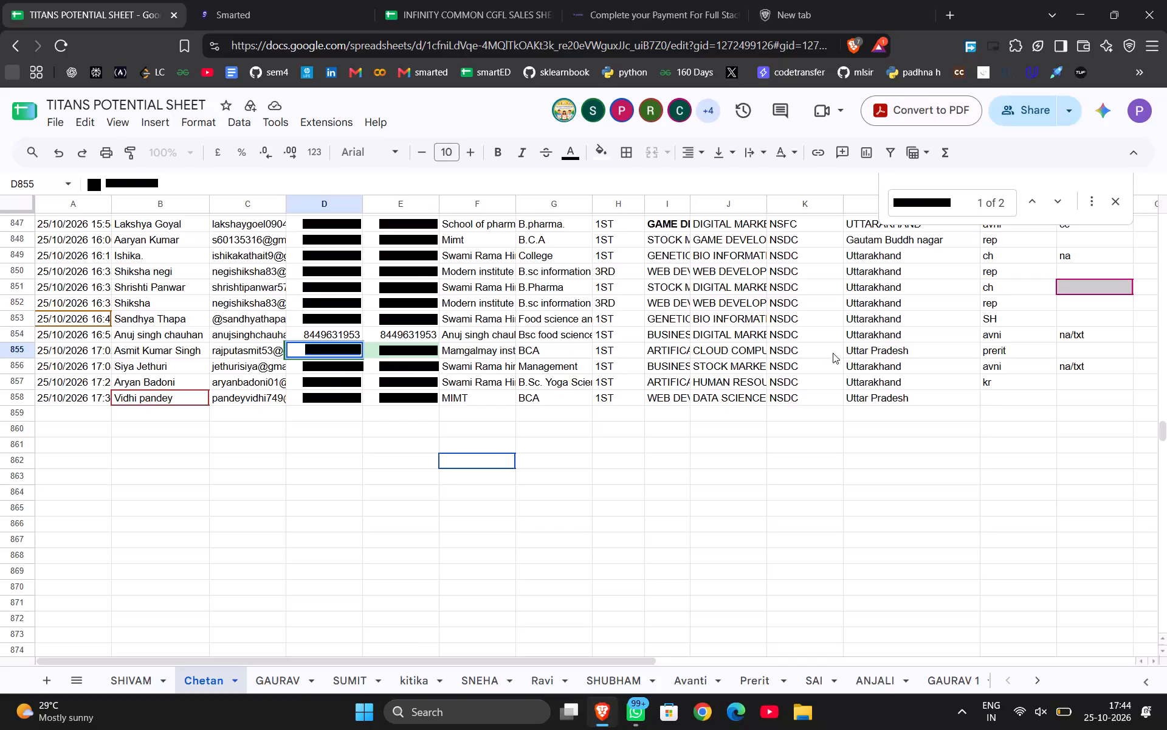
Copy the phone number from the column D cell of row 855 again.
click(1038, 348)
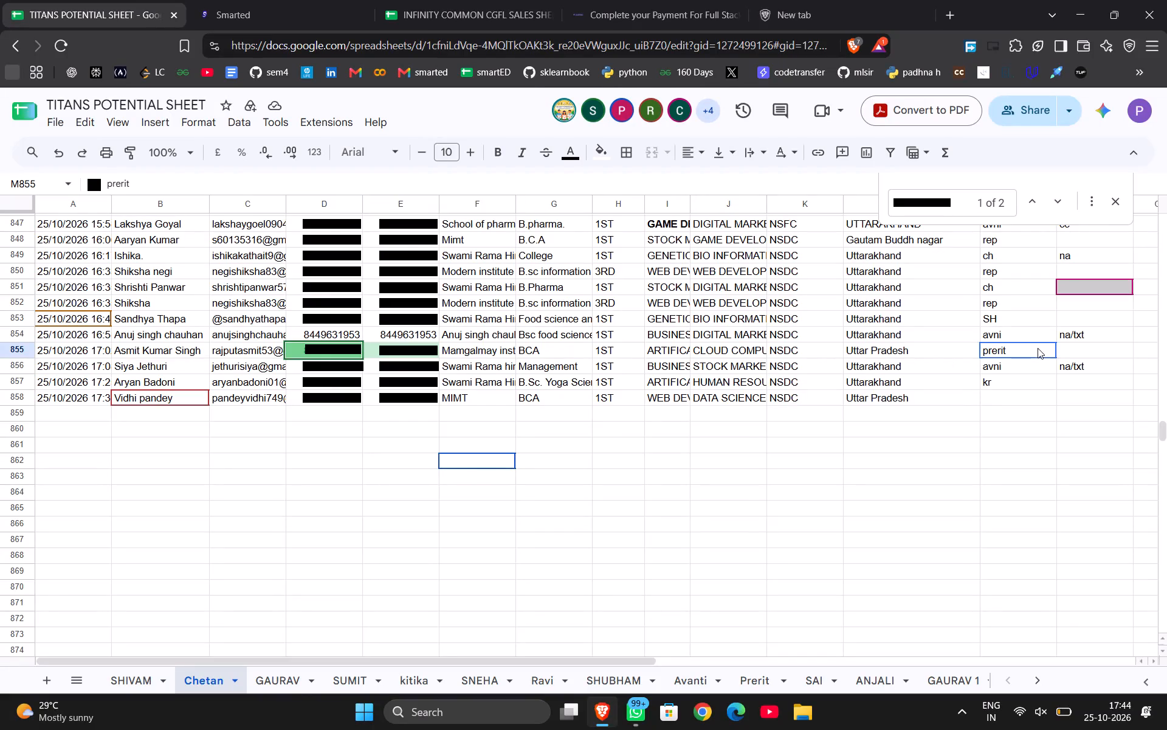
triple_click(311, 352)
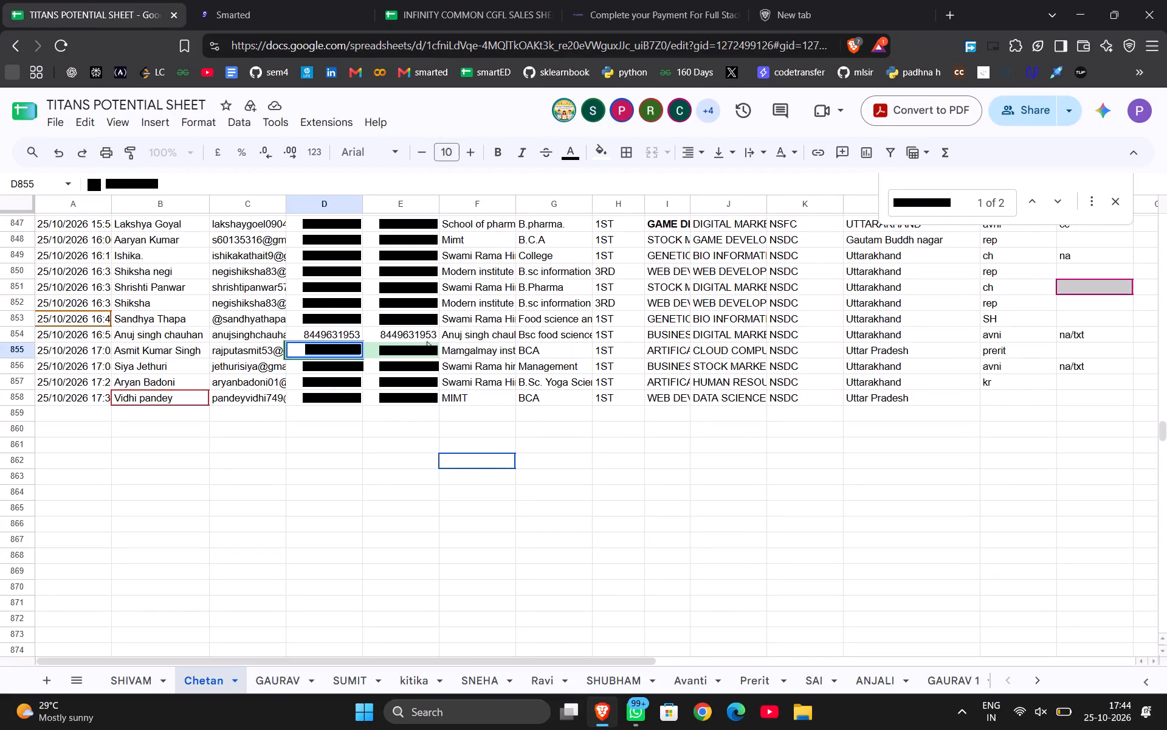
key(ctrl+c)
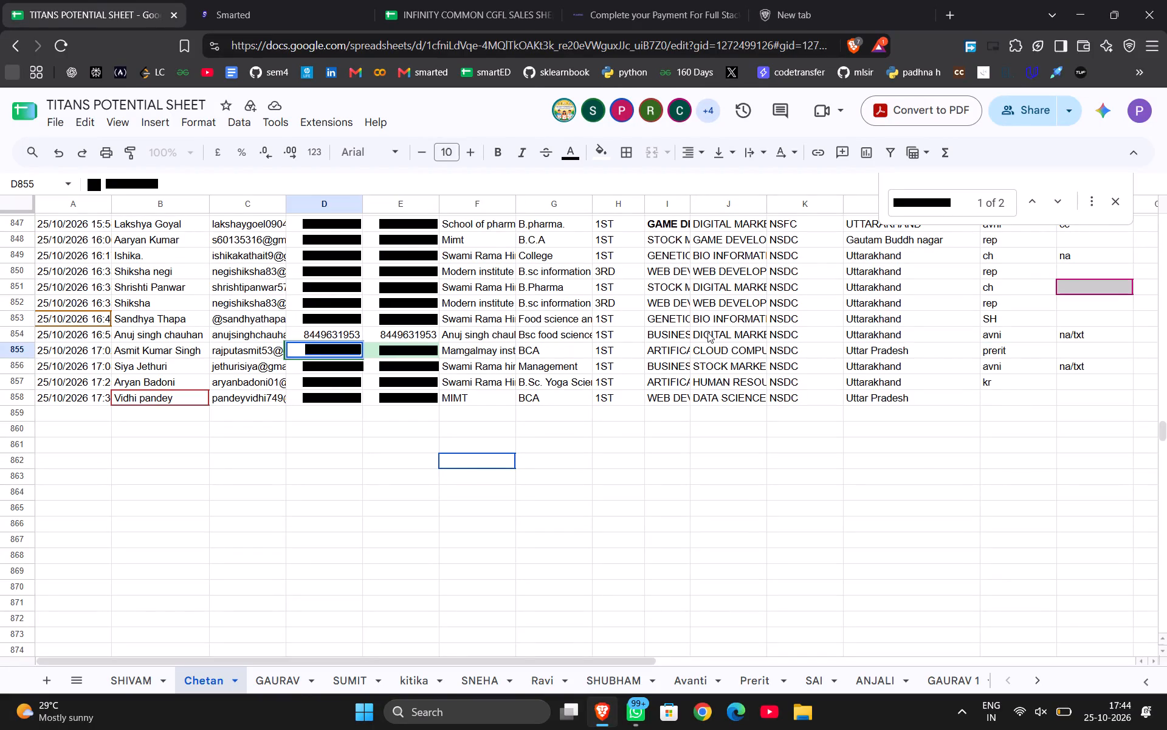
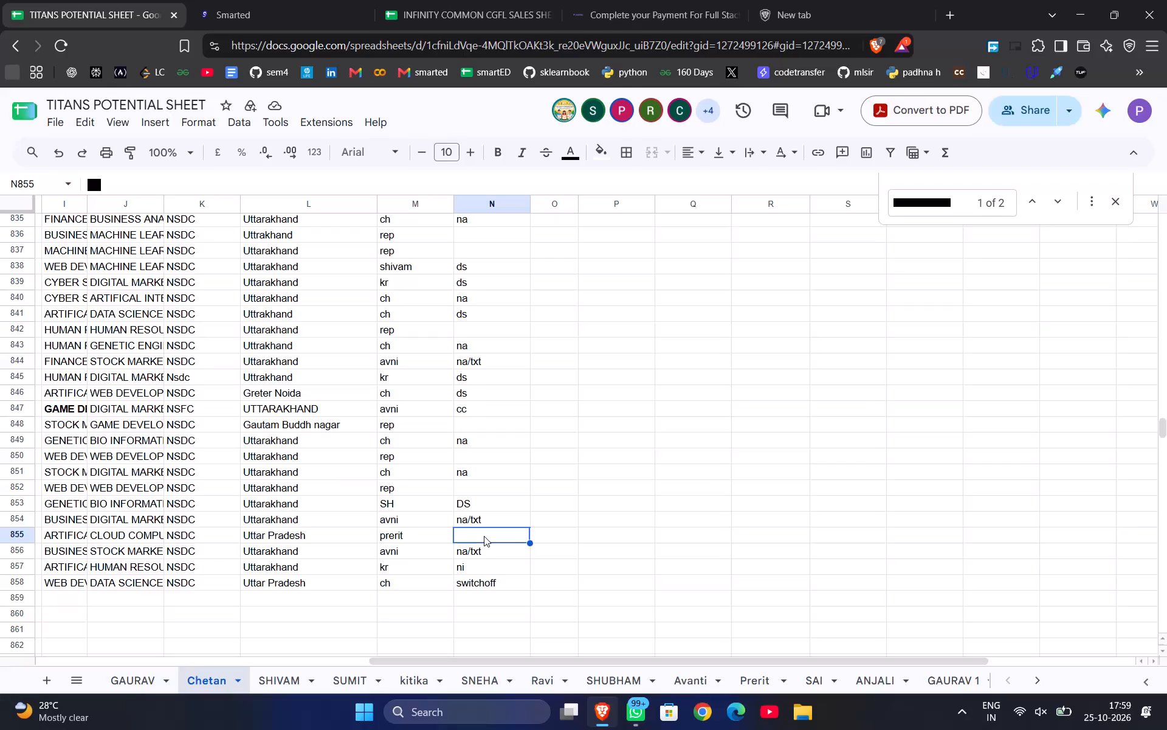
Enter the call status "ds" in column N for the prerit lead in row 855.
key(s)
key(BackSpace)
text(ds)
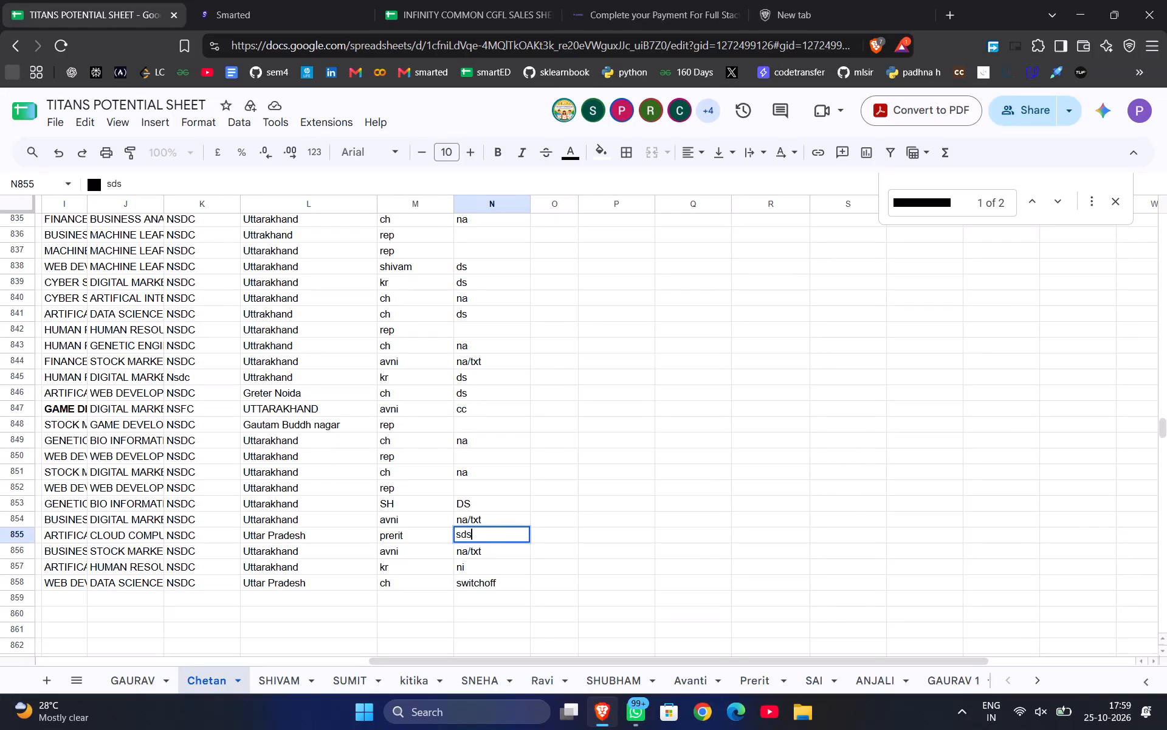
key(BackSpace)
key(BackSpace)
key(BackSpace)
text(ds)
key(Return)
Enter the follow-up status "ni" in column O for the cyan-highlighted prerit lead in row 820.
key(Up)
key(Up)
key(Up)
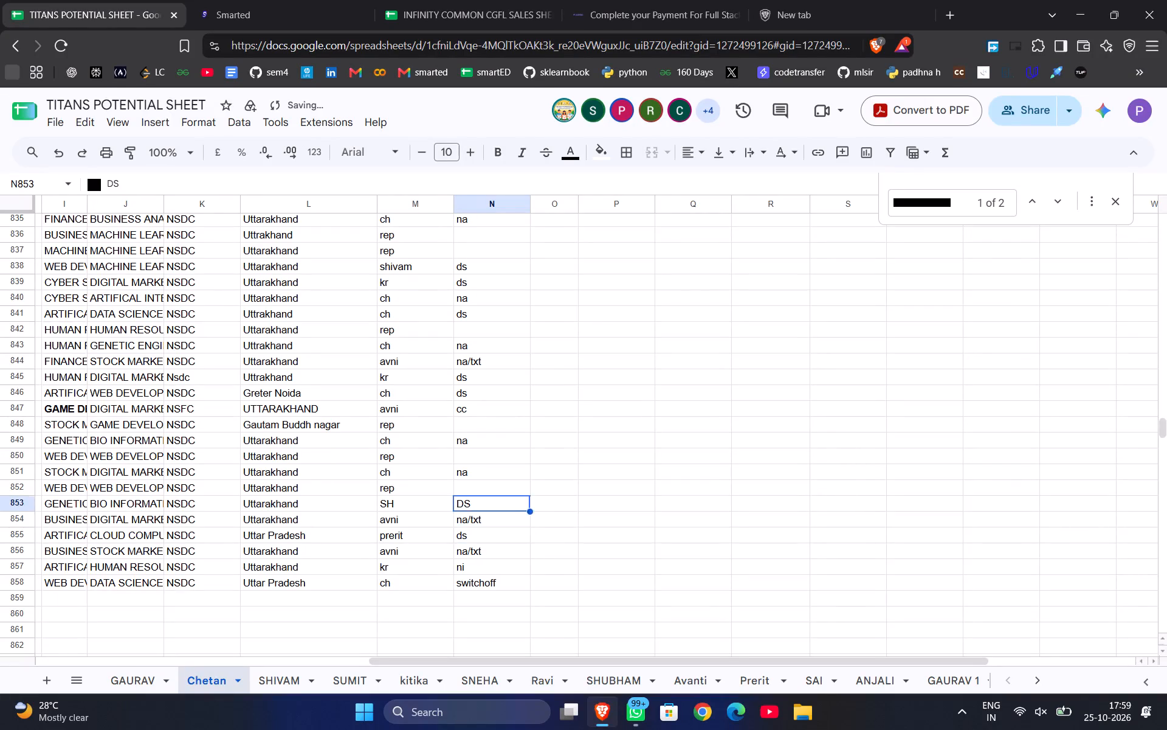
key(Up)
key(Up)
key(Up)
key(Up)
key(Up)
key(Up)
key(Up)
key(Up)
key(Up)
key(Up)
key(Up)
key(Up)
key(Up)
key(Up)
key(Up)
key(Up)
key(Up)
key(Up)
key(Up)
key(Up)
key(Up)
key(Up)
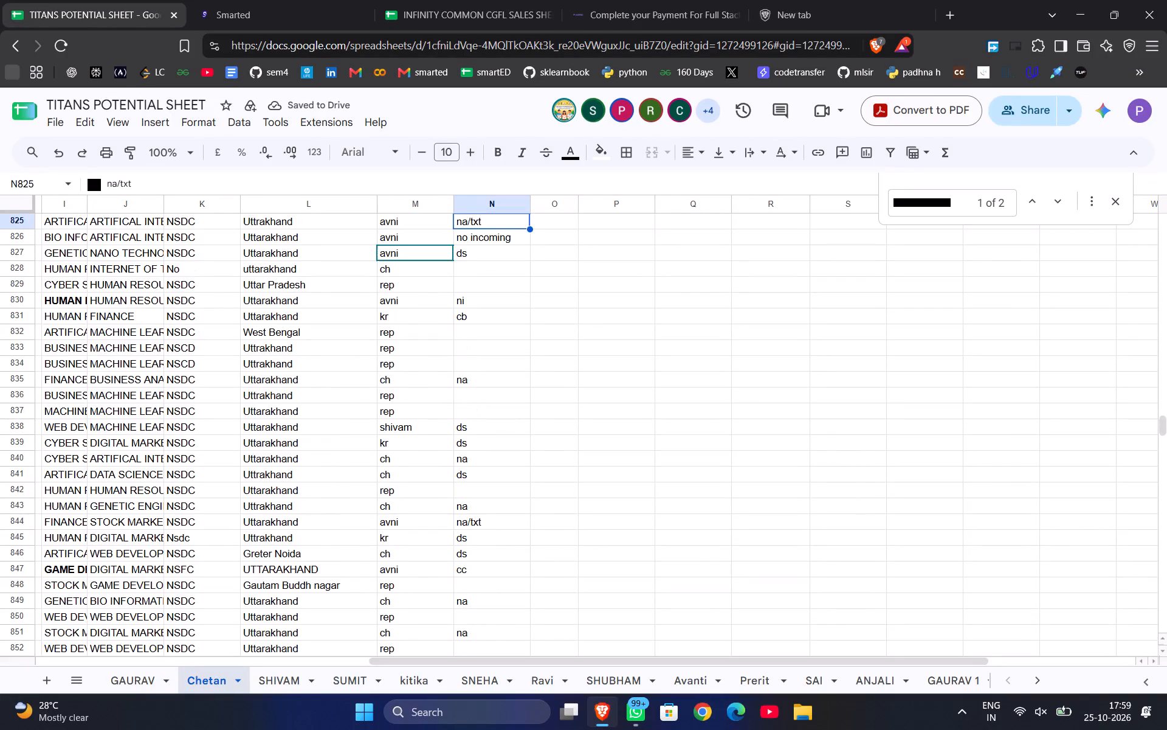
scroll(497, 534, up, 4)
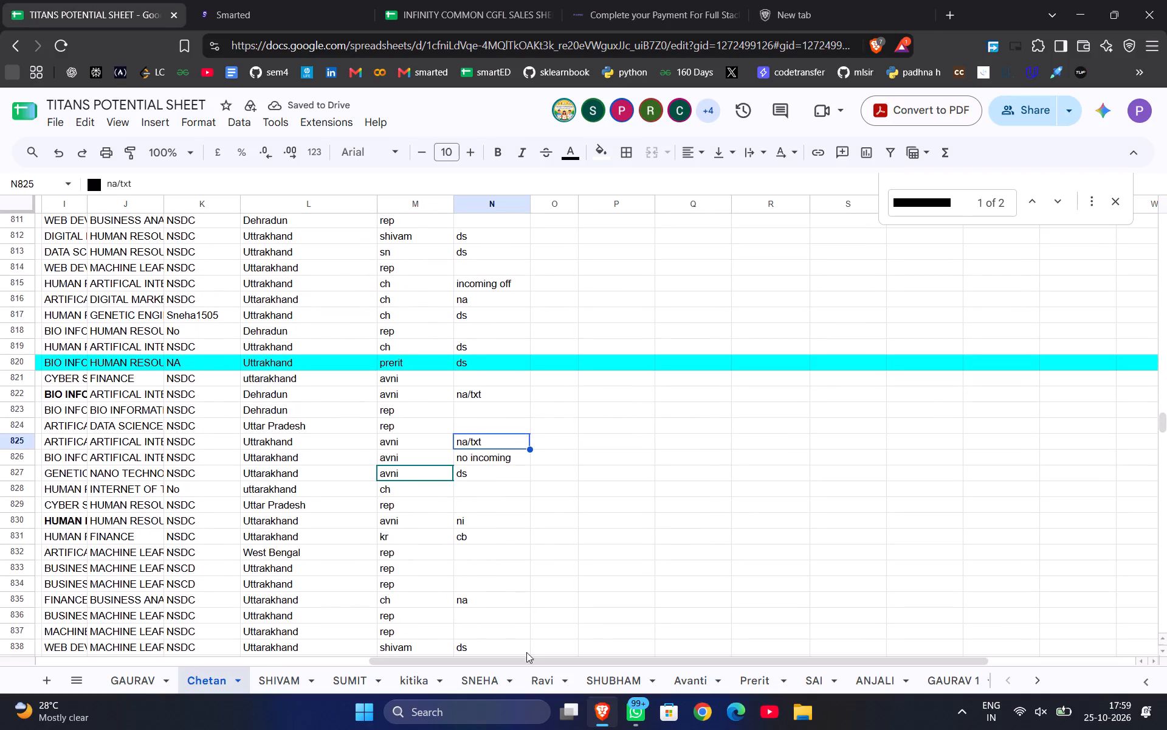
scroll(546, 387, up, 1)
click(546, 387)
text(ni)
key(Return)
key(Up)
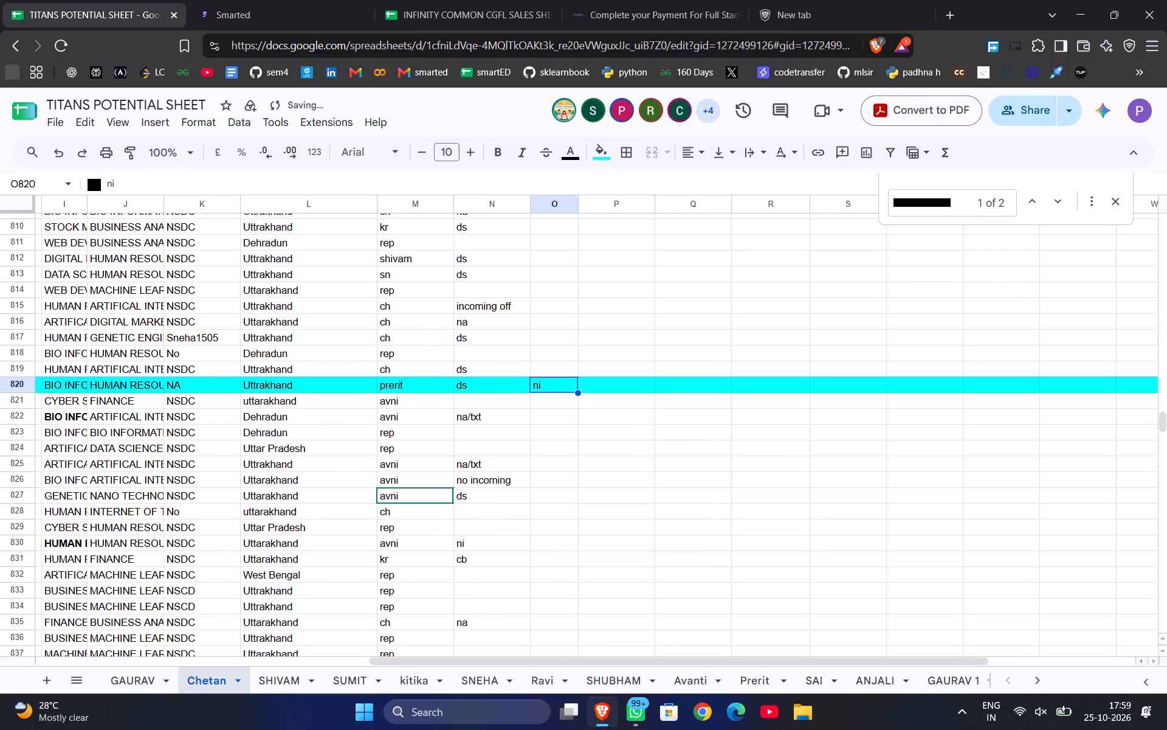
Check the unassigned West Bengal lead in row 751 for duplicates by searching the sheet for its column D phone number.
scroll(546, 387, up, 5)
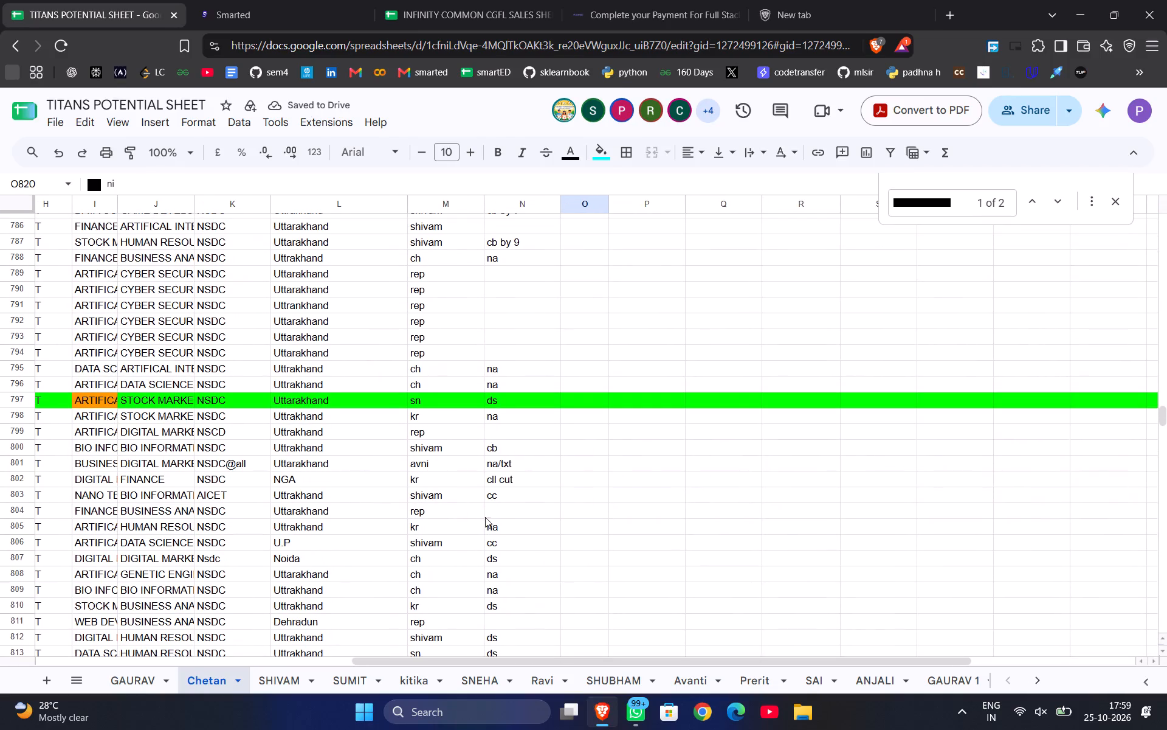
scroll(507, 376, up, 5)
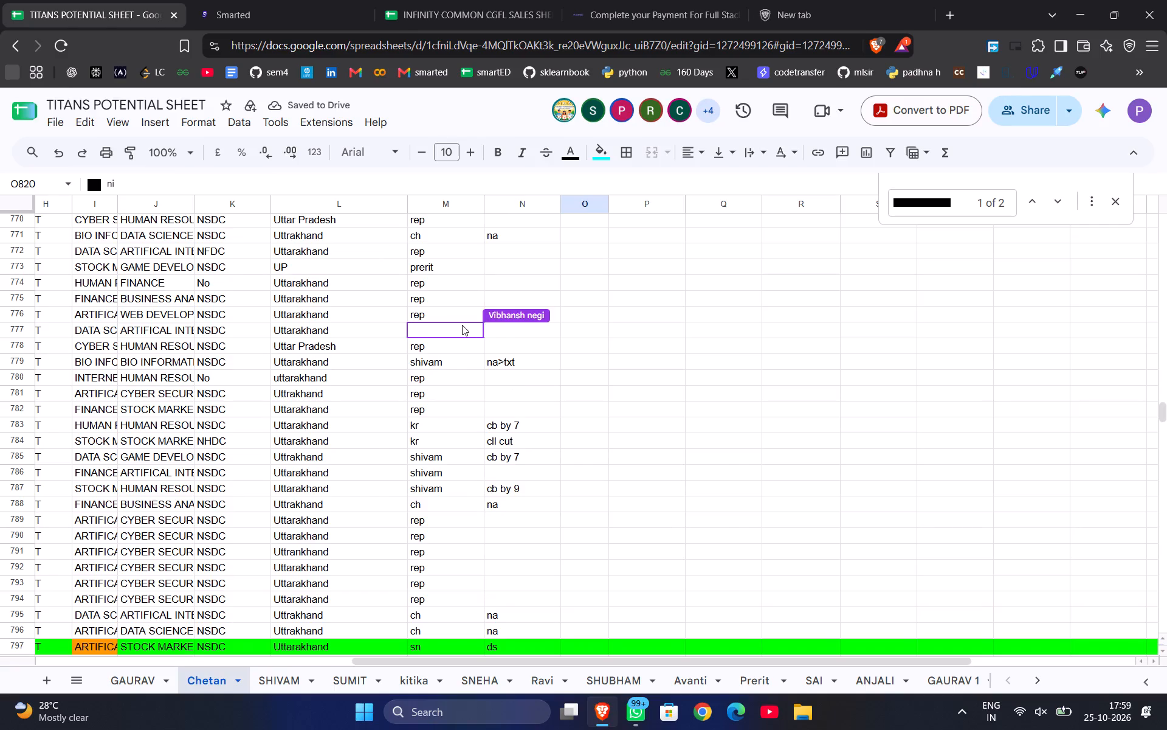
scroll(462, 325, up, 7)
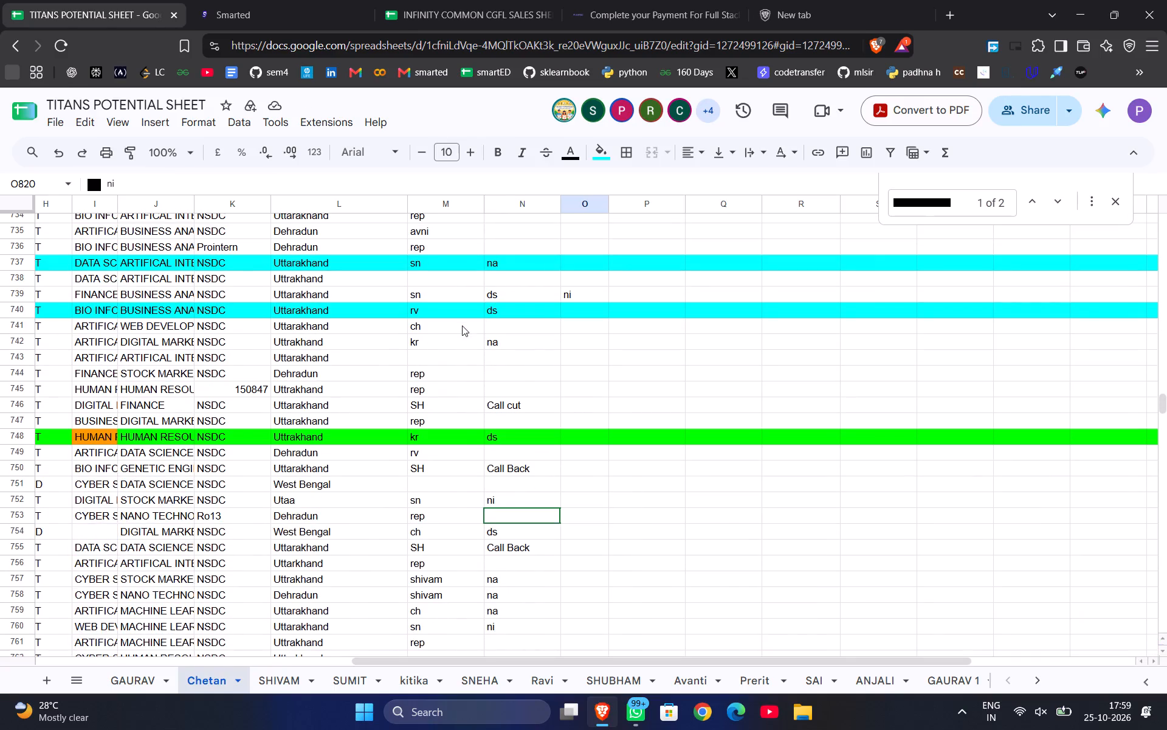
scroll(462, 325, up, 1)
click(408, 481)
scroll(408, 481, right, 10)
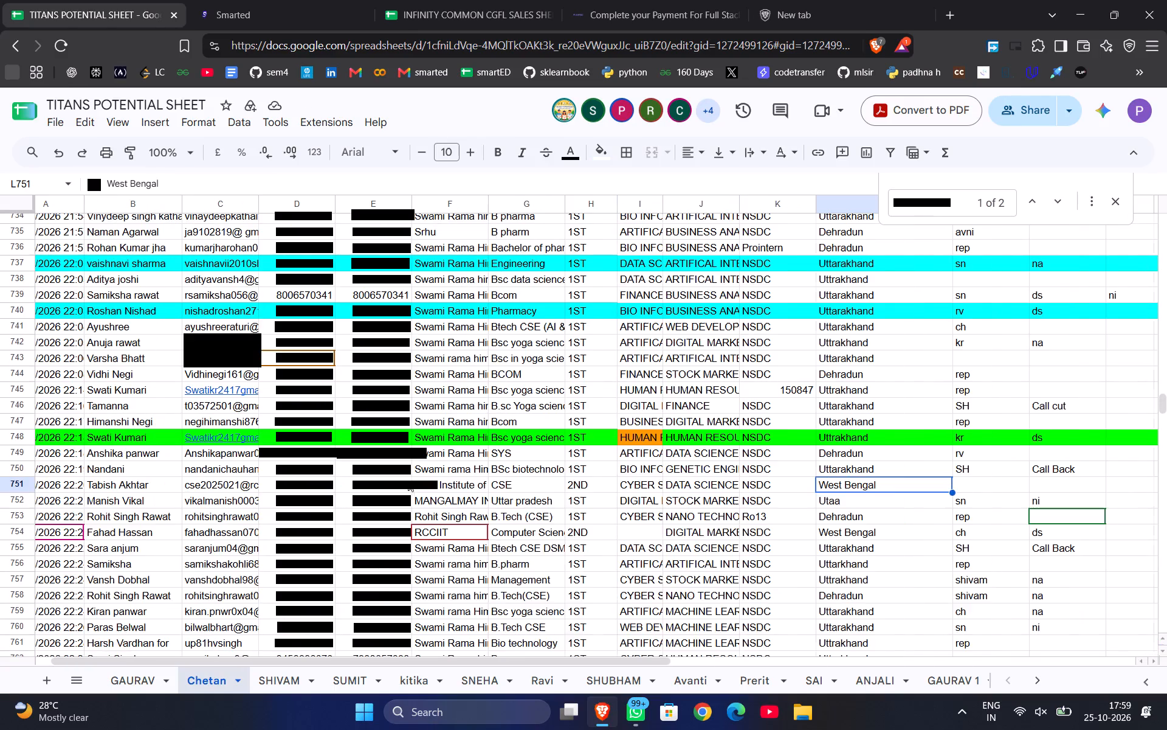
click(307, 488)
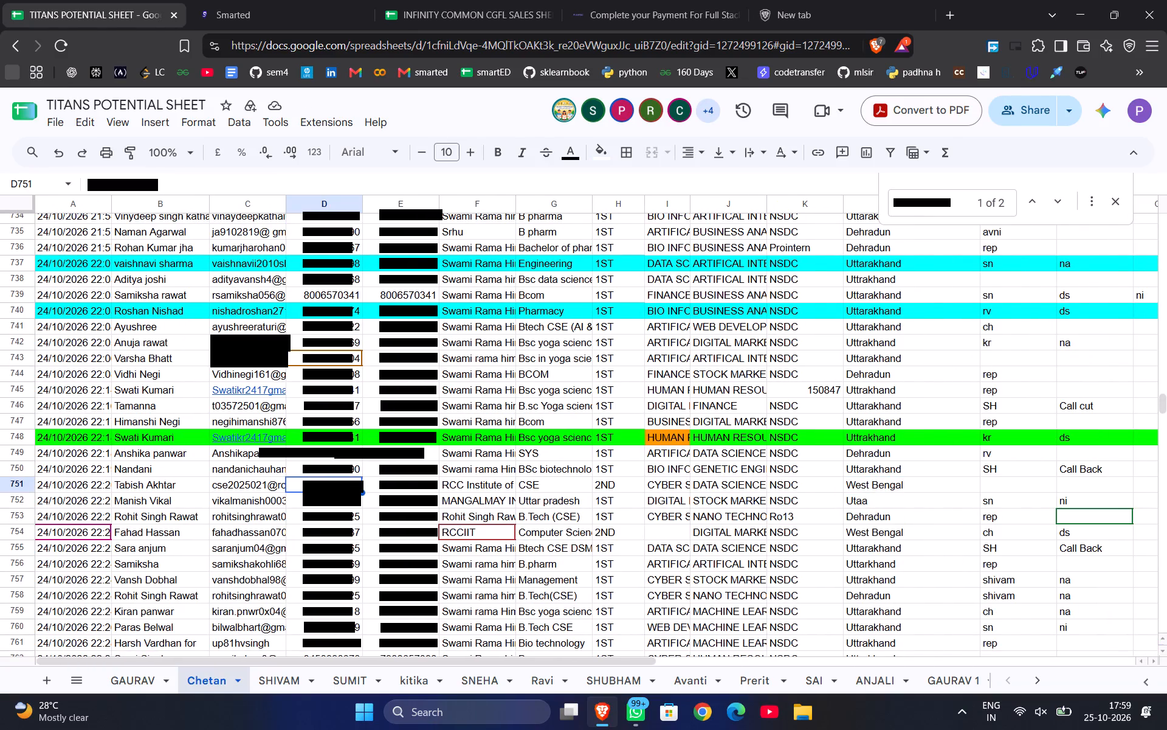
key(ctrl+c)
key(ctrl+f)
key(ctrl+v)
Claim the lead in row 751 by entering "prerit" in column M.
scroll(307, 488, left, 6)
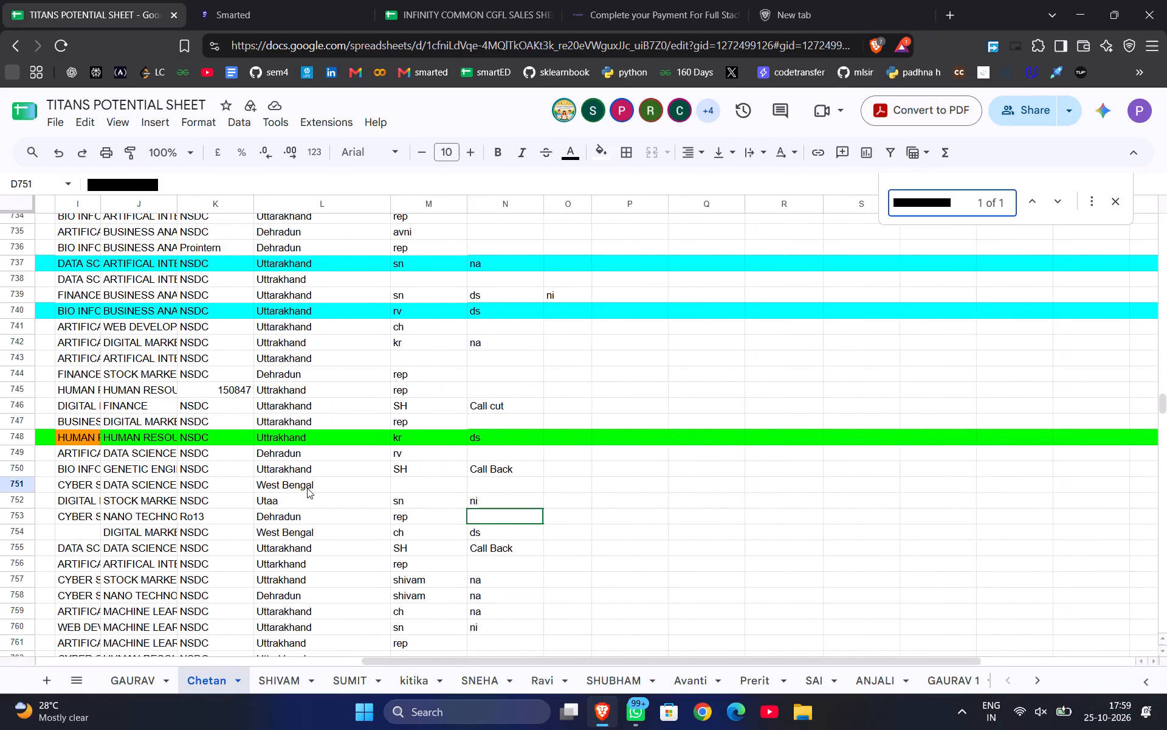
click(401, 487)
text(prerit)
key(Tab)
Copy the phone number from the column D cell of row 751.
scroll(401, 487, right, 8)
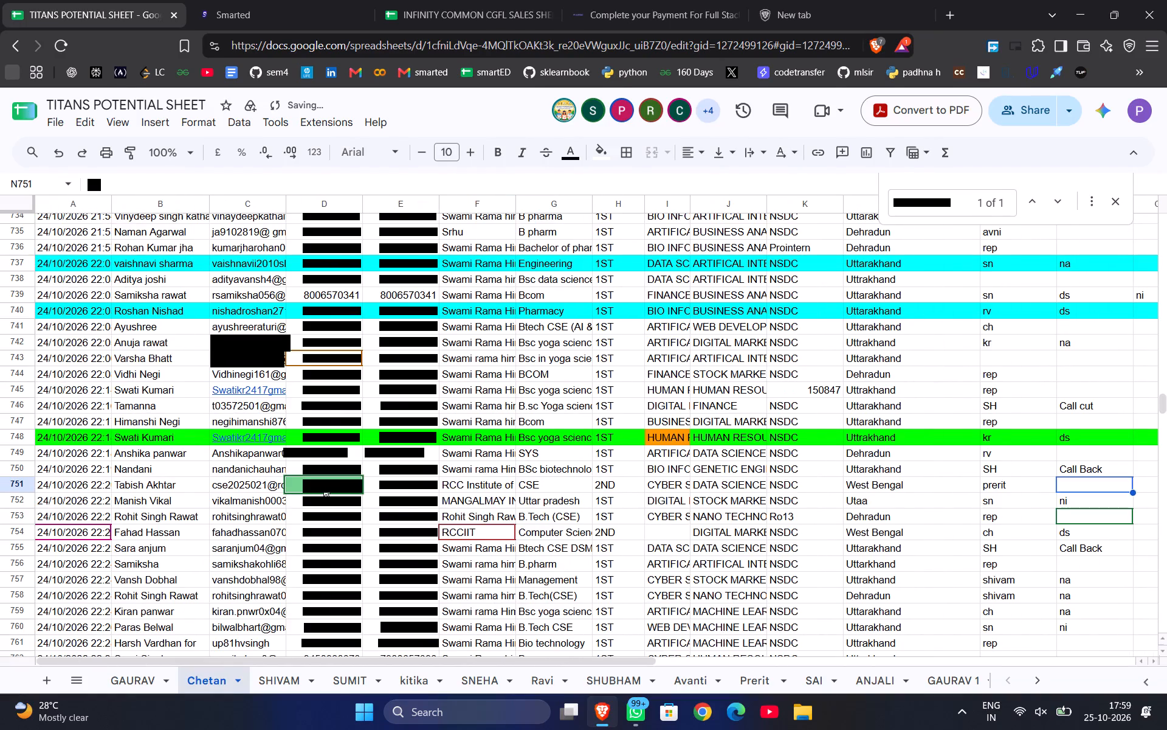
triple_click(324, 485)
key(ctrl+c)
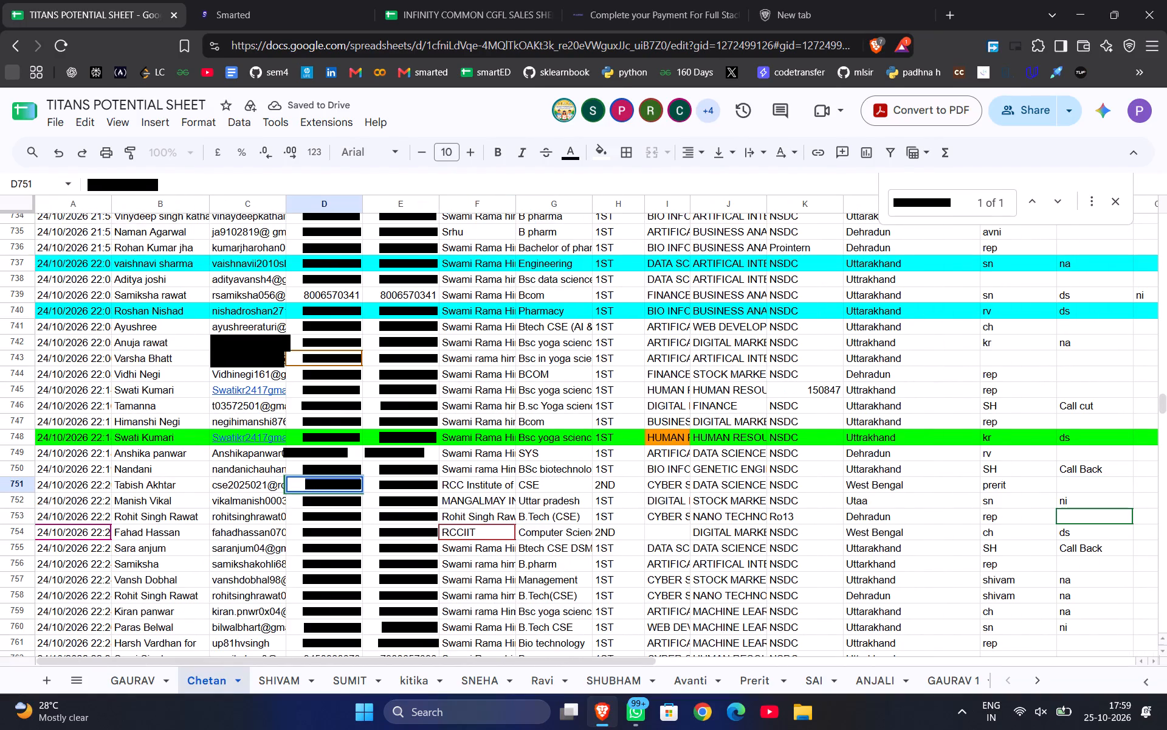
Search the sheet for row 751's college, RCC Institute of Information Technology, and review each matching lead's assignee and status.
scroll(470, 479, up, 1)
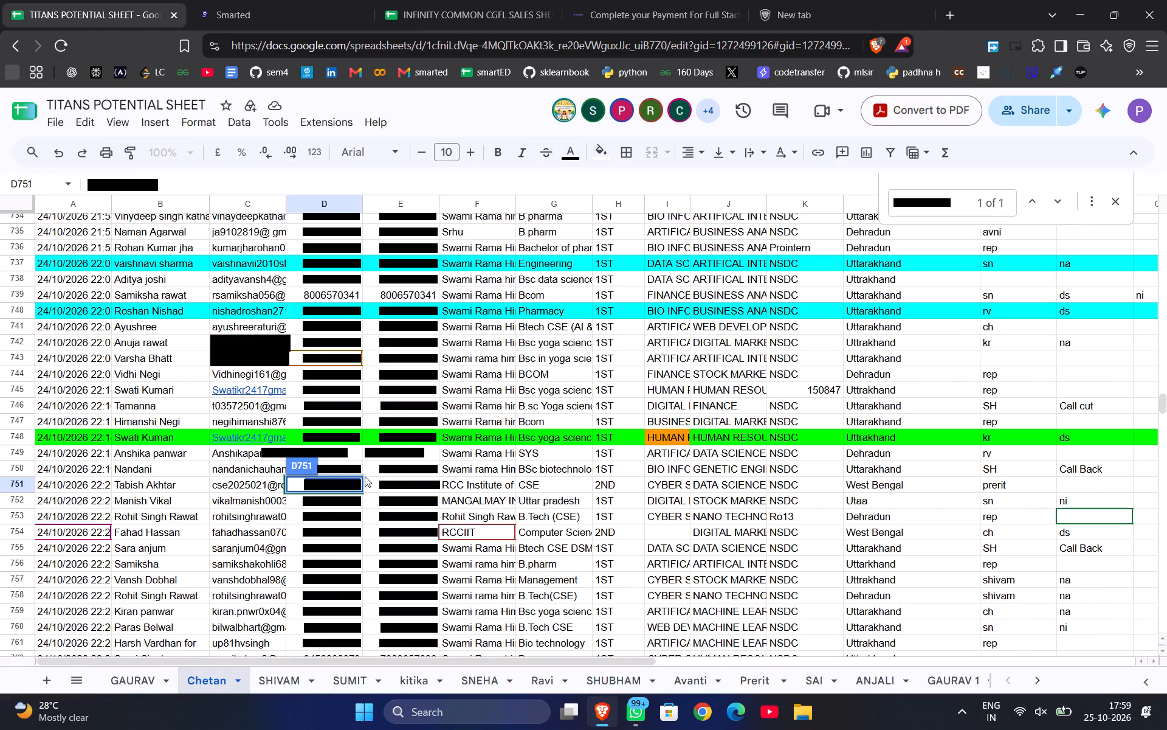
click(485, 487)
key(ctrl+c)
key(ctrl+f)
key(ctrl+v)
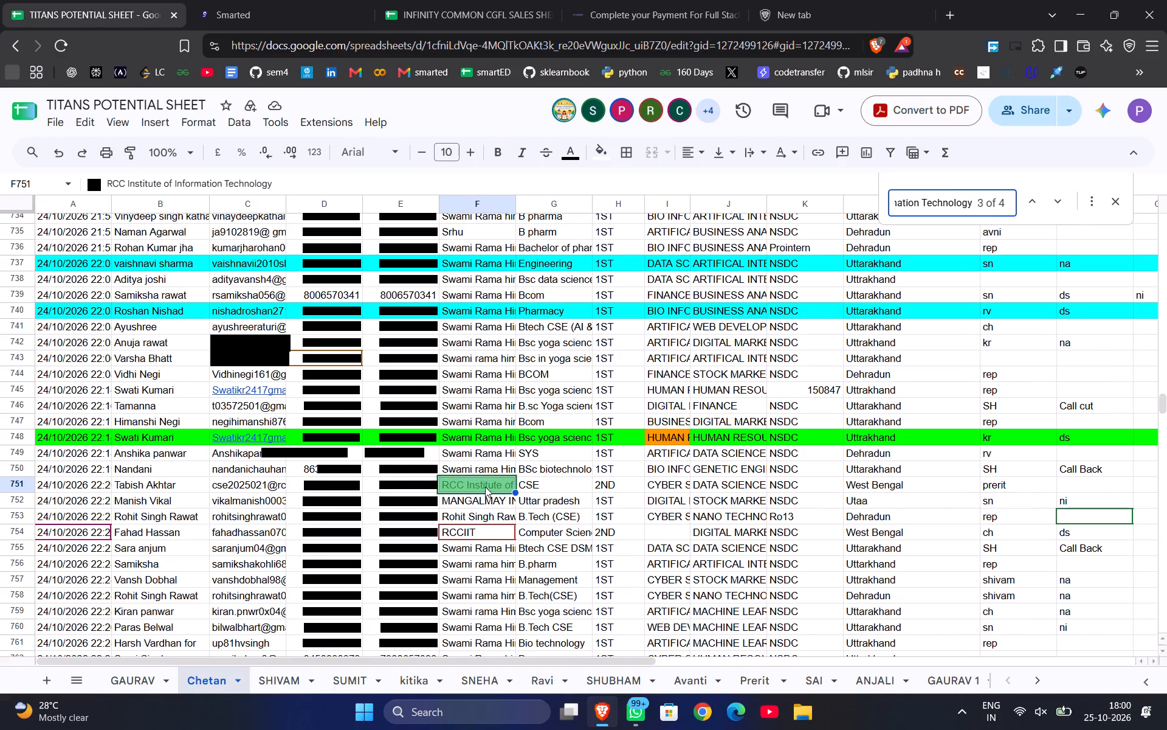
key(Return)
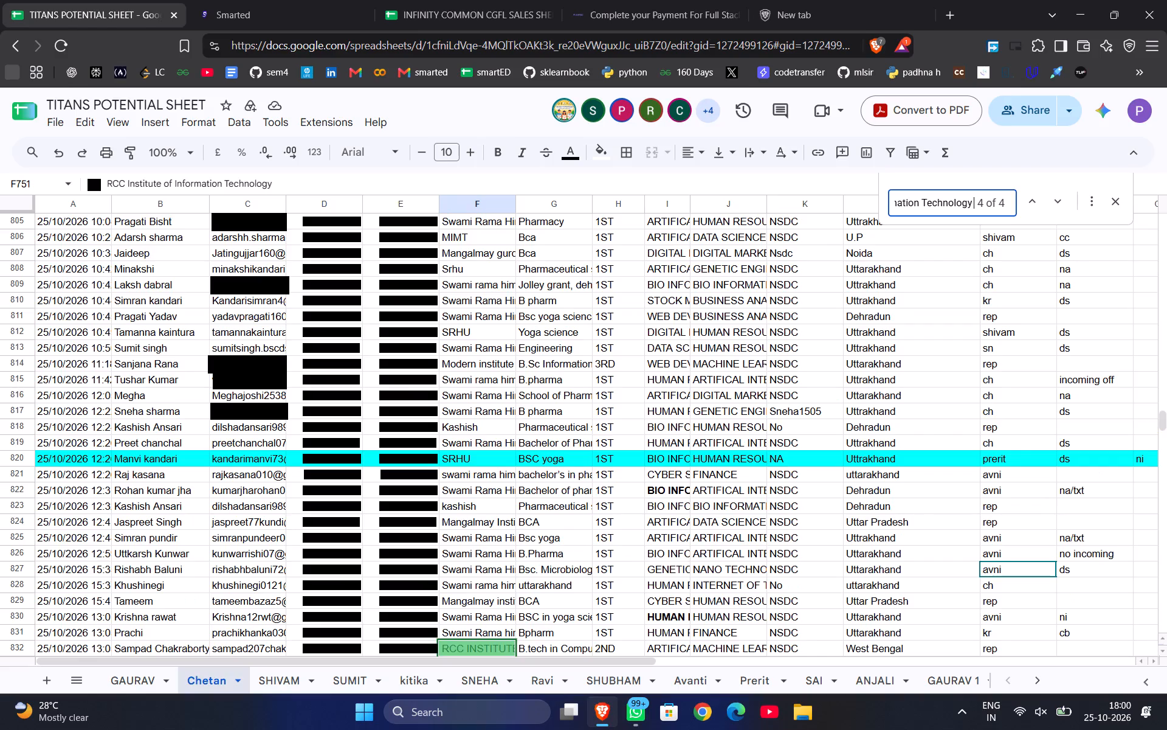
key(Return)
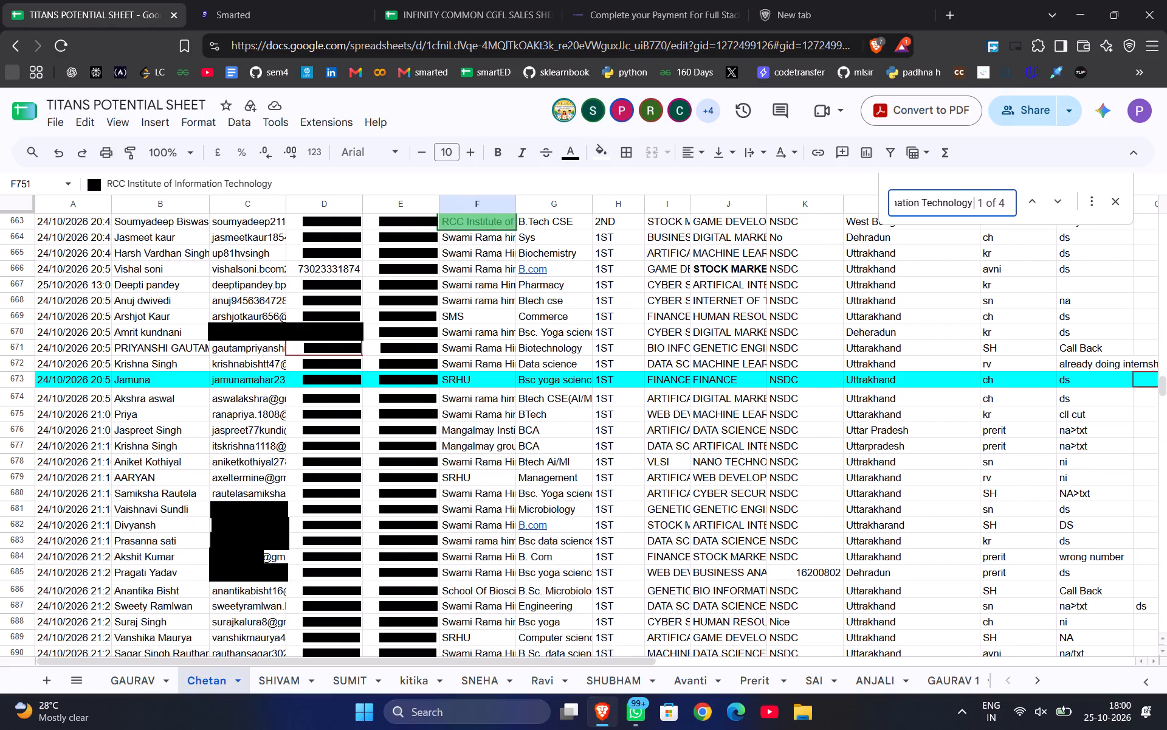
scroll(469, 541, left, 3)
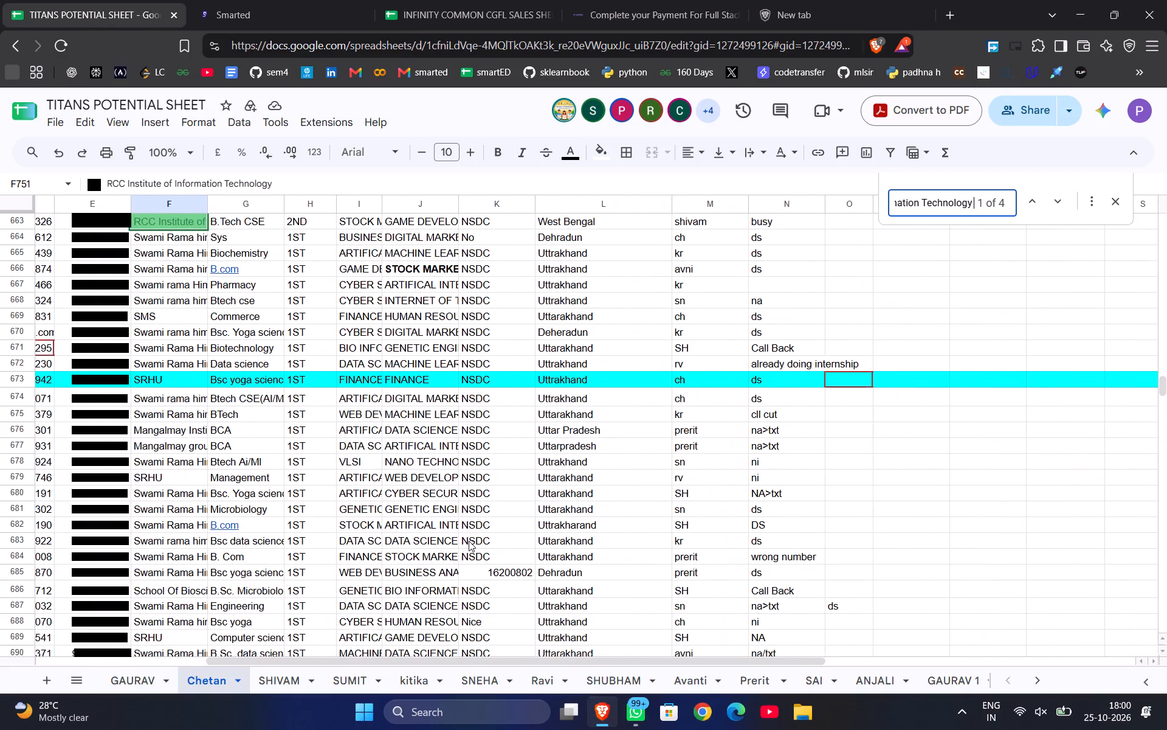
key(Return)
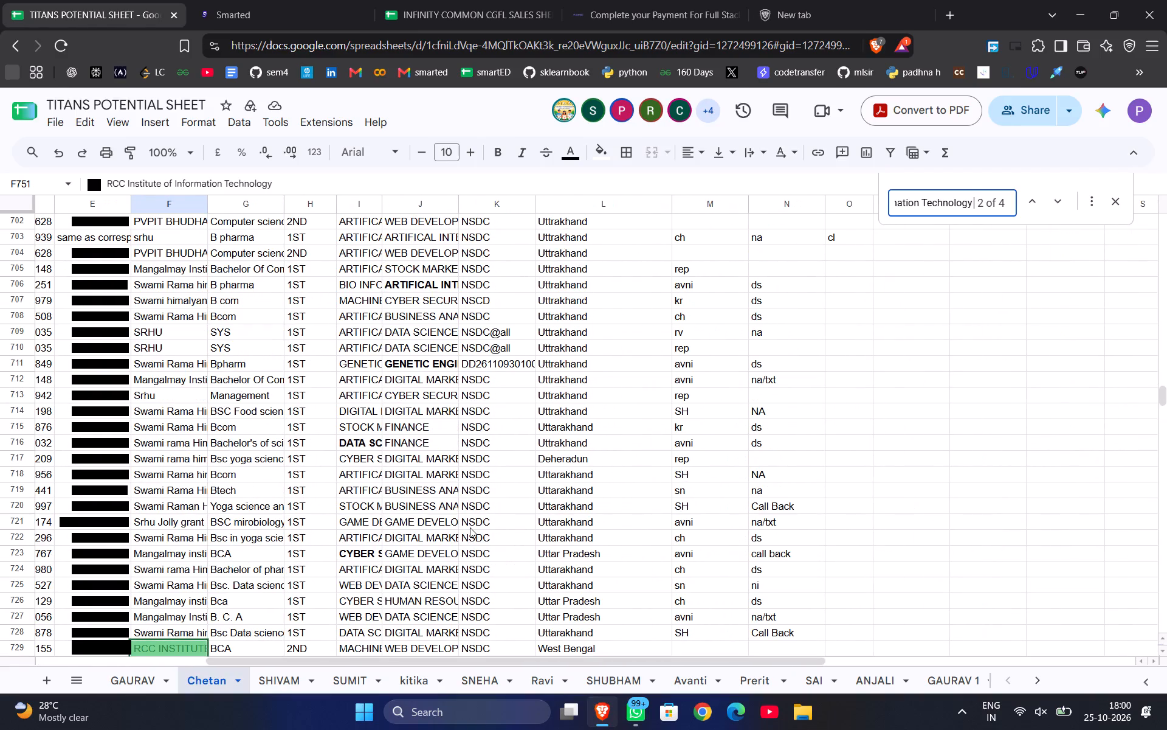
key(Return)
key(Return)
key(Return)
key(Return)
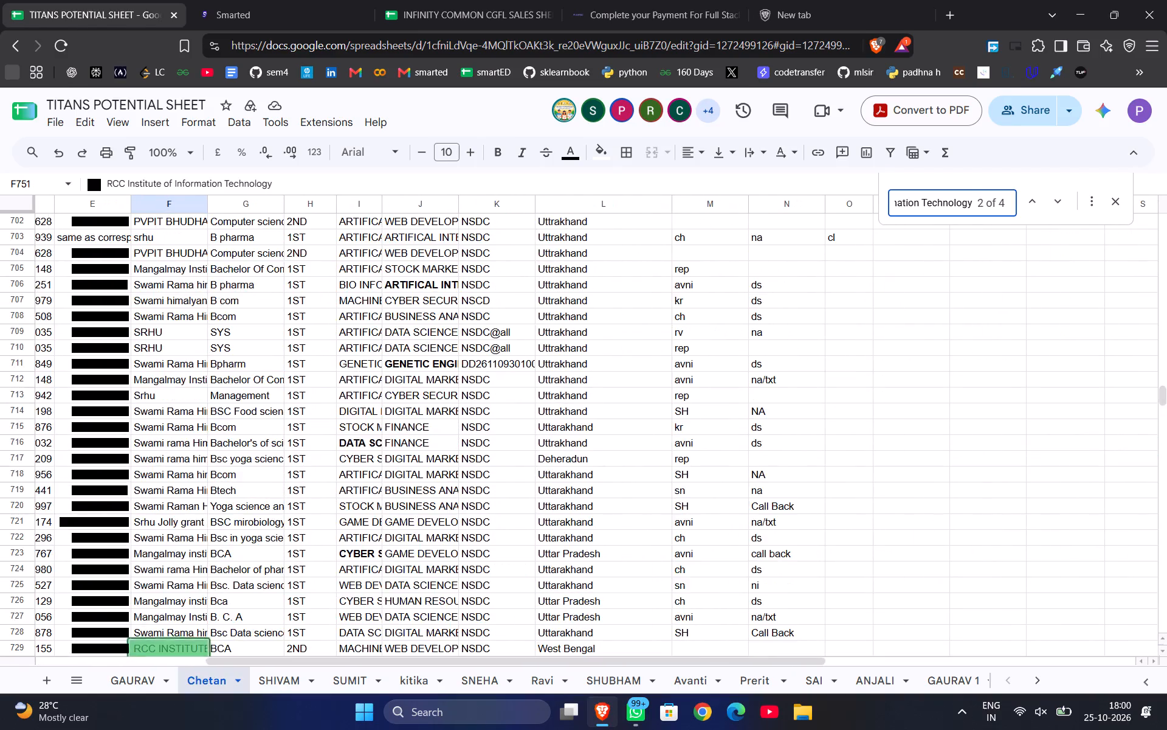
key(Return)
scroll(690, 468, right, 11)
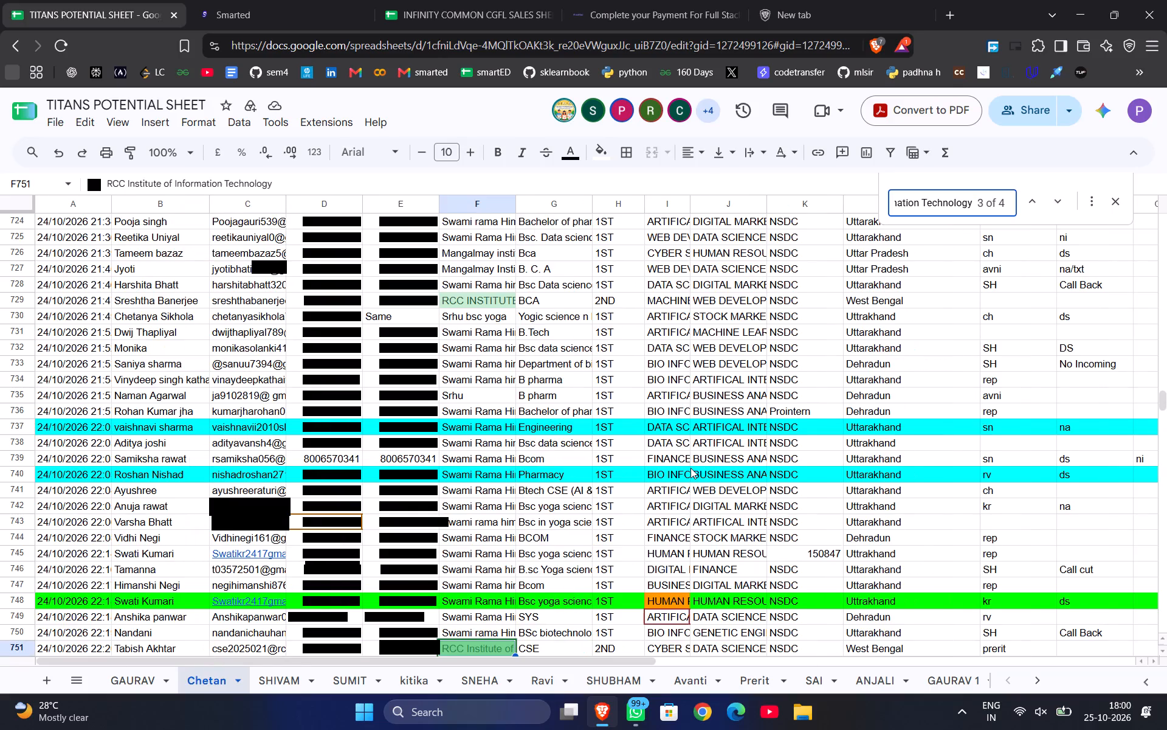
Select the whole of row 751.
click(1, 648)
scroll(1, 648, down, 1)
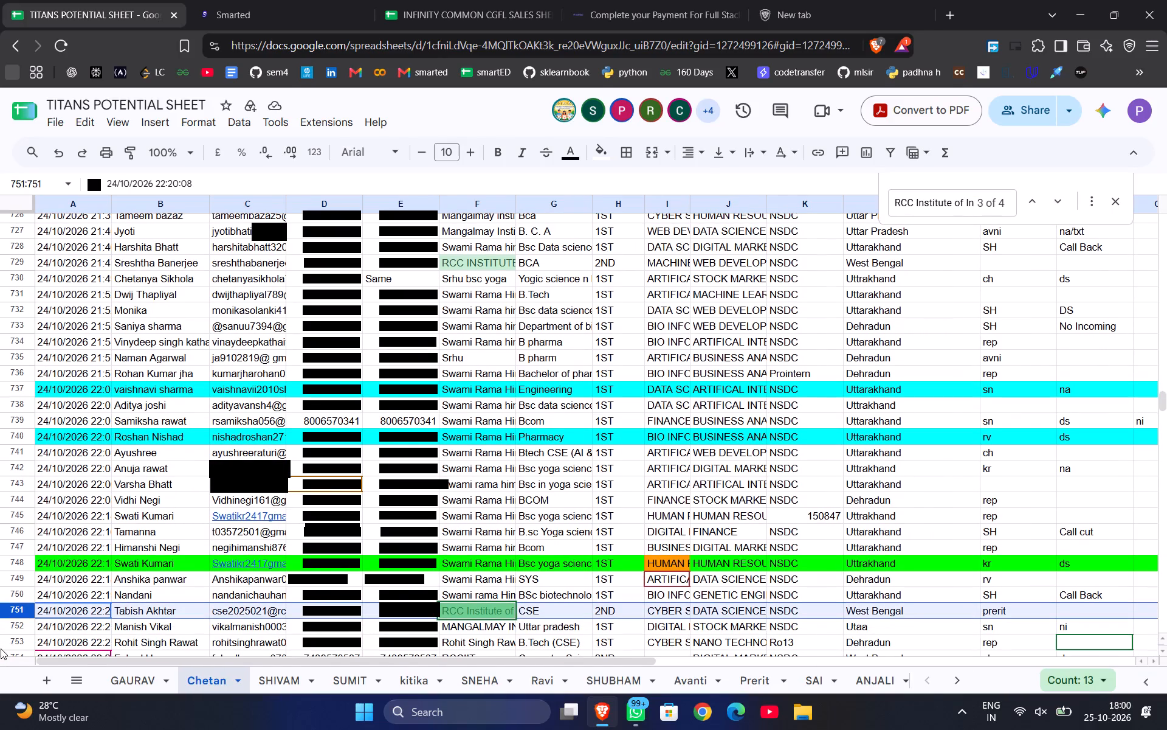
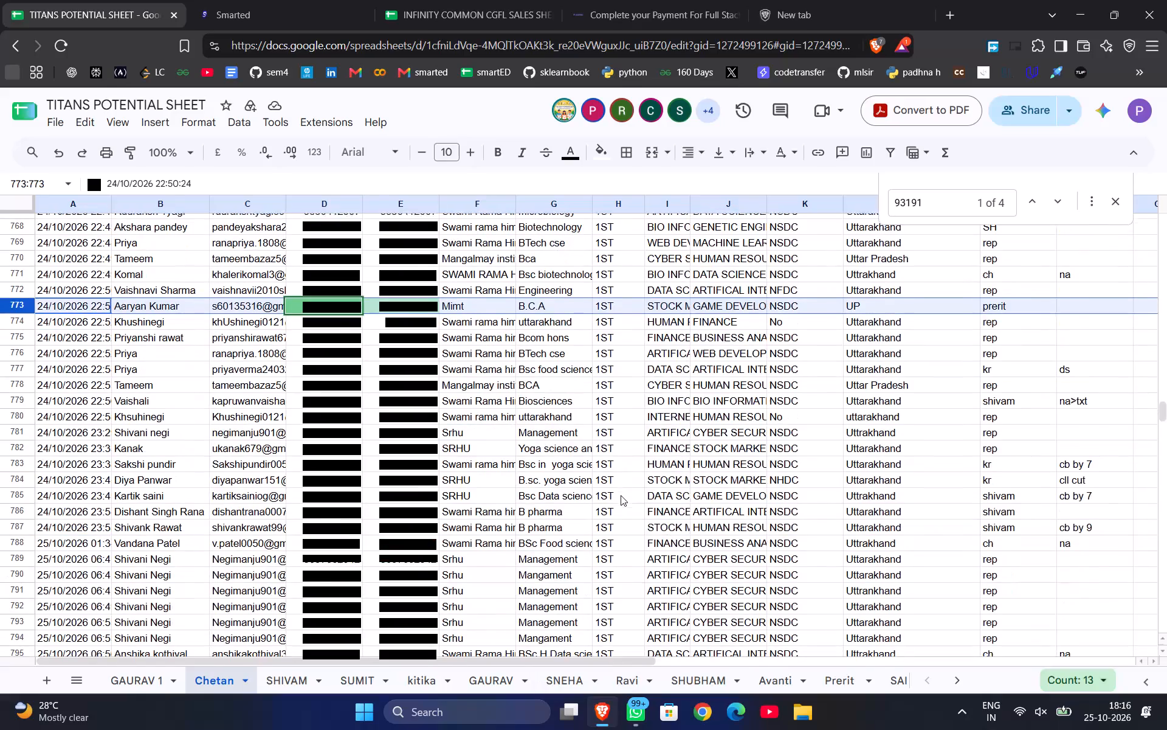
Copy the phone number from the column D cell of row 773.
scroll(621, 495, up, 1)
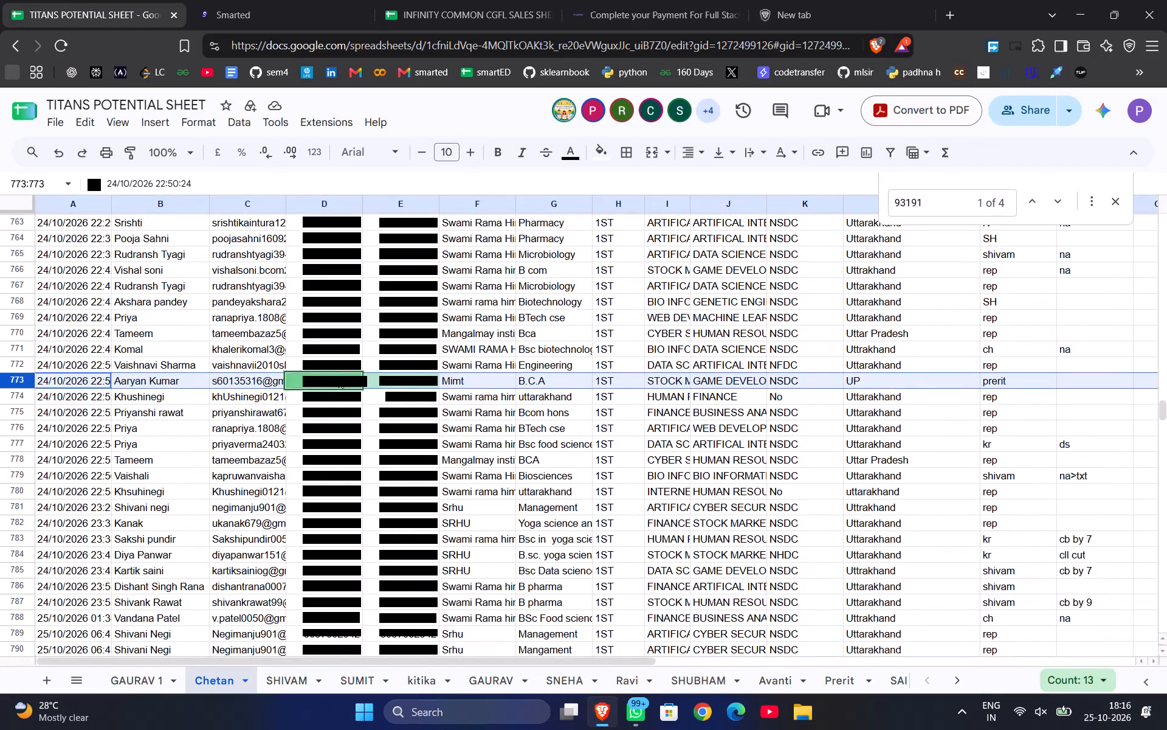
triple_click(338, 377)
key(ctrl+c)
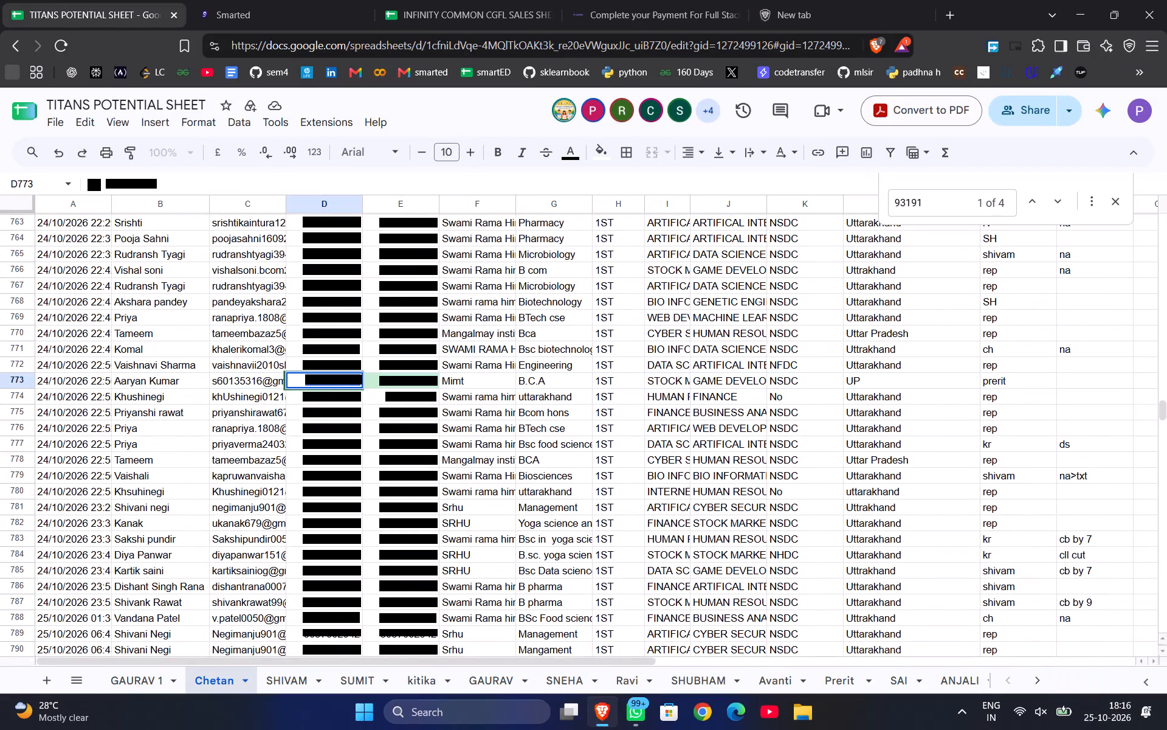
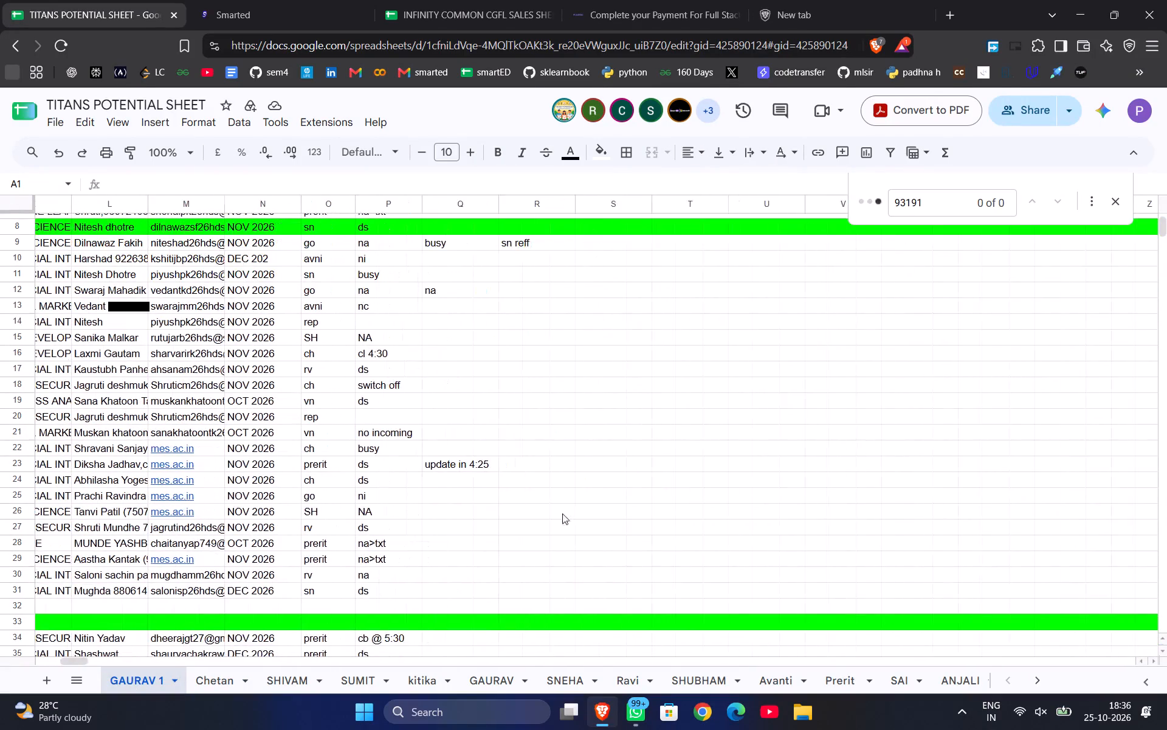
Claim the unassigned lead in row 515, near the end of the GAURAV 1 sheet's entries, by entering prerit in column O.
scroll(389, 589, right, 1)
double_click(389, 589)
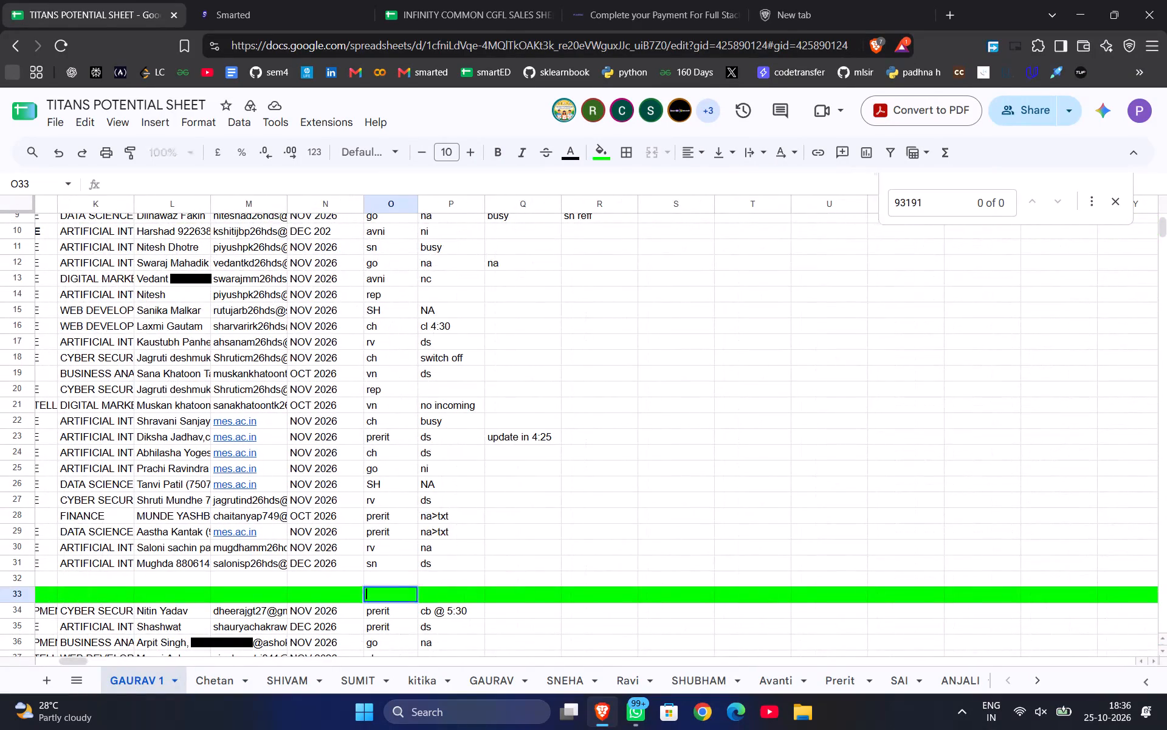
key(Escape)
key(ctrl+Down)
key(ctrl+Down)
key(ctrl+Down)
key(ctrl+Down)
key(ctrl+Down)
key(ctrl+Down)
key(ctrl+Down)
key(ctrl+Down)
key(ctrl+Down)
key(ctrl+Down)
key(ctrl+Down)
key(ctrl+Down)
key(ctrl+Down)
key(ctrl+Down)
key(ctrl+Down)
key(ctrl+Down)
key(ctrl+Down)
key(ctrl+Down)
key(ctrl+Down)
key(ctrl+Down)
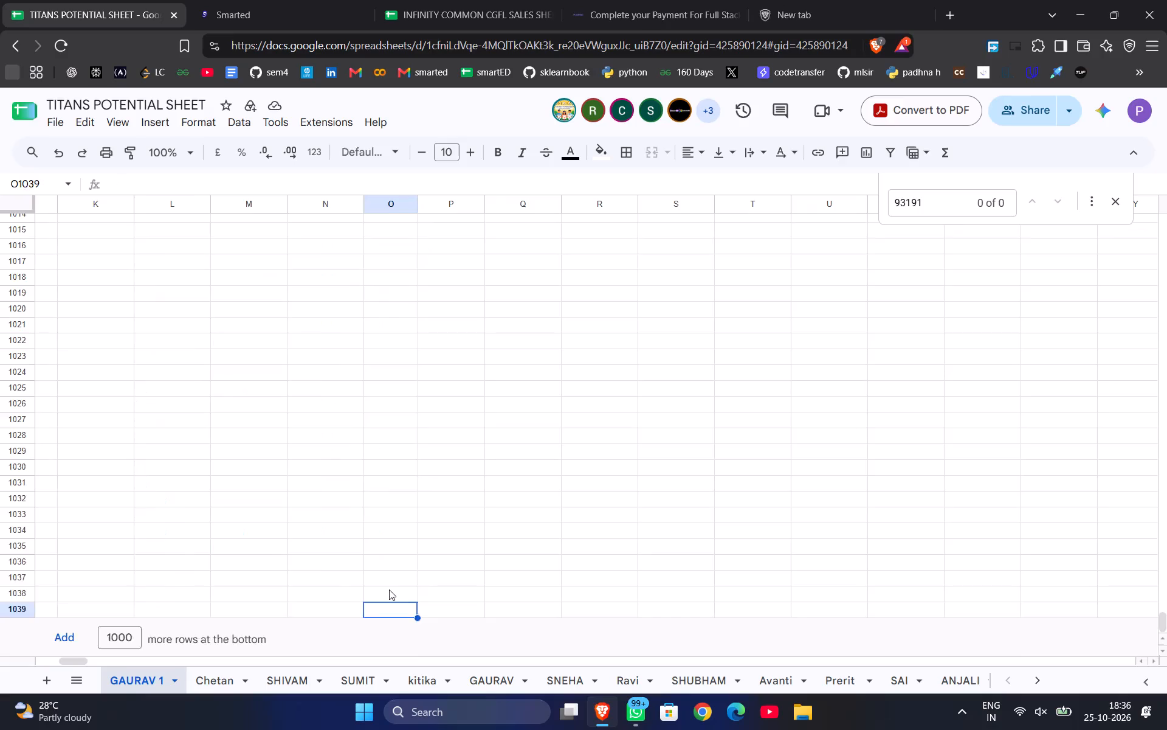
key(ctrl+Up)
scroll(389, 589, up, 4)
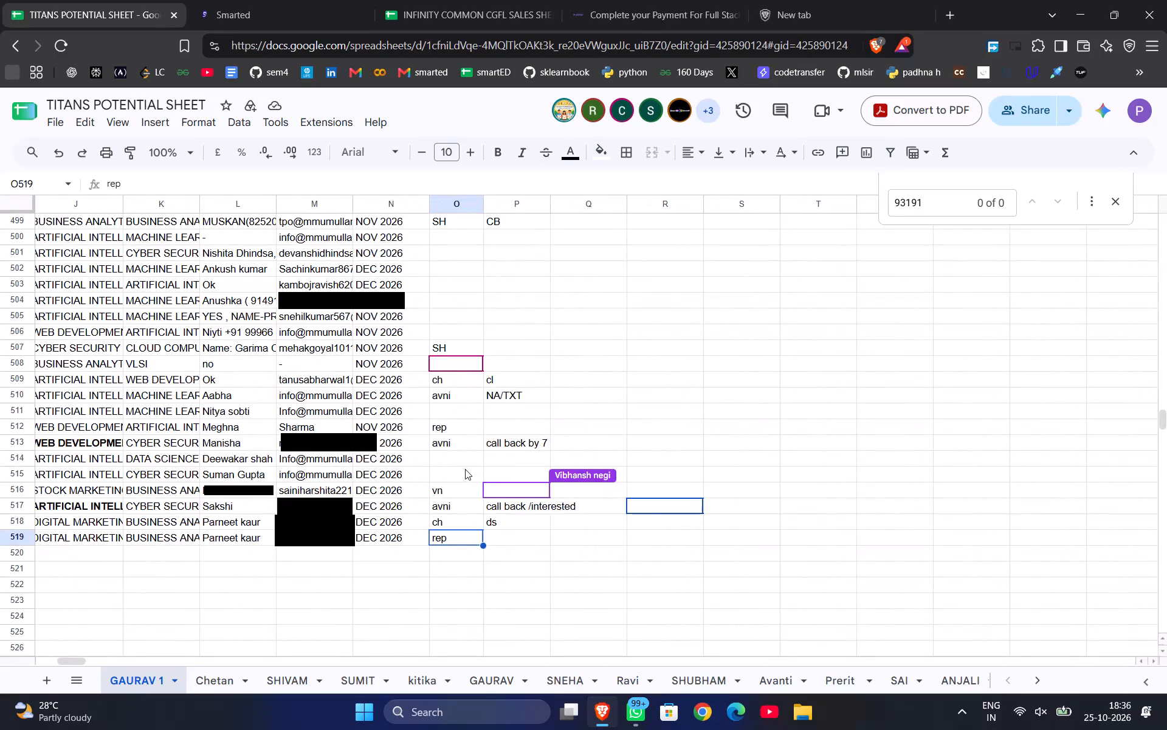
click(464, 470)
text(prerit)
key(Tab)
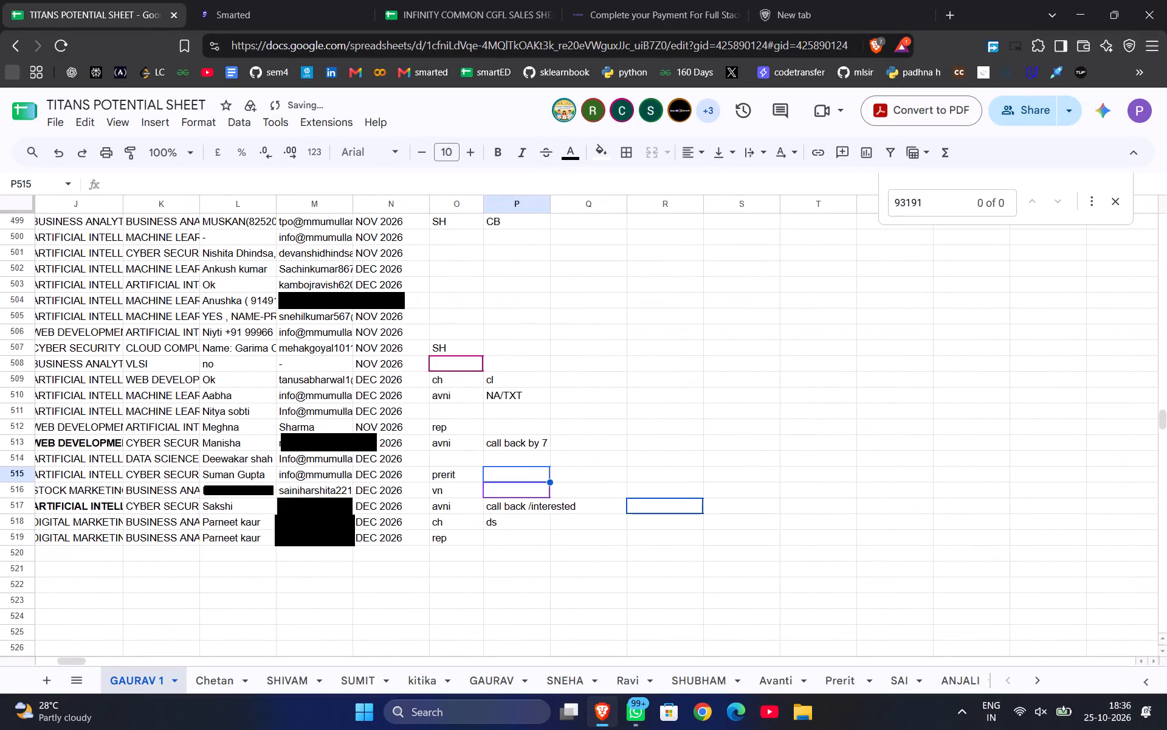
Search the GAURAV 1 sheet for the phone number in column D of row 515 to check for duplicates.
scroll(464, 470, right, 7)
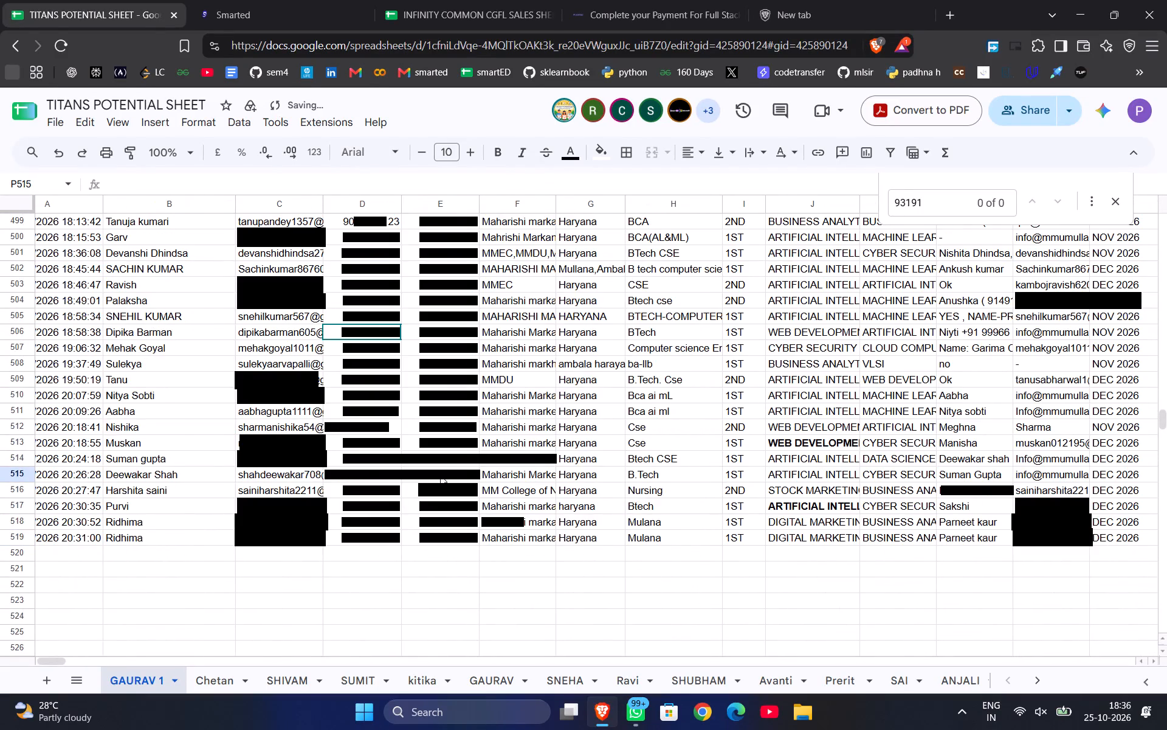
click(427, 475)
key(ctrl+c)
key(ctrl+f)
key(ctrl+v)
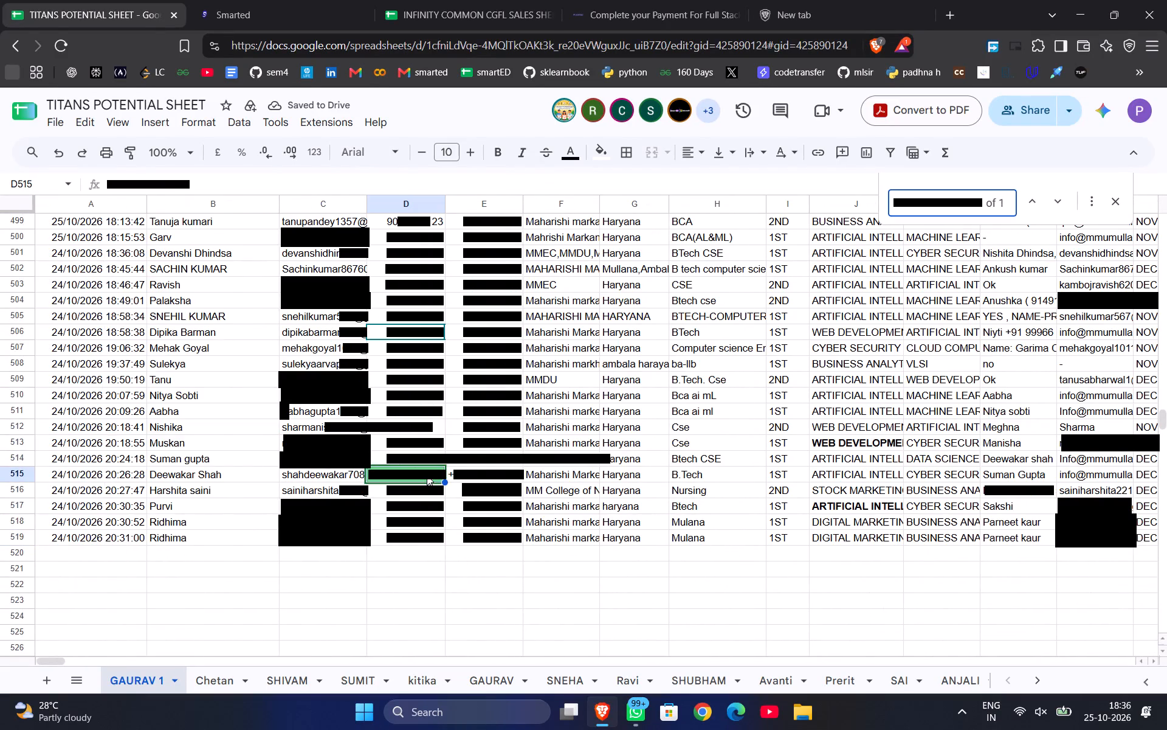
Copy the phone number from within the column D cell of row 515.
triple_click(427, 475)
click(427, 475)
key(ctrl+c)
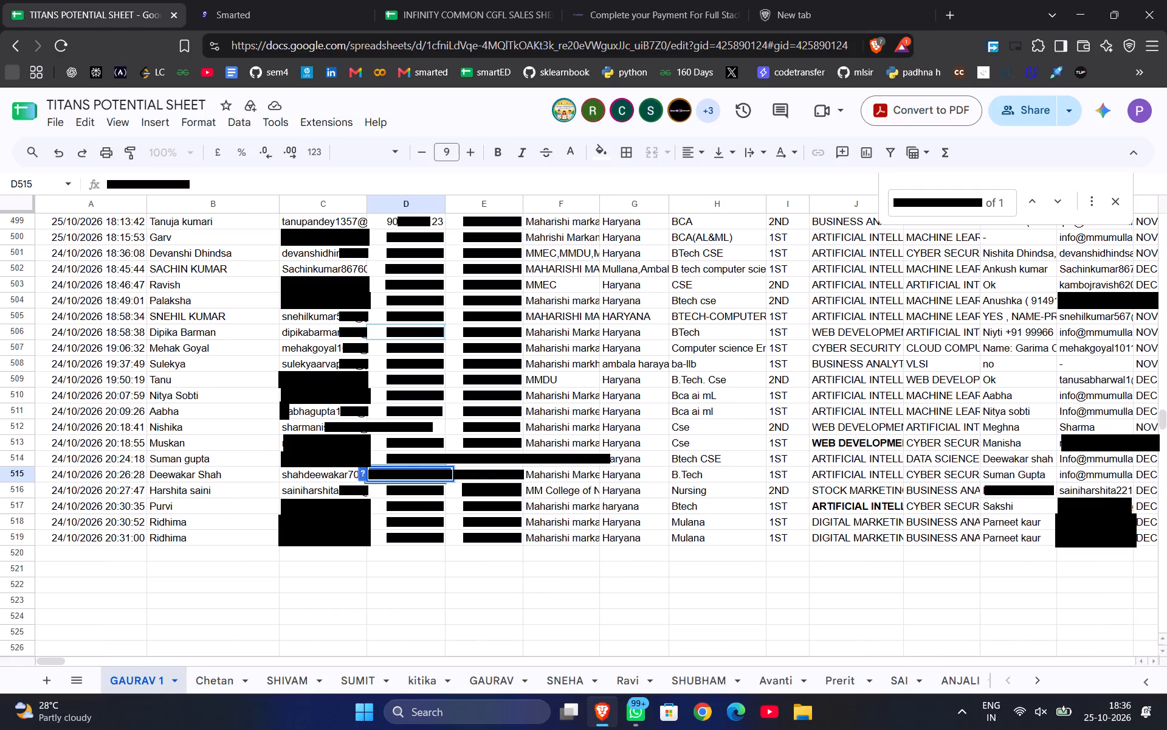
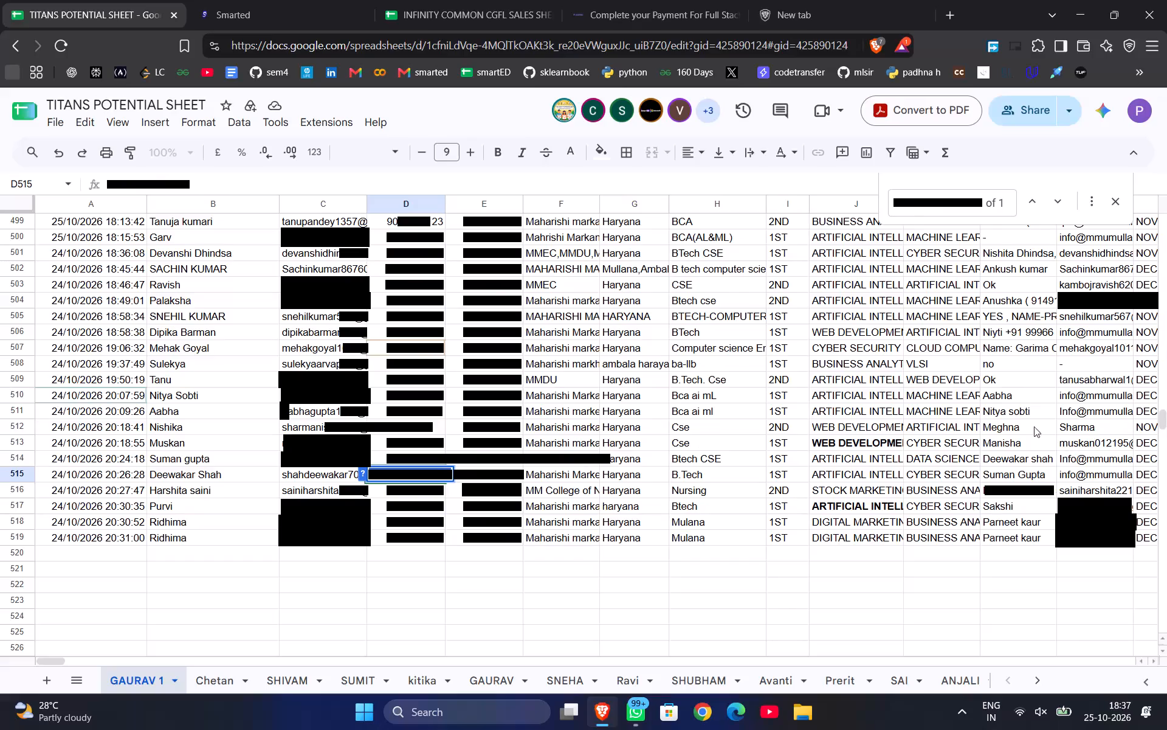
Record the call status ds in column P of row 490 in the GAURAV 1 sheet.
click(917, 358)
scroll(917, 358, left, 4)
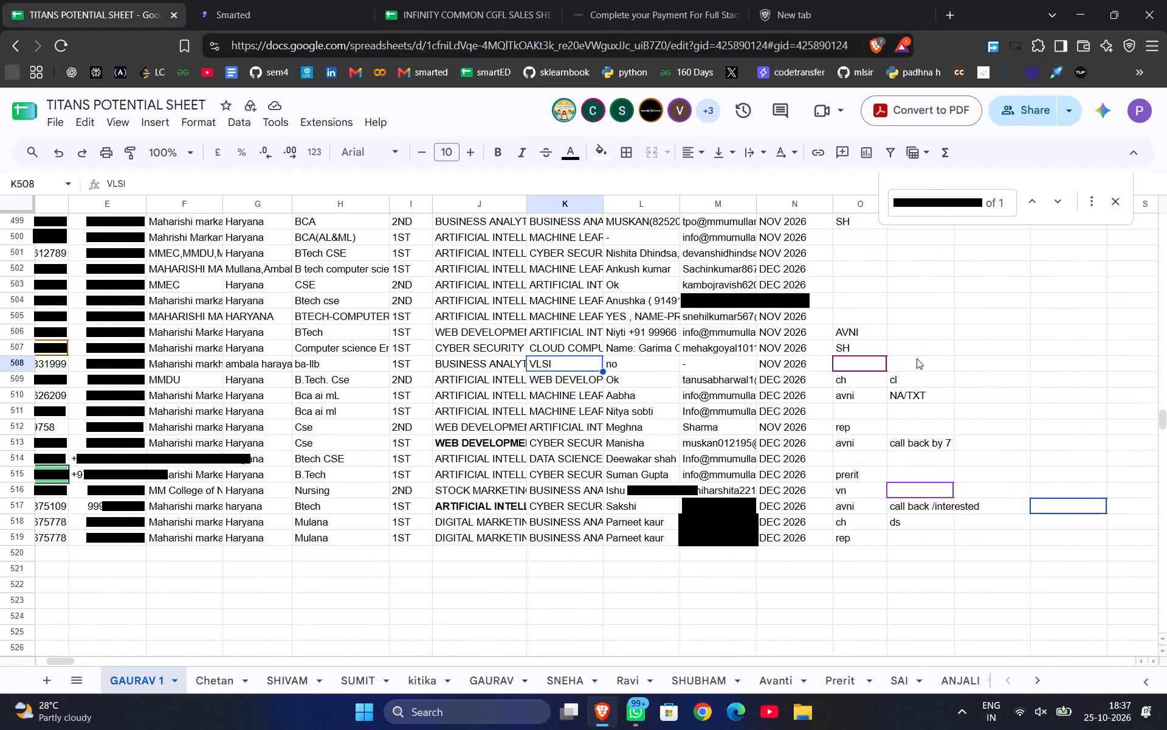
scroll(878, 425, up, 3)
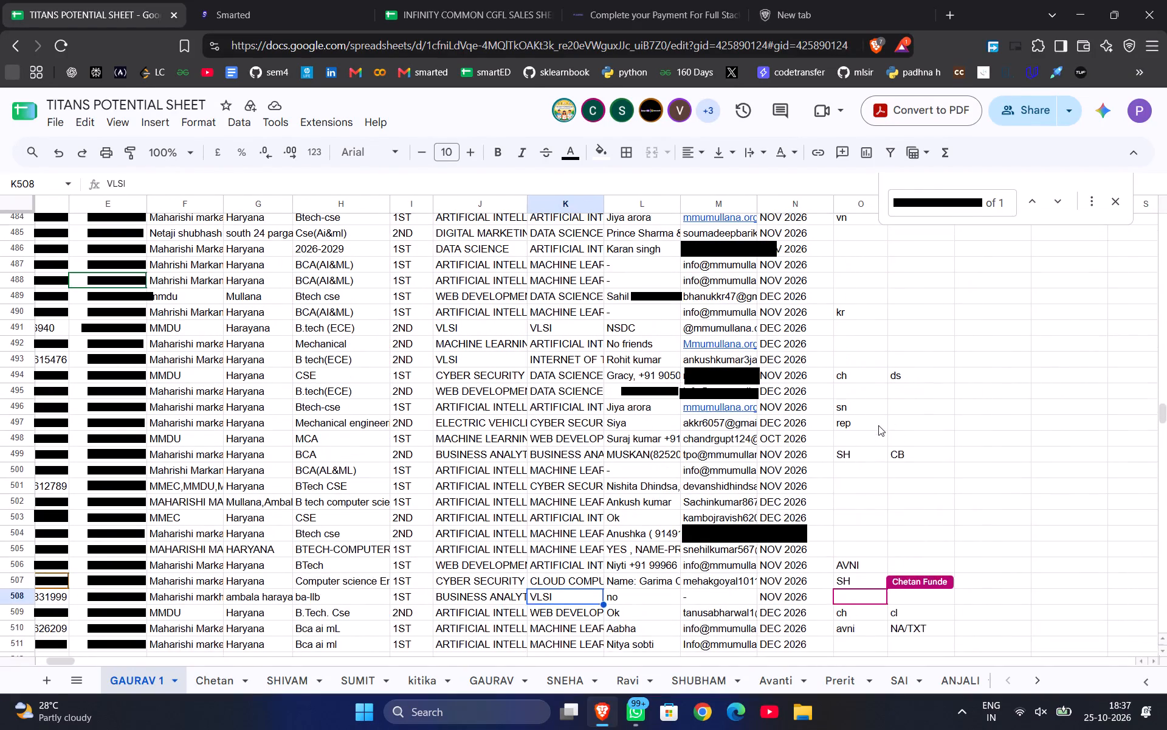
scroll(878, 425, up, 1)
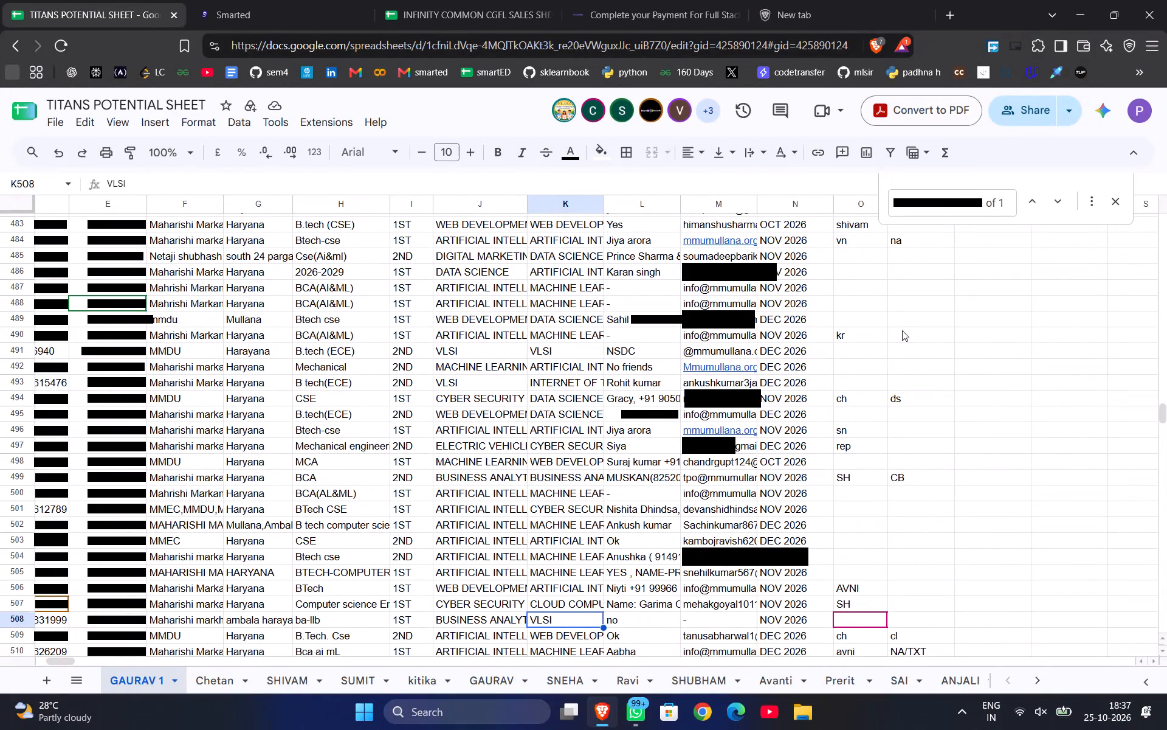
click(902, 330)
scroll(902, 330, right, 5)
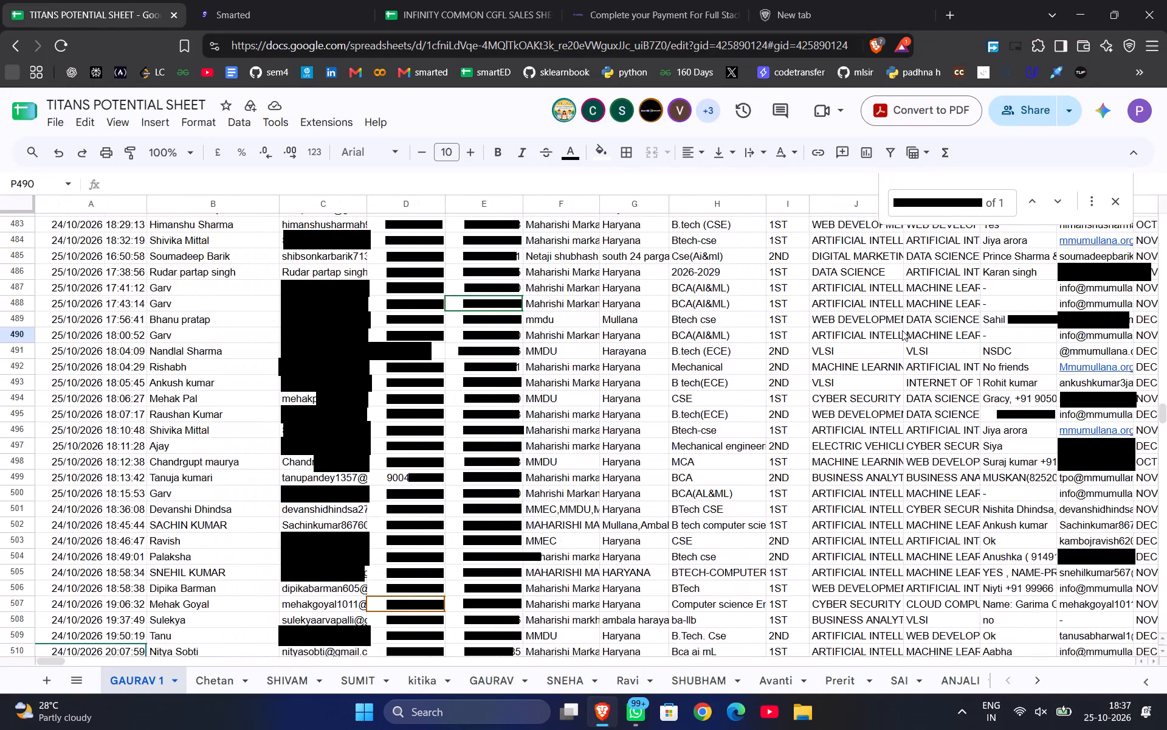
text(ds)
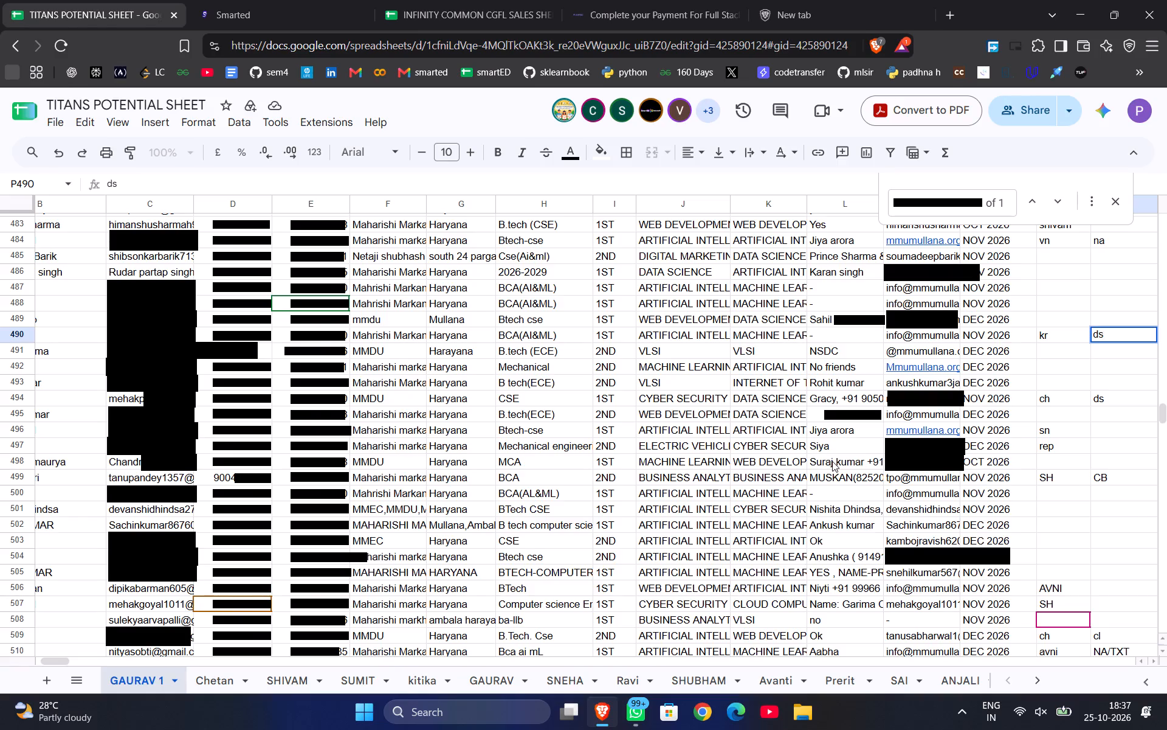
Record the call status na>txt in column P of row 515, beside the lead claimed by prerit.
scroll(928, 515, left, 2)
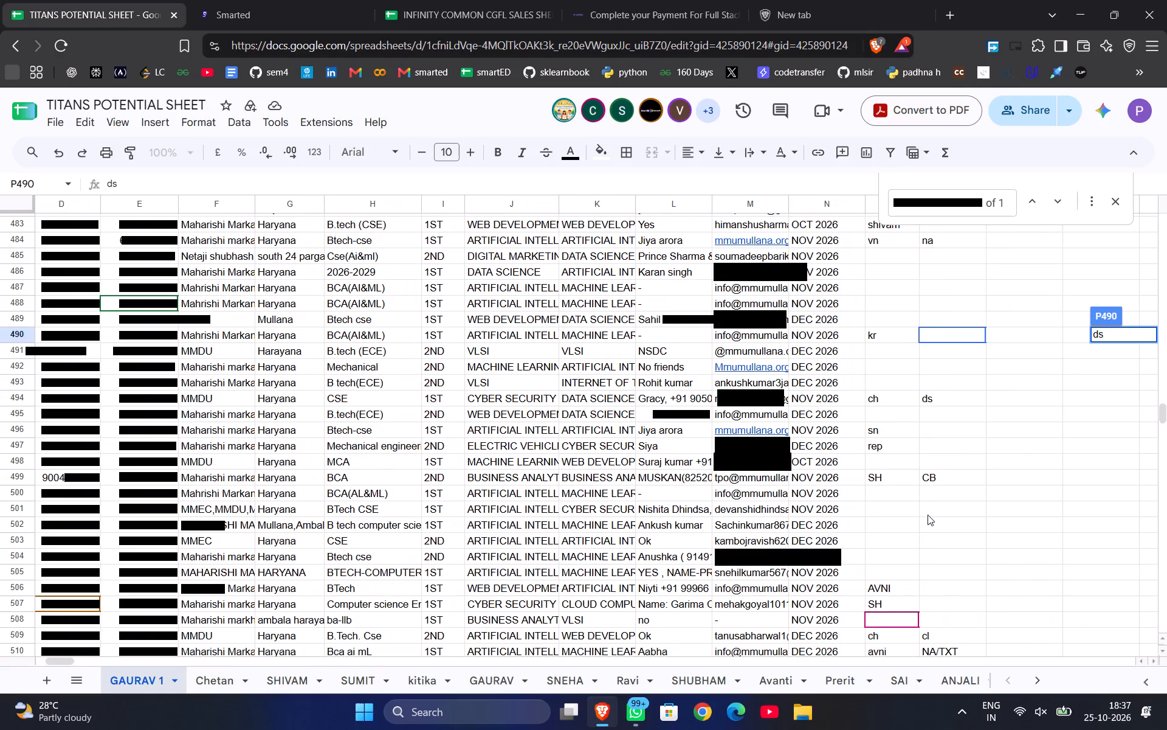
scroll(928, 515, down, 4)
scroll(928, 515, up, 1)
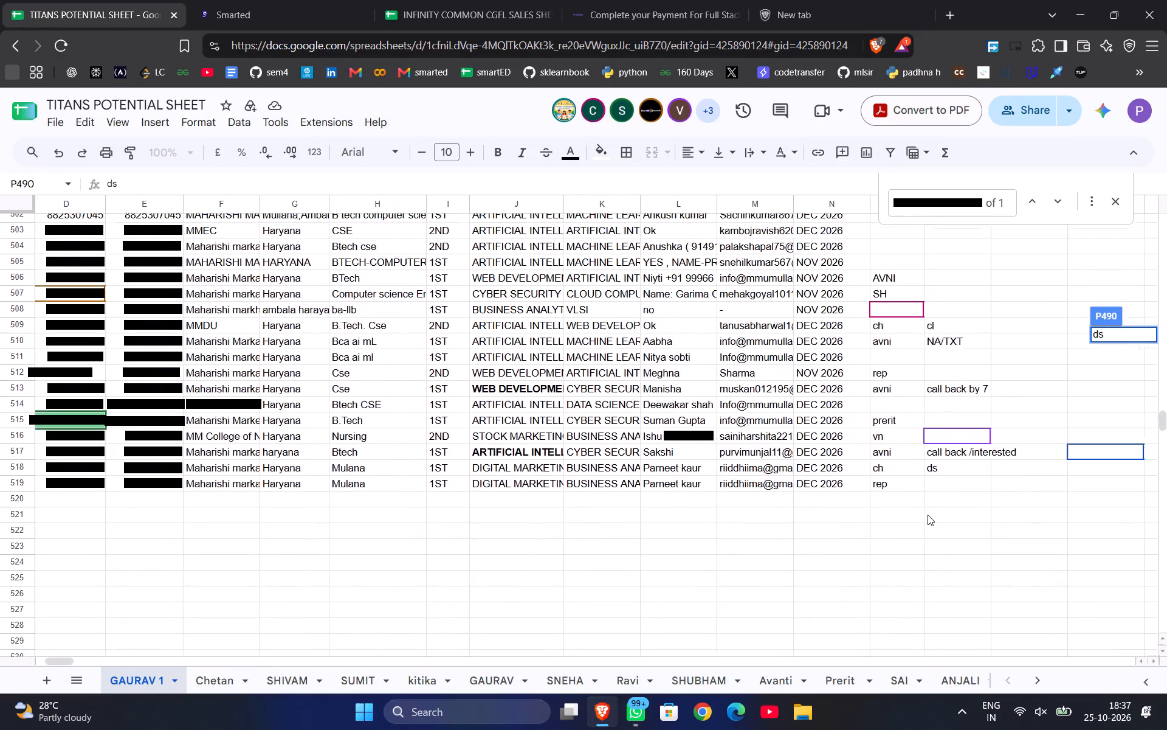
scroll(928, 515, up, 1)
click(949, 453)
text(na>txt)
key(Left)
Claim the unassigned lead in row 514 as prerit in column O.
key(Up)
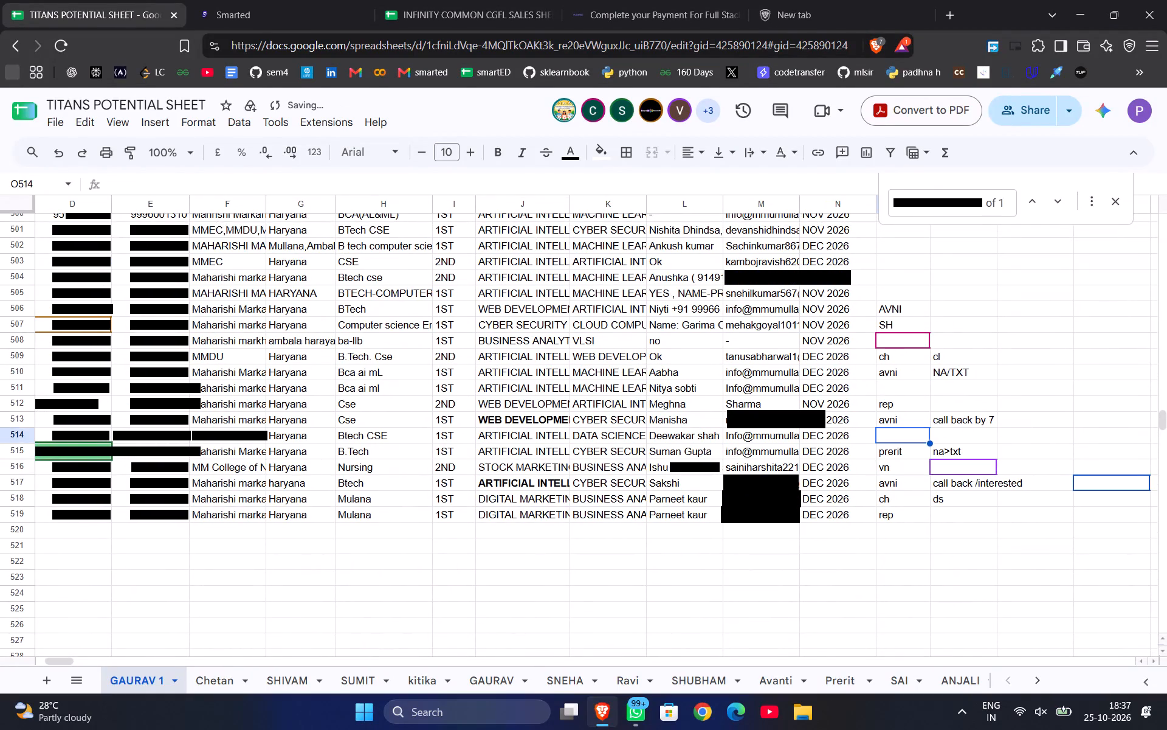
text(pr)
key(Tab)
Search the GAURAV 1 sheet for the phone number in column D of row 514 to check for duplicates.
scroll(949, 453, right, 10)
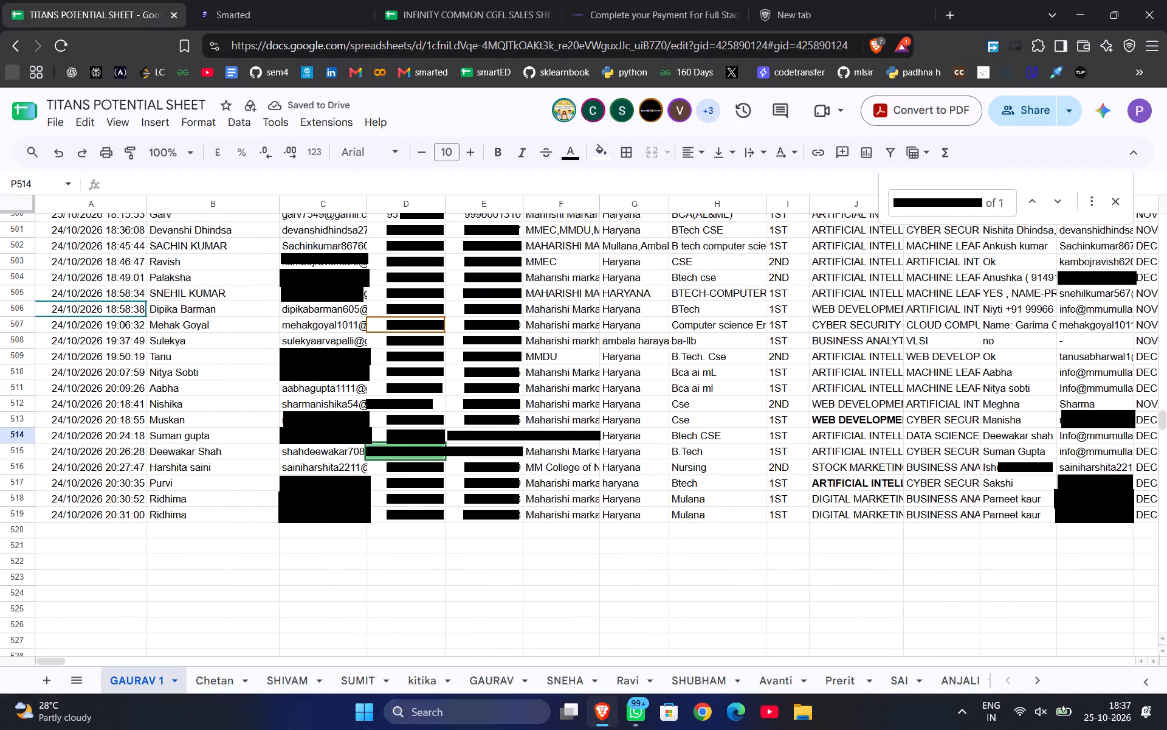
click(407, 433)
key(ctrl+c)
key(ctrl+f)
key(ctrl+v)
Copy the phone number from within the column D cell of row 514.
triple_click(407, 433)
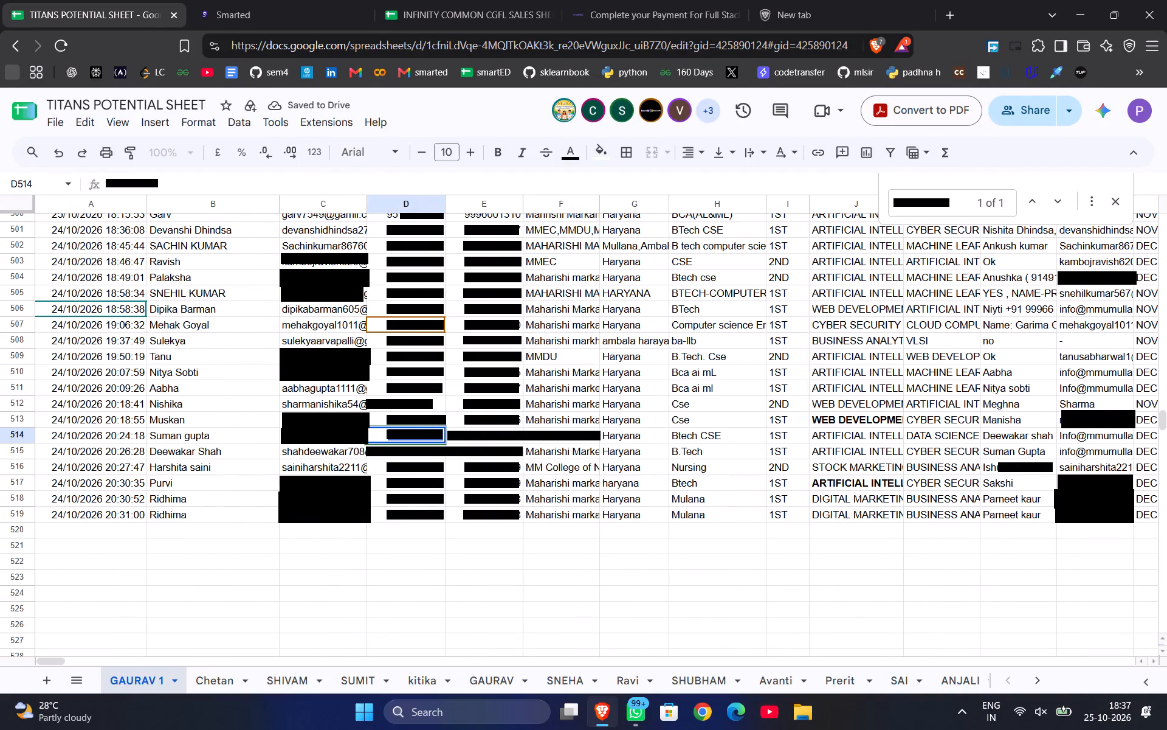
key(ctrl+c)
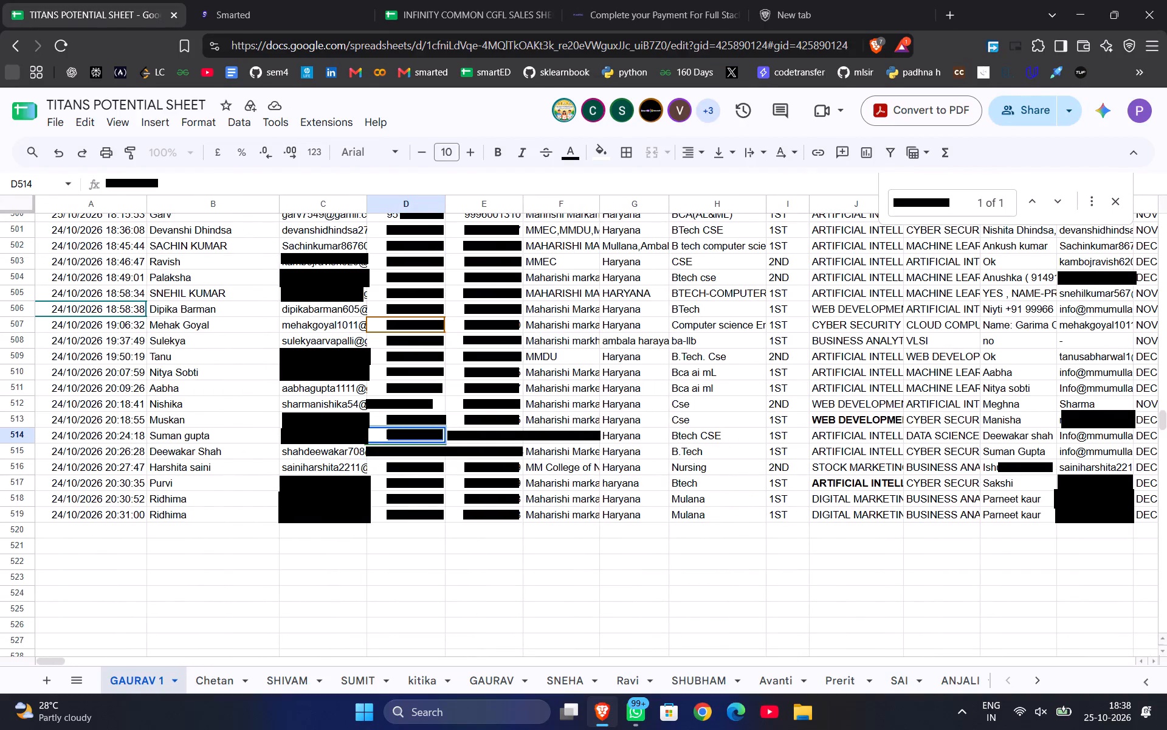
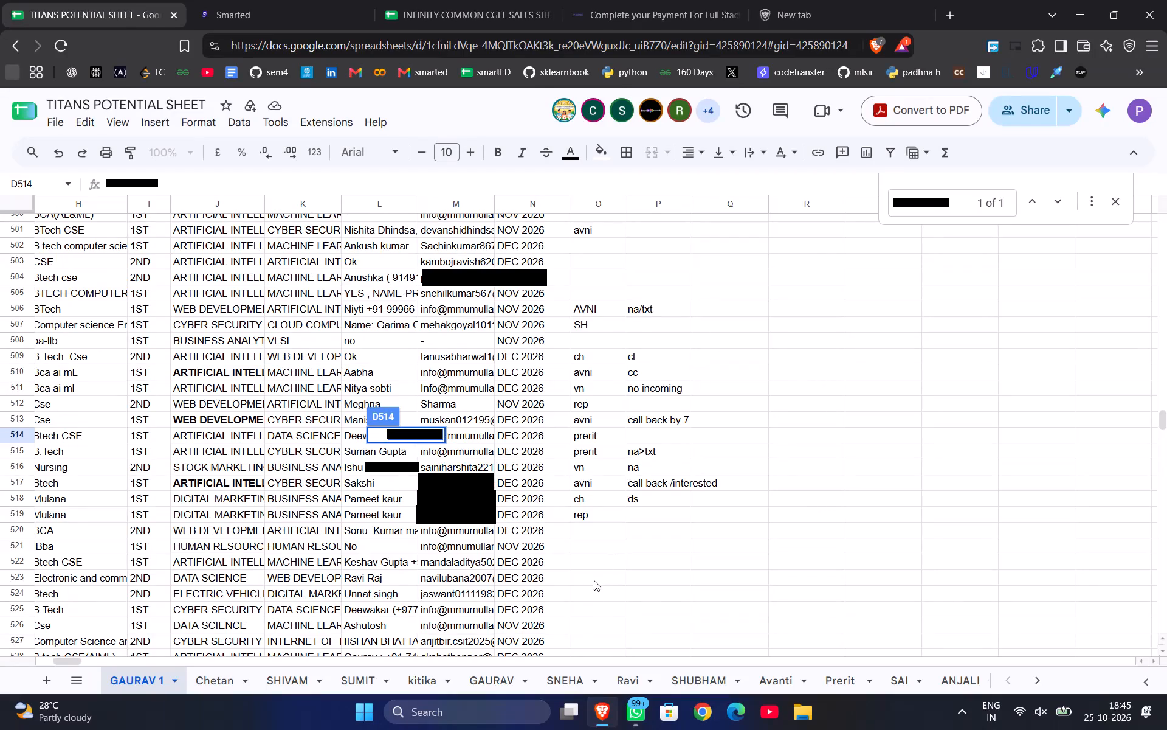
Claim the unassigned lead in row 526 by entering kr in column O.
click(591, 621)
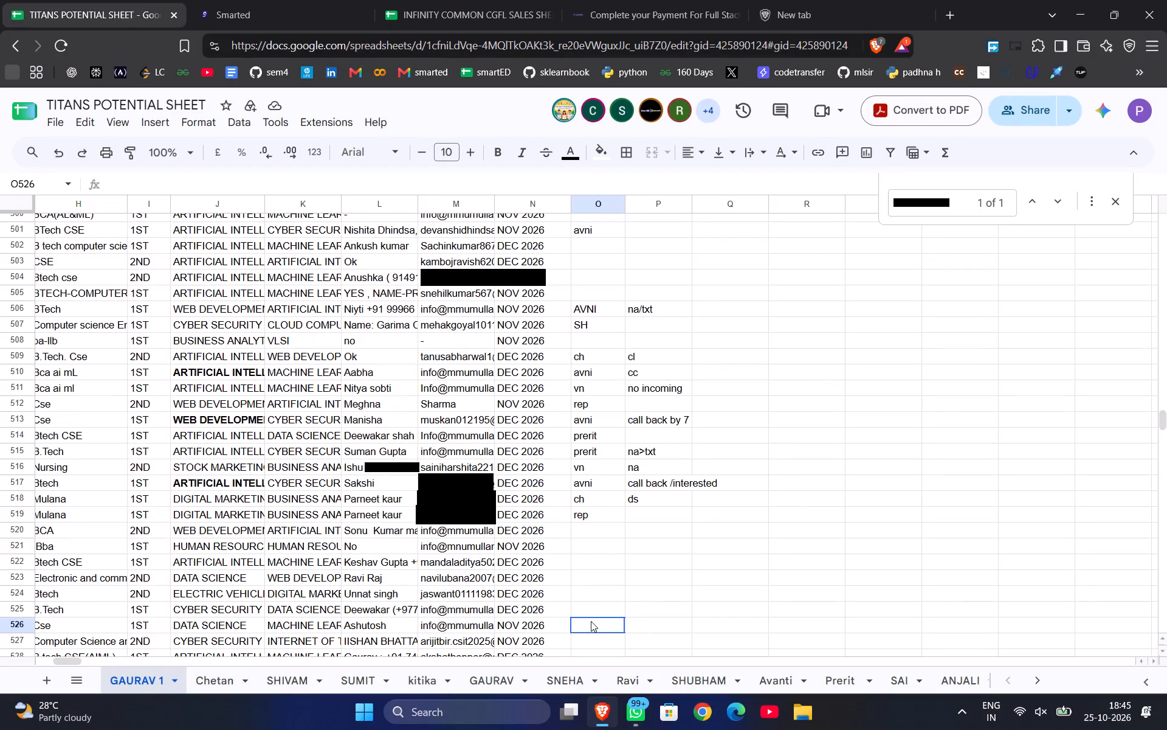
text(kr)
Search the GAURAV 1 sheet for the phone number in column D of row 526 to check for duplicates.
scroll(591, 621, right, 13)
scroll(535, 623, right, 4)
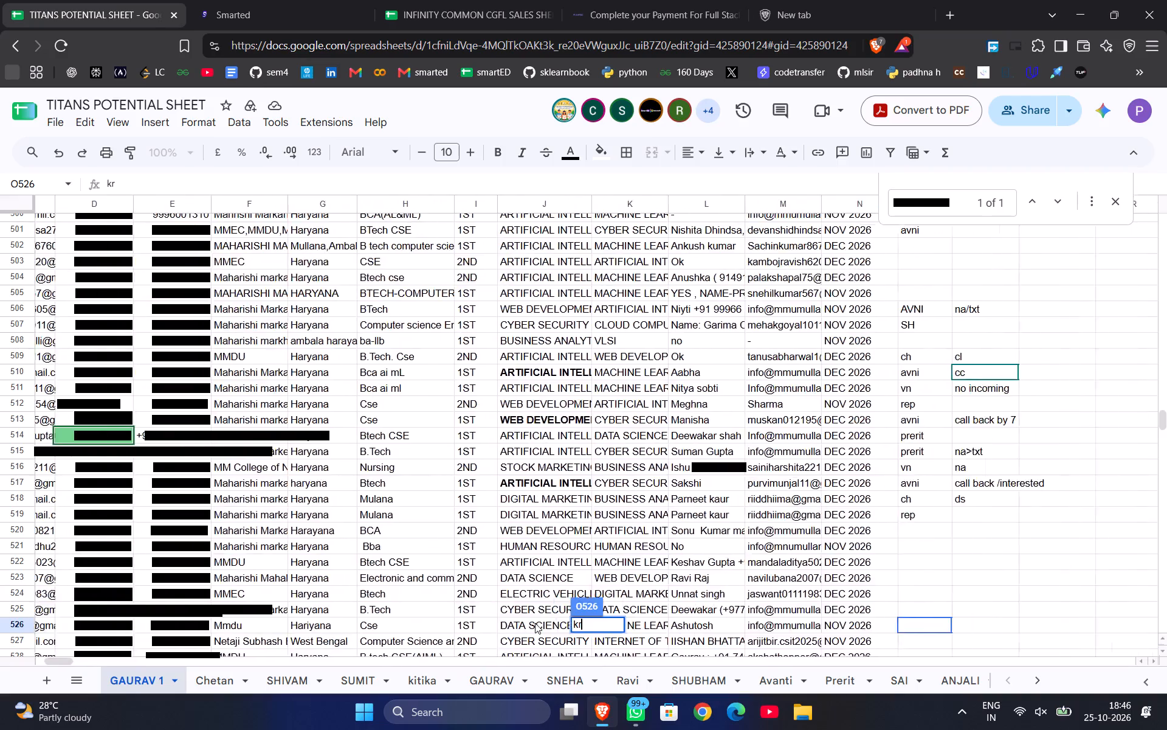
scroll(535, 623, right, 7)
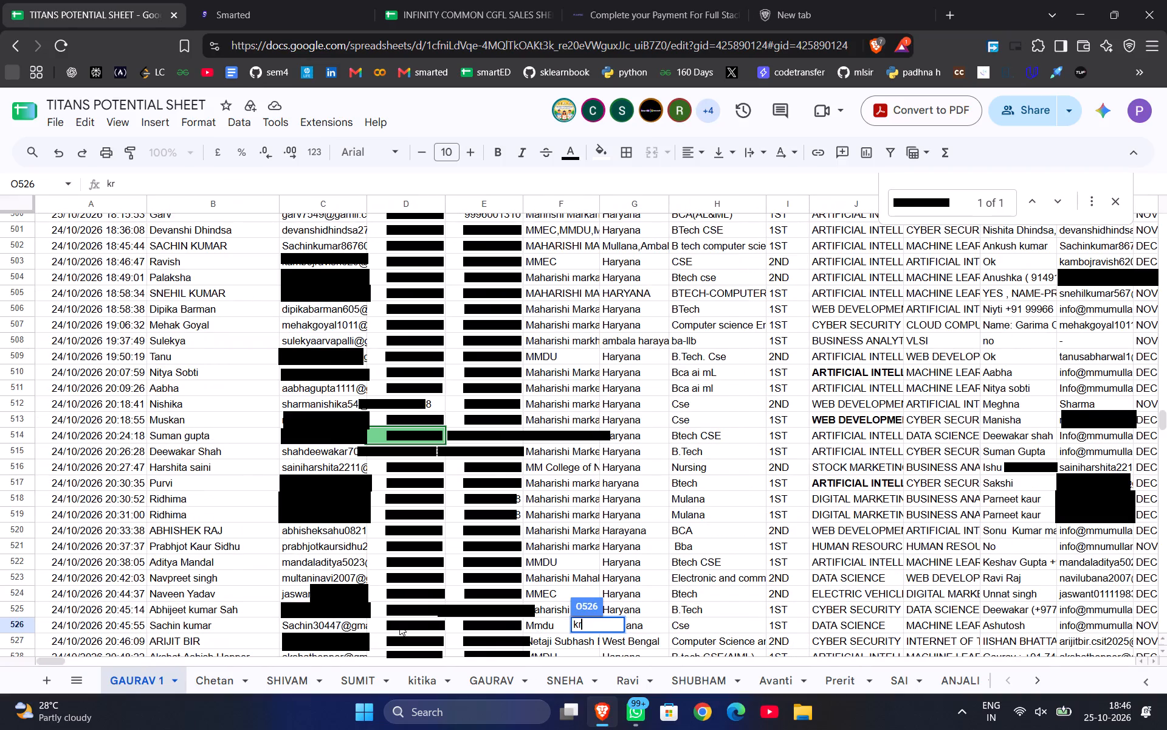
click(399, 625)
click(399, 625)
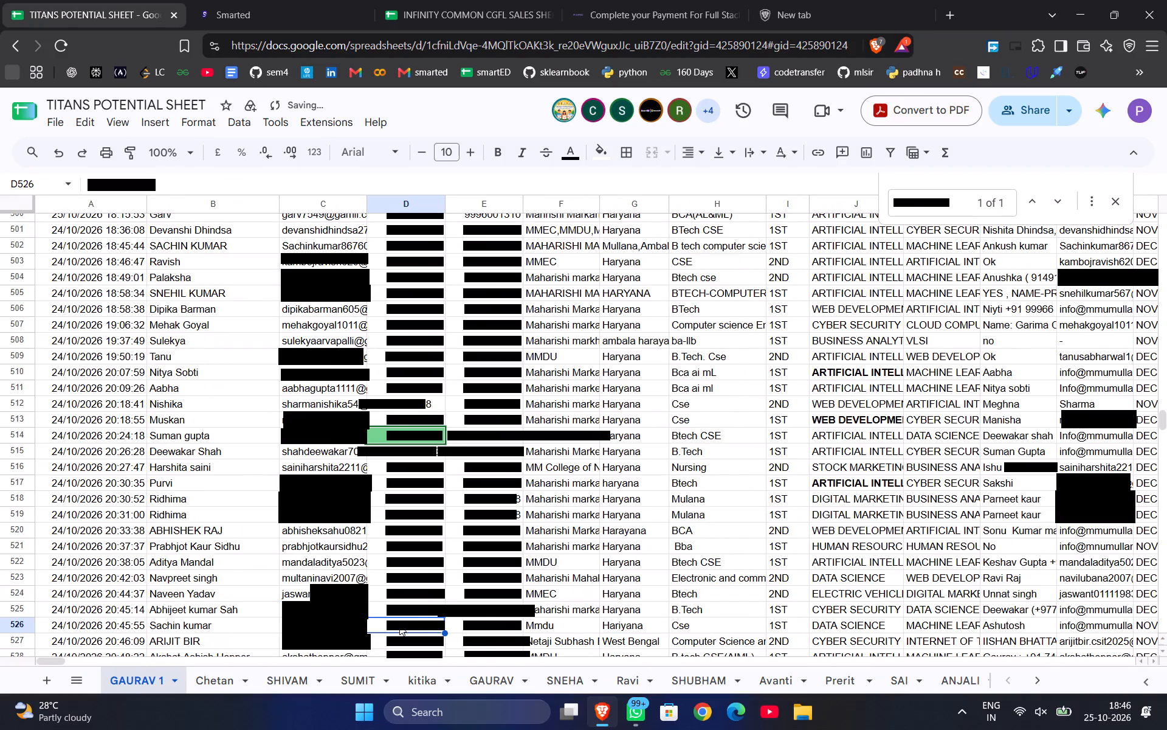
key(ctrl+c)
key(ctrl+f)
key(ctrl+v)
key(Return)
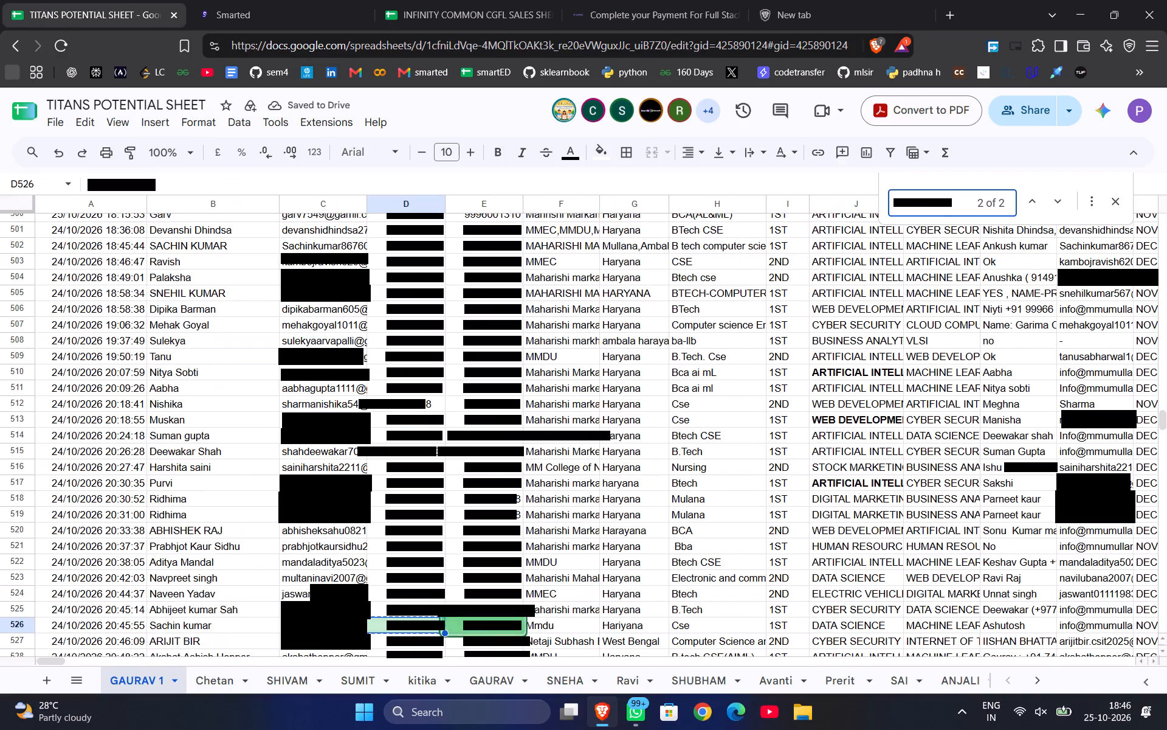
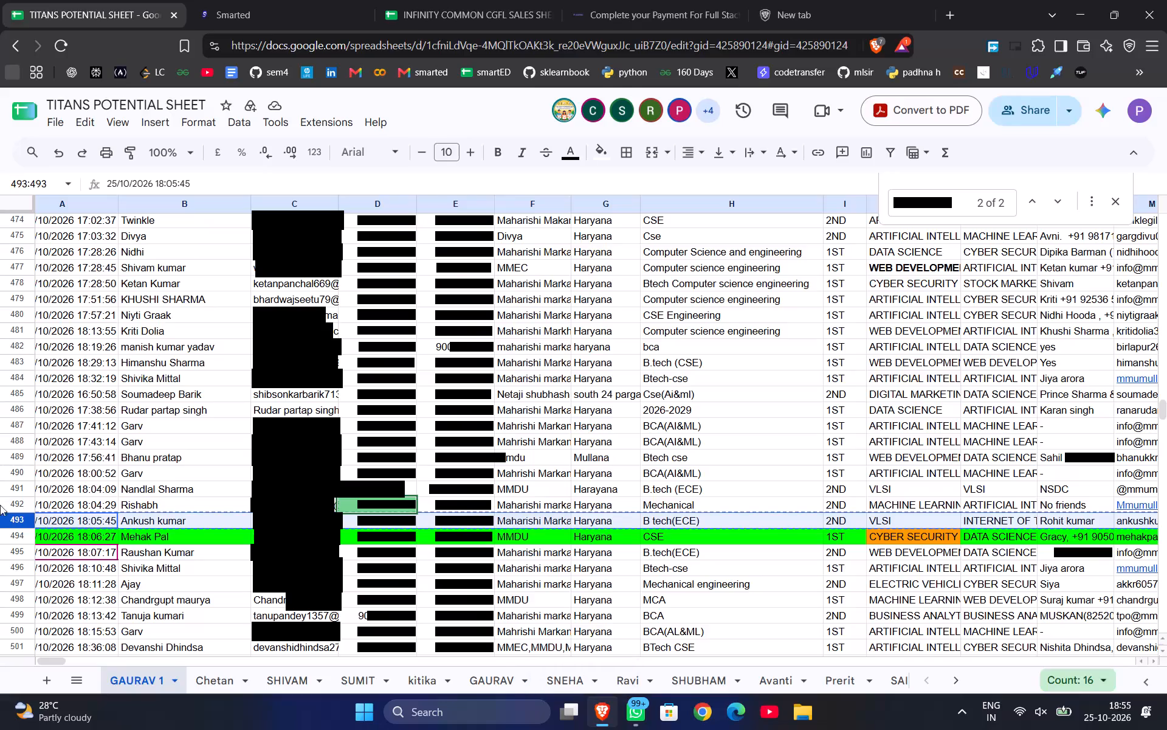
Record the call status ds in column P for the kr lead in row 526 of the GAURAV 1 sheet.
scroll(111, 572, down, 3)
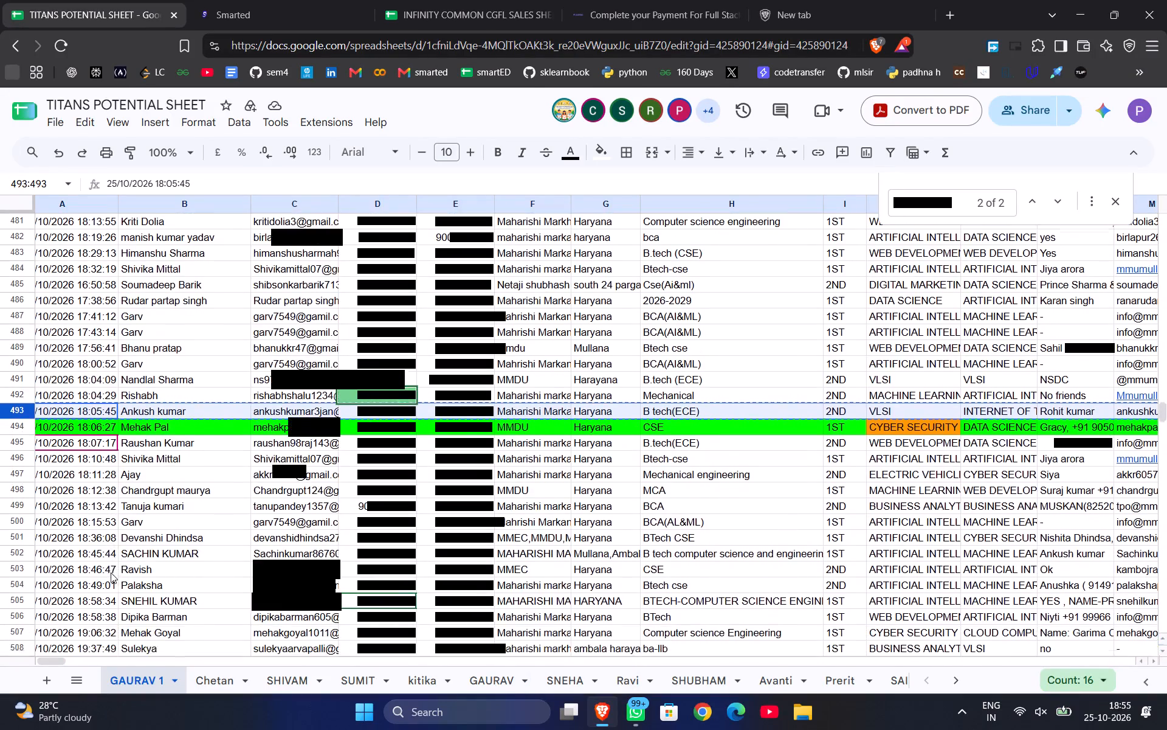
scroll(111, 572, down, 4)
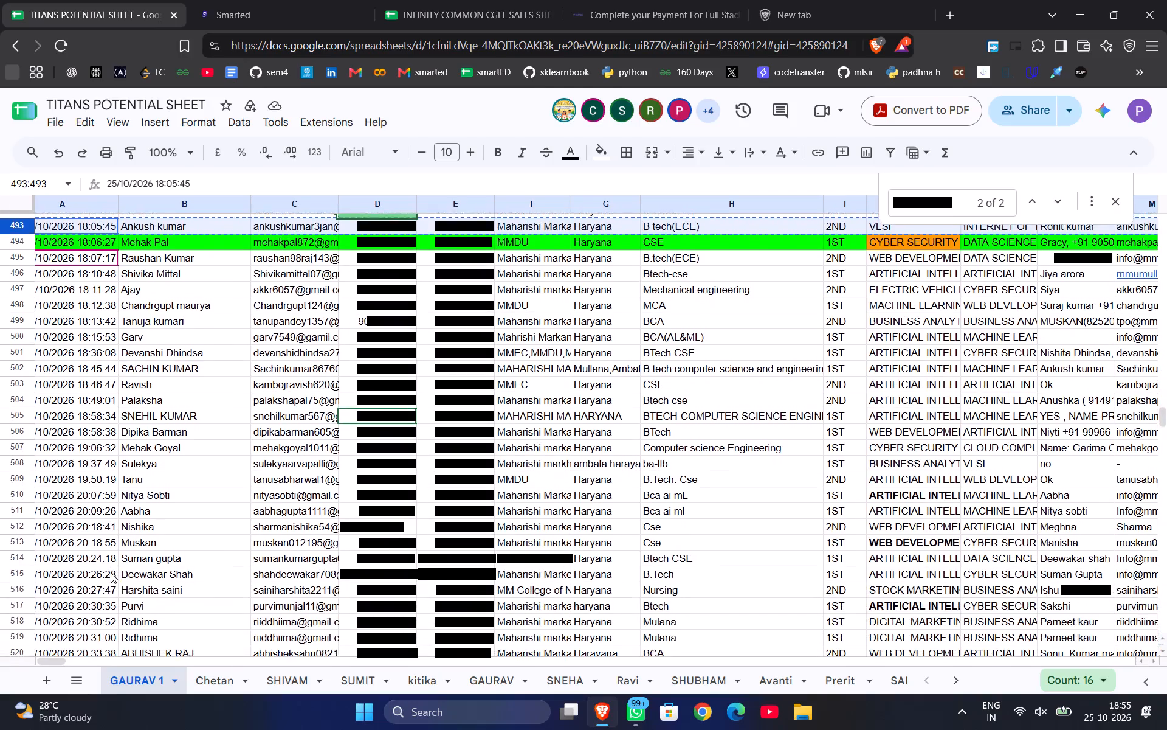
scroll(111, 572, down, 5)
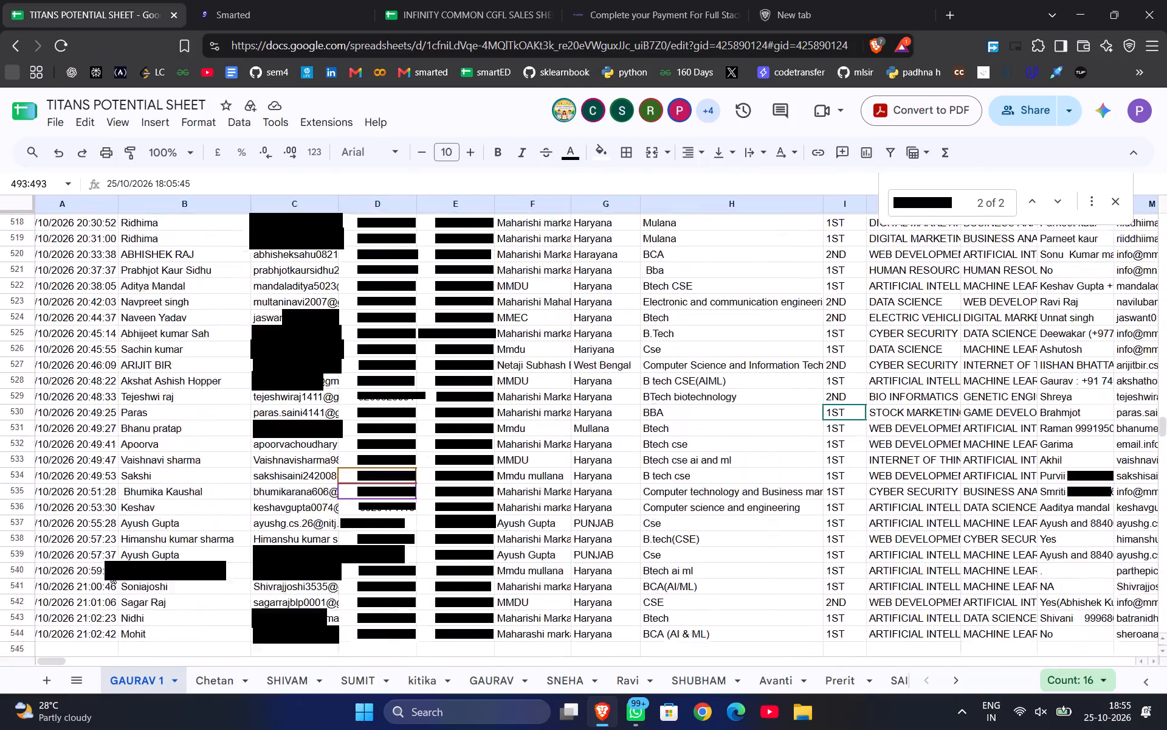
scroll(111, 572, down, 2)
scroll(111, 572, left, 4)
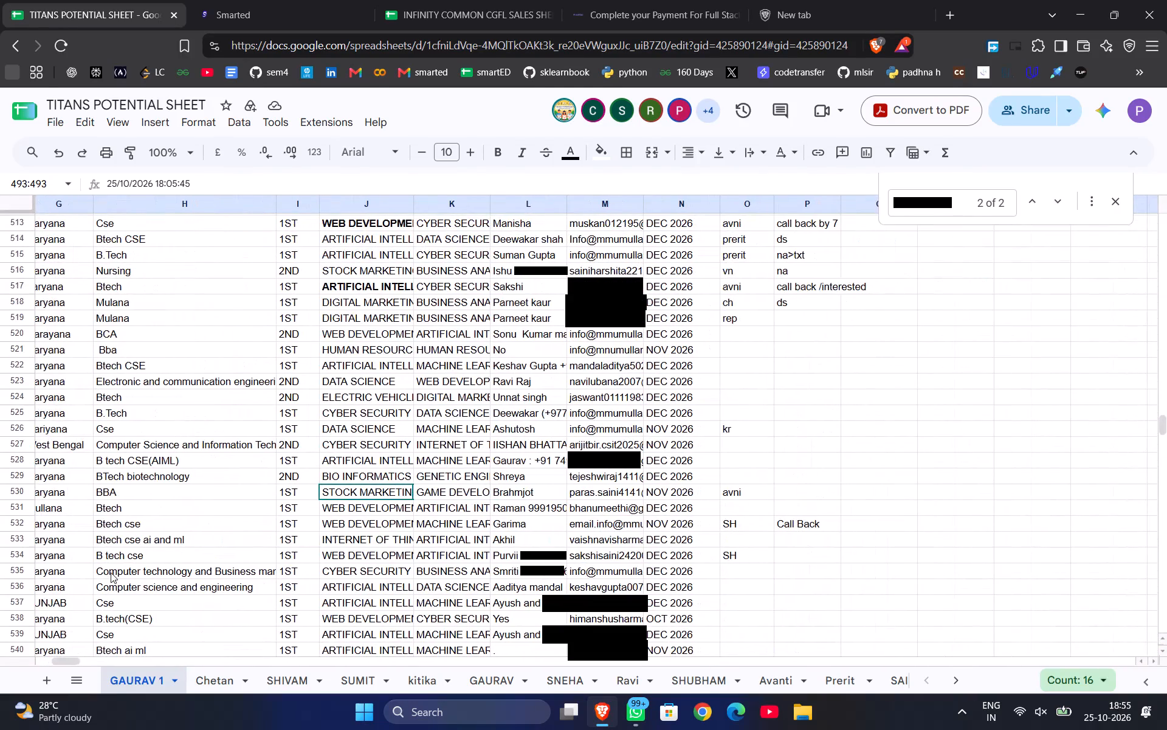
click(389, 433)
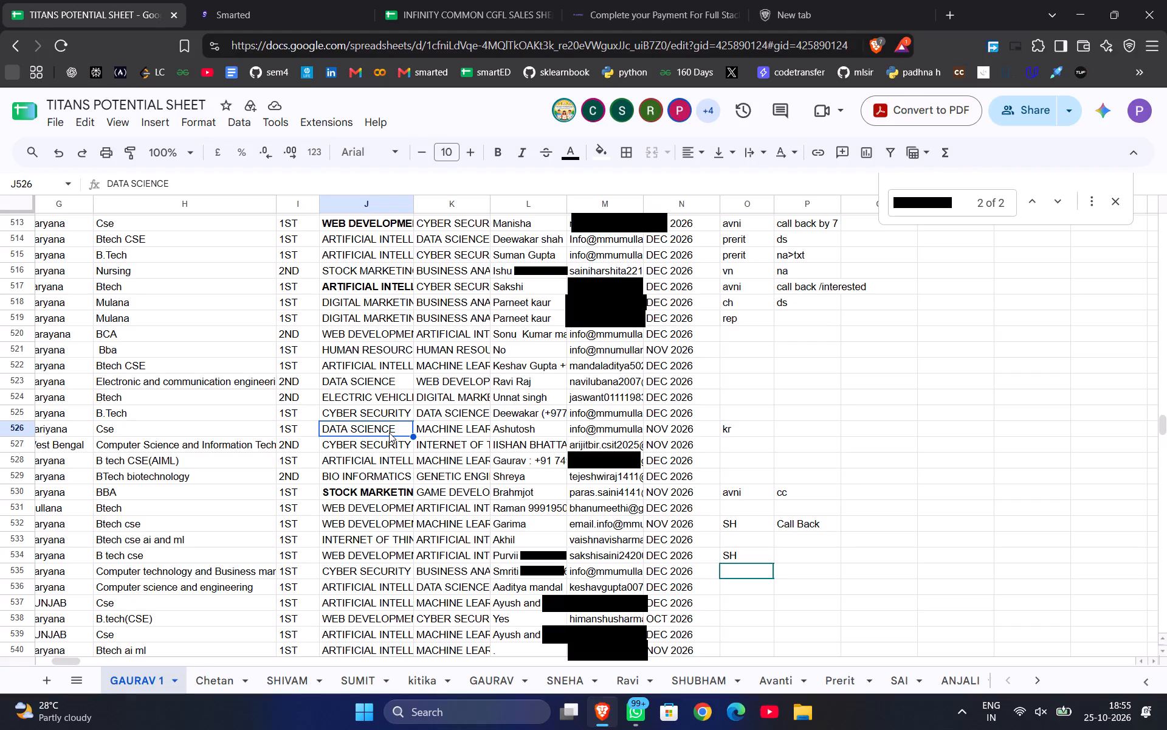
click(774, 428)
click(782, 428)
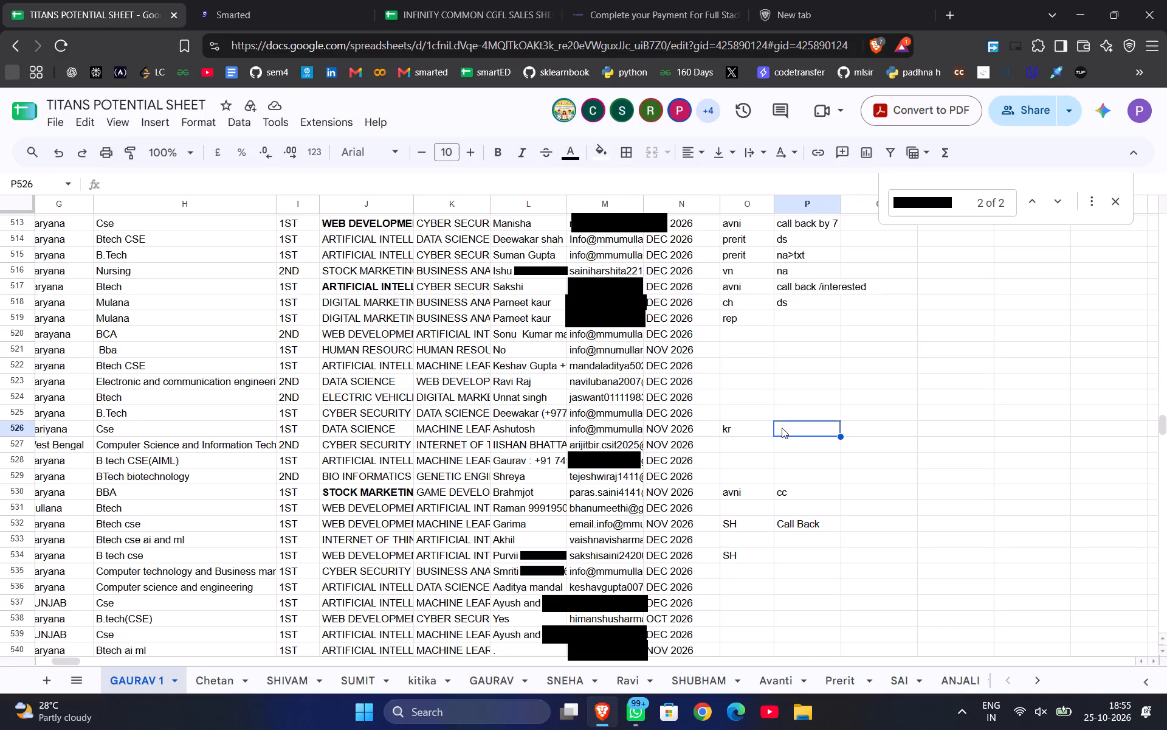
text(ds)
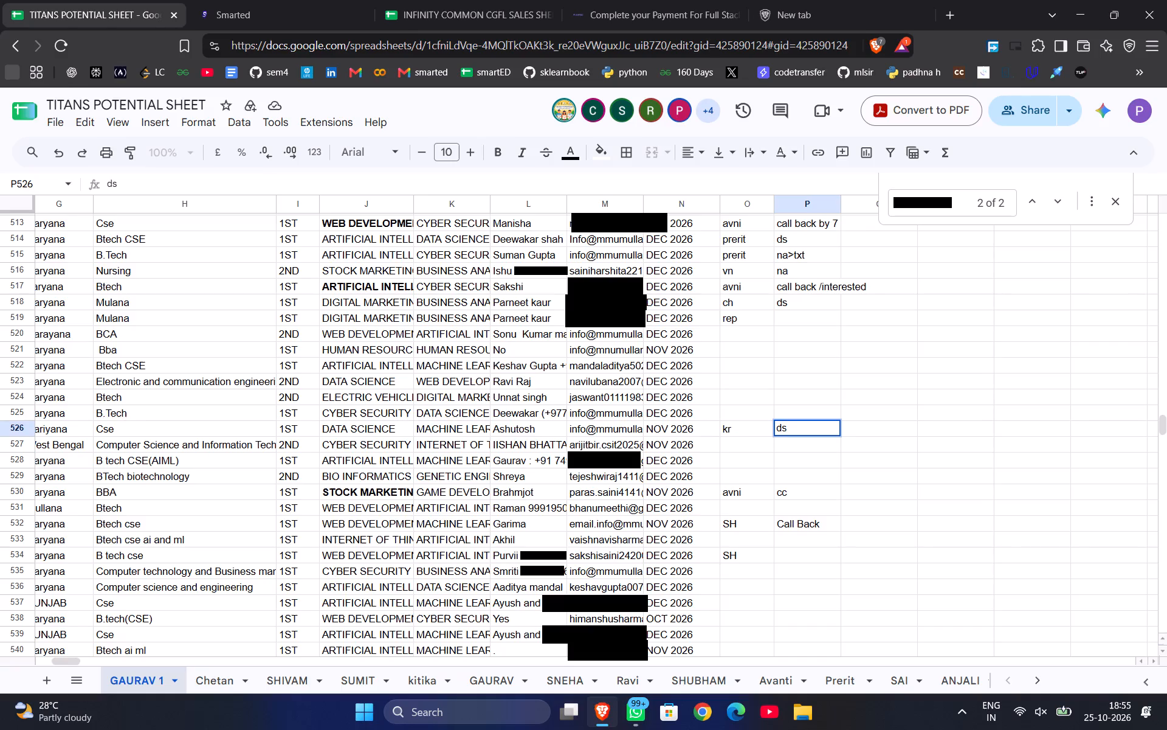
click(729, 384)
Claim the unassigned lead in row 525 by entering kr in column O.
scroll(729, 384, right, 3)
scroll(729, 384, down, 6)
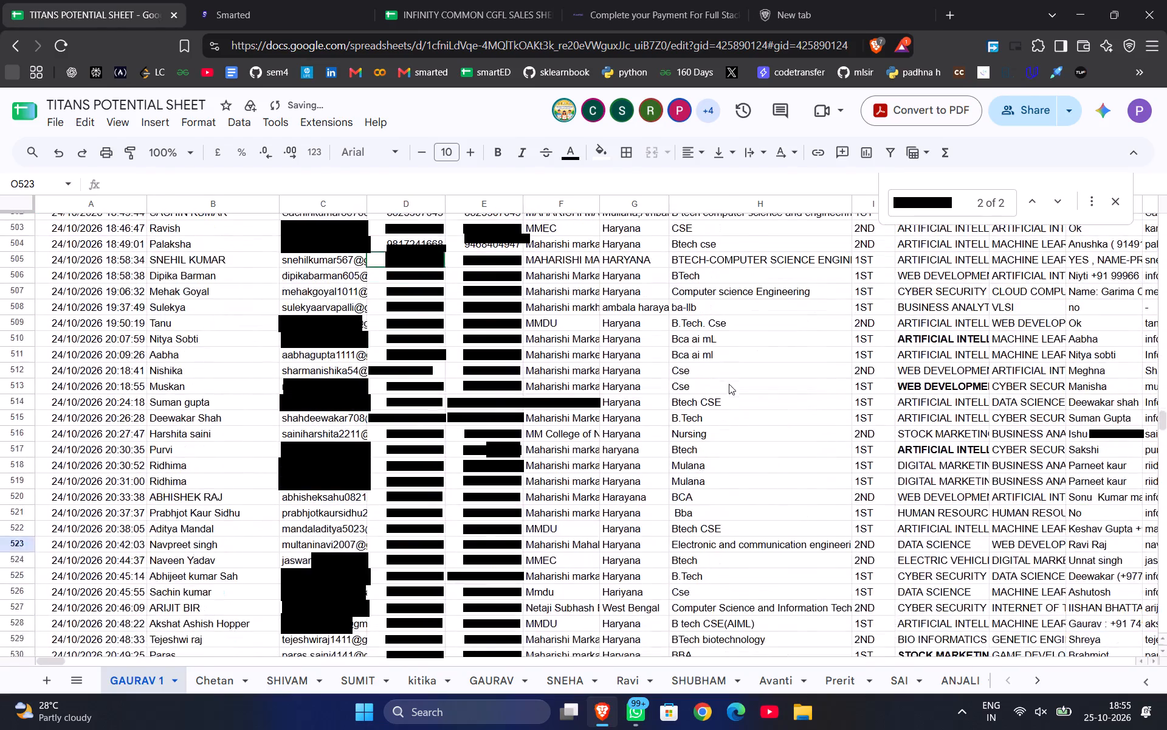
scroll(729, 384, up, 3)
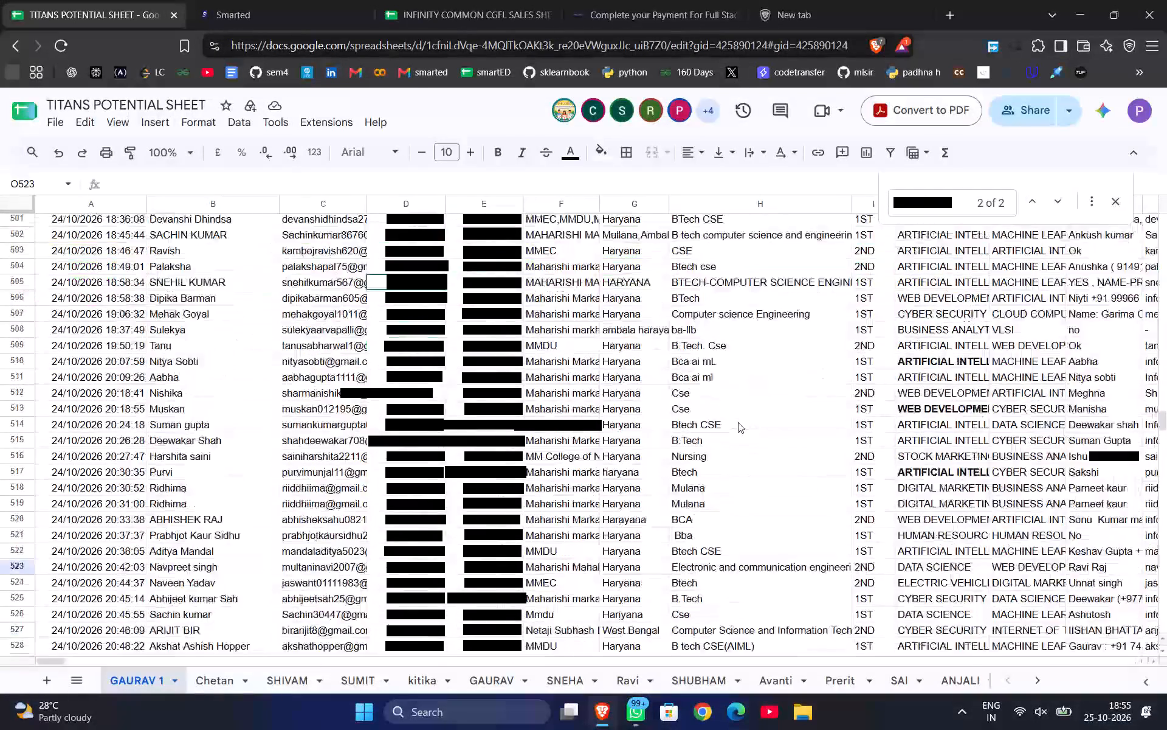
scroll(744, 429, left, 3)
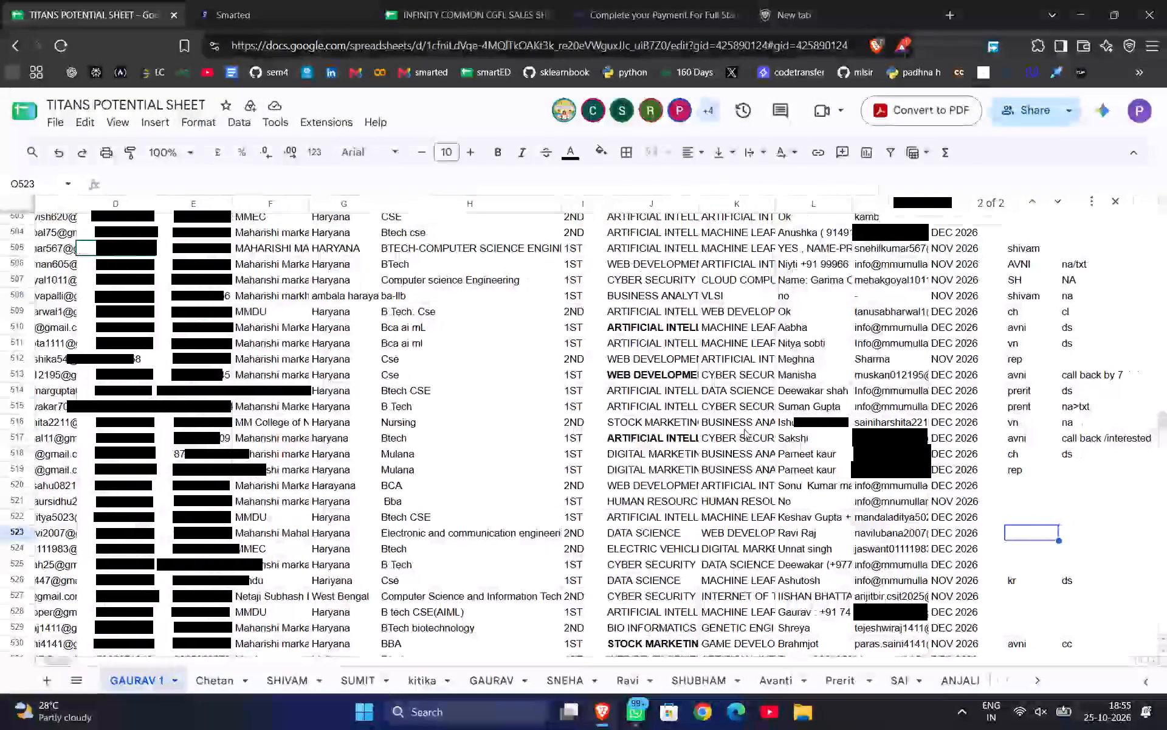
scroll(744, 429, left, 1)
scroll(744, 429, right, 1)
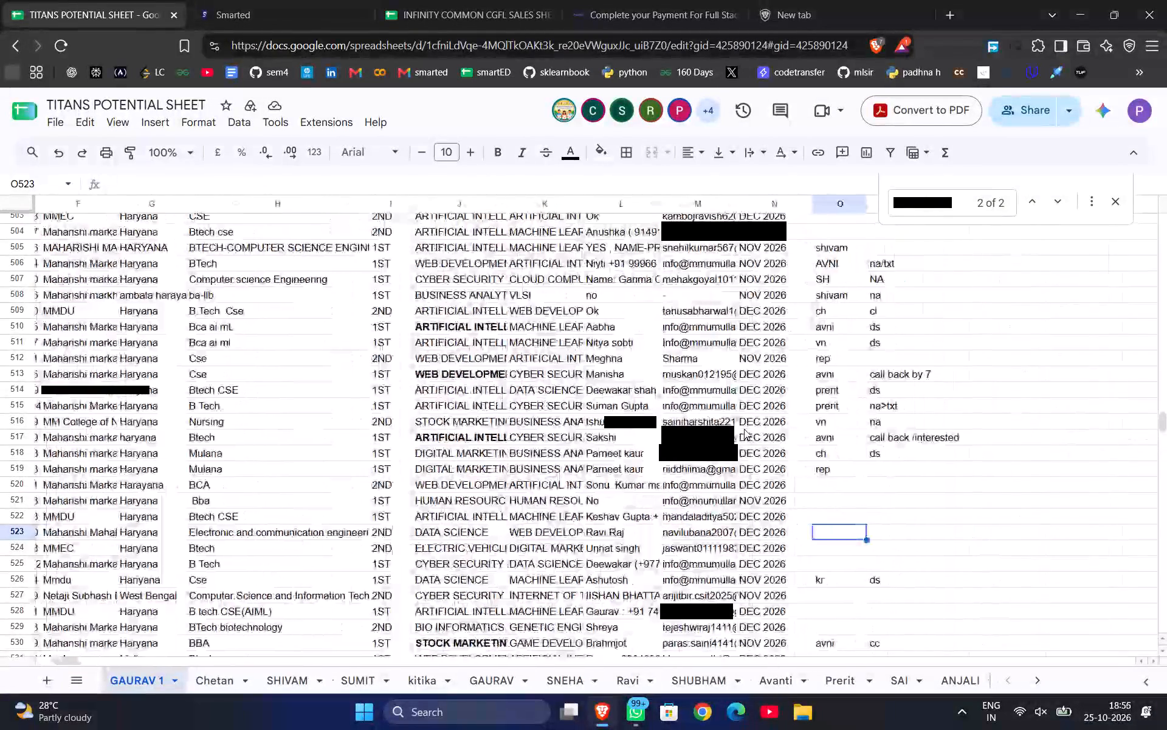
click(822, 564)
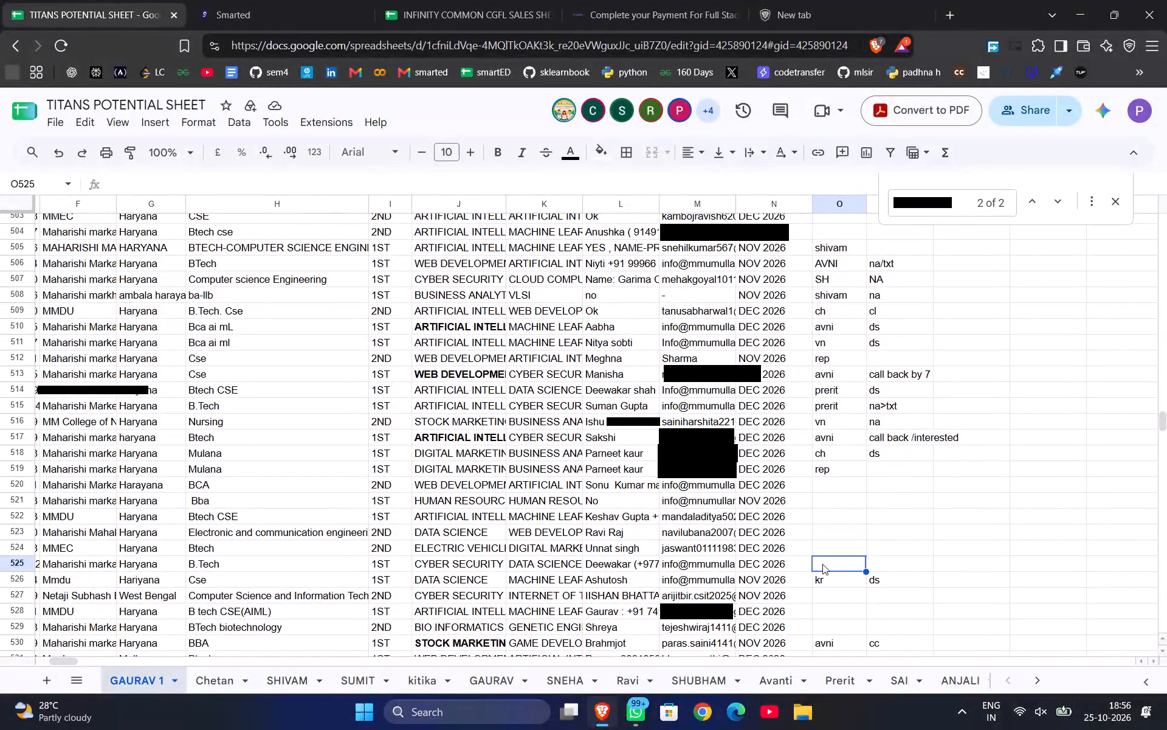
text(kr)
Copy the phone number in column D of row 525 and search the GAURAV 1 sheet for it to check for duplicates.
scroll(822, 564, right, 8)
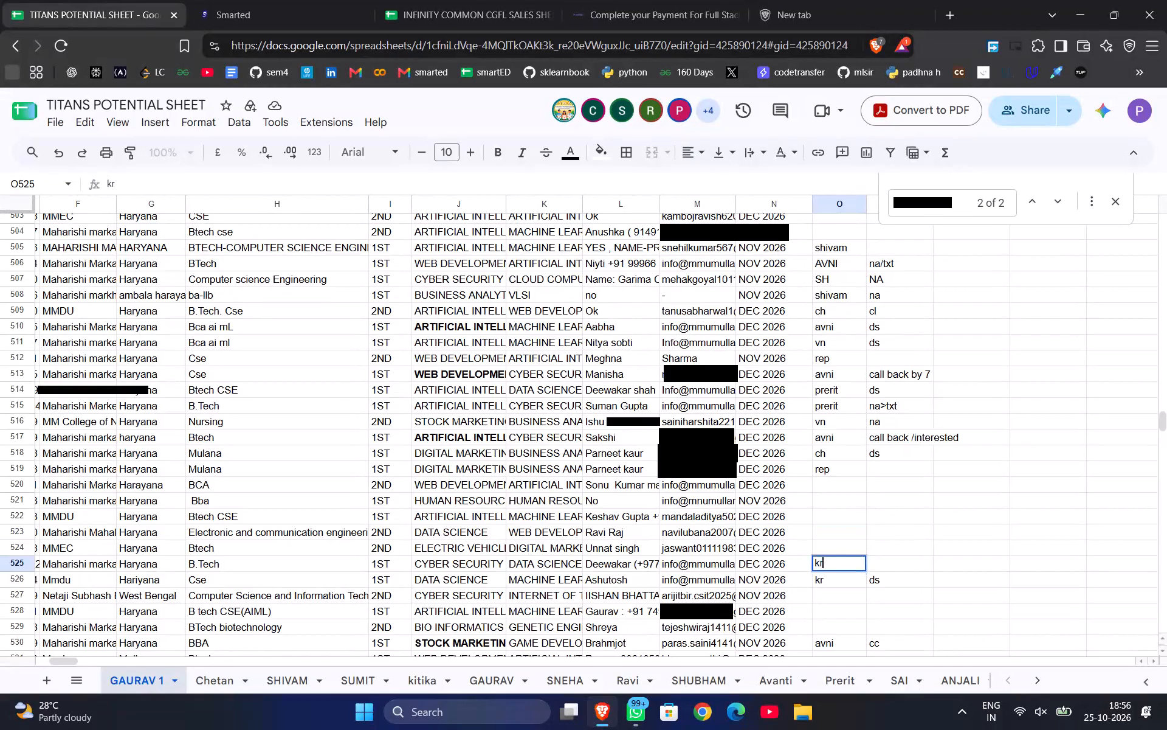
scroll(822, 564, right, 7)
scroll(711, 599, right, 5)
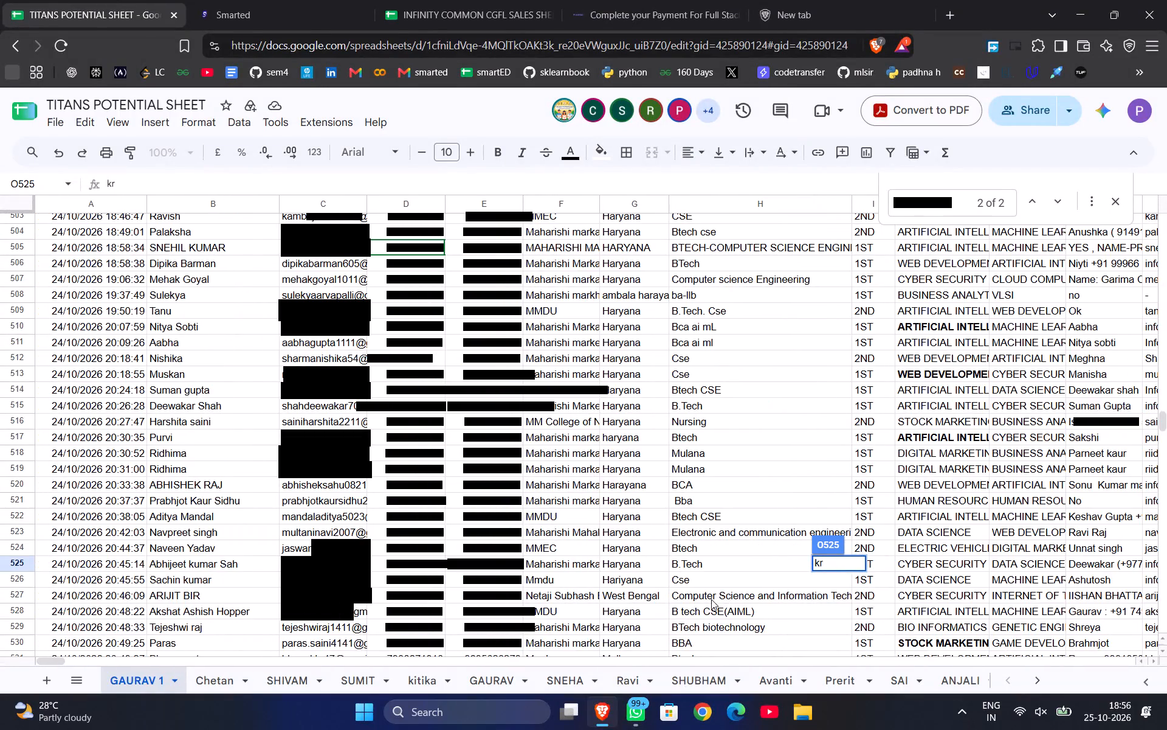
click(436, 568)
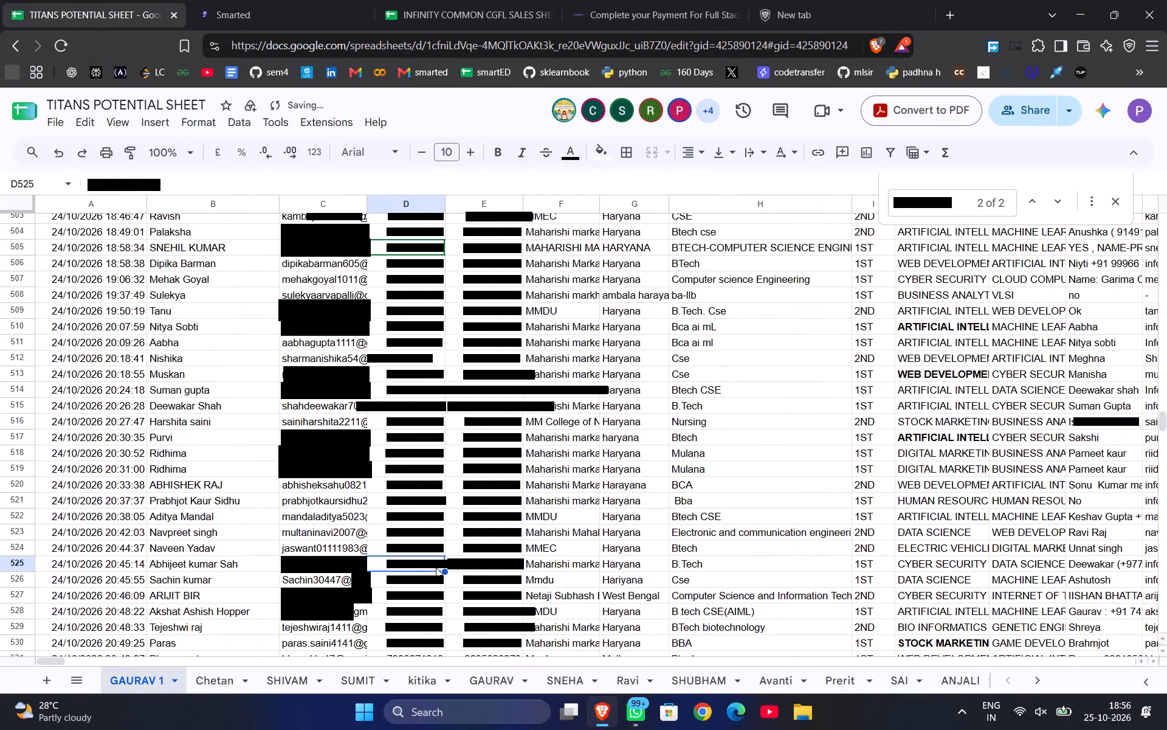
key(ctrl+c)
key(ctrl+f)
key(ctrl+v)
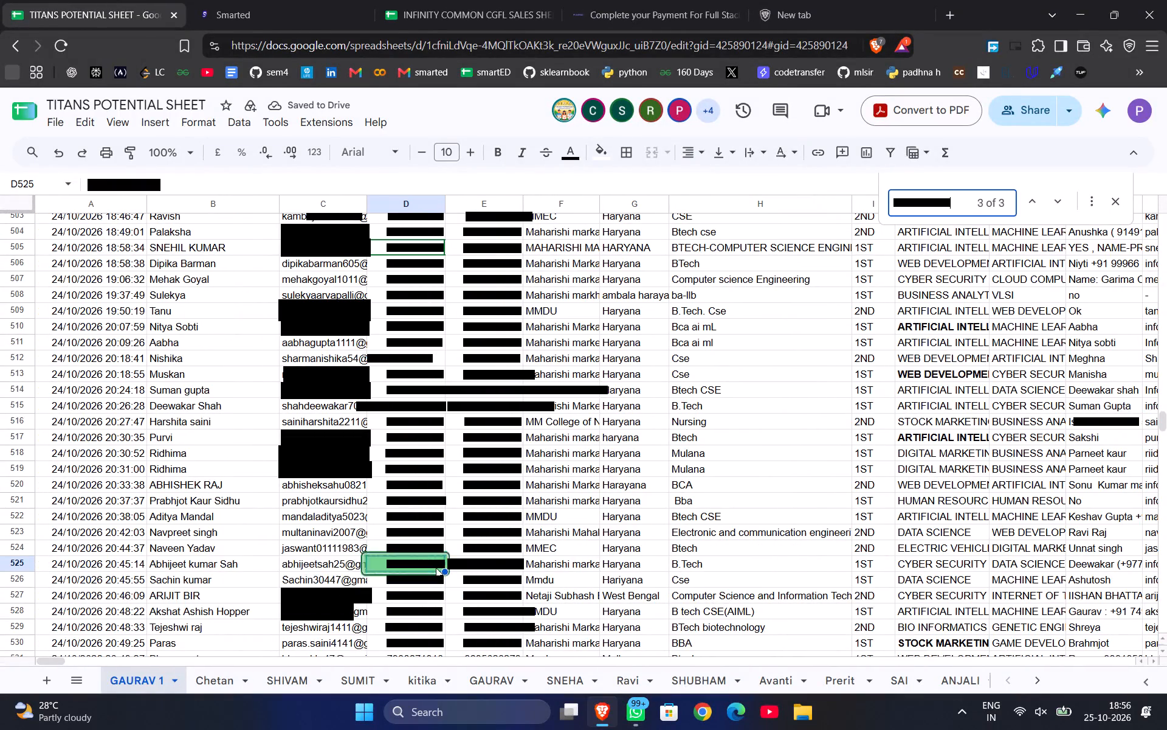
key(Return)
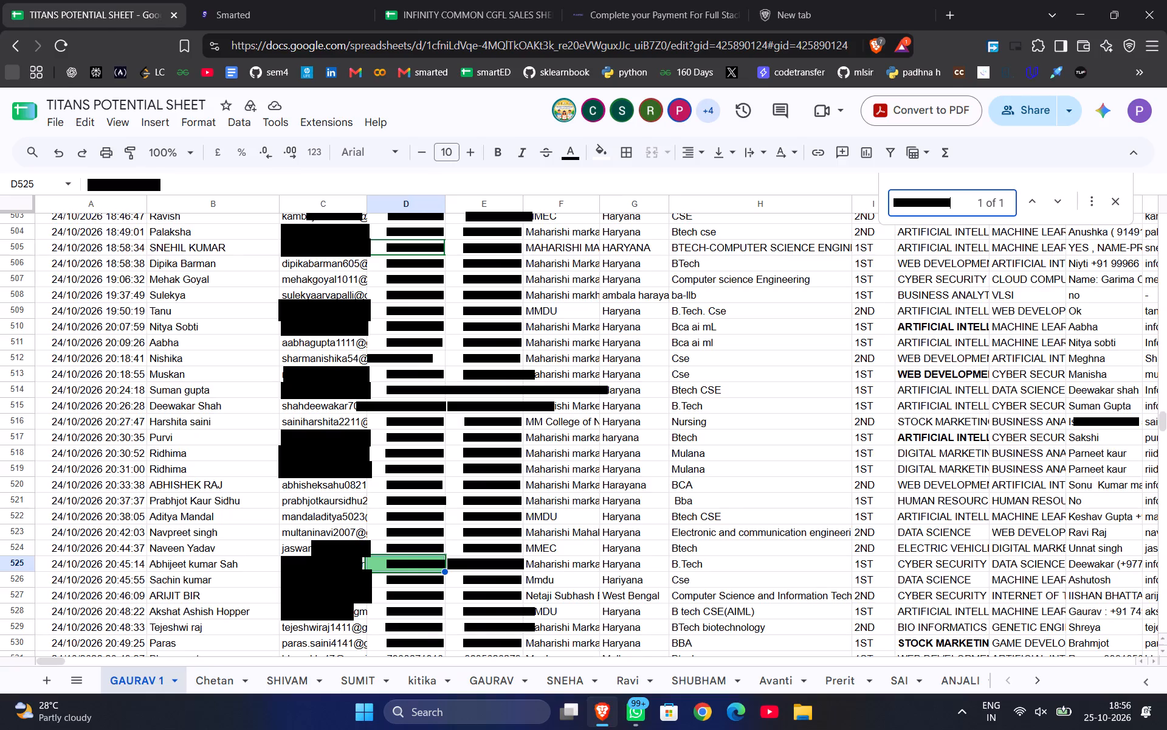
Review the contact details, course and domain interest of the lead in row 525.
scroll(436, 568, left, 2)
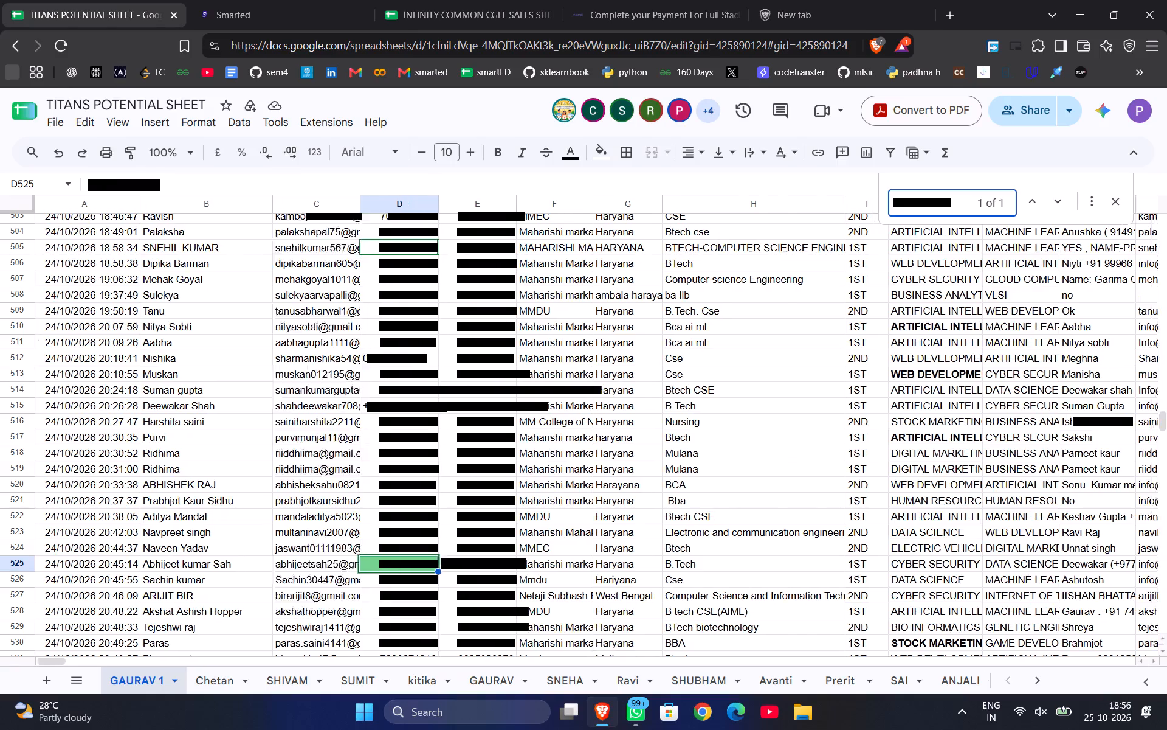
scroll(436, 568, left, 1)
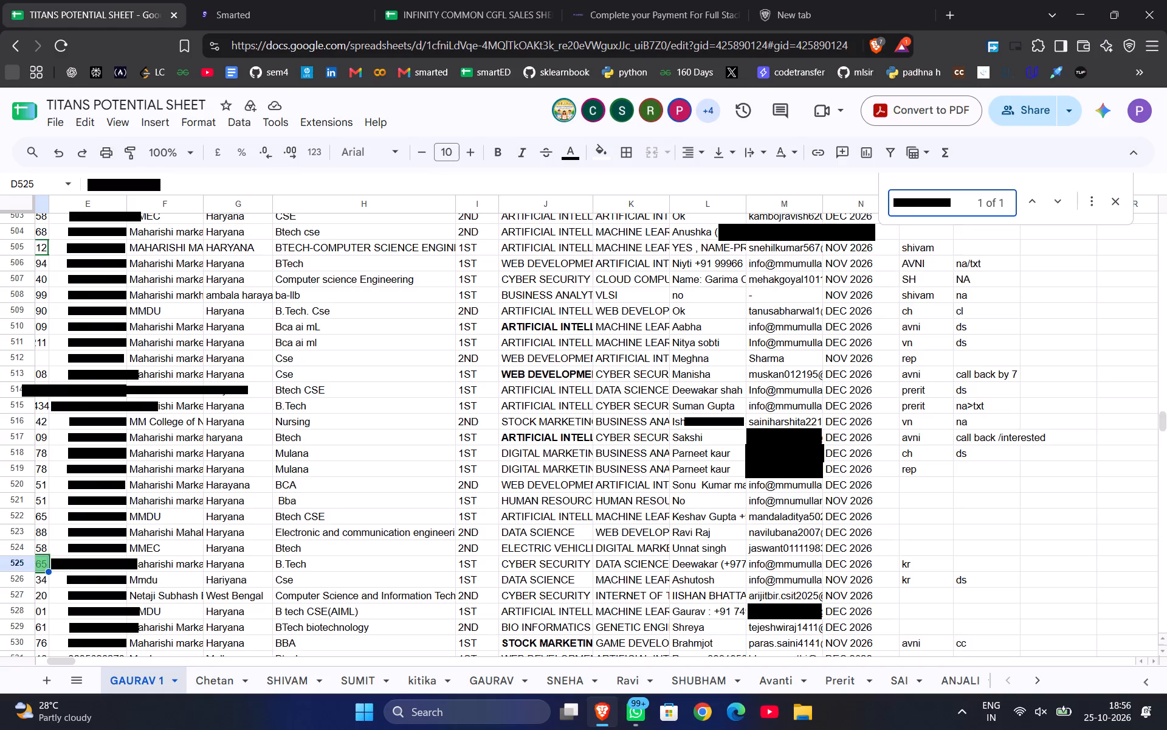
scroll(436, 568, right, 11)
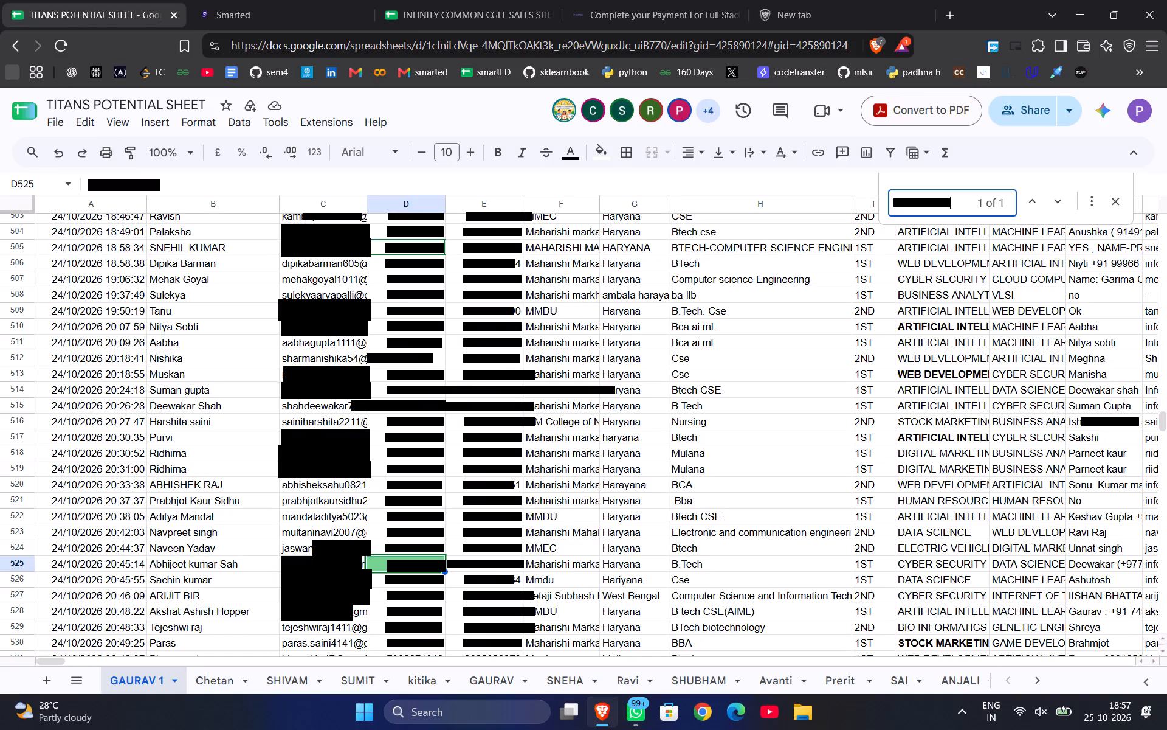
scroll(416, 560, left, 2)
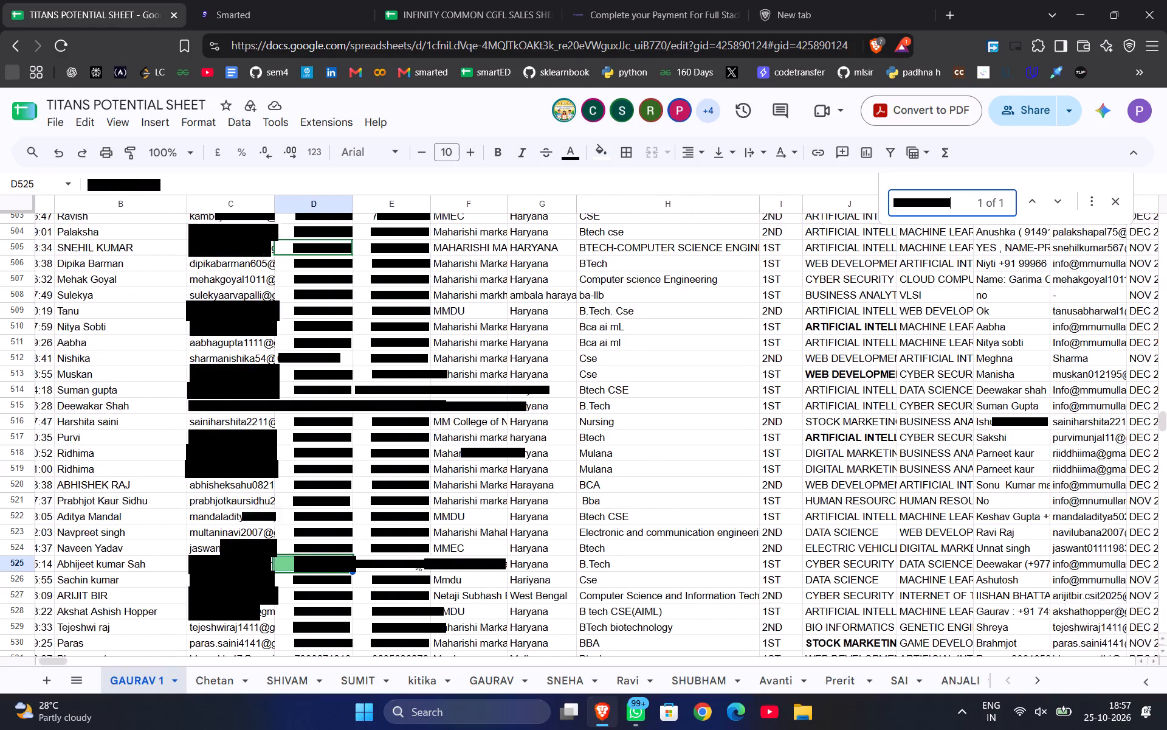
scroll(416, 560, left, 7)
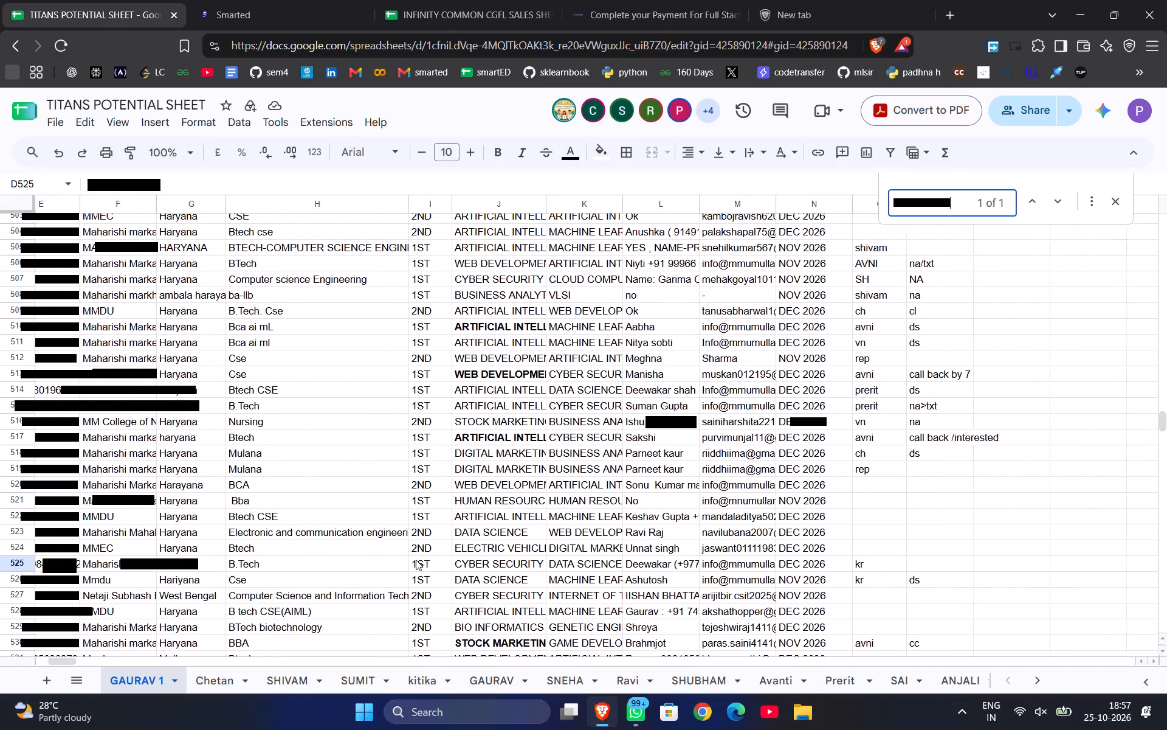
scroll(416, 560, left, 3)
click(416, 560)
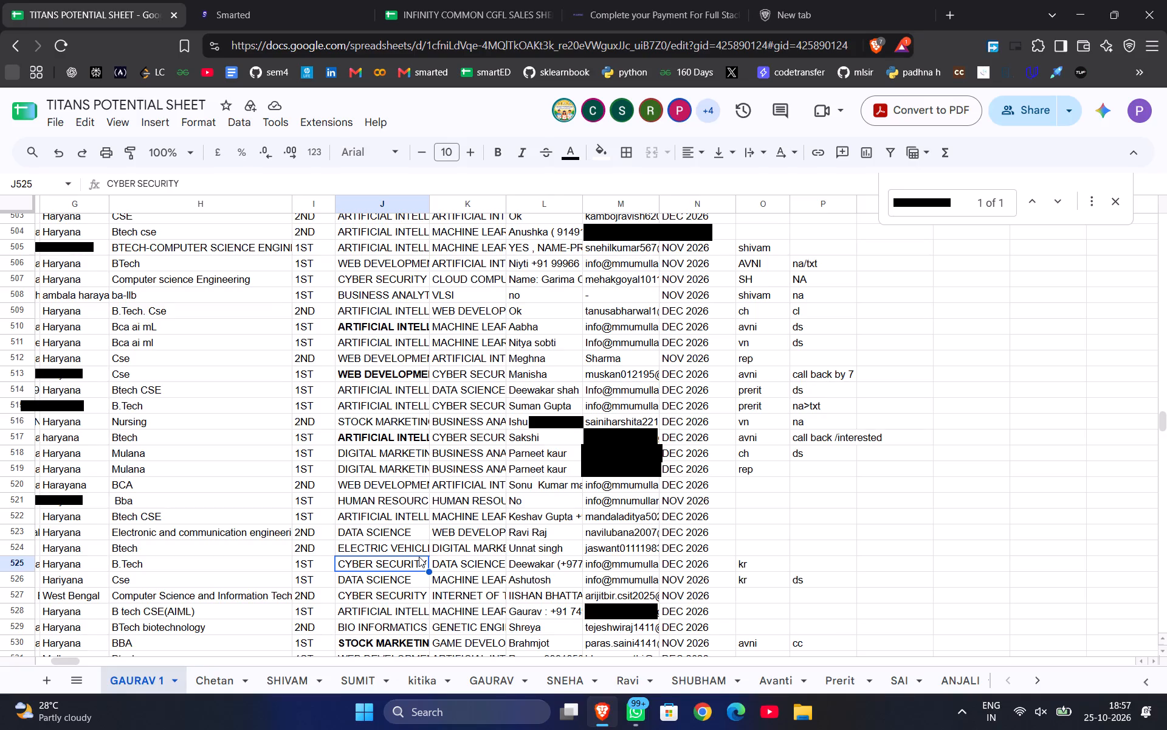
scroll(419, 557, right, 4)
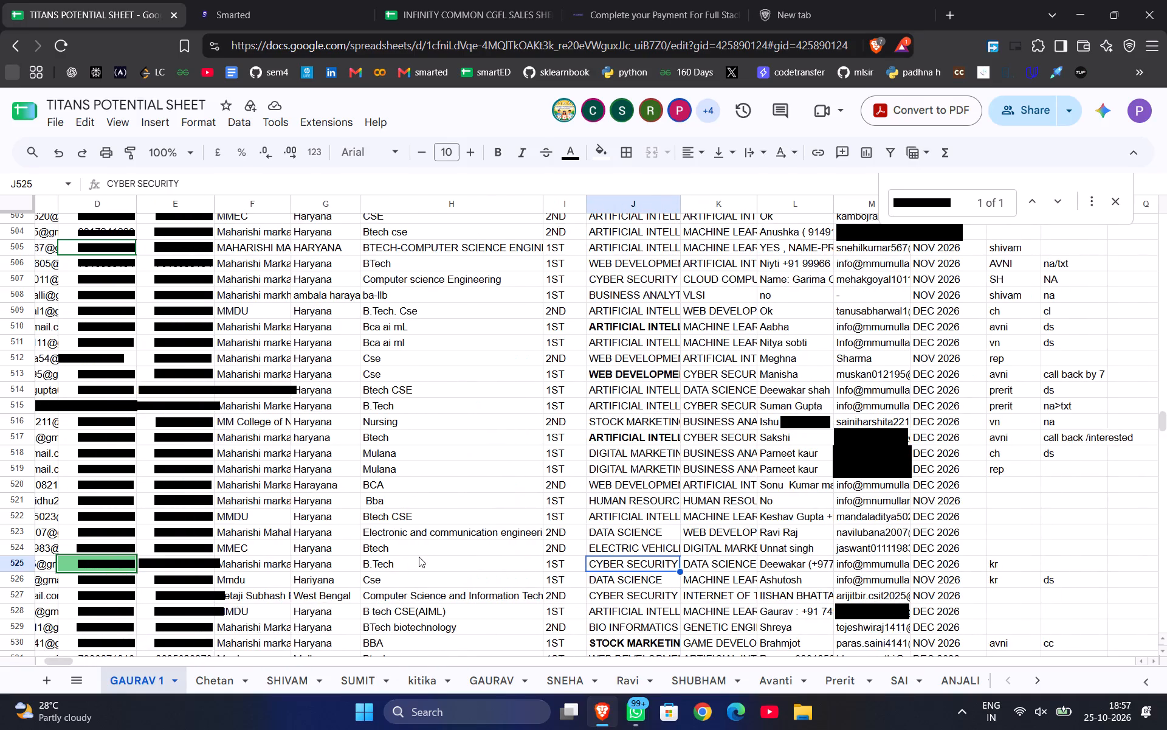
scroll(419, 557, right, 2)
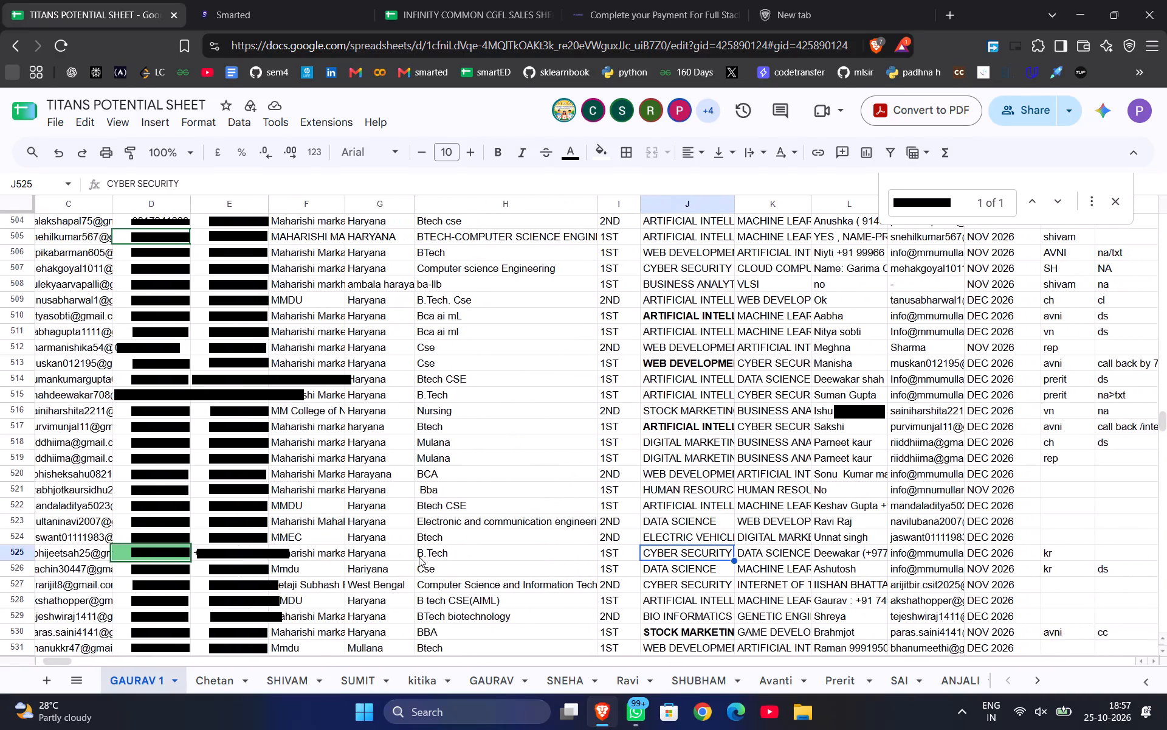
scroll(419, 557, right, 2)
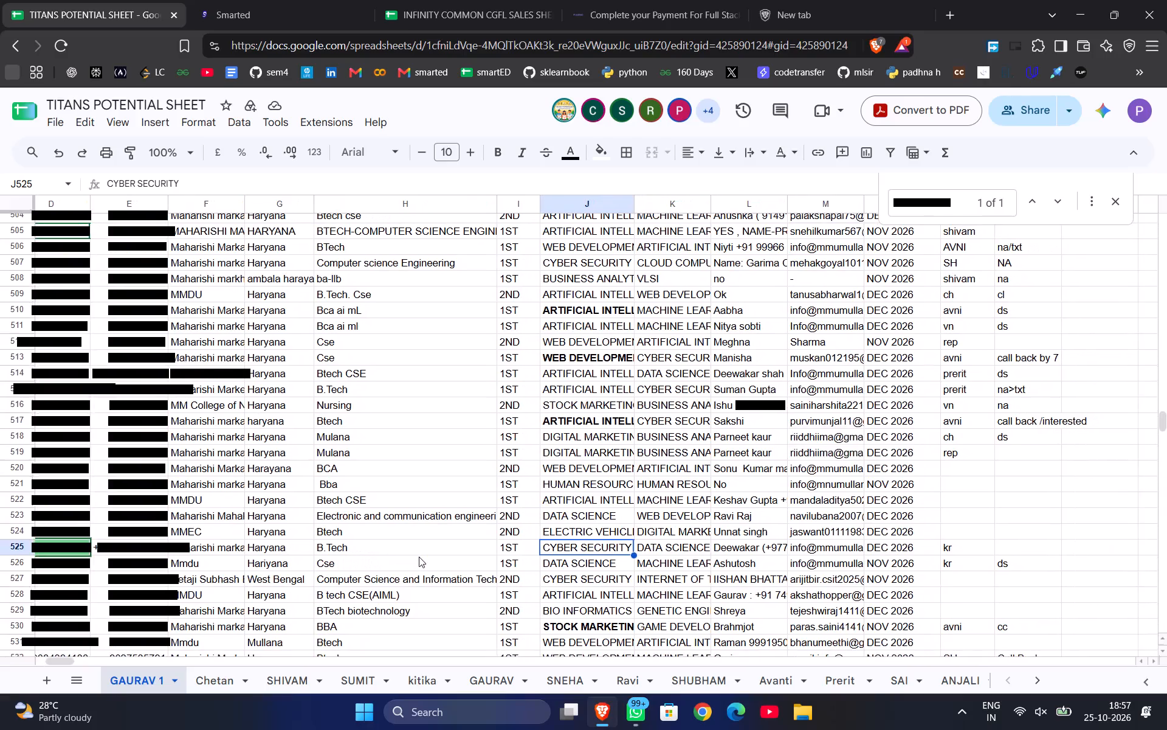
scroll(419, 557, right, 2)
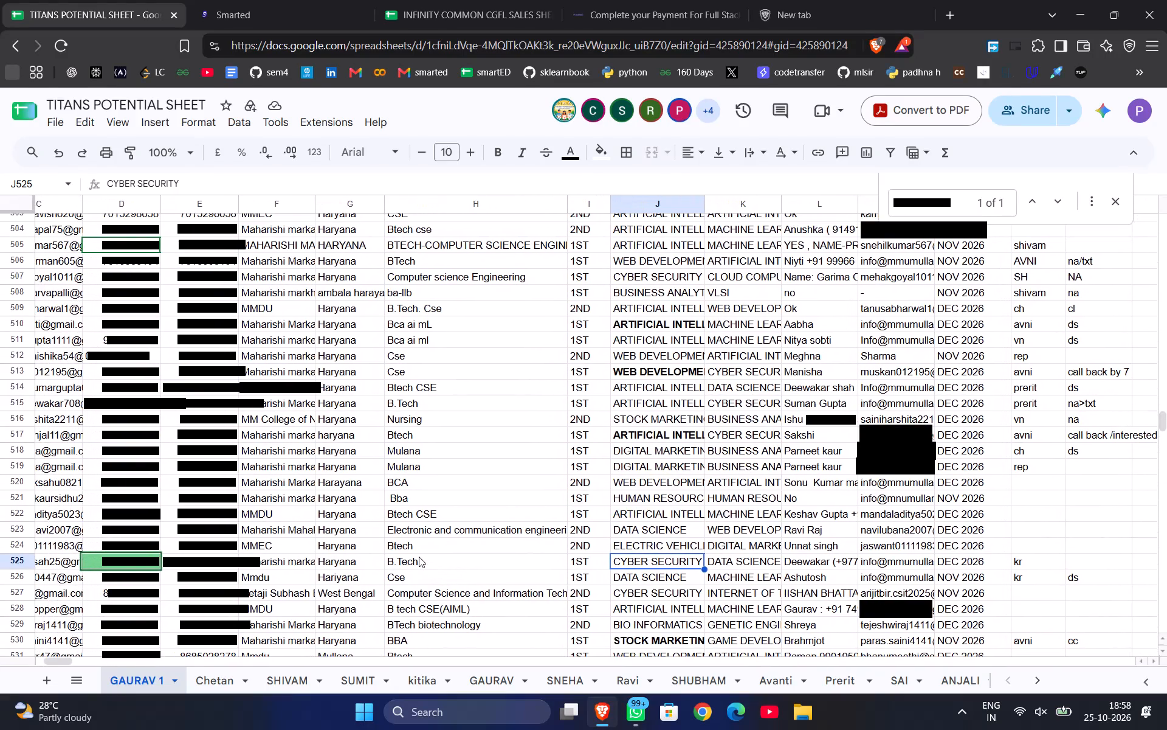
scroll(419, 557, right, 3)
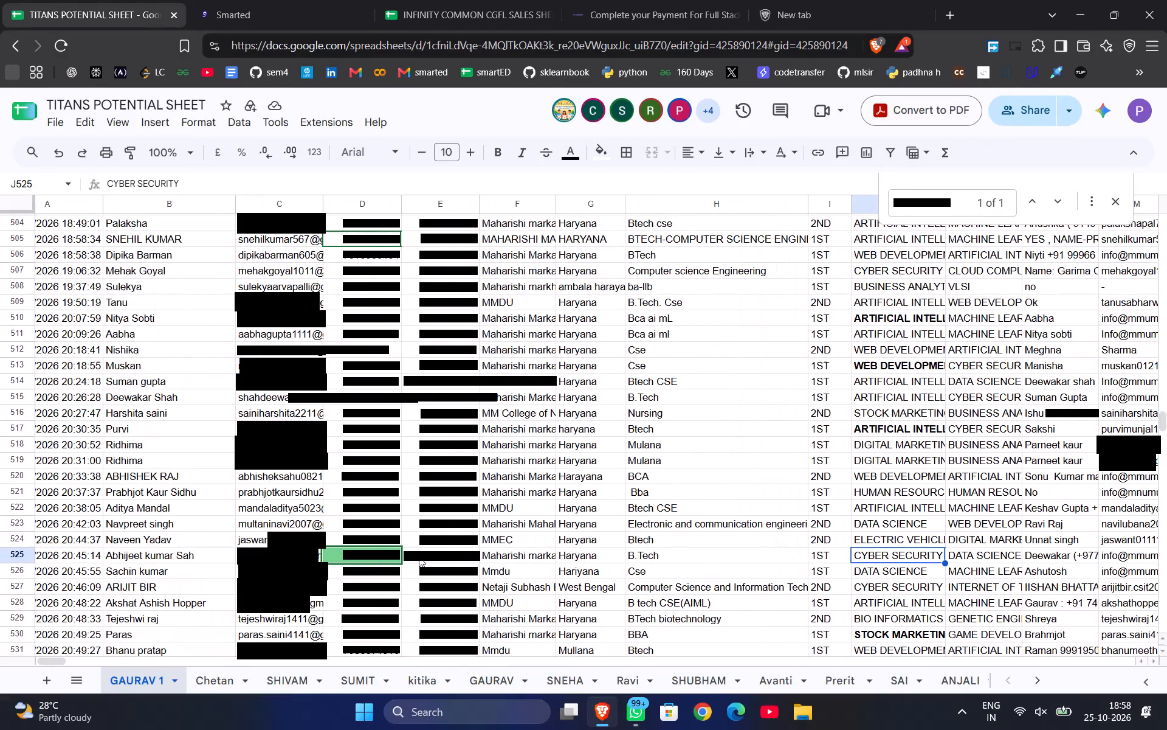
Look through the leads in rows 458 to 544 of the GAURAV 1 sheet, including their assignees and call statuses.
scroll(419, 557, right, 2)
scroll(419, 557, down, 4)
scroll(419, 557, left, 1)
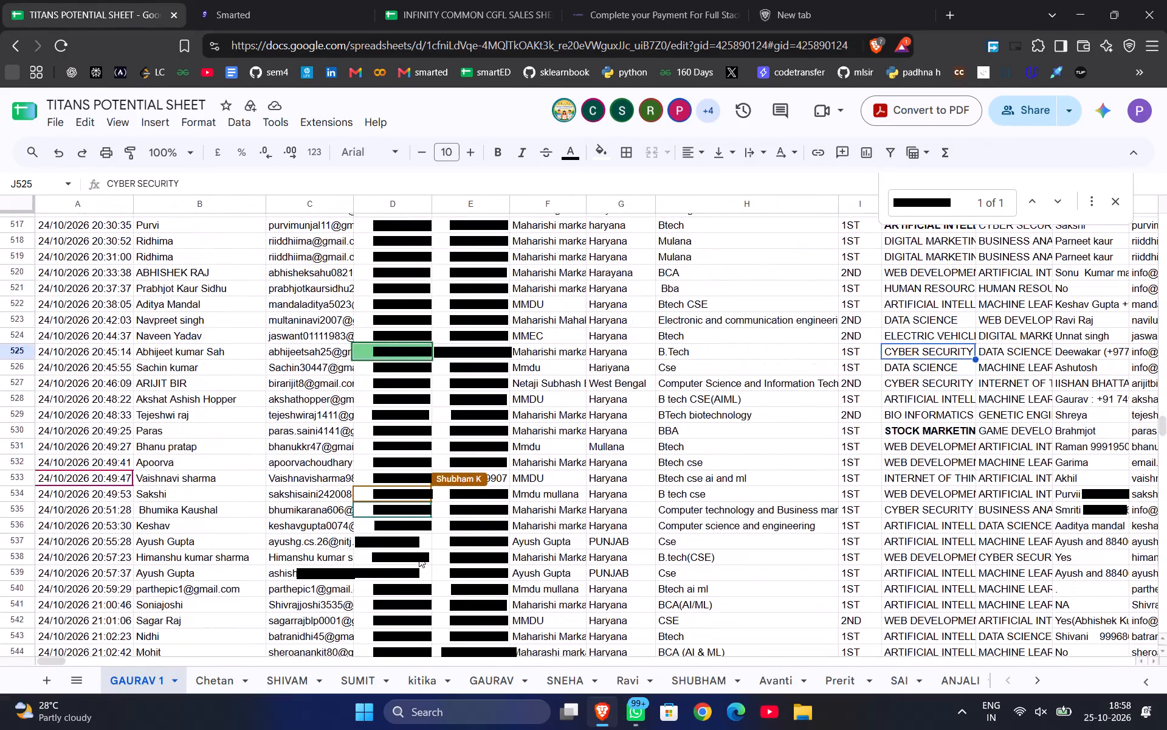
scroll(419, 557, left, 12)
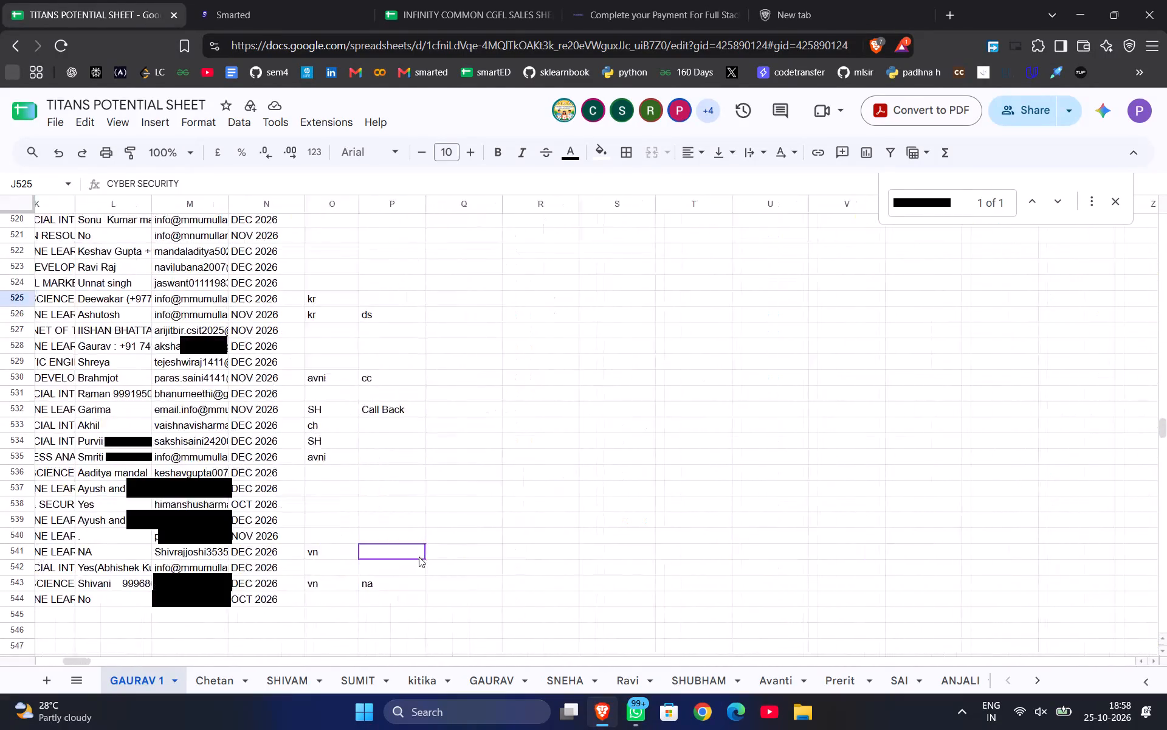
scroll(419, 557, right, 4)
scroll(419, 557, up, 2)
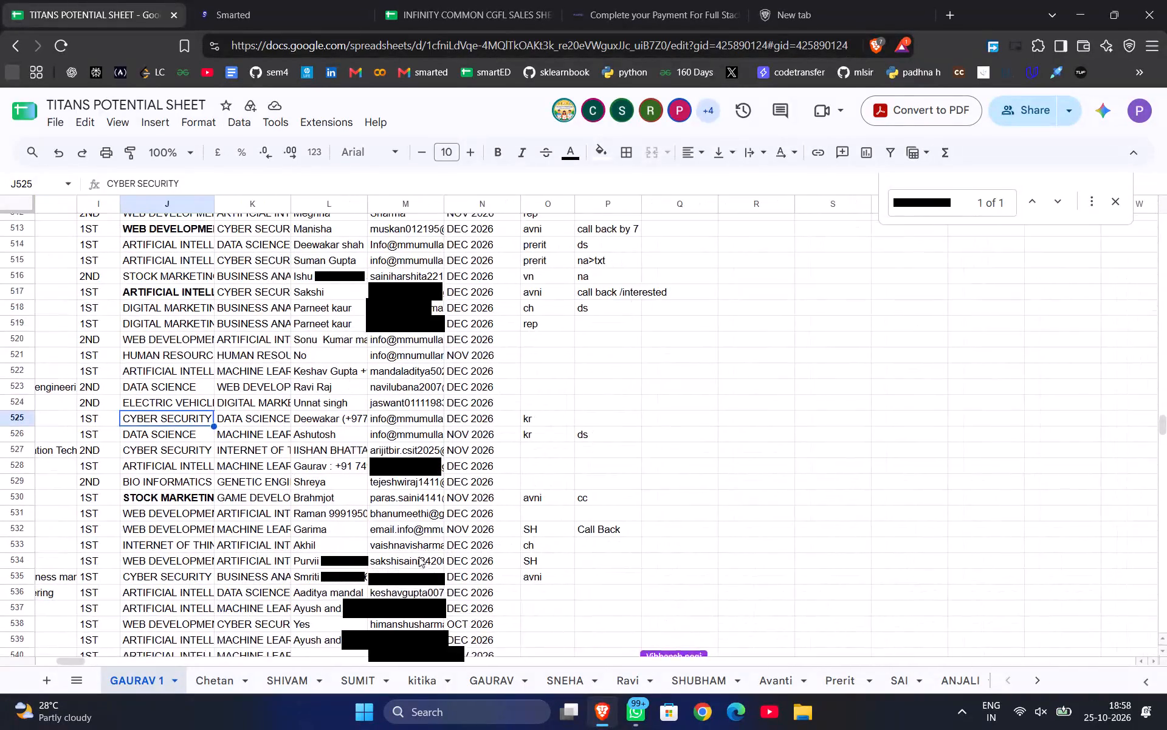
scroll(419, 557, up, 3)
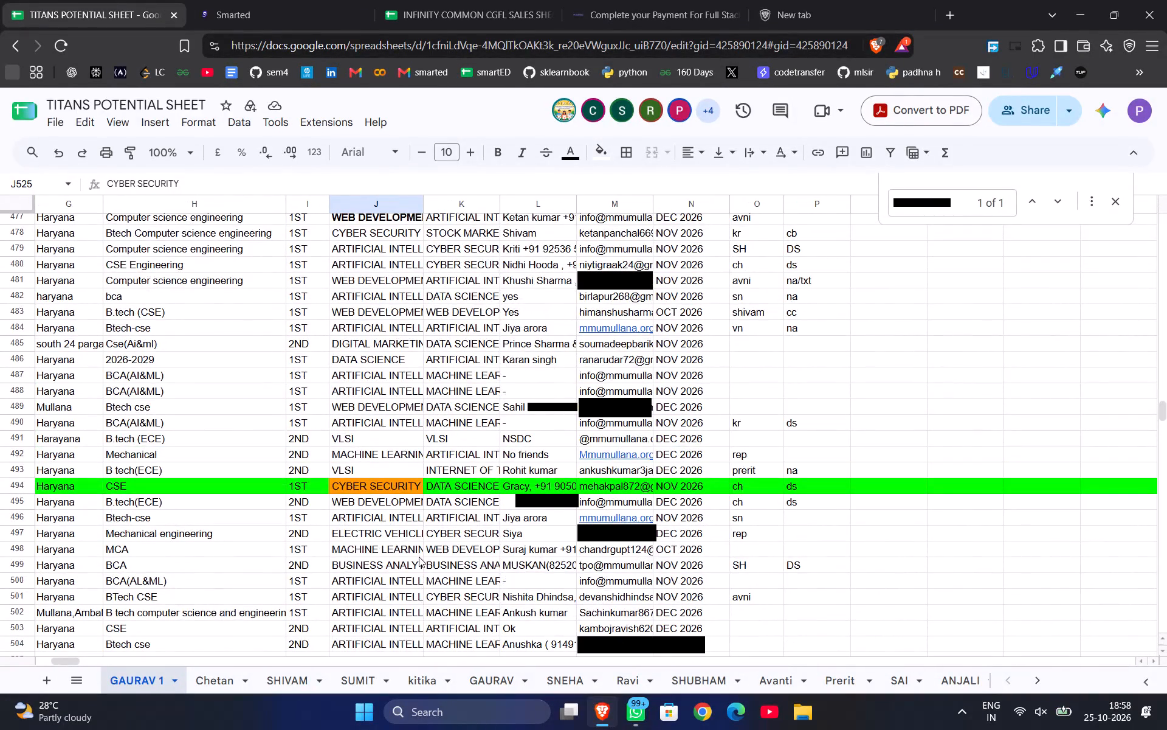
scroll(419, 557, up, 3)
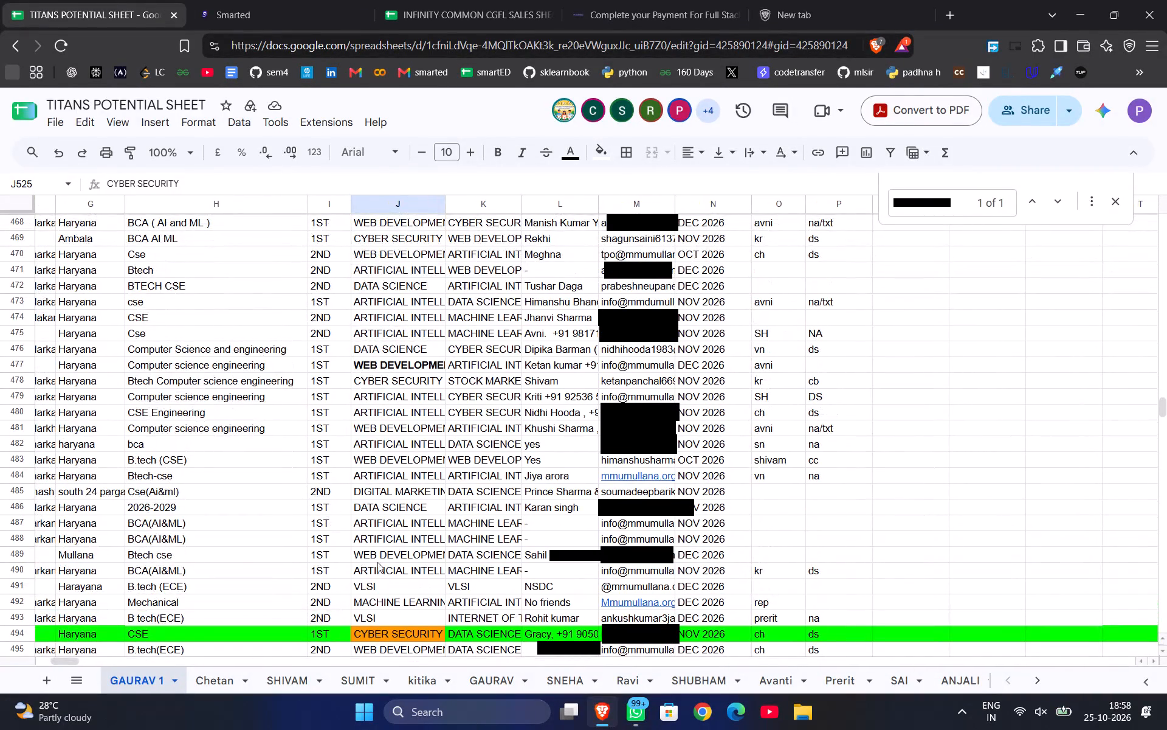
scroll(377, 562, up, 2)
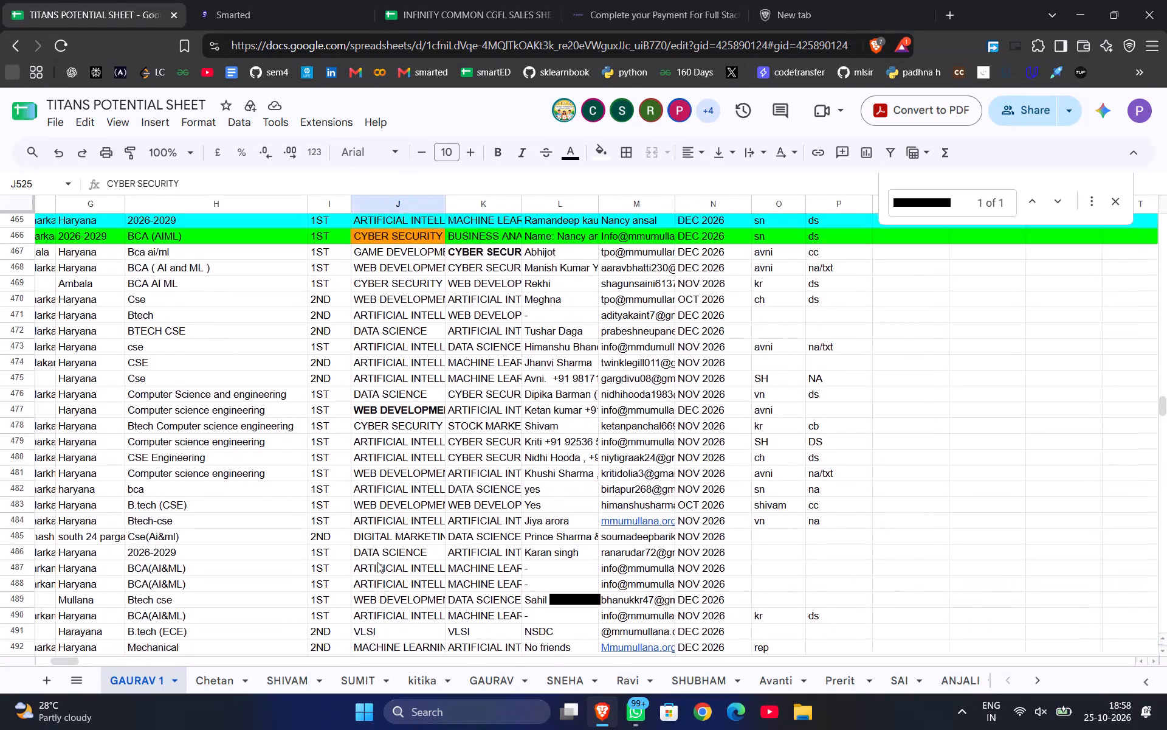
scroll(377, 562, up, 2)
scroll(377, 562, right, 1)
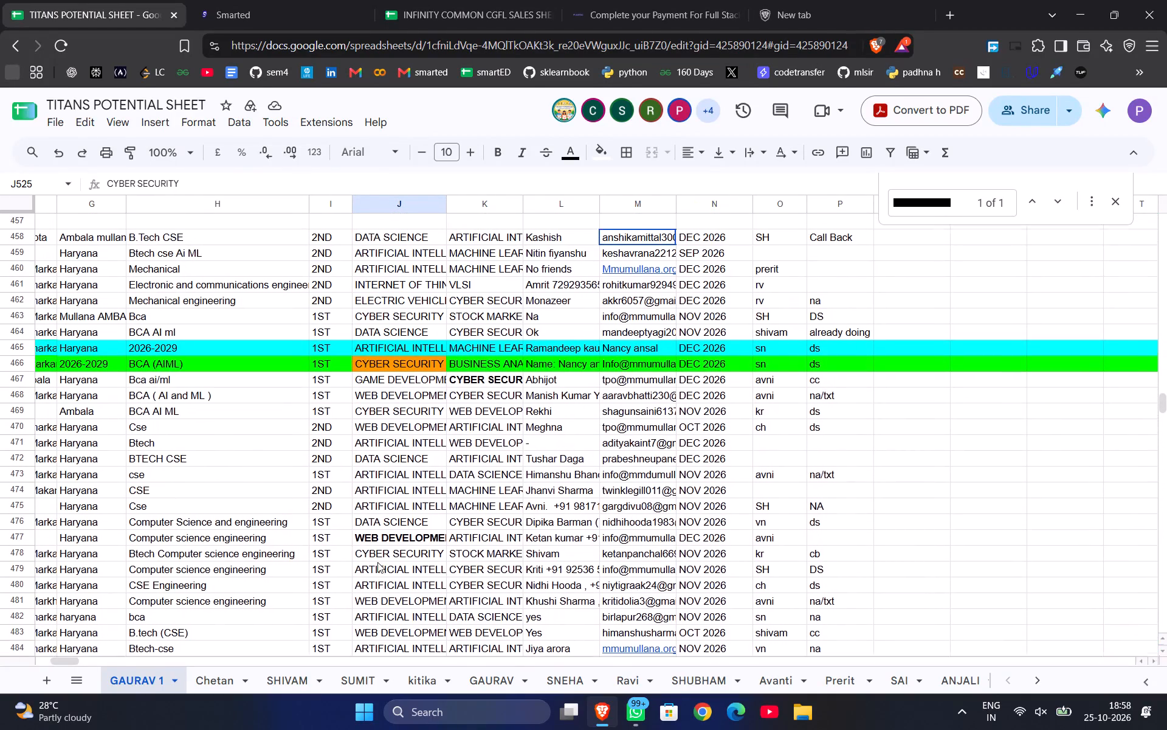
scroll(377, 562, right, 2)
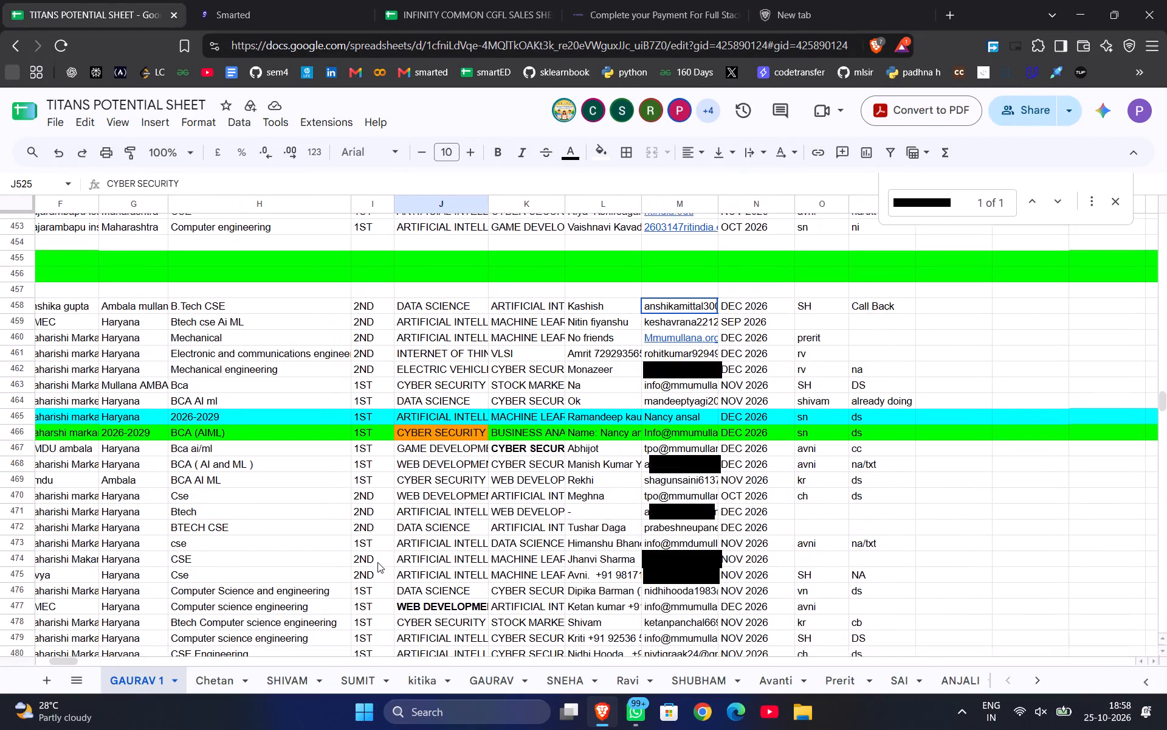
scroll(377, 562, right, 2)
scroll(377, 562, down, 3)
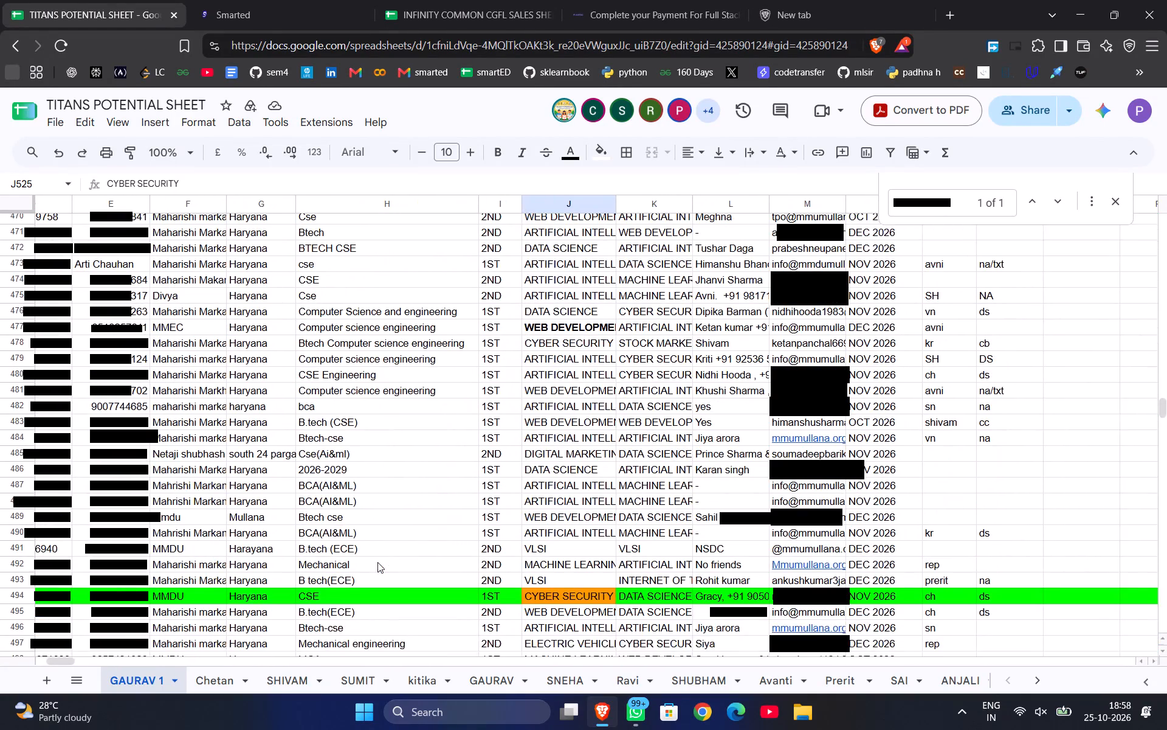
scroll(377, 562, right, 7)
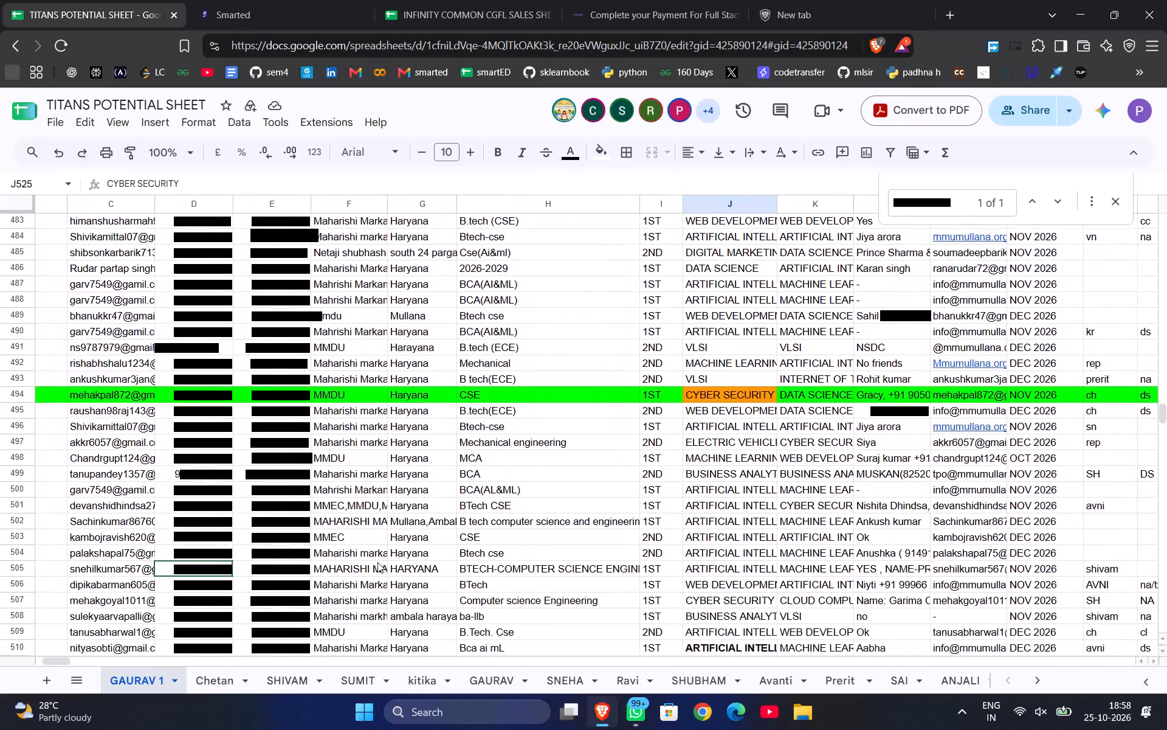
scroll(377, 562, right, 2)
scroll(377, 562, down, 4)
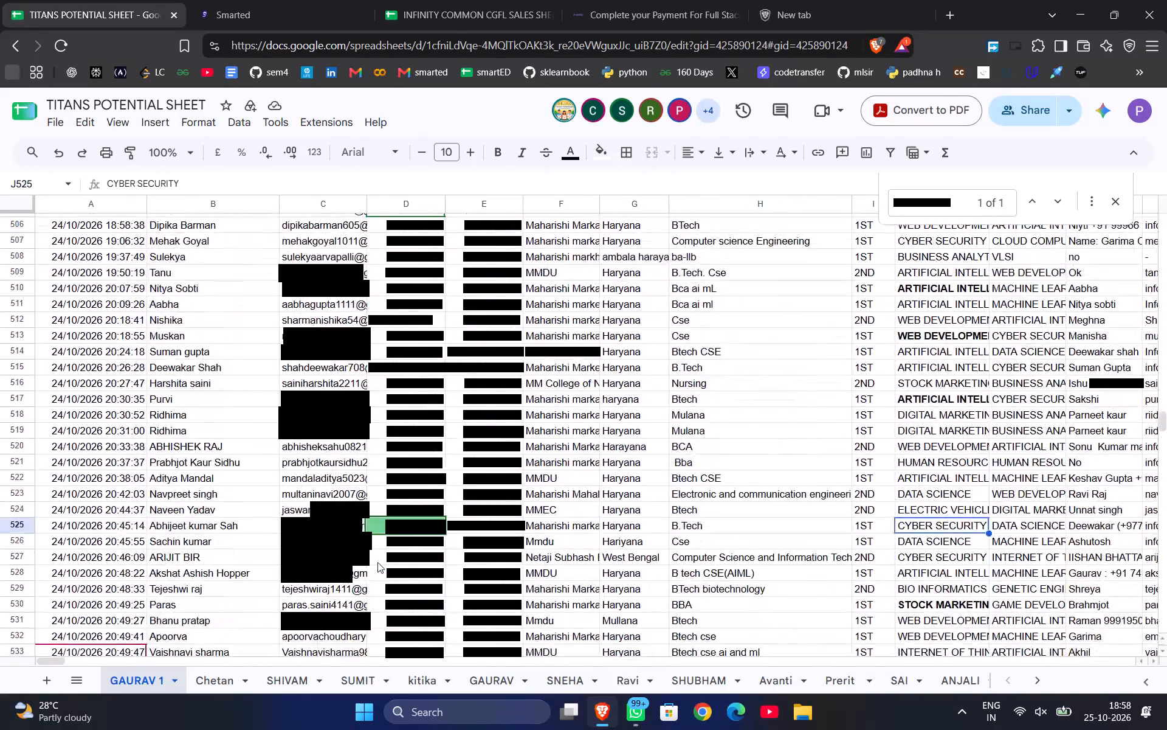
scroll(377, 562, down, 3)
scroll(377, 562, left, 5)
scroll(377, 562, up, 1)
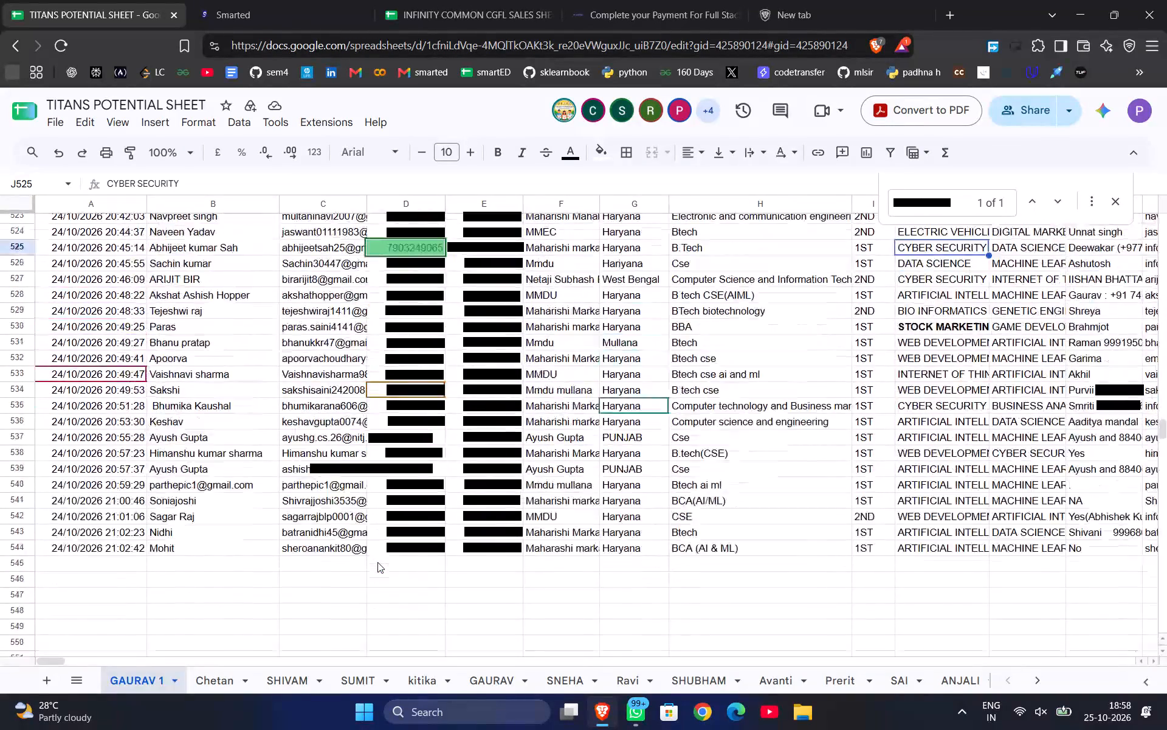
scroll(377, 562, left, 8)
scroll(377, 562, right, 2)
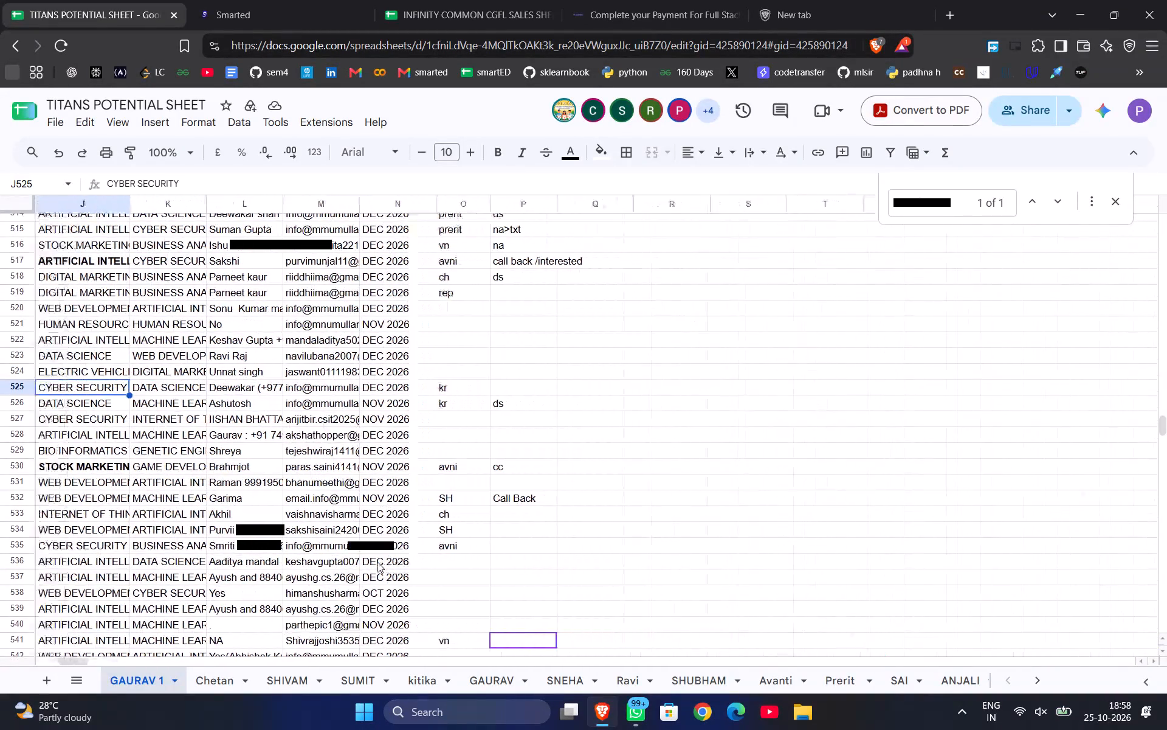
scroll(377, 562, right, 12)
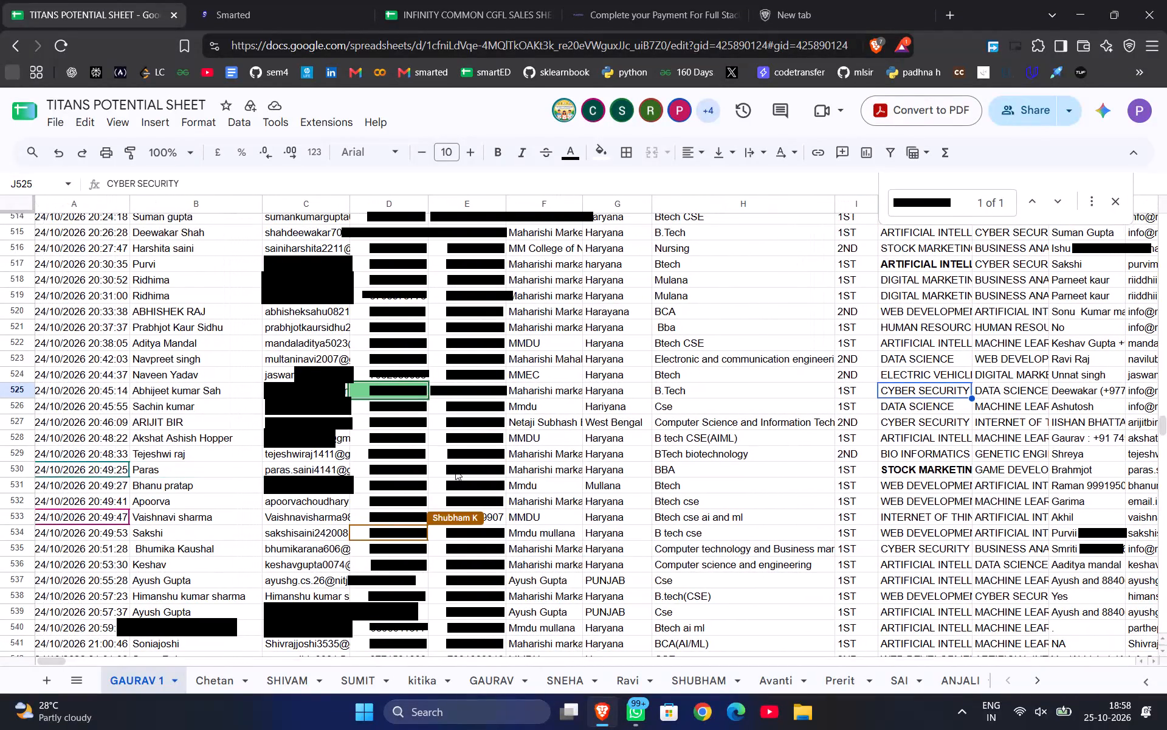
scroll(455, 470, up, 2)
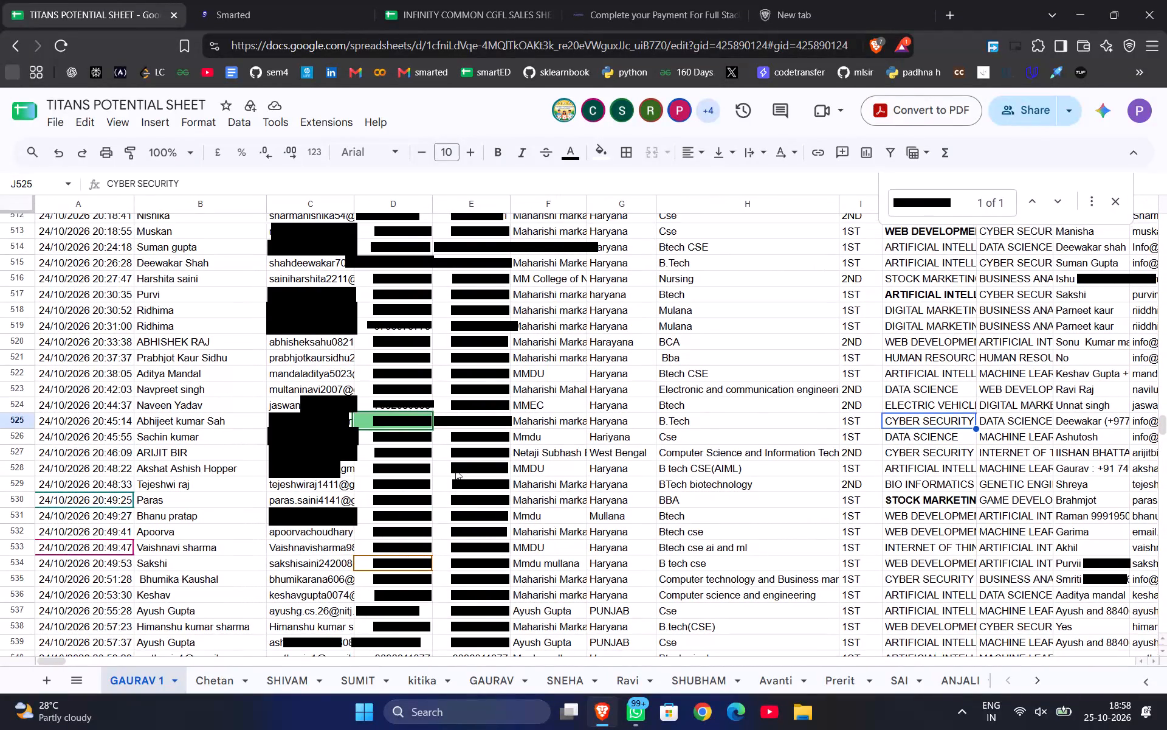
scroll(569, 407, up, 4)
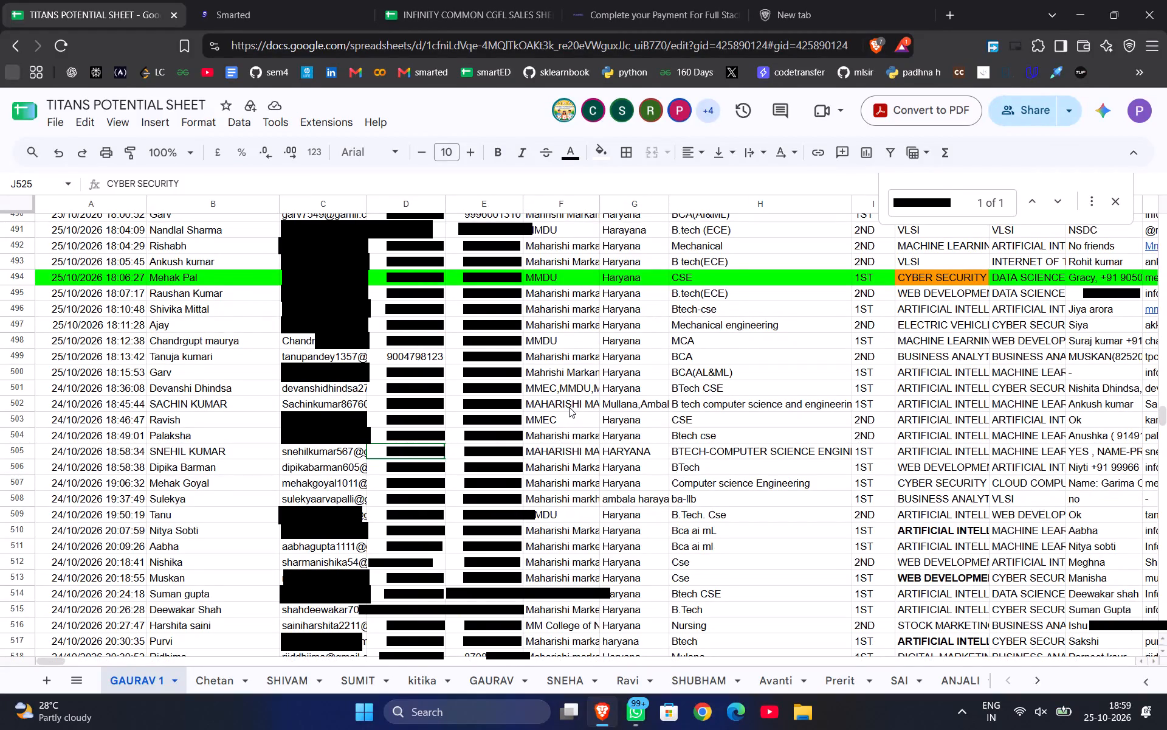
Record the call status ds in column P for the kr lead in row 525.
scroll(569, 407, down, 4)
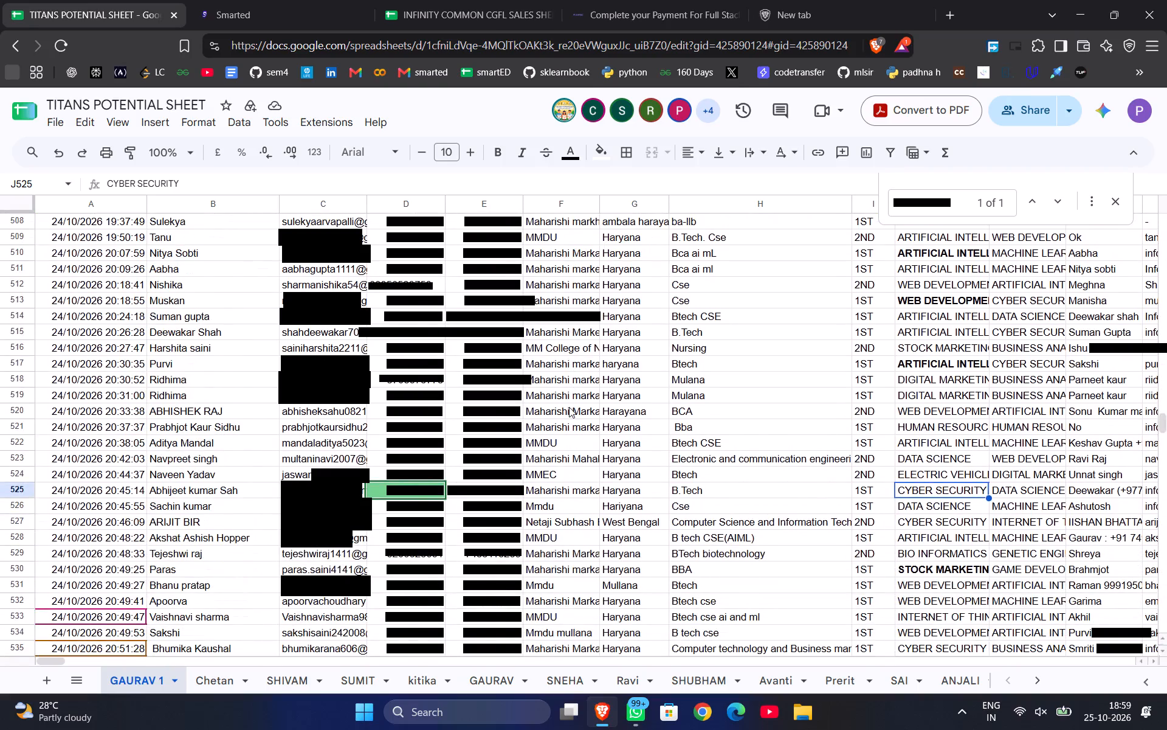
scroll(569, 407, left, 8)
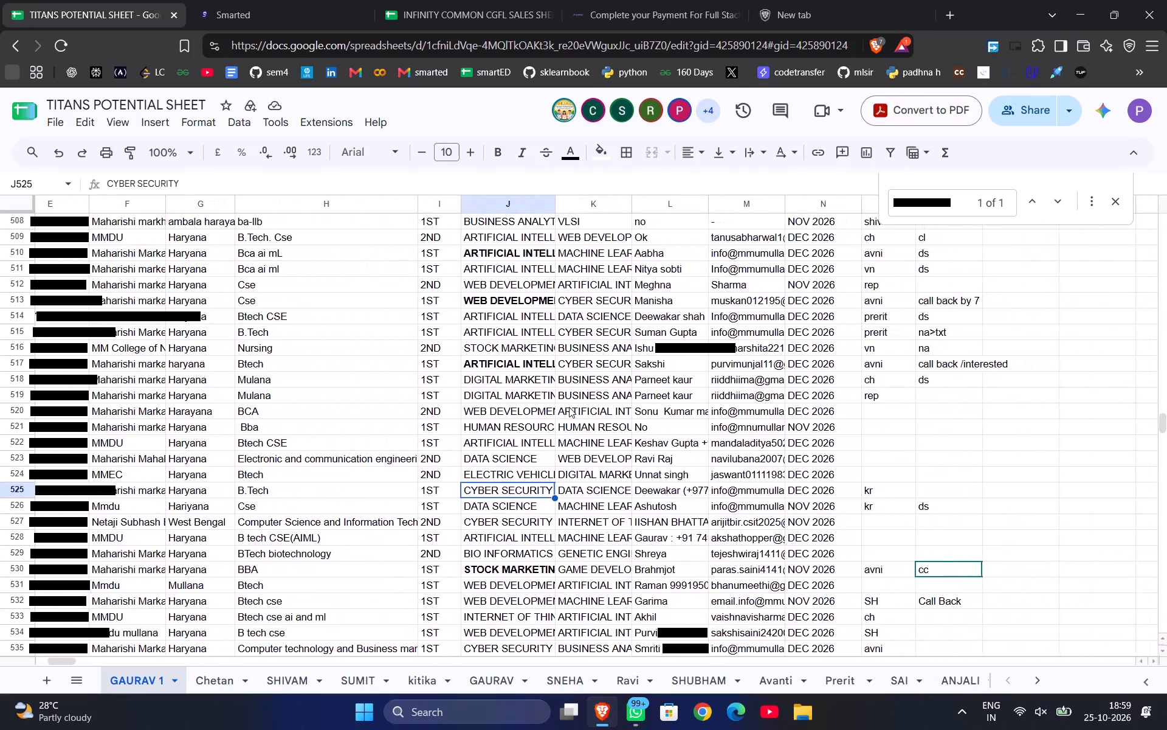
scroll(569, 407, left, 3)
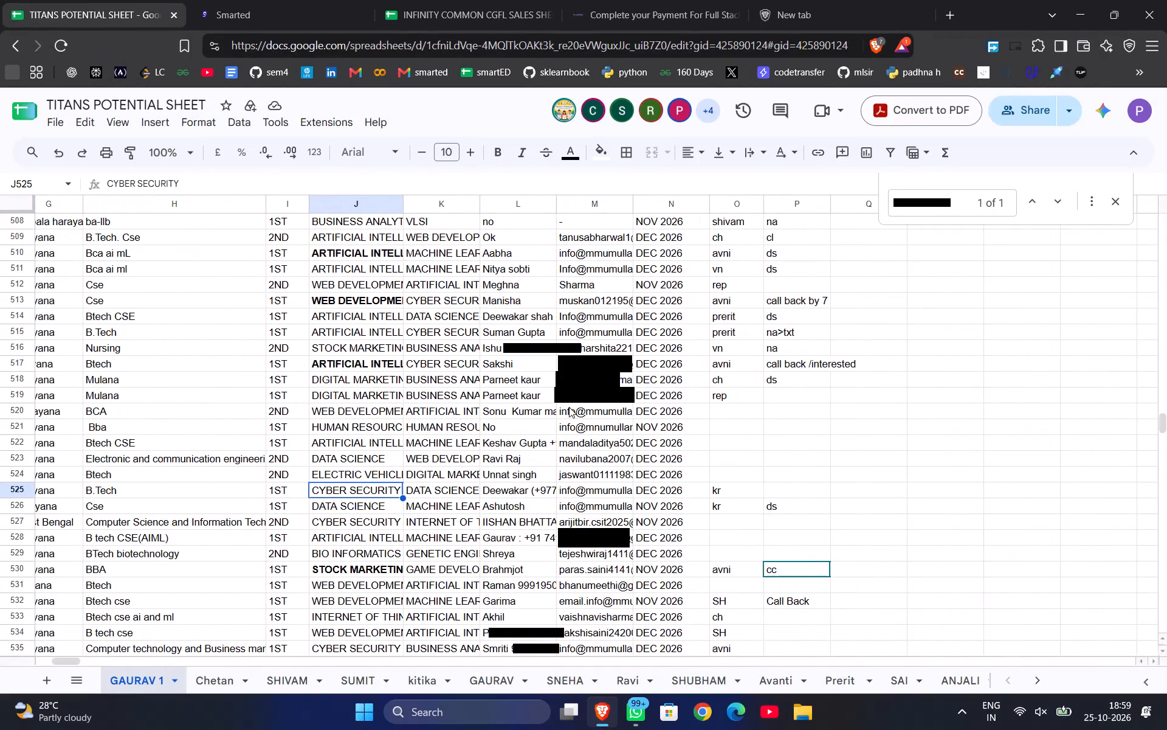
scroll(569, 407, left, 3)
scroll(569, 407, right, 1)
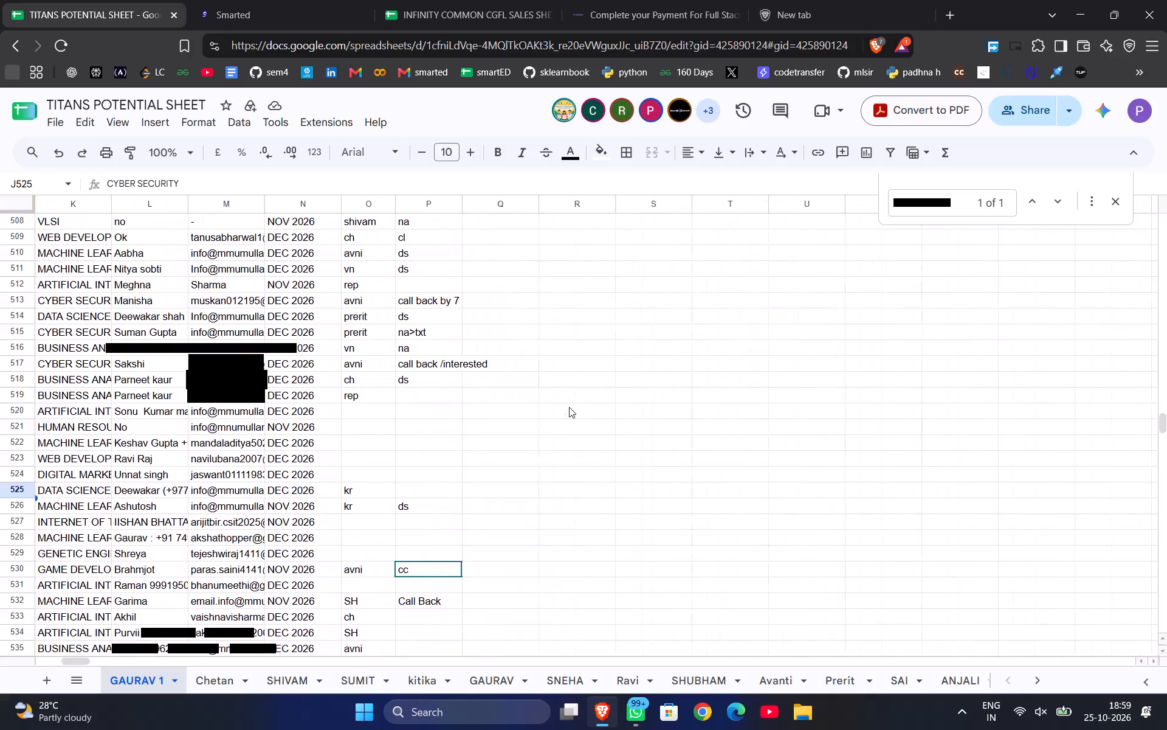
scroll(569, 407, right, 2)
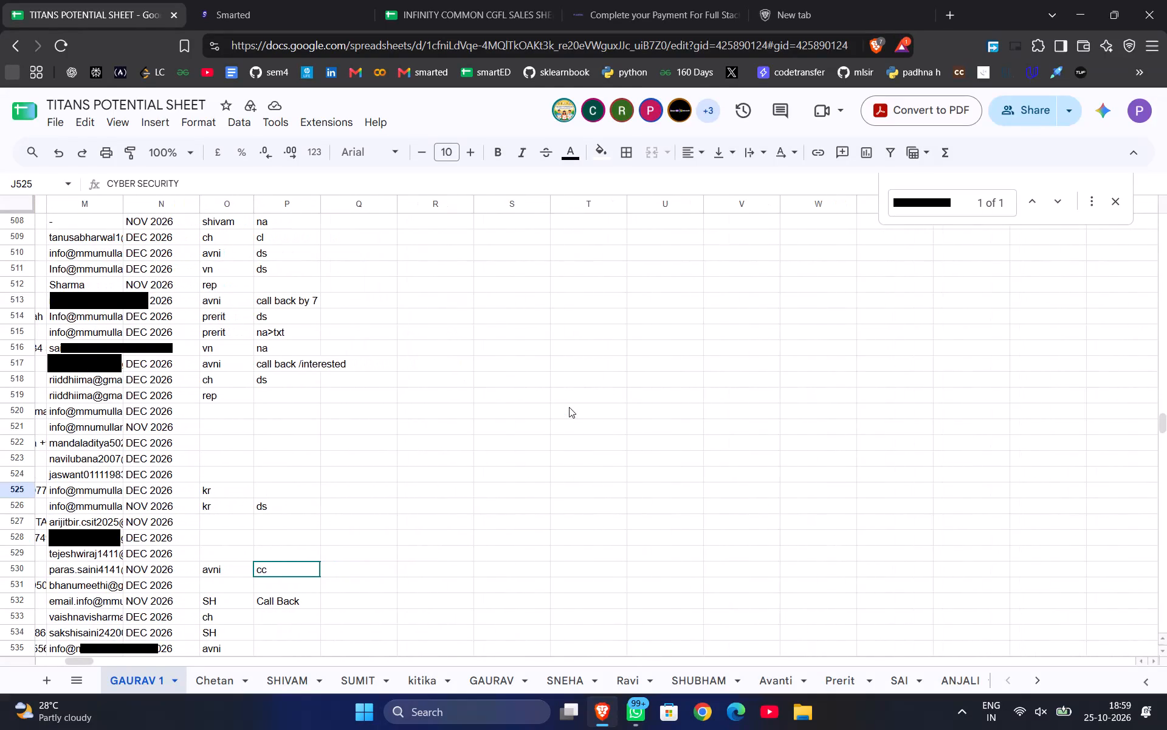
scroll(569, 407, right, 1)
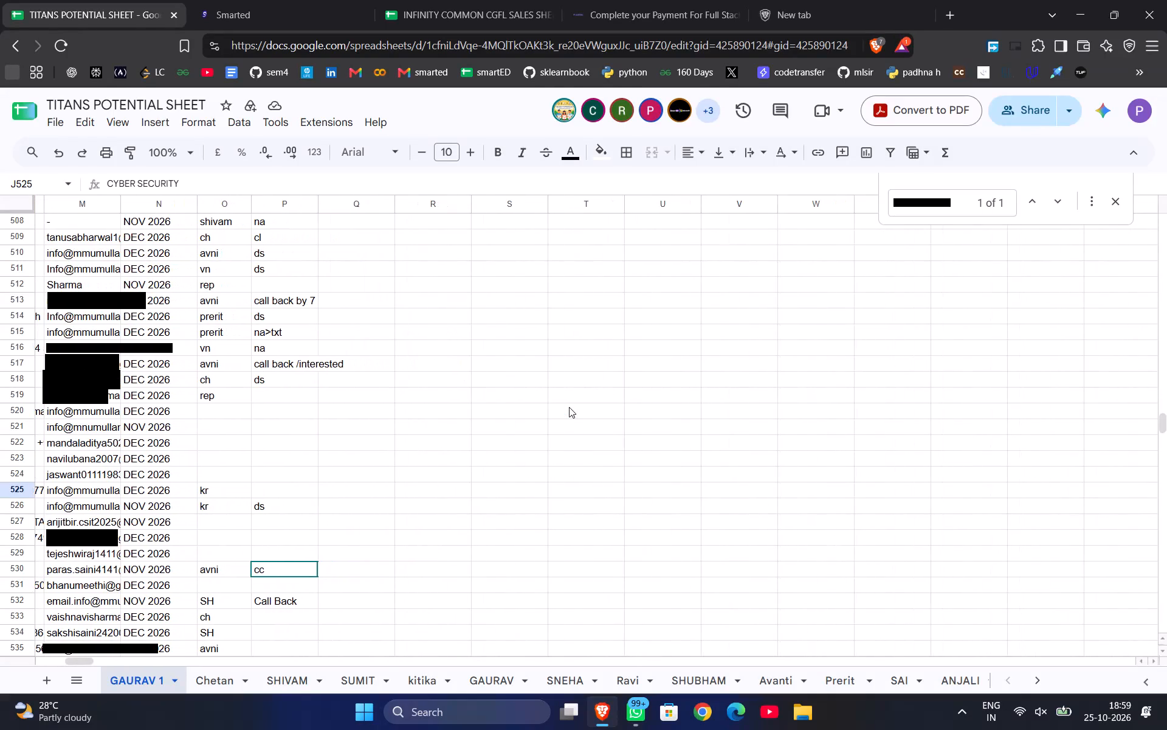
scroll(569, 407, right, 1)
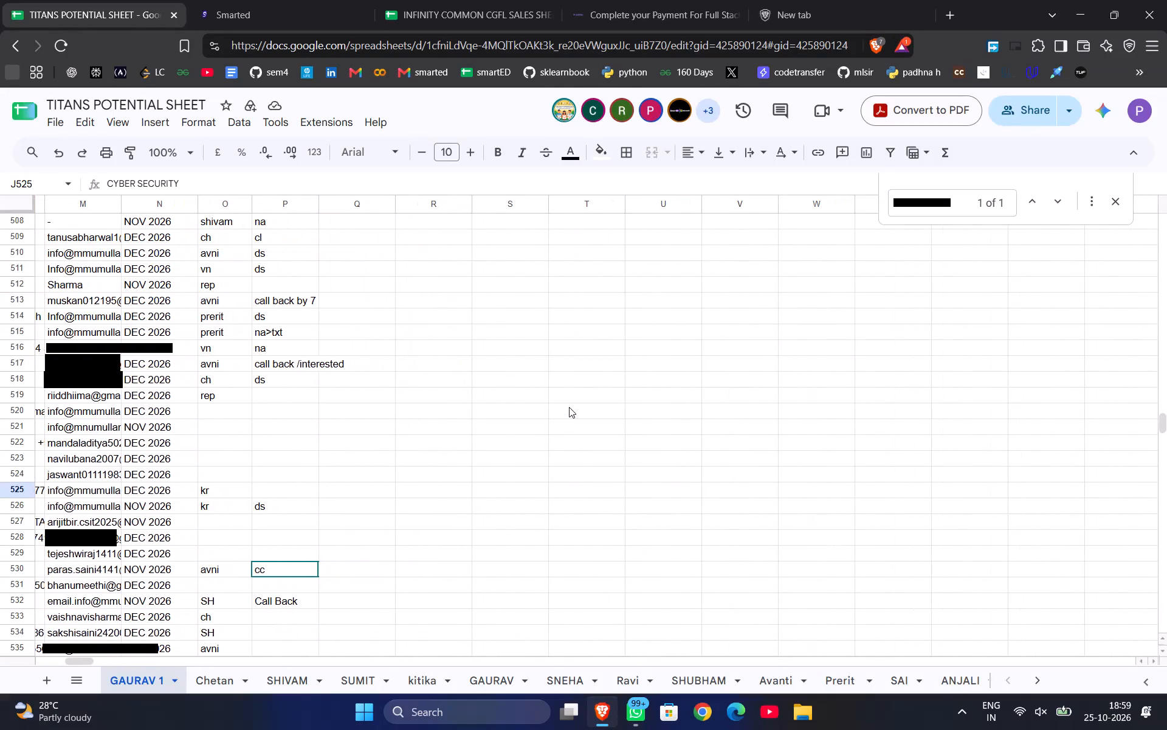
scroll(569, 407, right, 3)
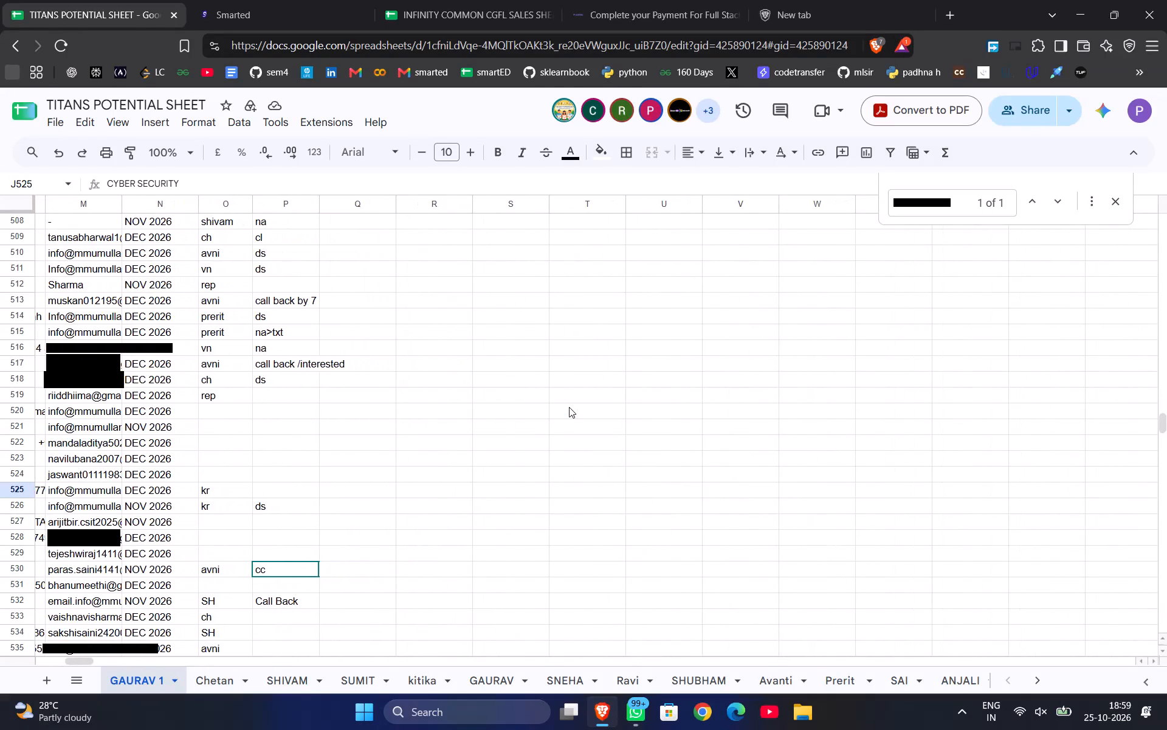
scroll(569, 407, right, 1)
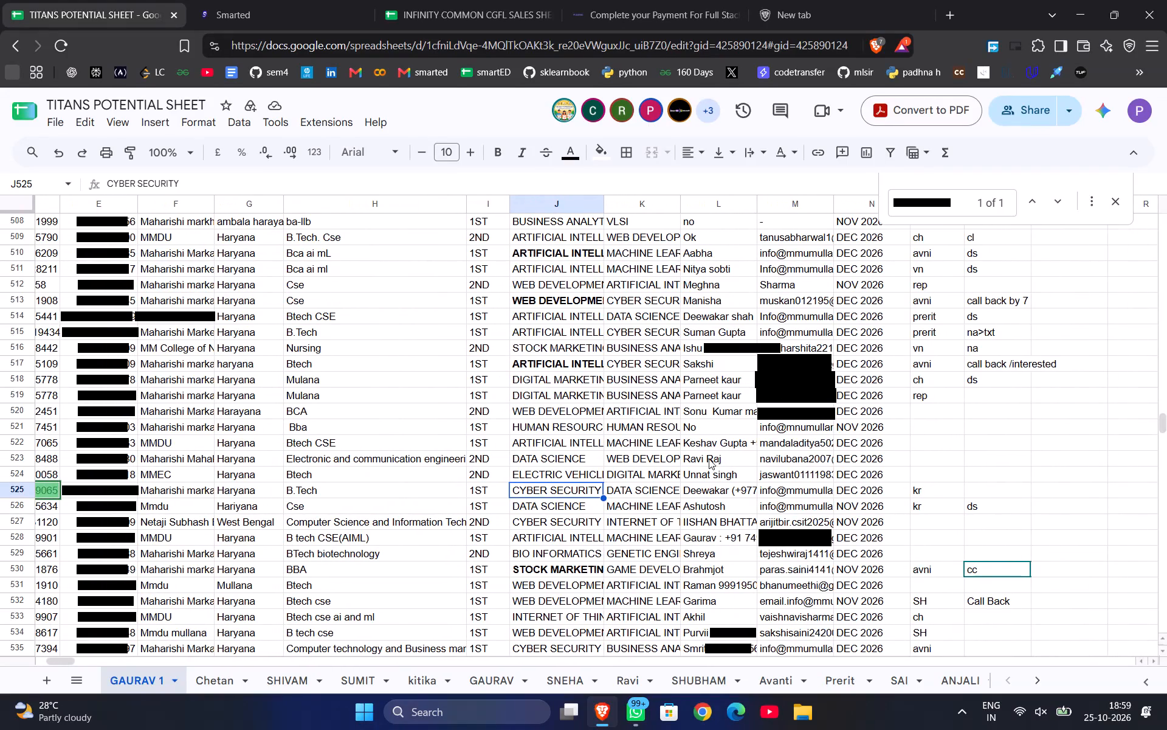
click(997, 489)
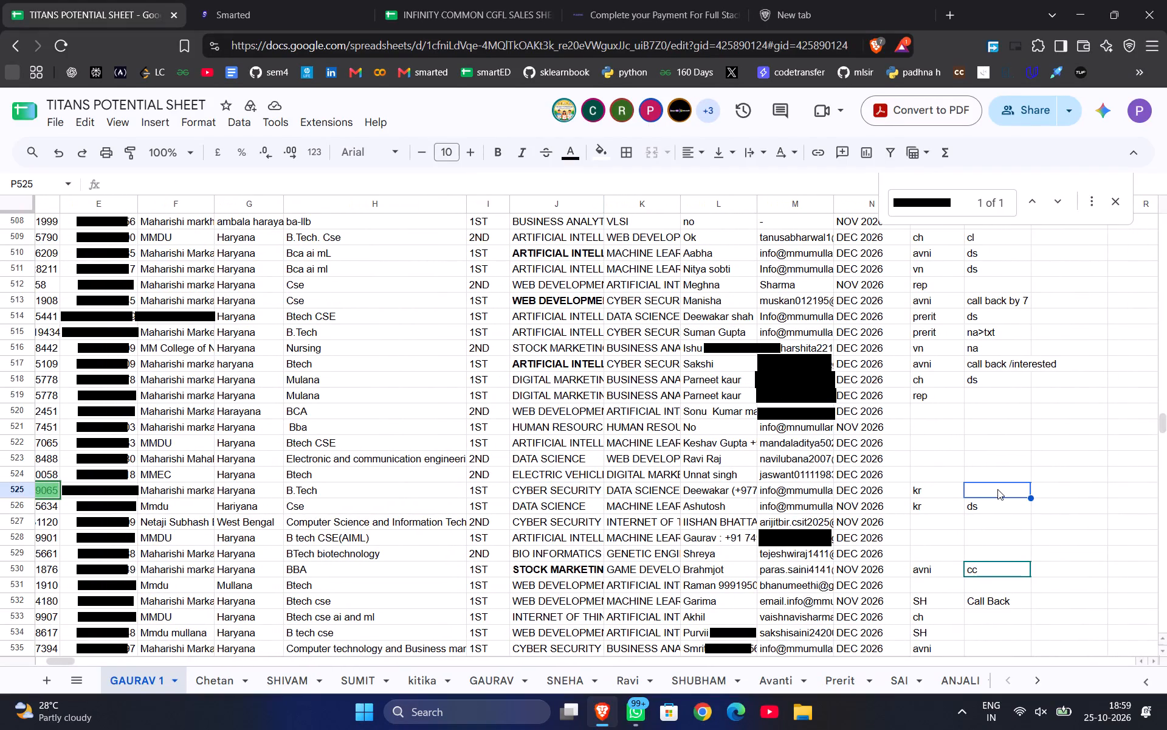
text(ds)
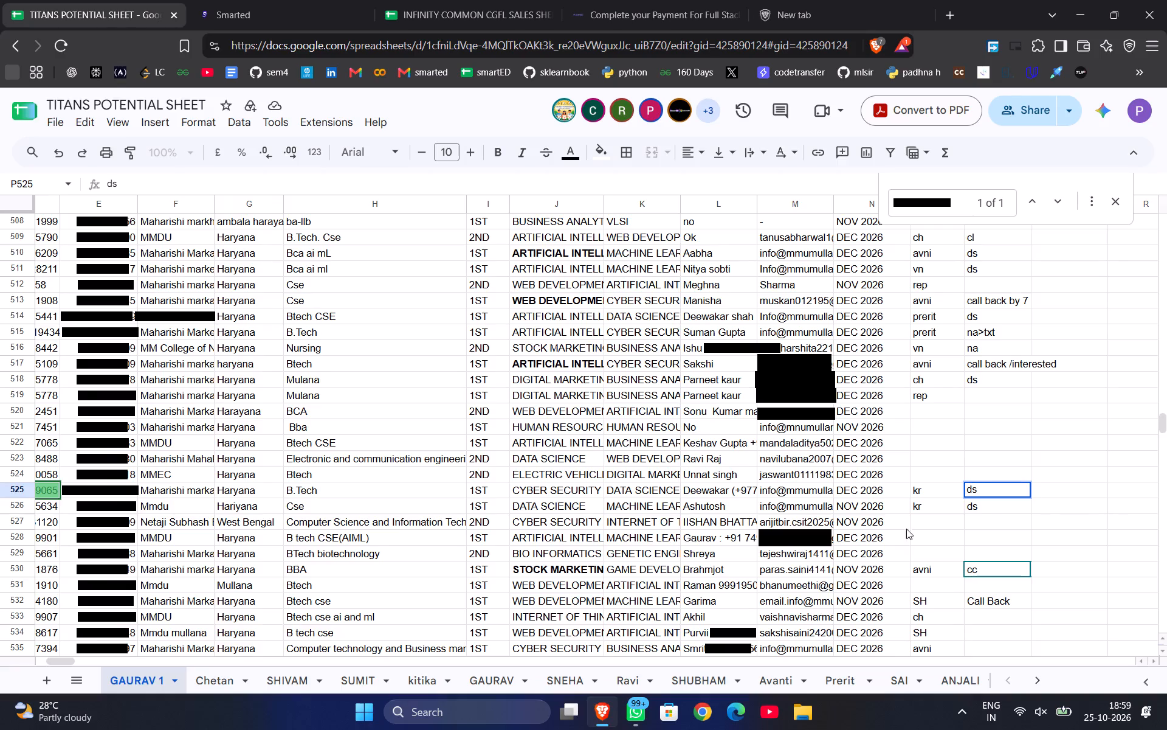
Claim the unassigned lead in row 539 by entering kr in column O.
scroll(791, 486, down, 3)
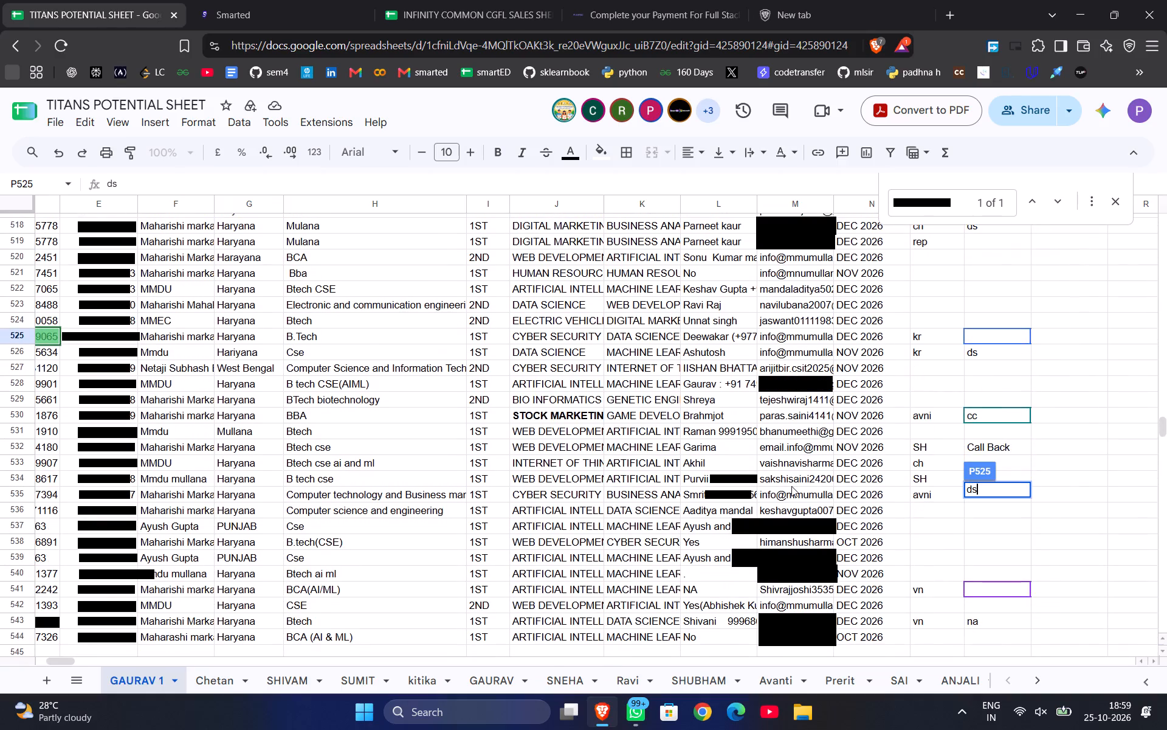
click(918, 555)
text(kr)
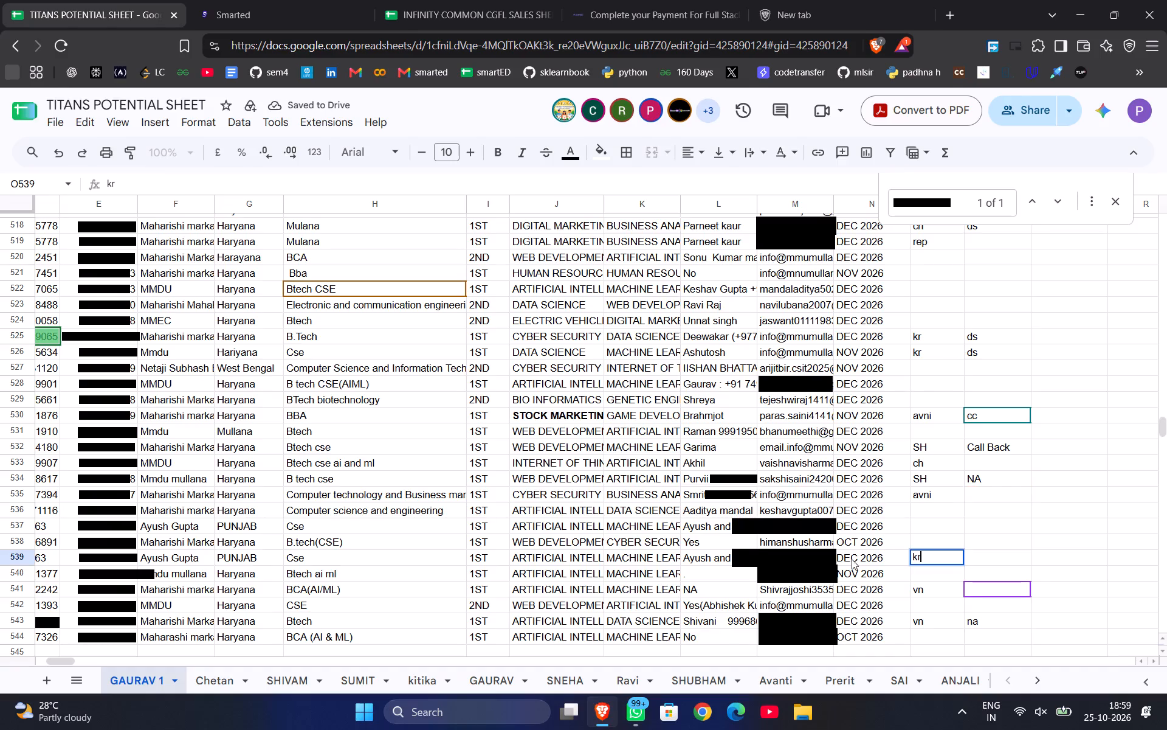
Copy the phone number in column D of row 539, search the sheet for duplicates, and check the assignee of row 537.
scroll(830, 548, right, 6)
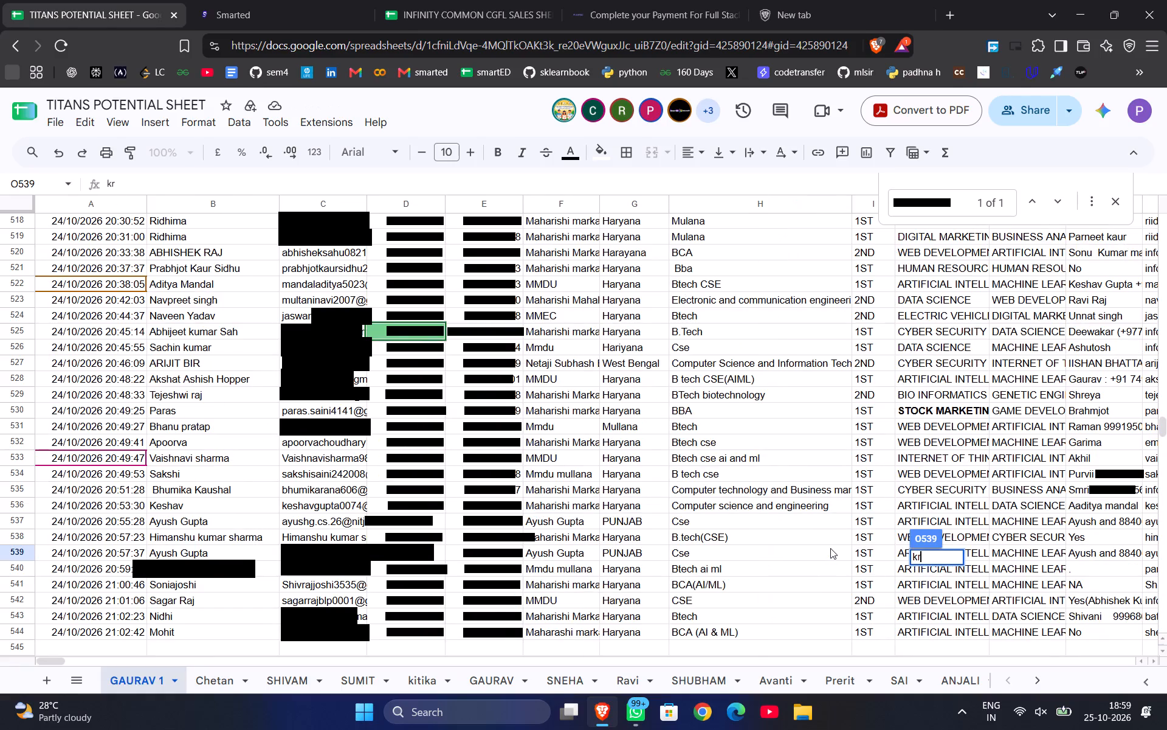
click(396, 556)
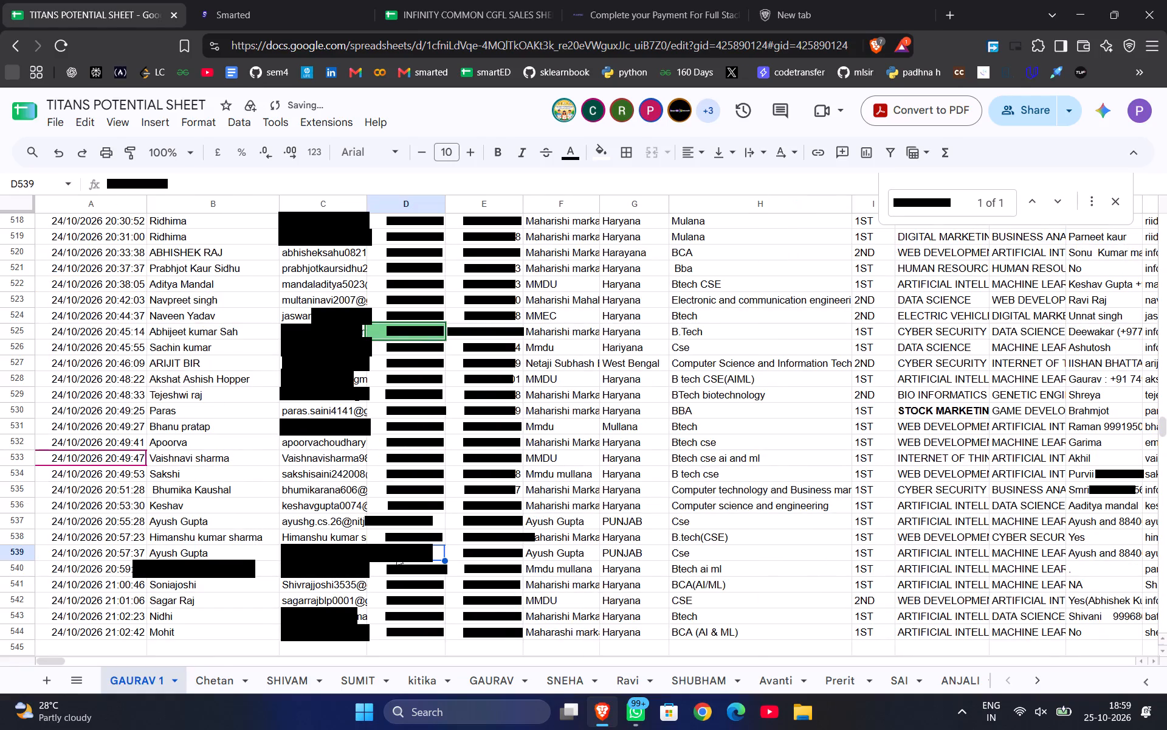
key(ctrl+c)
key(ctrl+f)
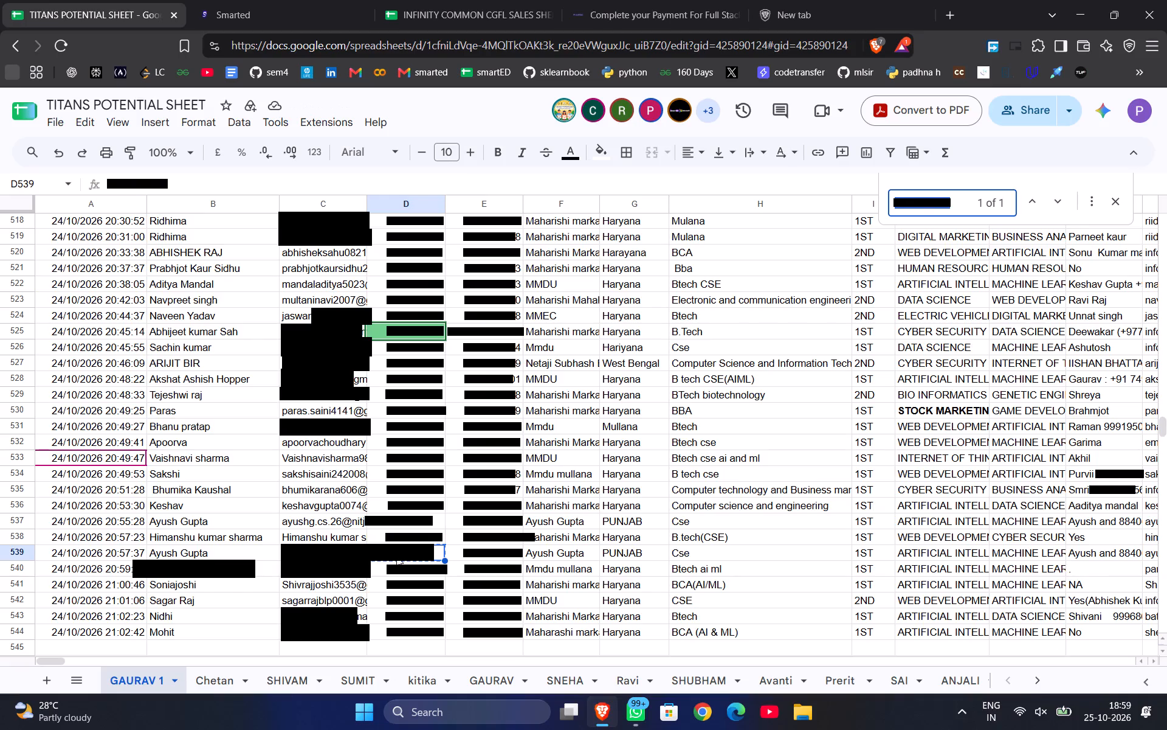
key(ctrl+v)
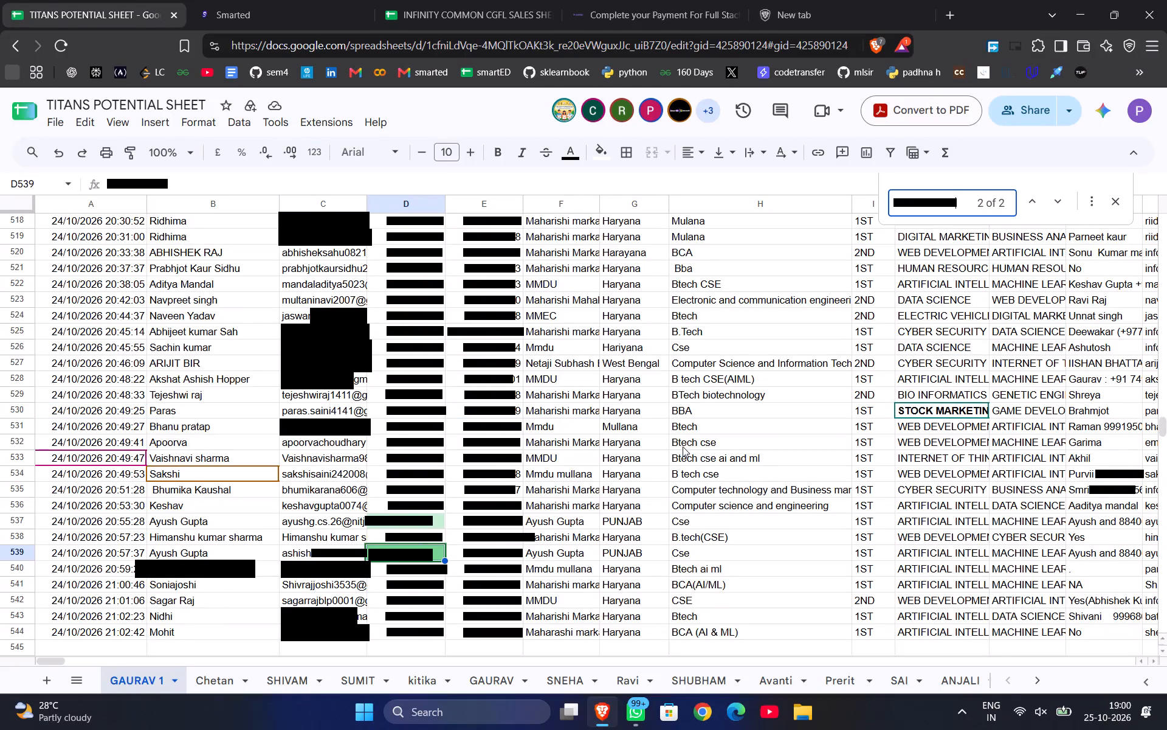
click(718, 520)
scroll(718, 520, left, 4)
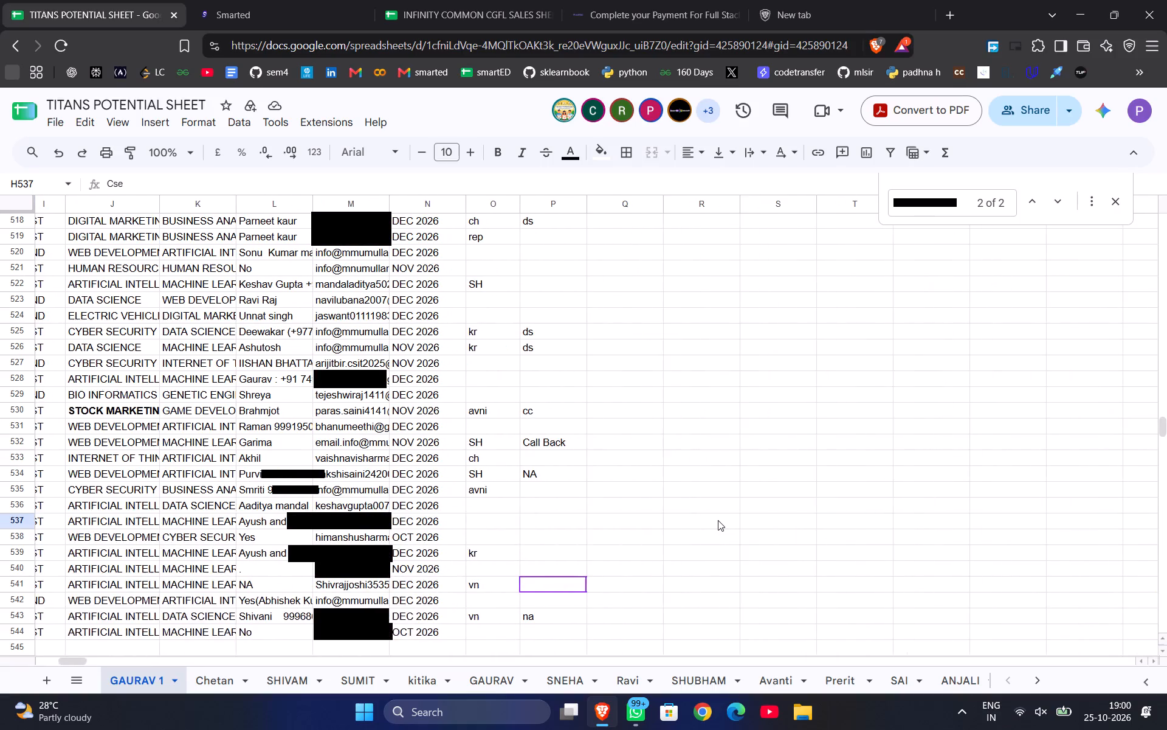
scroll(718, 520, left, 7)
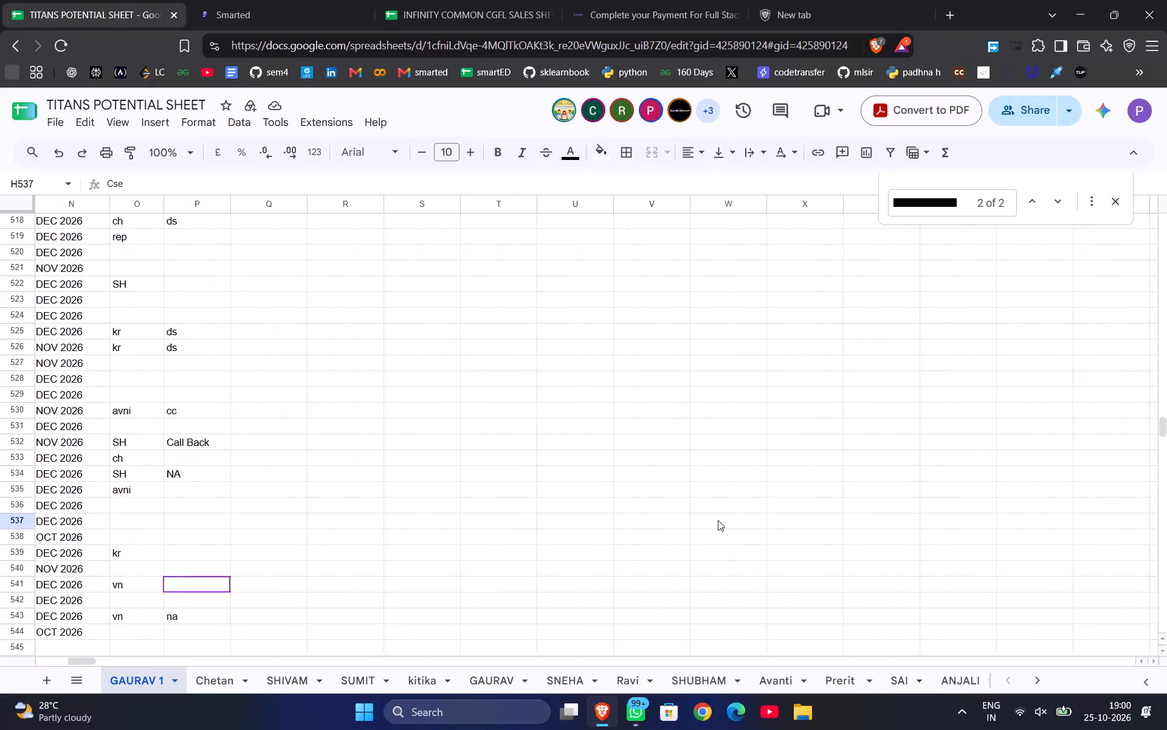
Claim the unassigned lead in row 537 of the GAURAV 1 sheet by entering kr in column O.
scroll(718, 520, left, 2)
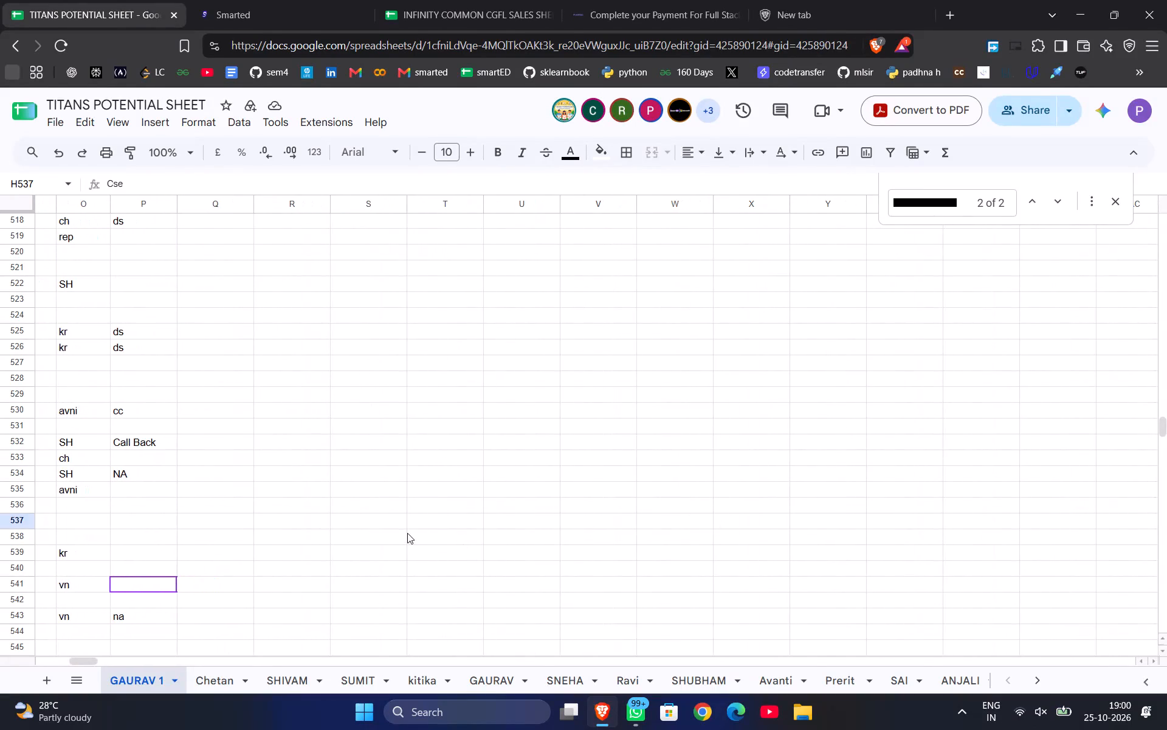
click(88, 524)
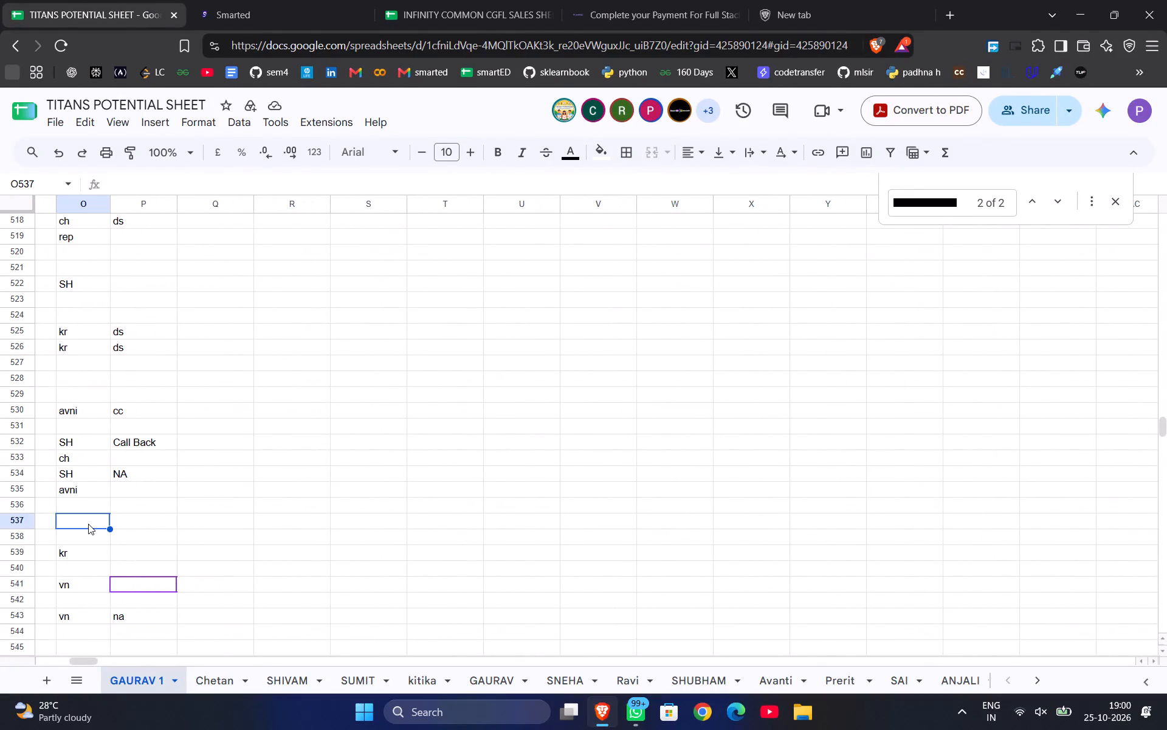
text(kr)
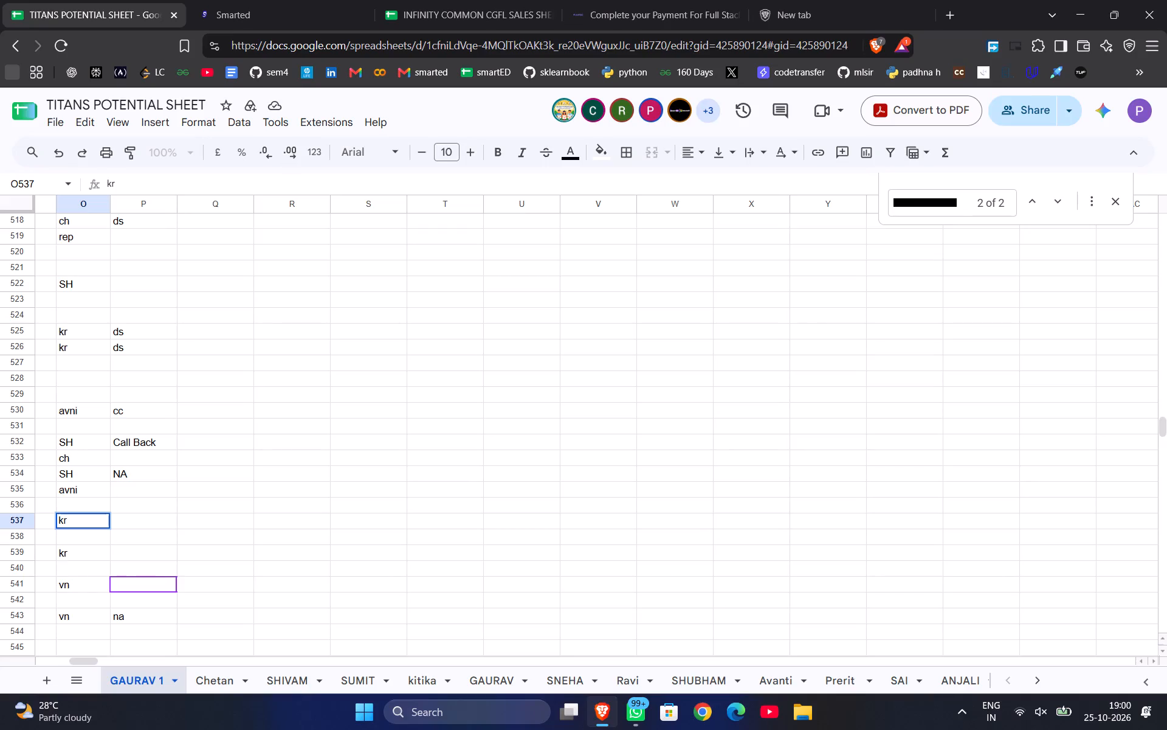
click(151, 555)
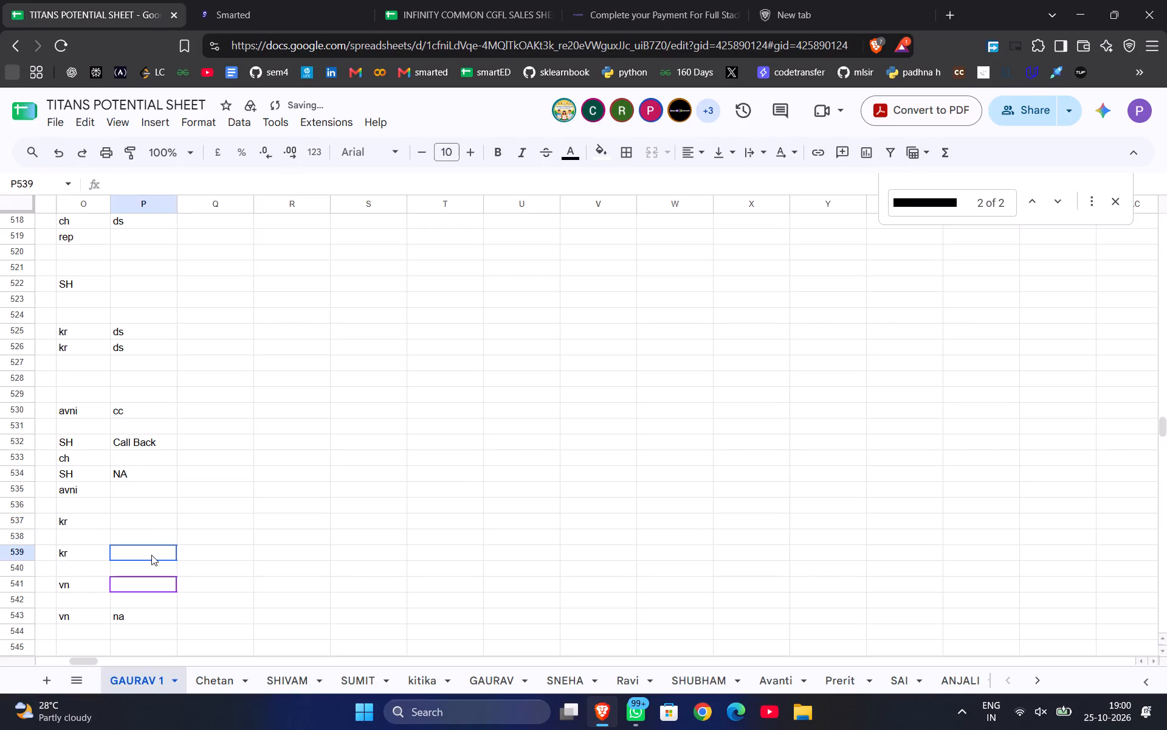
Change the assignee entry in column O of row 537 to rep.
scroll(151, 555, right, 13)
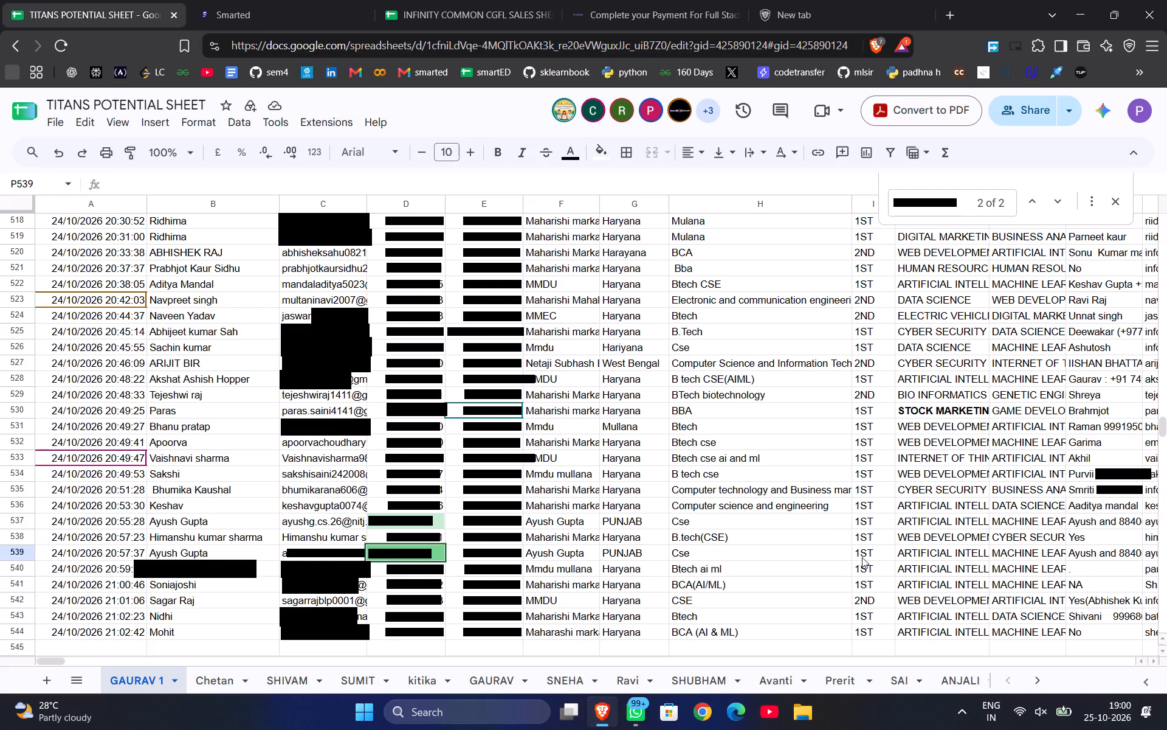
scroll(915, 558, up, 1)
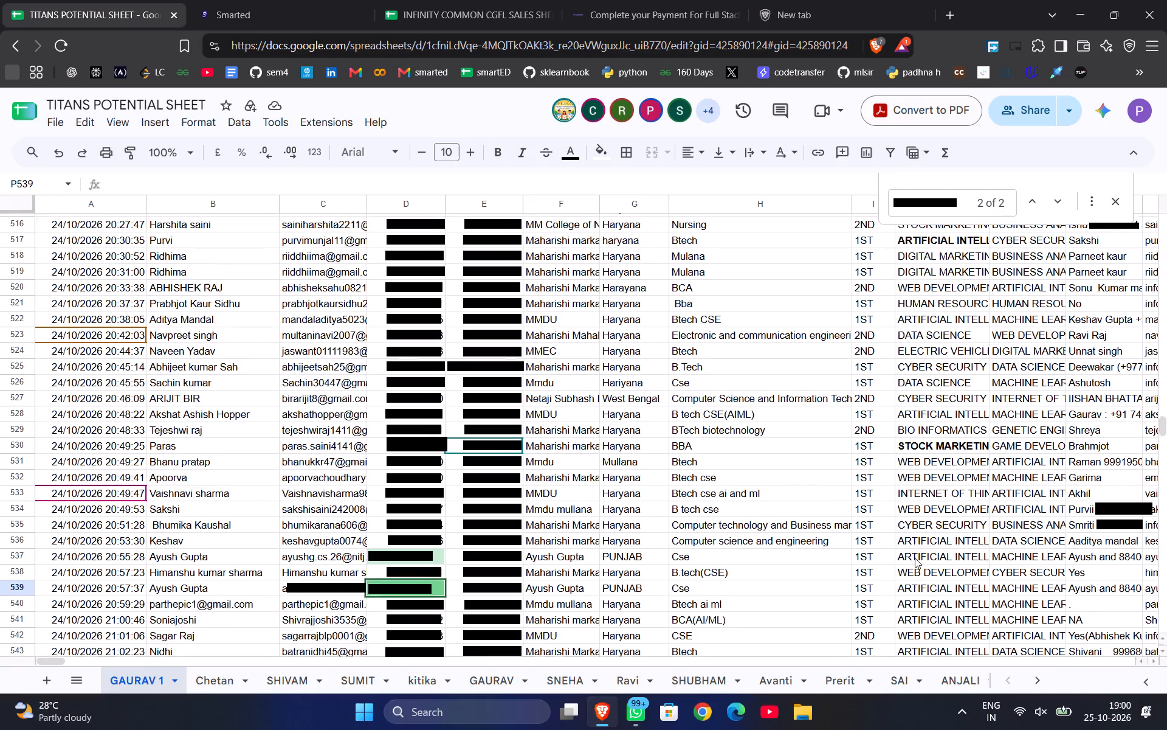
scroll(915, 558, up, 1)
scroll(915, 558, left, 8)
scroll(915, 558, right, 2)
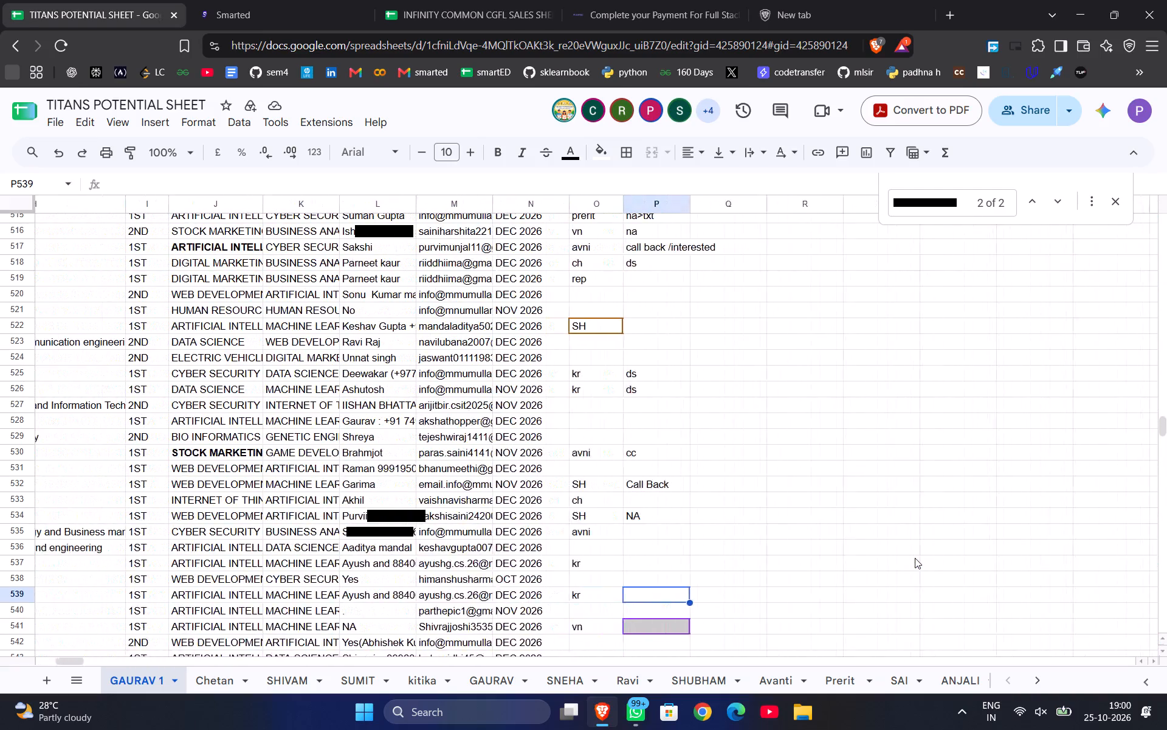
scroll(915, 558, right, 2)
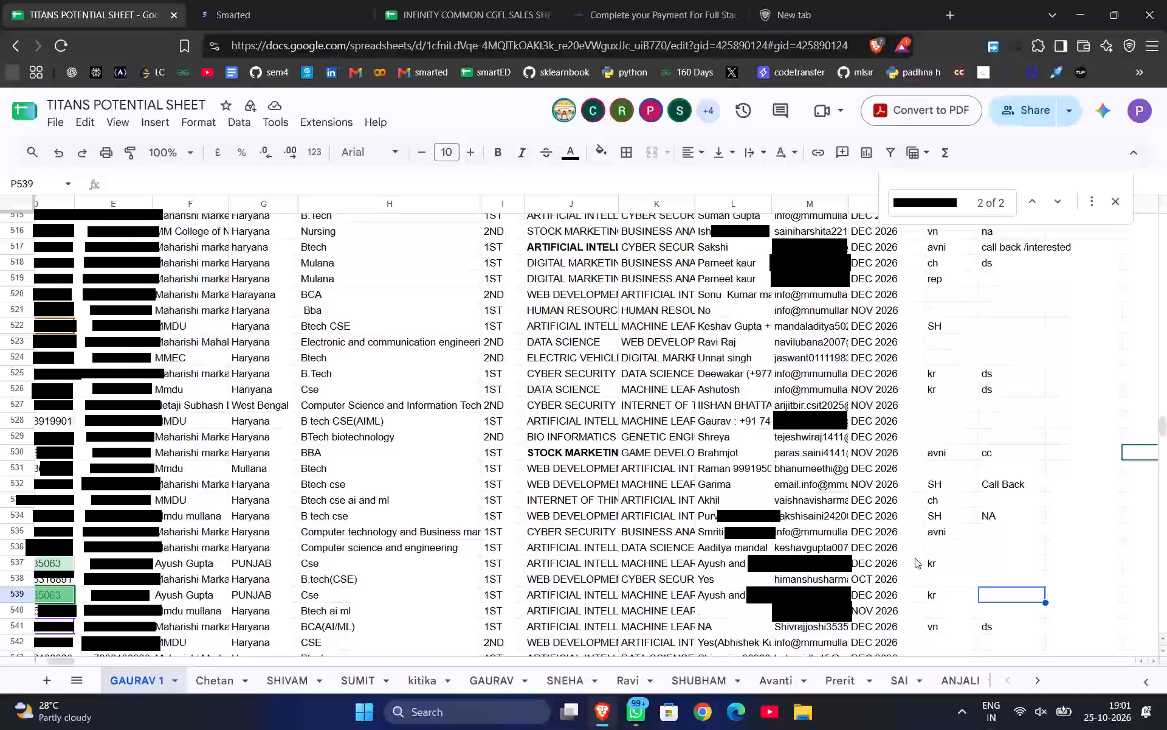
click(1009, 561)
scroll(1009, 561, right, 7)
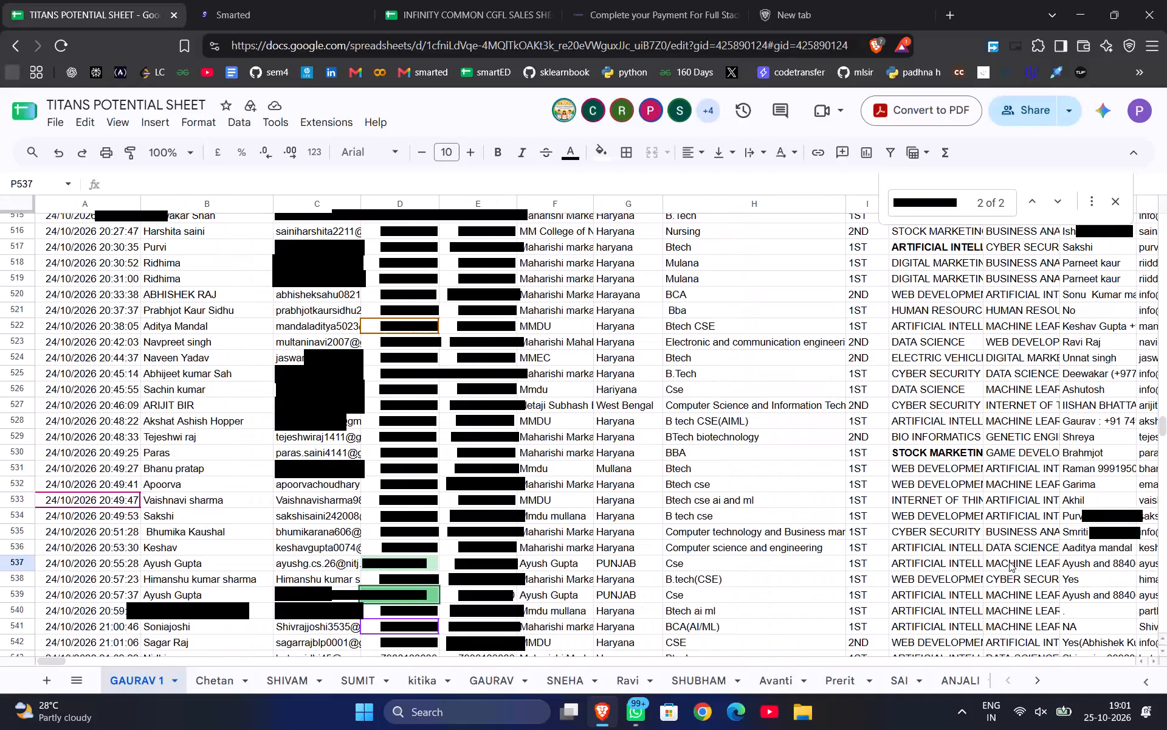
scroll(1009, 561, left, 3)
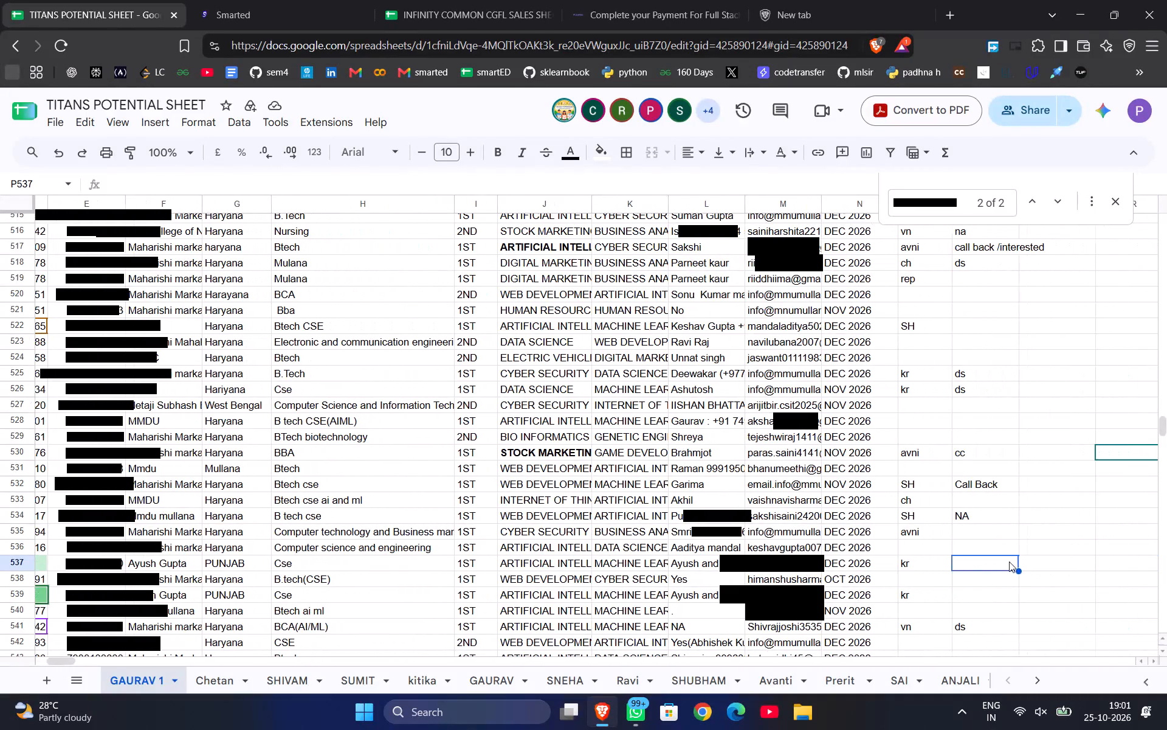
click(927, 563)
key(BackSpace)
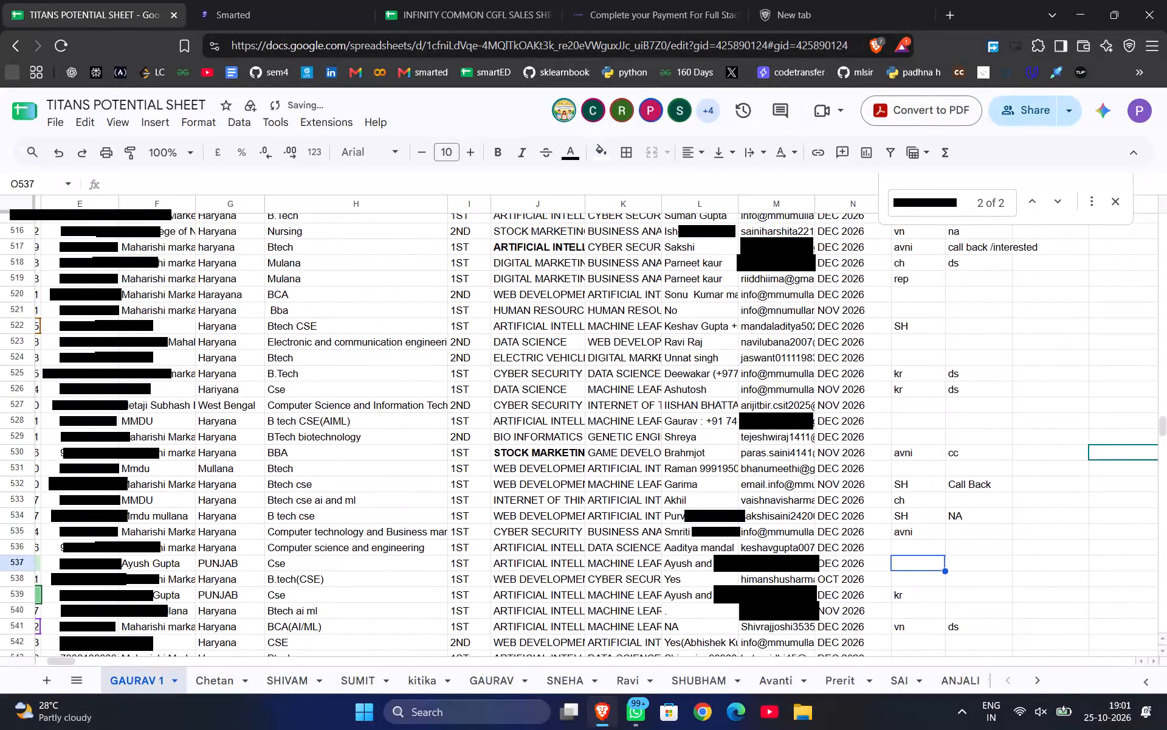
text(rep)
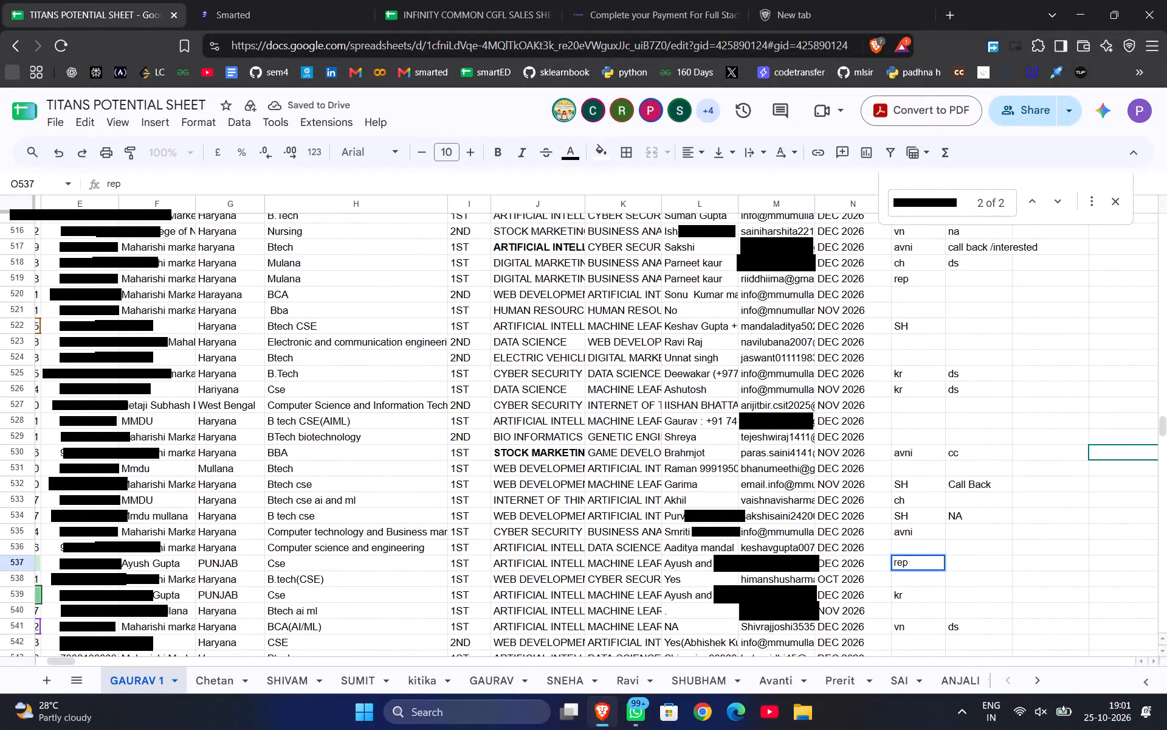
click(838, 593)
Record the call status cll cut in column P for the kr lead in row 539.
scroll(838, 593, right, 8)
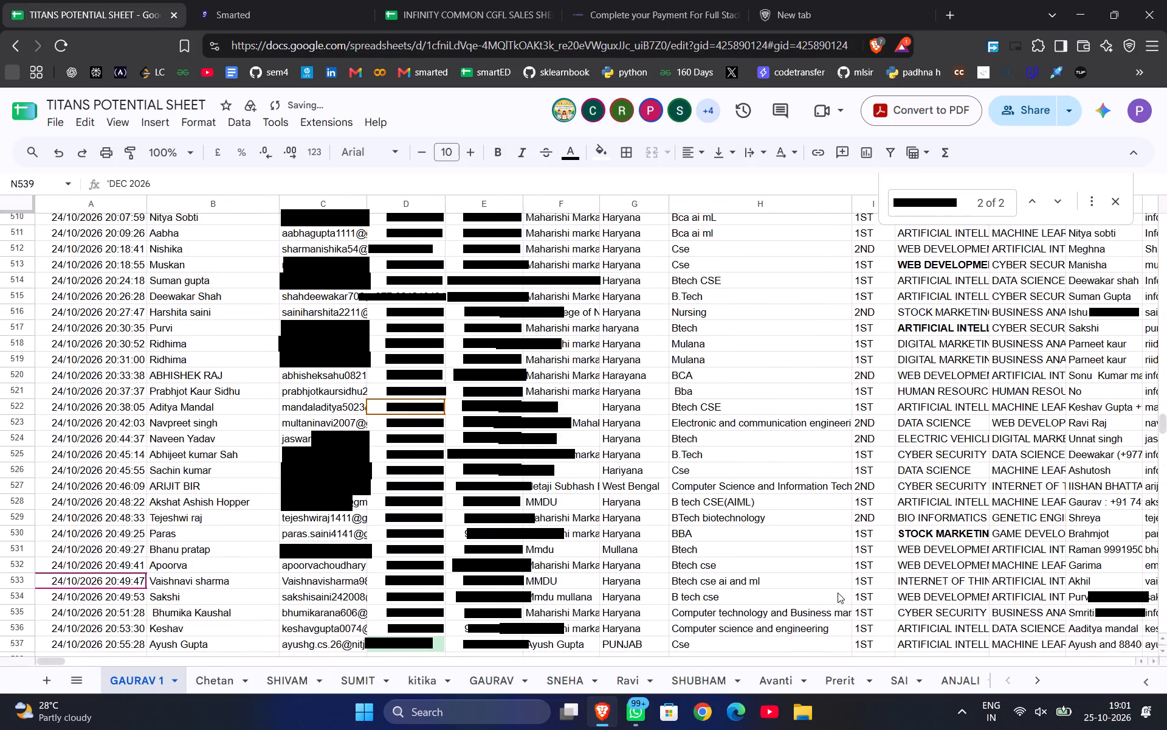
scroll(838, 593, down, 2)
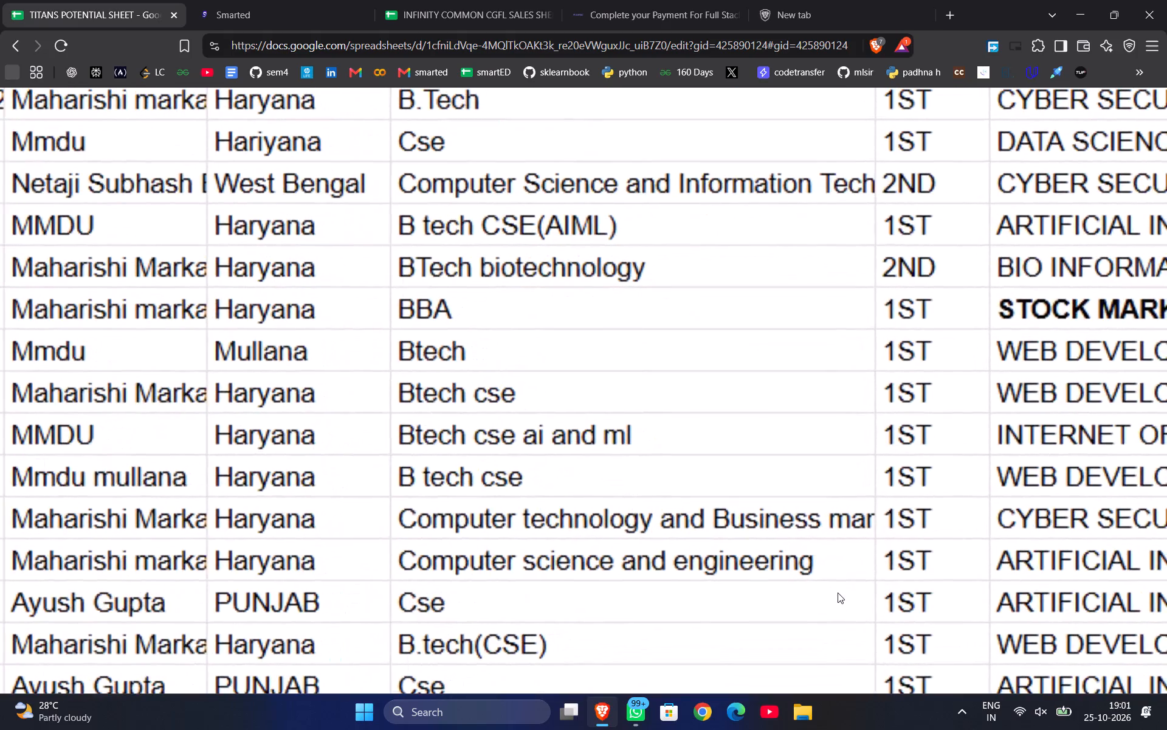
scroll(838, 593, right, 4)
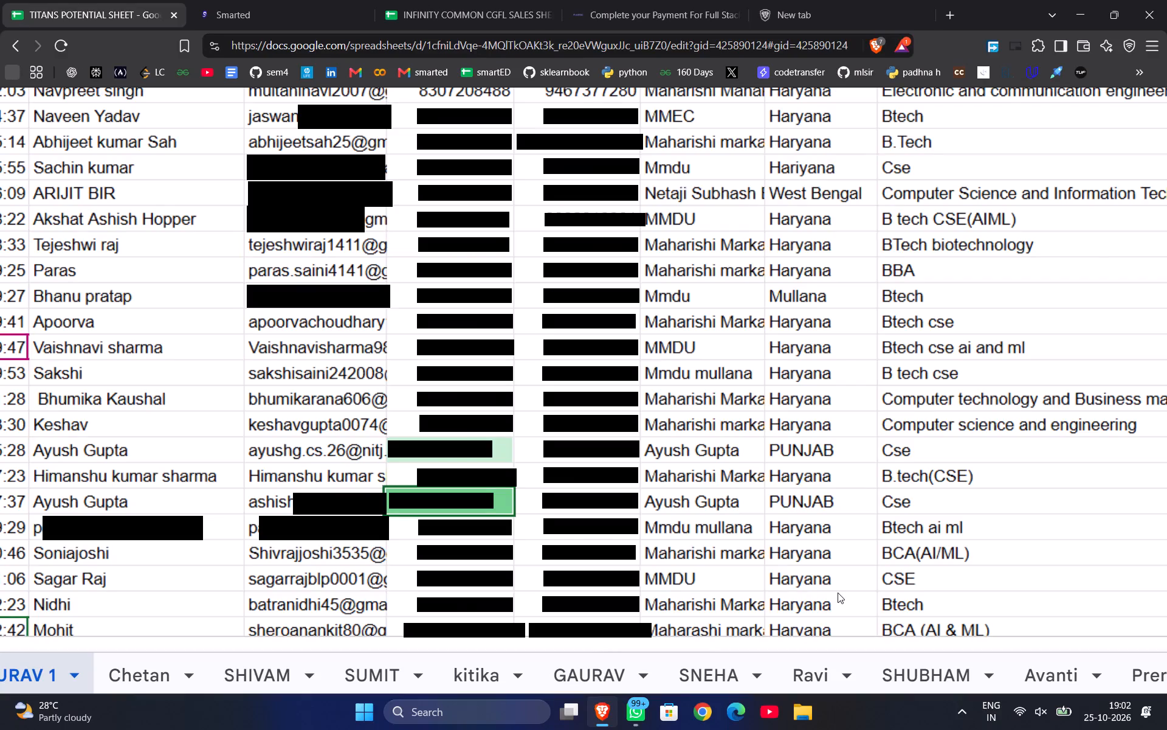
scroll(838, 593, left, 7)
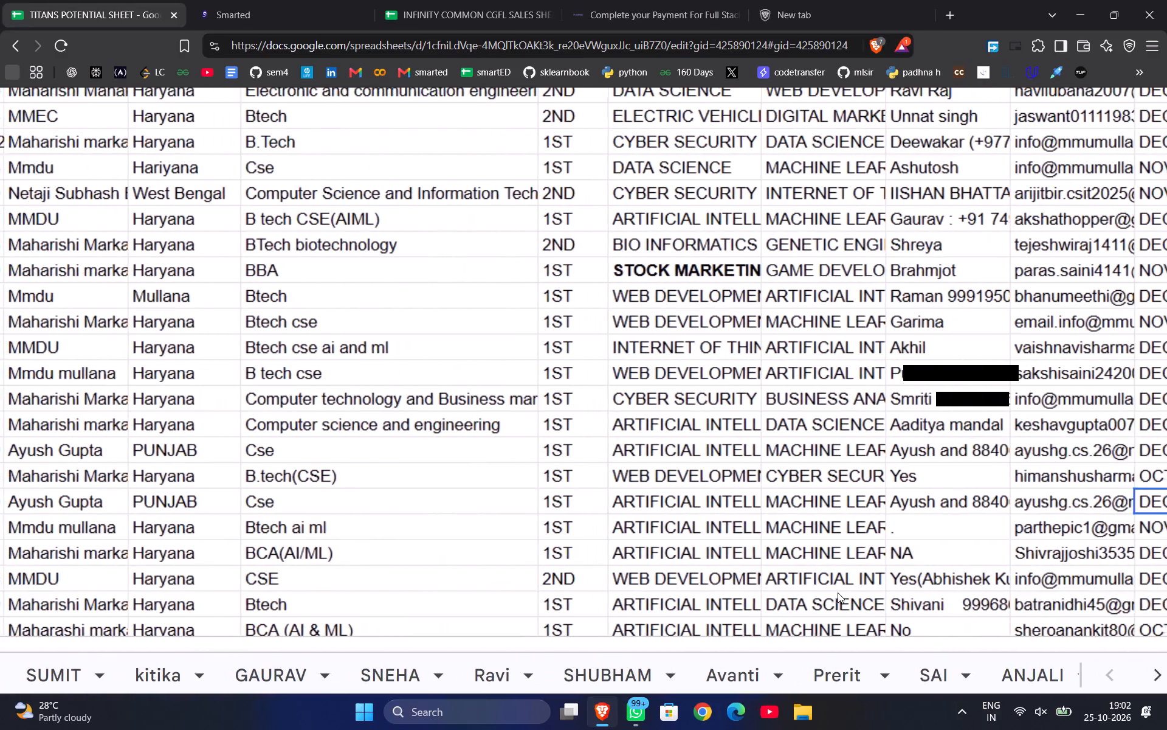
scroll(838, 593, left, 4)
scroll(838, 593, right, 11)
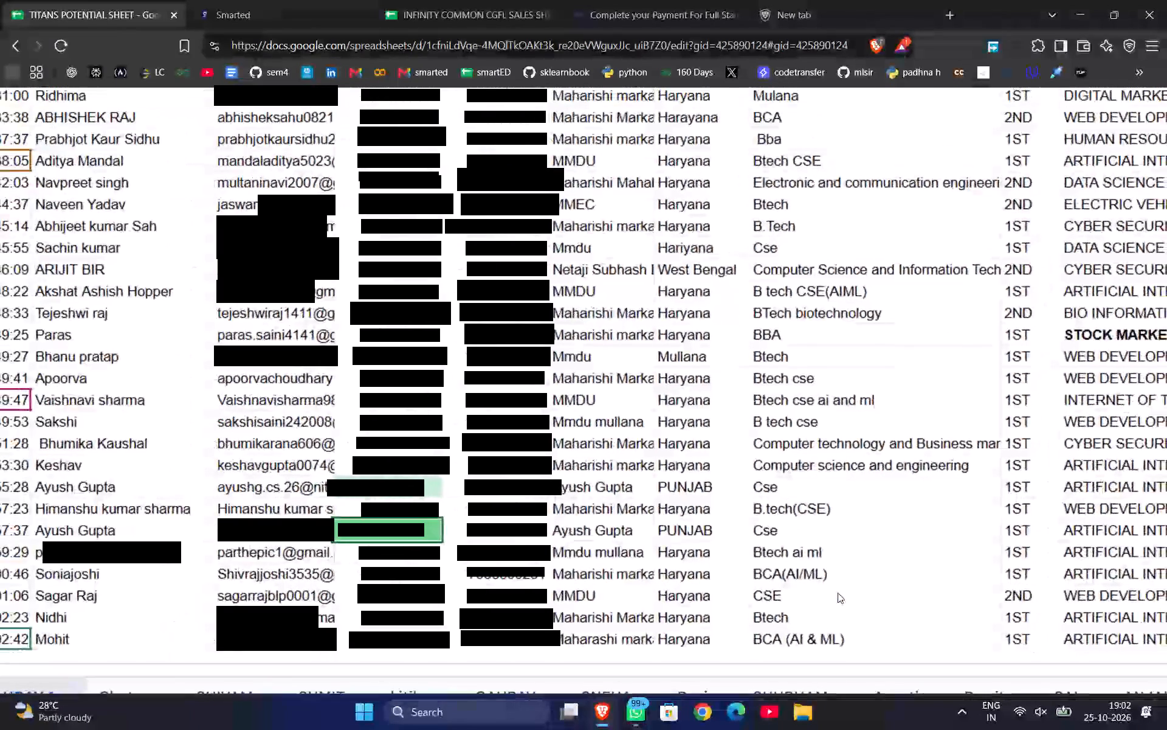
scroll(838, 593, right, 2)
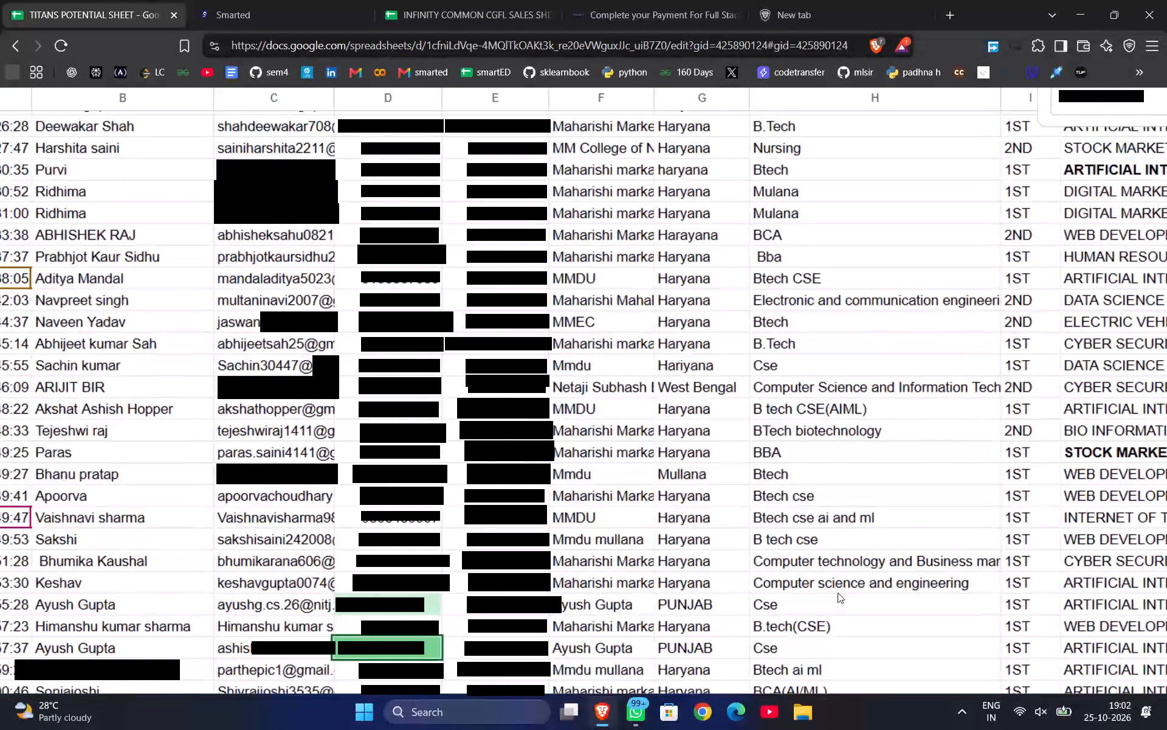
scroll(838, 593, right, 1)
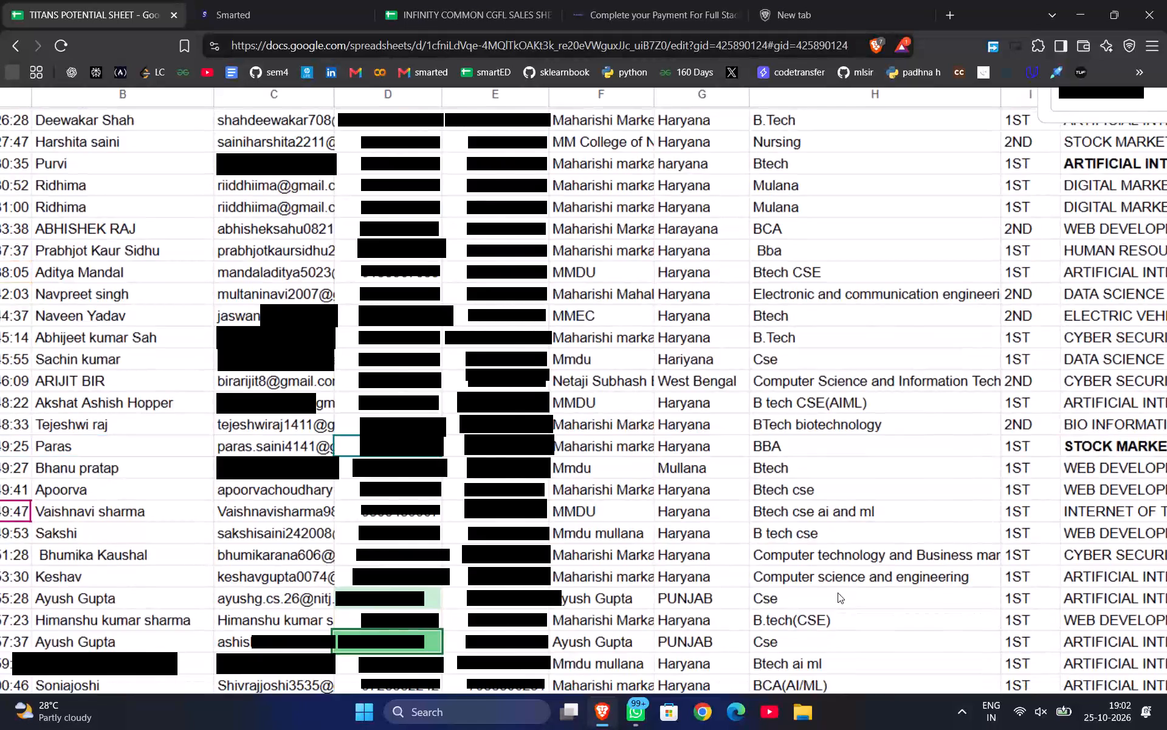
scroll(838, 593, left, 5)
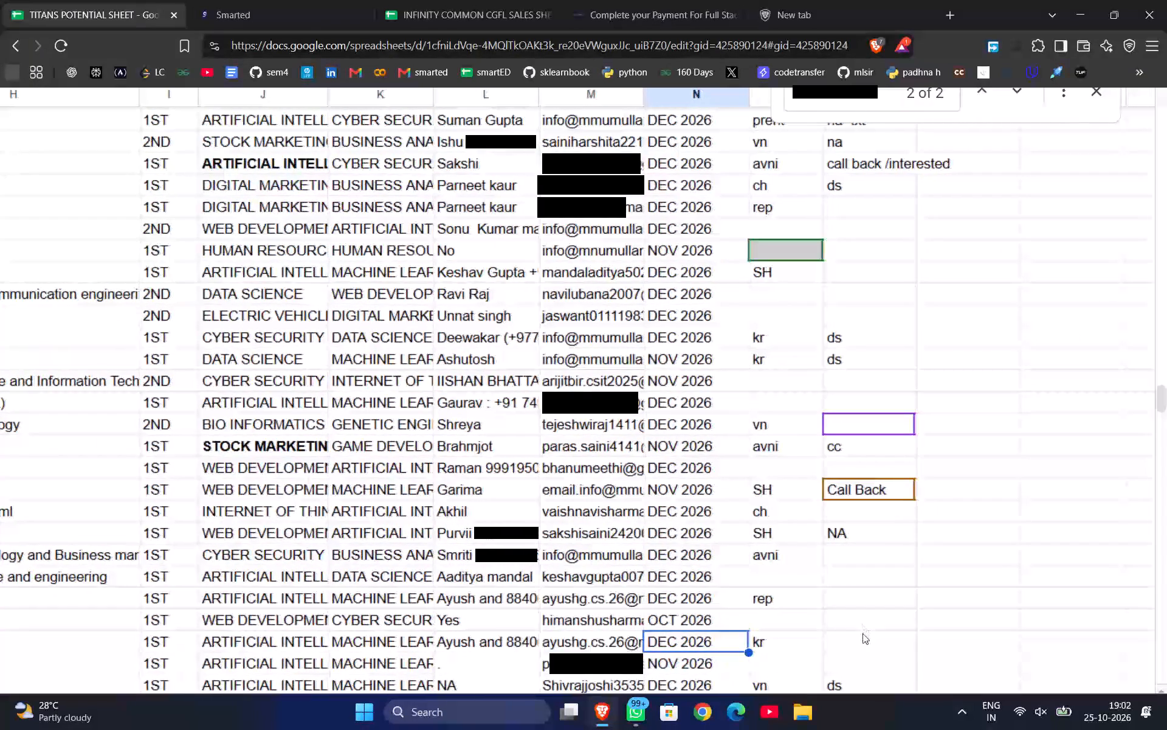
click(862, 639)
text(cll cut)
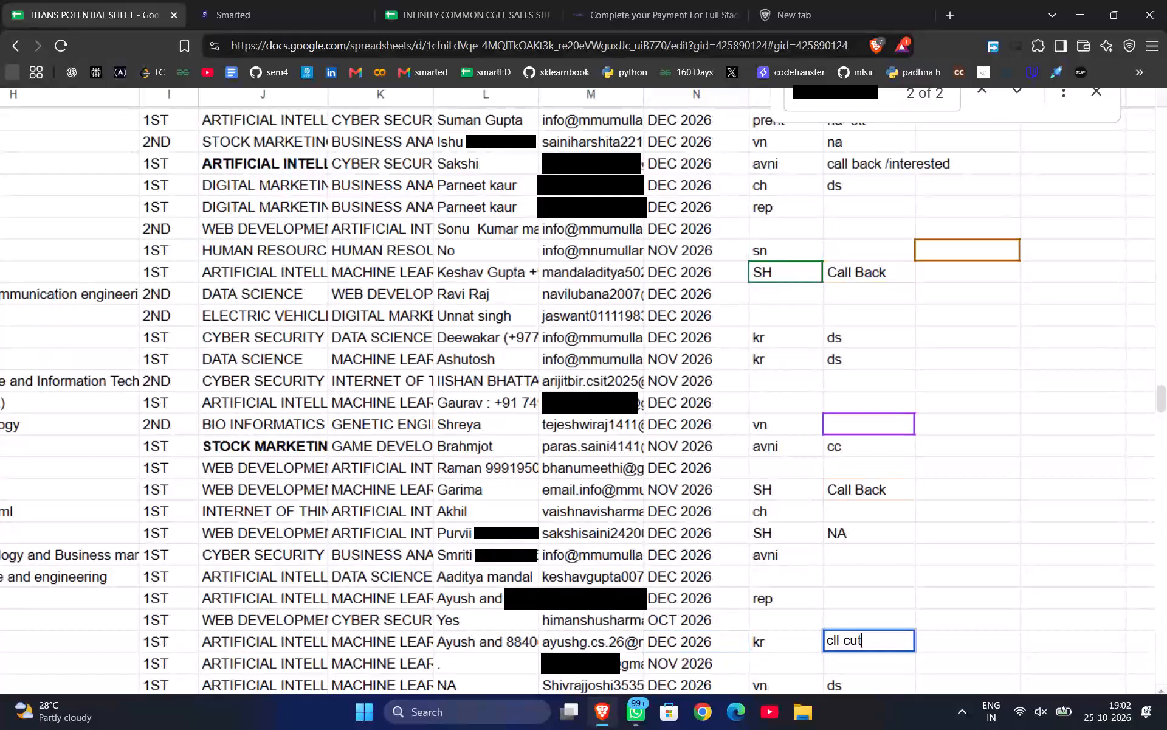
scroll(862, 639, down, 3)
scroll(808, 624, down, 1)
click(780, 556)
Look through the leads in rows 528 to 544 and their assignees for another unassigned lead.
scroll(780, 556, down, 3)
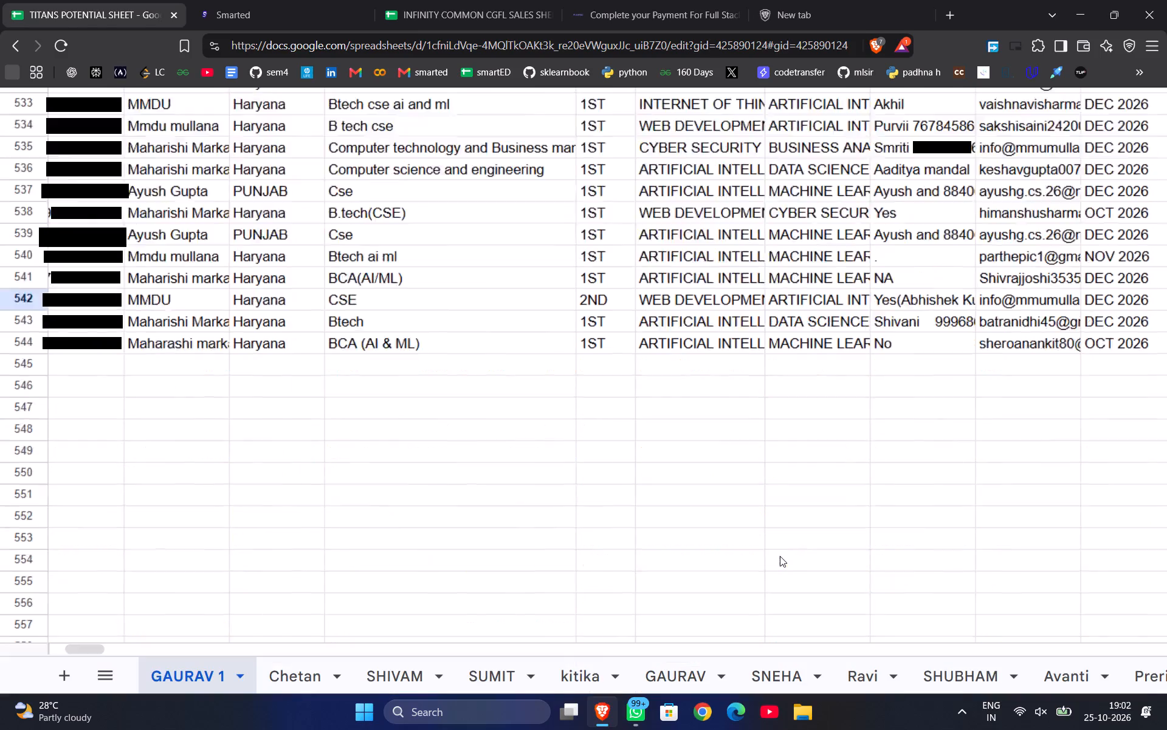
scroll(780, 556, down, 2)
scroll(780, 556, up, 3)
scroll(780, 556, down, 1)
scroll(780, 556, left, 1)
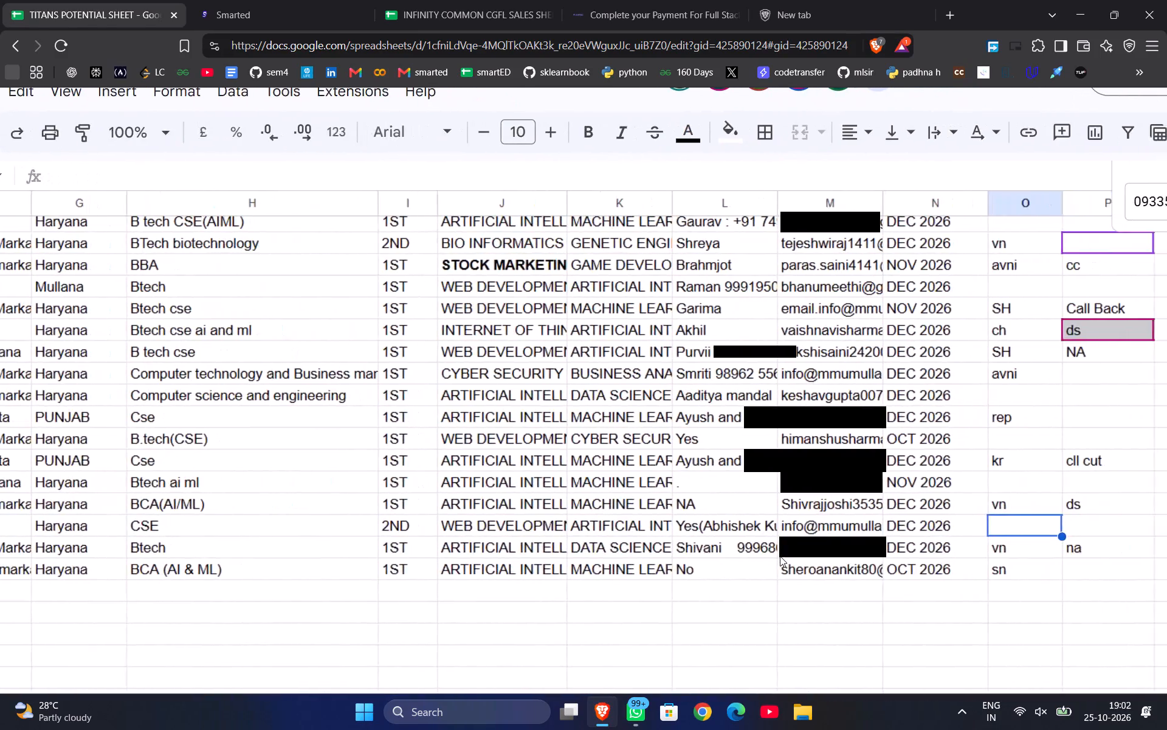
scroll(780, 556, right, 5)
scroll(780, 556, left, 3)
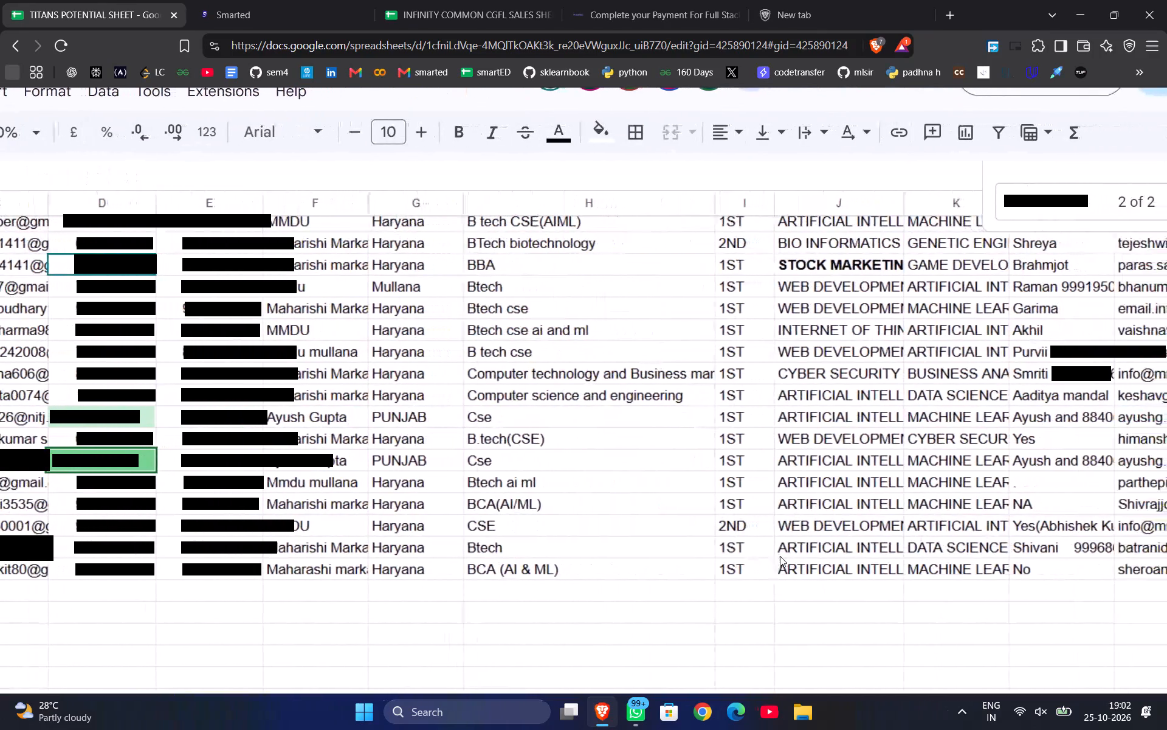
click(775, 507)
scroll(775, 507, left, 4)
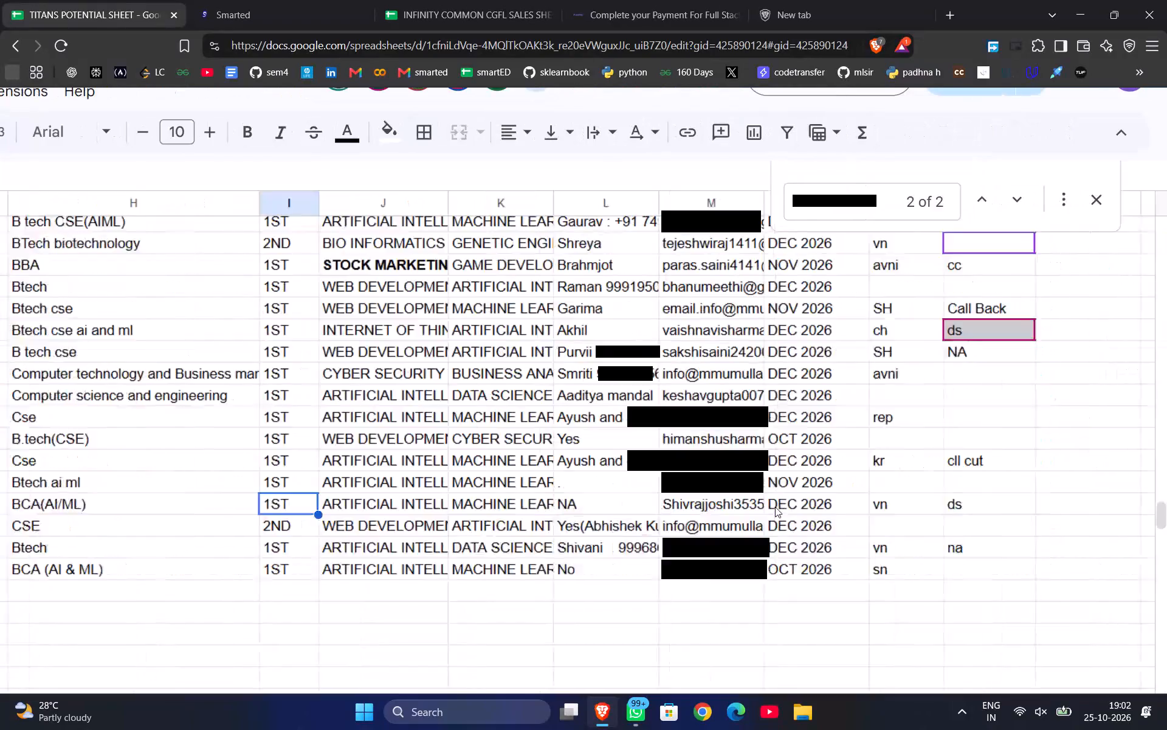
scroll(775, 507, left, 1)
scroll(775, 507, right, 4)
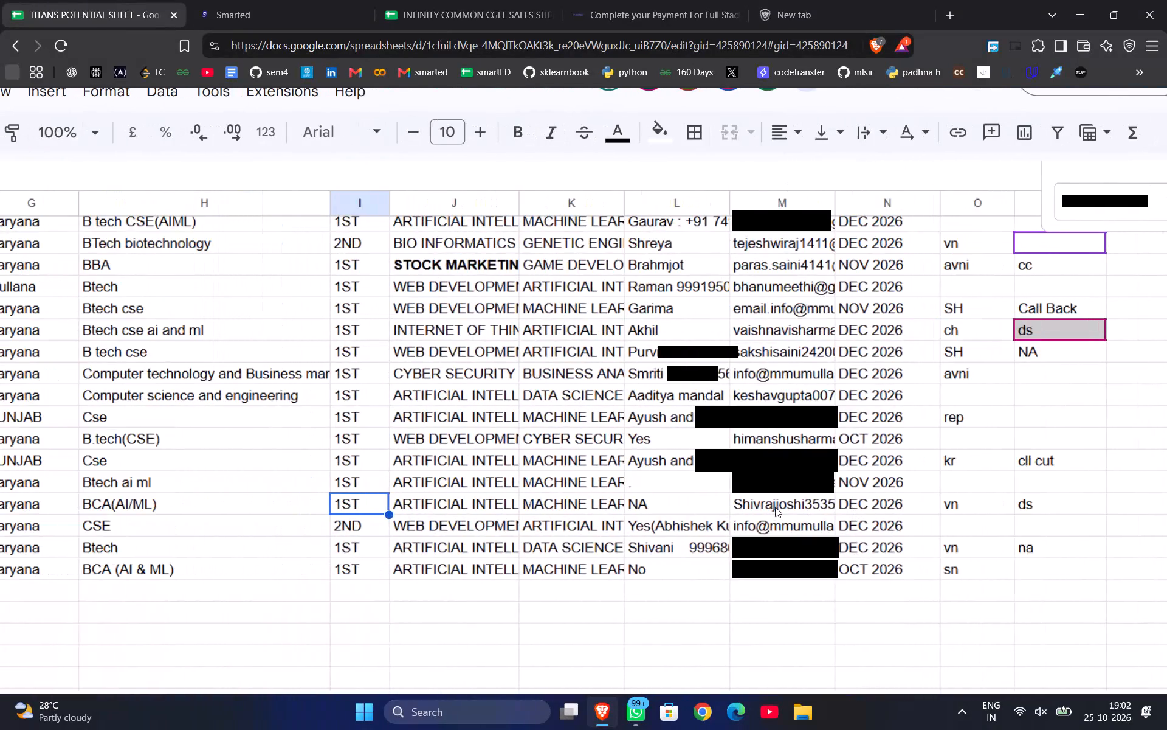
scroll(775, 507, right, 1)
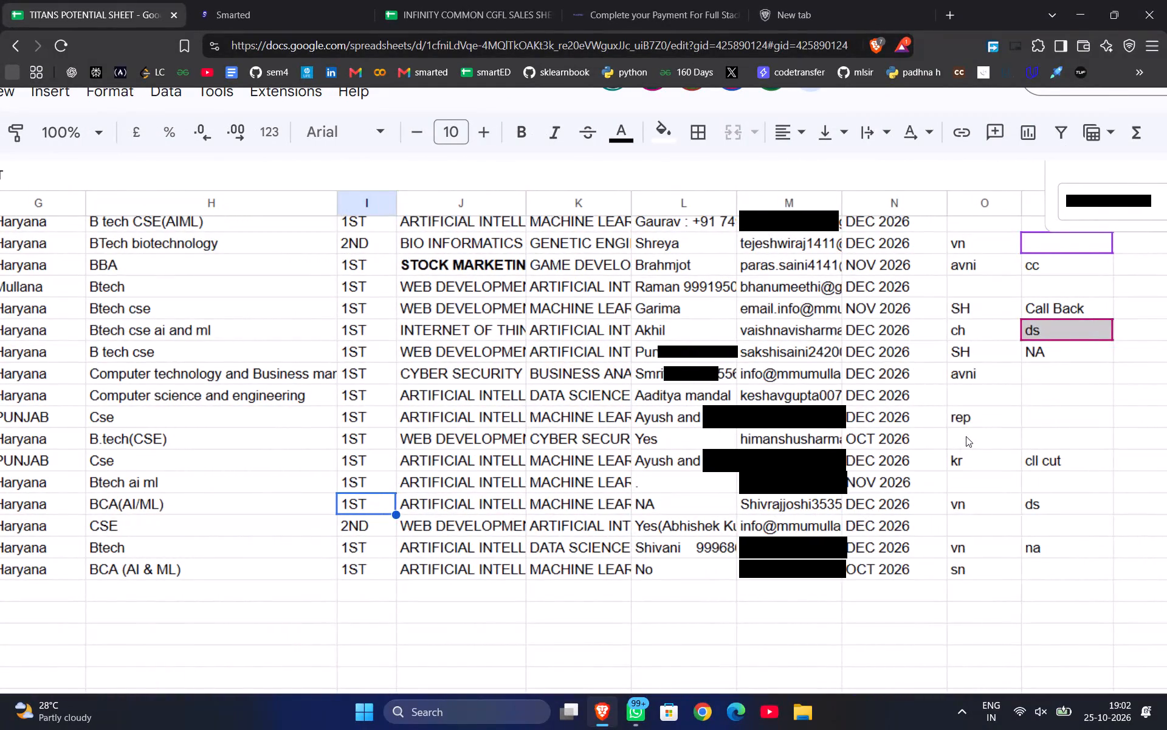
Claim the unassigned lead in row 538 by entering kr in column O.
click(966, 436)
scroll(966, 436, right, 6)
text(kr)
Copy the phone number in column D of row 538 and search the sheet for duplicates of it.
scroll(966, 436, right, 11)
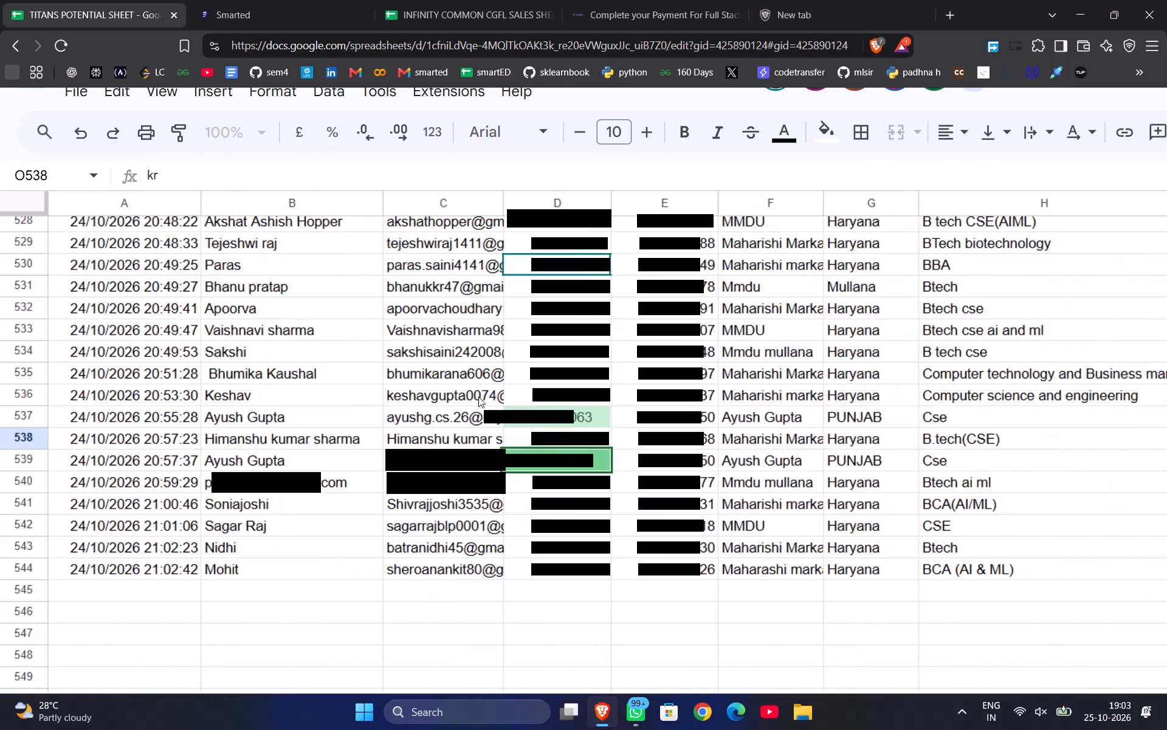
click(536, 434)
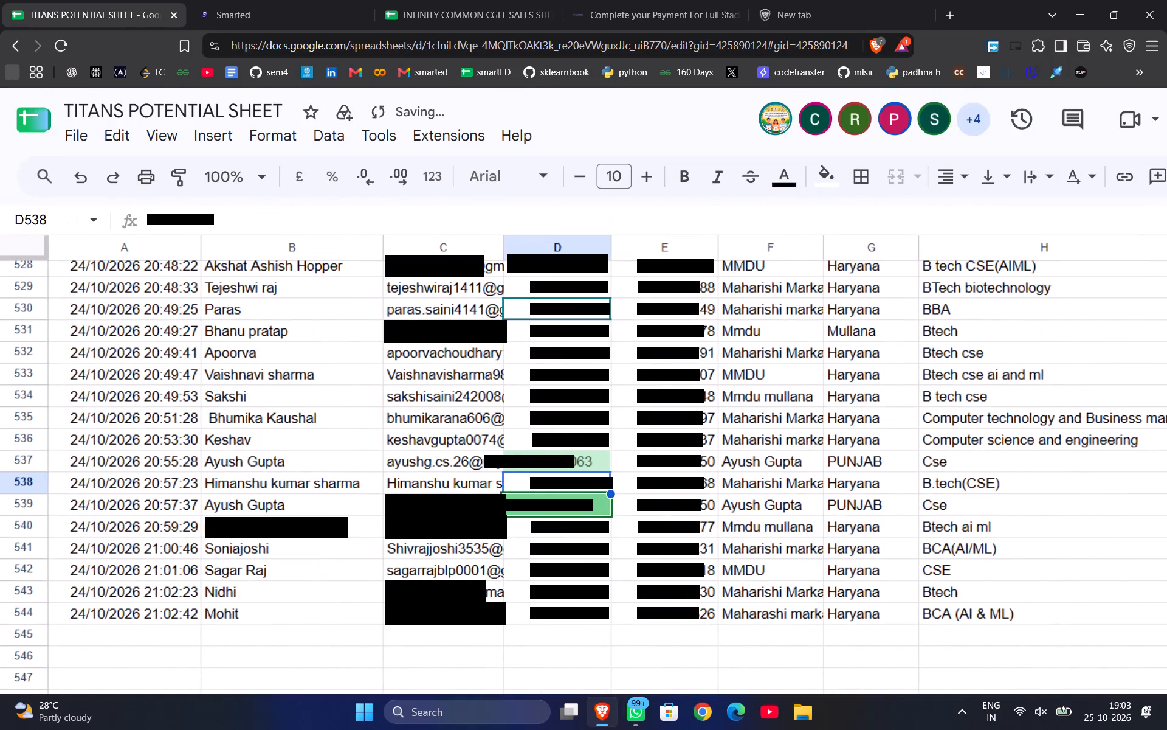
key(ctrl+c)
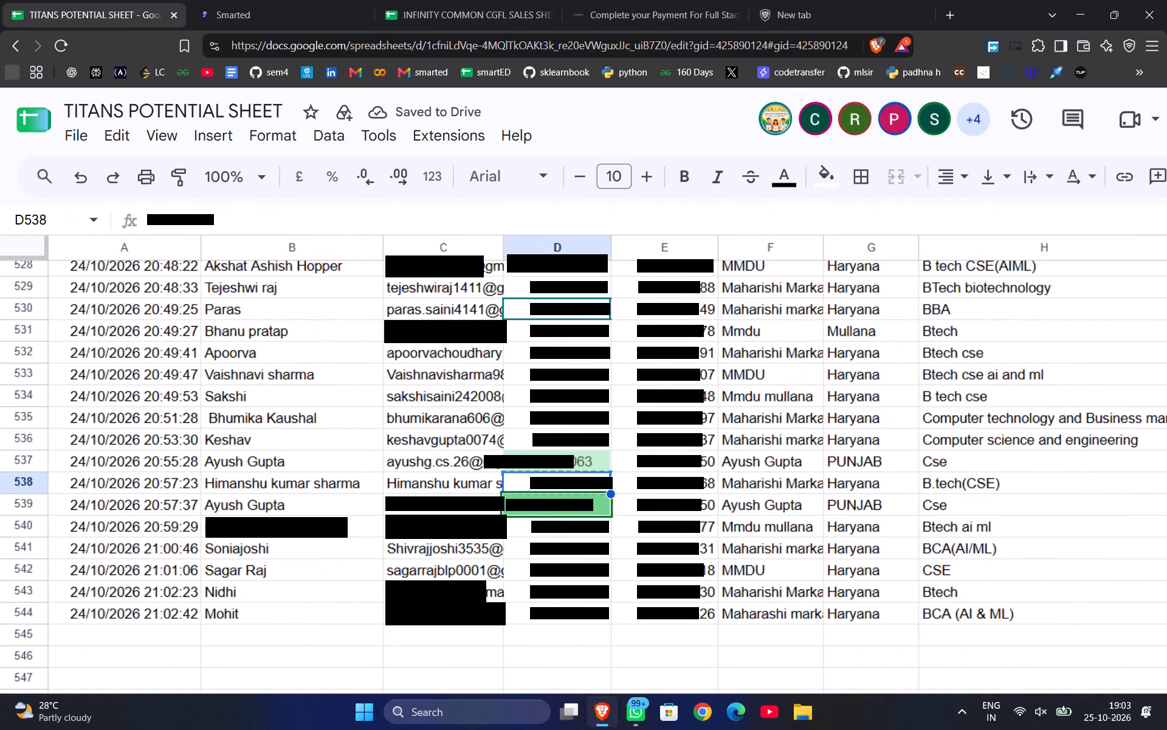
key(ctrl+f)
key(ctrl+v)
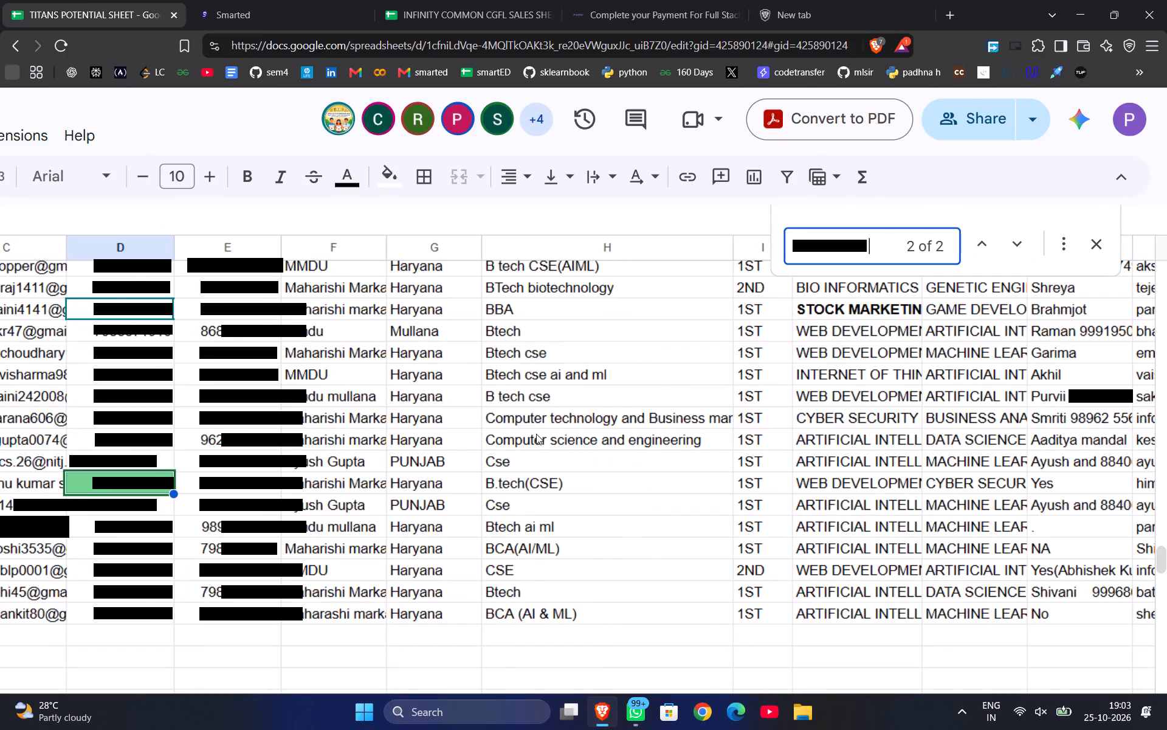
scroll(536, 434, right, 6)
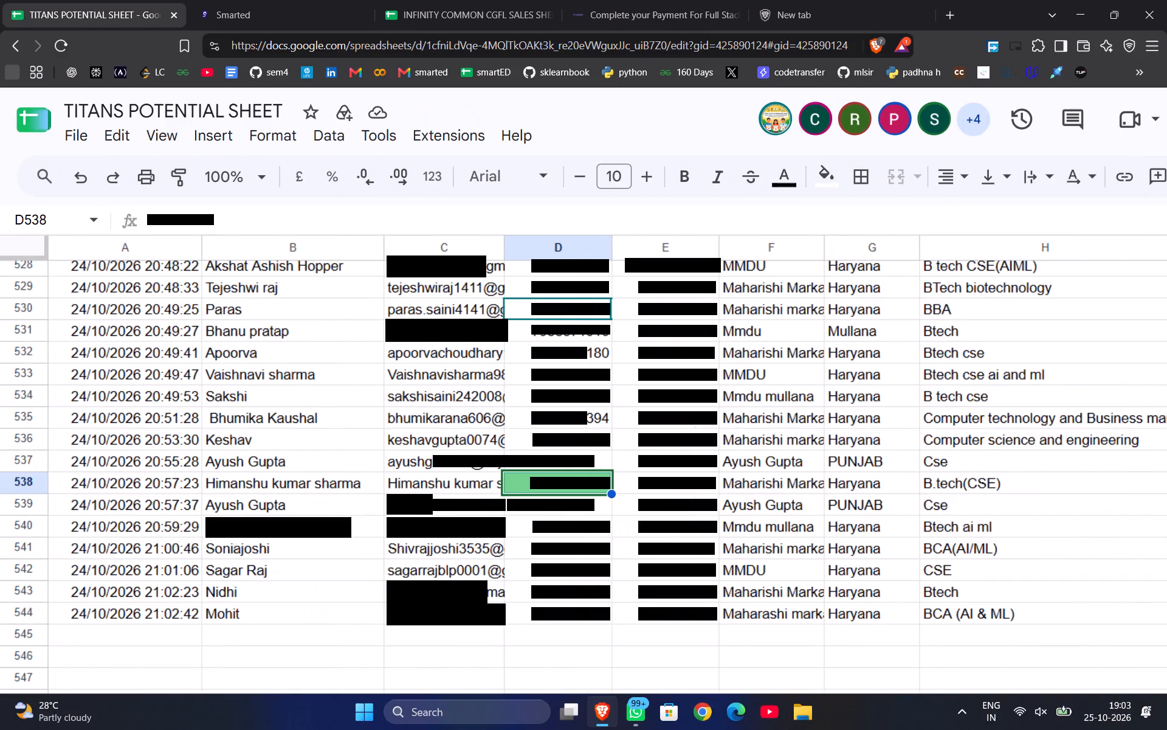
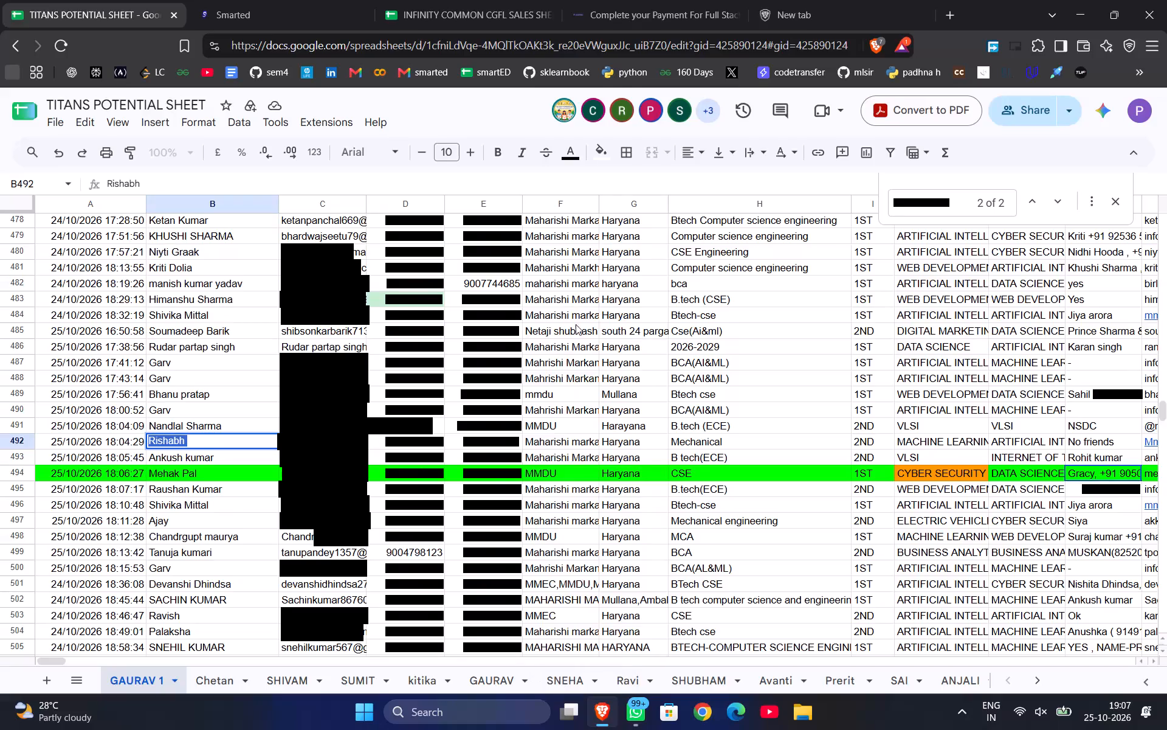
Record the call status na in column P for the kr lead in row 538.
scroll(663, 364, left, 4)
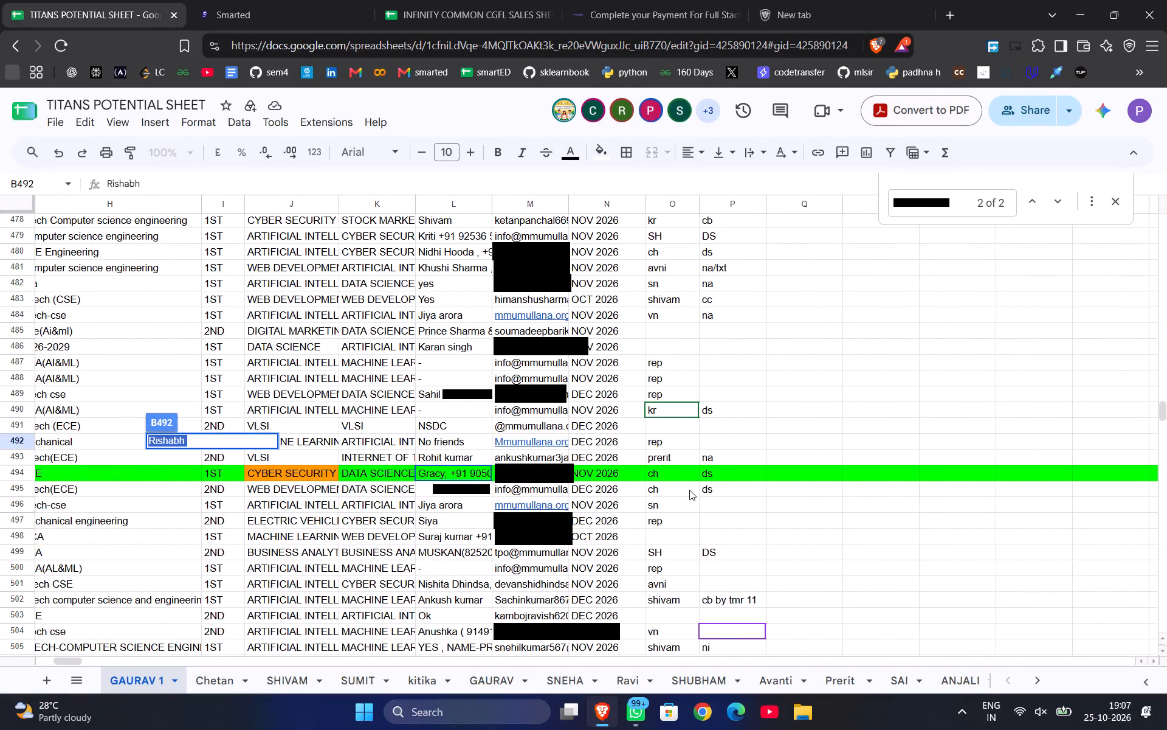
scroll(689, 490, down, 3)
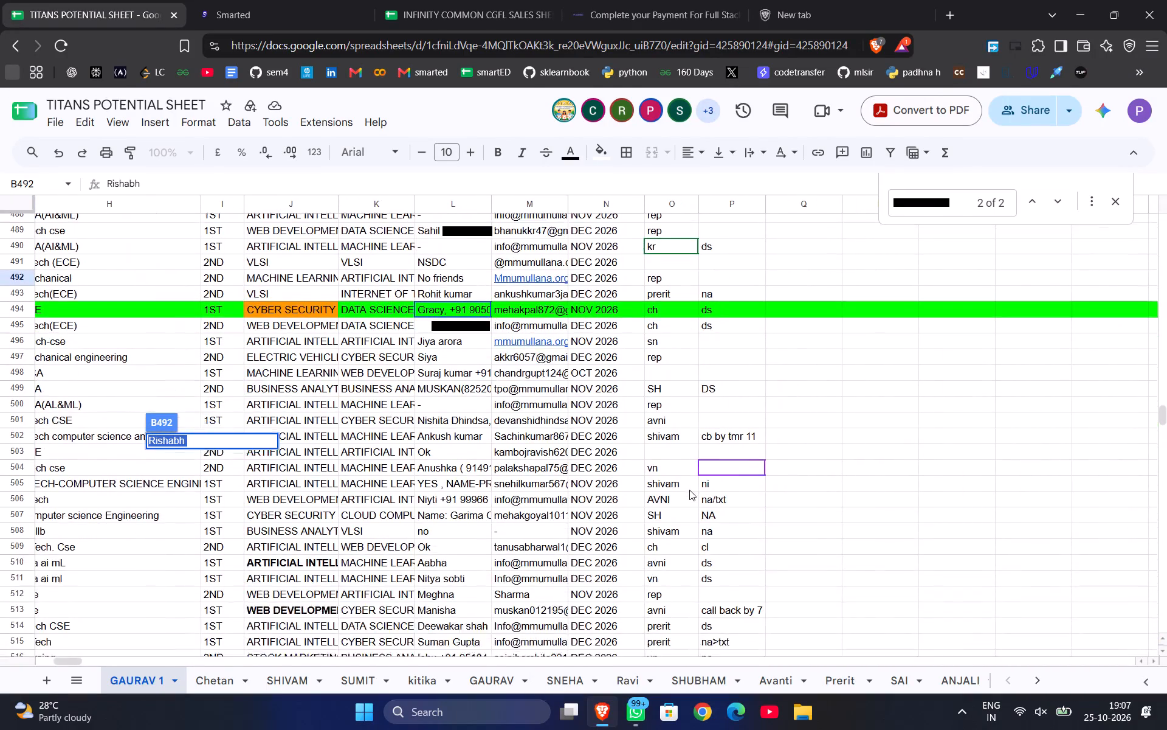
scroll(689, 490, down, 6)
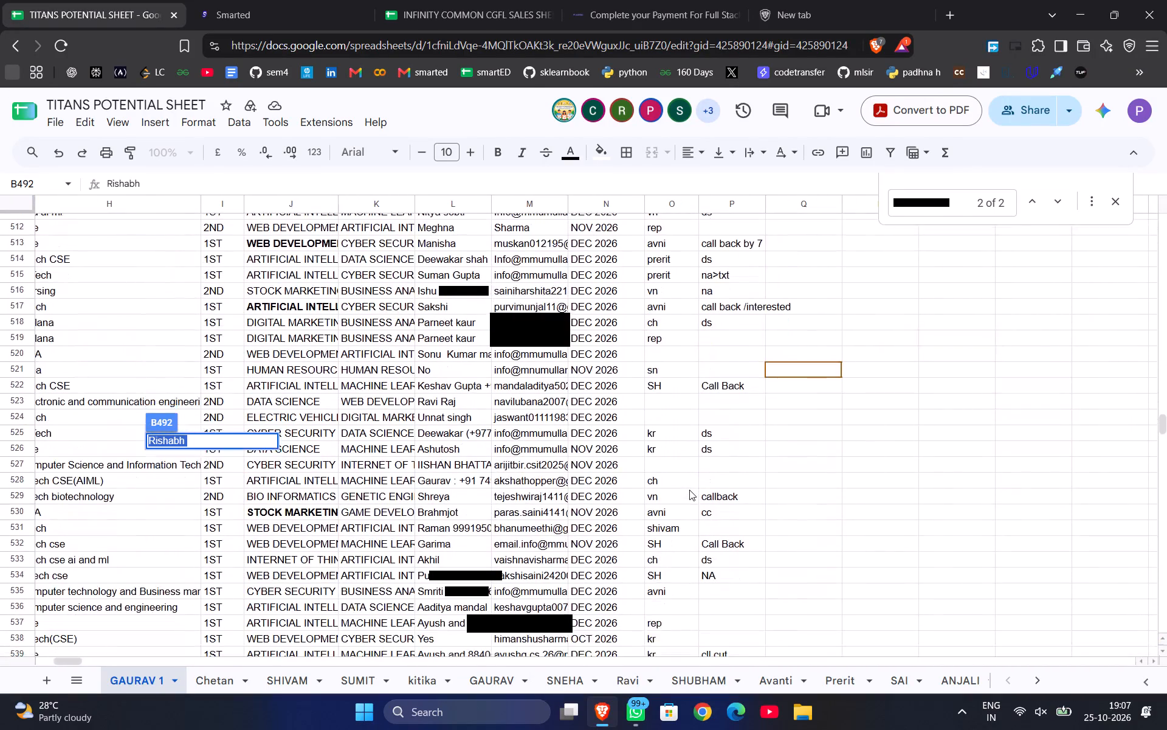
scroll(689, 490, down, 2)
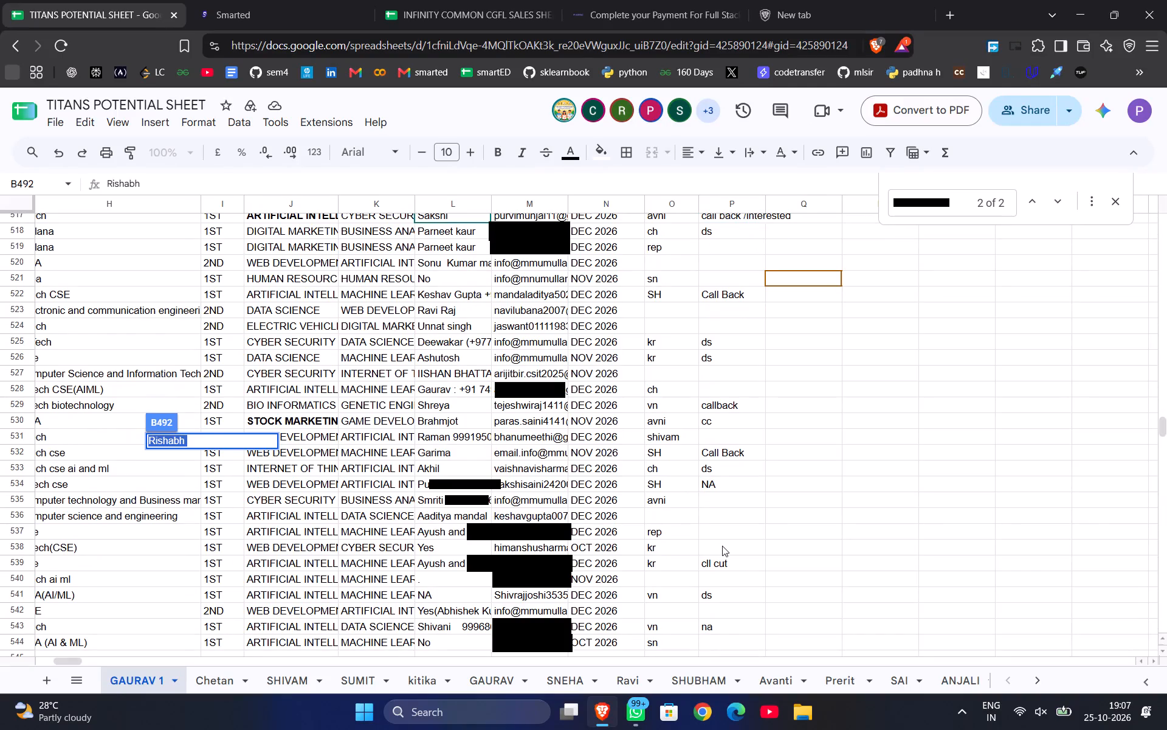
click(722, 546)
text(na)
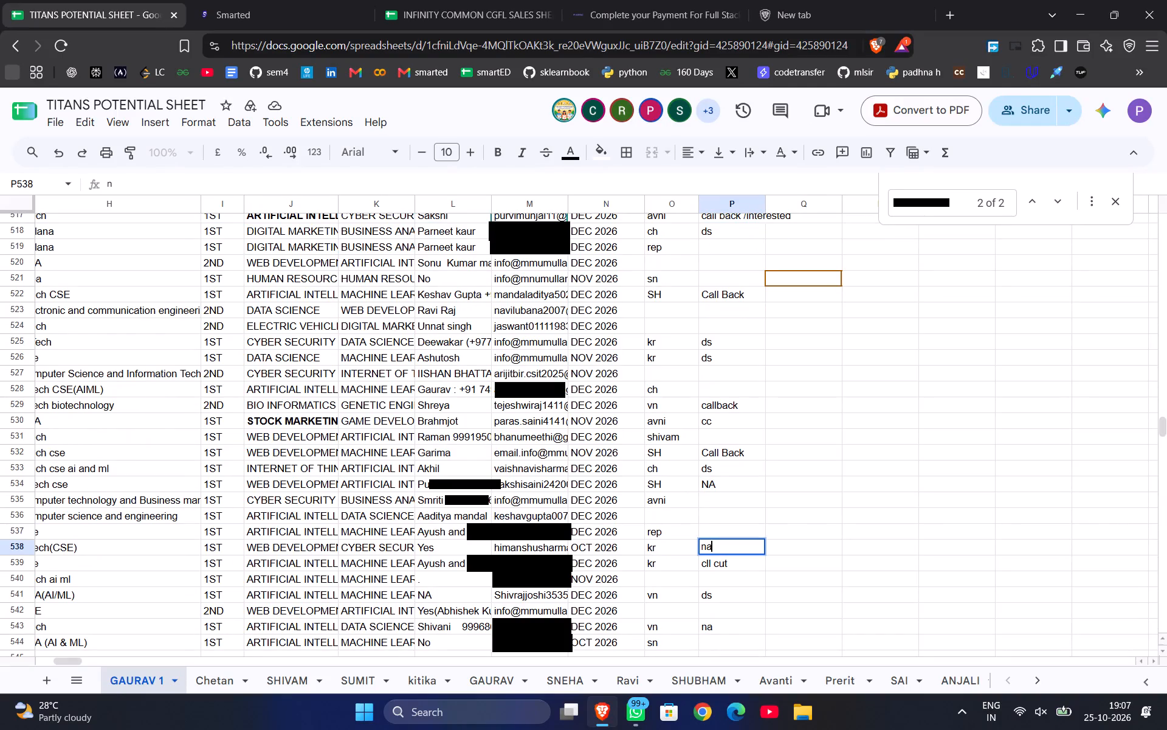
Claim the unassigned lead in row 540 by entering kr in column O.
scroll(722, 546, right, 7)
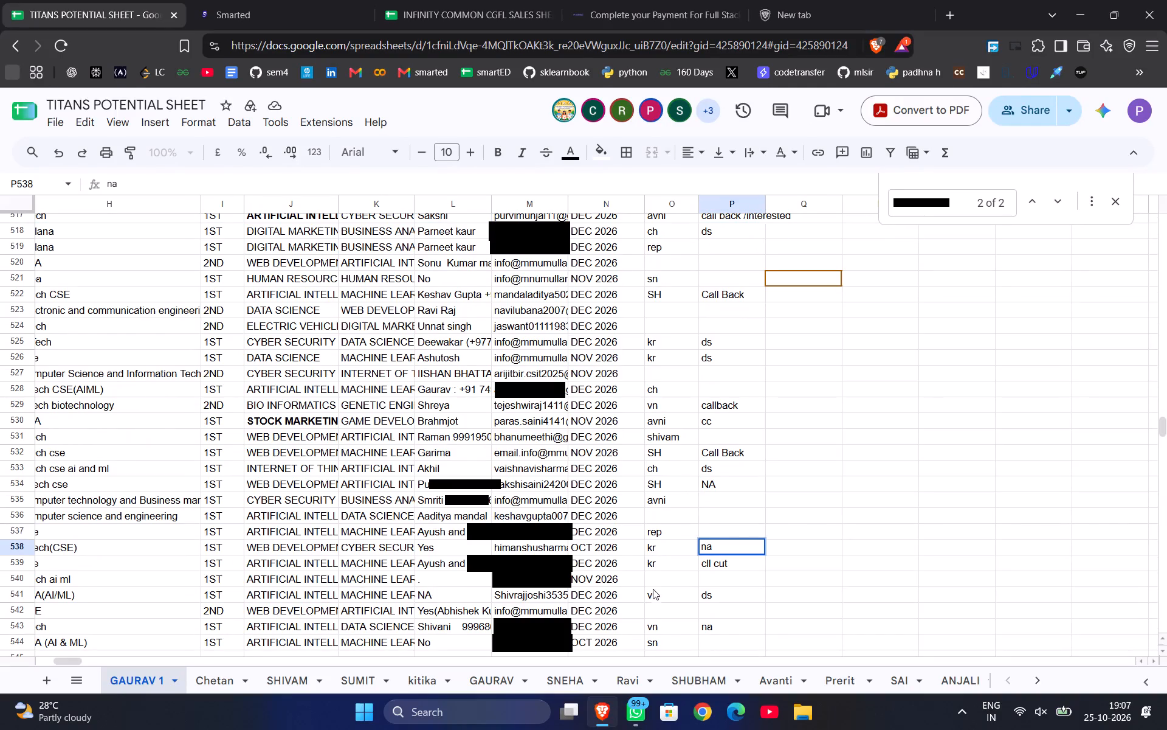
click(659, 582)
scroll(659, 582, right, 6)
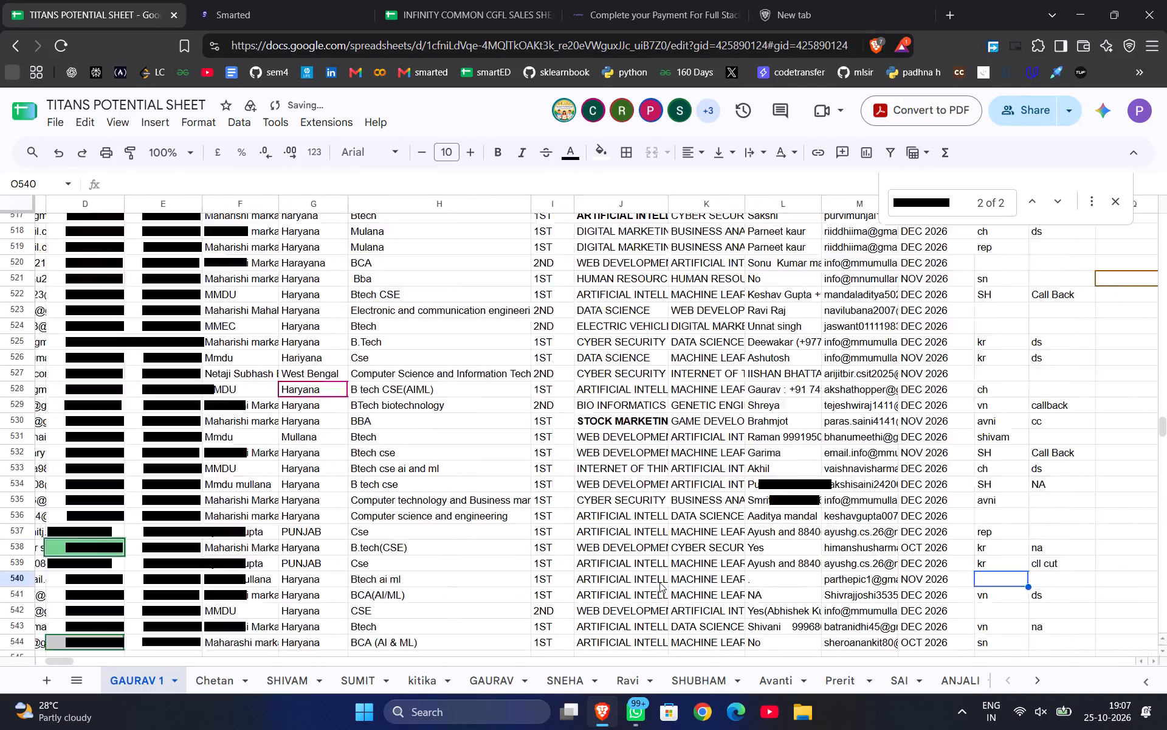
scroll(659, 582, right, 3)
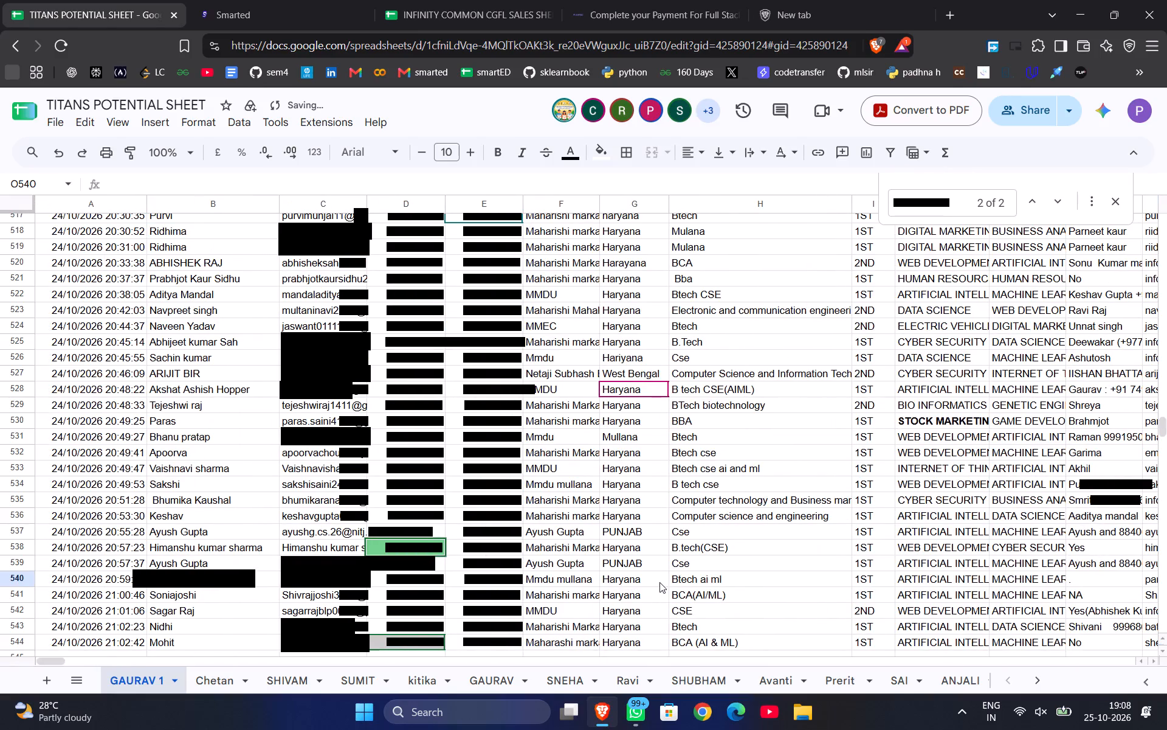
text(kr)
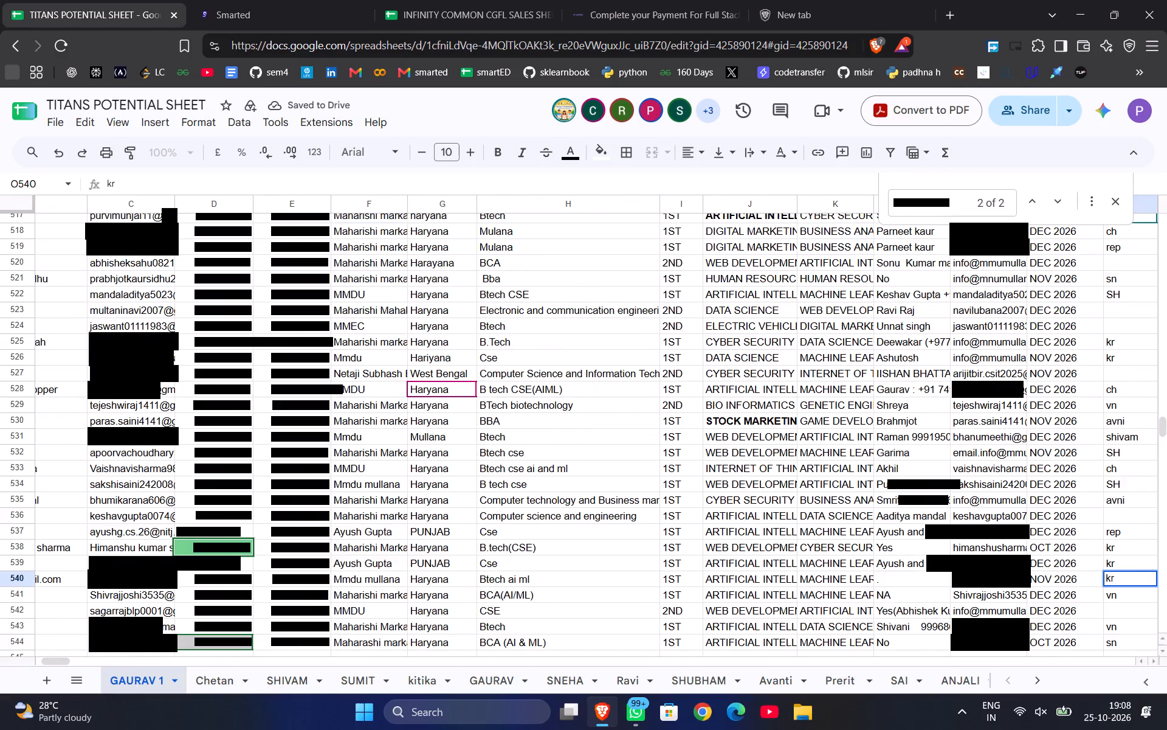
Copy the phone number in column D of row 540 and search the sheet for duplicates of it.
scroll(659, 582, right, 7)
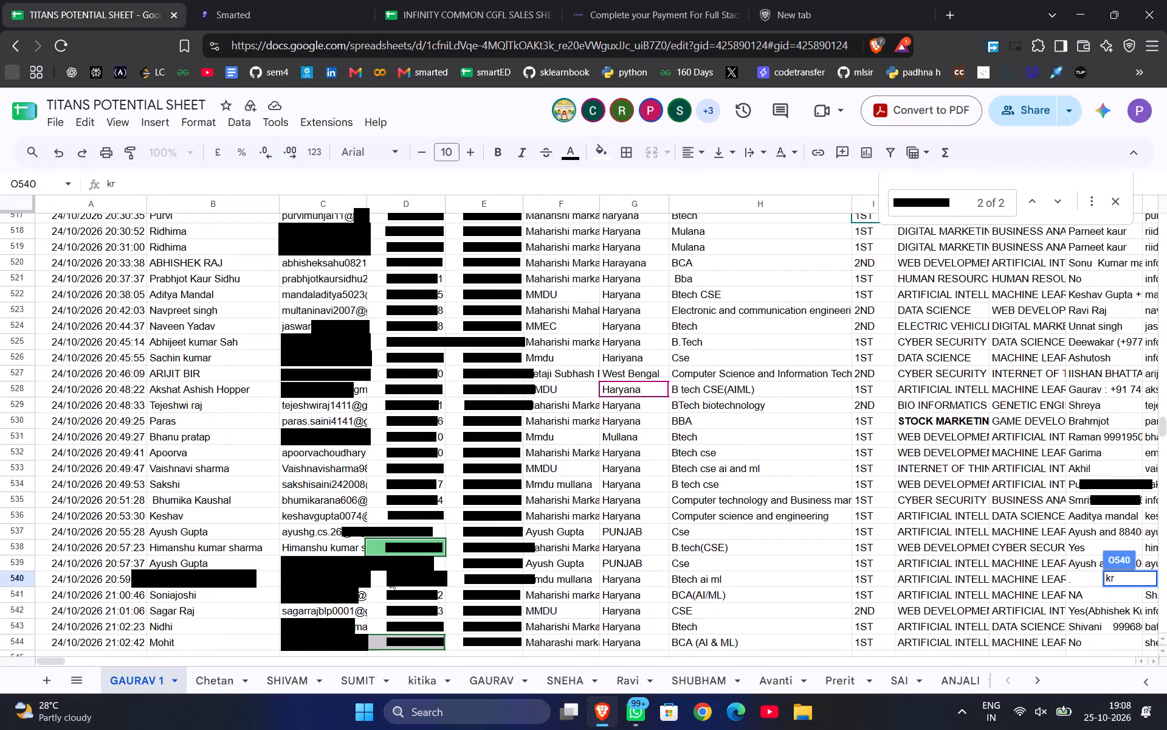
click(401, 579)
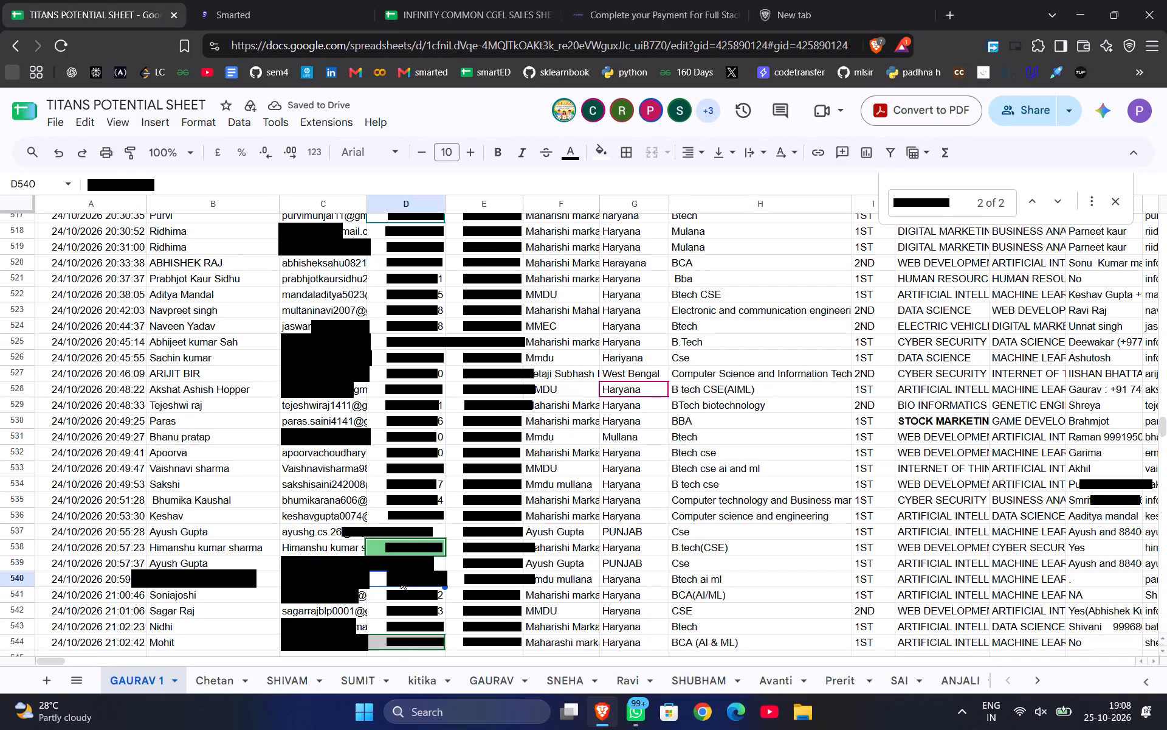
key(ctrl+c)
key(ctrl+f)
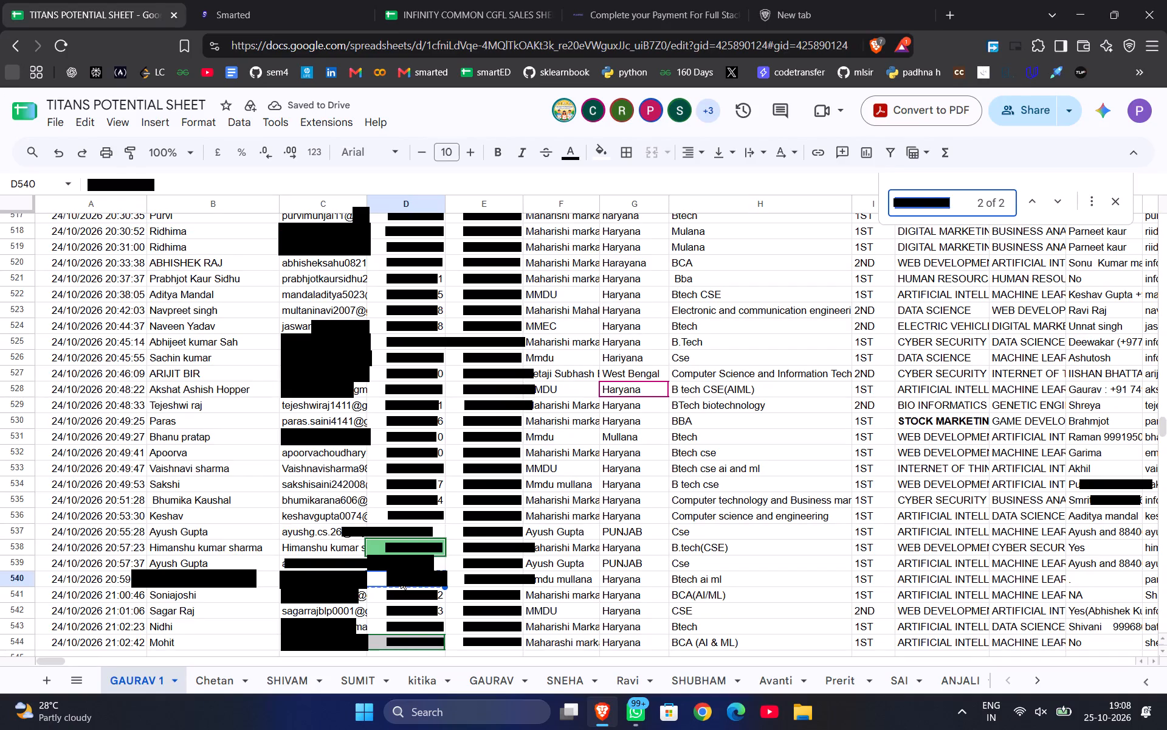
key(ctrl+v)
key(Return)
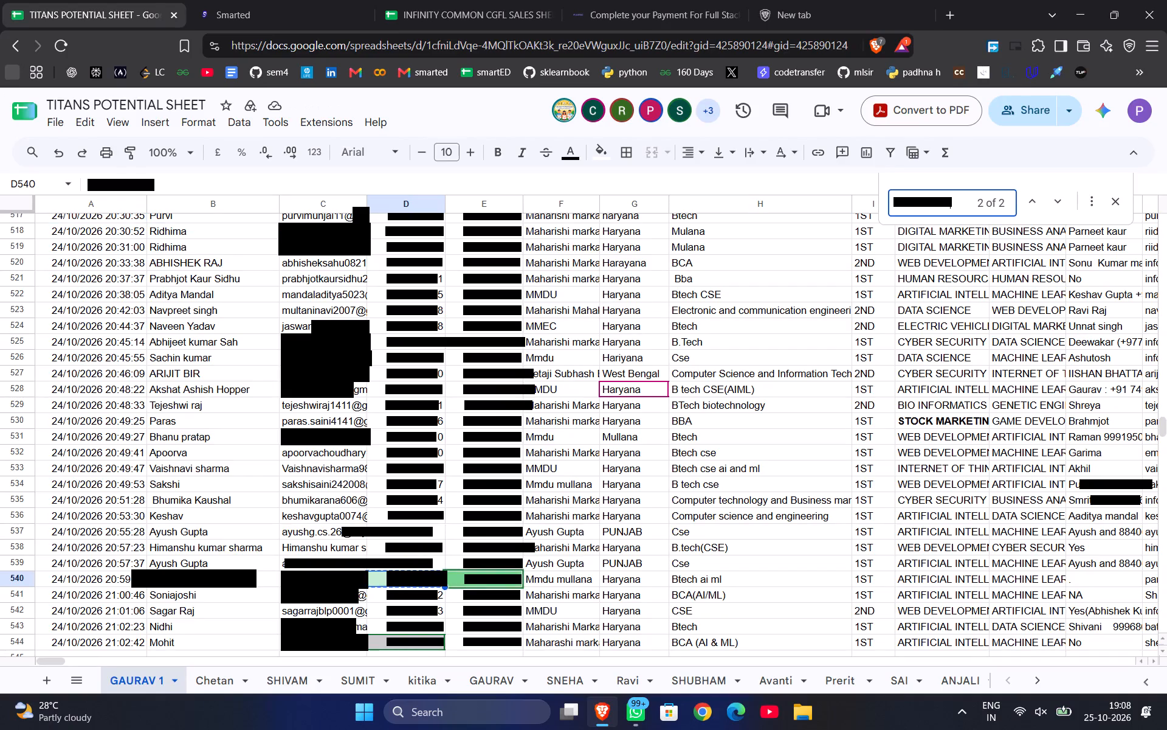
key(Return)
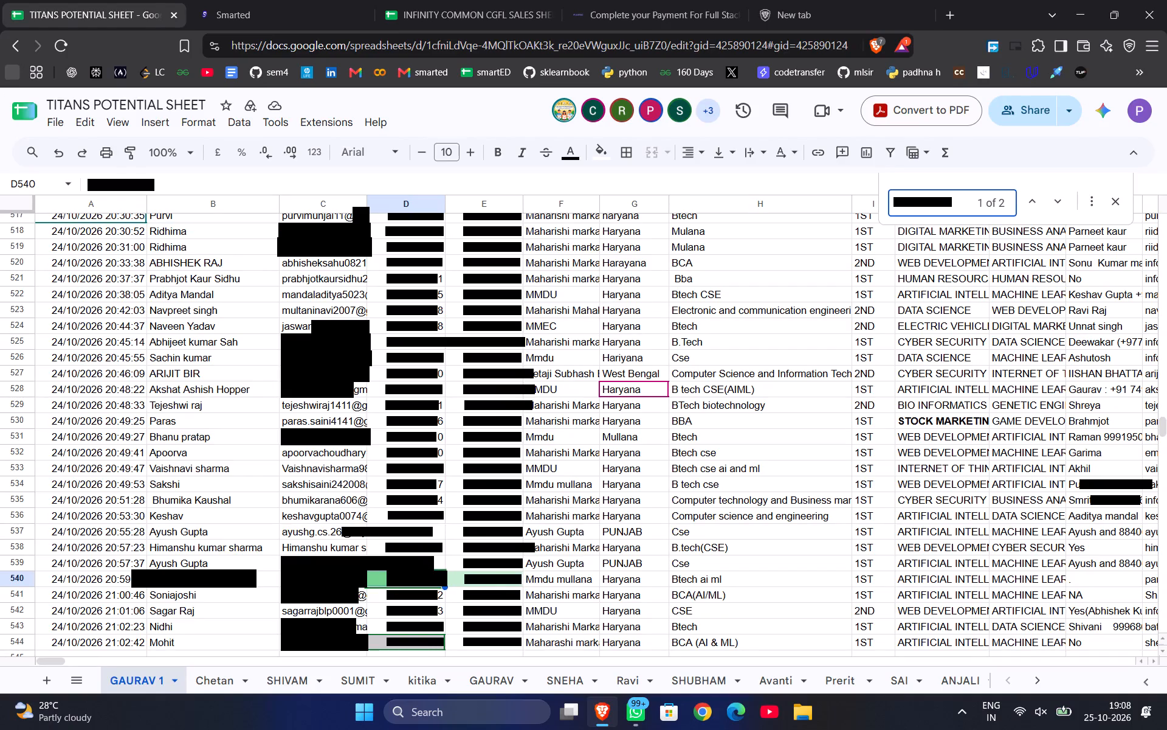
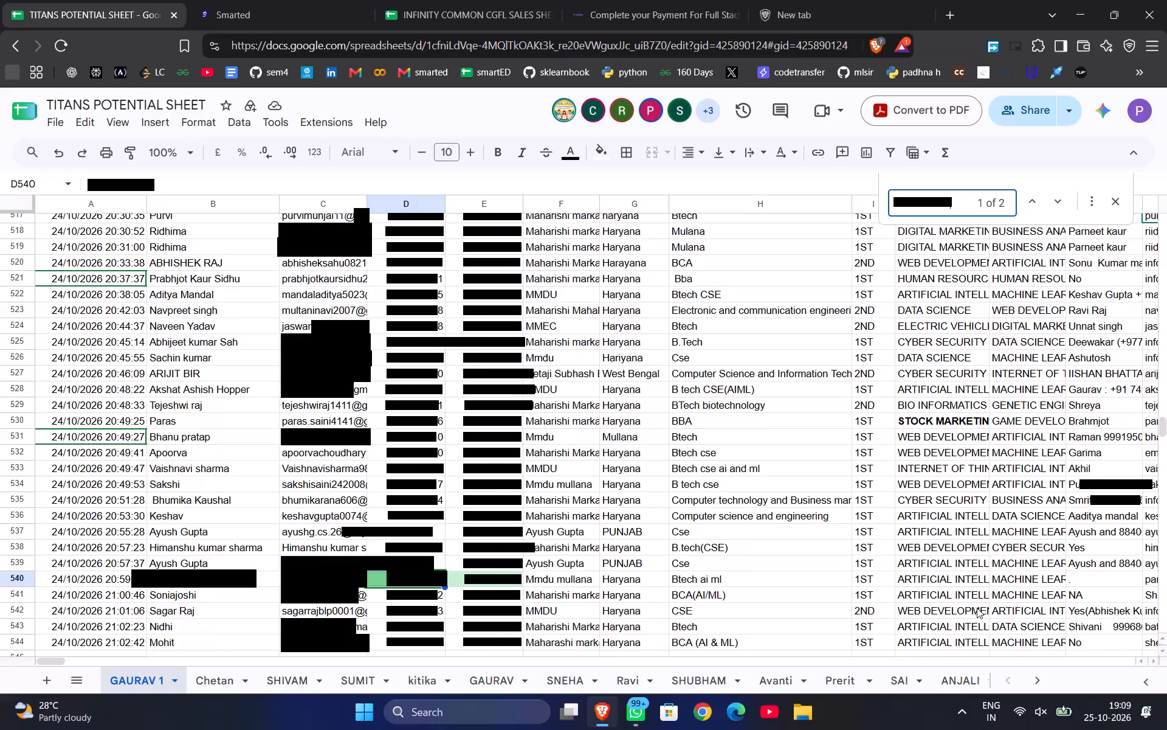
Record the call status cb in column P for the kr lead in row 540.
click(711, 579)
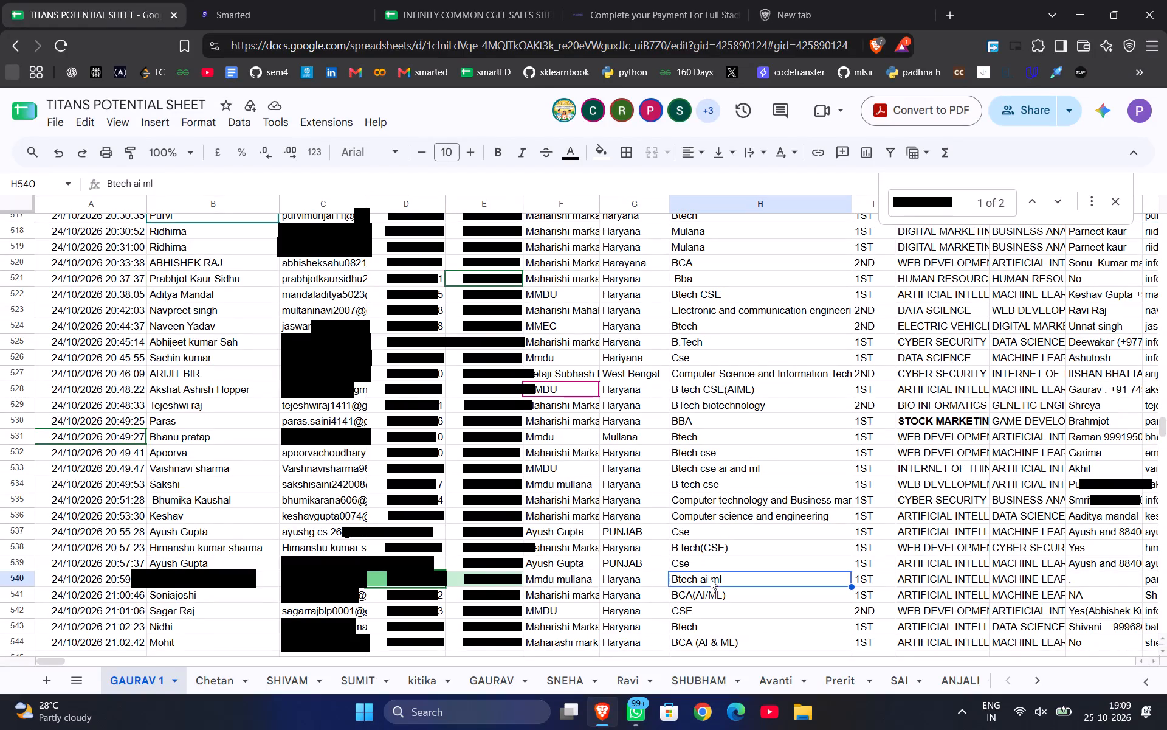
scroll(654, 585, left, 5)
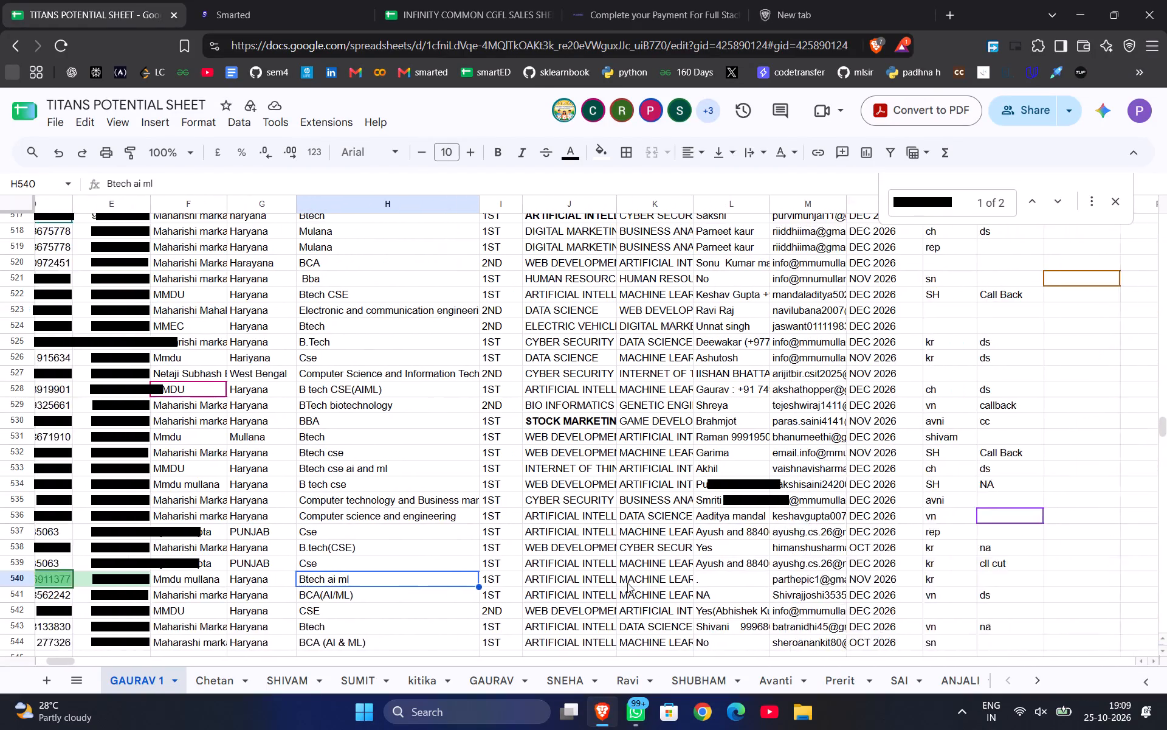
scroll(627, 583, left, 1)
click(694, 577)
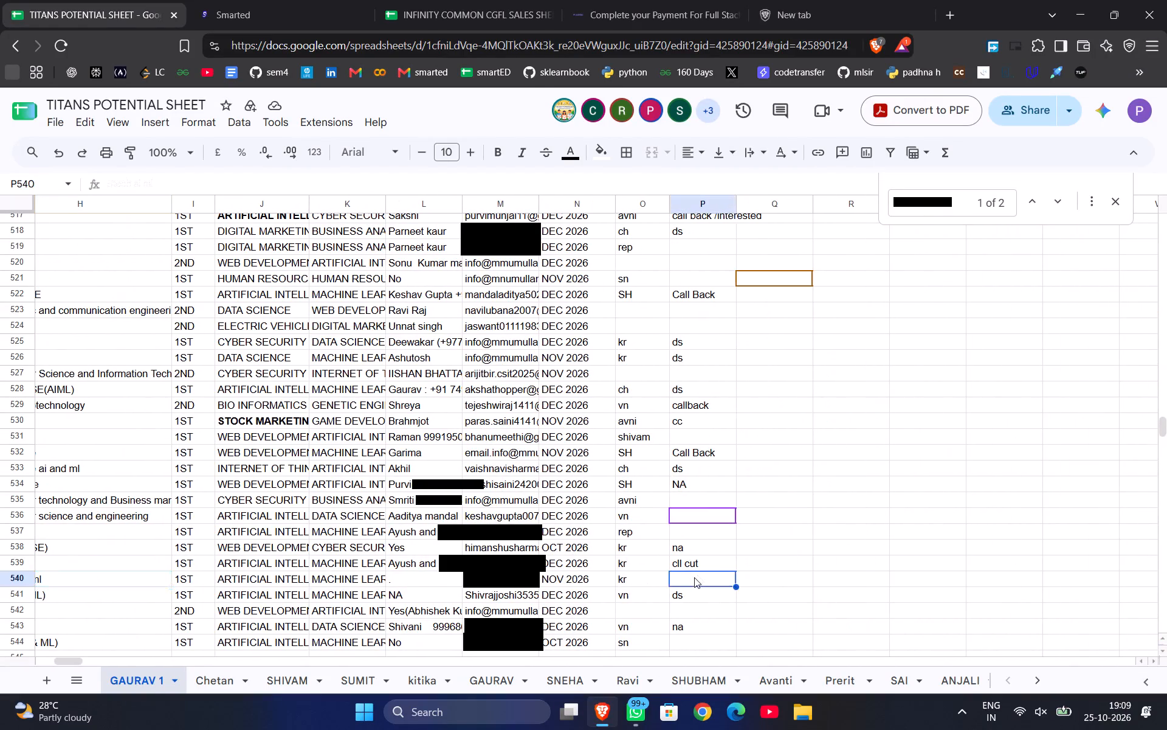
text(cb)
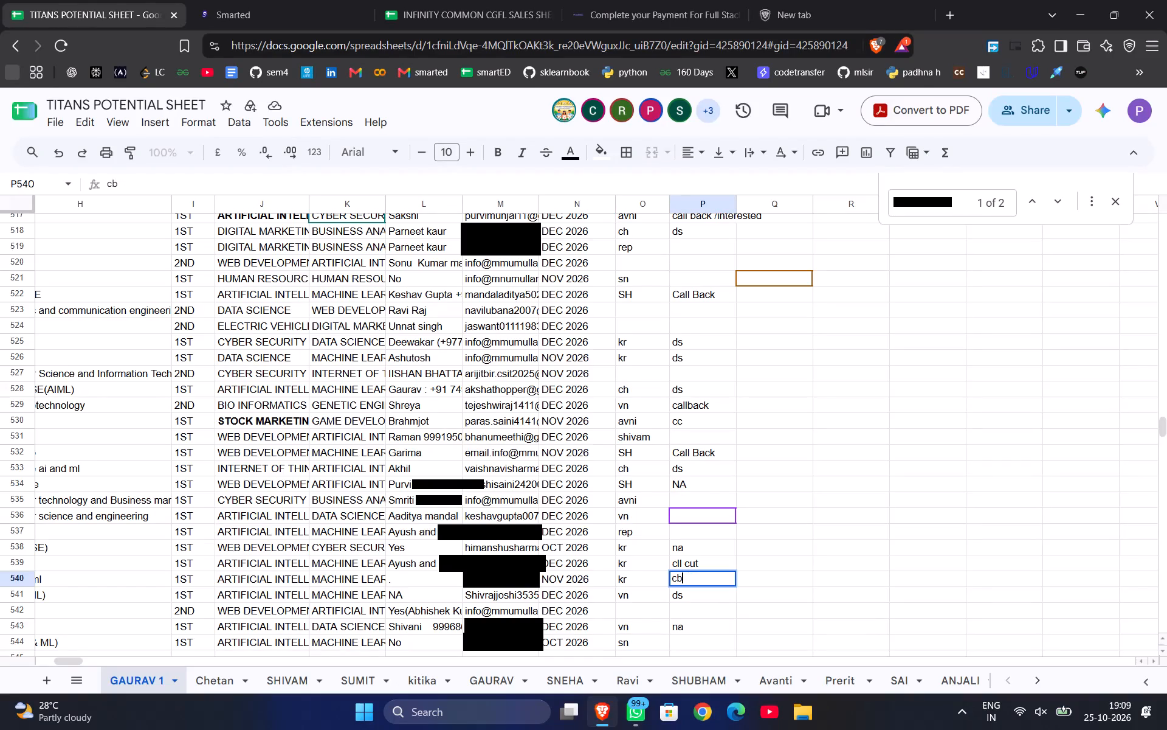
scroll(661, 610, right, 2)
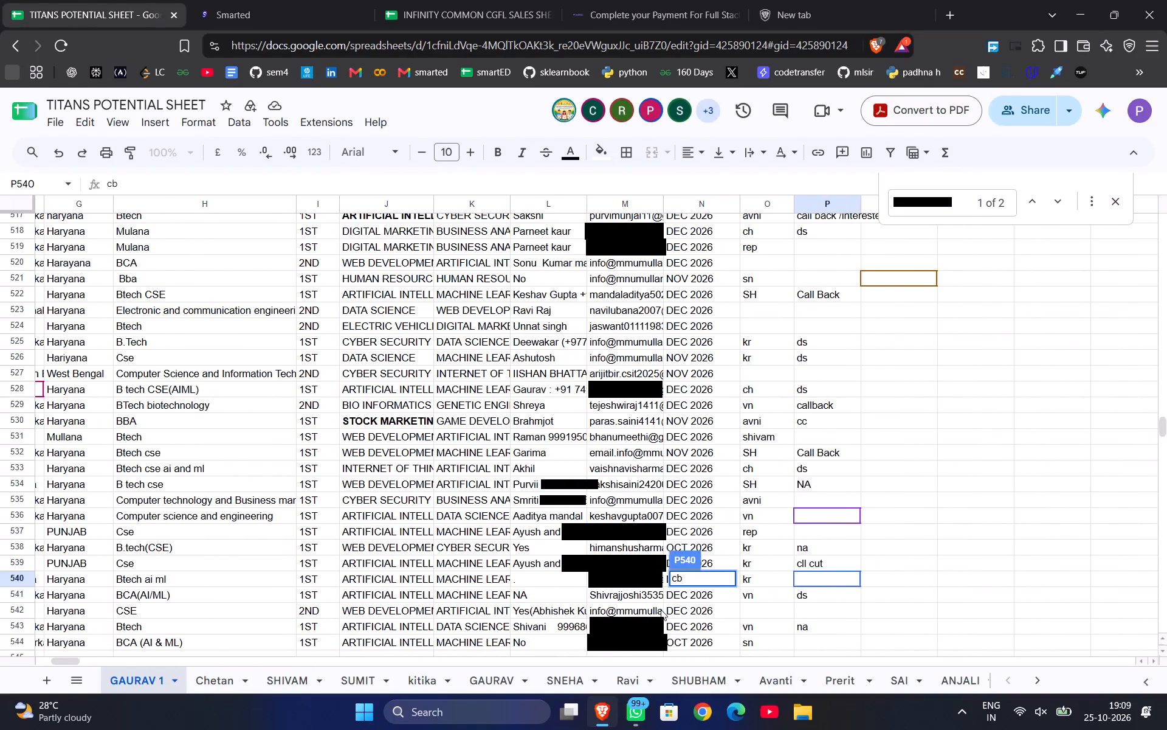
click(661, 610)
Claim the unassigned lead in row 486 by entering kr in column O.
scroll(661, 610, right, 2)
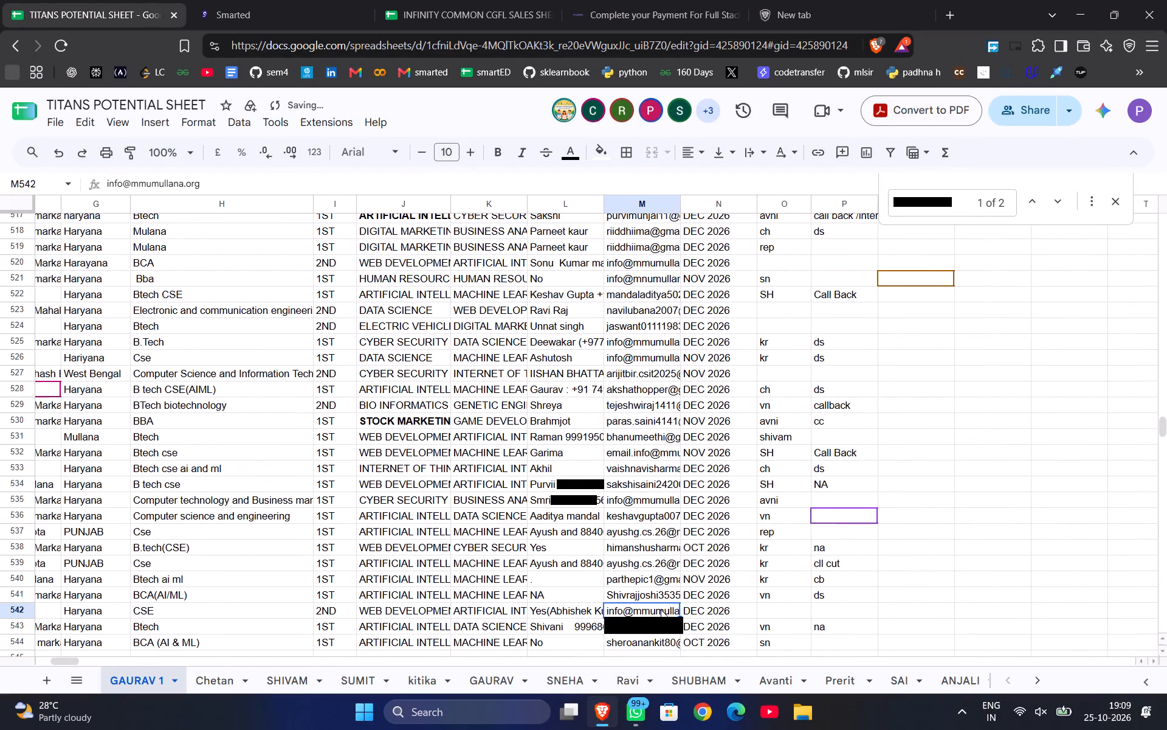
scroll(661, 610, up, 4)
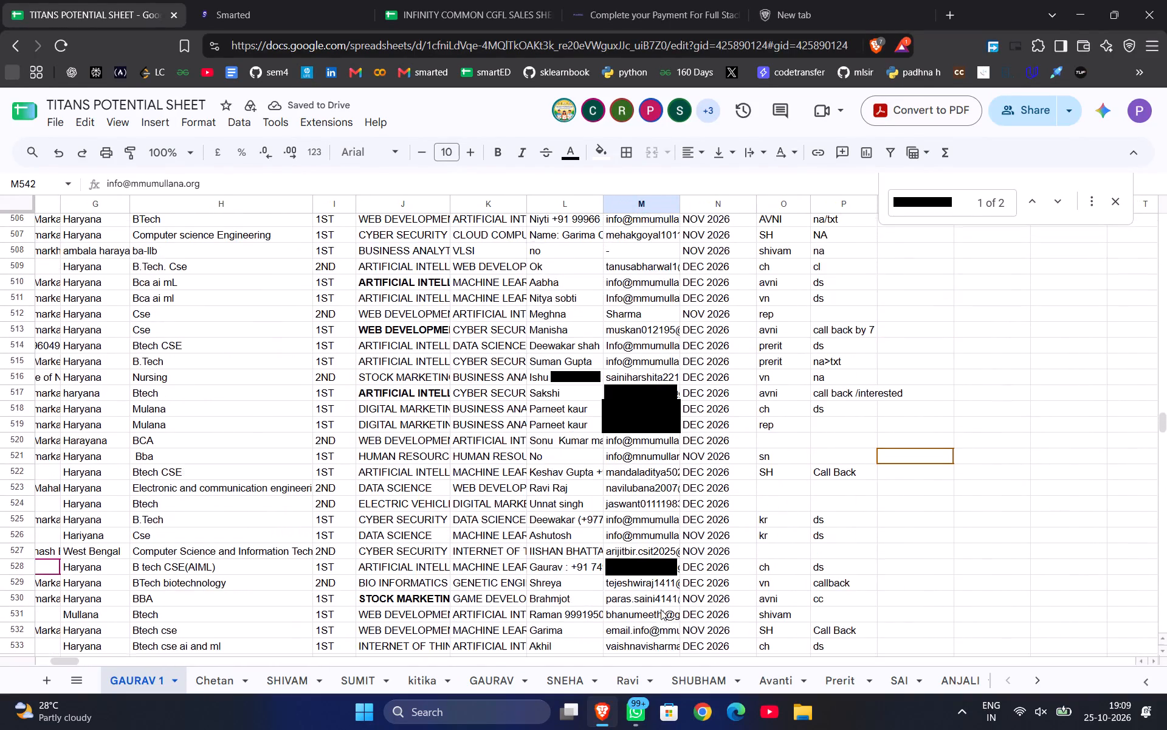
scroll(661, 610, up, 4)
scroll(661, 610, down, 1)
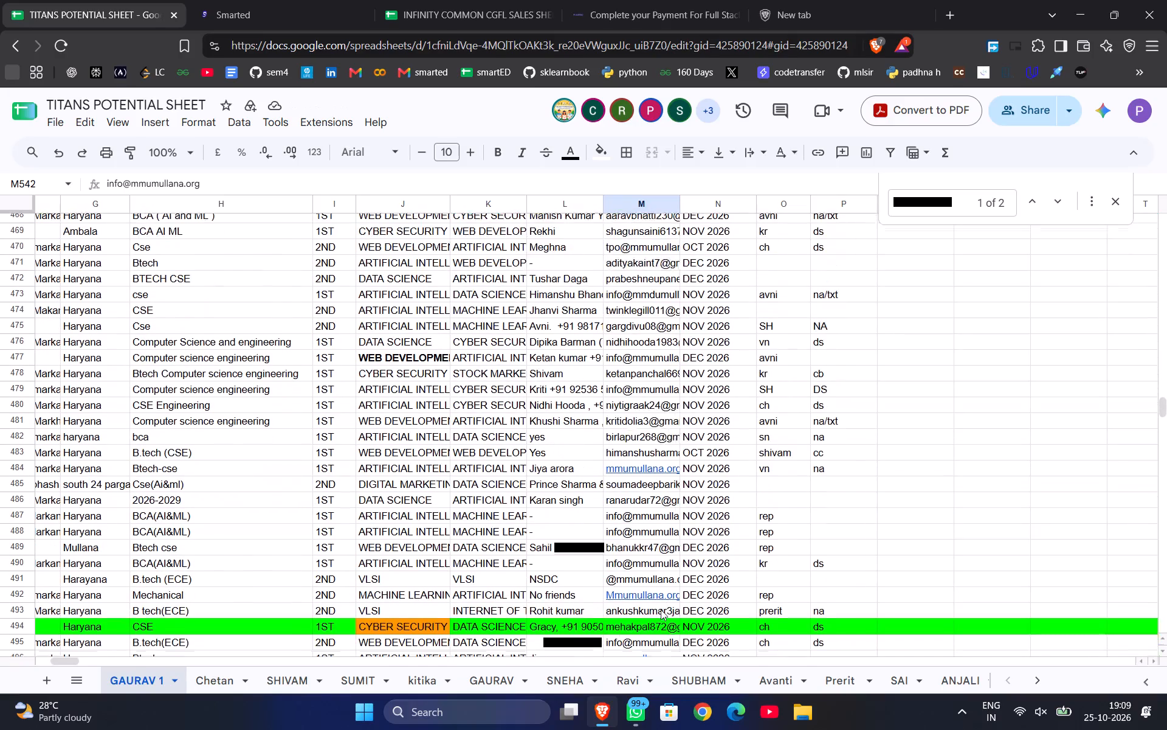
scroll(661, 610, down, 2)
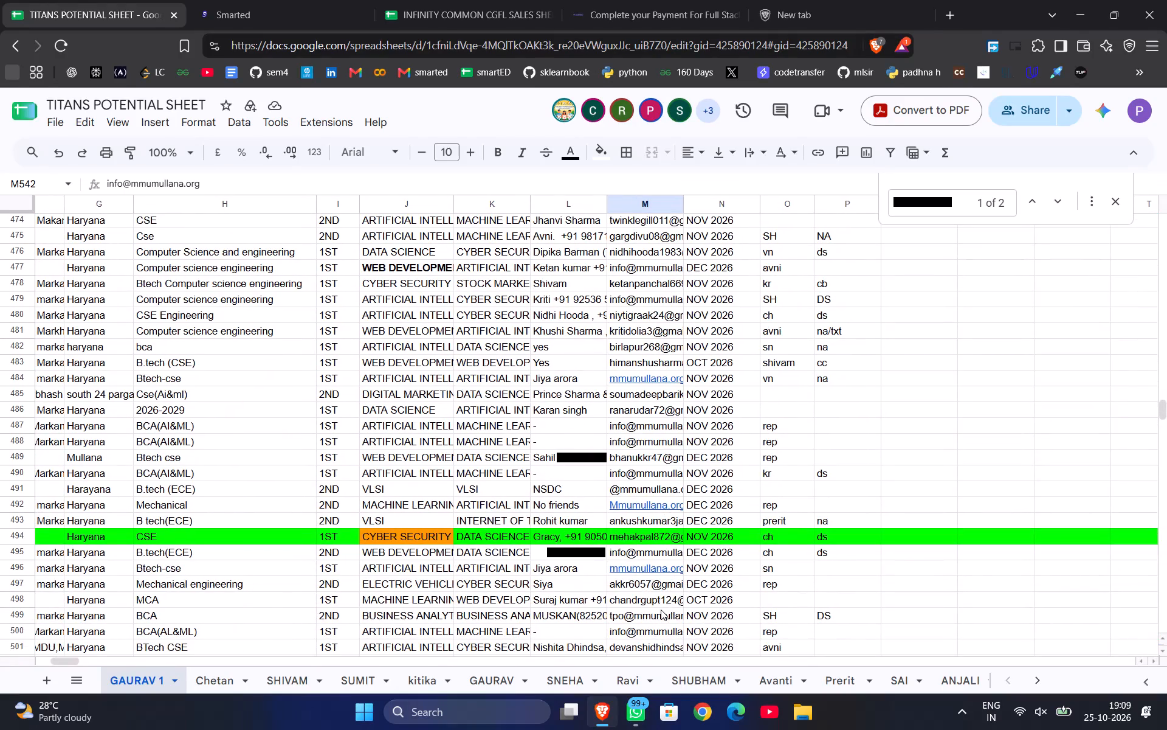
scroll(661, 610, down, 1)
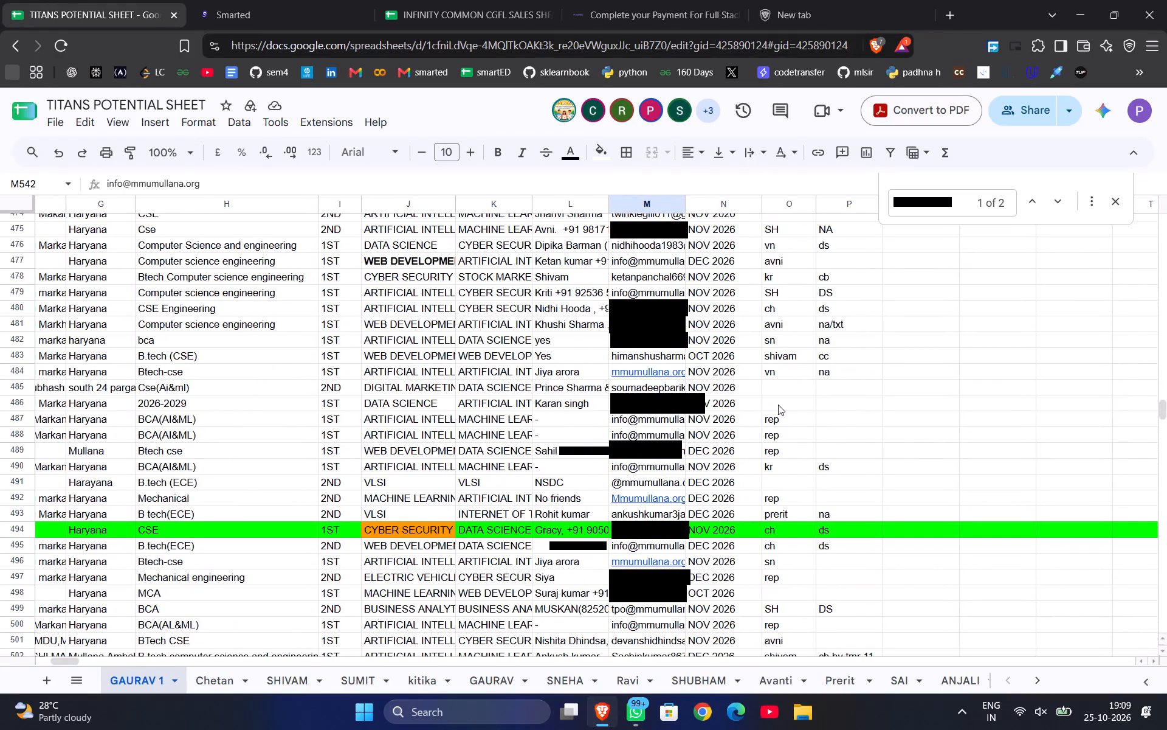
click(778, 405)
scroll(778, 405, right, 5)
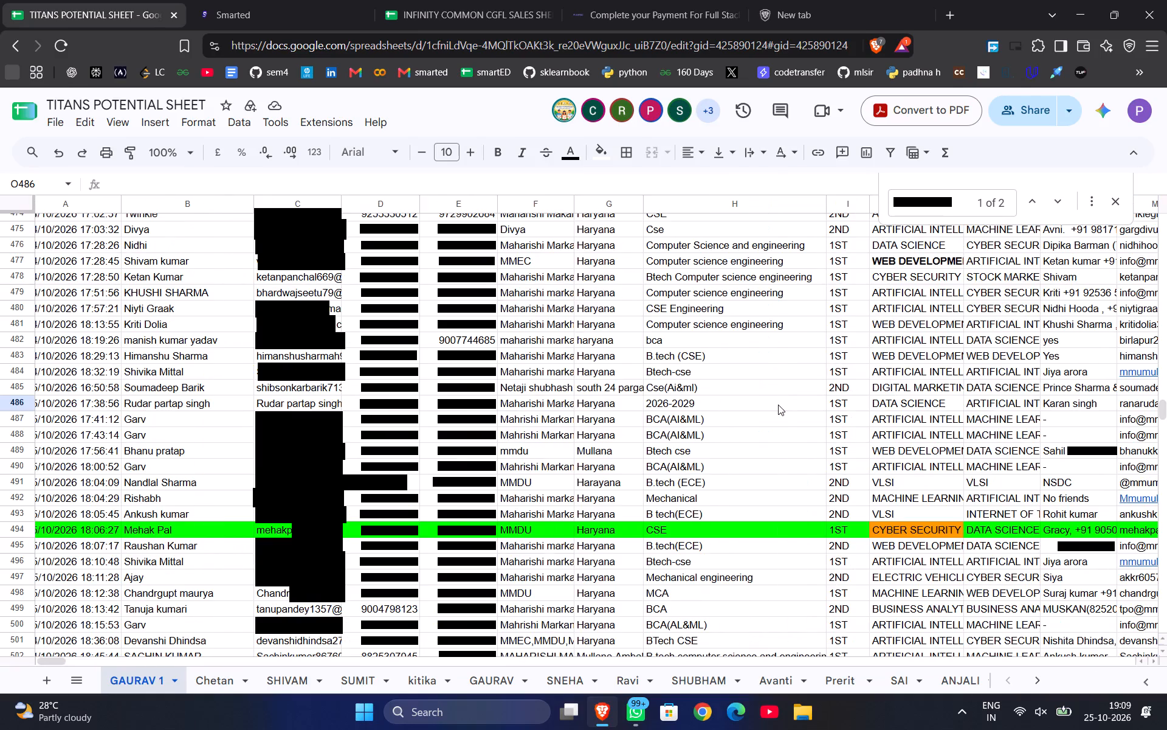
text(kr)
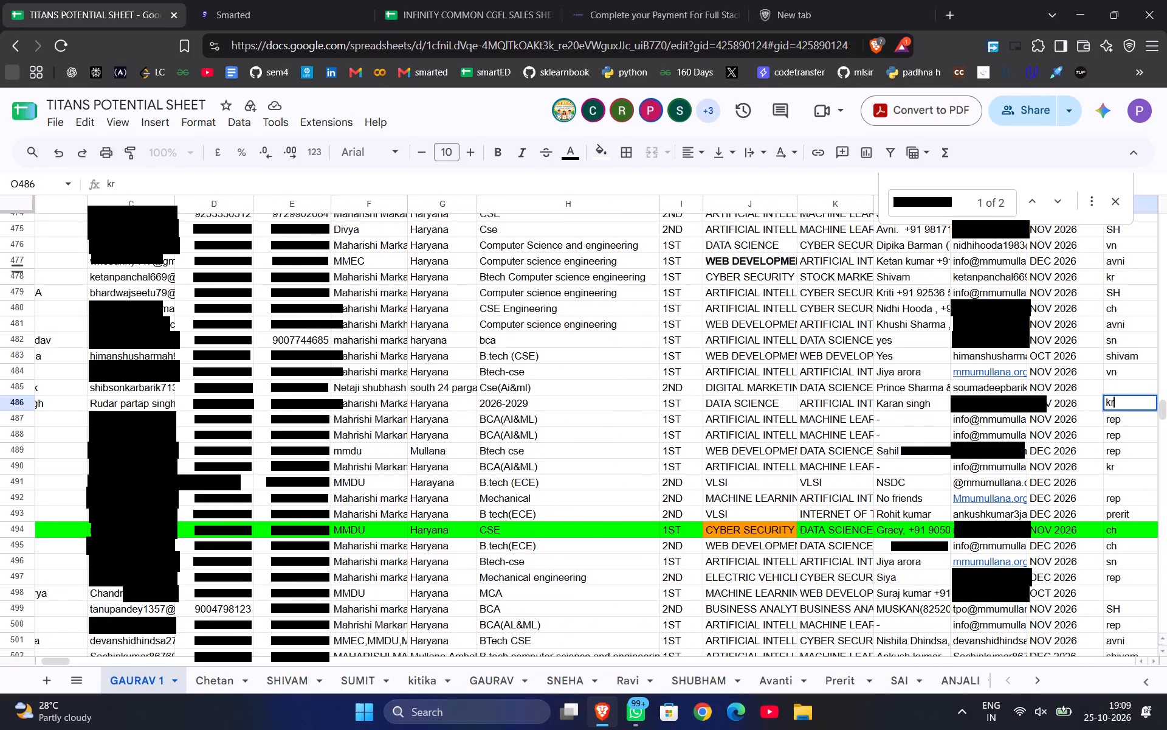
Copy the phone number in column D of row 486 and search the sheet for duplicates of it.
click(212, 406)
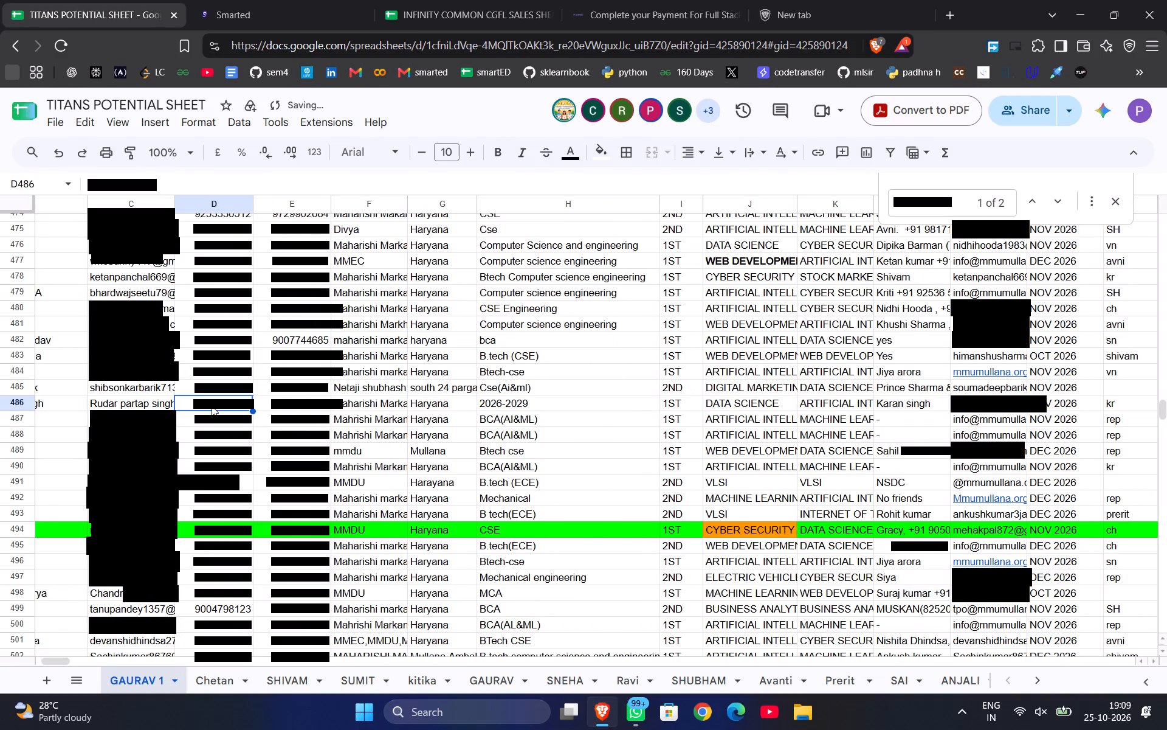
key(ctrl+c)
key(ctrl+f)
key(ctrl+v)
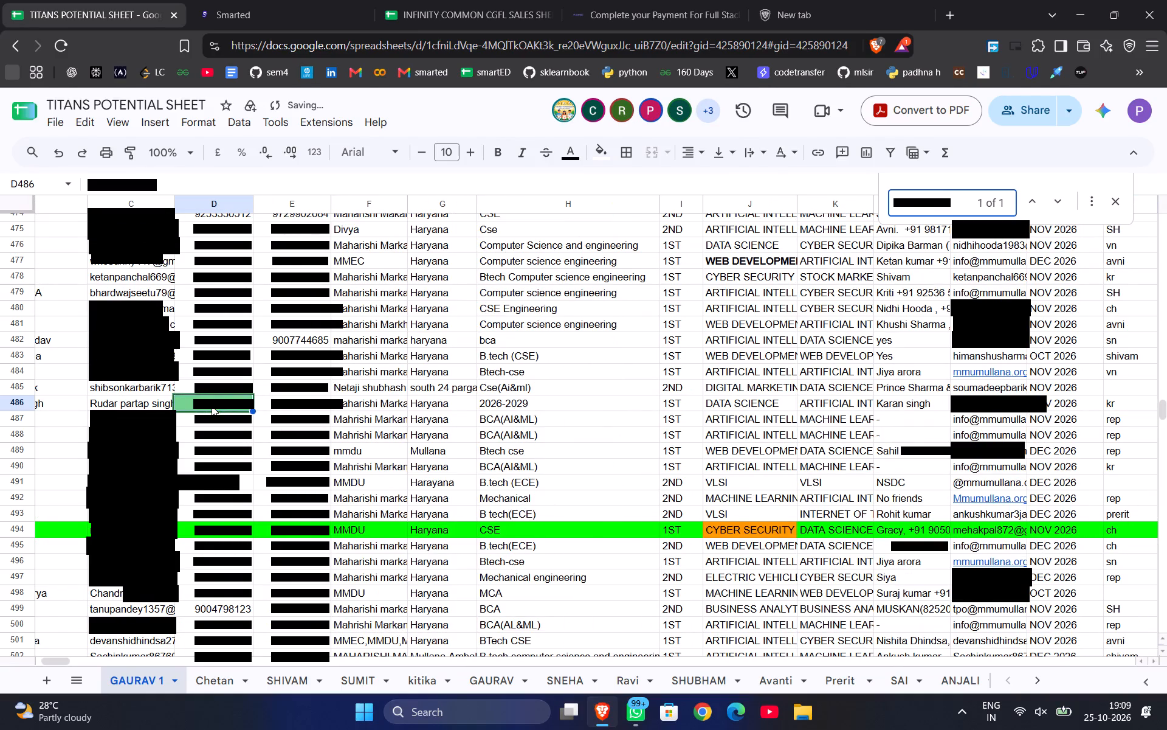
key(Return)
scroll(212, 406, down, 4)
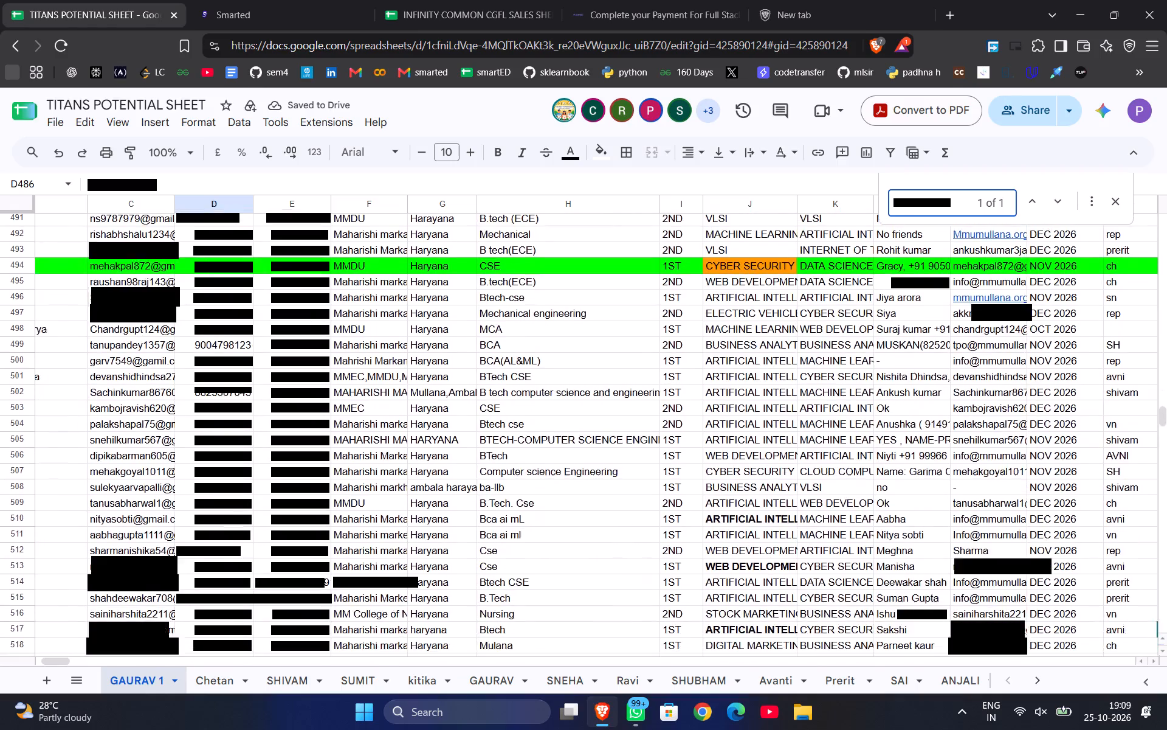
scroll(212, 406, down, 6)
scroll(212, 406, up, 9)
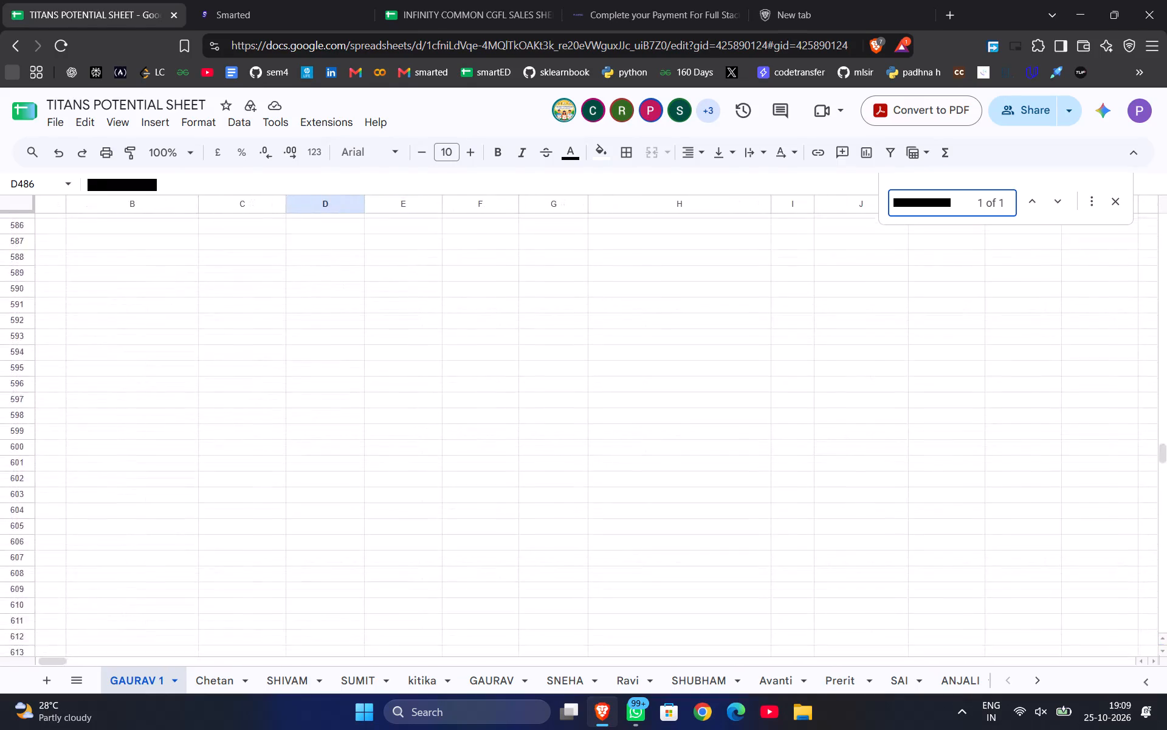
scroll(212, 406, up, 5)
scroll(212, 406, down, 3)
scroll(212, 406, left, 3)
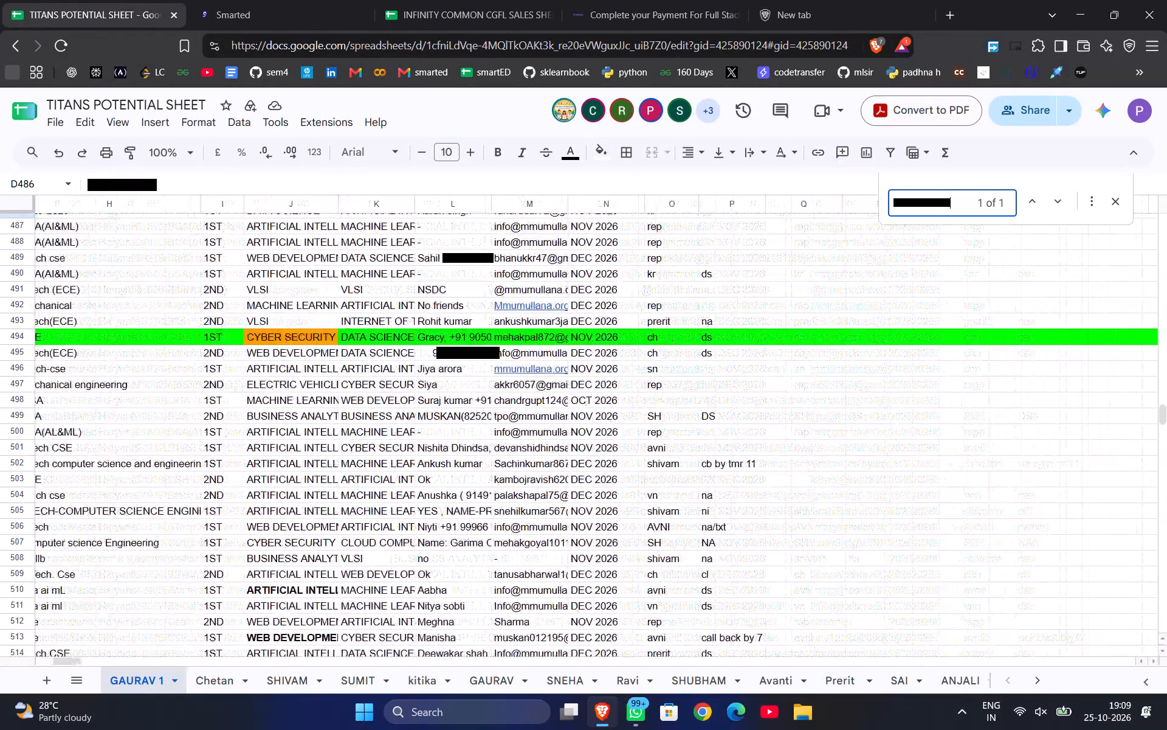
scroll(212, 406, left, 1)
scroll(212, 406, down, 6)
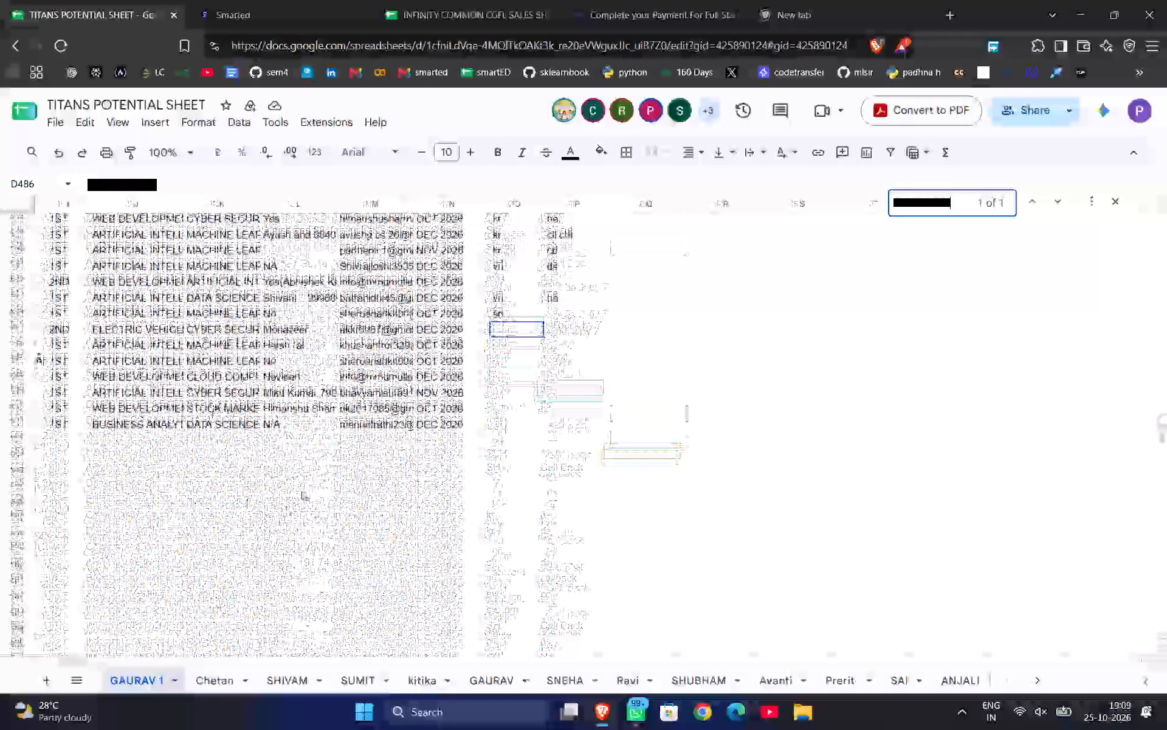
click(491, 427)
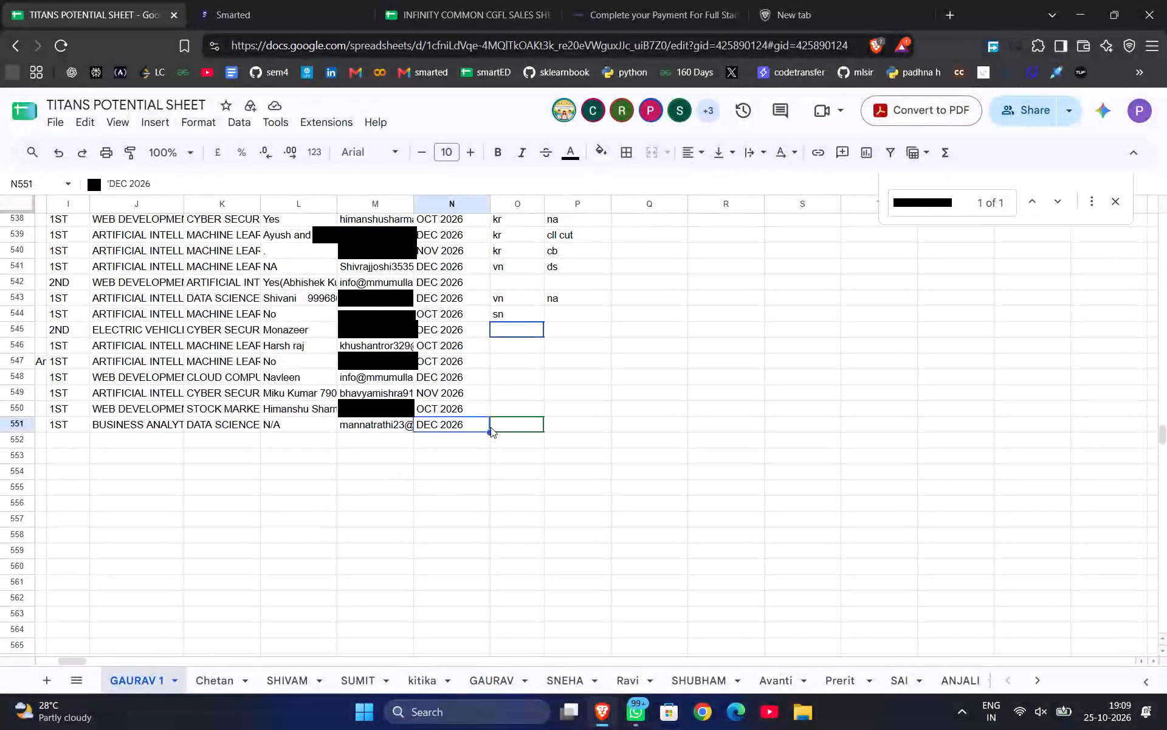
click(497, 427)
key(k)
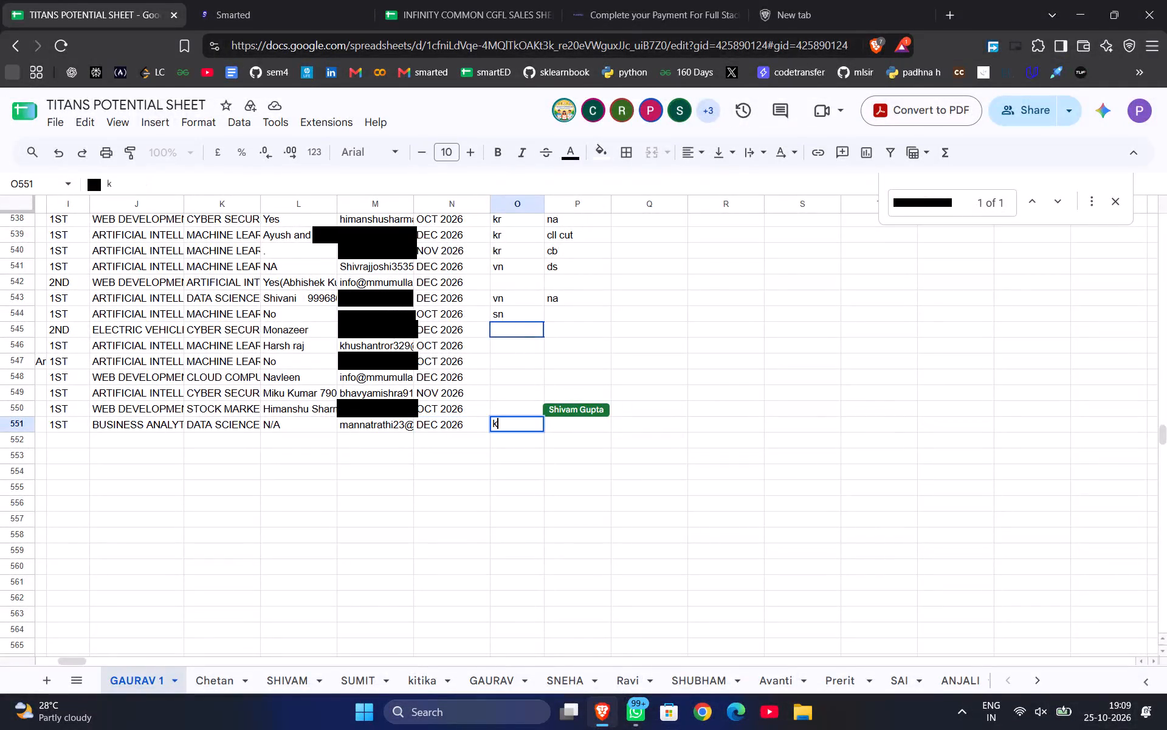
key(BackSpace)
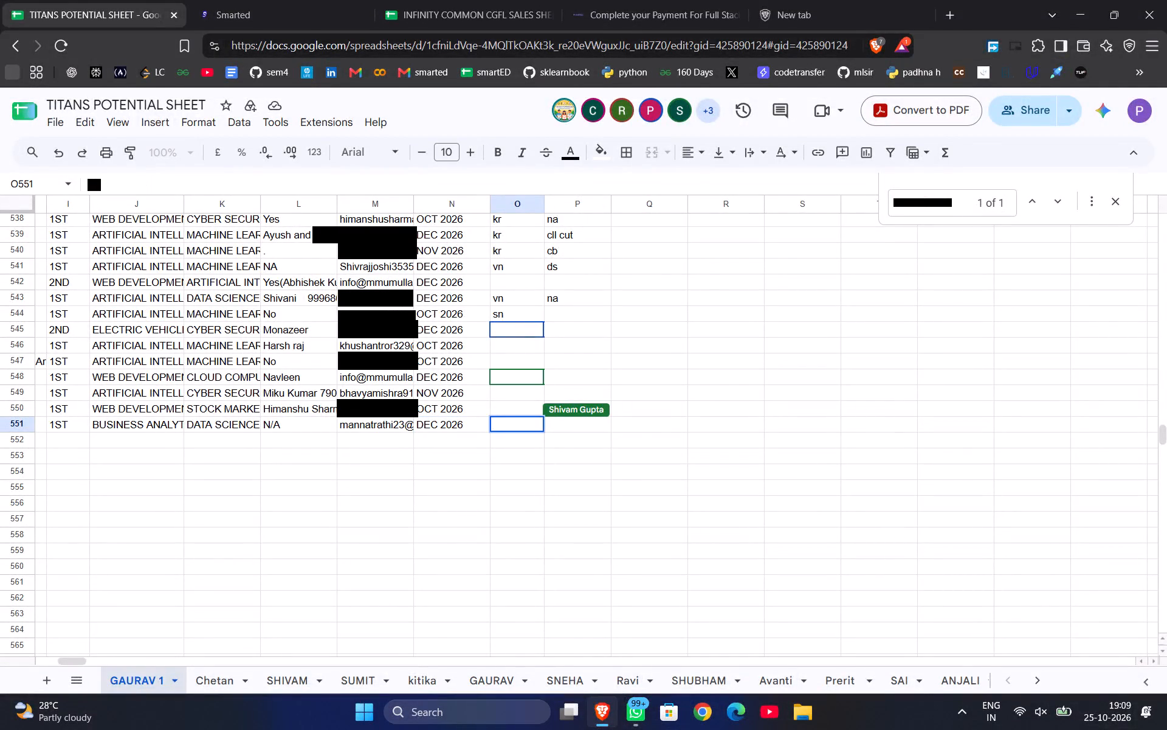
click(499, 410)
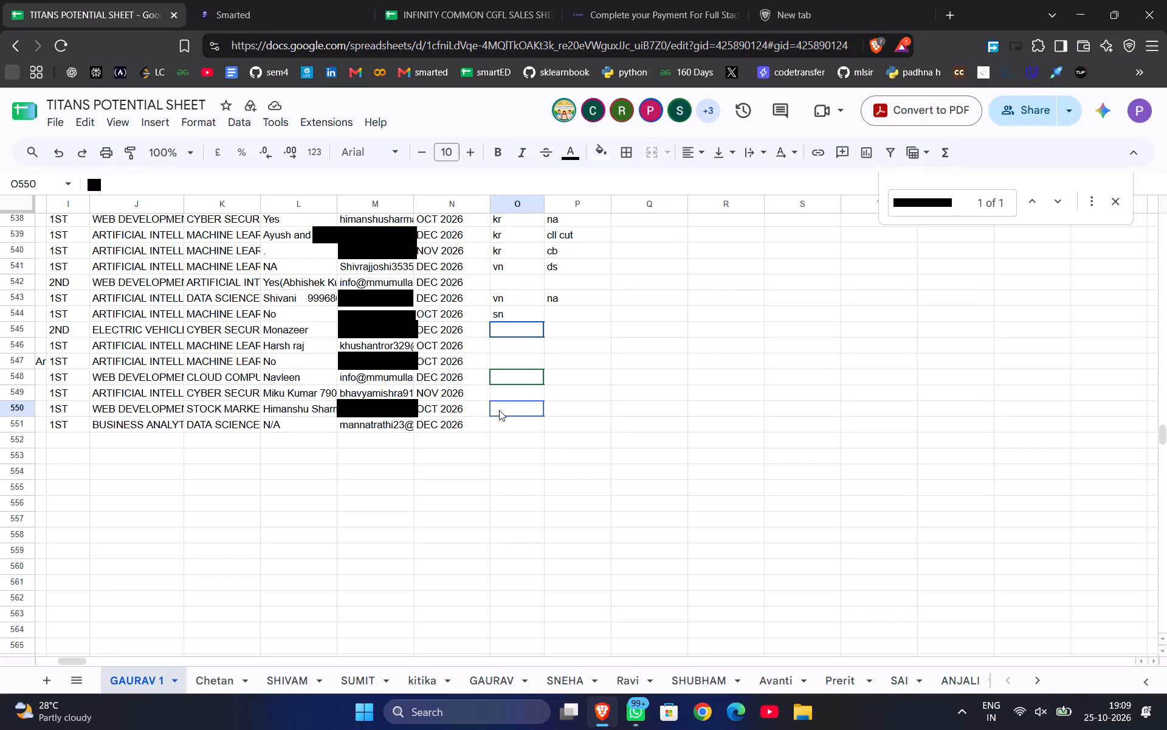
Claim the unassigned lead in row 549 by entering kr in column O.
click(504, 392)
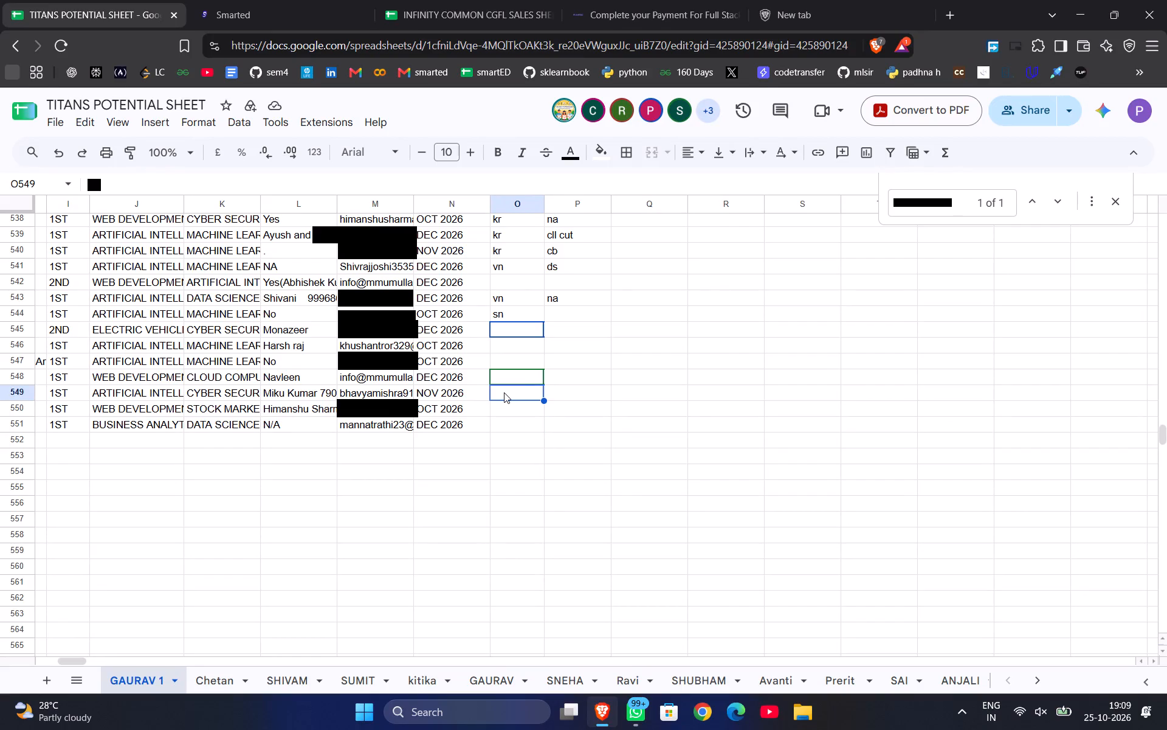
text(kr)
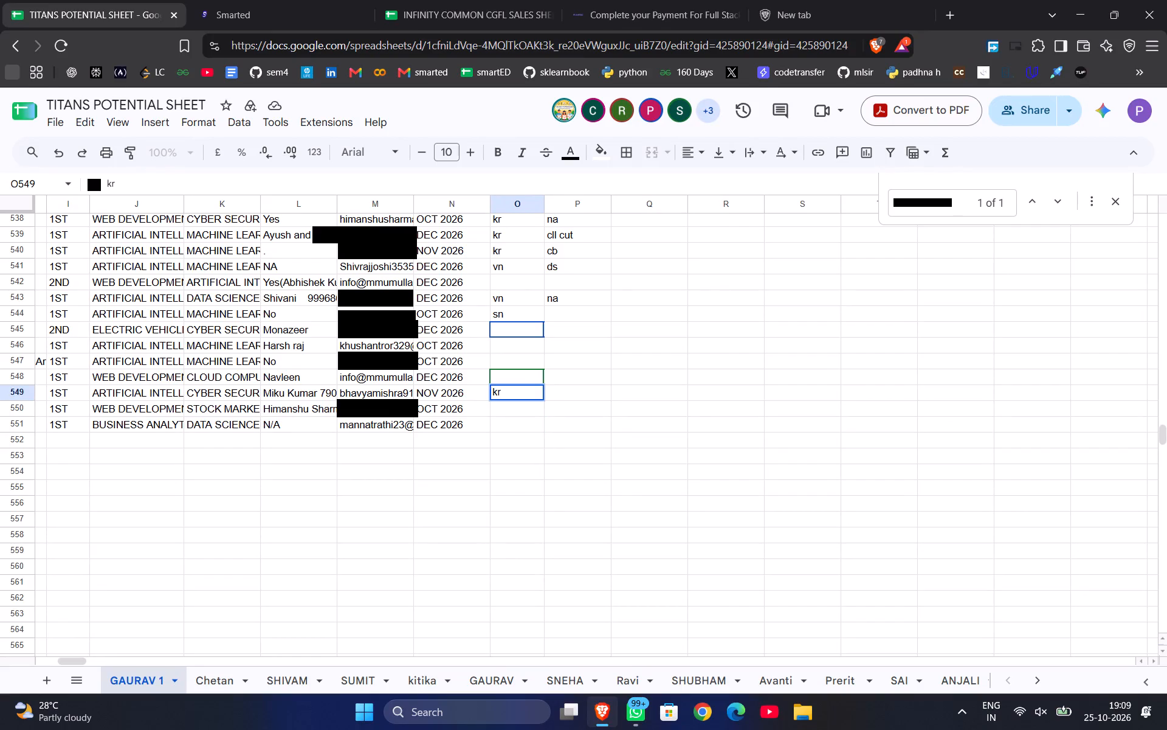
scroll(504, 392, right, 4)
click(218, 398)
Copy the phone number in column D of row 549 and search the sheet for duplicates of it.
scroll(218, 398, right, 9)
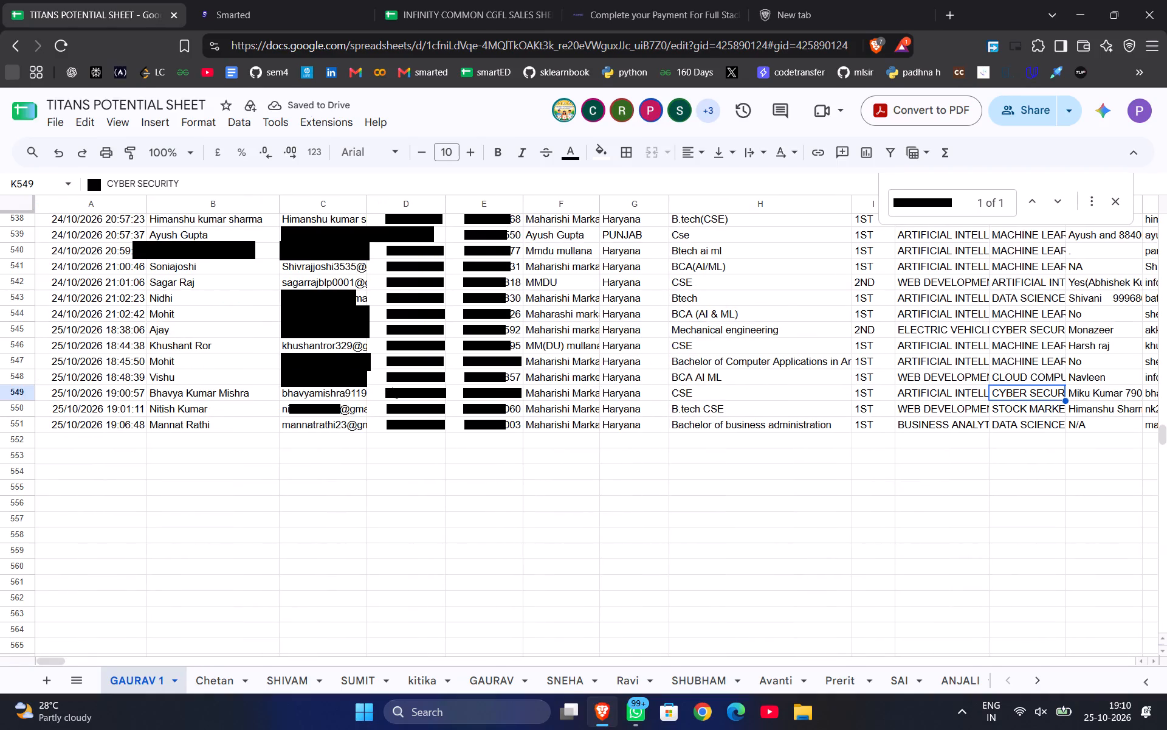
click(394, 389)
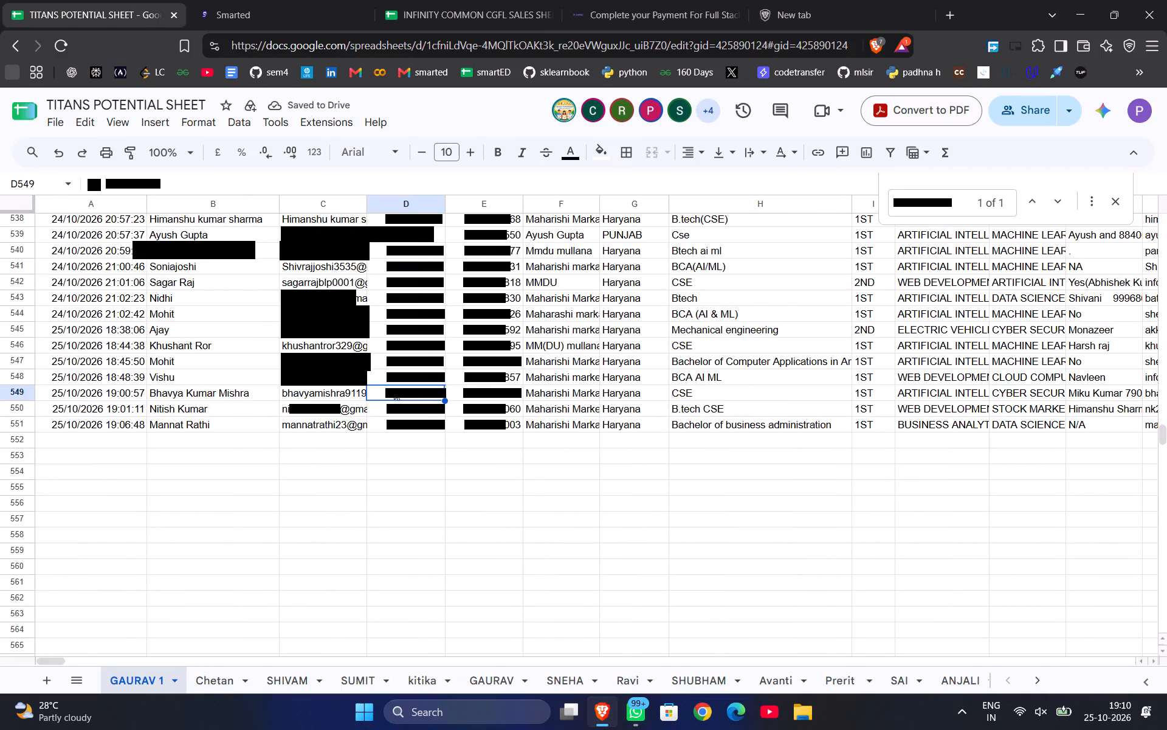
key(ctrl+c)
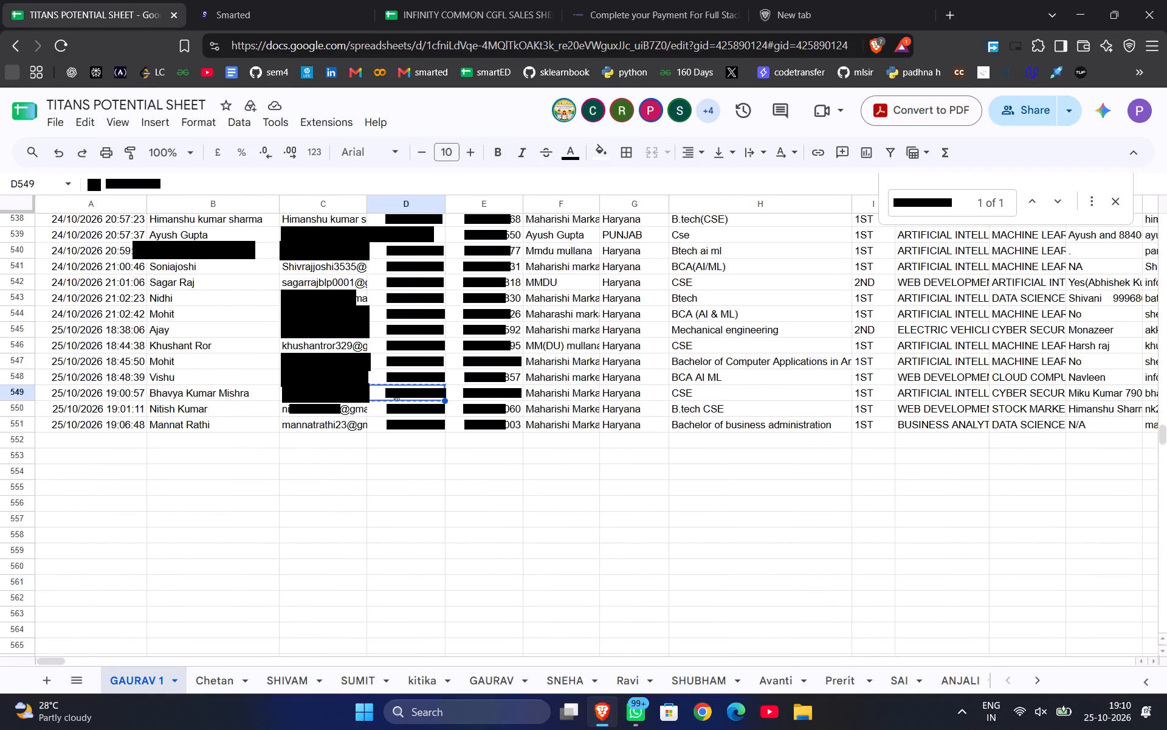
key(ctrl+f)
key(ctrl+v)
Assign the lead in row 551 by entering shivam in column O.
scroll(394, 389, left, 11)
scroll(394, 389, right, 1)
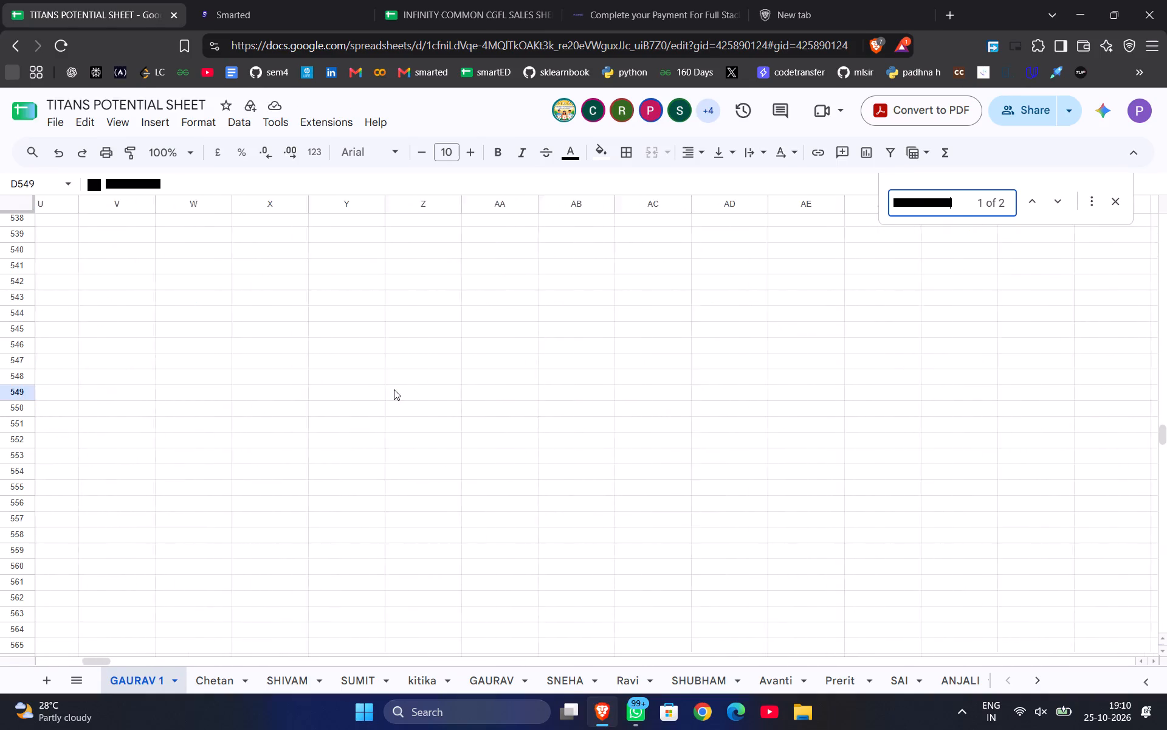
scroll(394, 389, right, 7)
click(498, 425)
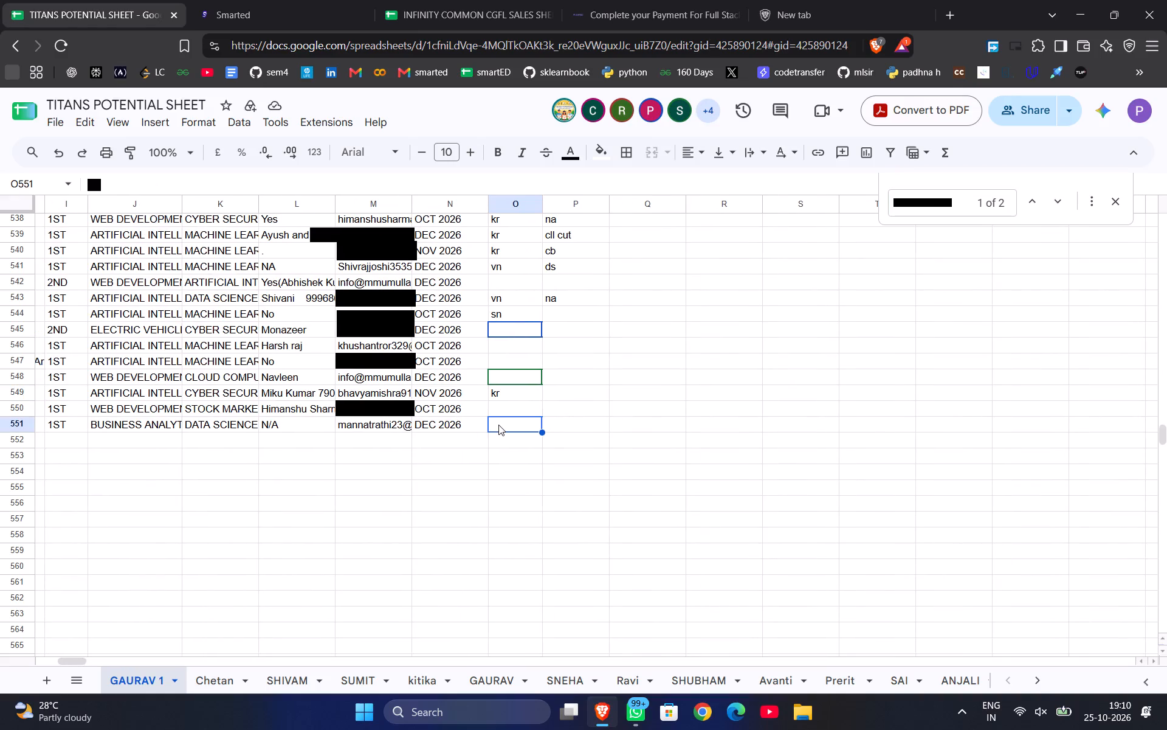
text(shi)
text(vam)
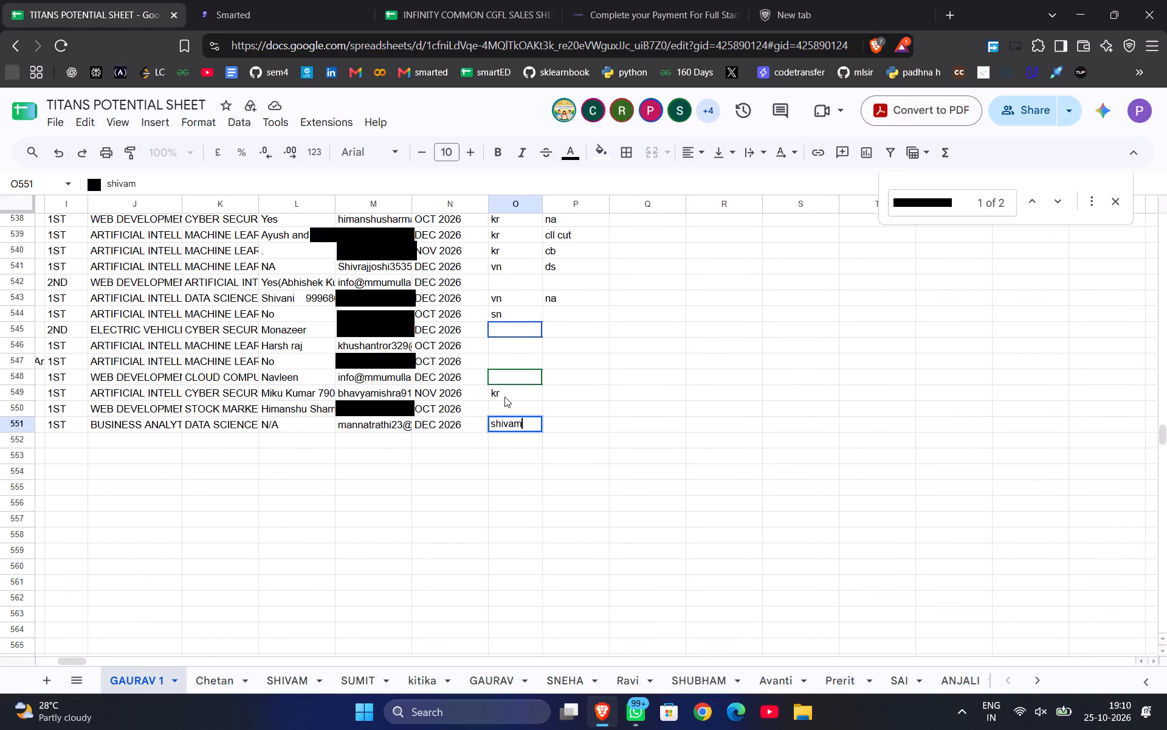
click(504, 397)
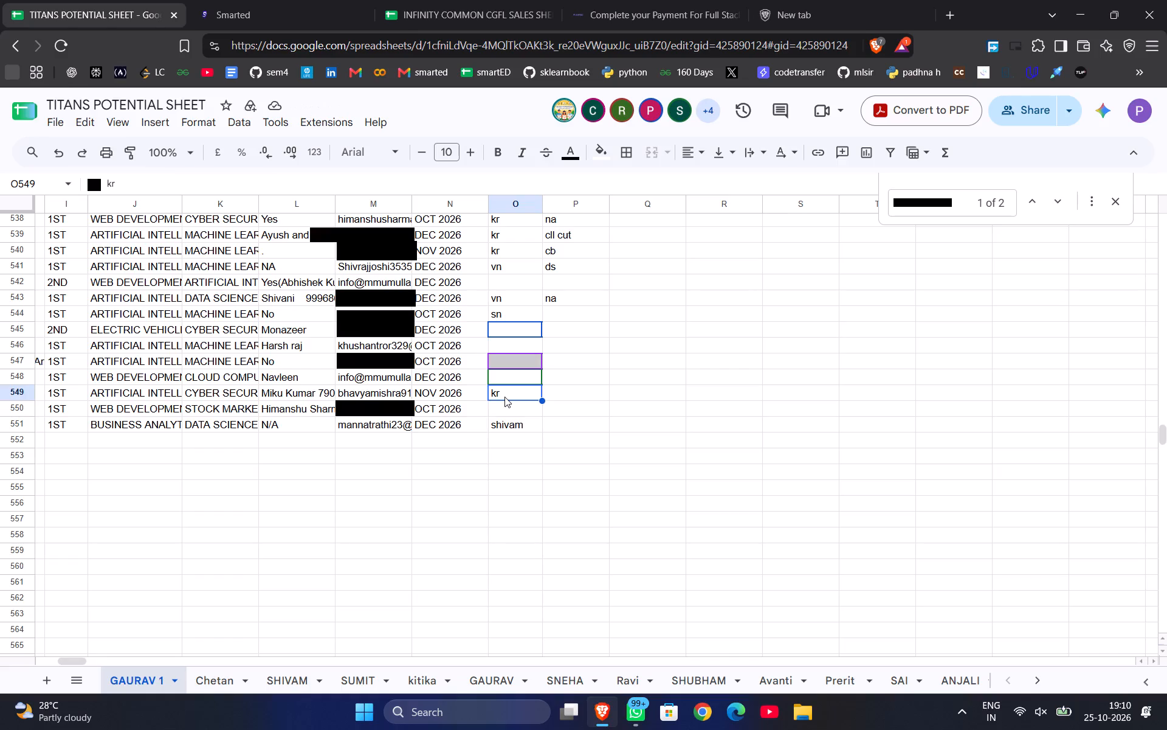
Look up the phone number of the kr lead in row 549 and review the assignments of the surrounding leads.
click(554, 398)
scroll(554, 398, right, 8)
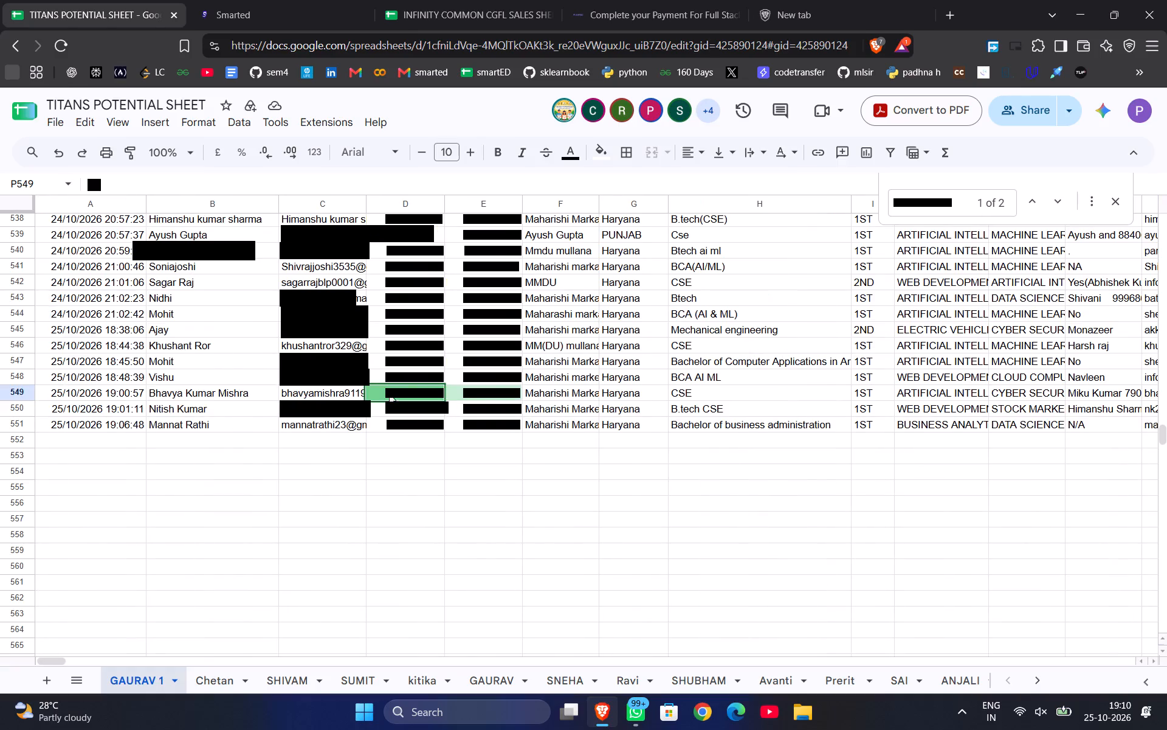
click(393, 391)
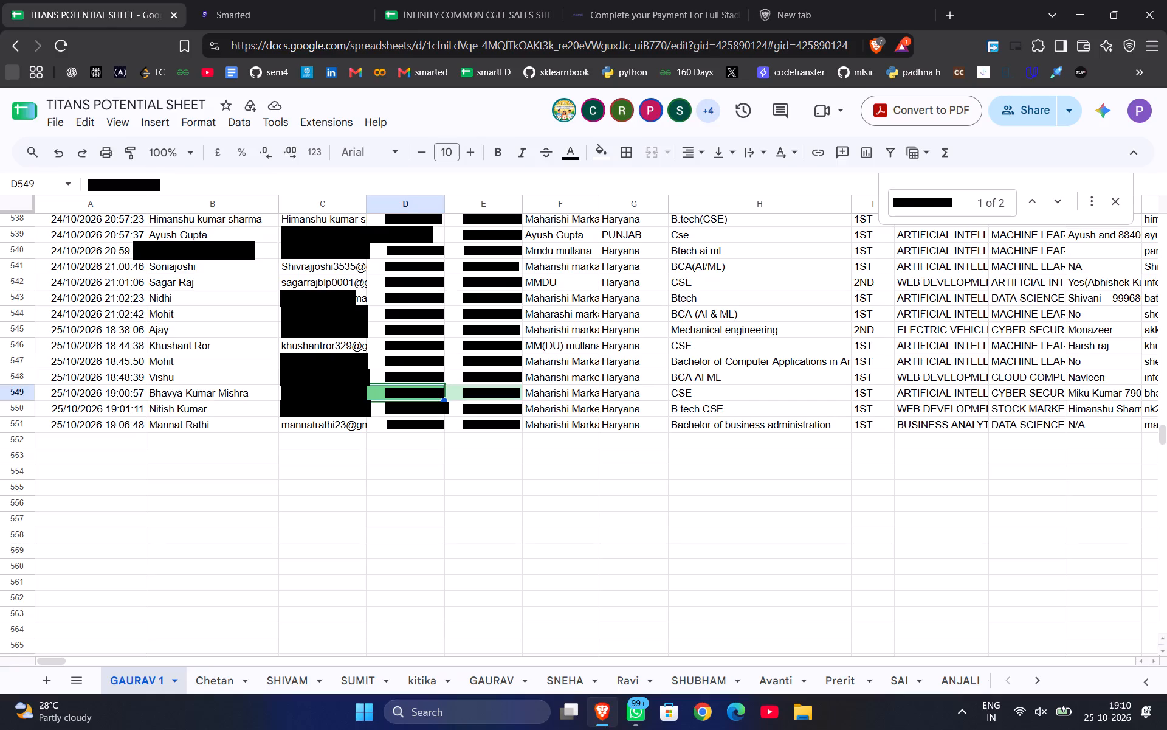
scroll(439, 401, left, 2)
scroll(439, 401, right, 3)
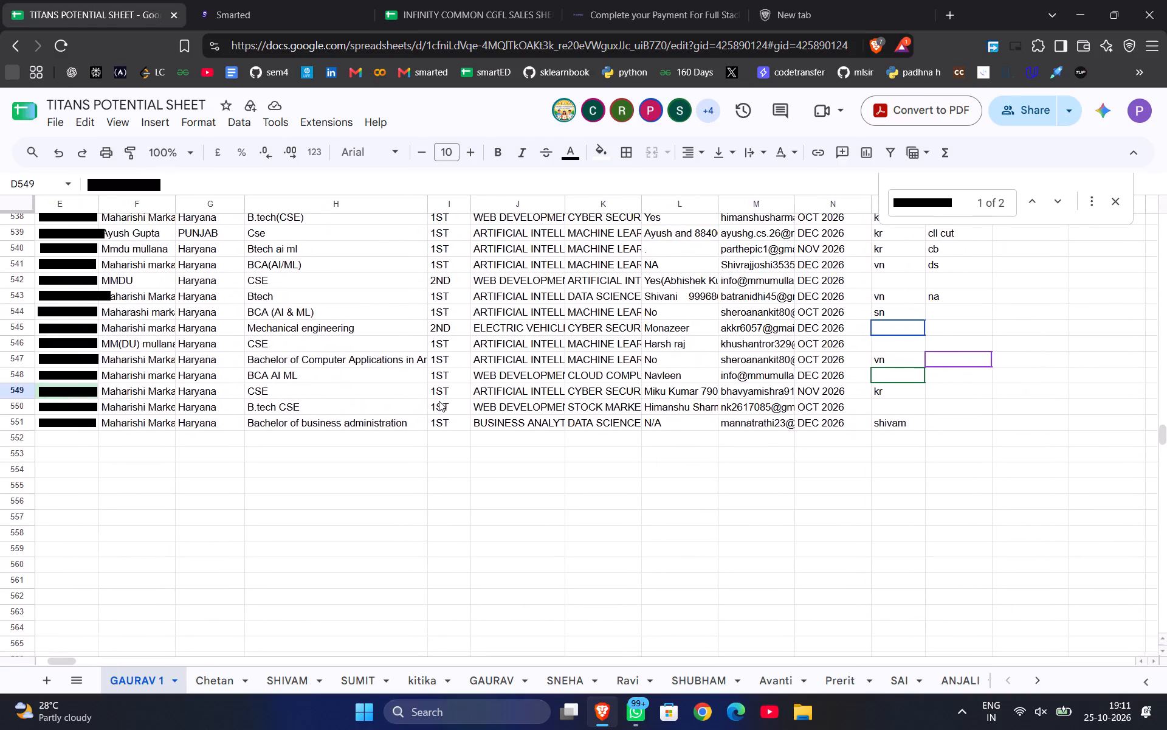
scroll(439, 401, right, 1)
scroll(439, 401, down, 1)
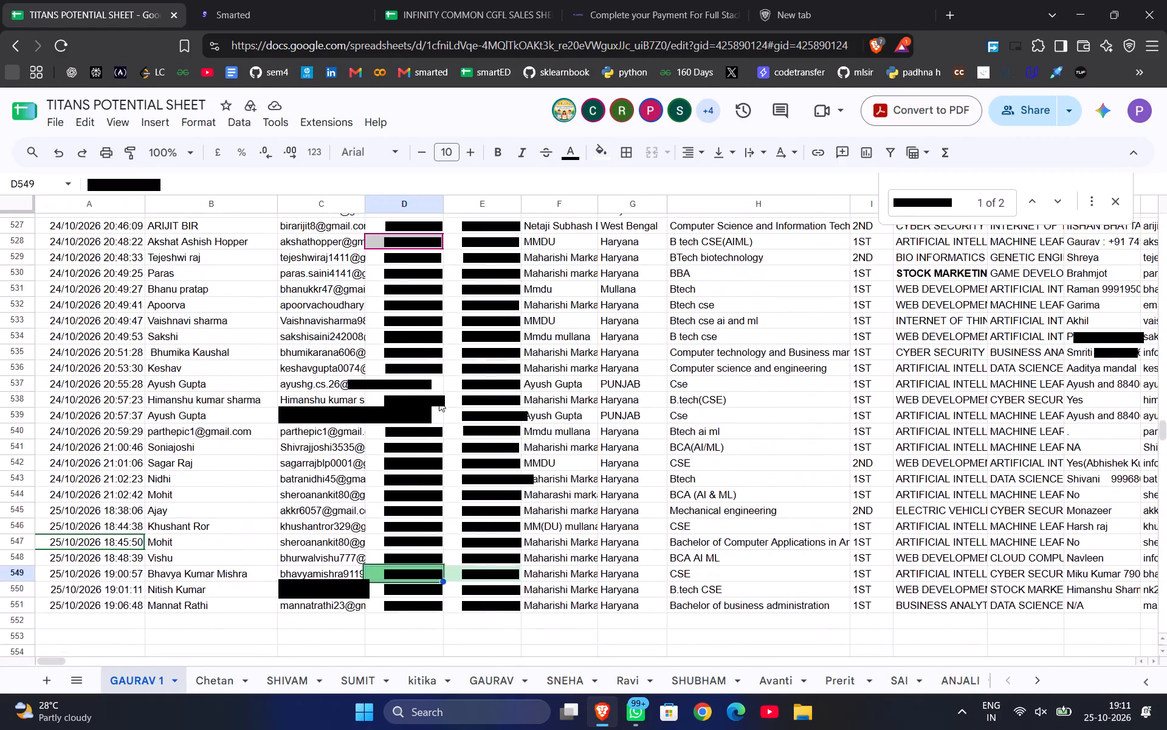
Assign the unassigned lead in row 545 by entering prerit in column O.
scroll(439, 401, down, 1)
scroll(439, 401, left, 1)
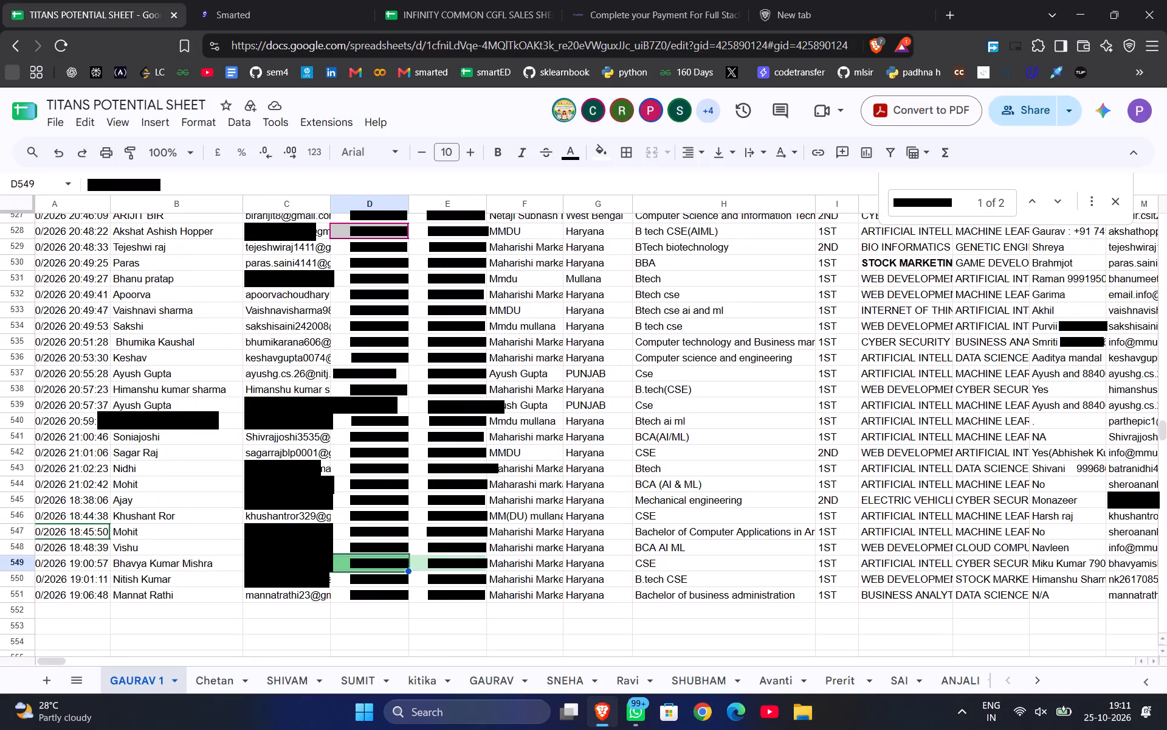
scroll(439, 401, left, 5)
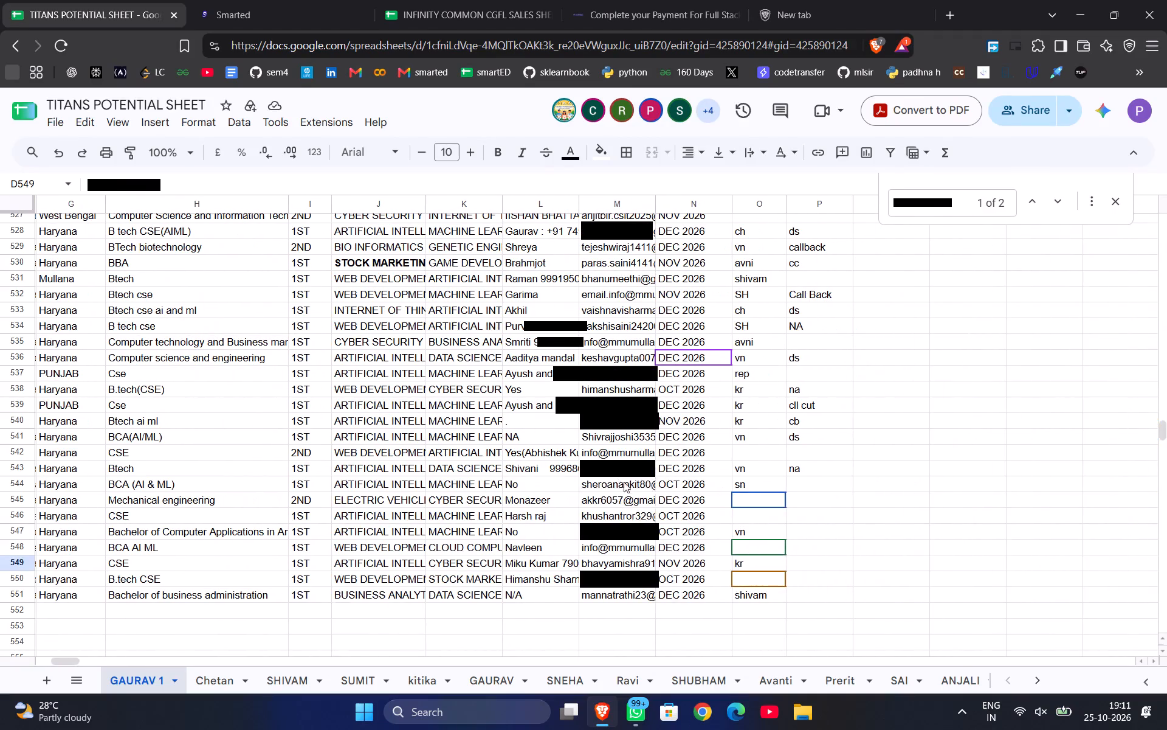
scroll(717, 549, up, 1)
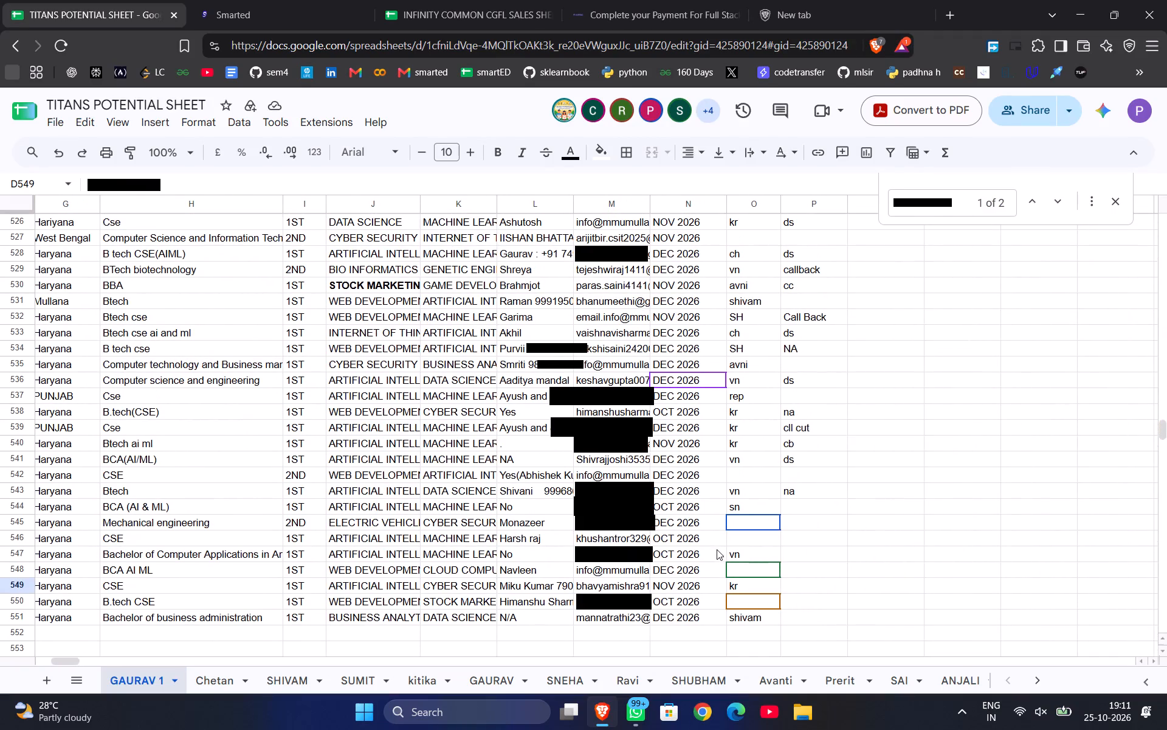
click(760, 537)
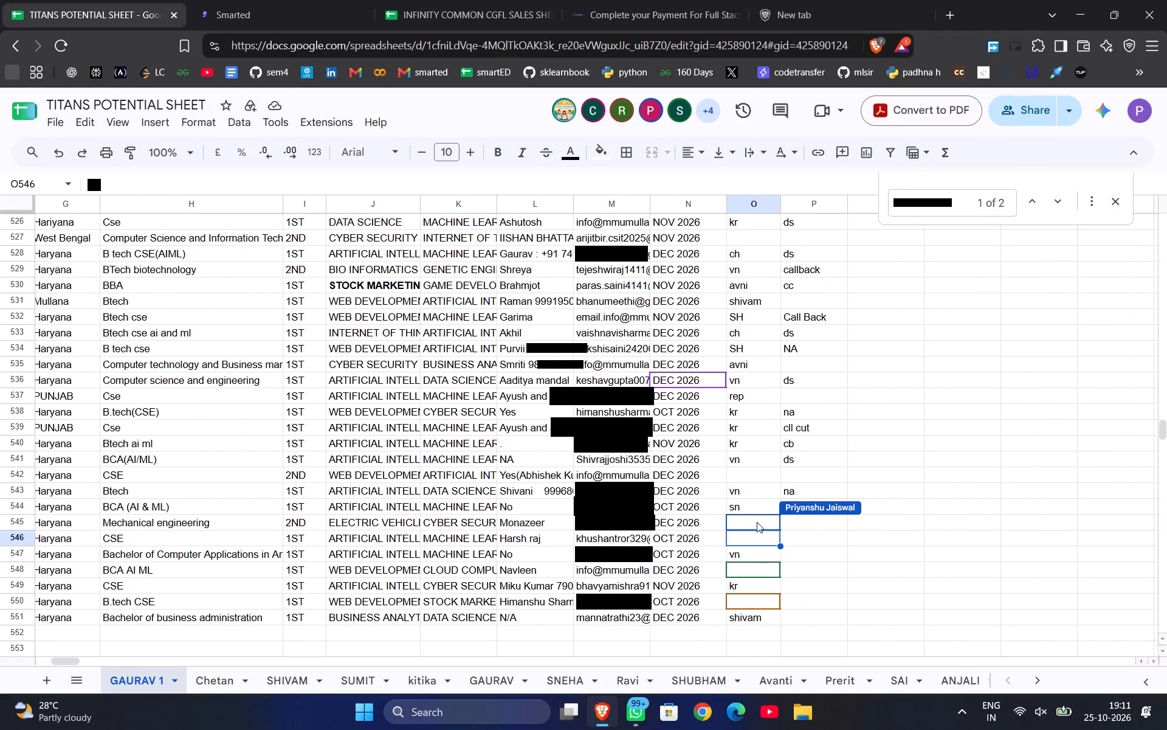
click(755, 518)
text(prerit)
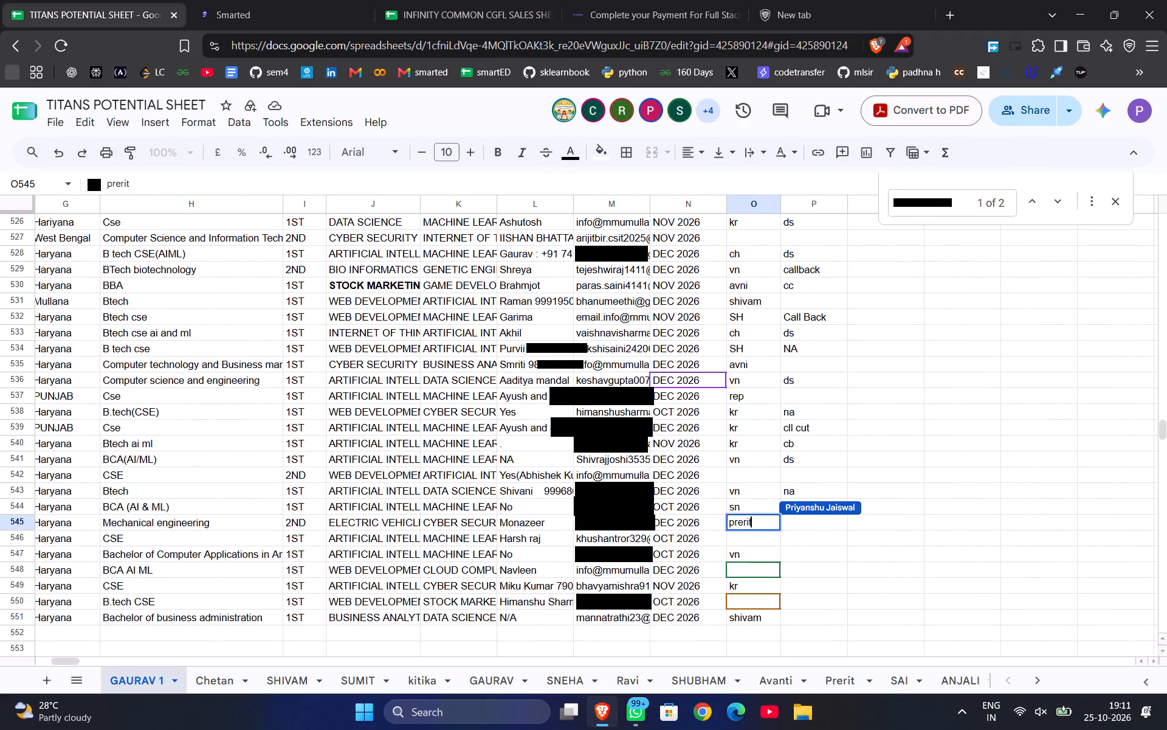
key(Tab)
Search the sheet for the phone number in column D of row 545 and step through its matches, checking their assignments.
scroll(755, 518, right, 7)
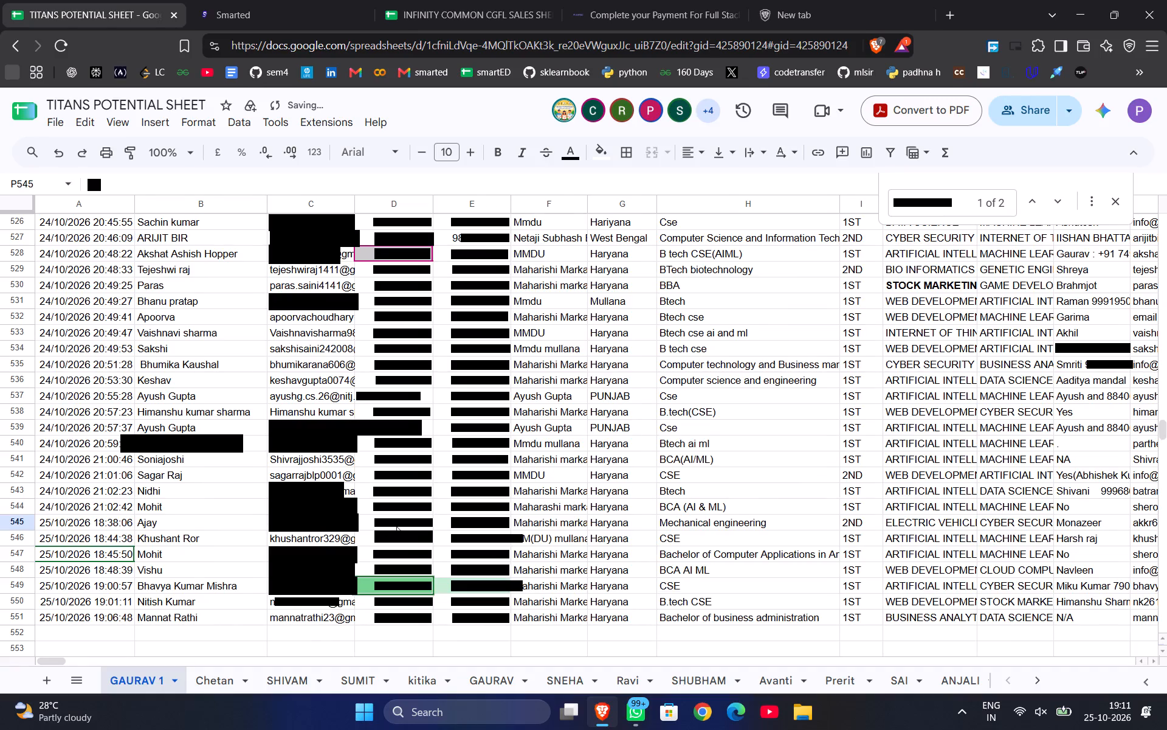
click(399, 525)
key(ctrl+c)
key(ctrl+f)
key(ctrl+v)
key(Return)
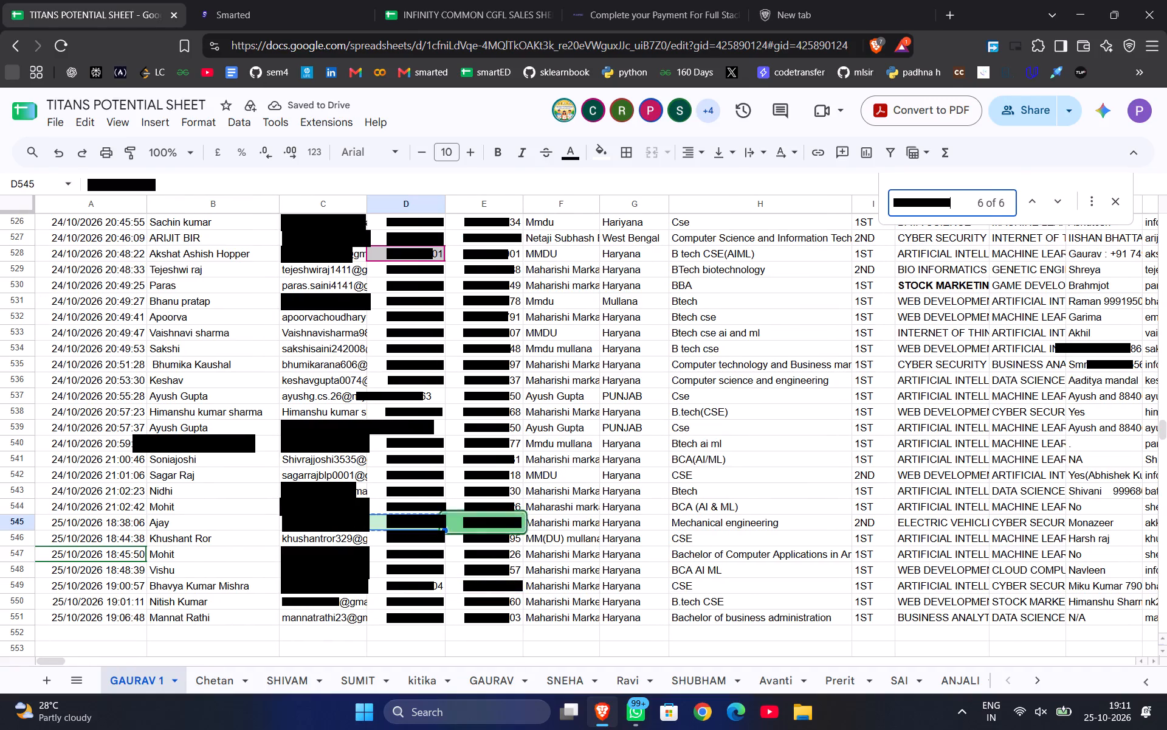
key(Return)
scroll(399, 525, left, 5)
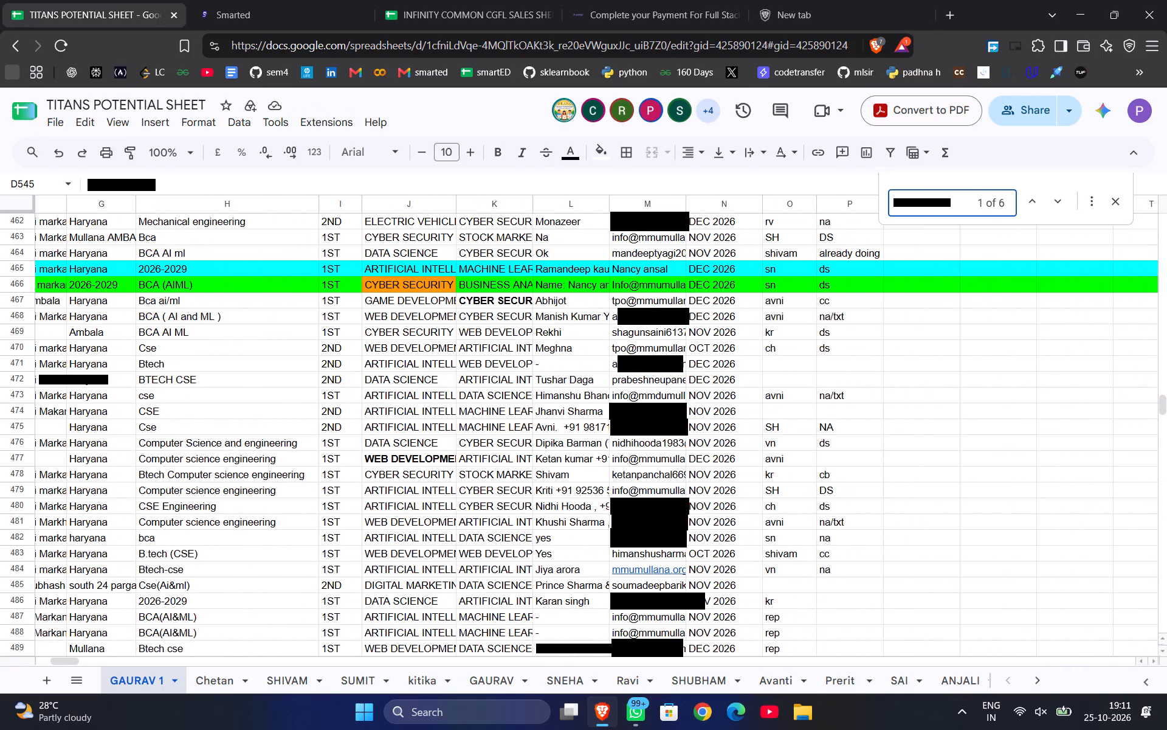
key(Return)
key(Return)
scroll(399, 525, left, 1)
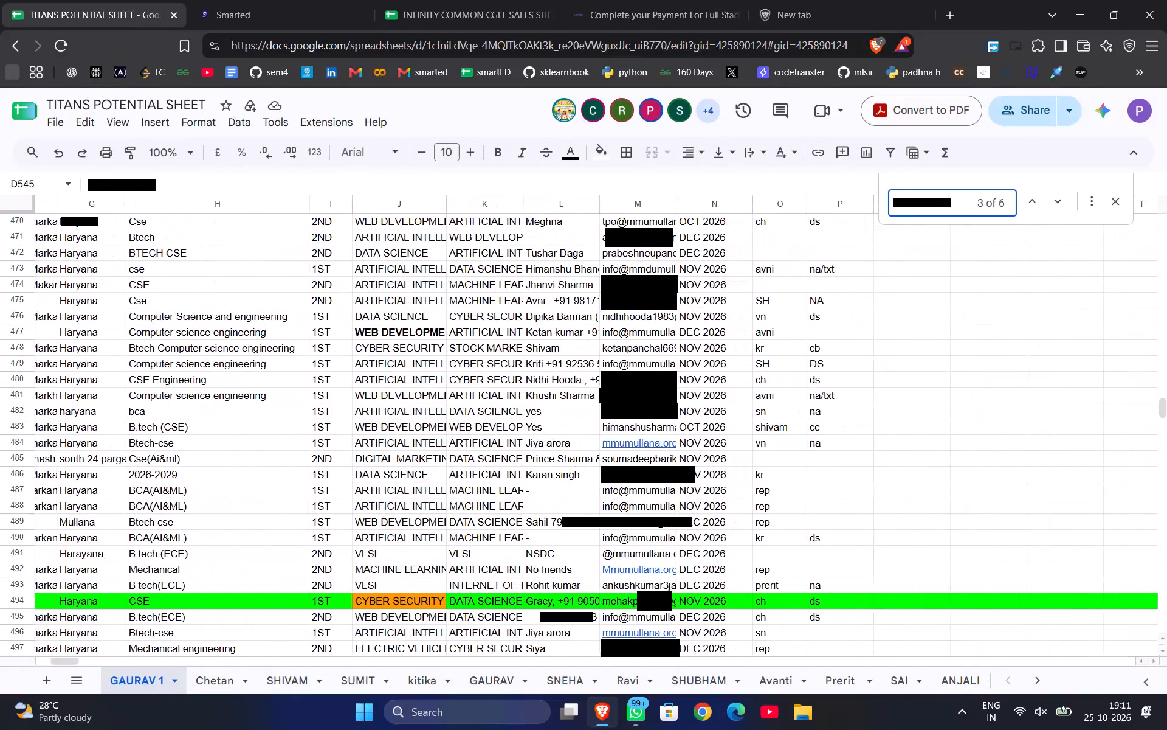
scroll(399, 525, left, 1)
key(Return)
key(Return)
scroll(399, 525, left, 2)
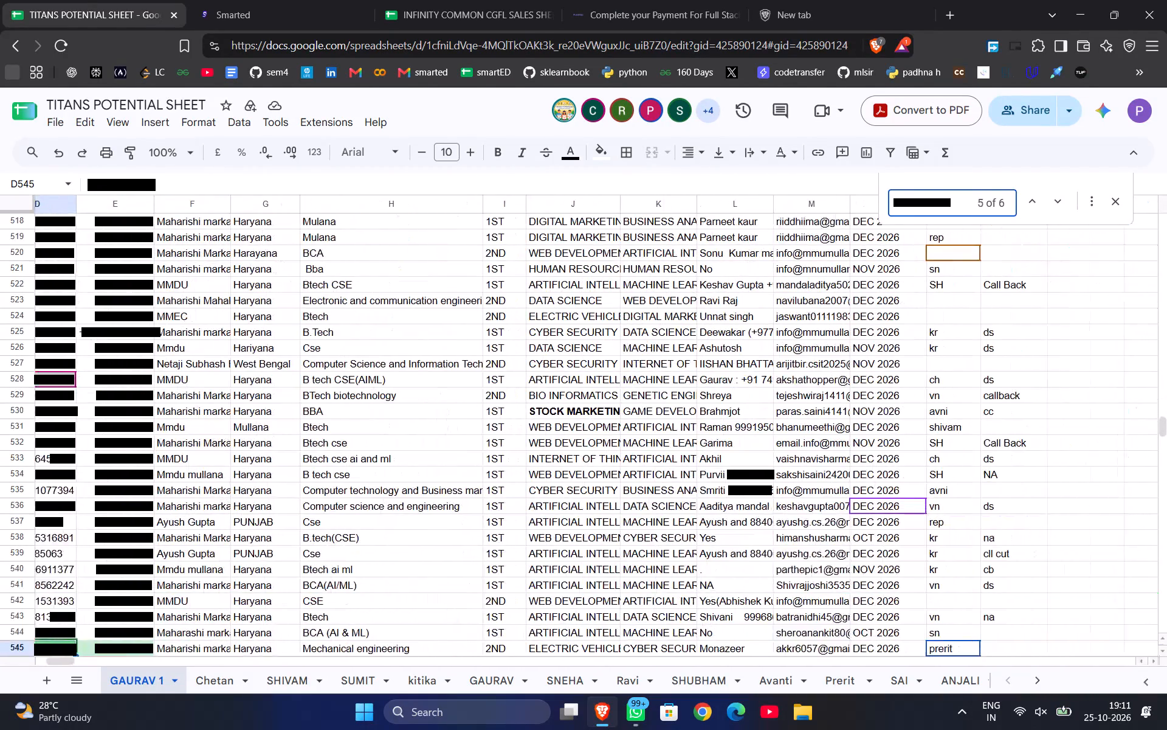
Mark the lead in row 545 as a repeat by replacing its column O entry with rep.
click(906, 647)
text(rerp)
key(Return)
key(Up)
key(backslash)
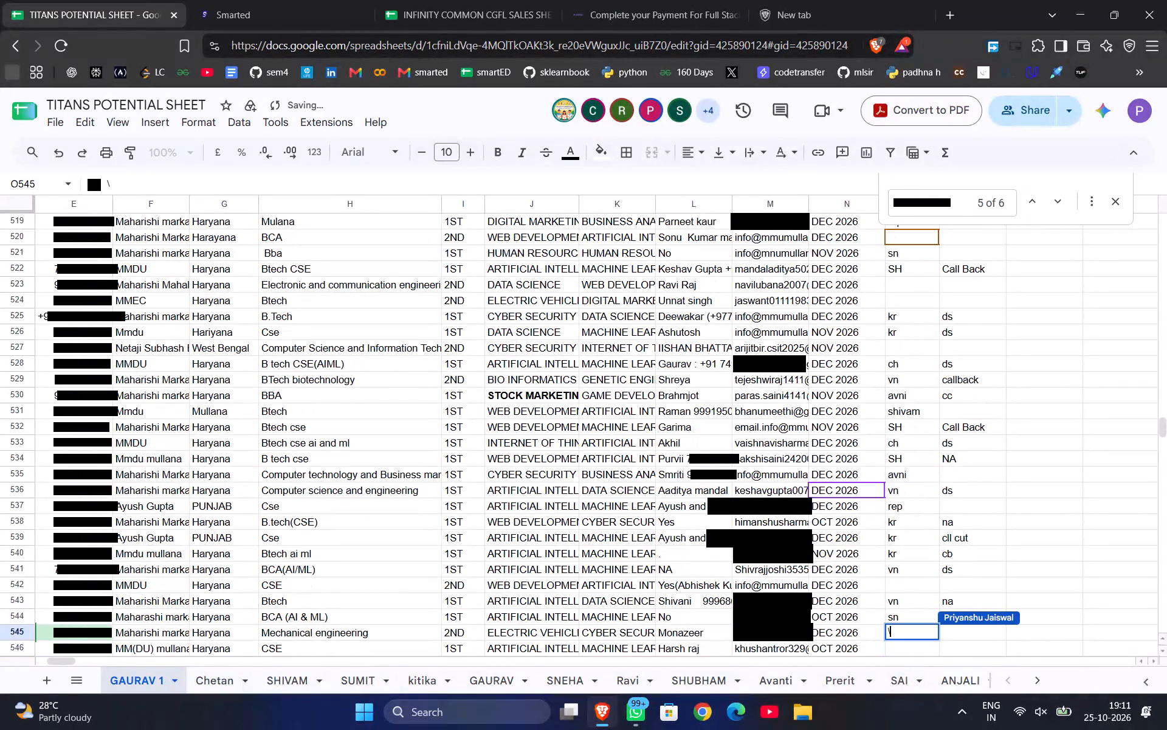
key(BackSpace)
text(rerp)
key(Return)
key(BackSpace)
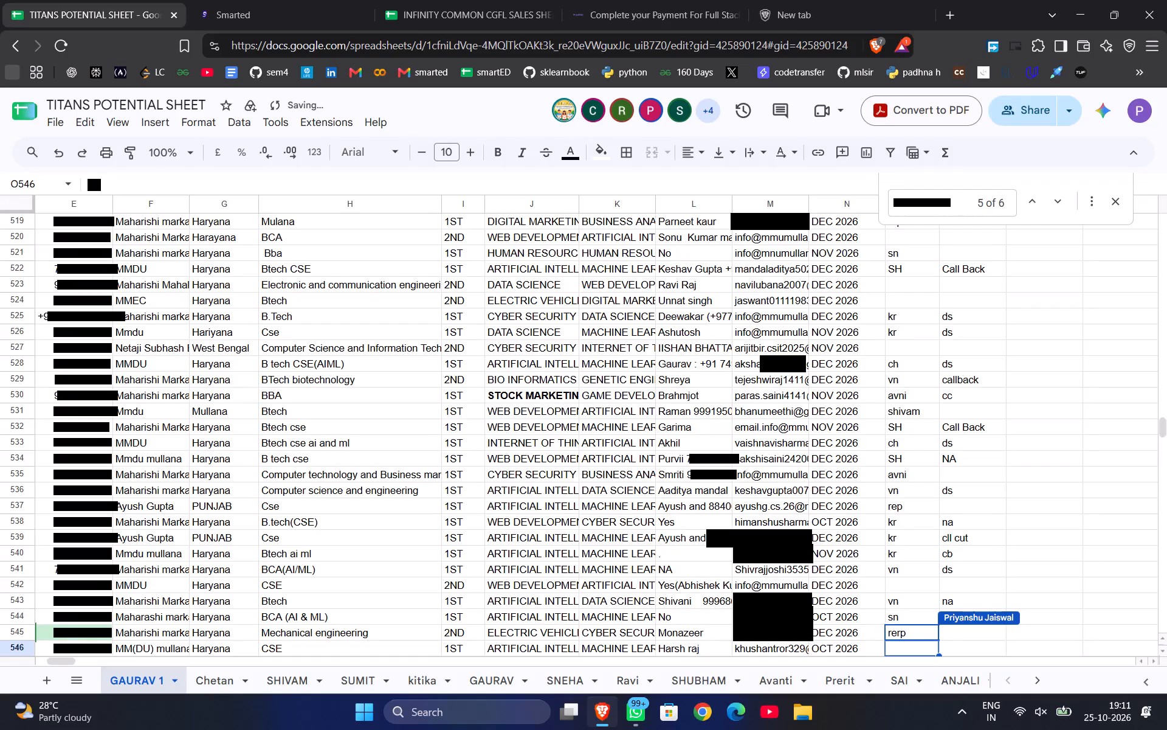
key(Up)
key(Return)
key(BackSpace)
key(BackSpace)
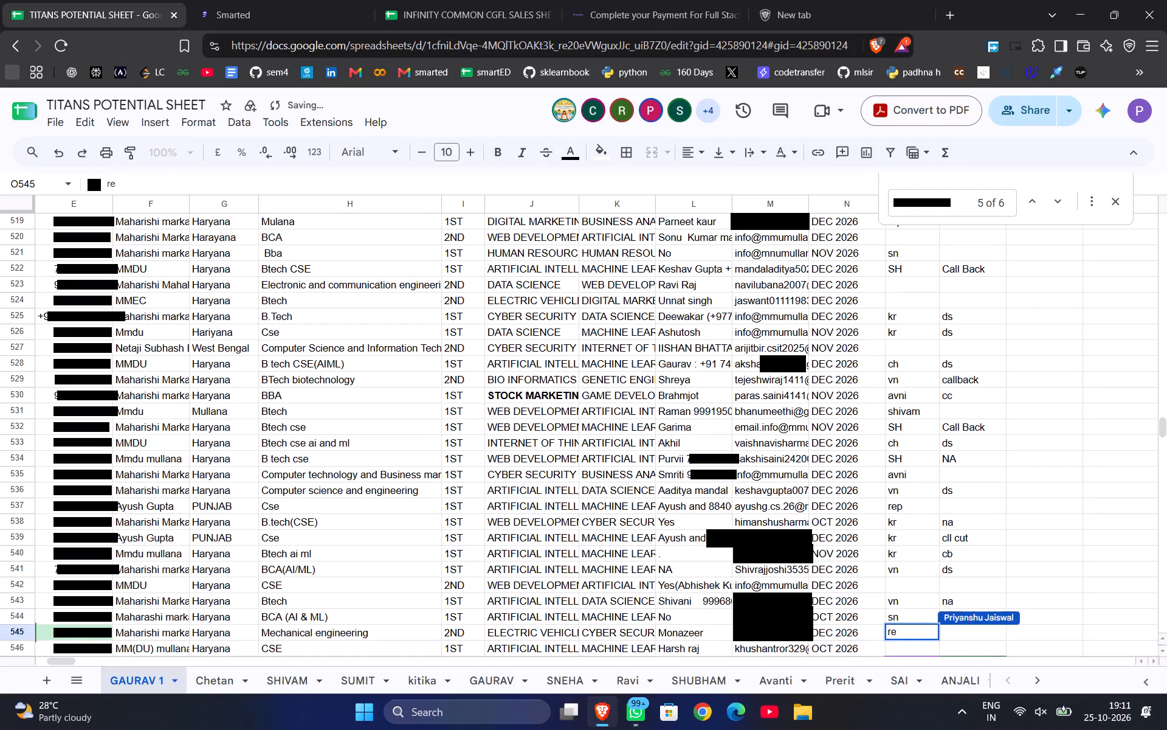
key(p)
key(Return)
Assign the unassigned lead in row 546 by entering prerit in column O.
scroll(906, 647, down, 2)
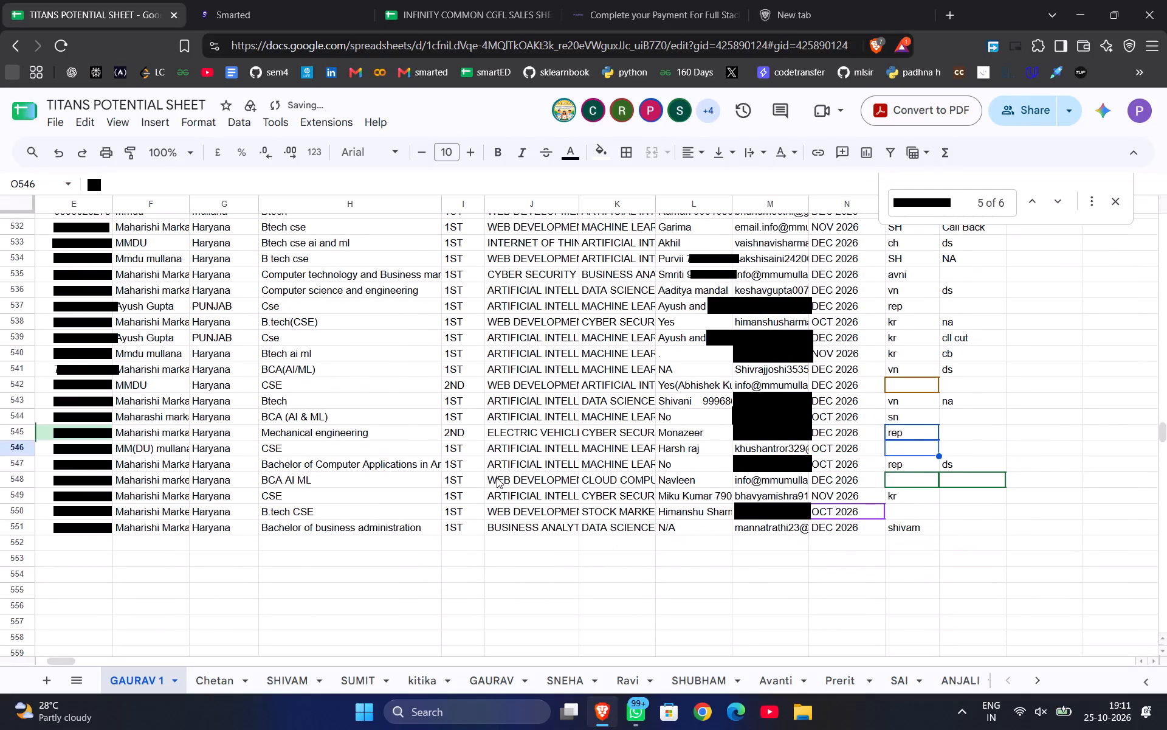
text(prerit)
key(Tab)
Copy the phone number in column D of row 546 and search the sheet for duplicates of it.
scroll(491, 467, right, 3)
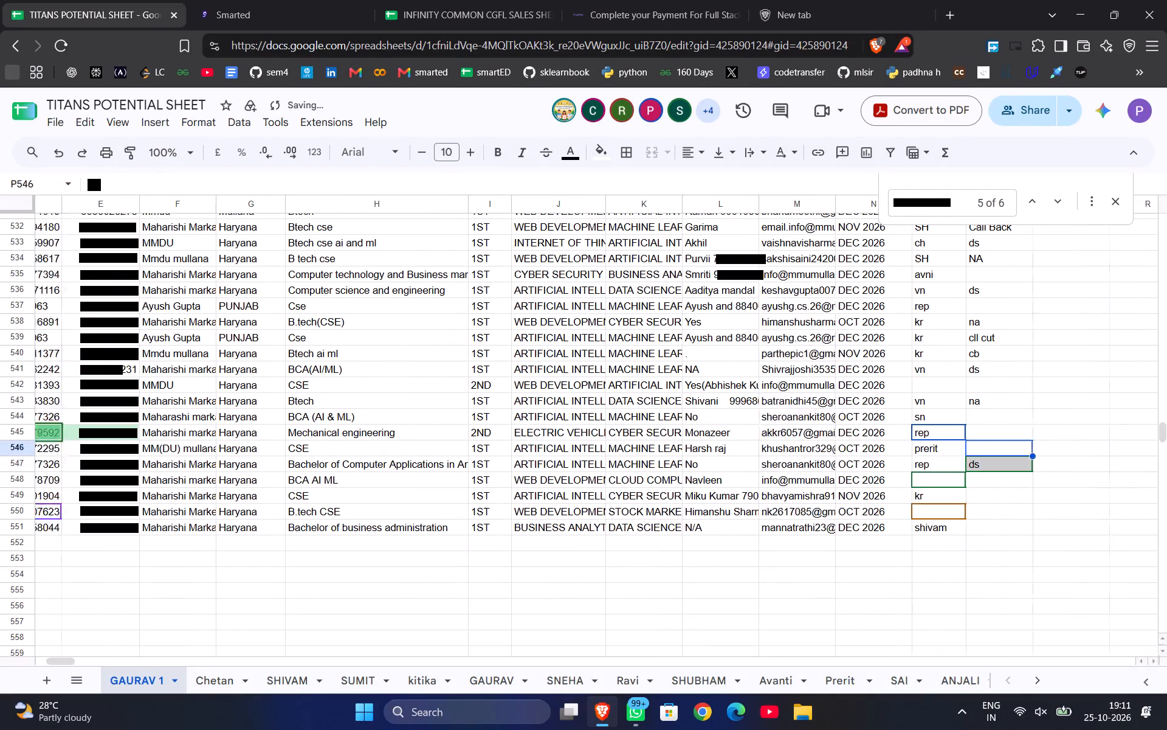
scroll(491, 467, right, 4)
click(419, 450)
key(ctrl+c)
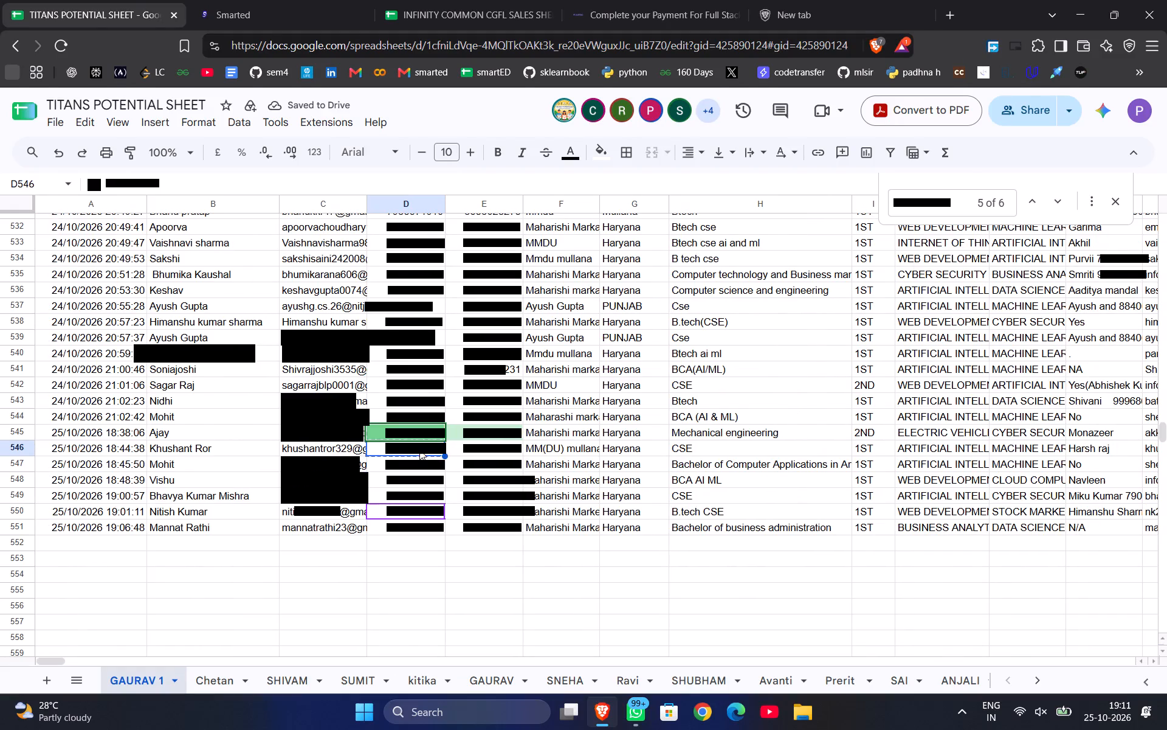
key(ctrl+f)
key(ctrl+v)
triple_click(419, 450)
key(ctrl+c)
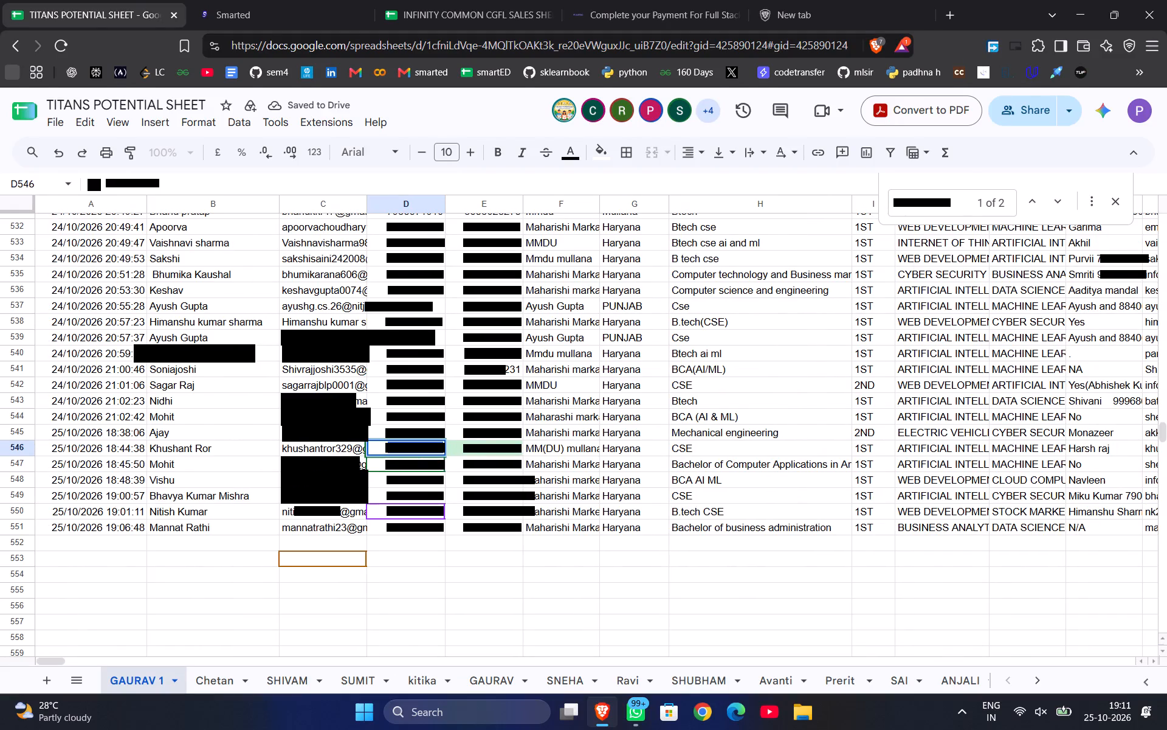
click(476, 447)
Search the sheet for prerit, go back to the preceding prerit lead in row 515 and review its details.
scroll(476, 447, left, 6)
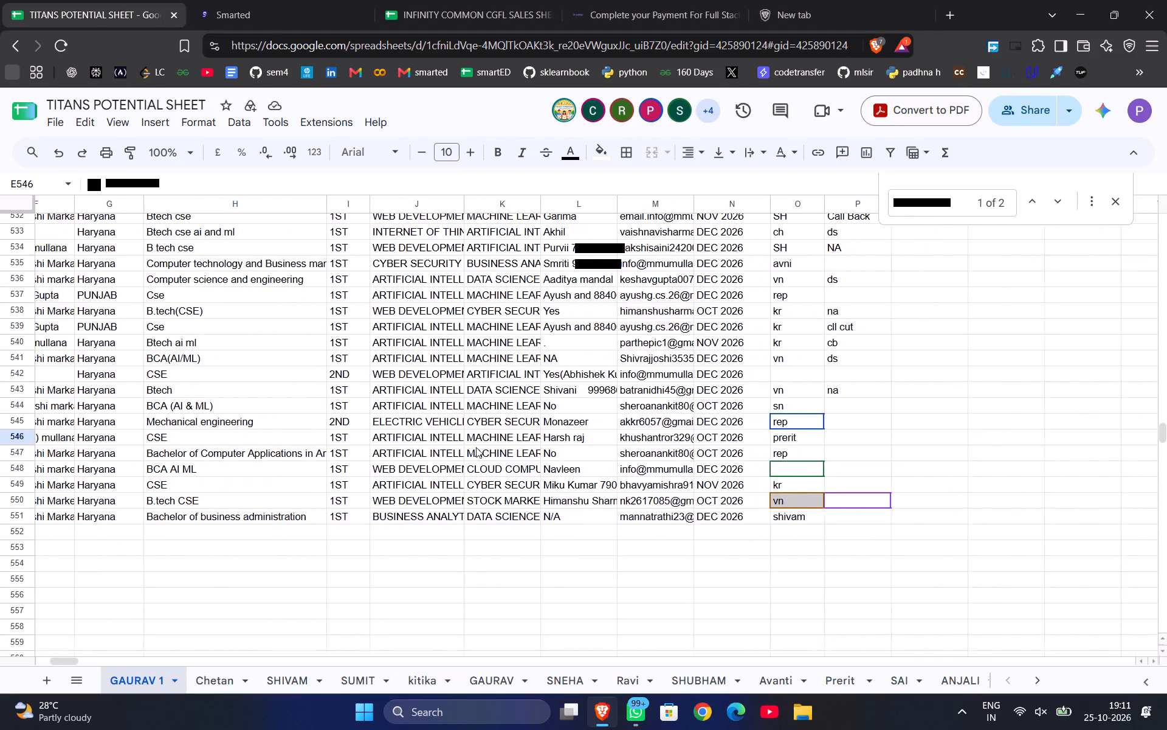
click(787, 437)
key(ctrl+c)
key(ctrl+f)
key(ctrl+v)
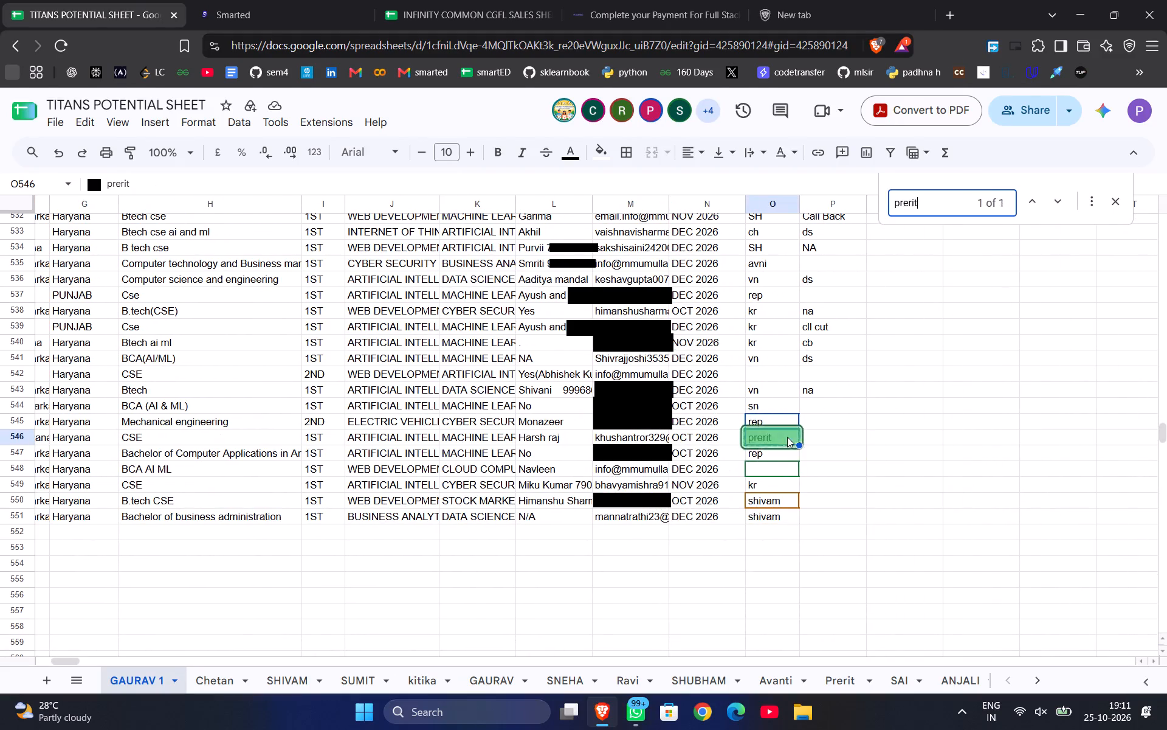
click(787, 437)
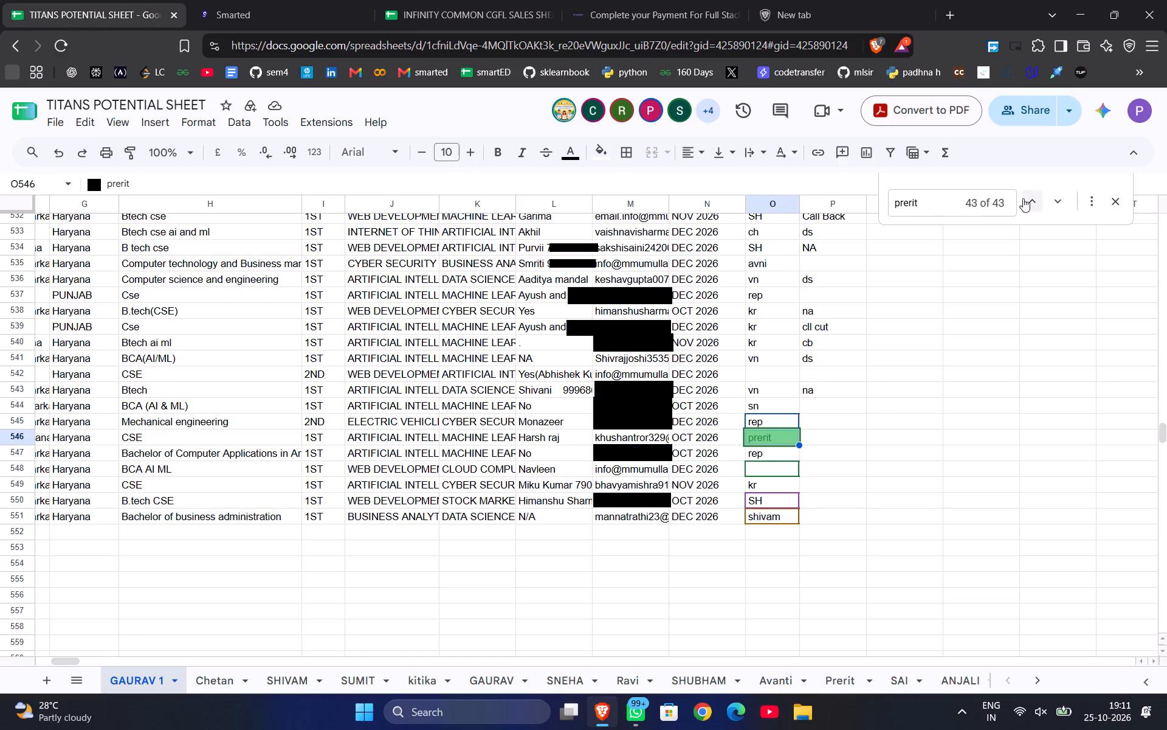
click(1025, 198)
scroll(926, 270, up, 1)
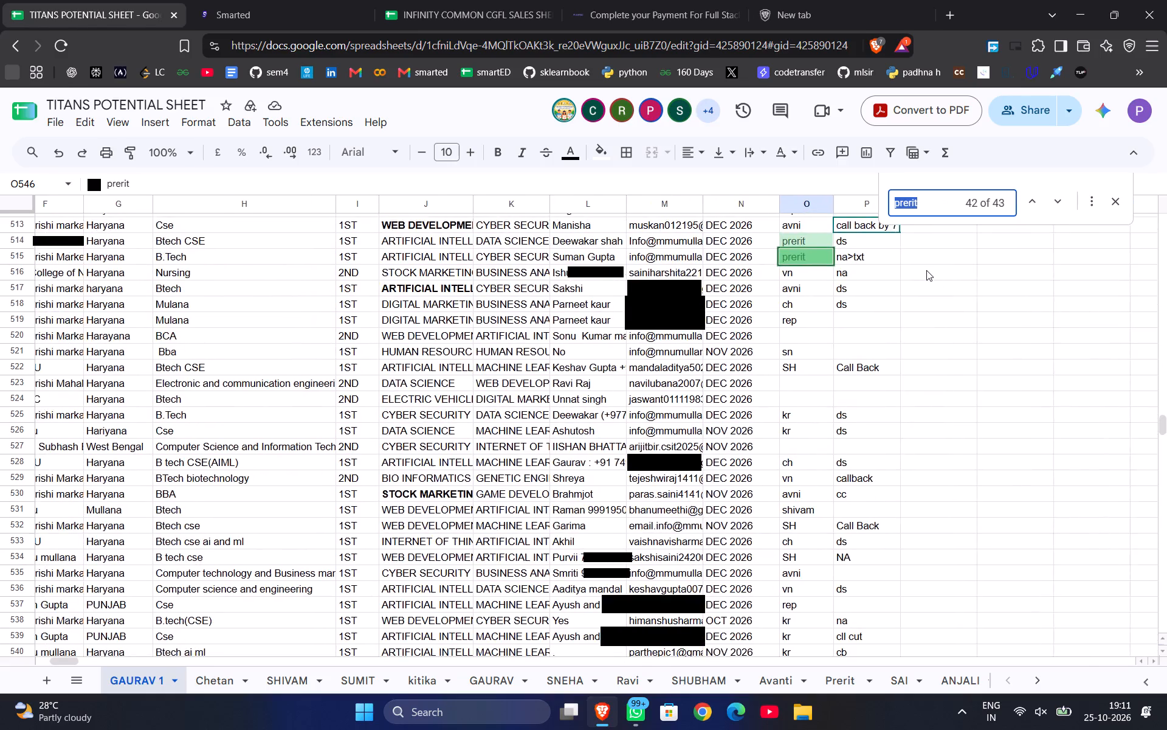
scroll(926, 270, right, 8)
scroll(593, 294, left, 6)
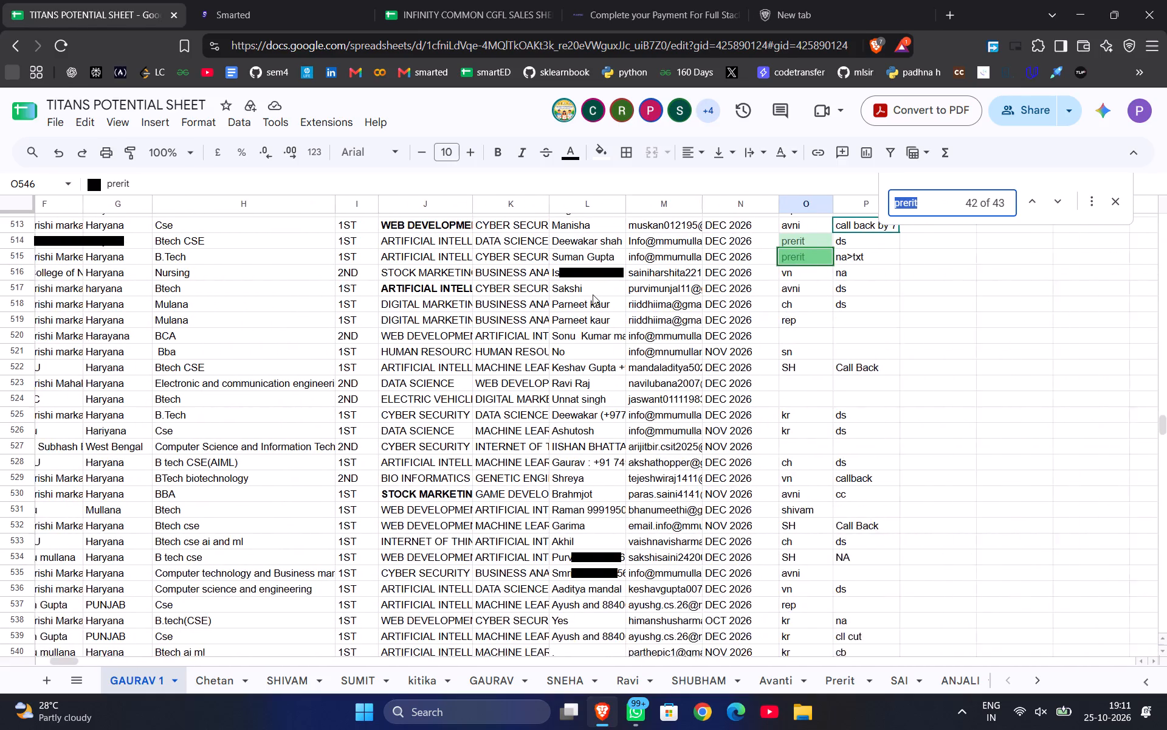
click(531, 255)
scroll(531, 255, right, 9)
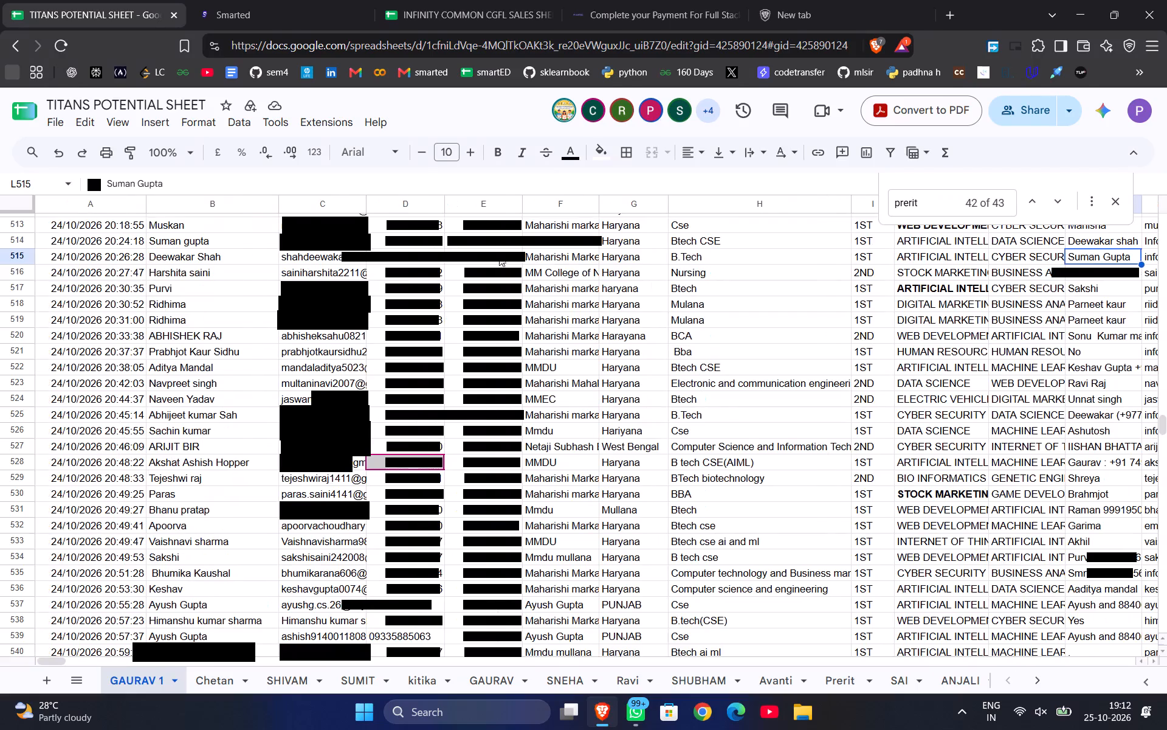
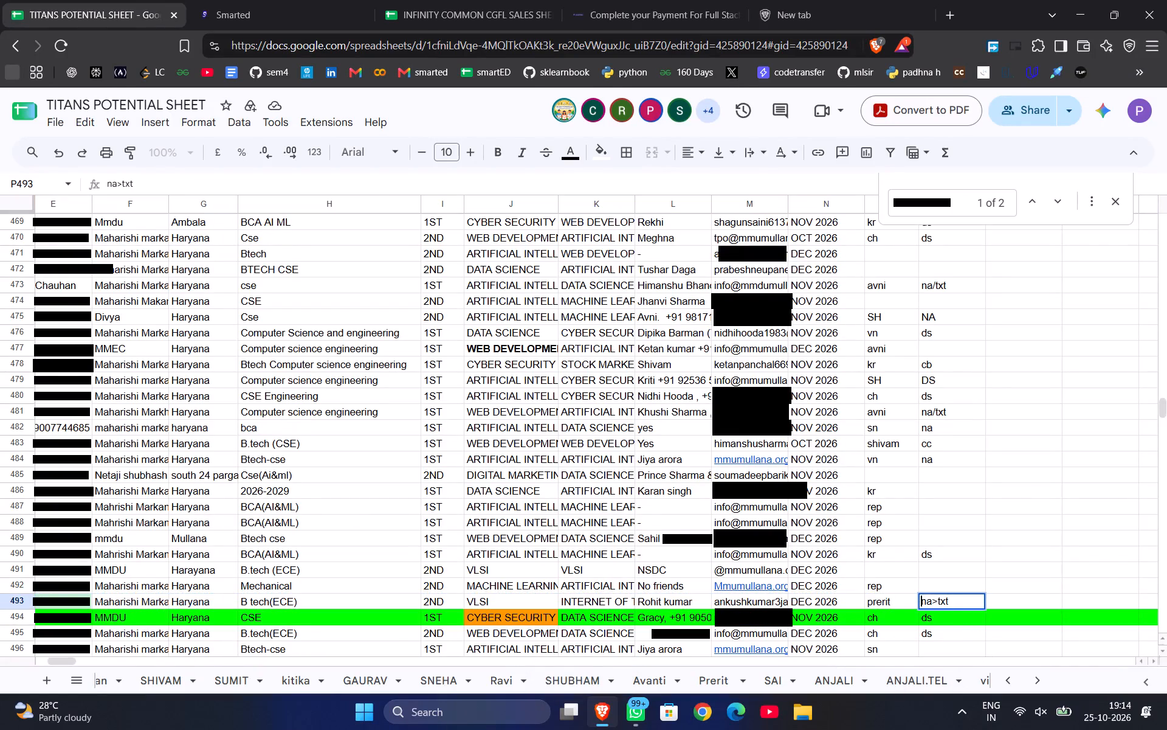
Record na>txt as the call status of the prerit lead in row 493 and move to the empty assignee cell in row 491.
key(Return)
key(Up)
key(Up)
key(Up)
key(Left)
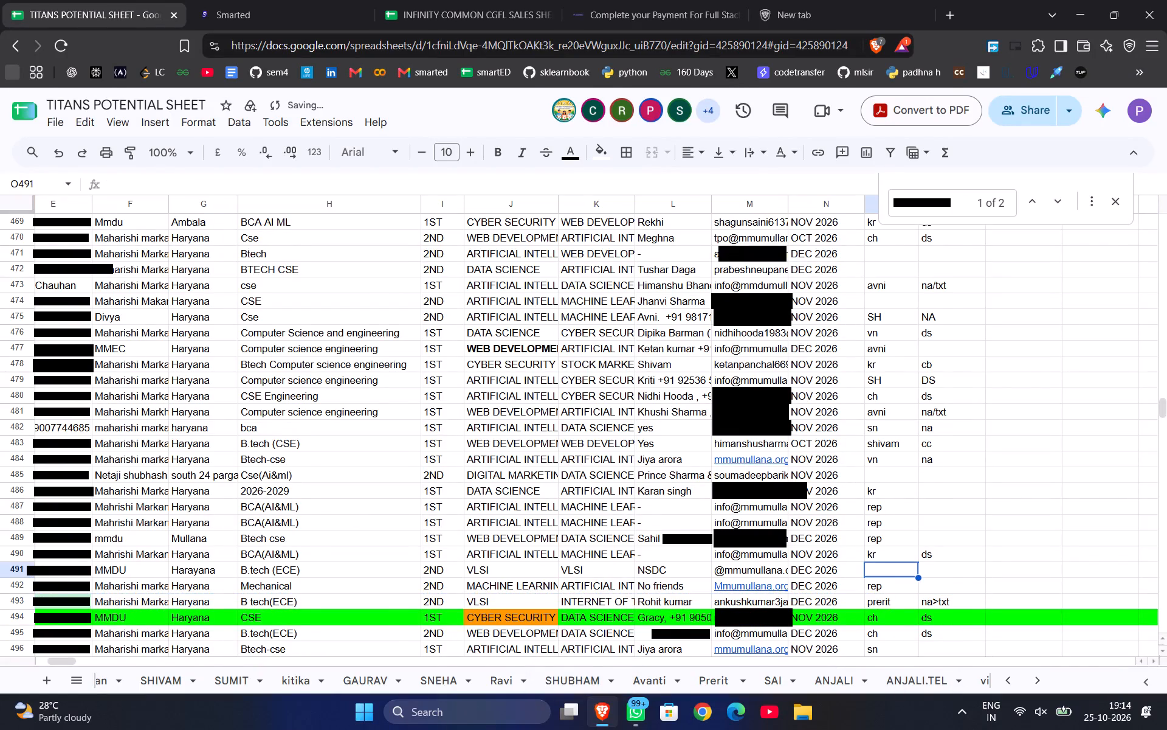
Copy the phone number in column D of the prerit lead in row 460 and search the sheet for duplicates of it.
scroll(954, 603, right, 5)
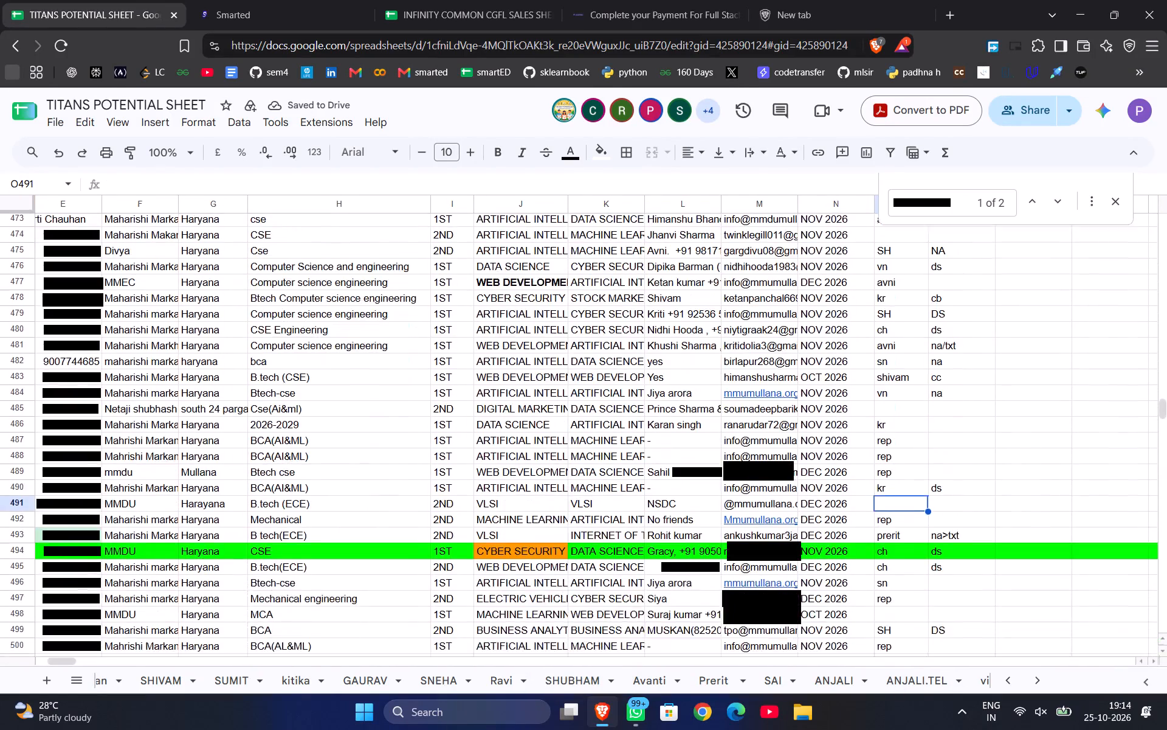
scroll(954, 603, up, 4)
click(895, 366)
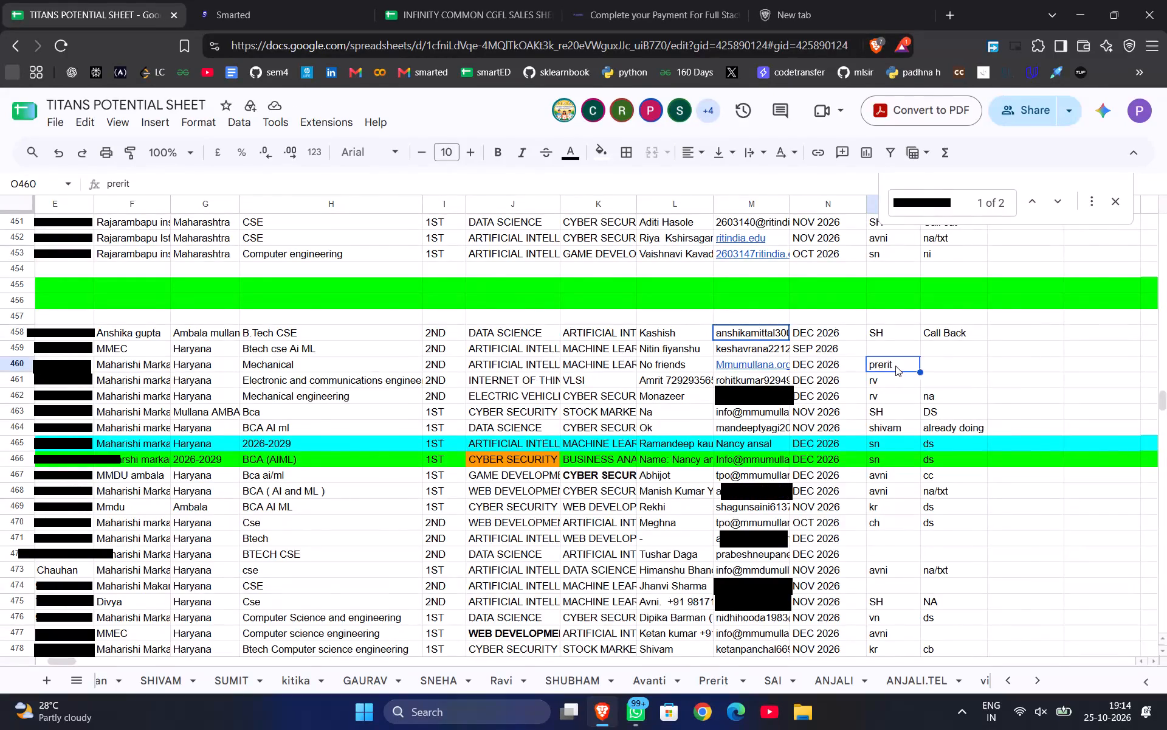
scroll(895, 366, right, 7)
click(419, 364)
key(ctrl+c)
key(ctrl+f)
key(ctrl+v)
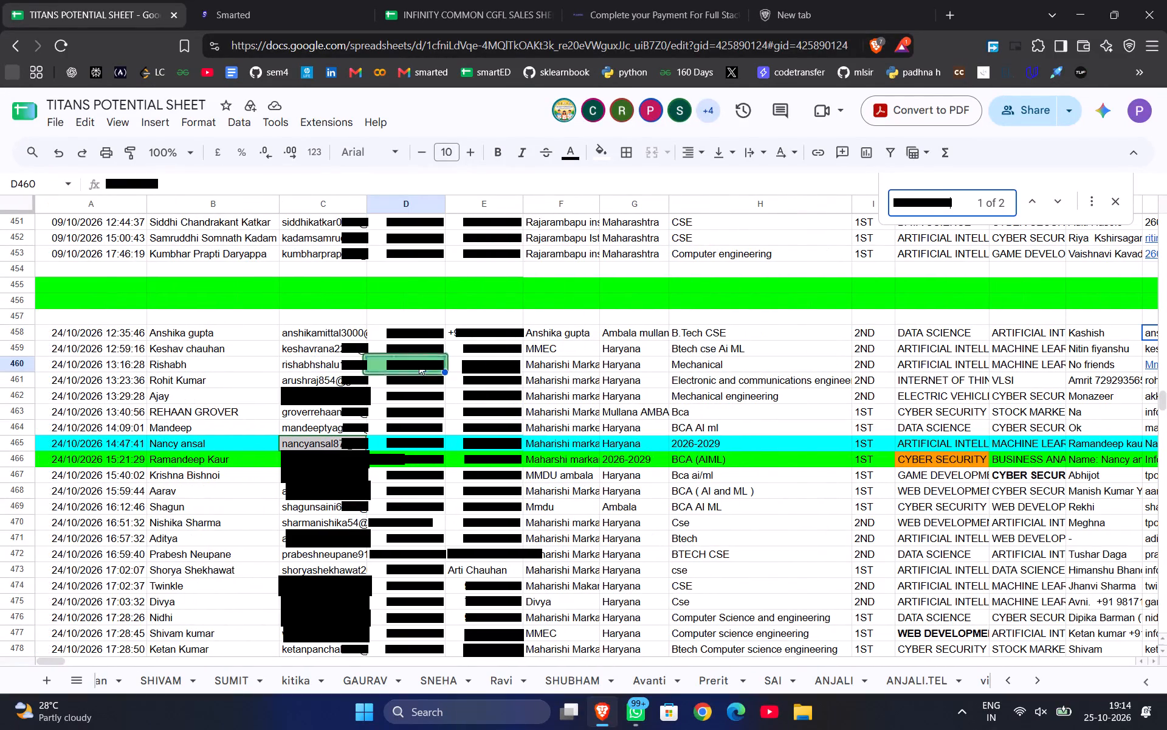
key(Return)
key(Return)
key(Return)
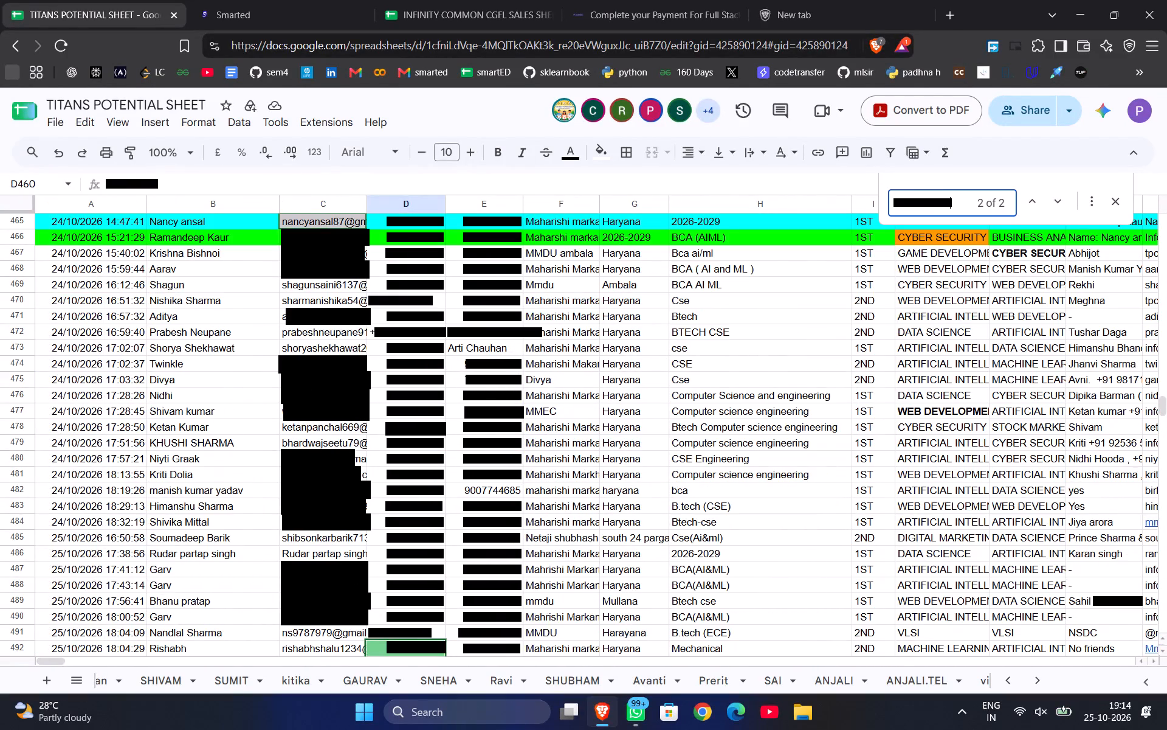
key(Return)
Record ds as the call status in column P of the prerit lead in row 460.
scroll(419, 364, left, 3)
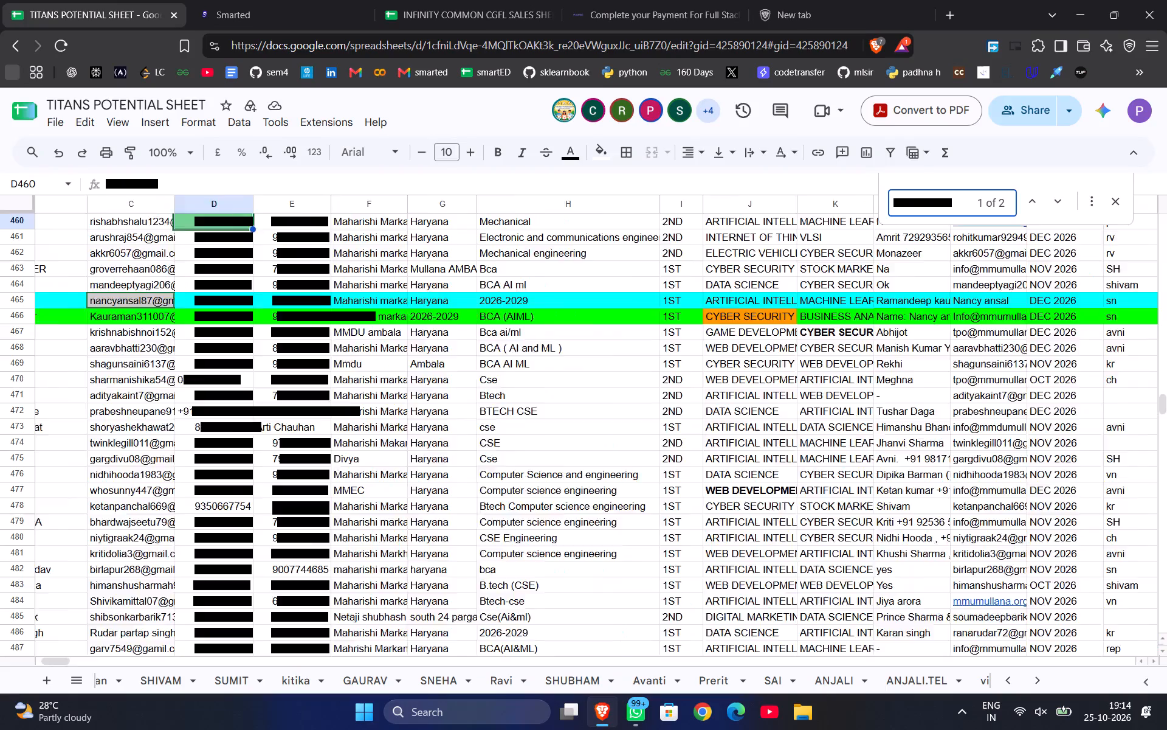
scroll(419, 364, left, 1)
click(803, 218)
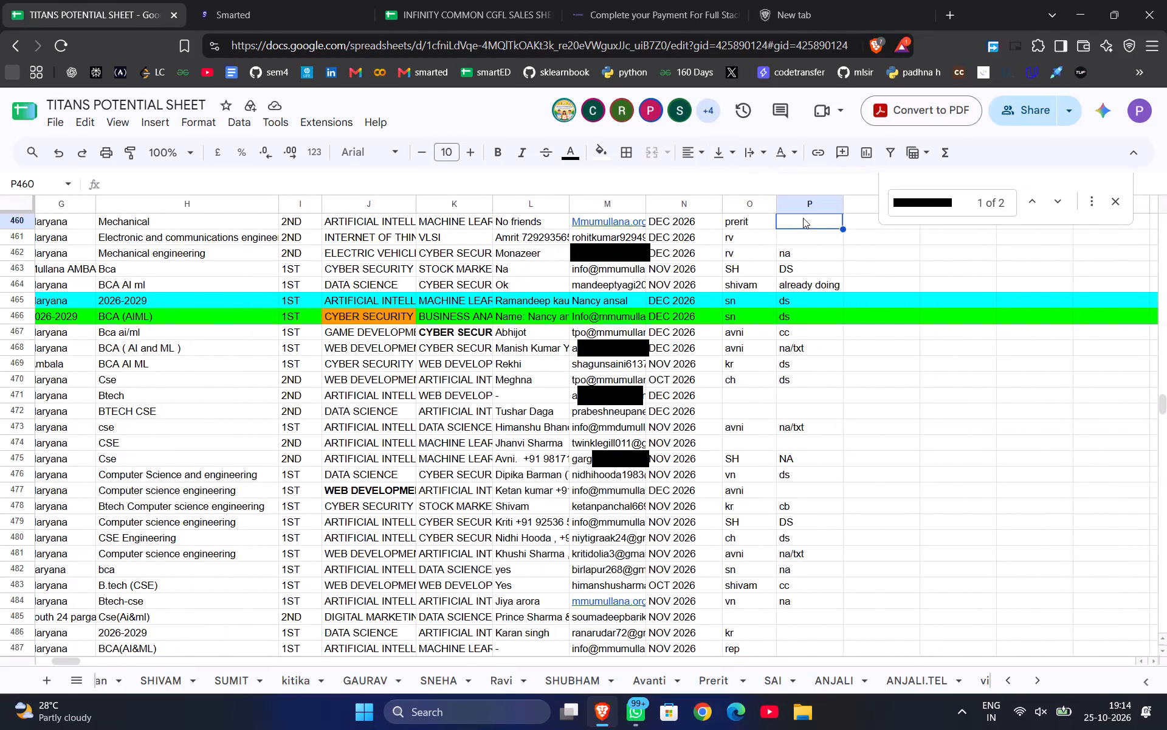
text(ds)
key(Return)
Return to the prerit lead in row 546 and copy its phone number from column D.
scroll(803, 218, right, 2)
scroll(803, 218, down, 4)
scroll(803, 218, left, 8)
scroll(803, 218, down, 5)
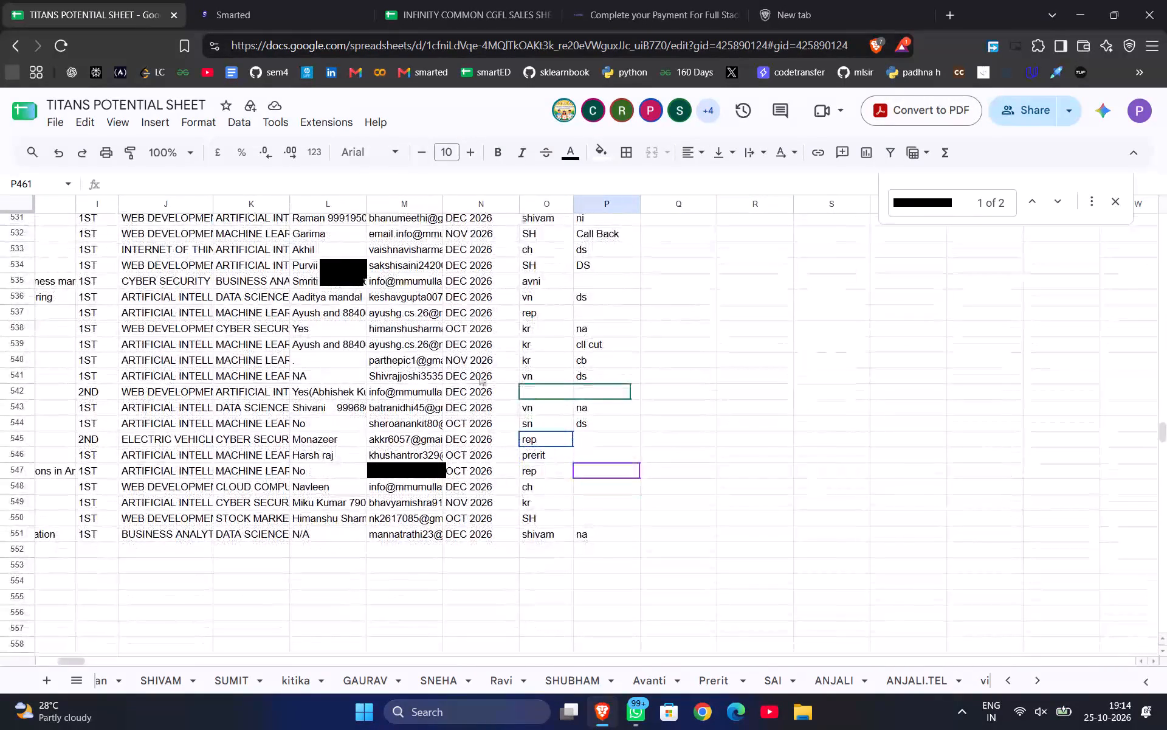
click(590, 447)
click(596, 459)
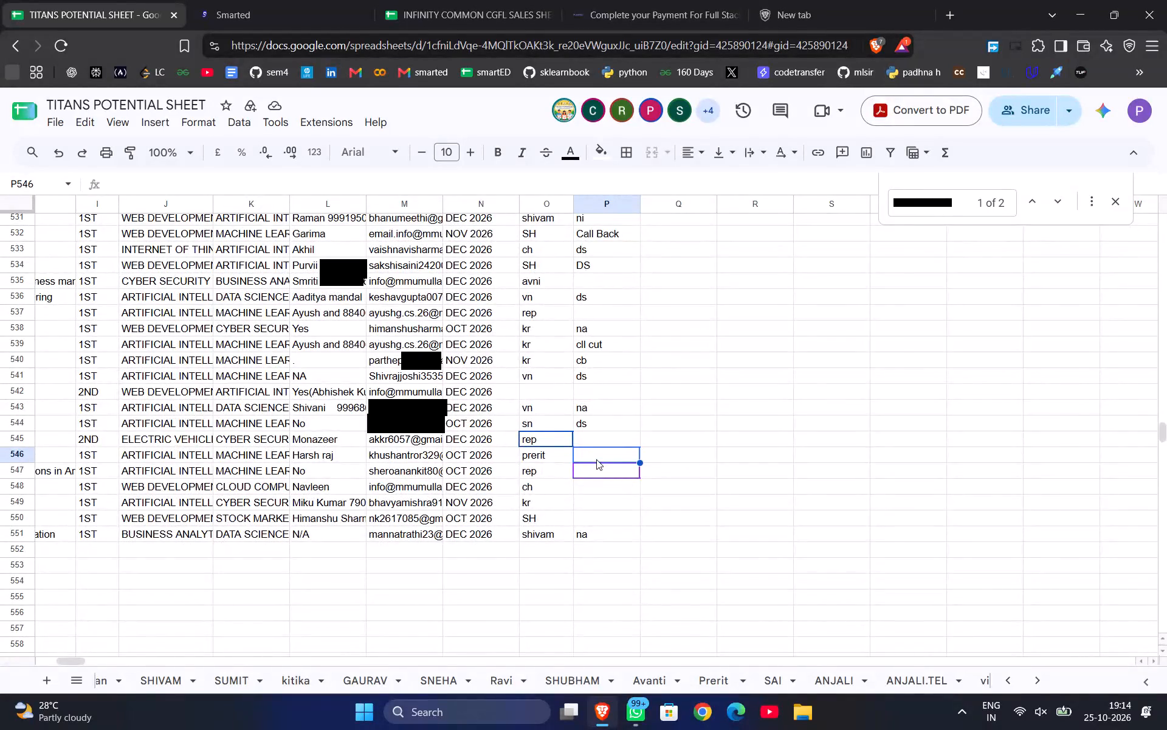
scroll(596, 459, right, 8)
triple_click(380, 455)
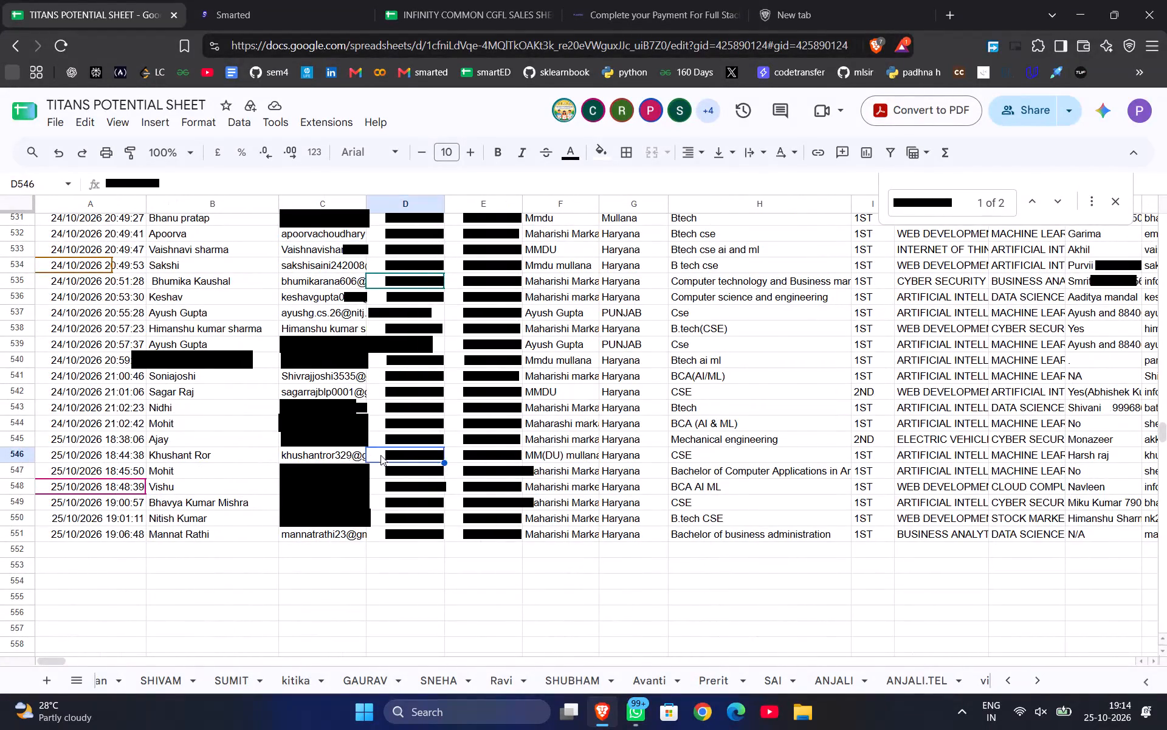
key(ctrl+c)
Search the sheet for suman, check the matches and copy the column D phone number of the lead in row 514.
click(477, 442)
scroll(477, 442, up, 5)
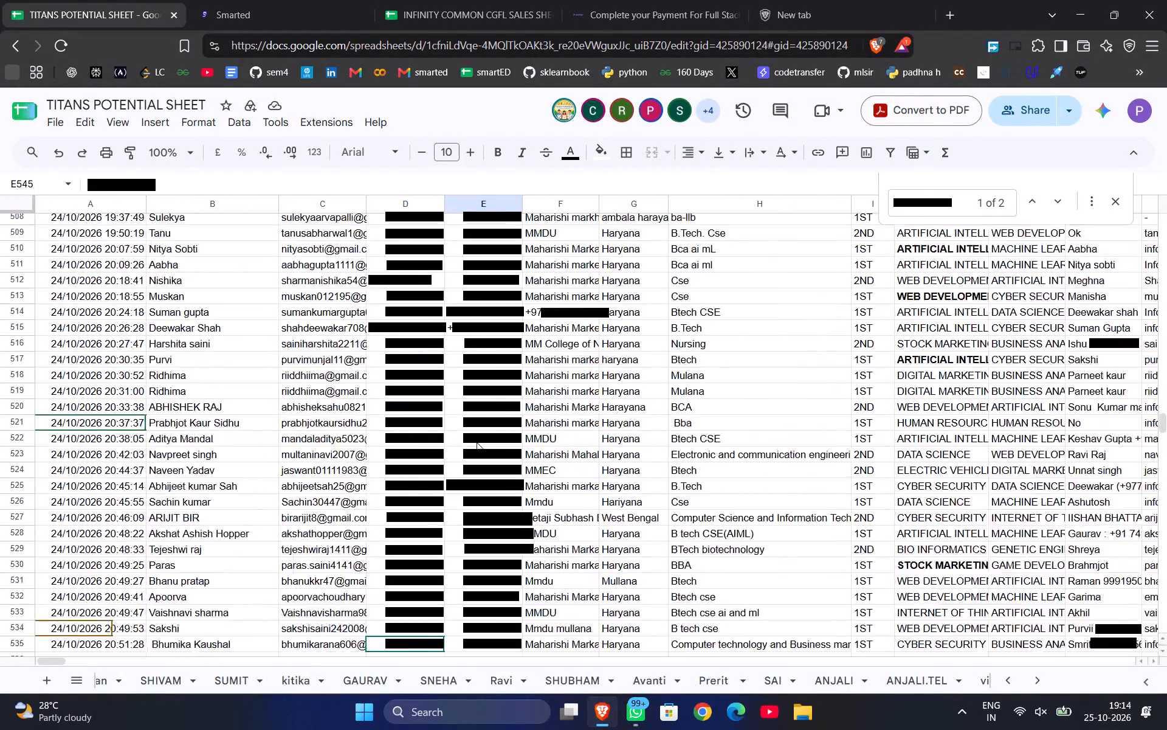
scroll(477, 442, up, 6)
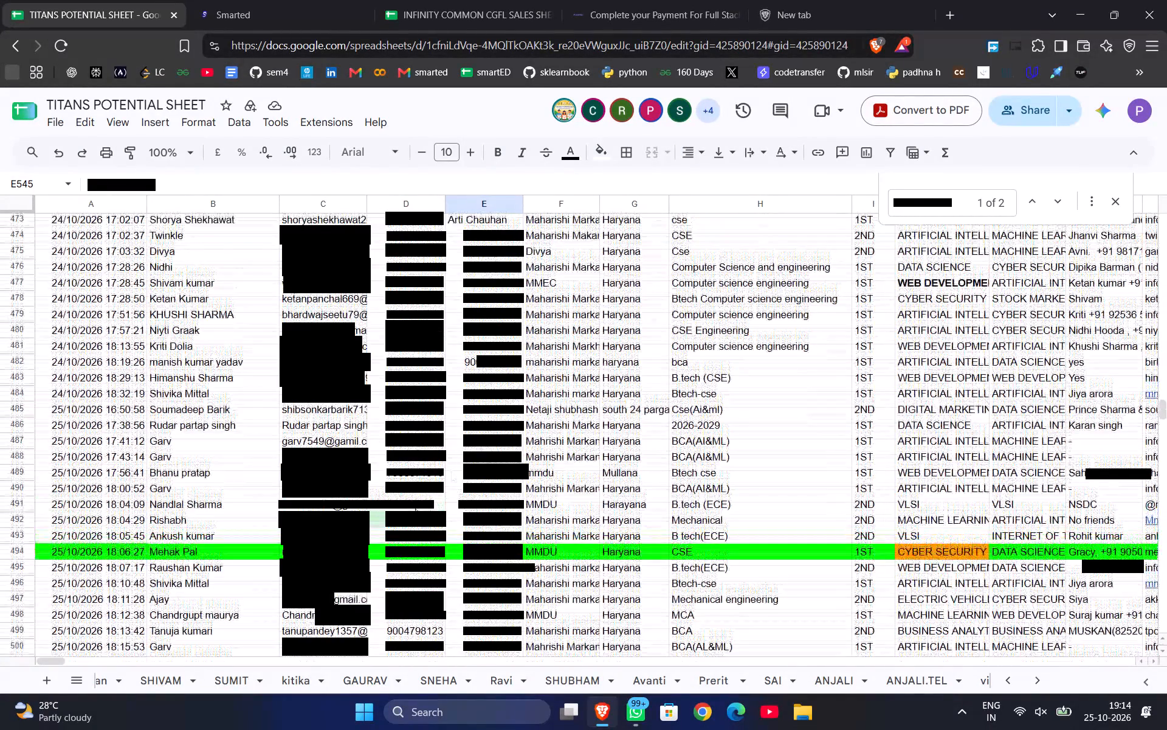
scroll(389, 527, up, 1)
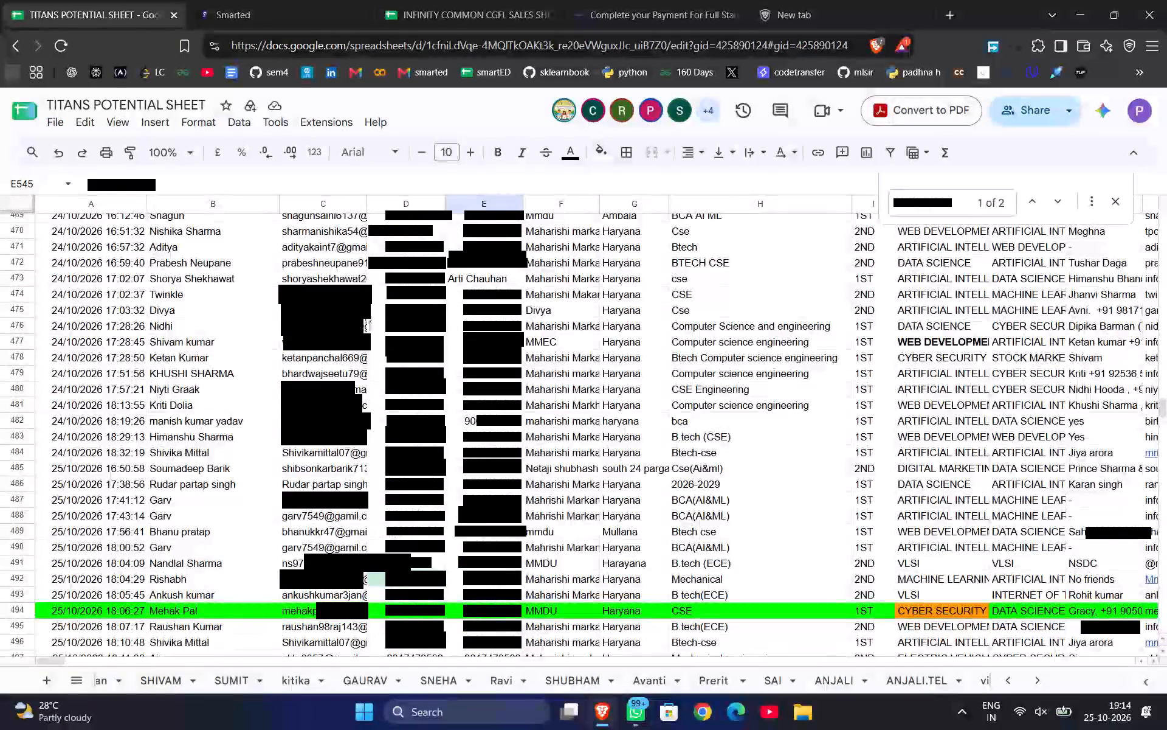
scroll(365, 313, up, 2)
click(365, 313)
key(ctrl+f)
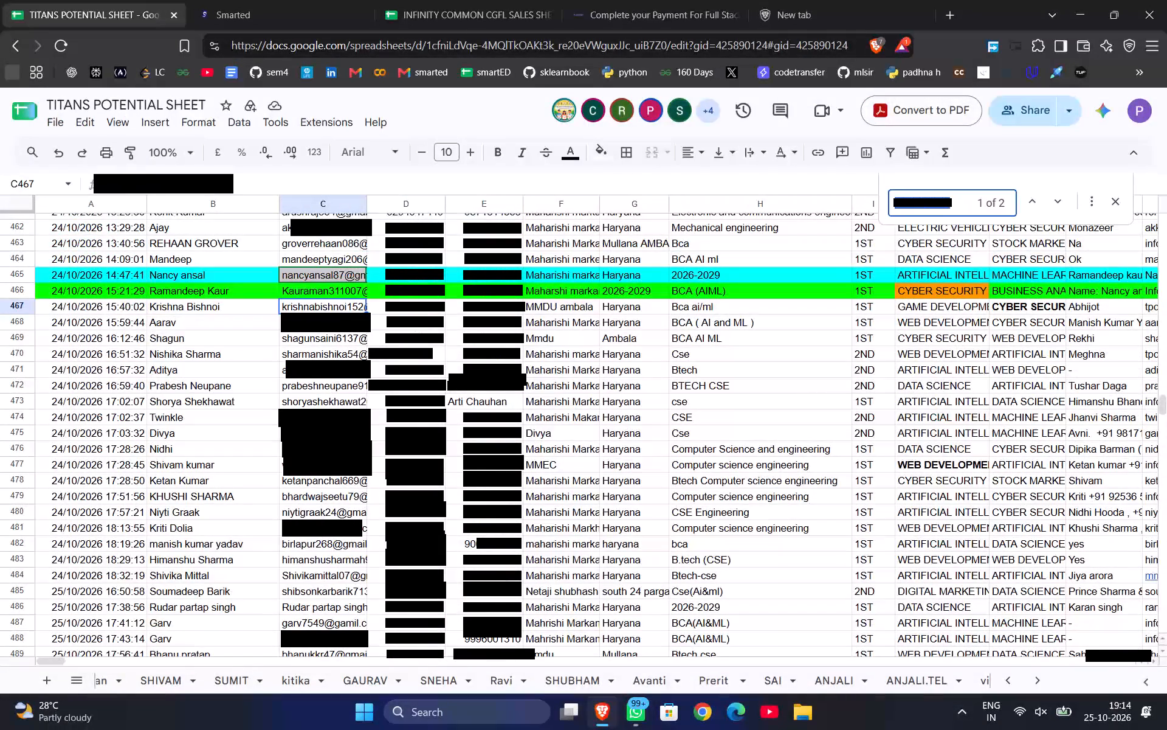
text(siman)
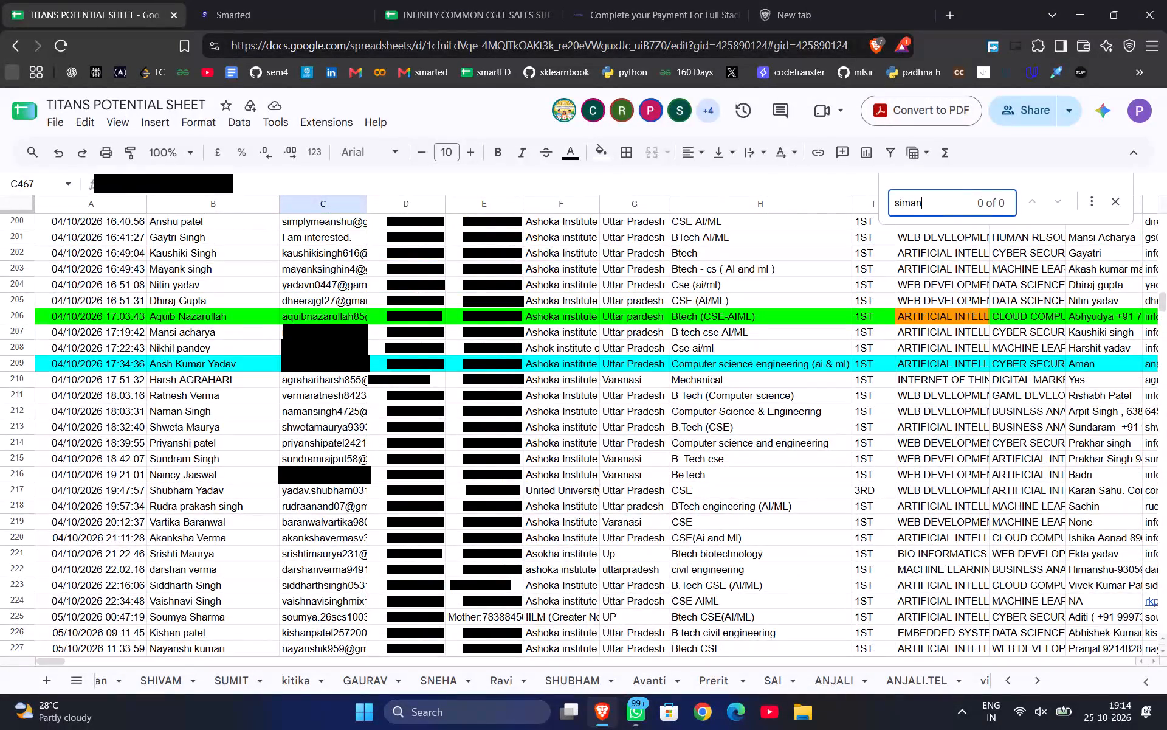
key(BackSpace)
key(BackSpace)
key(BackSpace)
key(BackSpace)
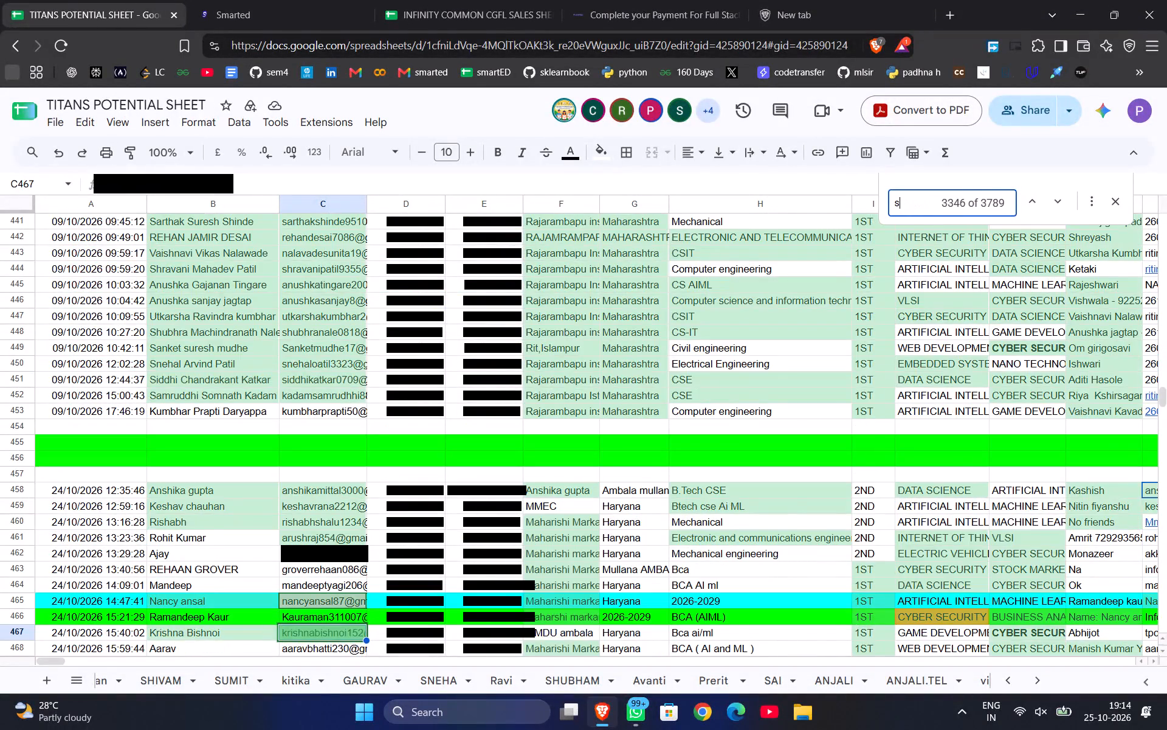
text(uman)
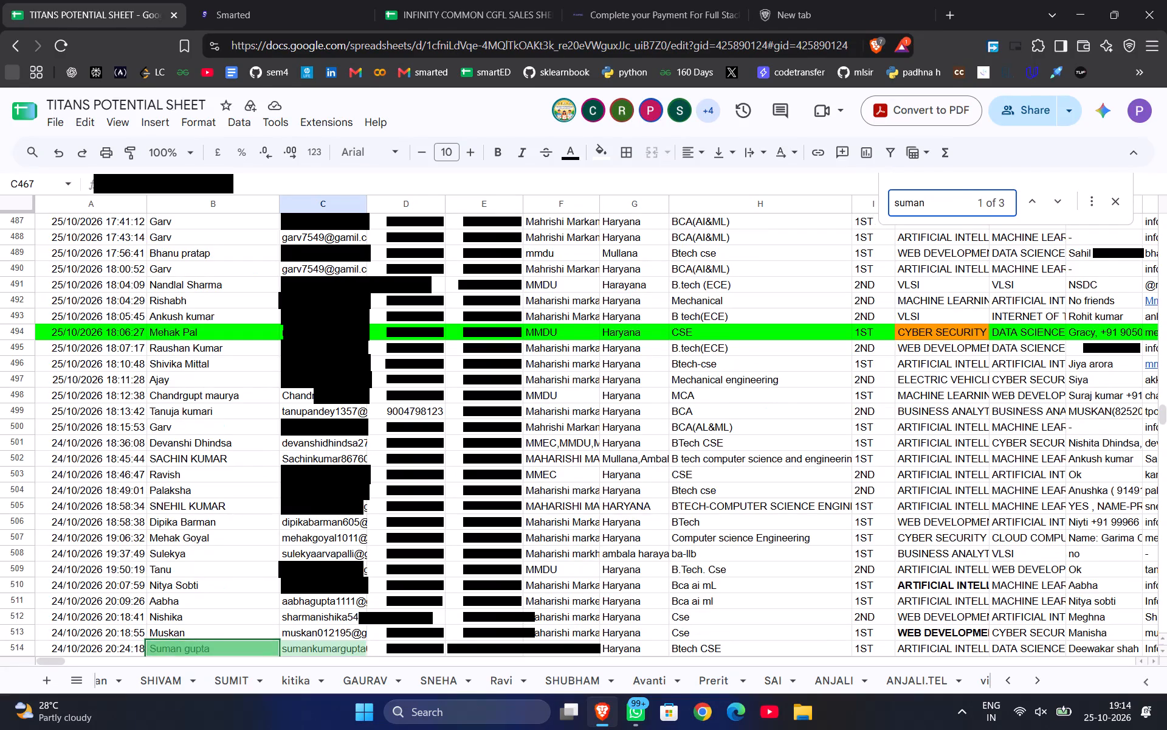
scroll(205, 497, down, 2)
key(Return)
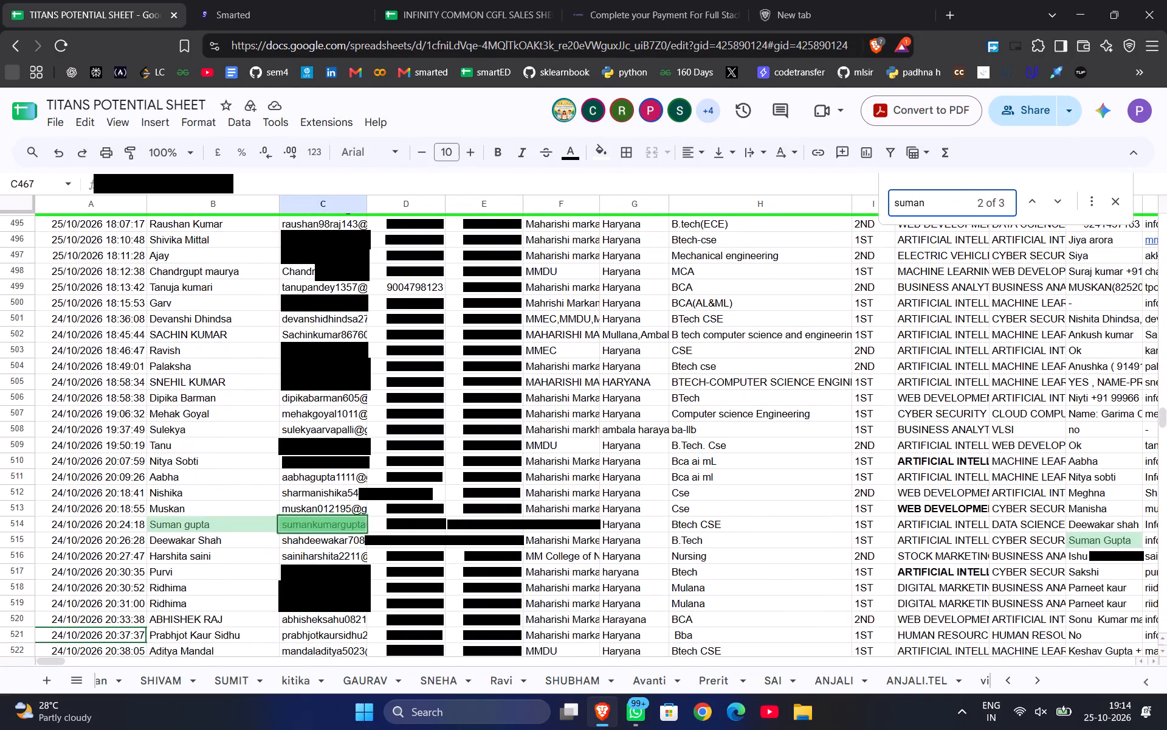
key(Return)
key(Return)
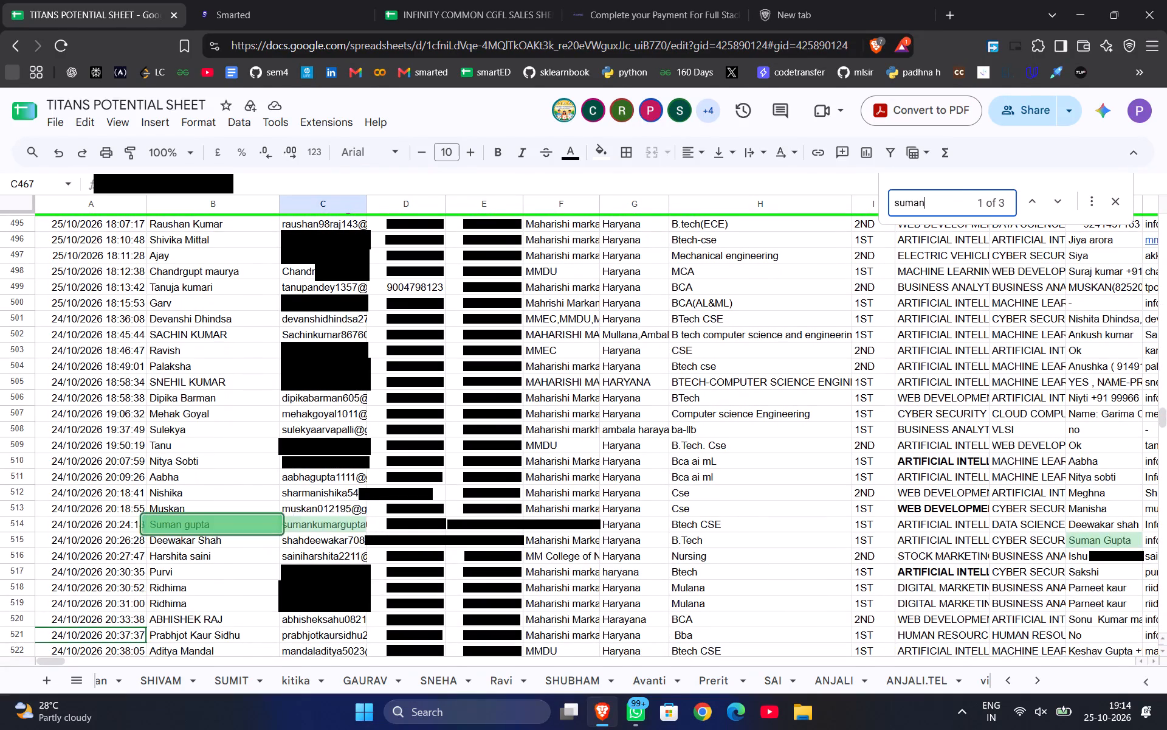
triple_click(416, 523)
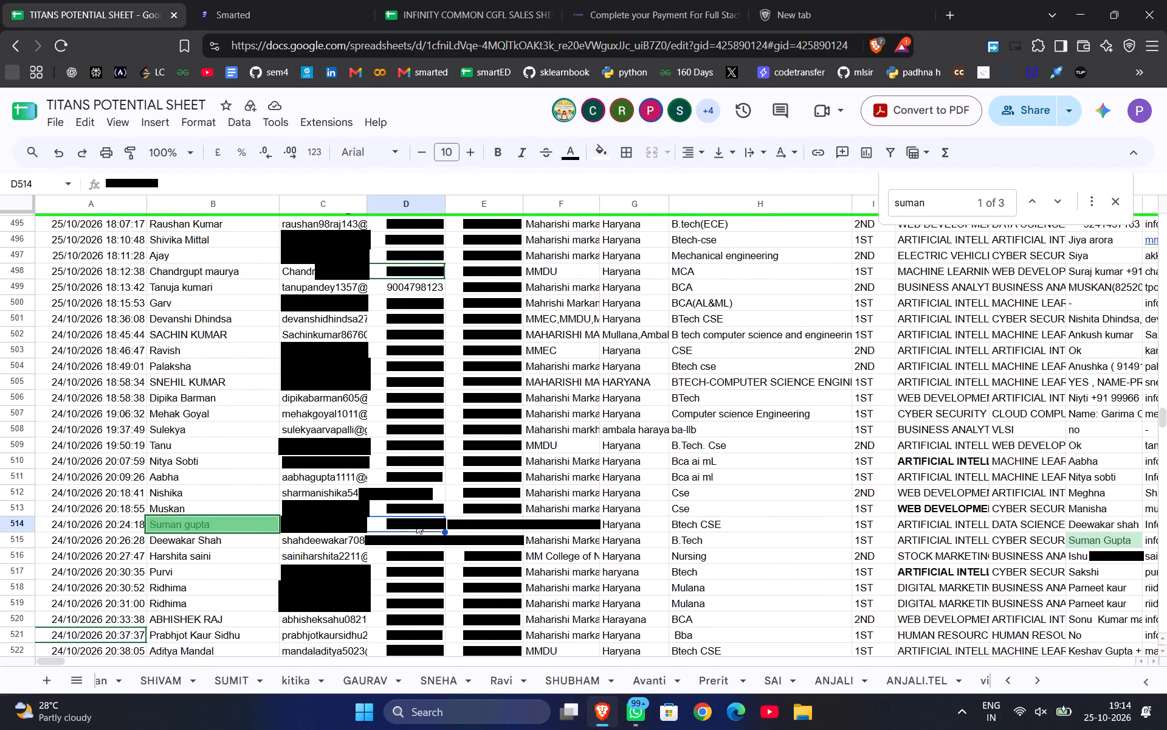
key(ctrl+c)
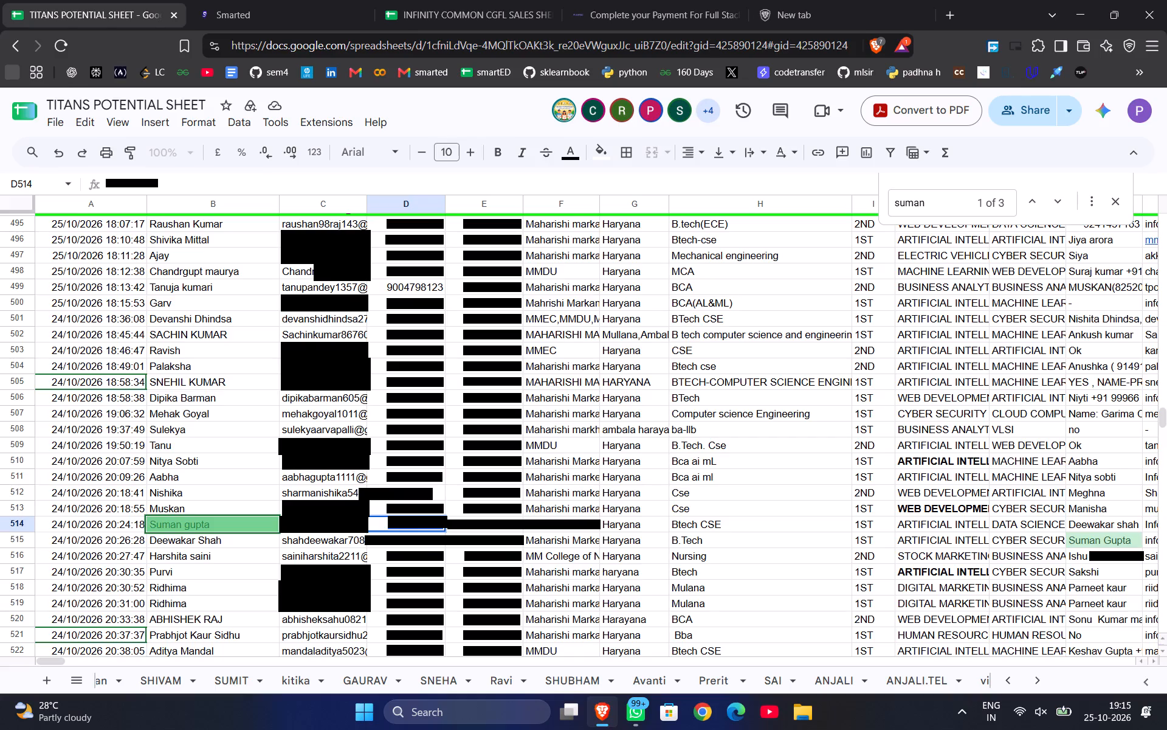
Record ds as the call status in column P of the kr lead in row 549.
scroll(416, 523, down, 2)
scroll(551, 563, down, 5)
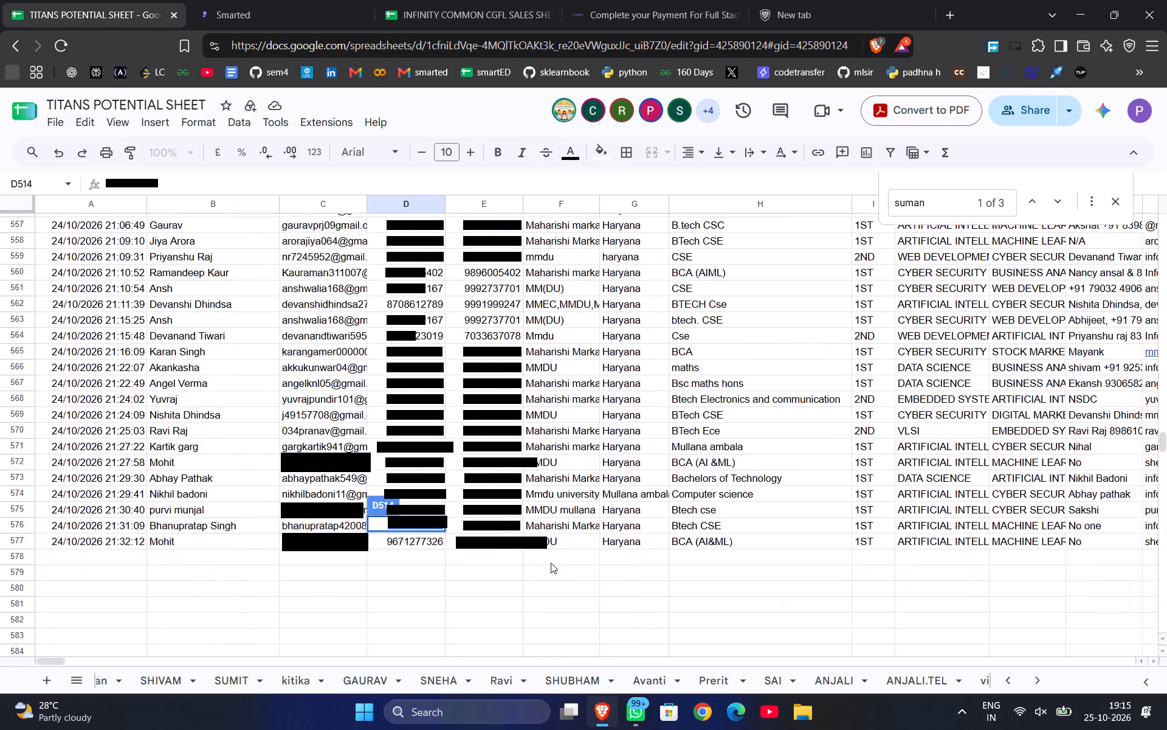
scroll(551, 563, down, 2)
click(717, 459)
scroll(717, 459, up, 3)
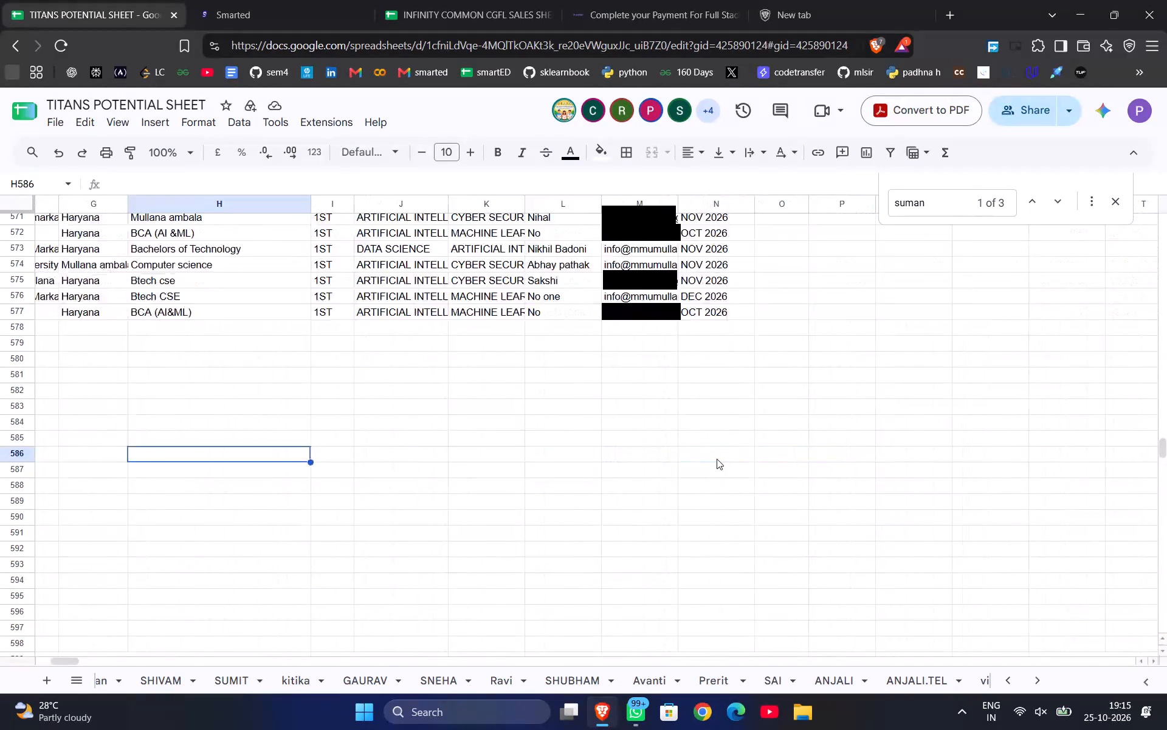
scroll(717, 459, up, 4)
scroll(717, 459, down, 3)
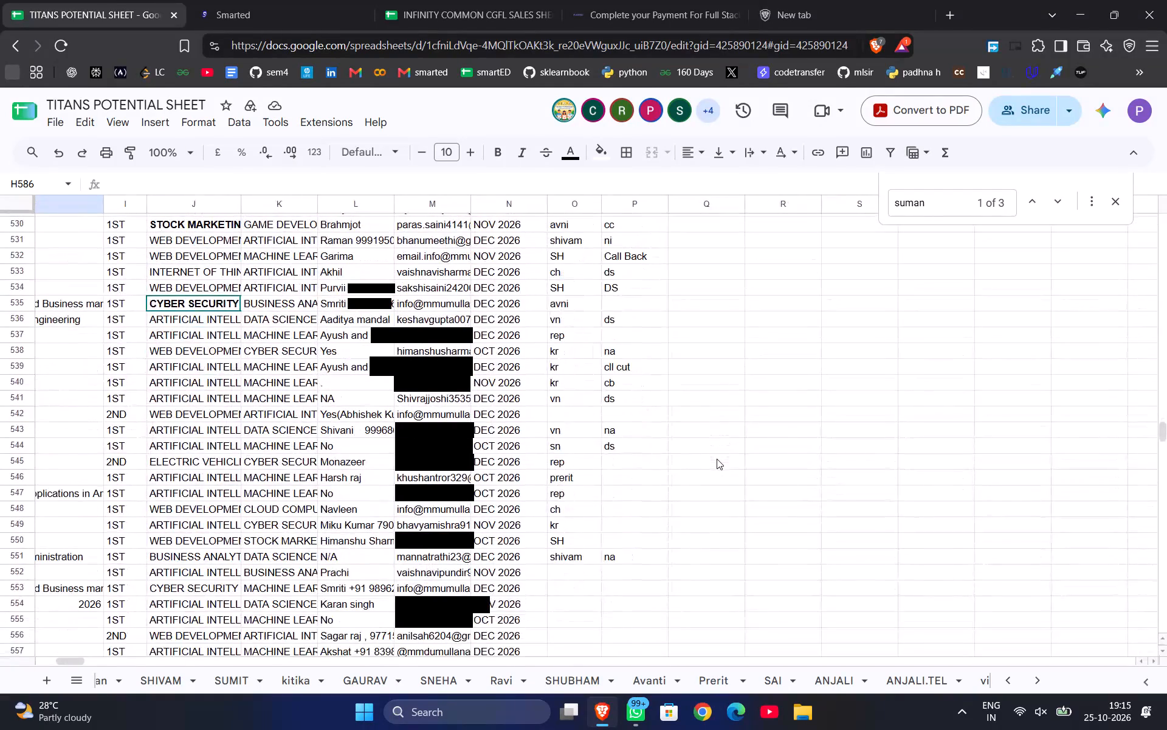
click(629, 526)
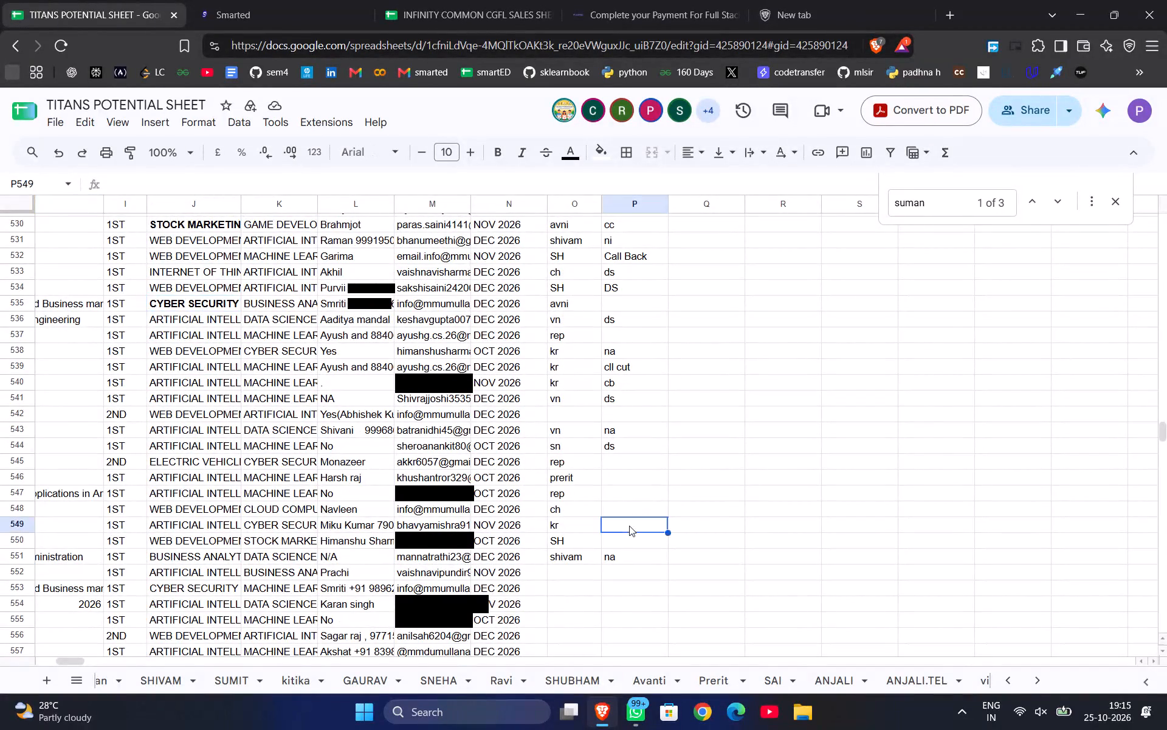
text(ds)
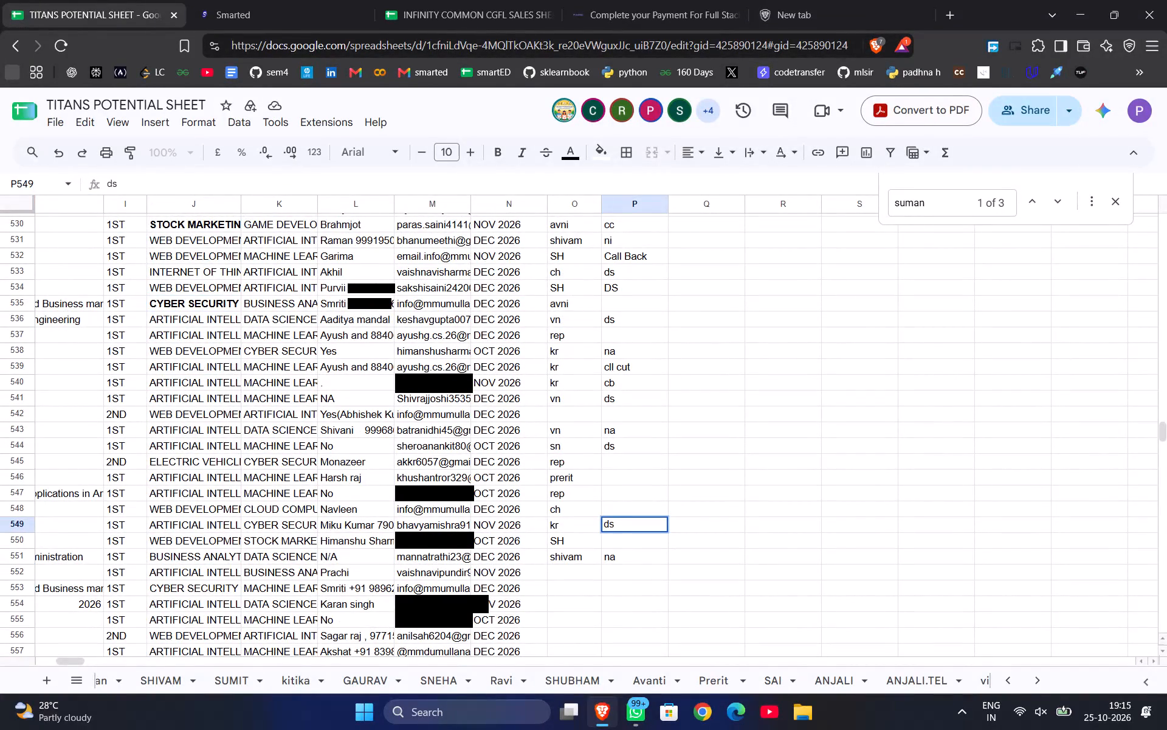
scroll(629, 526, right, 9)
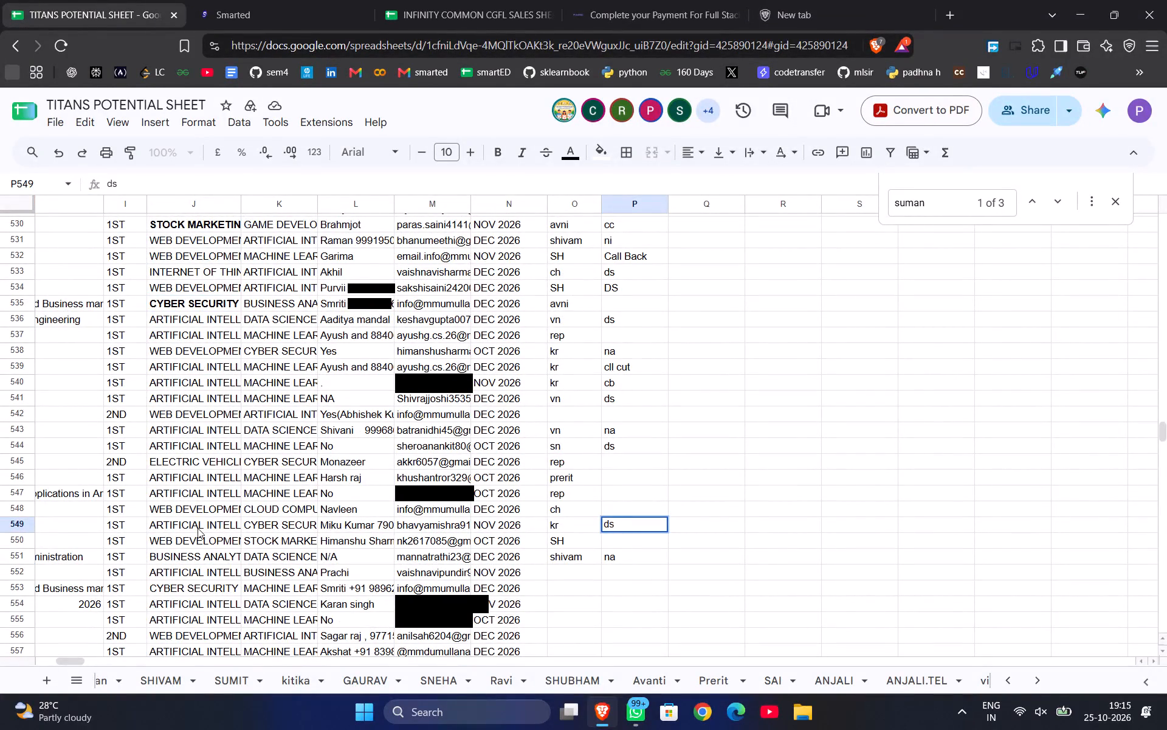
click(198, 528)
Review the lead in row 546 and remove its prerit assignment from column O.
scroll(198, 528, right, 7)
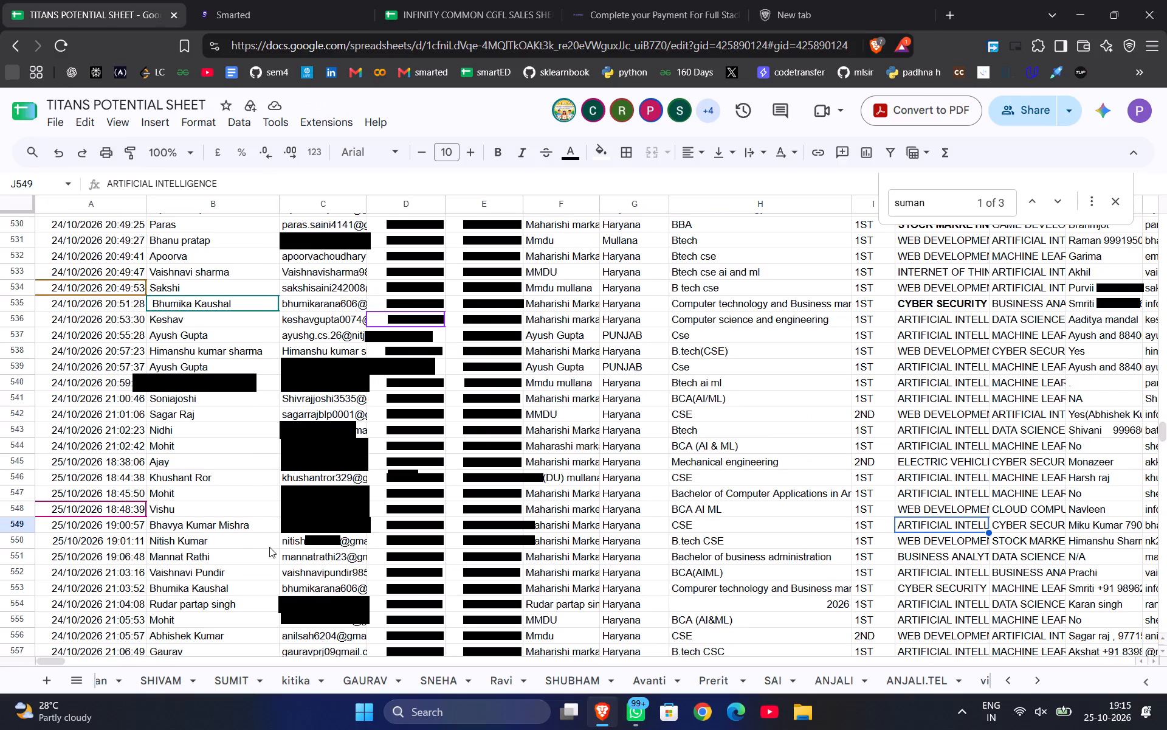
scroll(396, 459, down, 3)
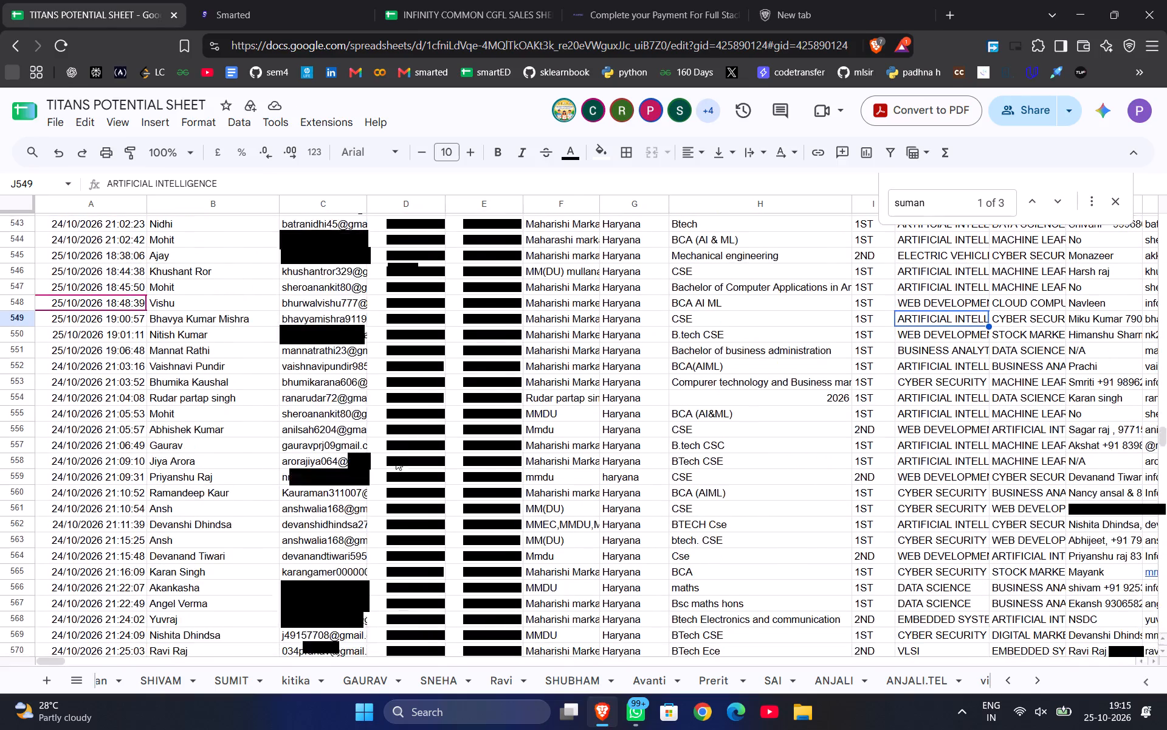
scroll(396, 459, left, 6)
scroll(396, 459, right, 1)
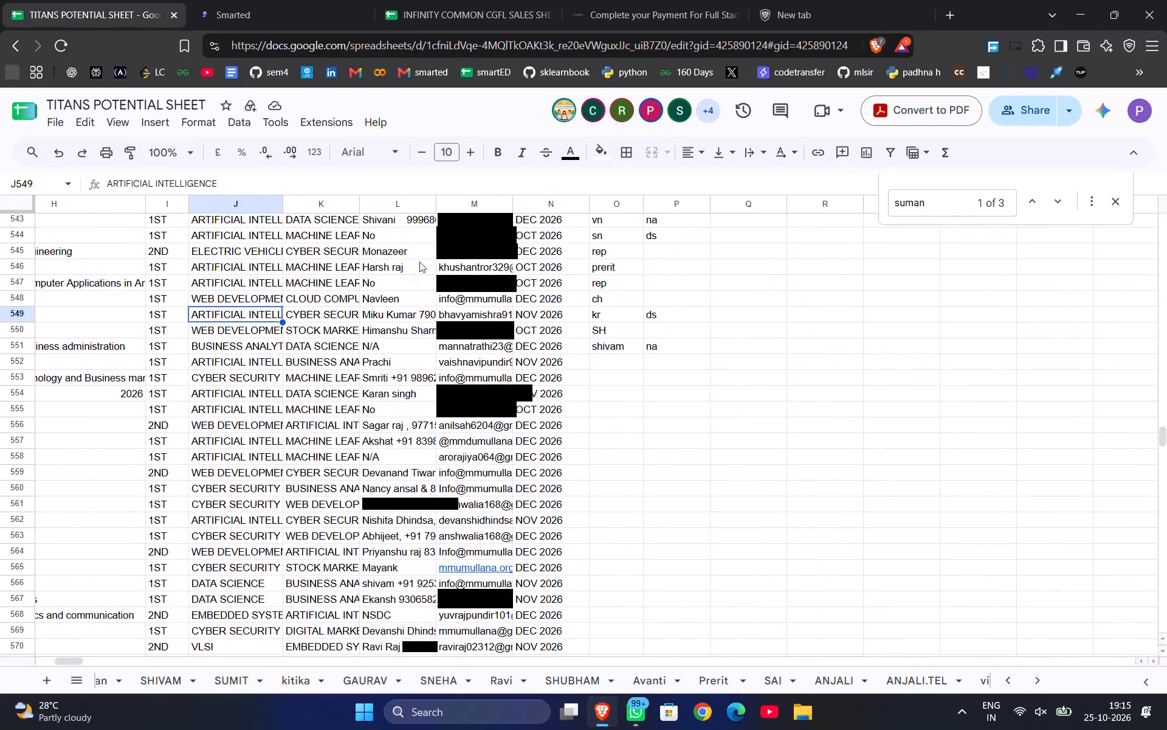
click(435, 264)
scroll(435, 264, right, 8)
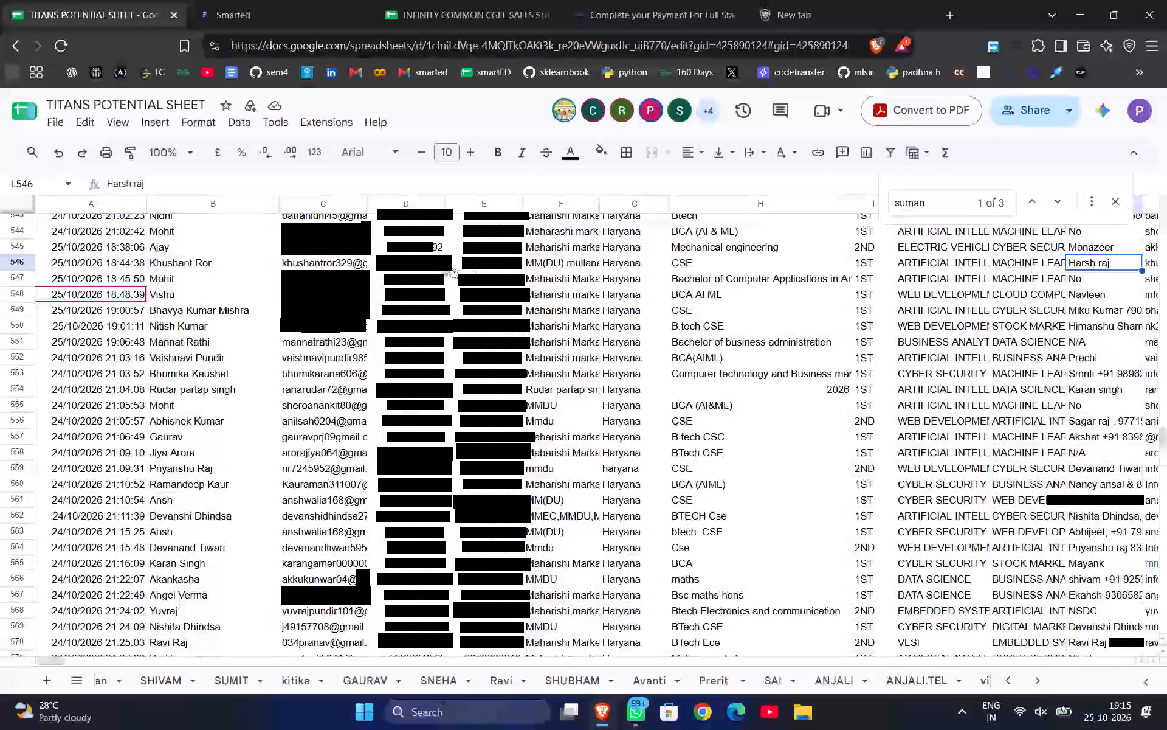
scroll(434, 265, left, 6)
click(685, 262)
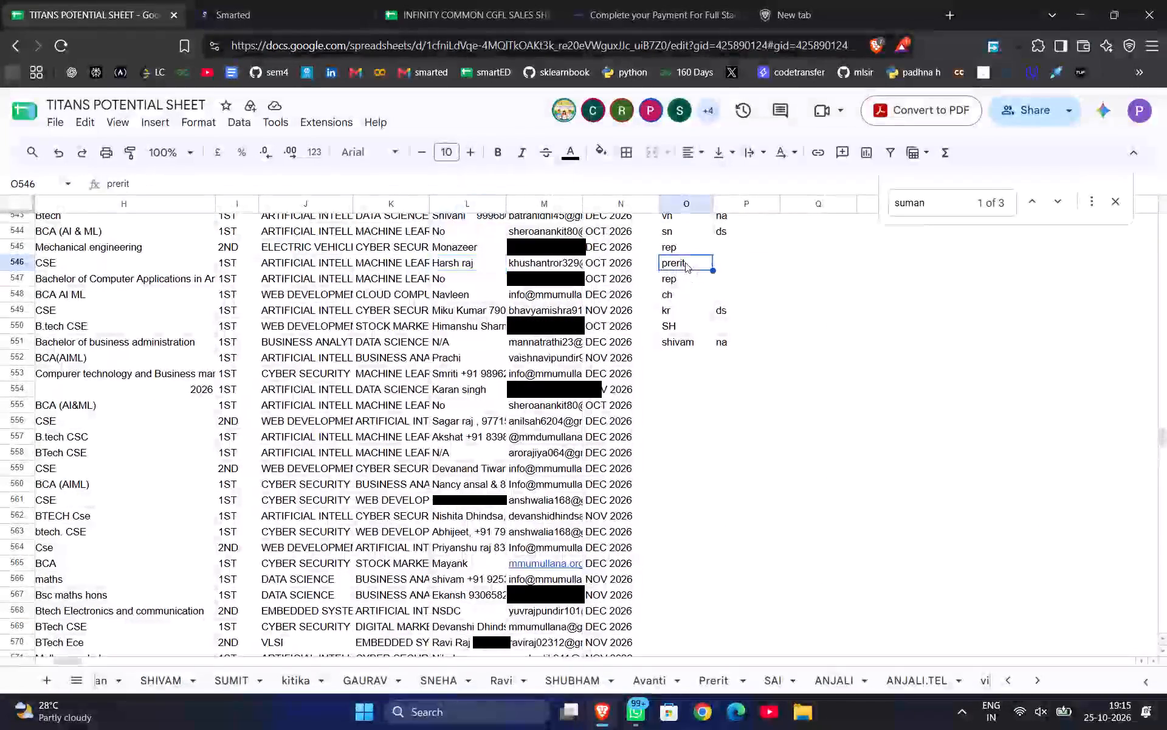
key(Delete)
Look over the lead rows and assign the lead in row 546 to prerit in column O.
click(718, 353)
scroll(718, 353, down, 5)
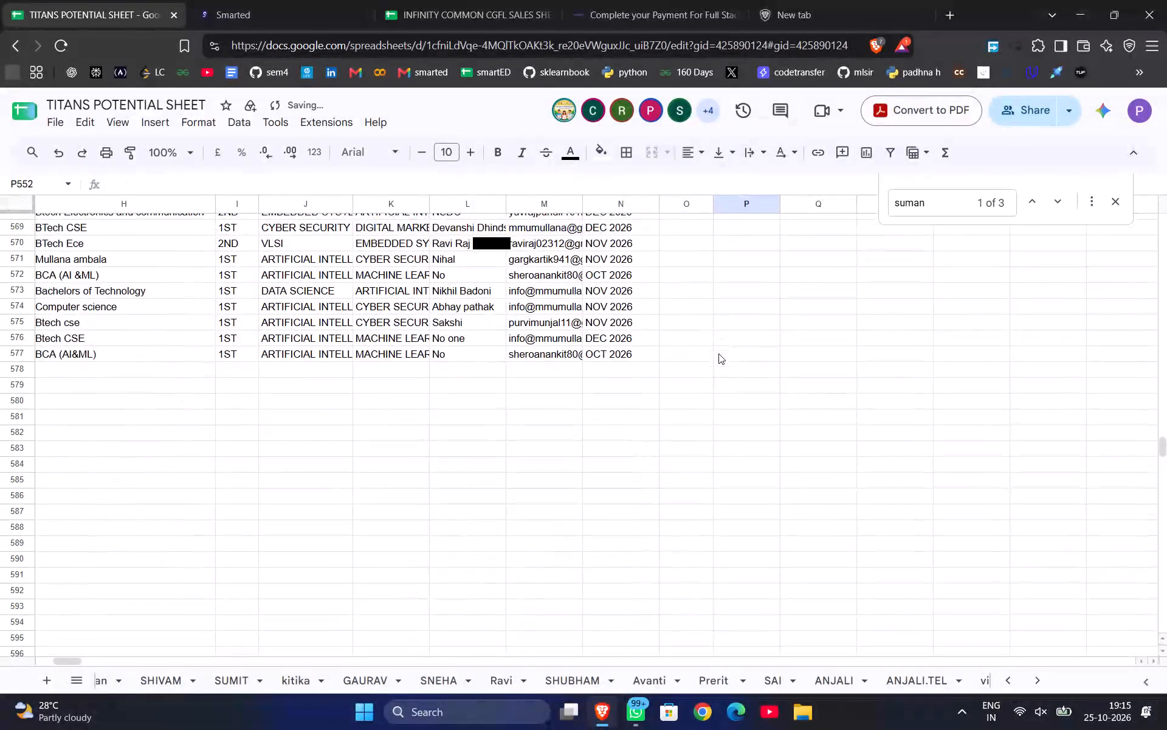
scroll(718, 353, up, 2)
scroll(718, 353, right, 9)
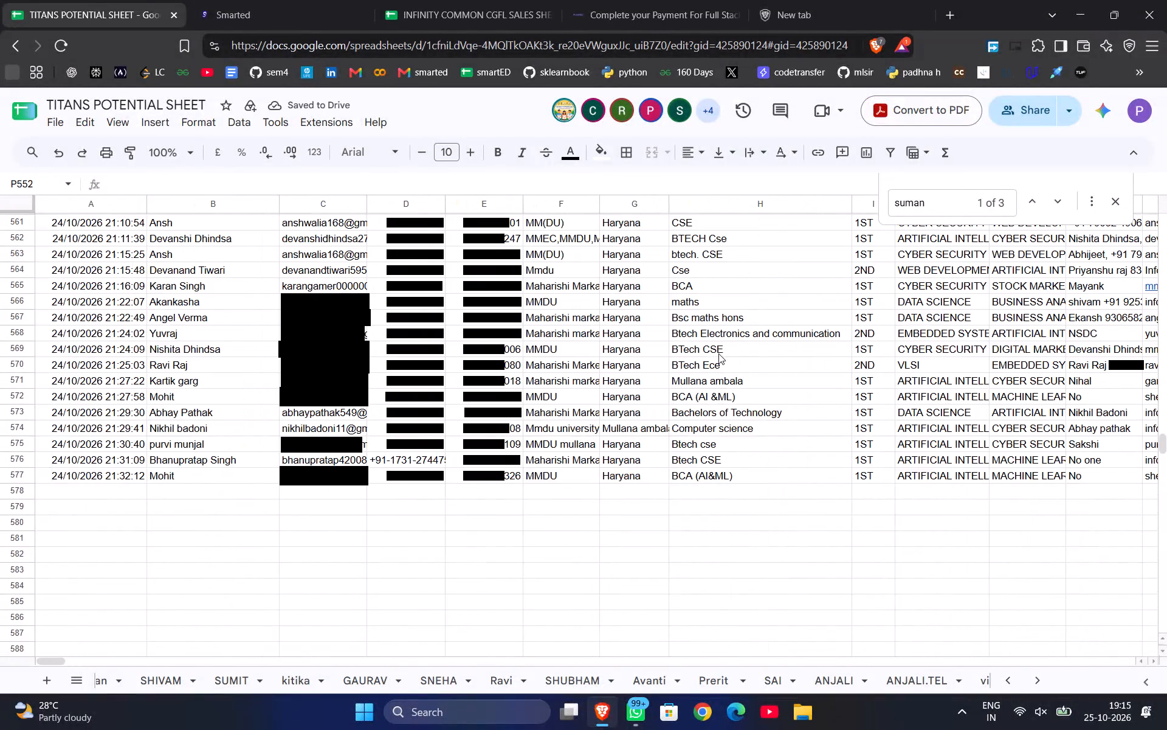
scroll(718, 353, up, 5)
scroll(718, 353, left, 1)
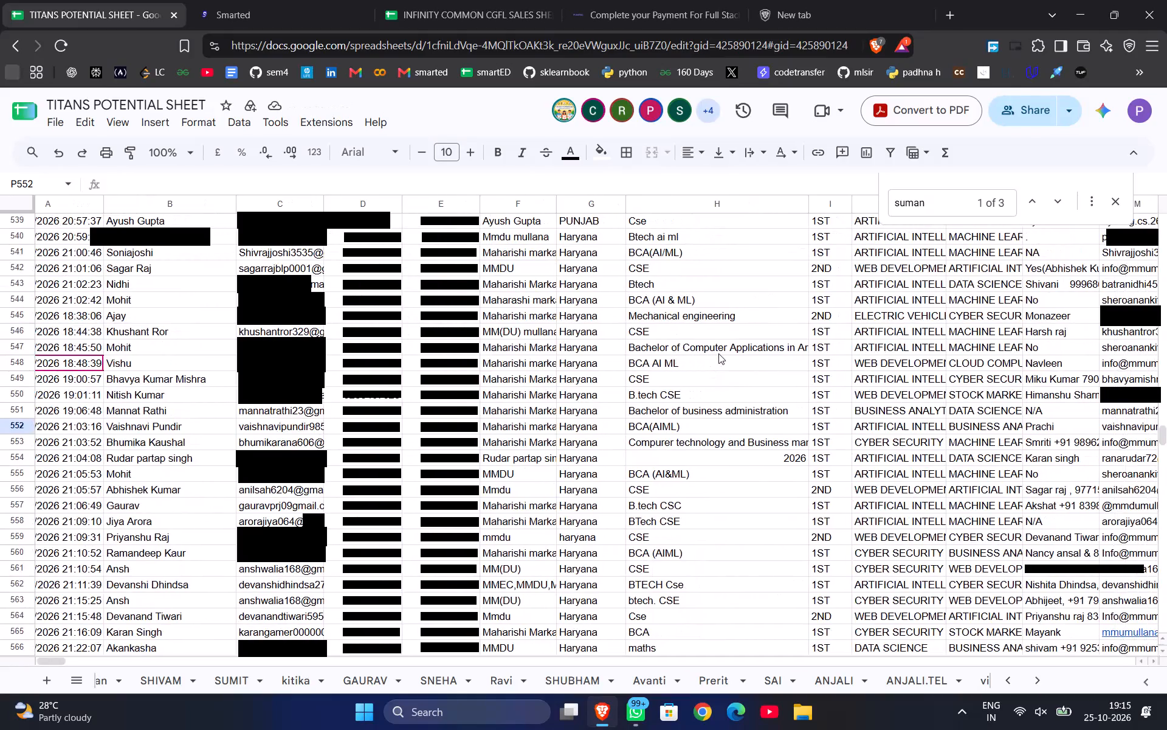
scroll(718, 353, left, 1)
scroll(718, 353, right, 3)
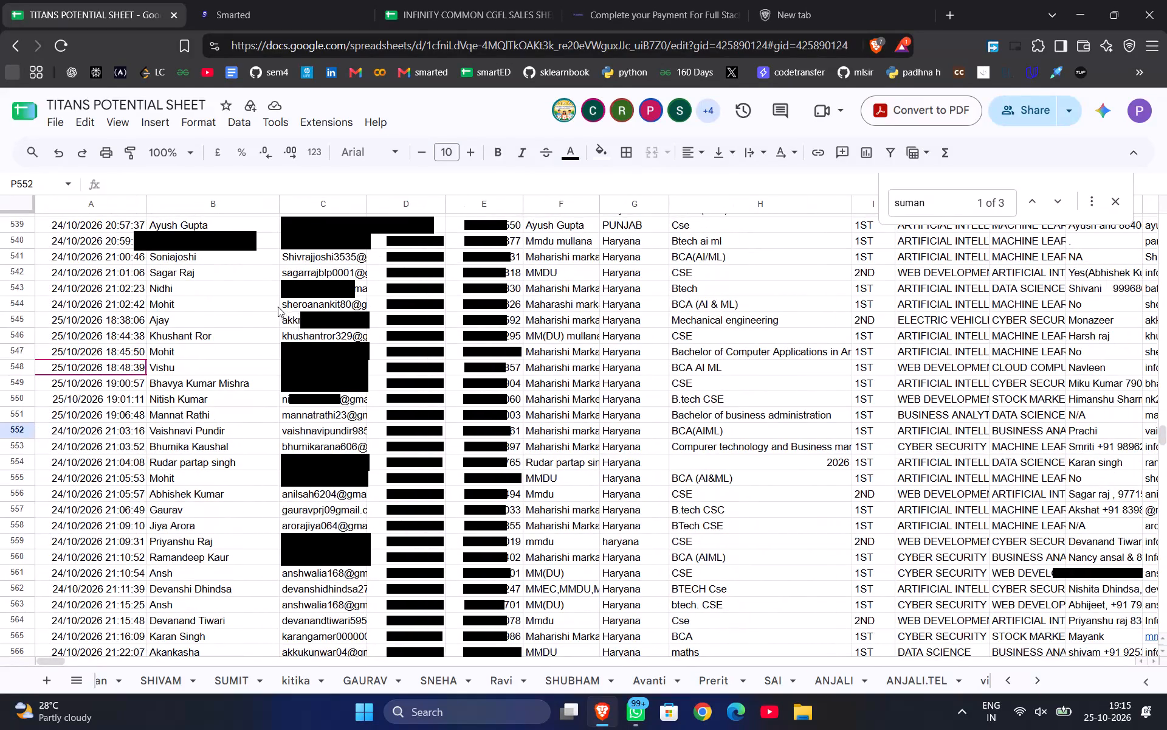
click(238, 336)
scroll(238, 336, left, 6)
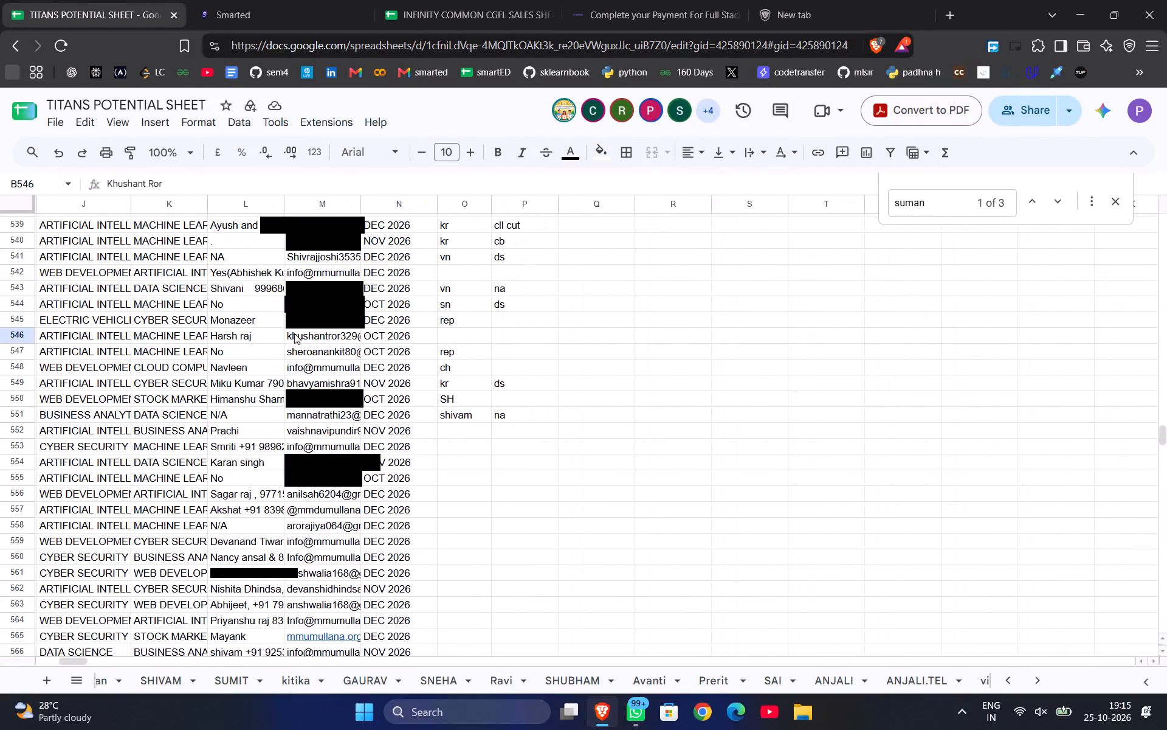
click(470, 338)
text(prerit)
key(Tab)
Copy the column D phone number of the lead in row 546.
scroll(470, 338, right, 11)
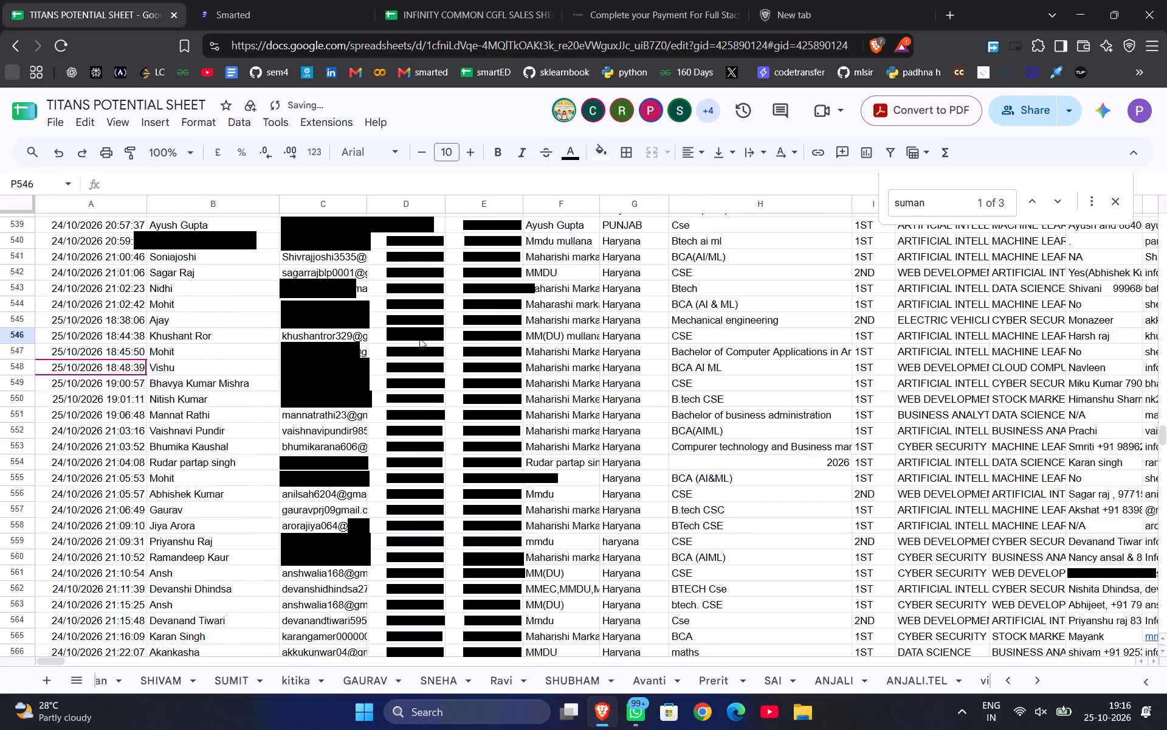
triple_click(419, 338)
click(419, 338)
key(ctrl+c)
key(ctrl+c)
key(ctrl+c)
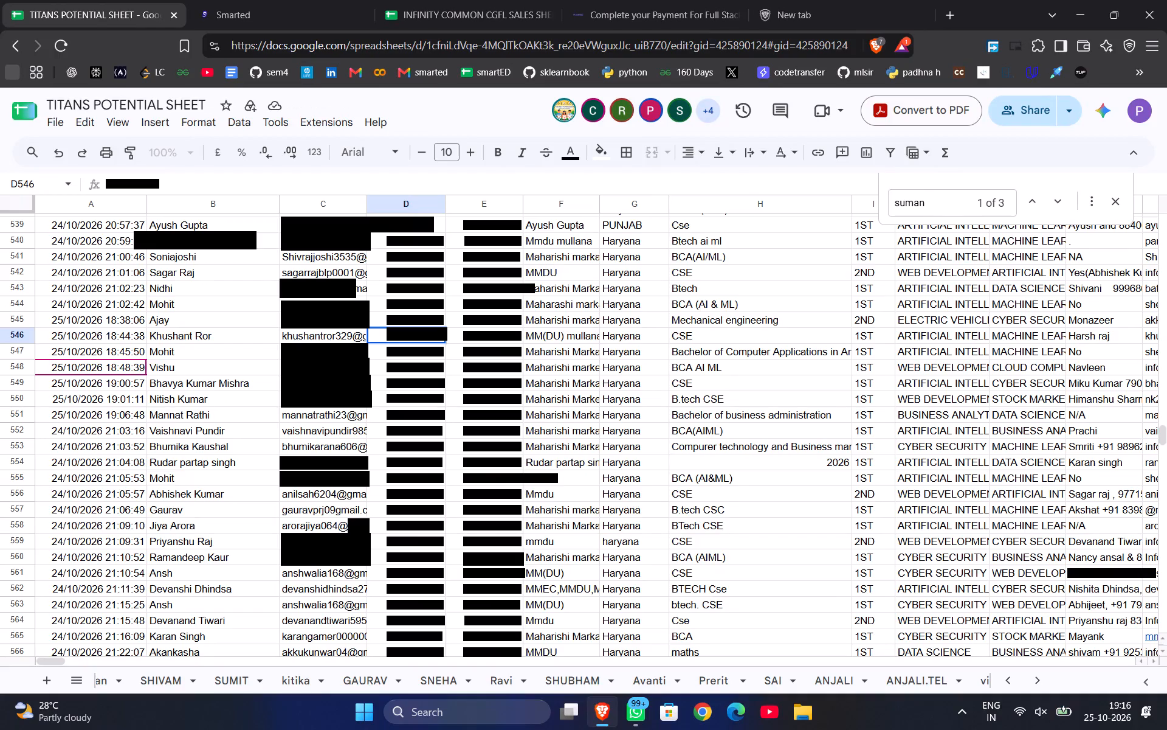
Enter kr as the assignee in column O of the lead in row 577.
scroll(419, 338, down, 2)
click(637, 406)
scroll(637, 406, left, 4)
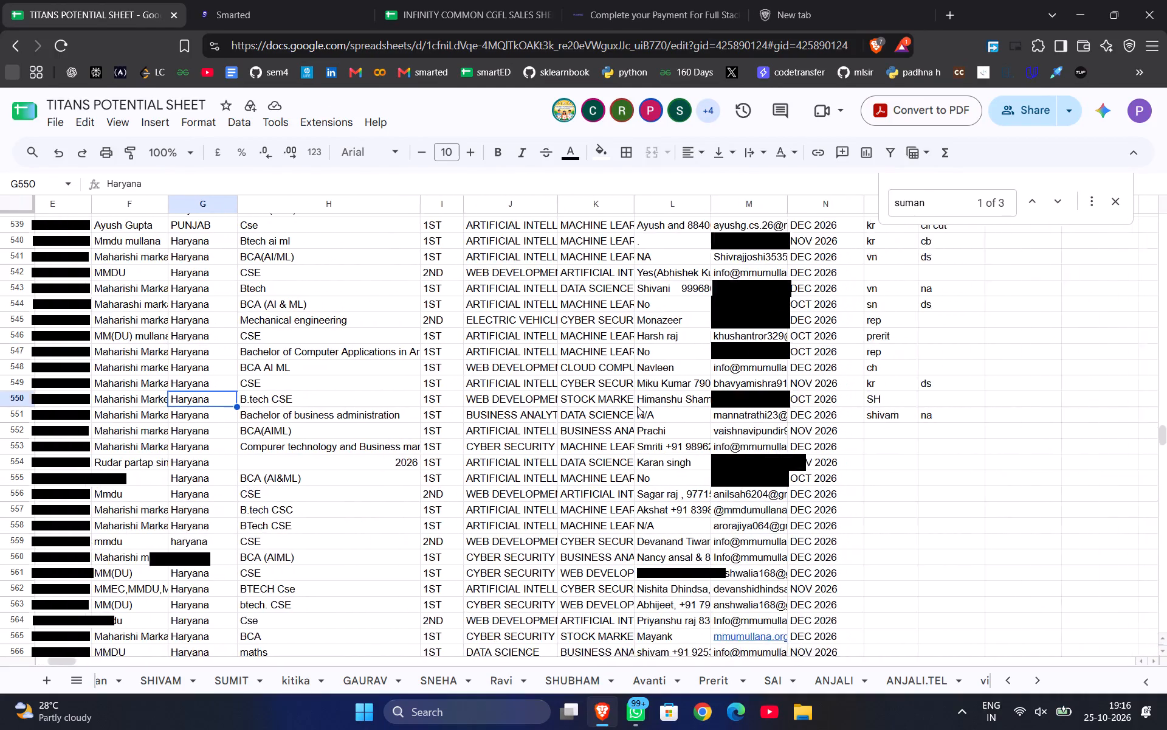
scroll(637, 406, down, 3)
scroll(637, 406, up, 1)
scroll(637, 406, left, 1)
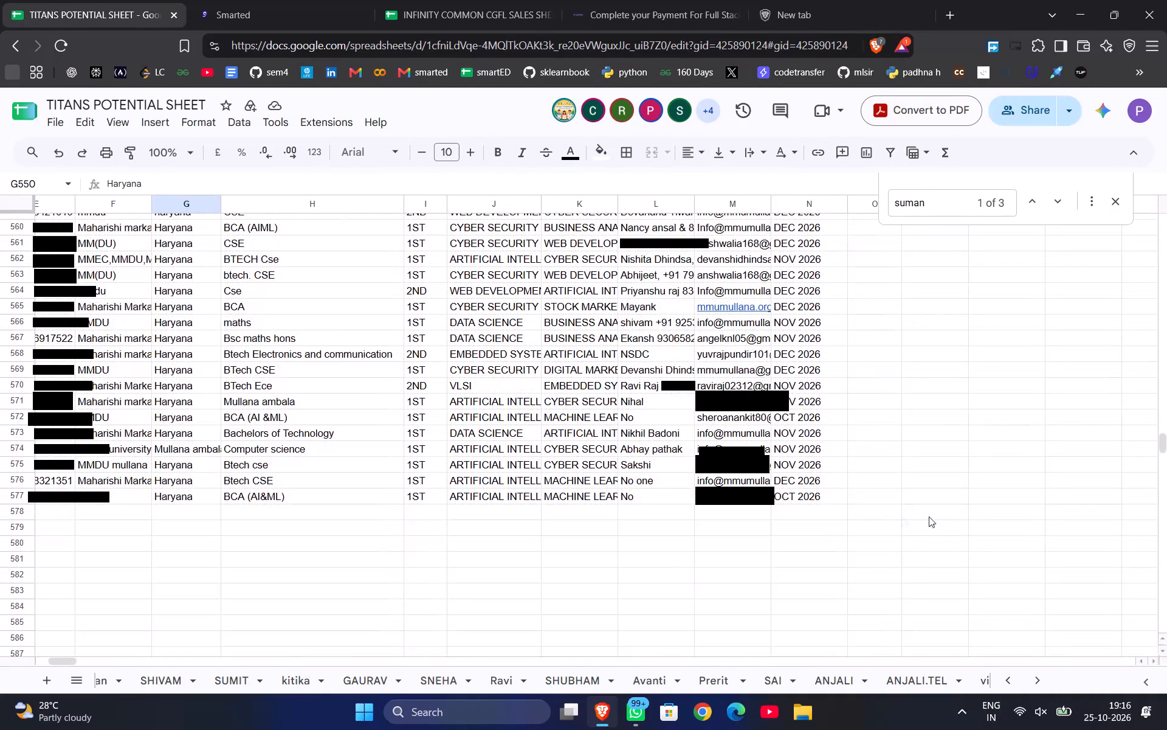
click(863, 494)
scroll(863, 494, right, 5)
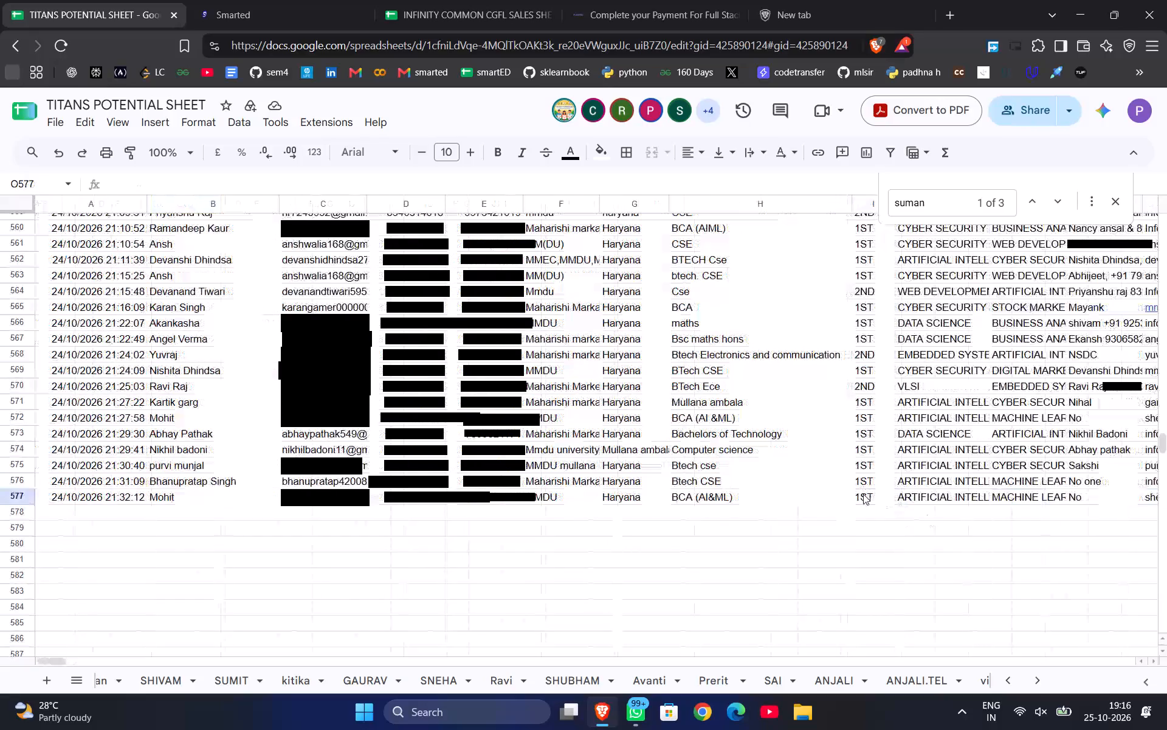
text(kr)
Search the sheet for the column D phone number of row 577 and check the assignments of the matching leads.
scroll(863, 494, right, 7)
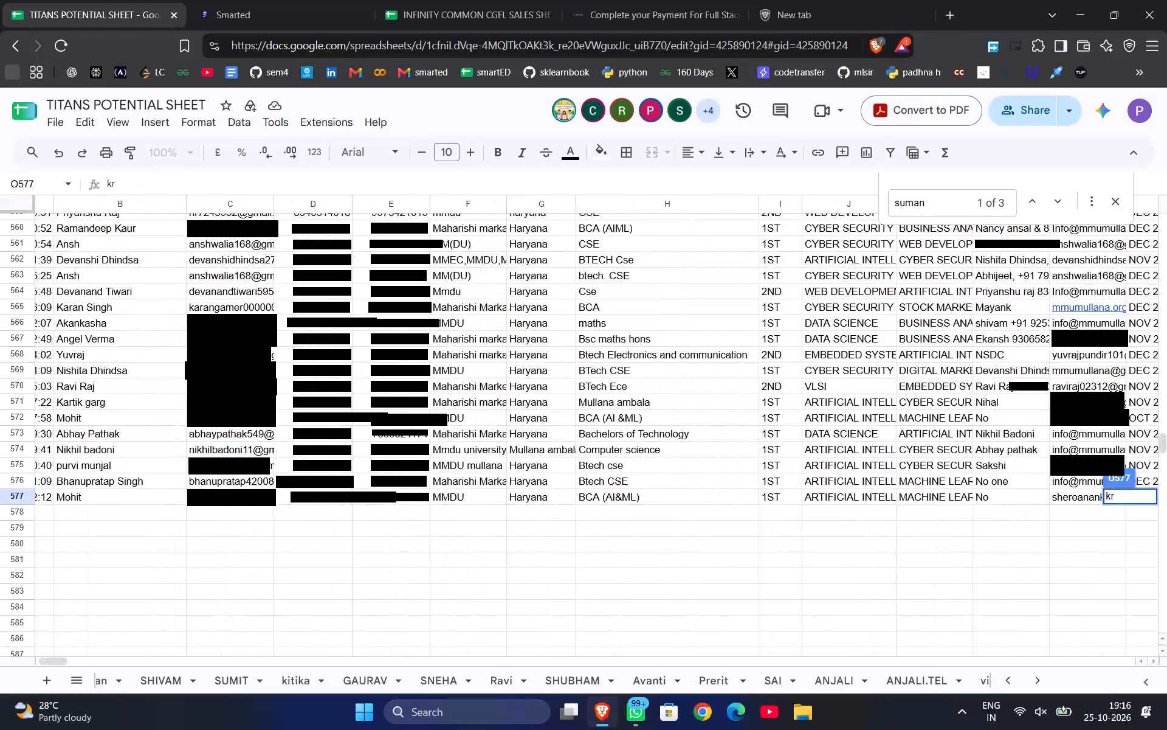
click(424, 503)
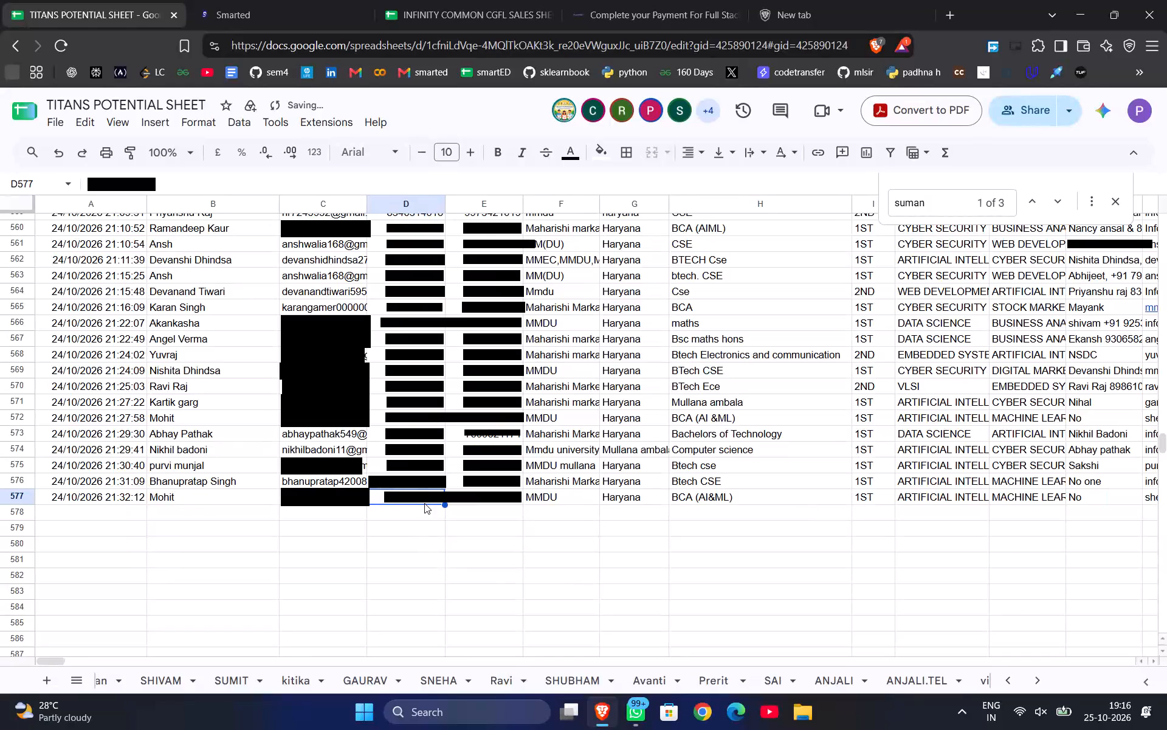
key(ctrl+c)
key(ctrl+f)
key(ctrl+v)
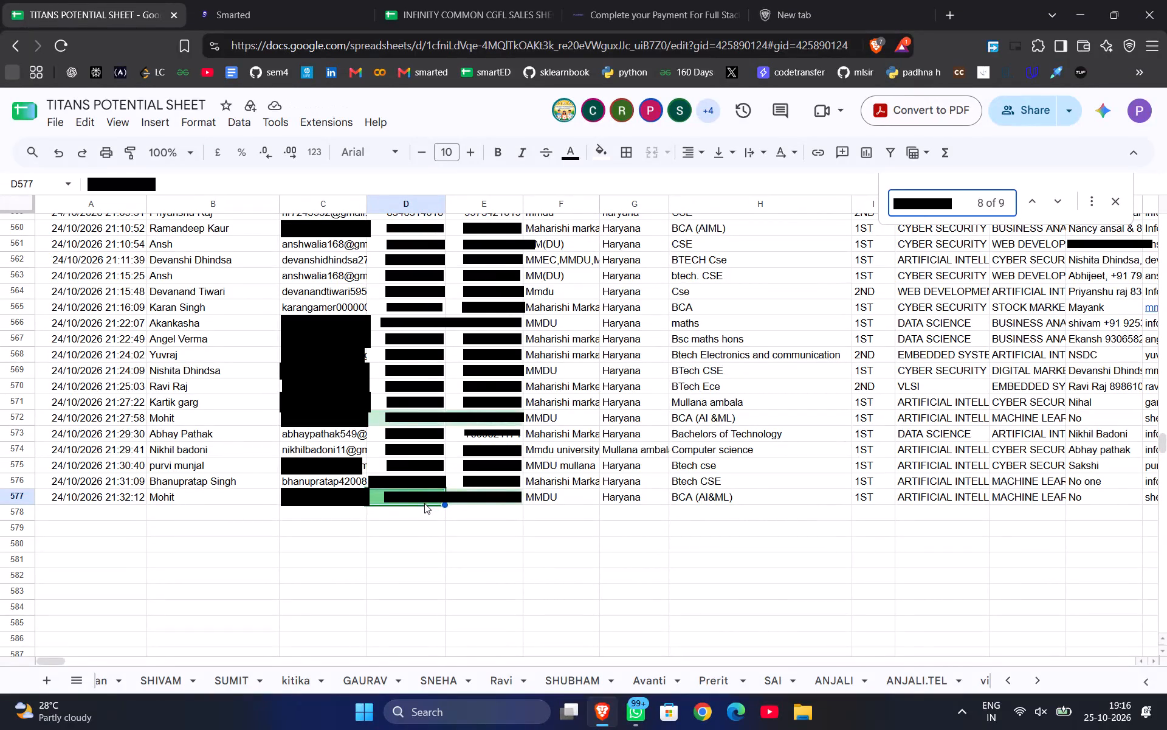
scroll(424, 503, up, 4)
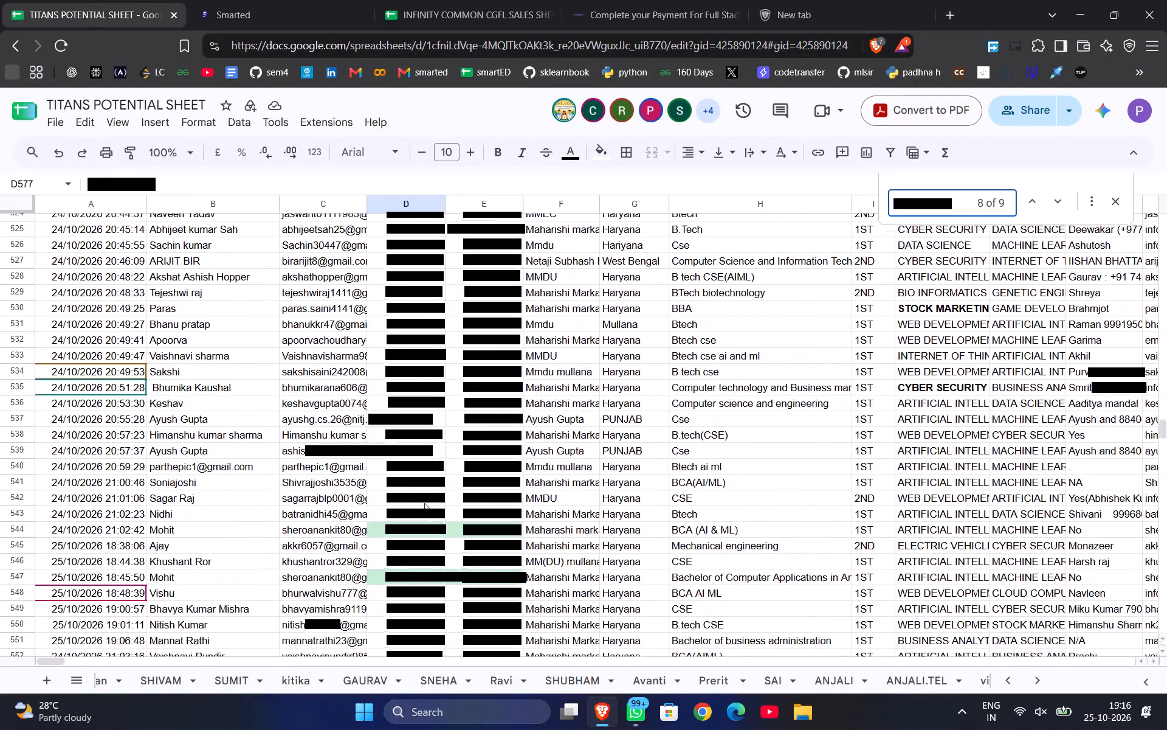
scroll(424, 503, down, 2)
scroll(424, 503, left, 3)
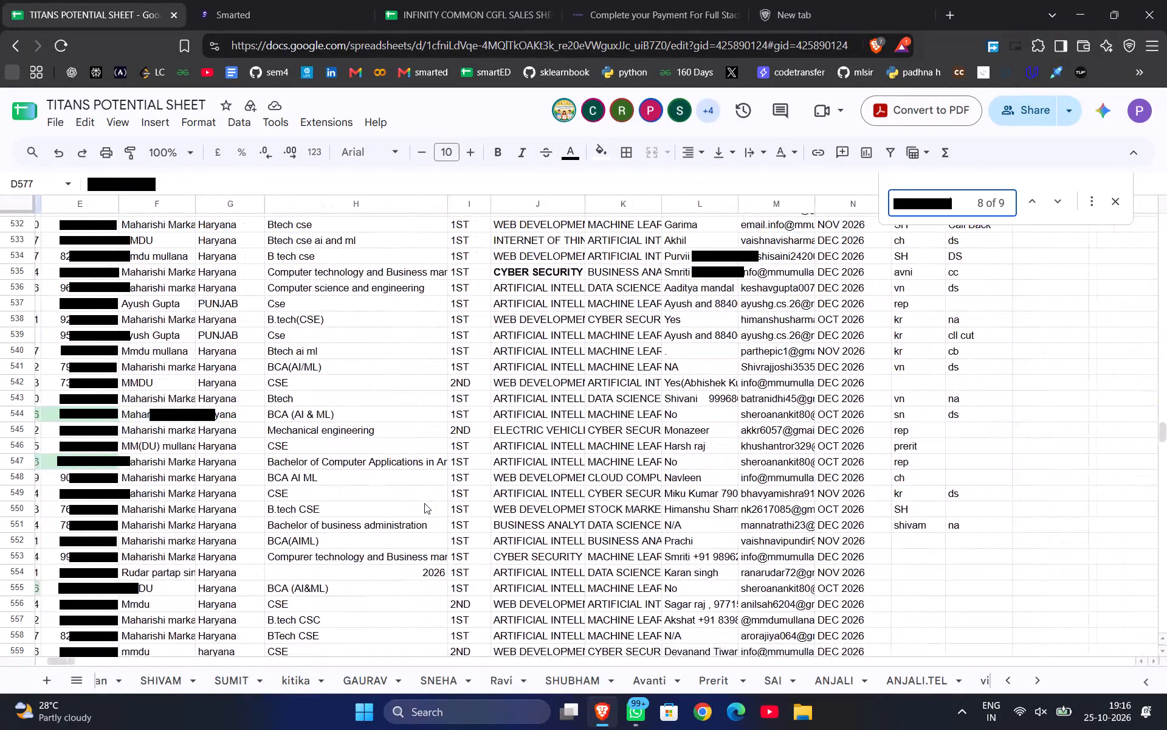
scroll(424, 503, left, 1)
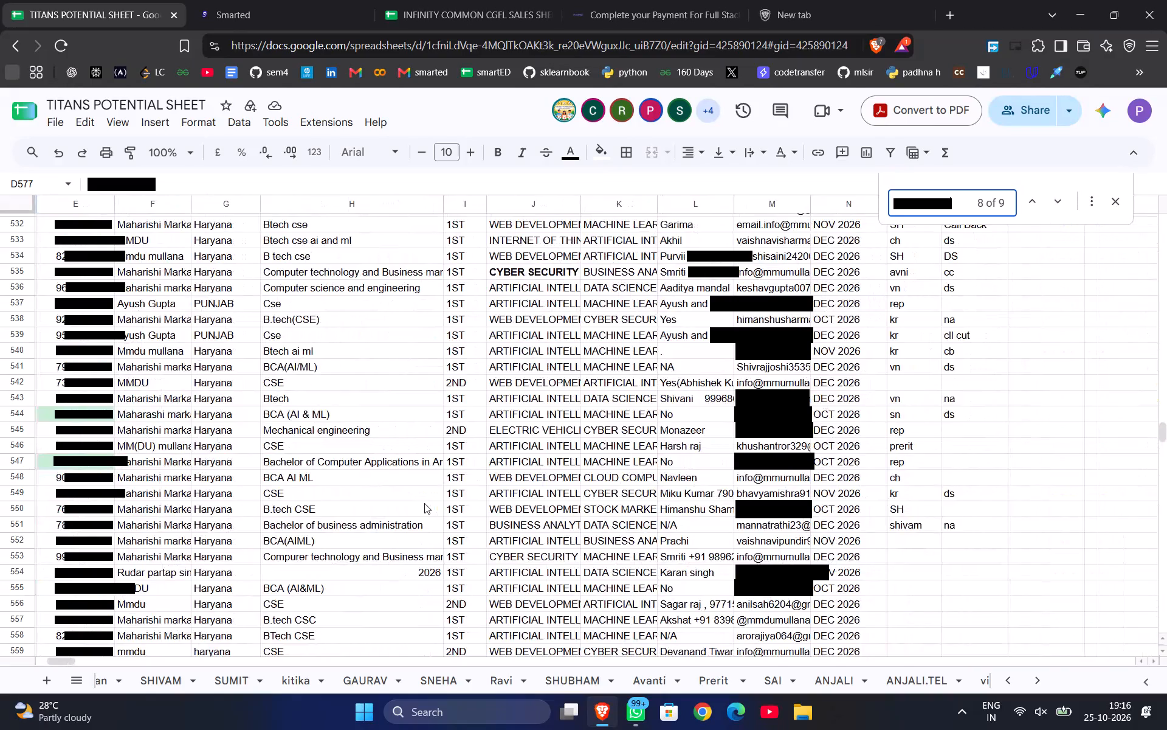
scroll(424, 503, down, 1)
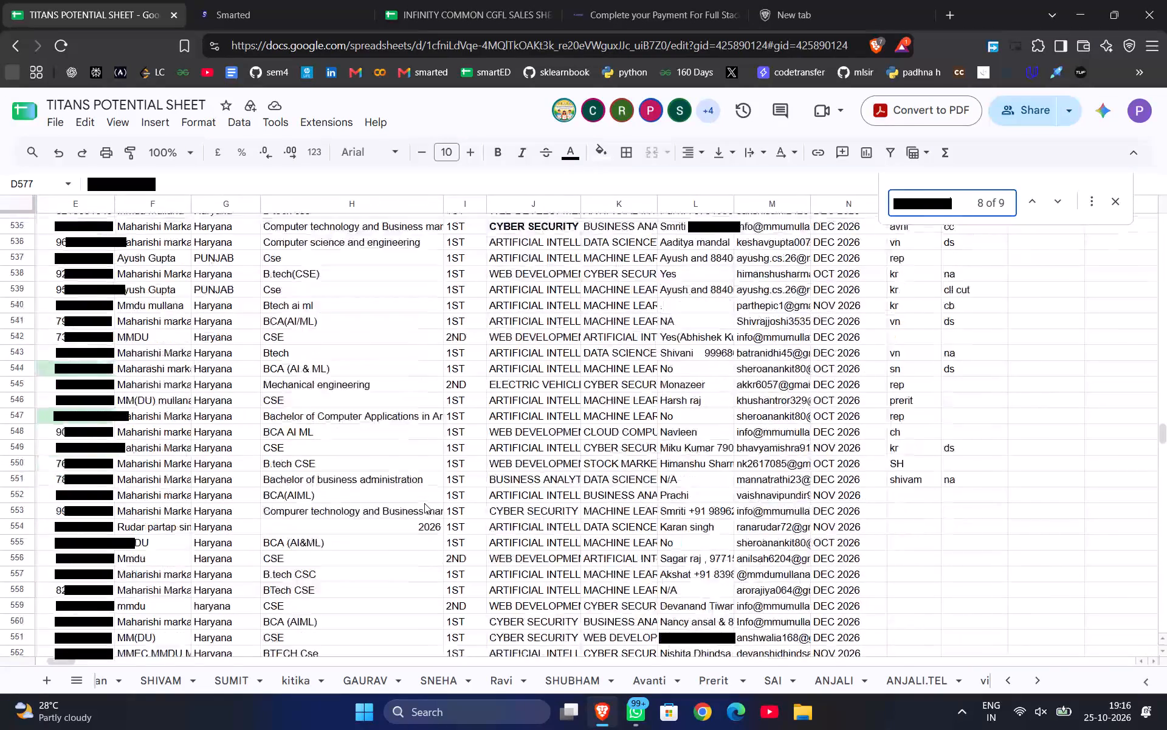
scroll(424, 503, down, 1)
scroll(424, 503, up, 1)
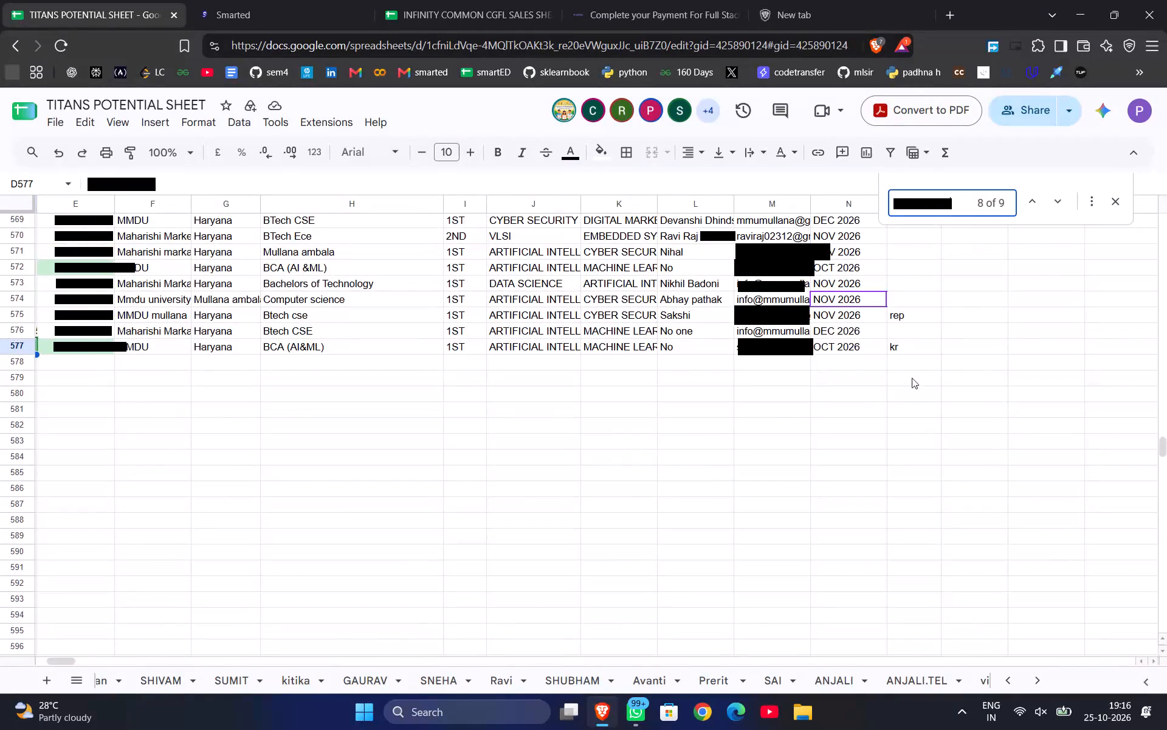
Mark the lead in row 577 as a repeat by entering rep in column O.
click(906, 347)
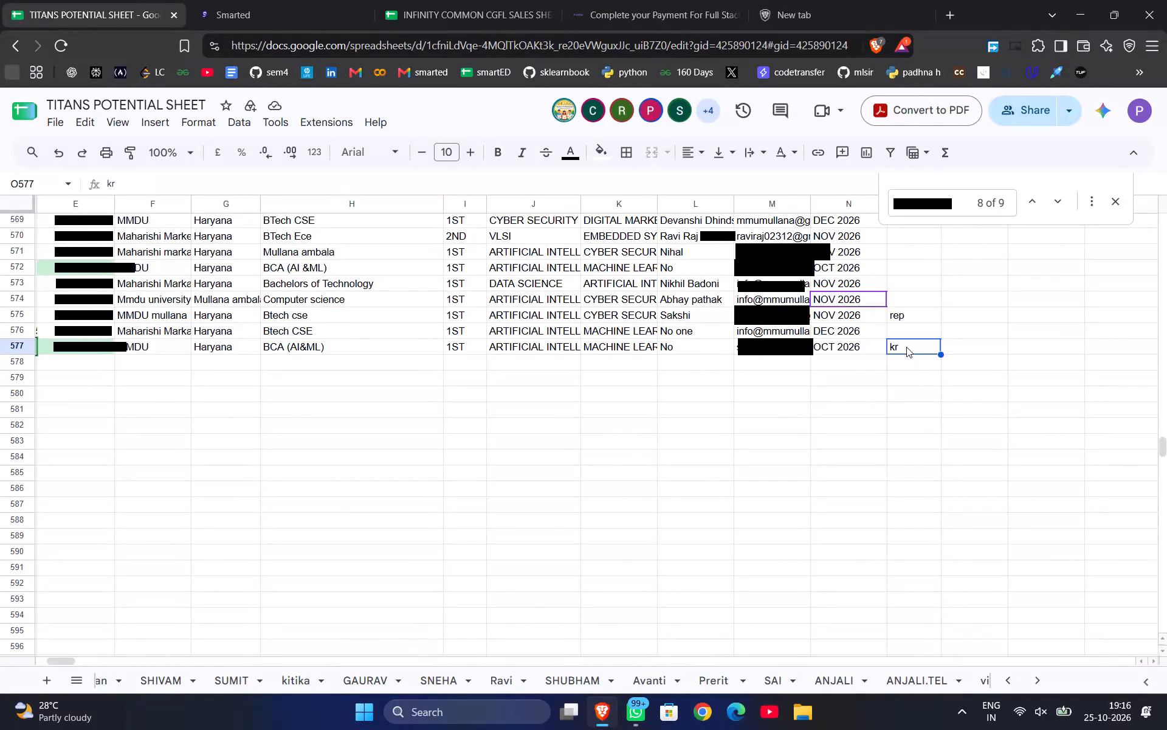
key(BackSpace)
text(rep)
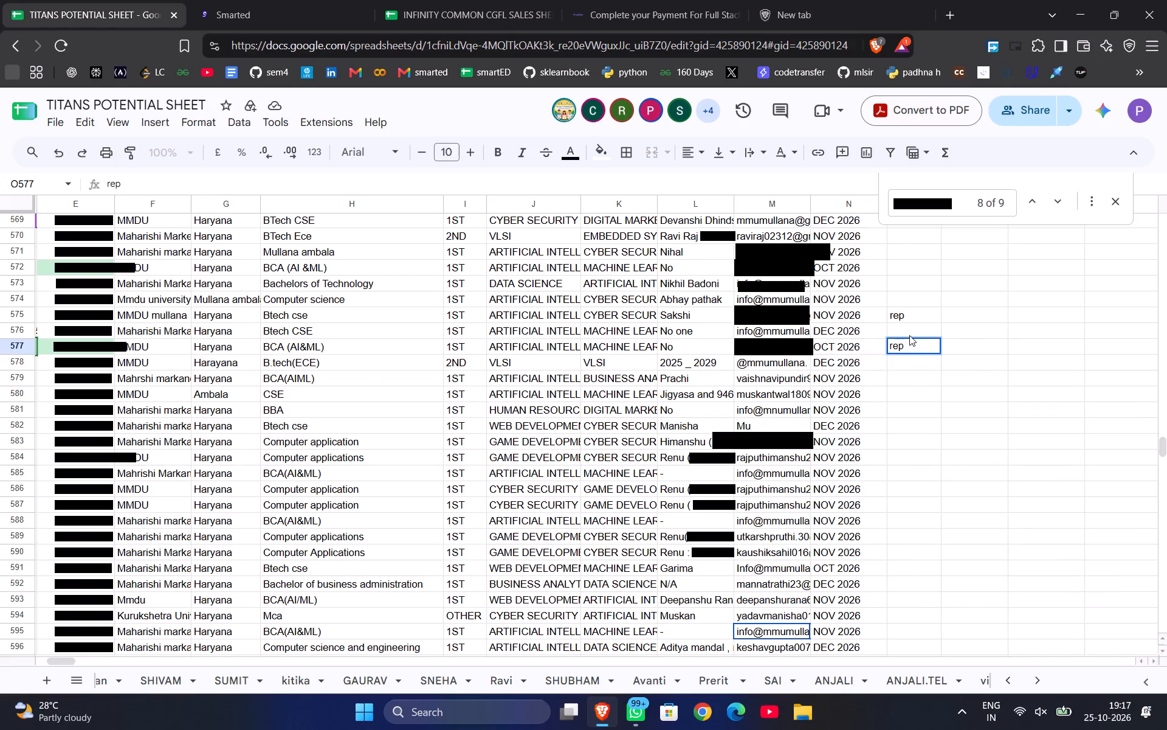
Assign the lead in row 601 to kr in column O.
scroll(909, 335, down, 3)
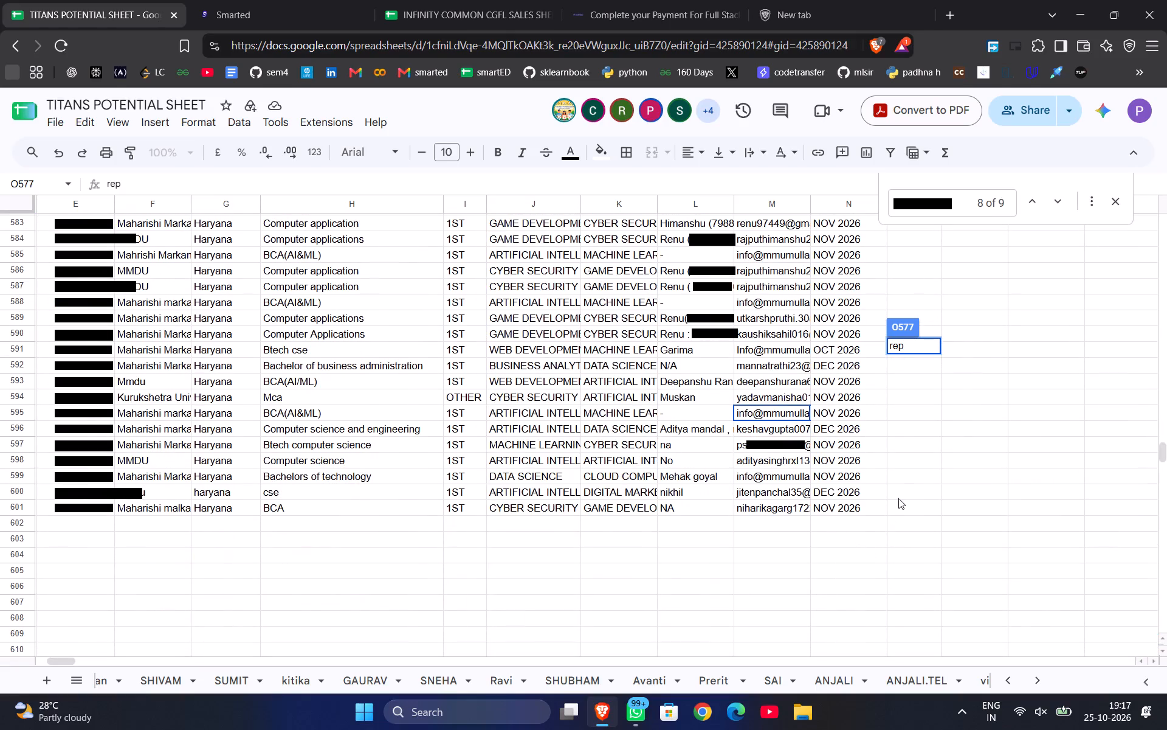
click(901, 506)
scroll(901, 506, right, 3)
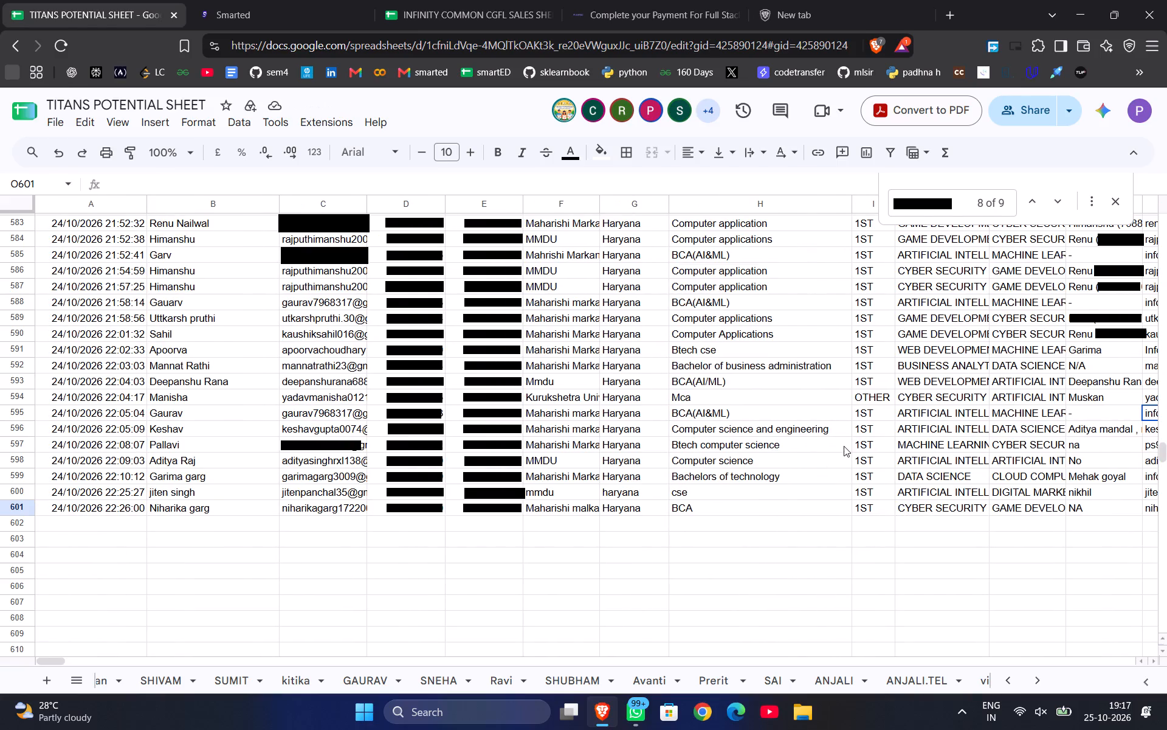
scroll(844, 446, up, 2)
scroll(844, 446, down, 5)
scroll(844, 446, left, 3)
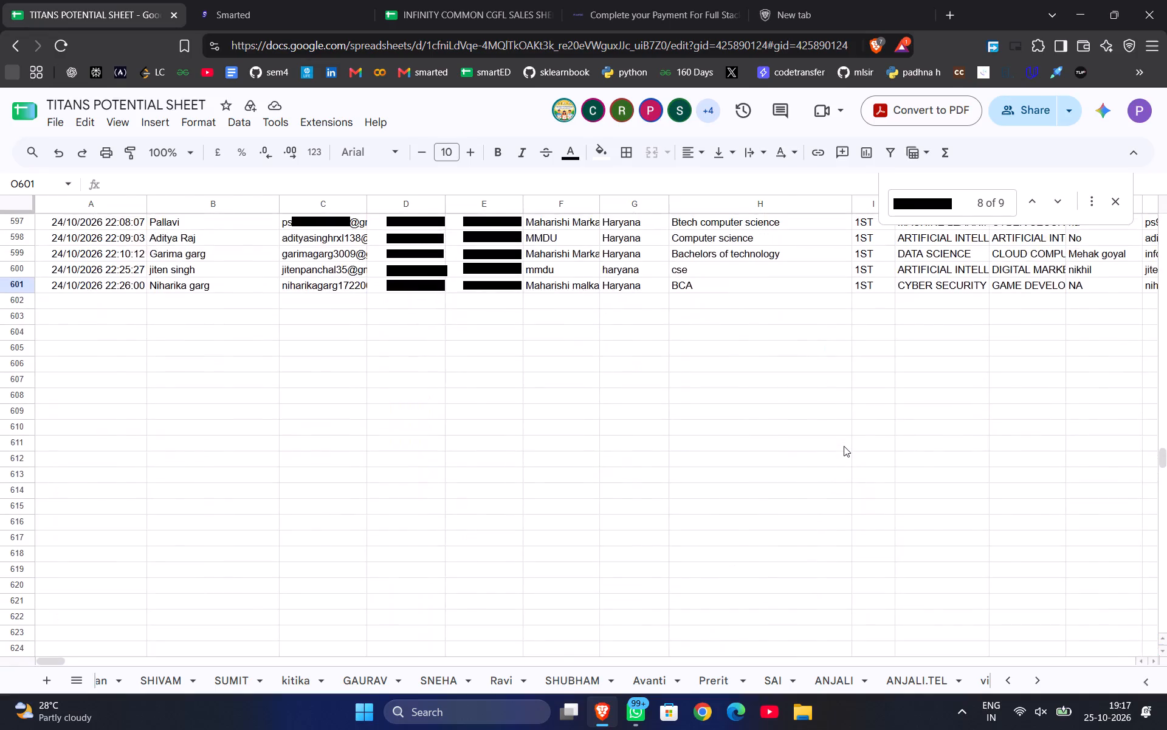
scroll(844, 446, left, 2)
text(kr)
Copy the column D phone number of row 601 and search the sheet for duplicates of it.
scroll(877, 363, right, 7)
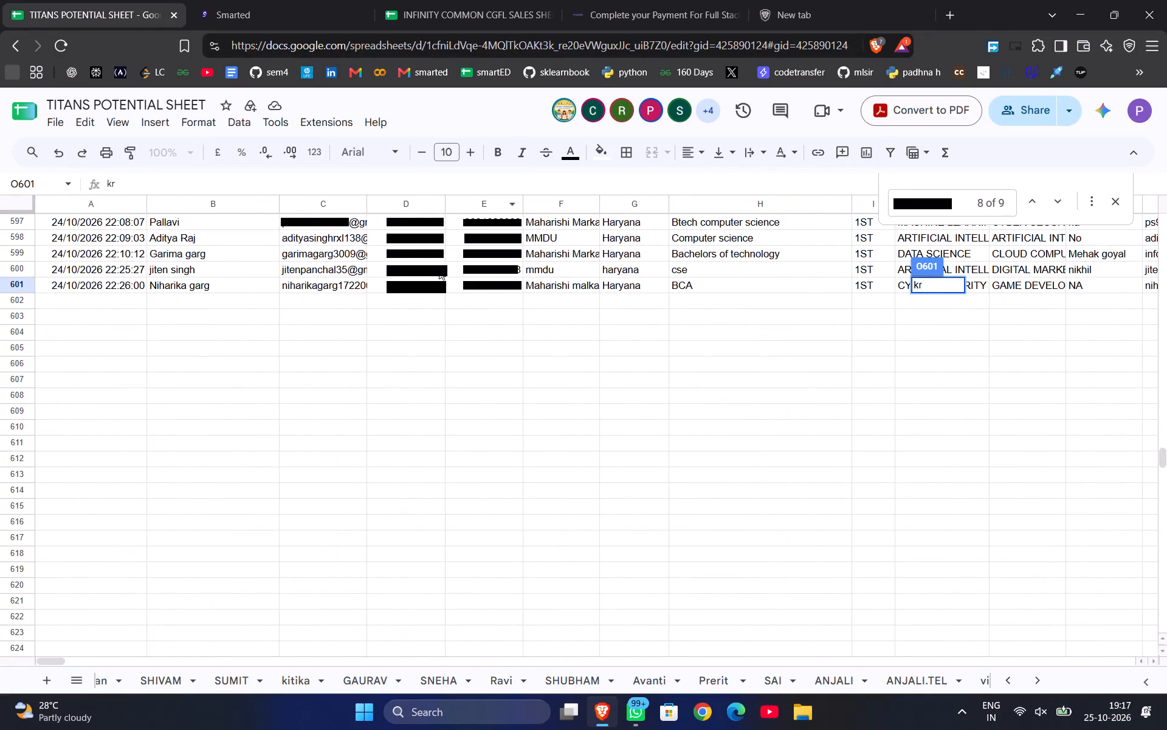
click(427, 285)
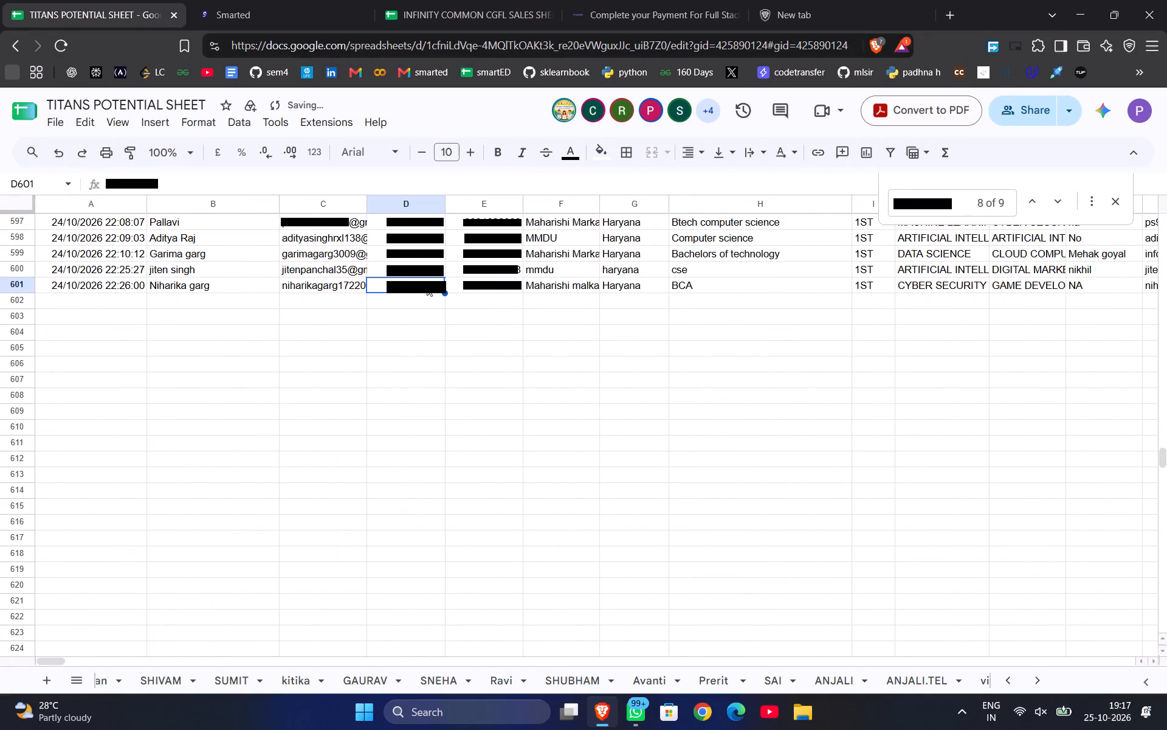
key(ctrl+c)
key(ctrl+f)
key(ctrl+v)
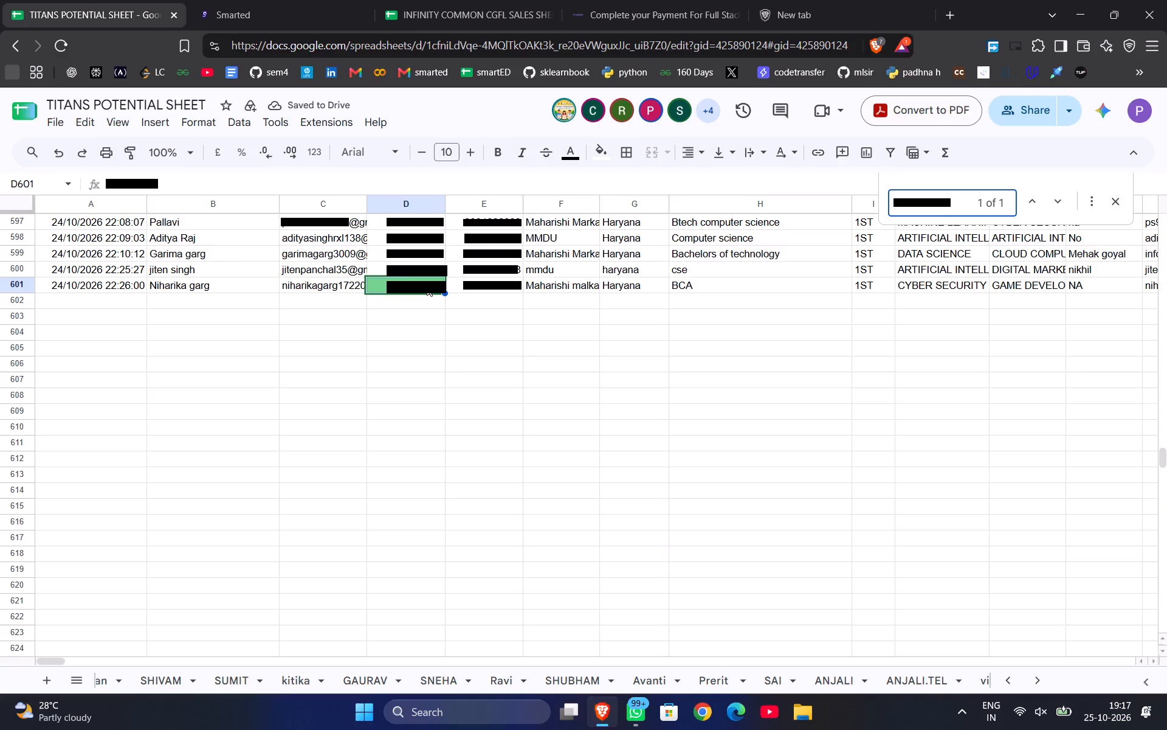
key(Return)
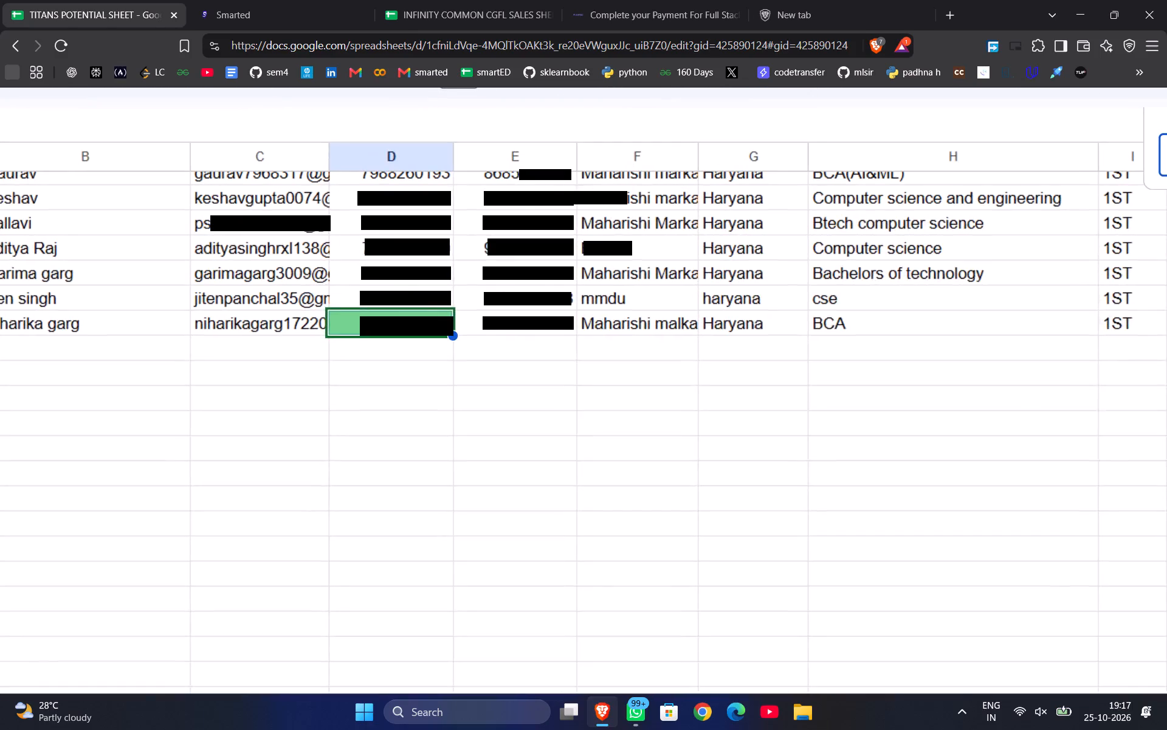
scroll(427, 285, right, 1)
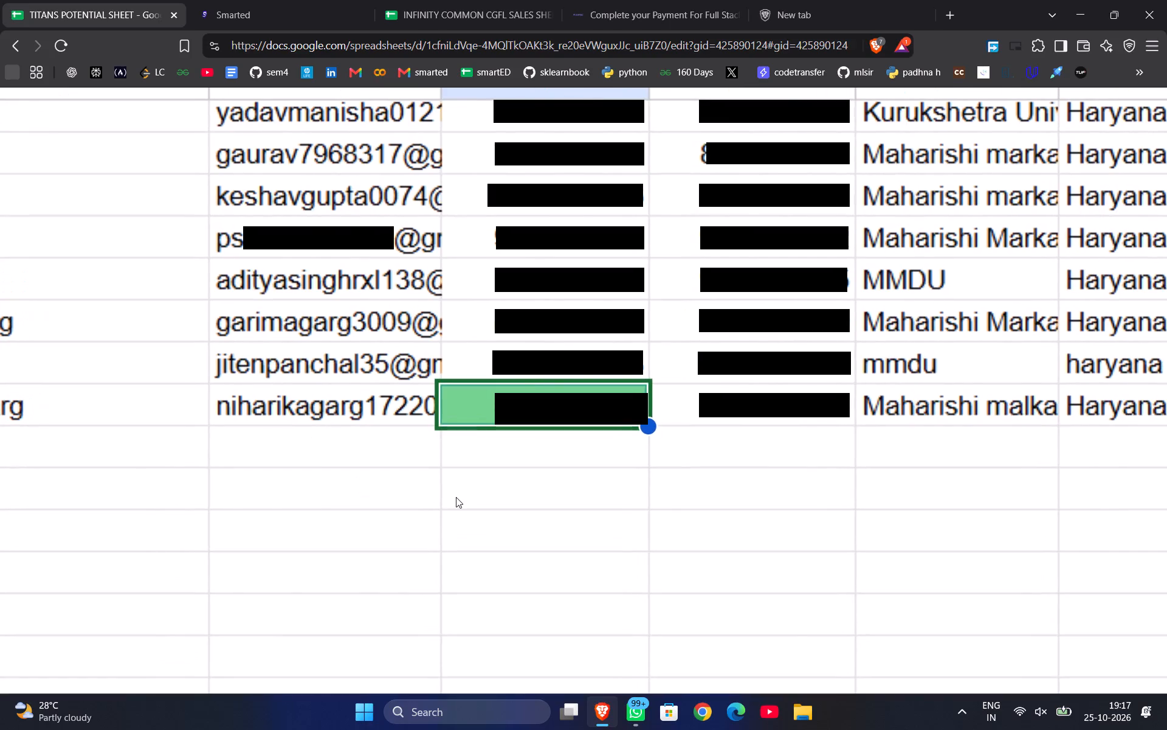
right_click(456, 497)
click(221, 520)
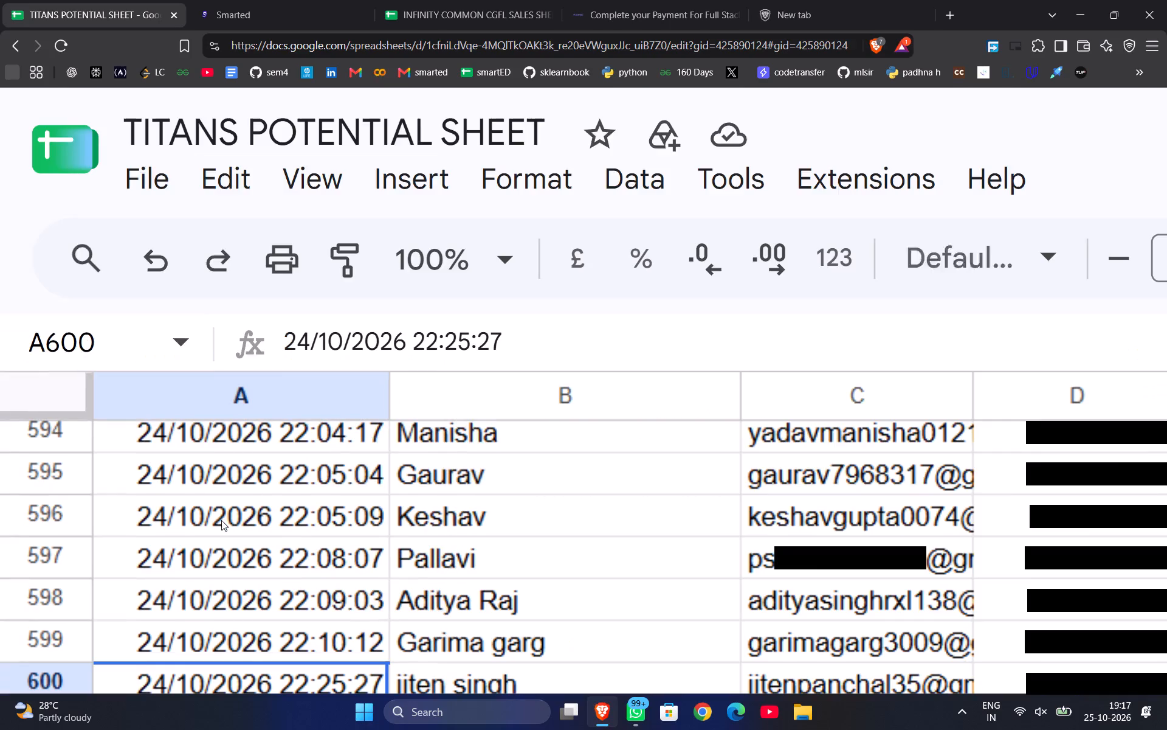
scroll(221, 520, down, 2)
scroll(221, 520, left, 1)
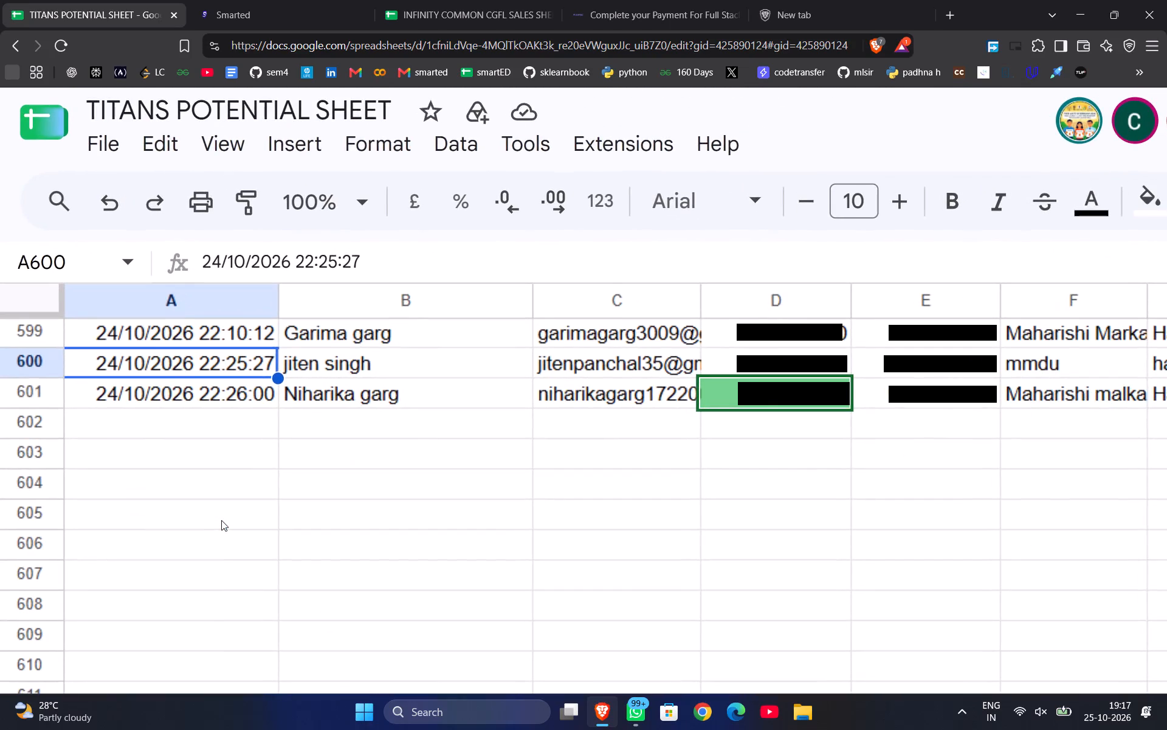
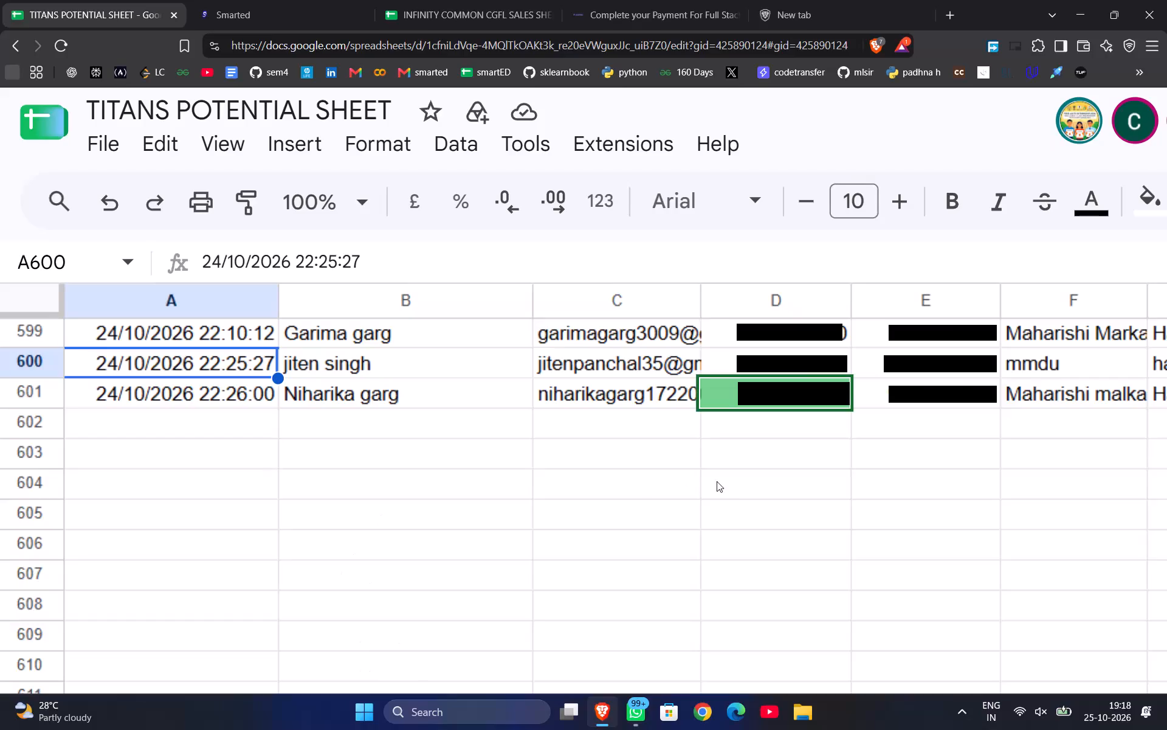
Record the call status na in column P for the lead in row 601.
click(933, 401)
scroll(933, 401, left, 6)
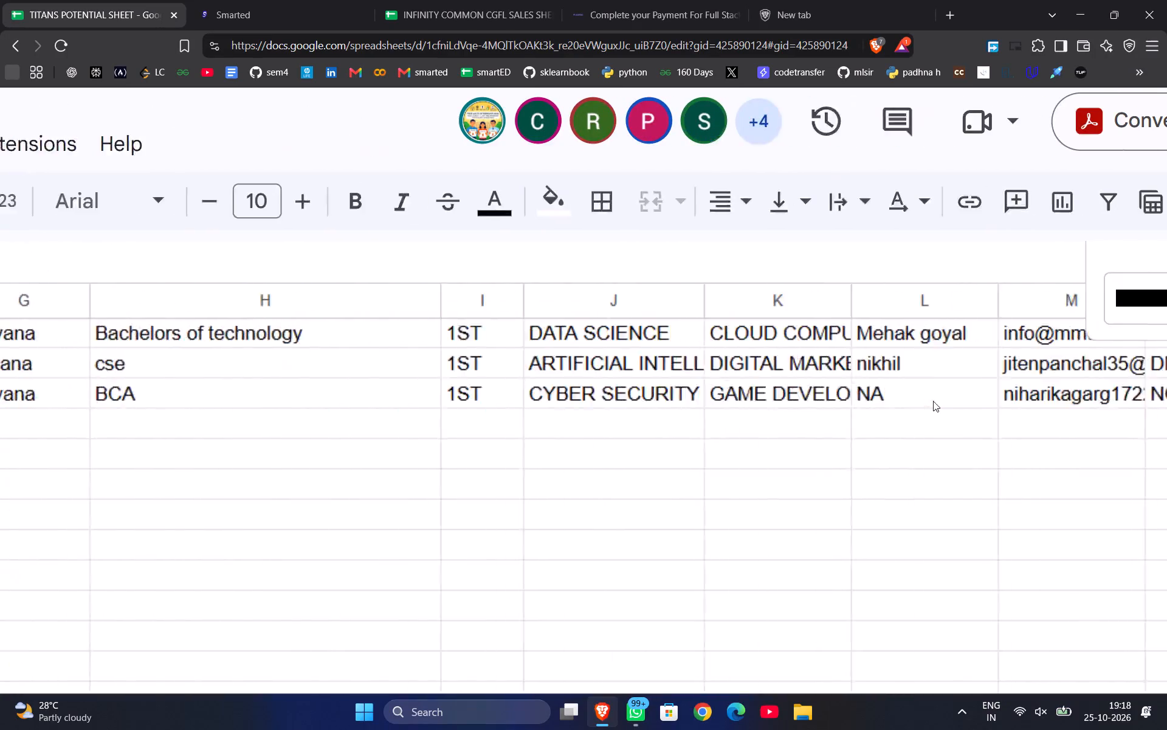
scroll(933, 401, left, 1)
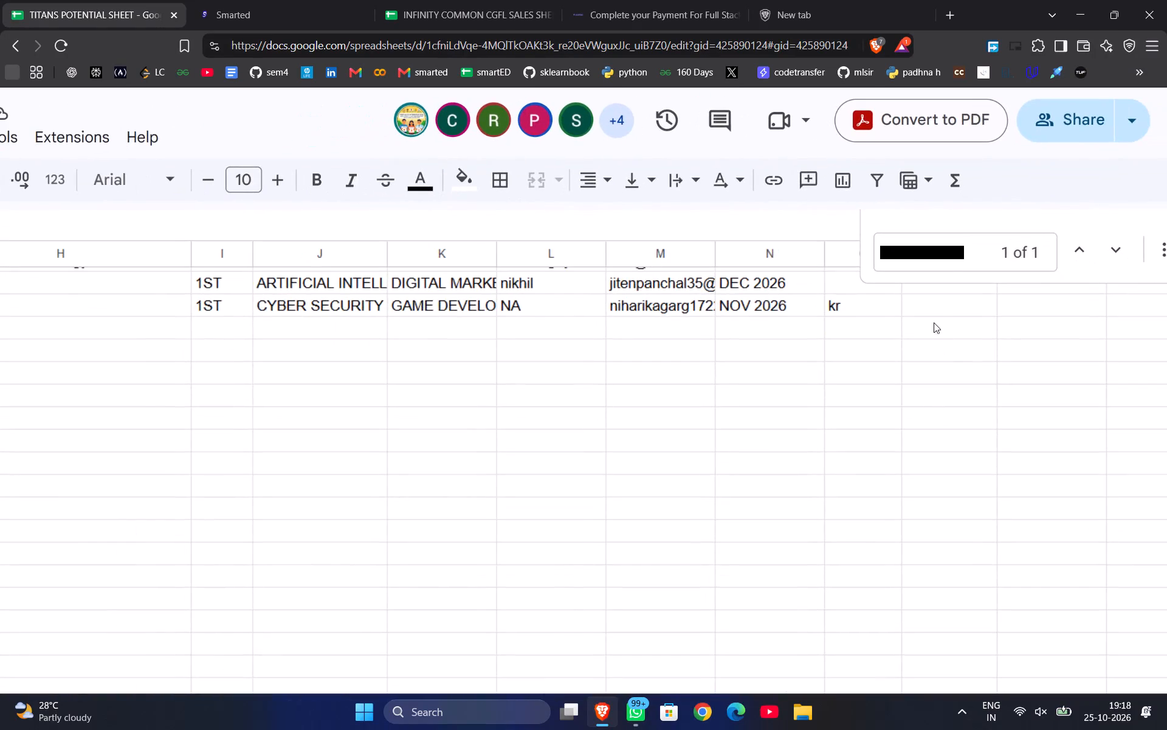
click(926, 309)
text(na)
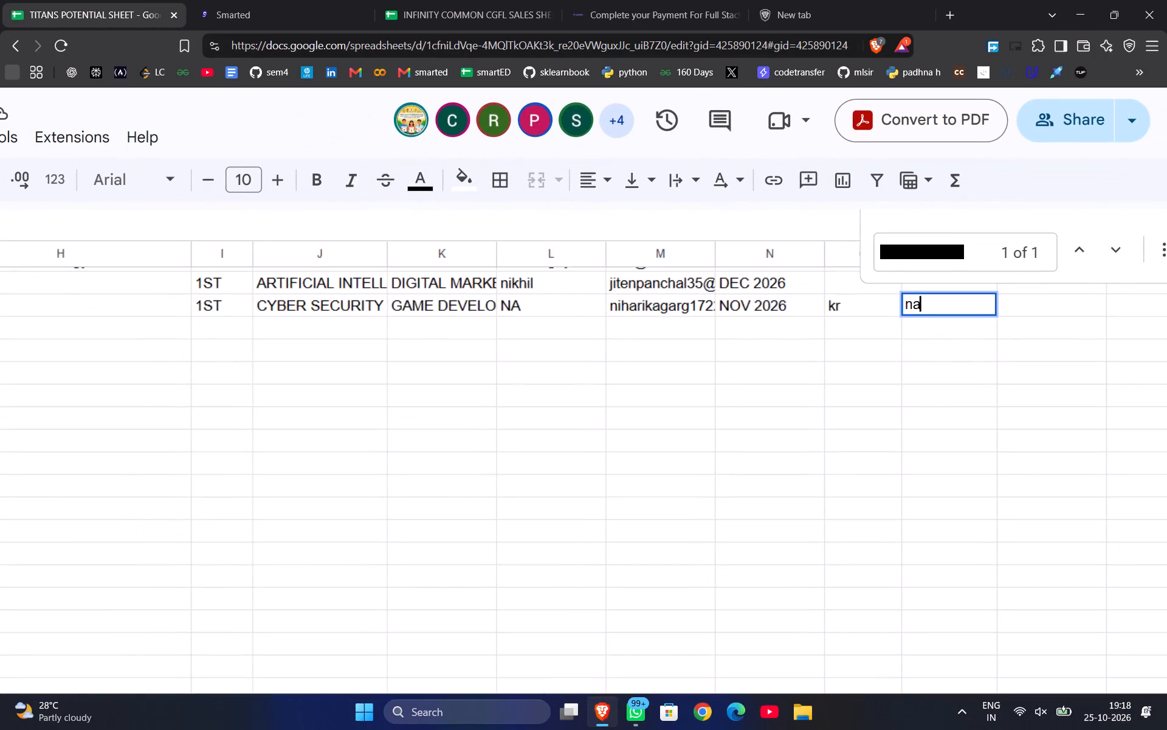
click(744, 361)
scroll(744, 361, right, 10)
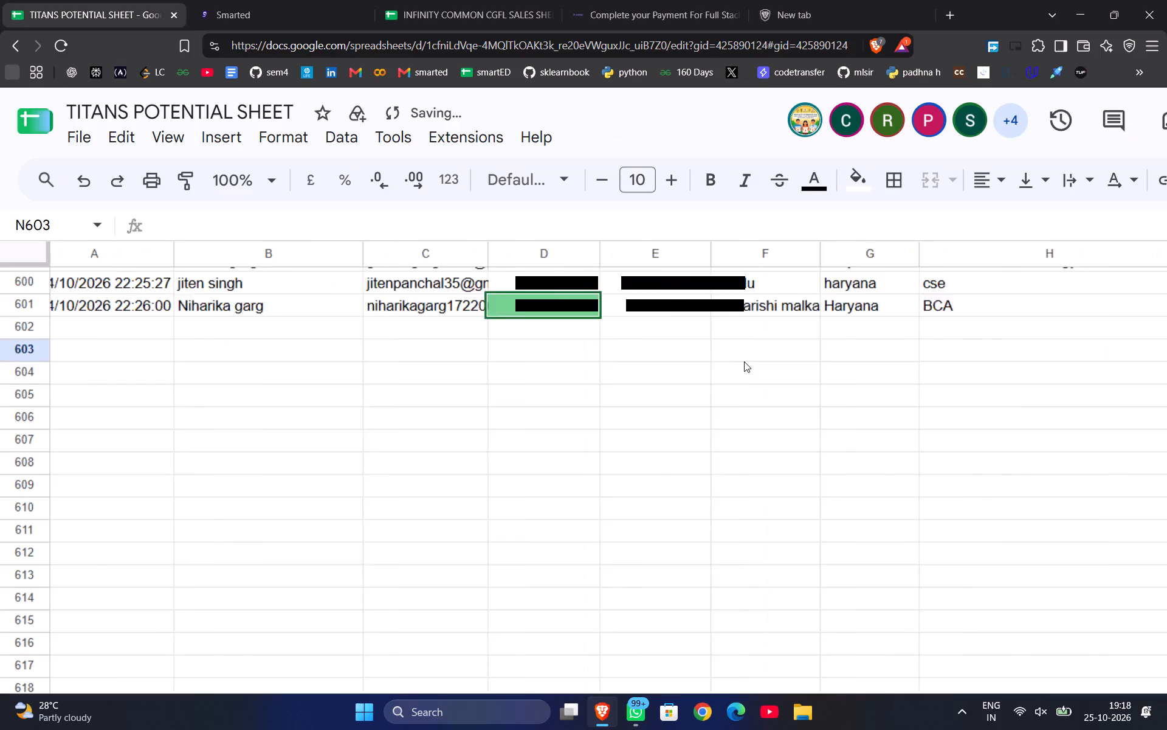
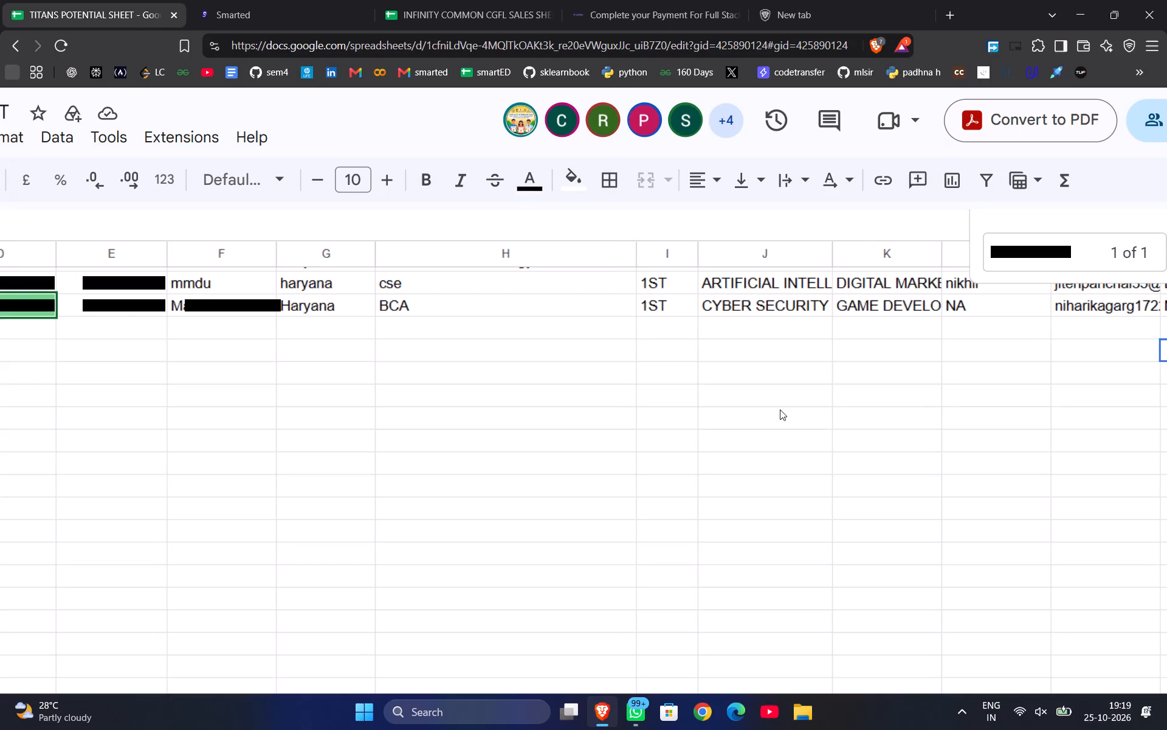
Assign the lead in row 600 to kr in column O.
scroll(780, 409, left, 3)
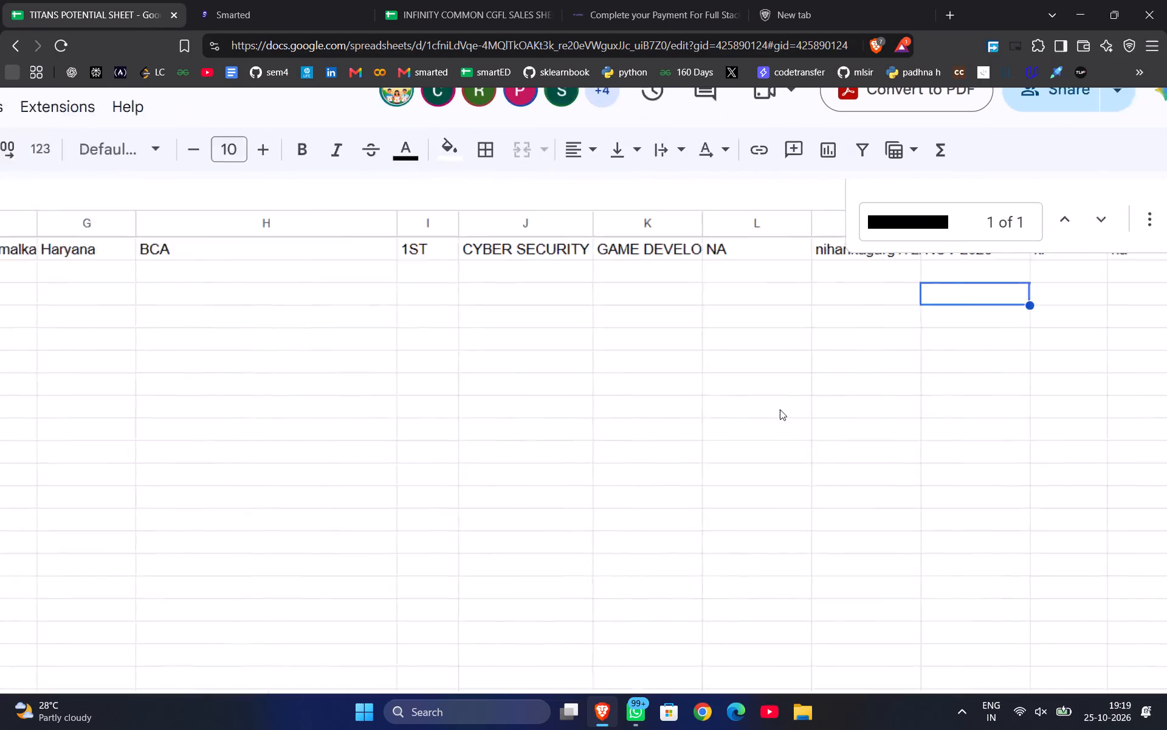
scroll(780, 409, left, 3)
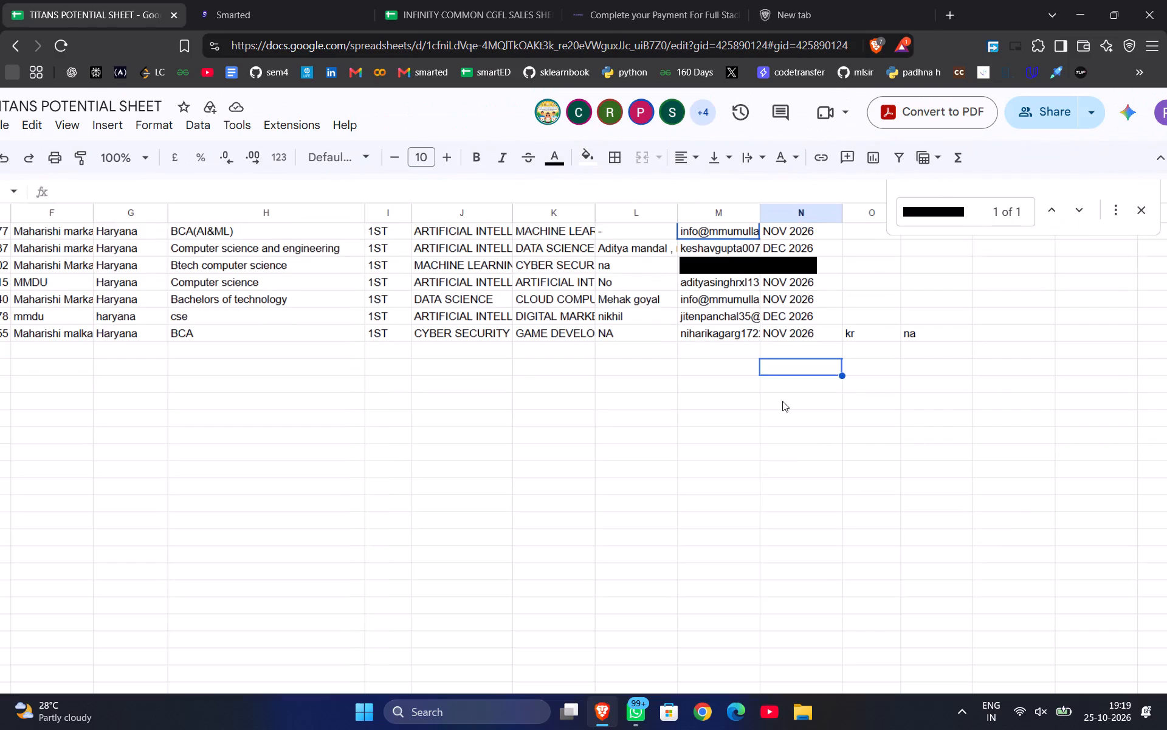
click(863, 318)
text(kr)
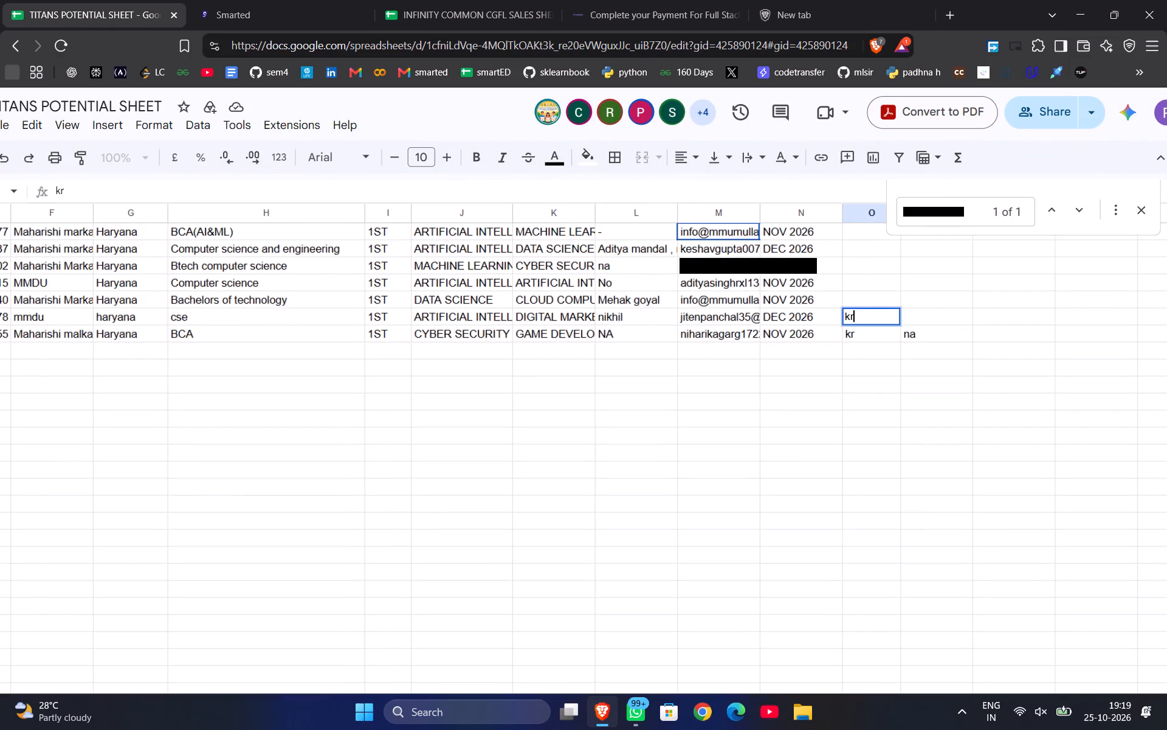
scroll(863, 318, right, 7)
click(421, 343)
Search the sheet for the phone number in column D of row 600 and go through the matches for duplicates.
scroll(421, 343, right, 5)
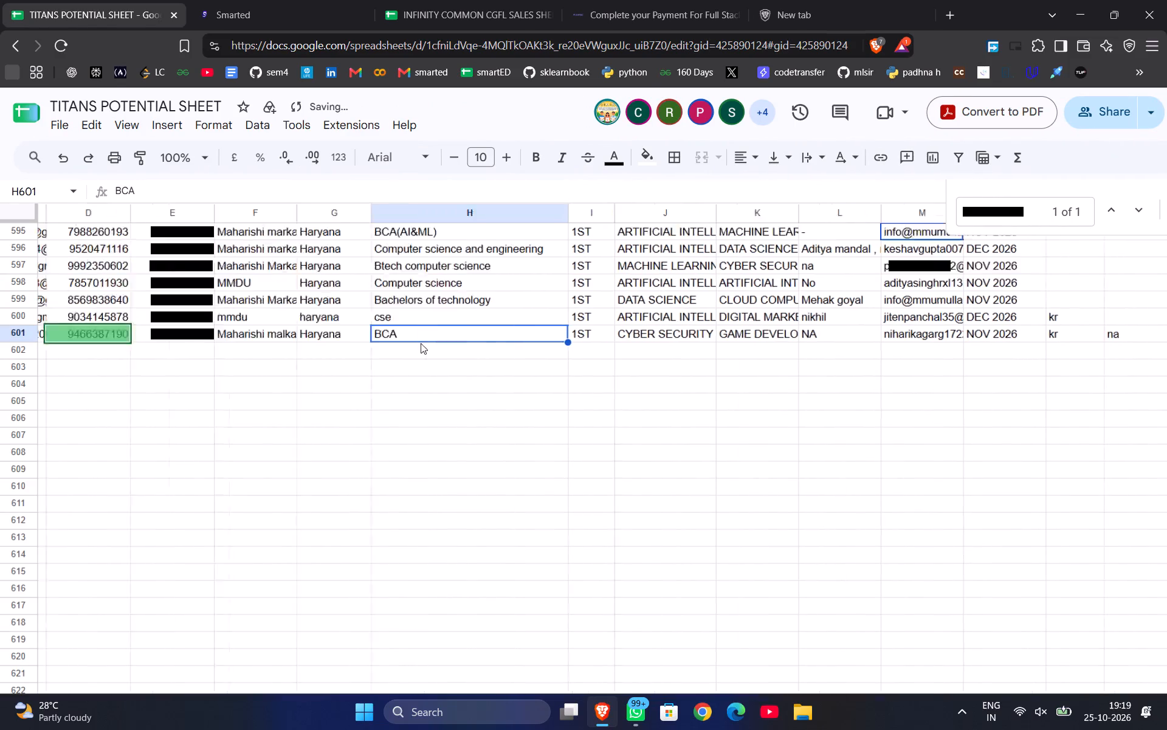
scroll(421, 343, right, 3)
click(418, 315)
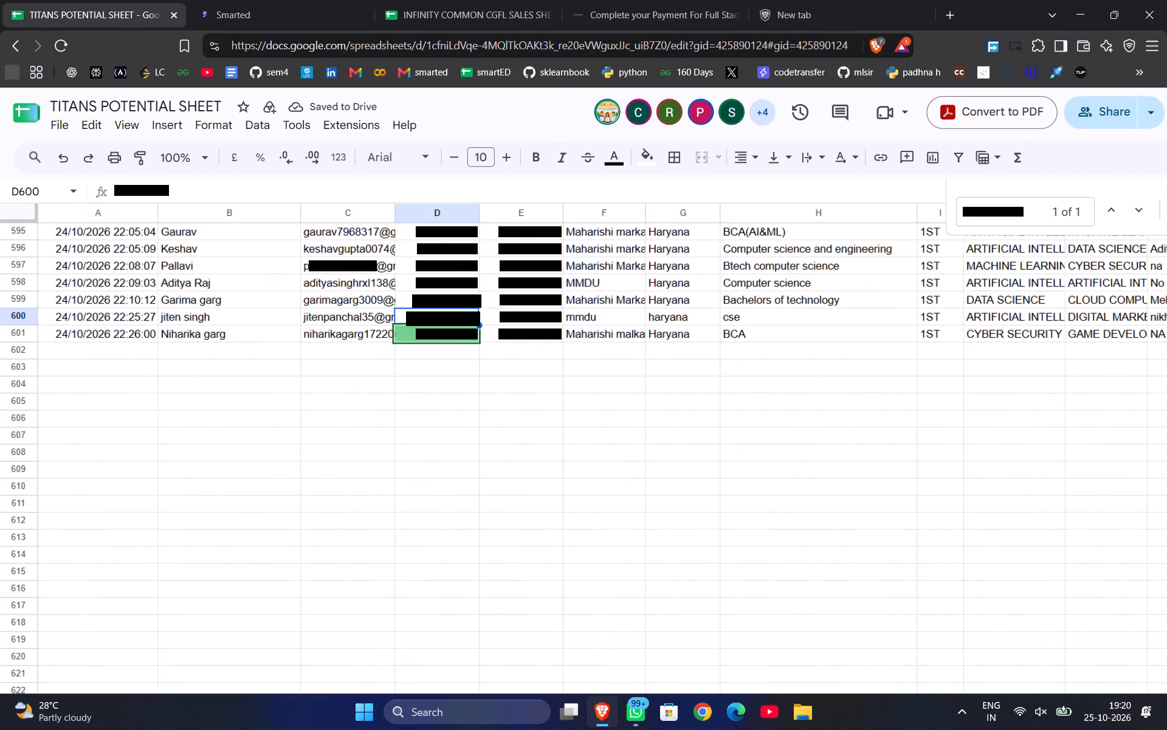
key(ctrl+c)
key(ctrl+f)
key(ctrl+v)
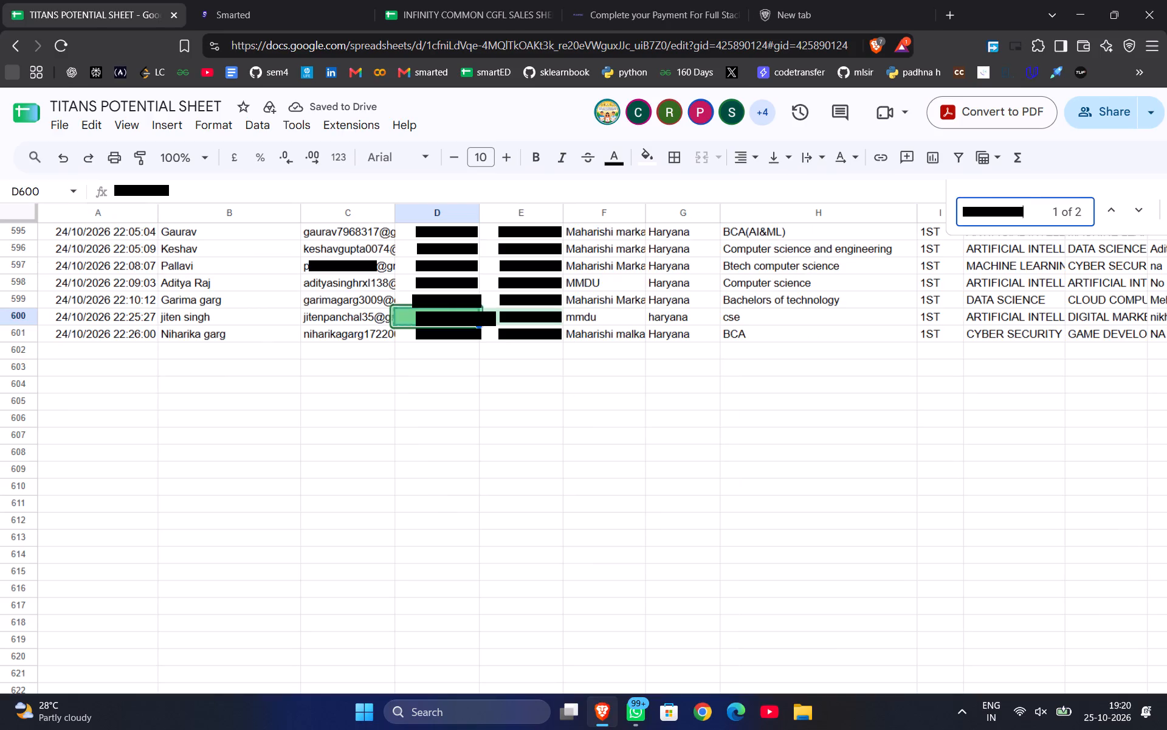
key(Return)
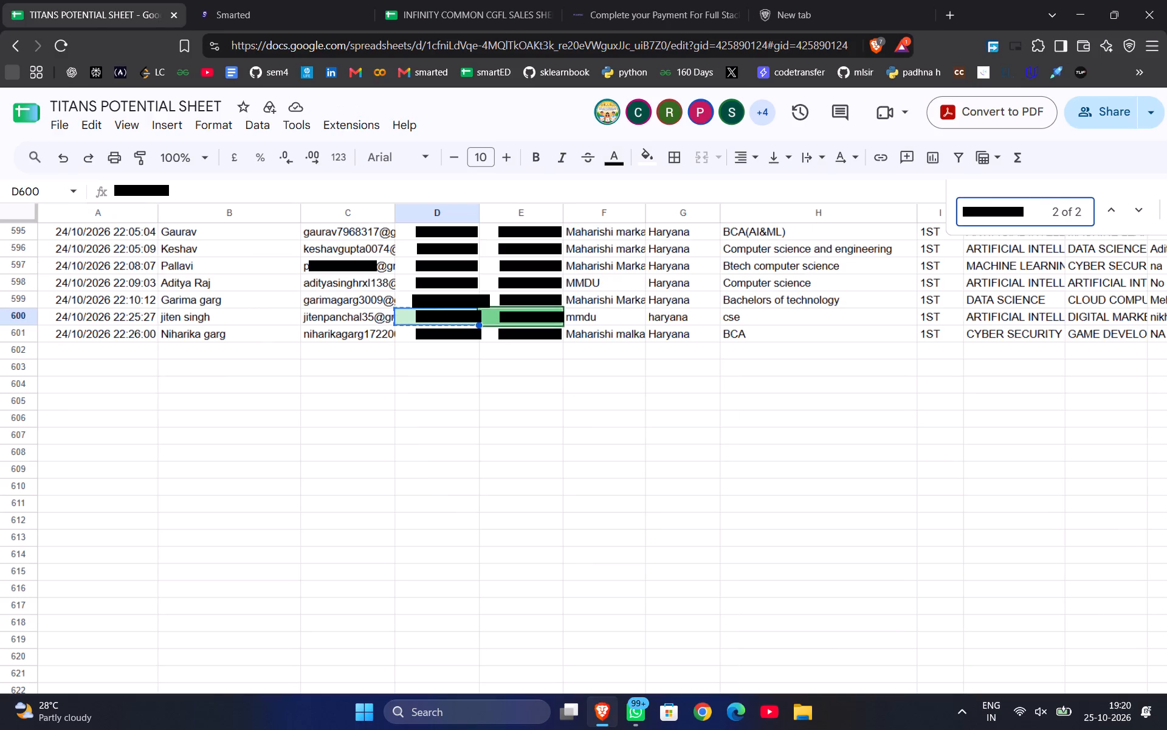
key(Return)
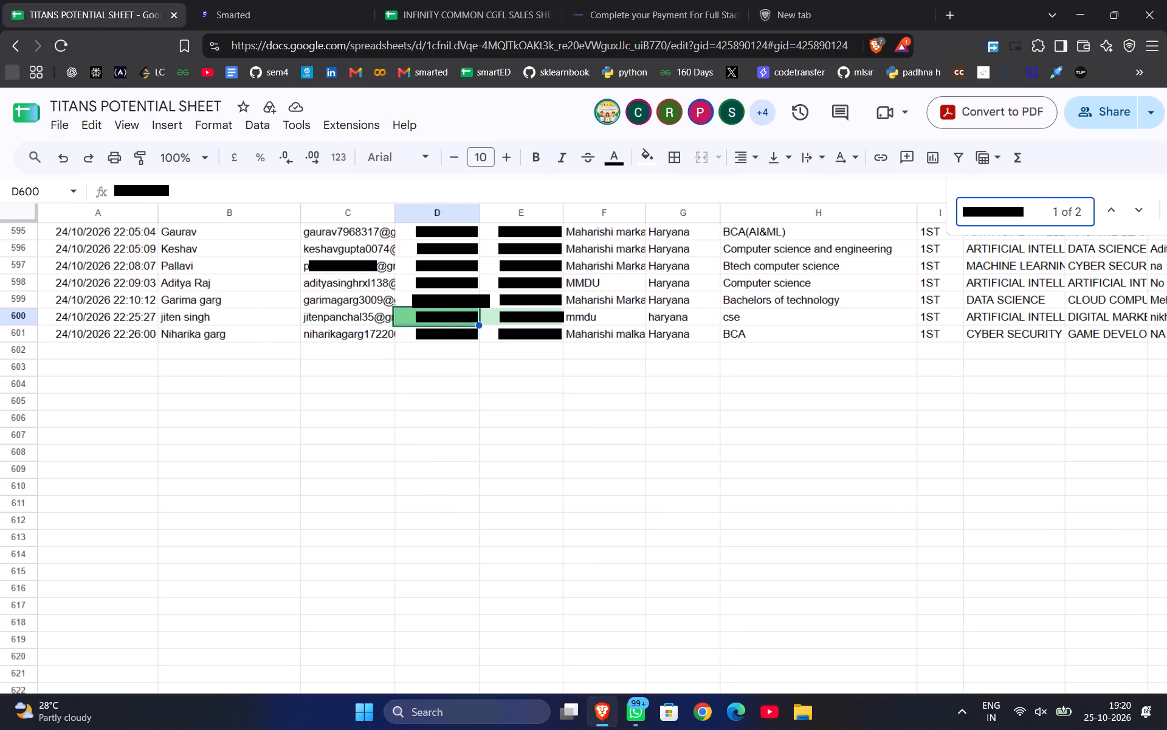
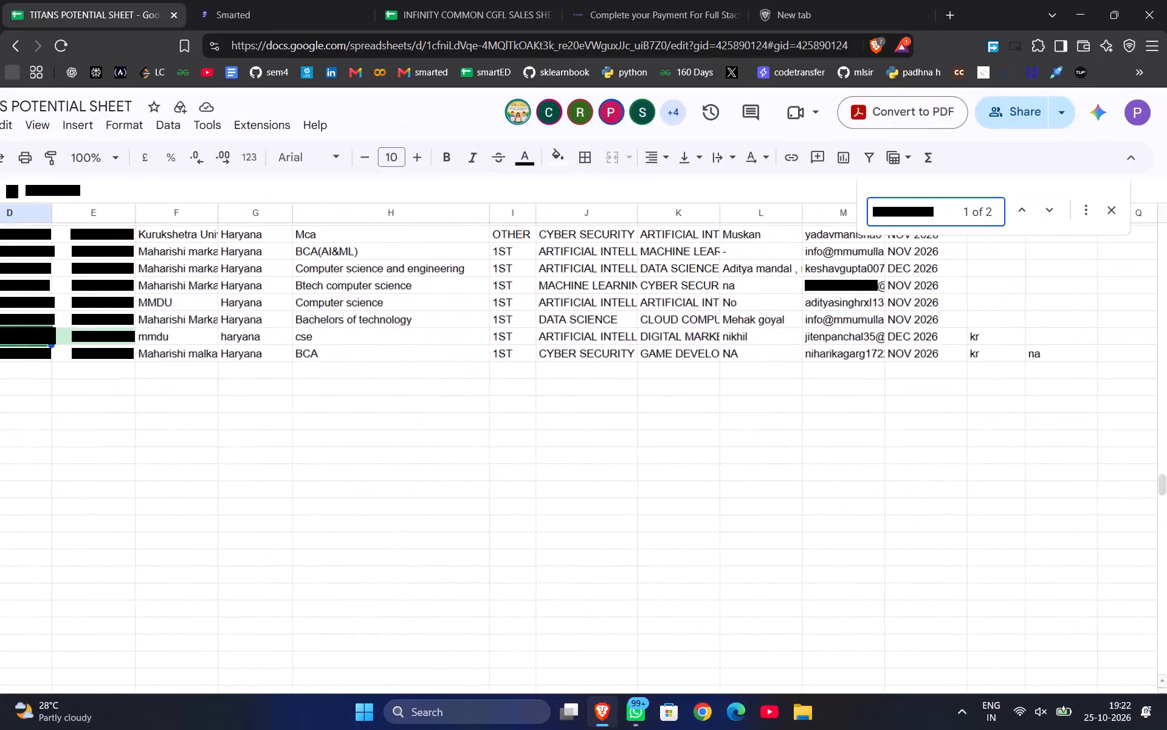
Record the call status na in column P for the lead in row 600.
scroll(418, 315, left, 2)
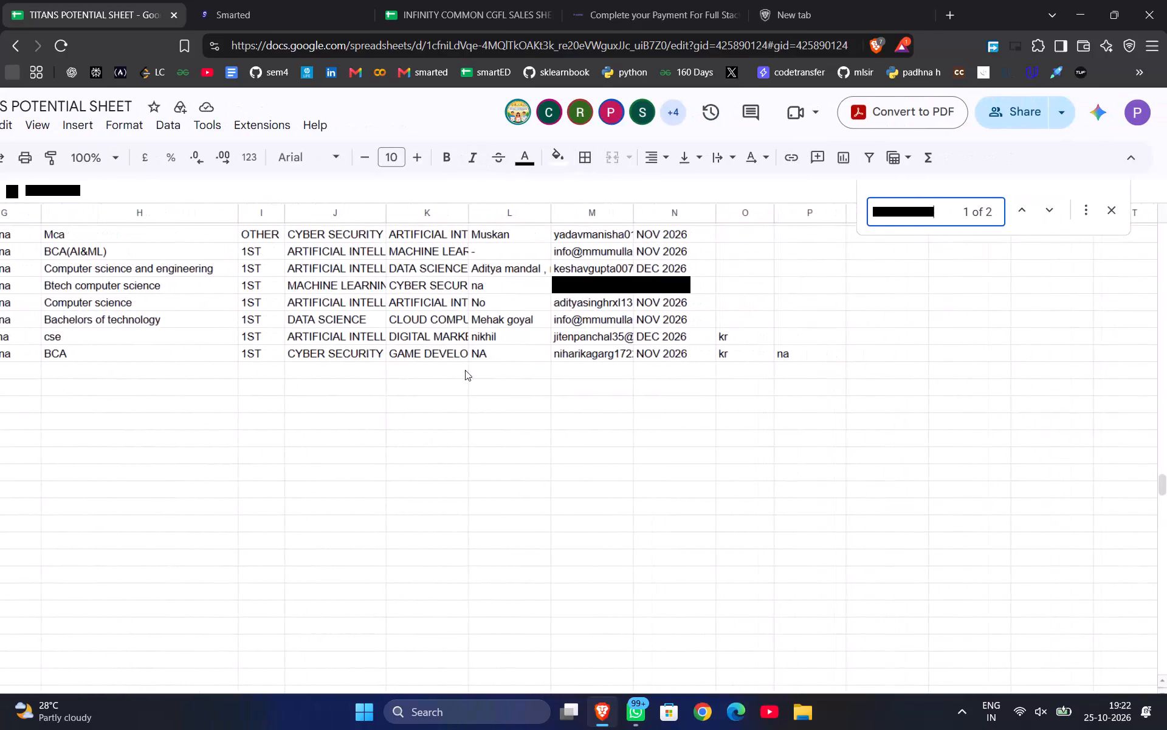
click(800, 343)
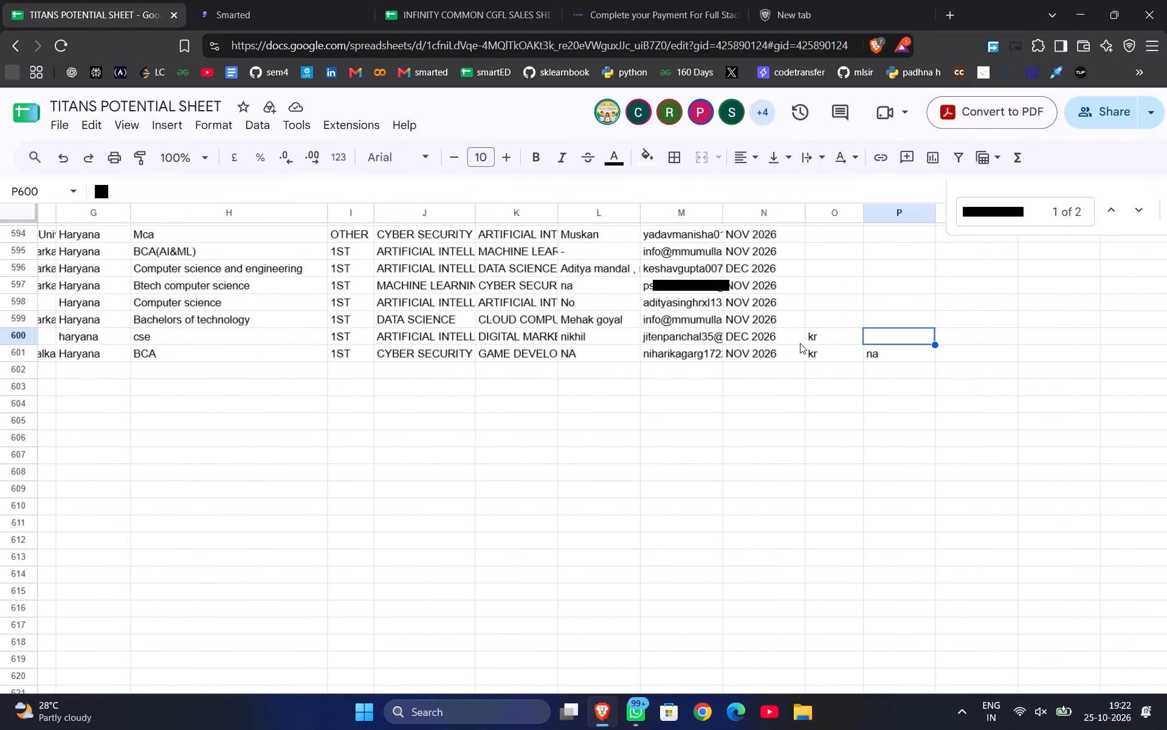
text(na)
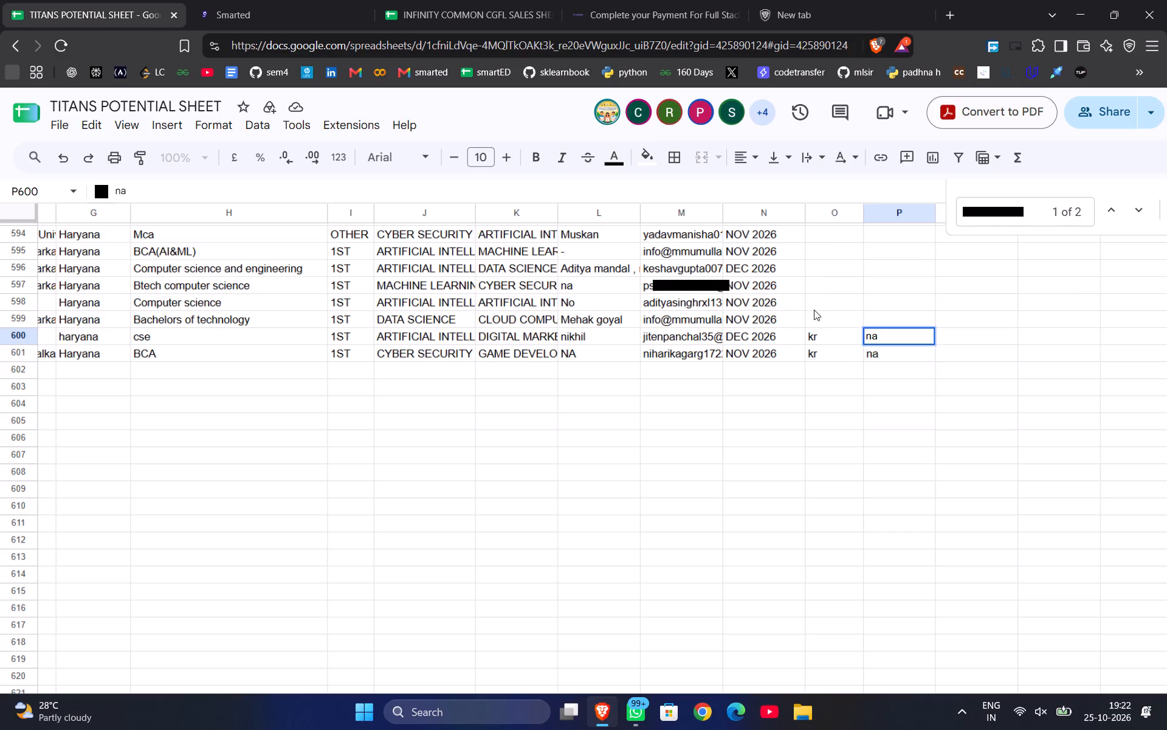
click(814, 318)
Search the sheet for the phone number in column D of row 599 and go through the matches for duplicates.
scroll(814, 318, right, 3)
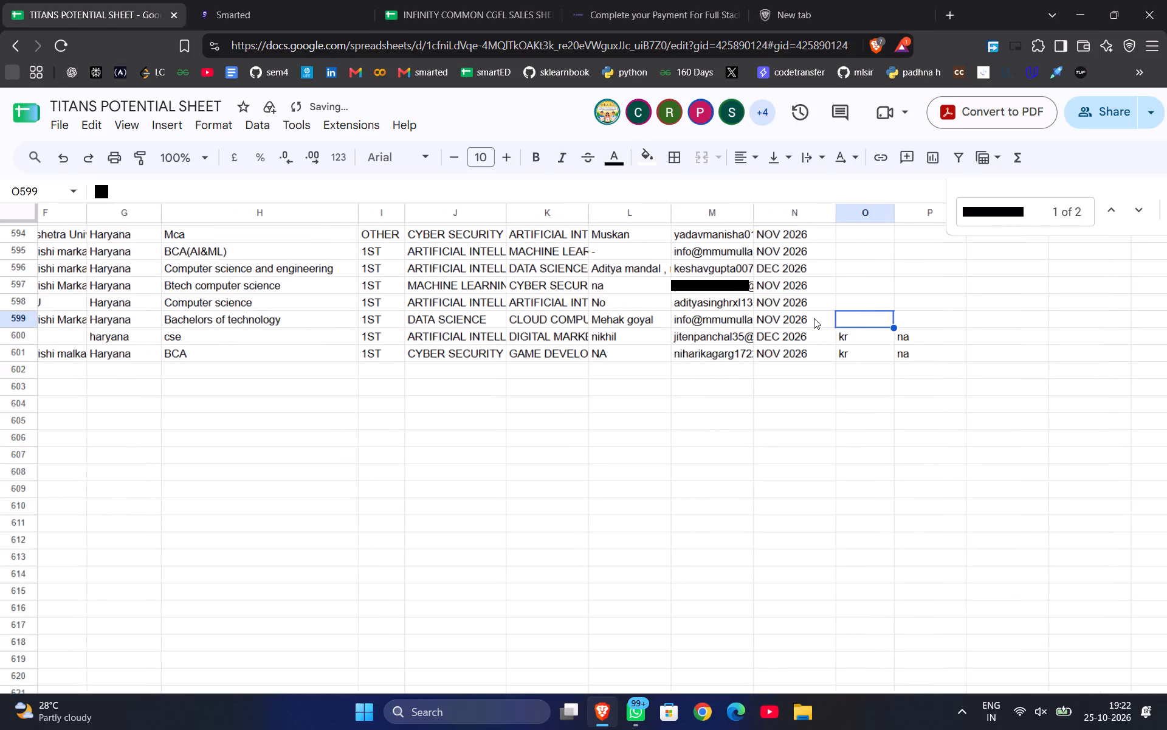
scroll(814, 318, right, 9)
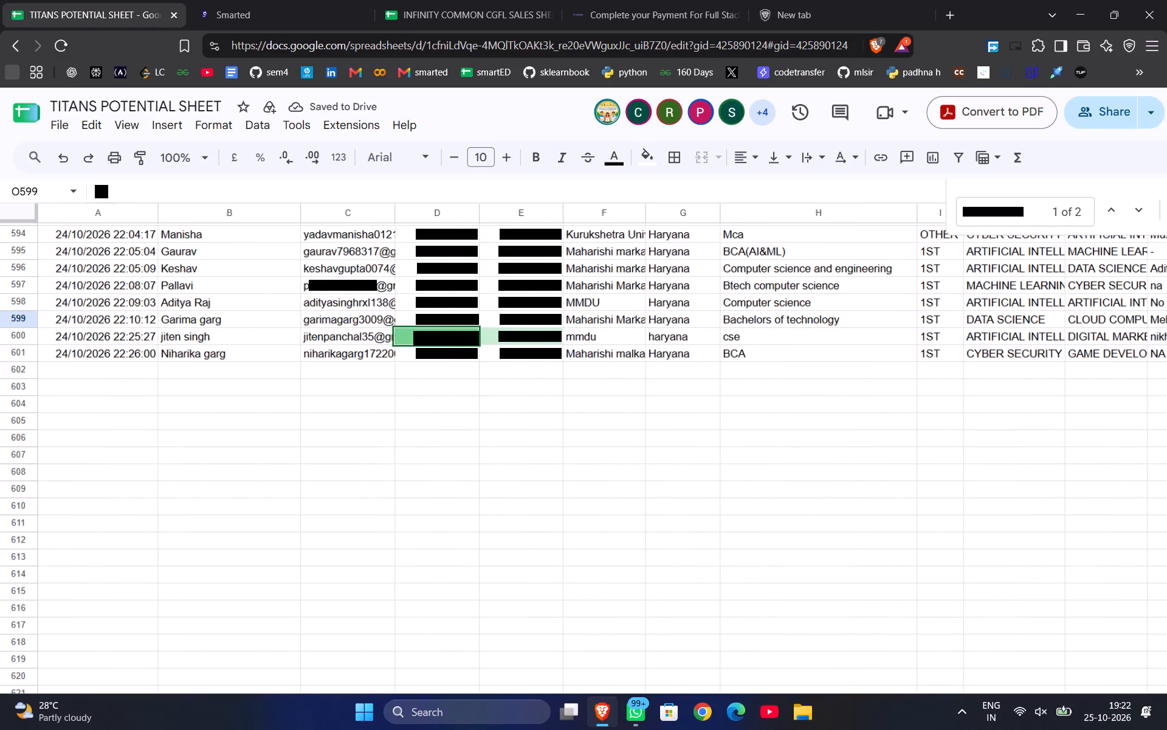
click(460, 324)
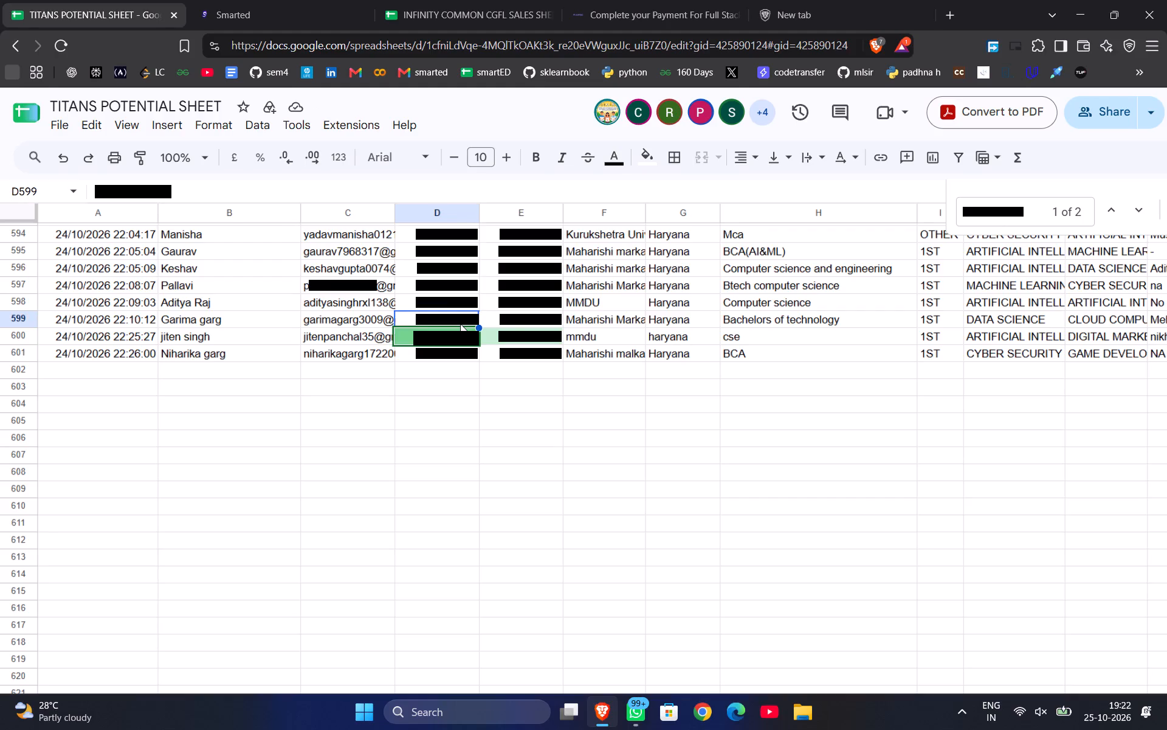
key(ctrl+c)
key(ctrl+f)
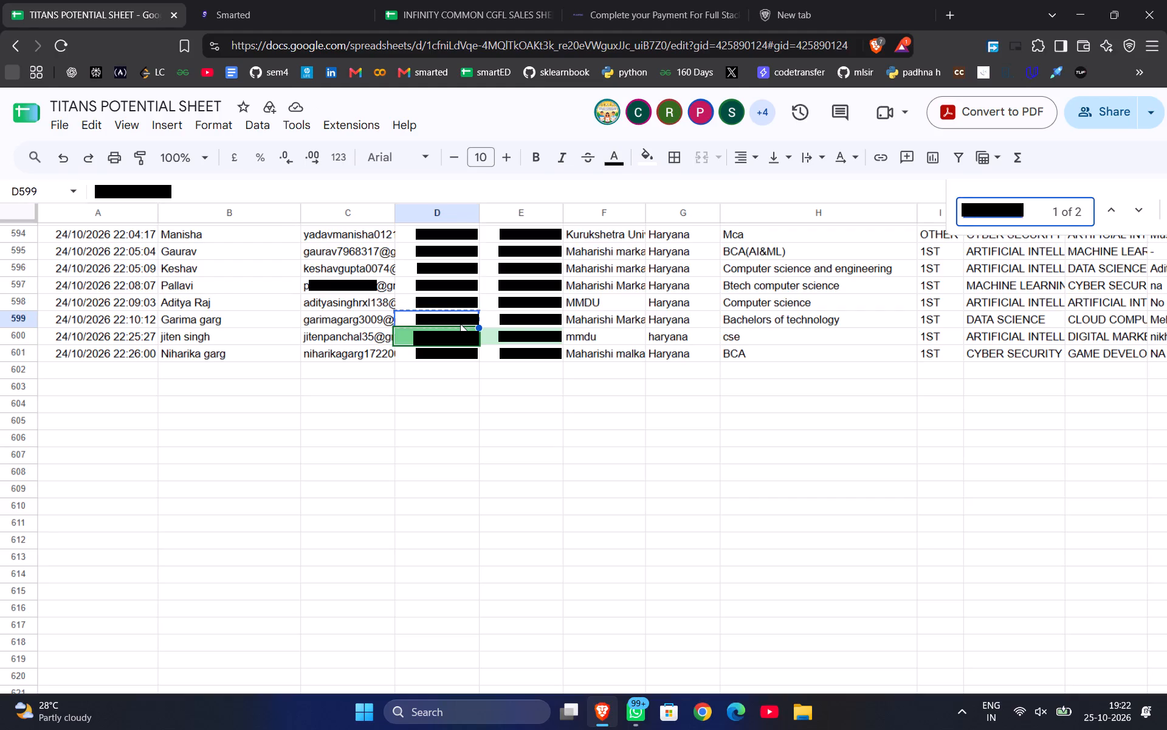
key(ctrl+v)
key(Return)
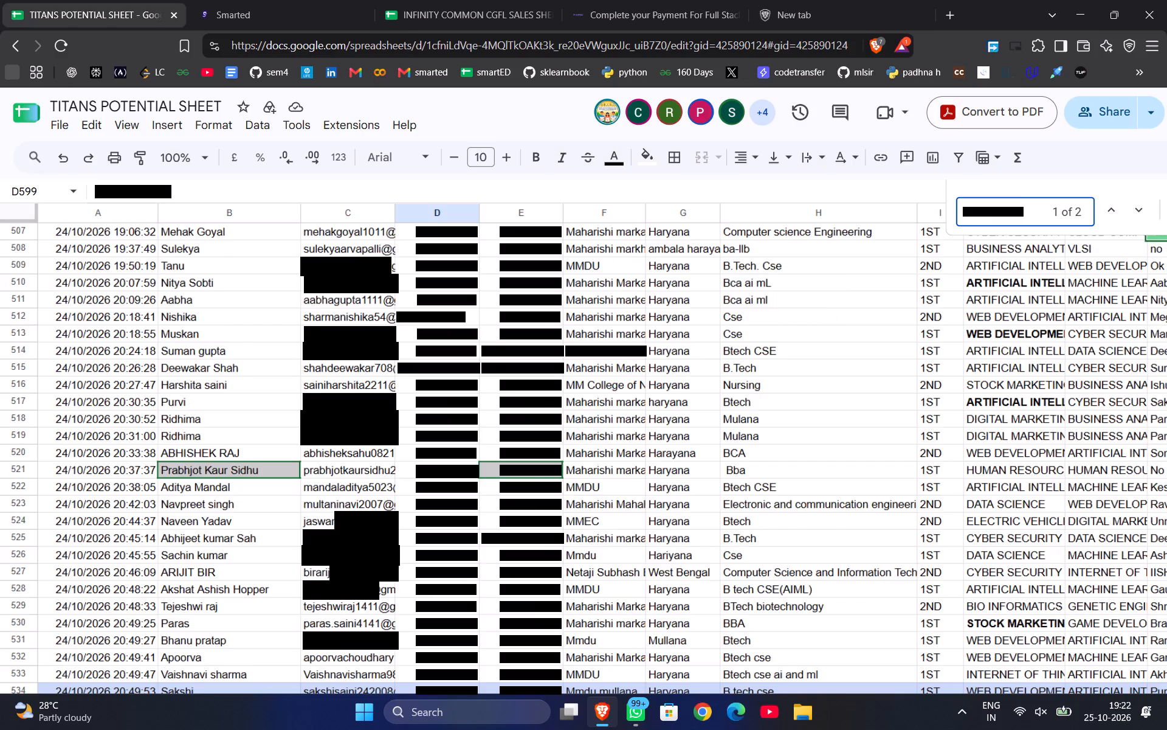
key(Return)
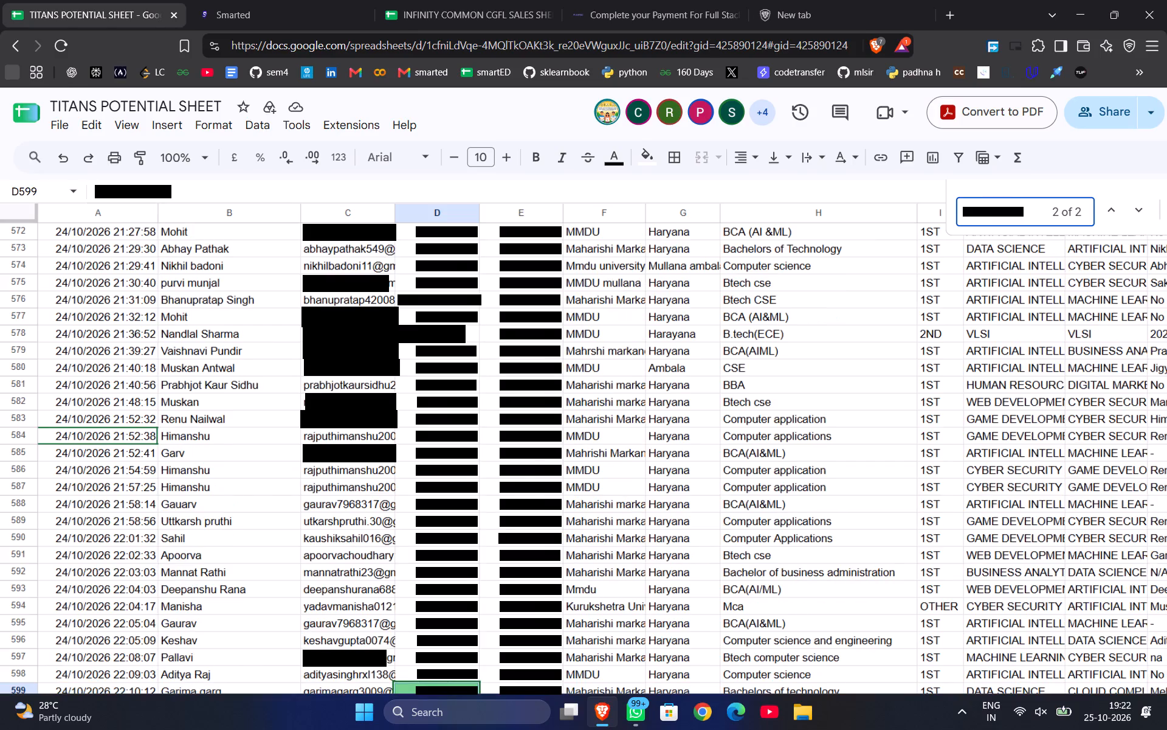
scroll(460, 324, down, 1)
key(Return)
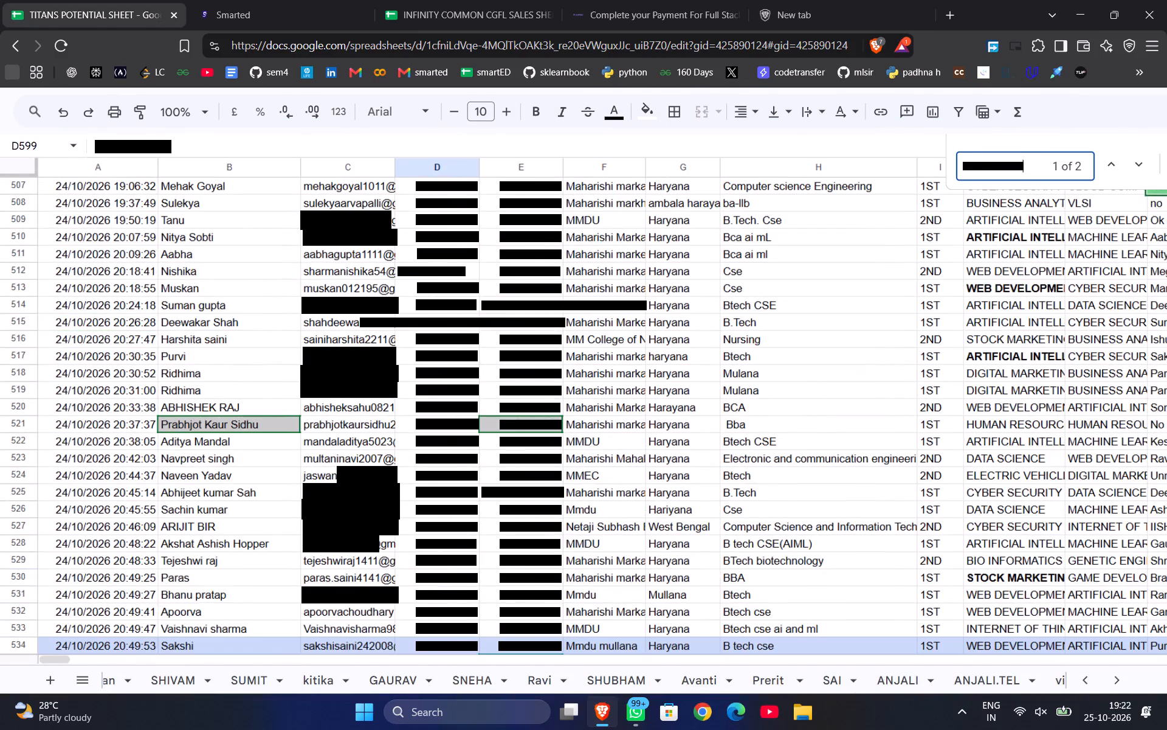
scroll(460, 324, left, 3)
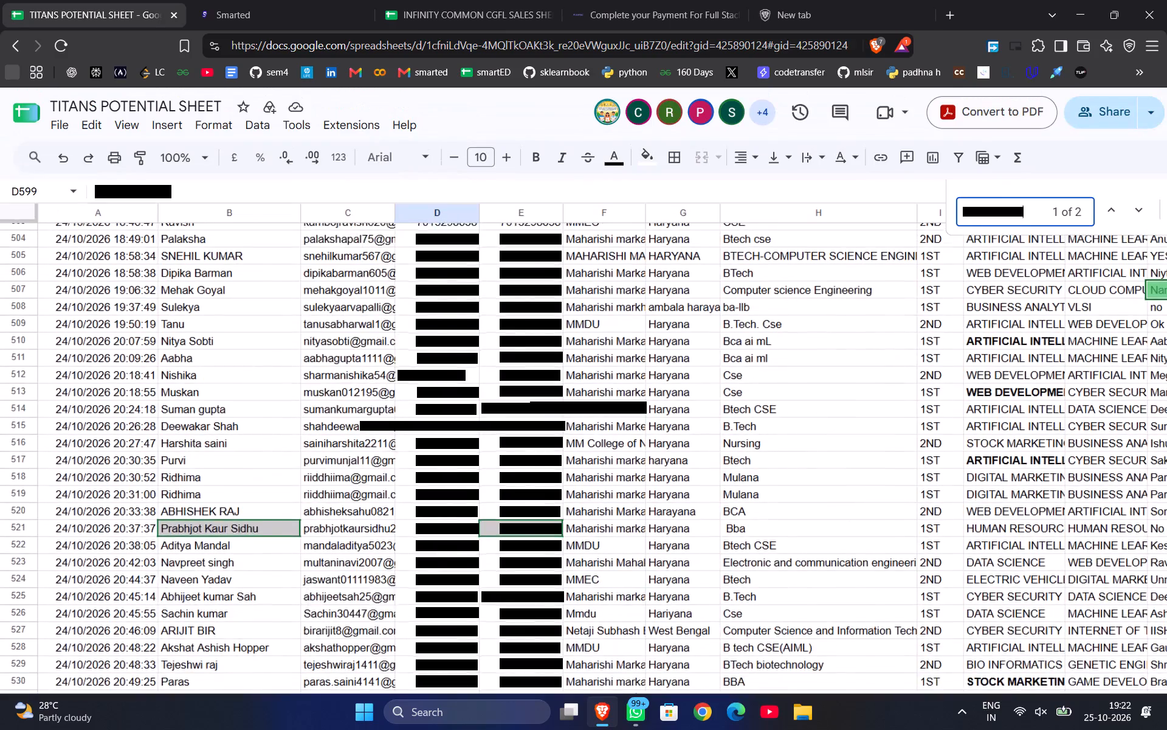
scroll(460, 324, left, 5)
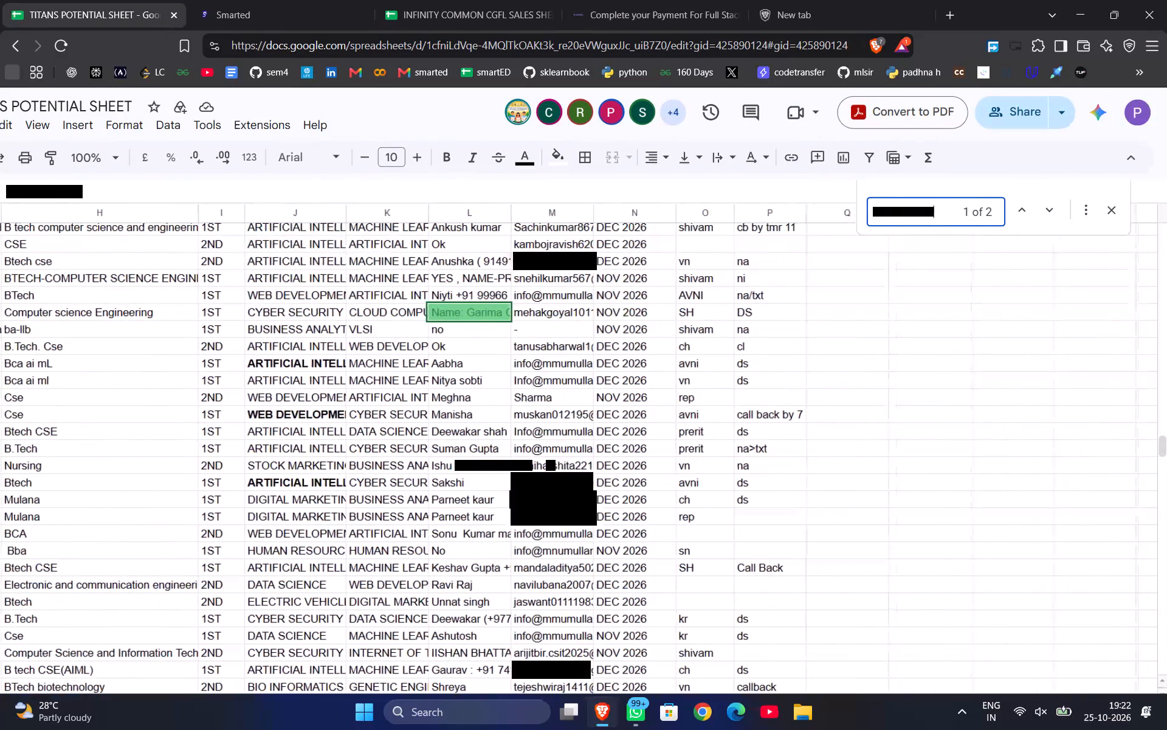
scroll(460, 324, right, 1)
key(Return)
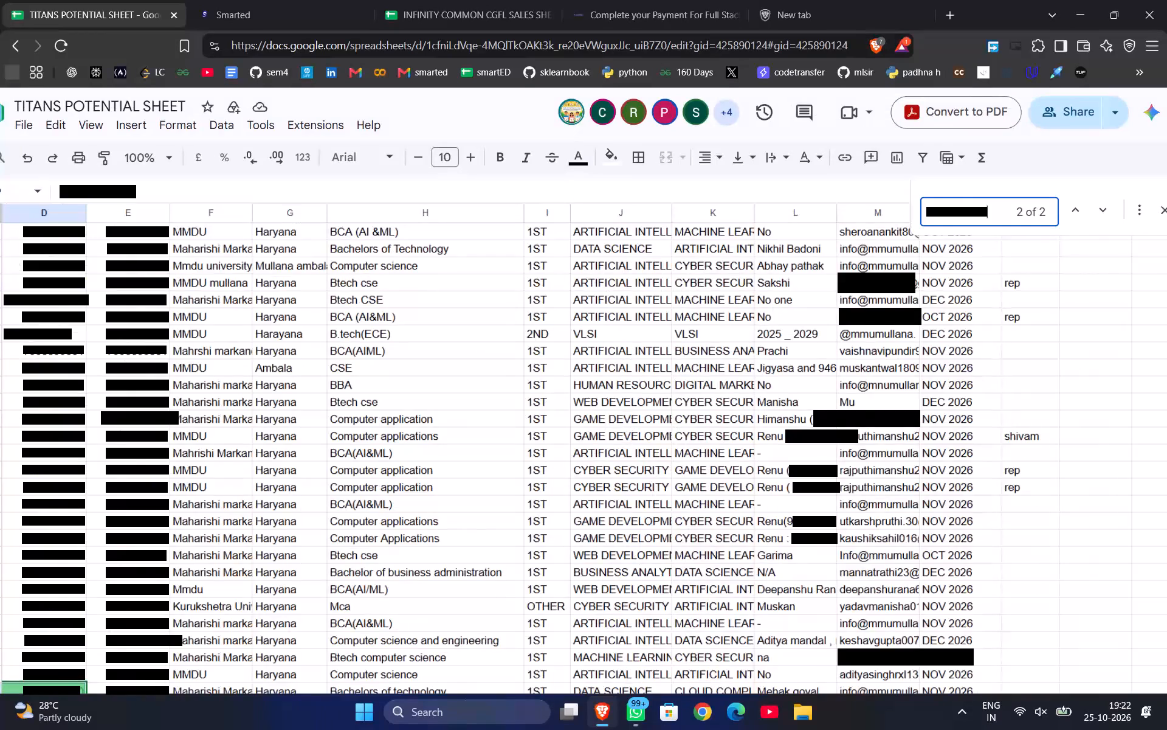
scroll(460, 324, down, 2)
scroll(460, 324, right, 4)
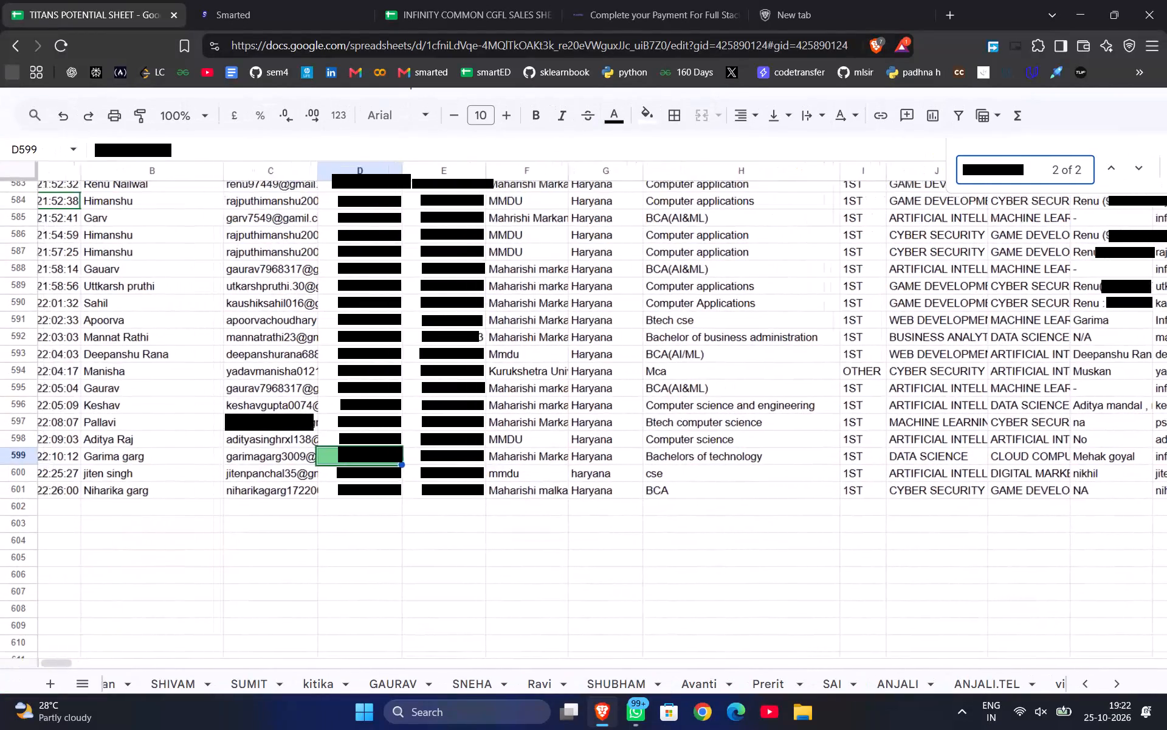
Assign the lead in row 599 to kr in column O.
scroll(813, 308, left, 4)
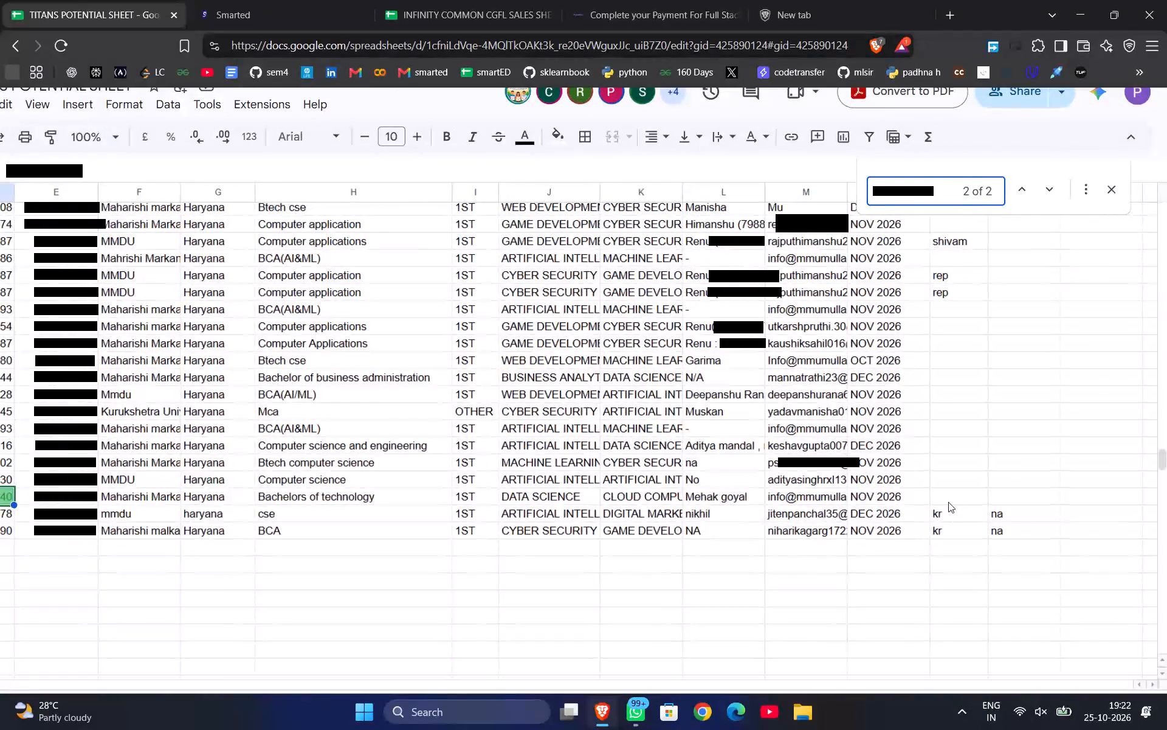
click(948, 502)
text(kr)
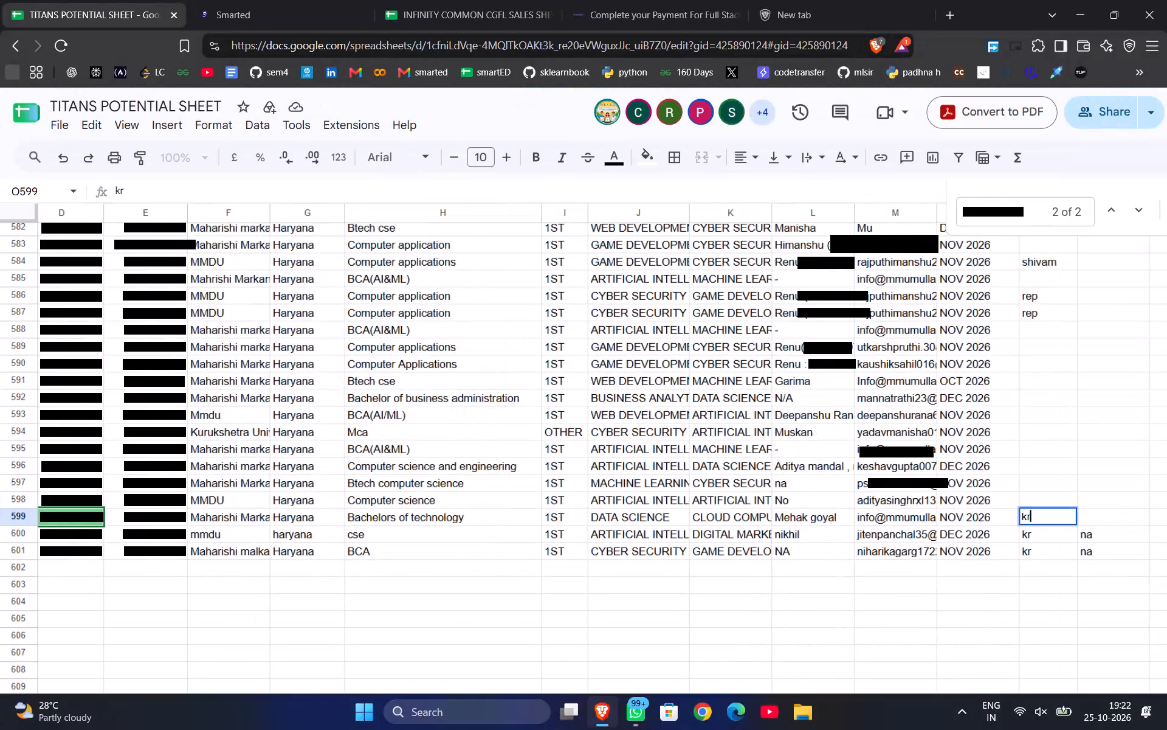
Select the phone number in column D of row 598 and look over that lead's row for the duplicate check.
scroll(948, 502, right, 6)
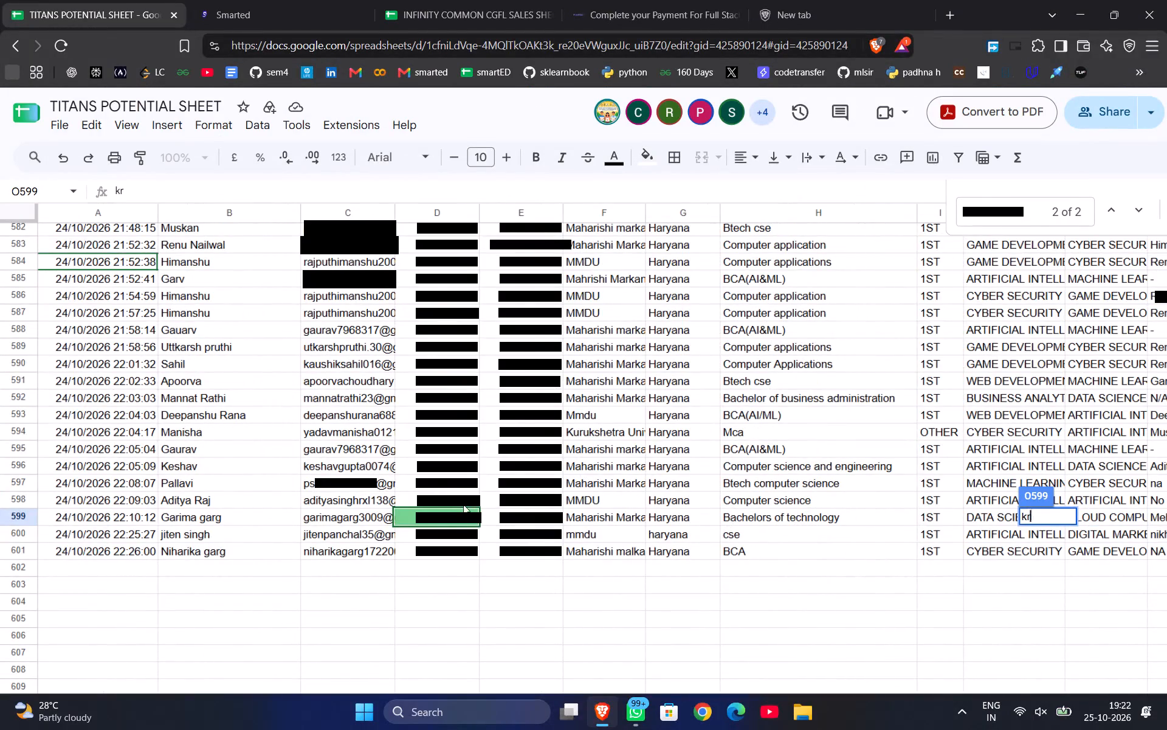
click(463, 504)
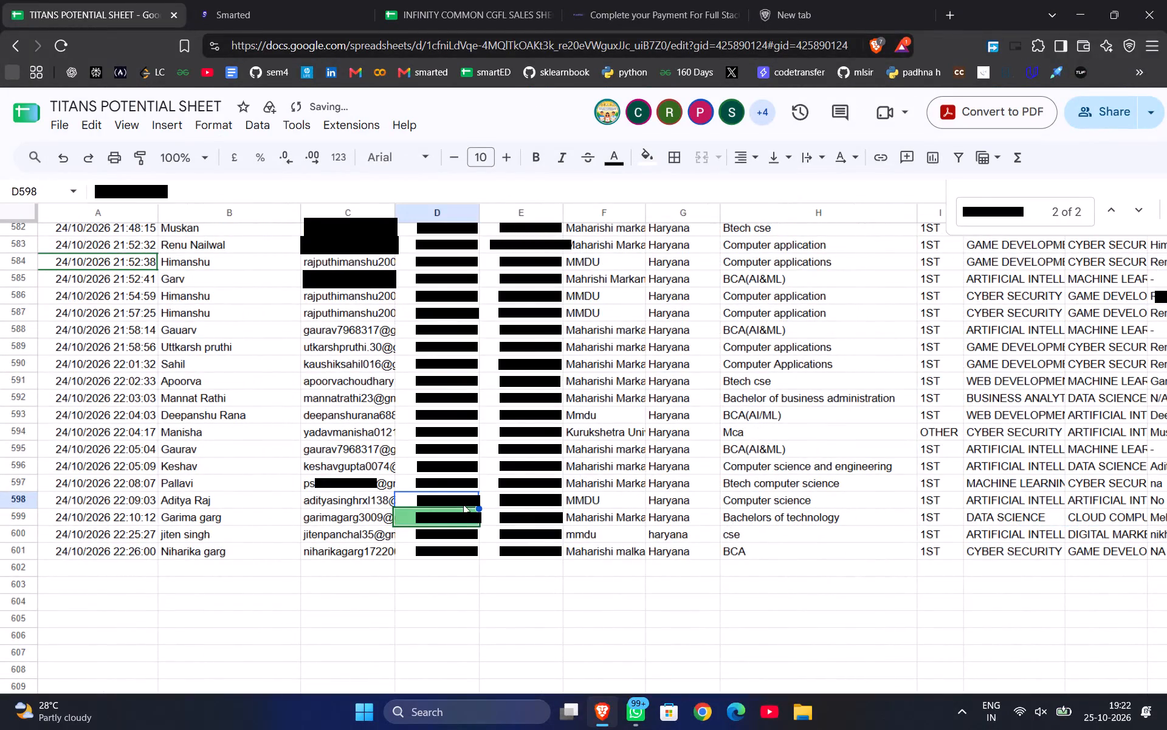
scroll(463, 504, left, 1)
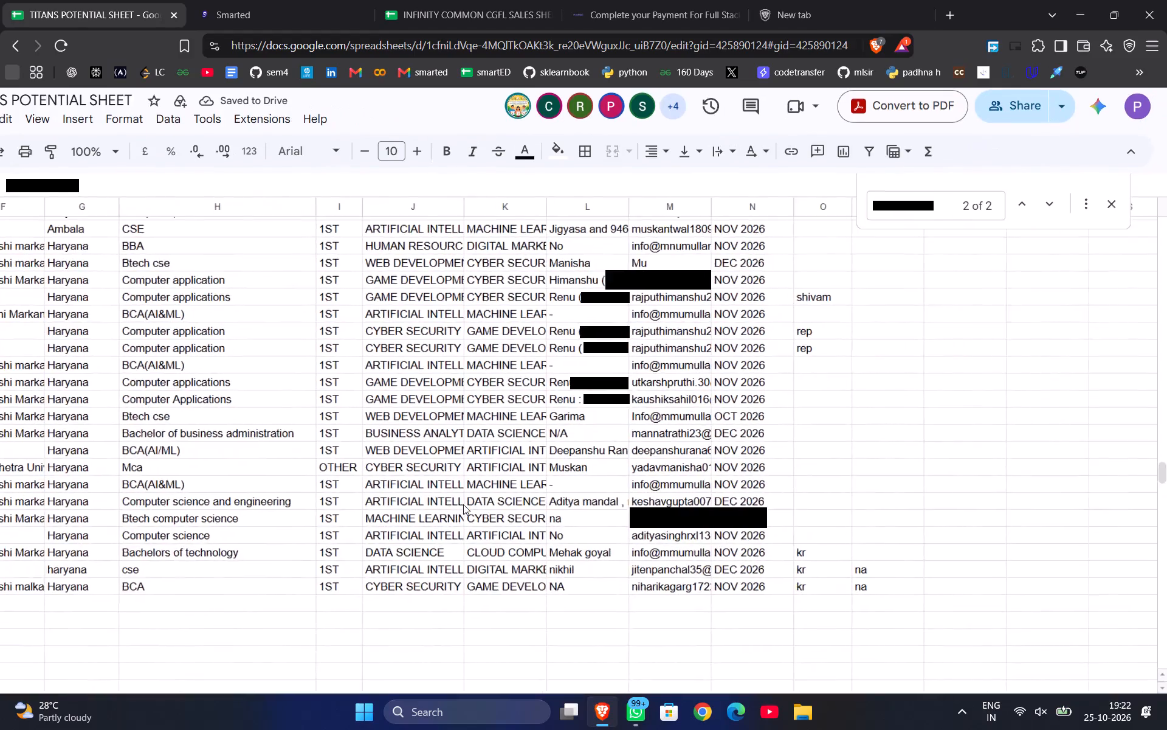
scroll(463, 504, left, 1)
click(358, 539)
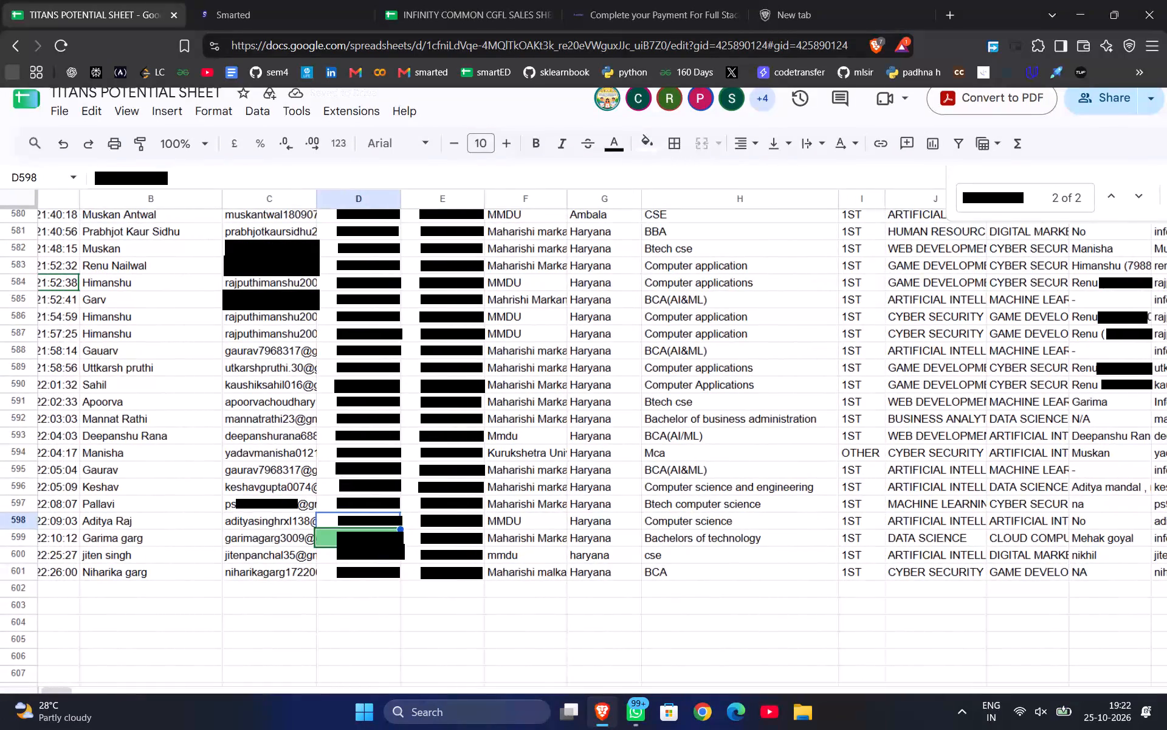
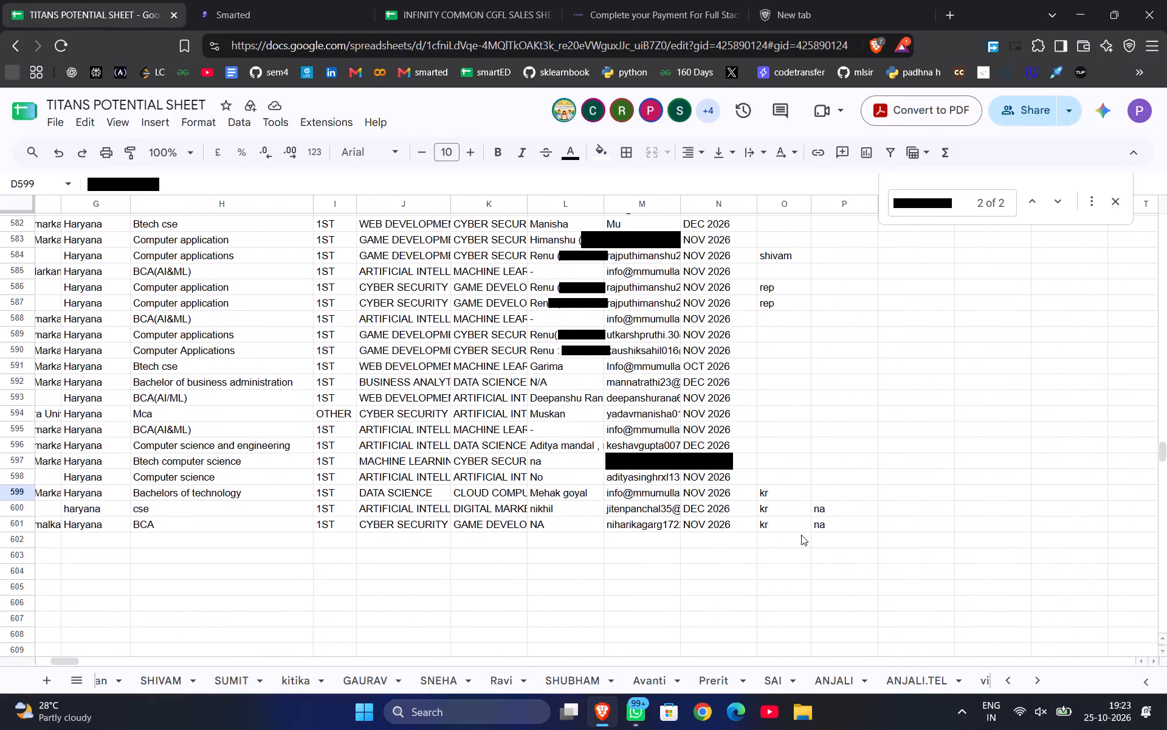
Record the call status voice mail in column P for the lead in row 599.
click(821, 492)
text(voice mail)
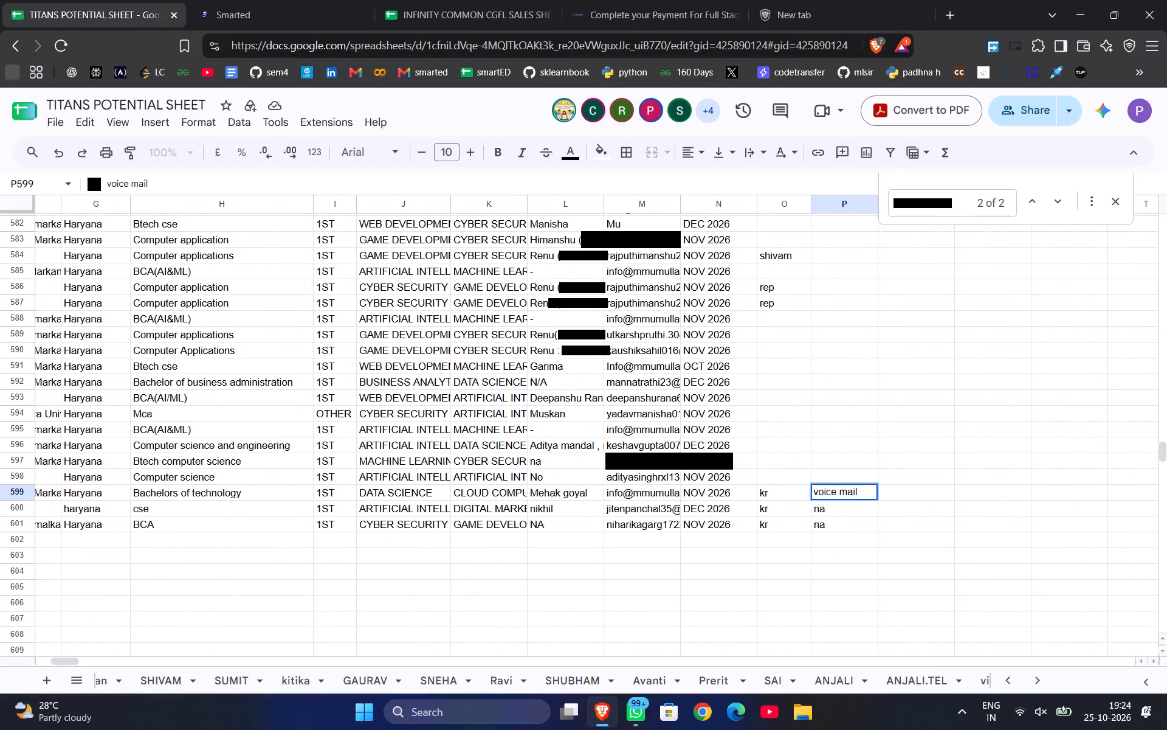
click(851, 381)
Assign the lead in row 565 to kr in column O.
scroll(851, 381, up, 4)
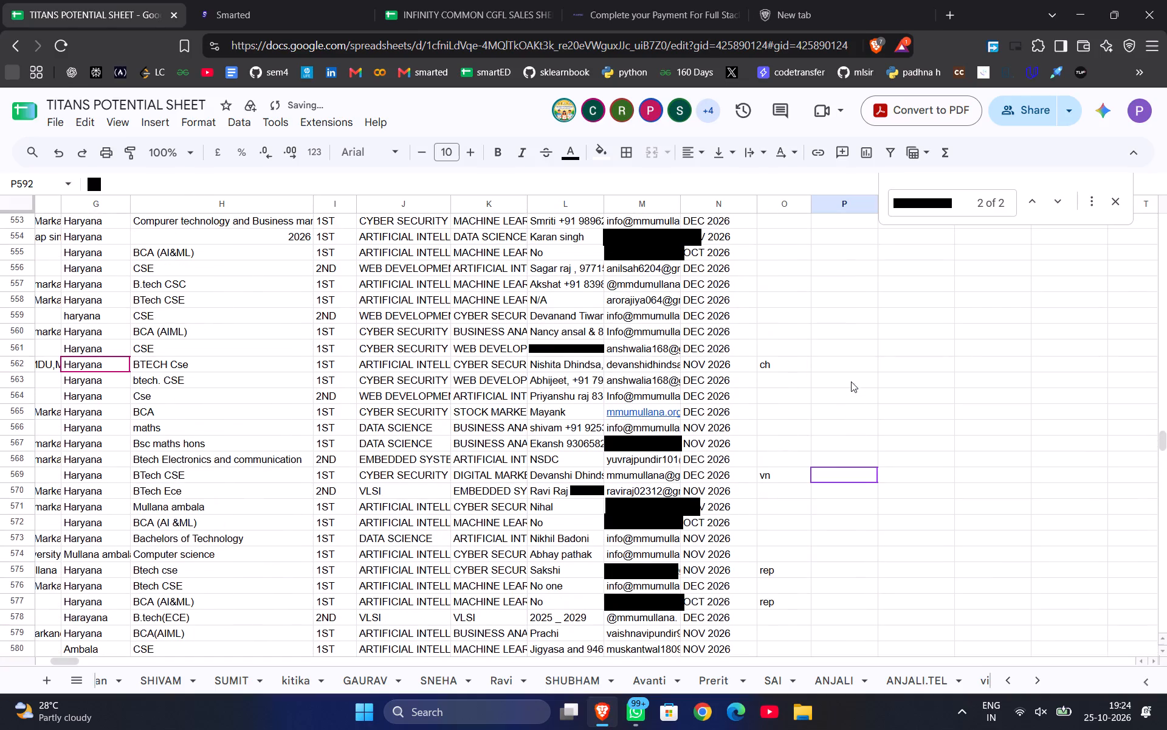
click(767, 449)
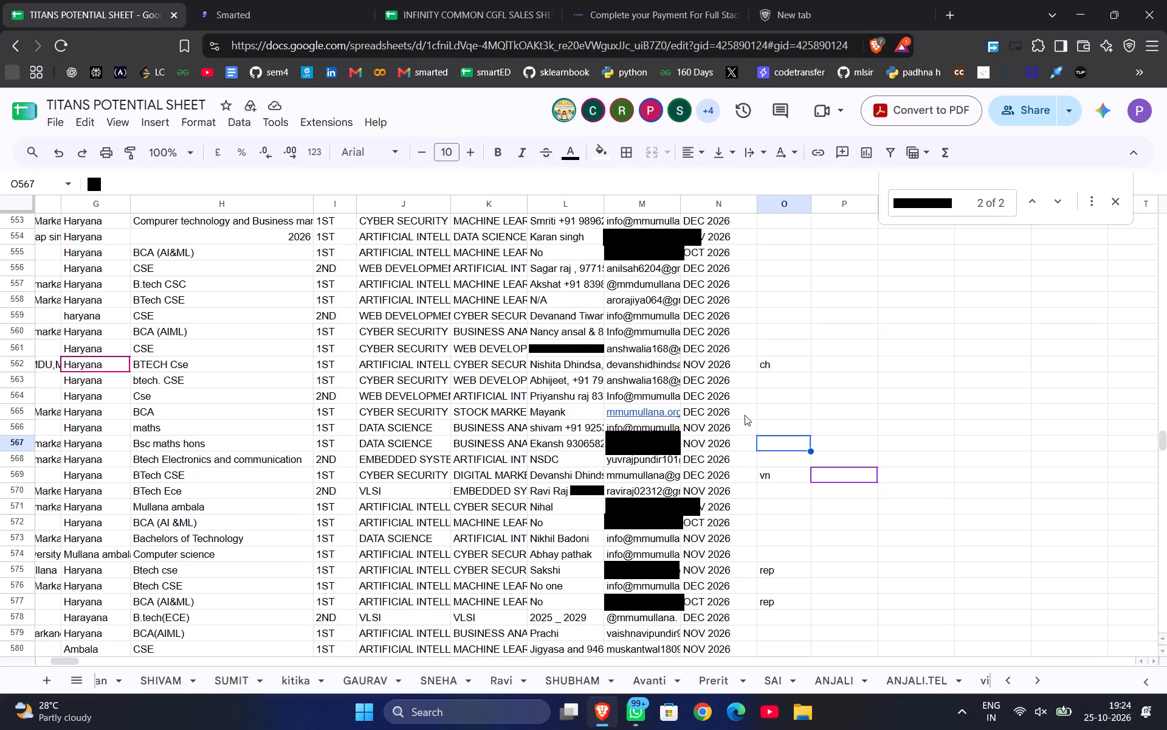
click(778, 417)
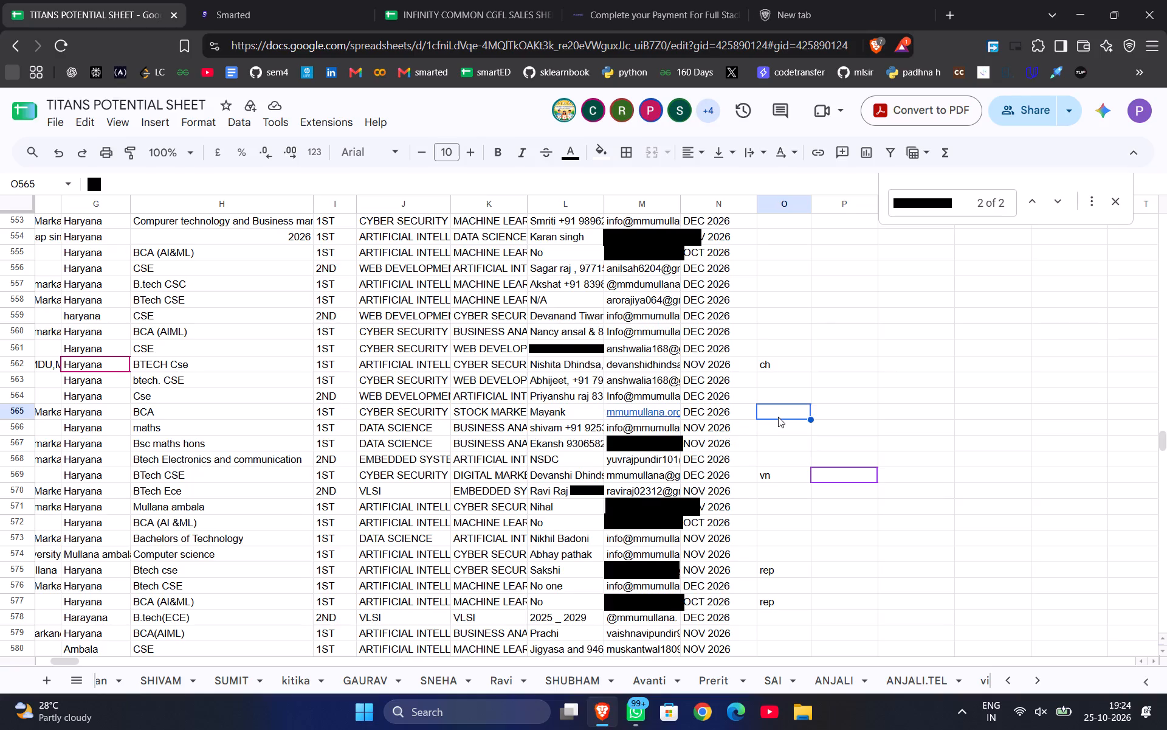
text(kr)
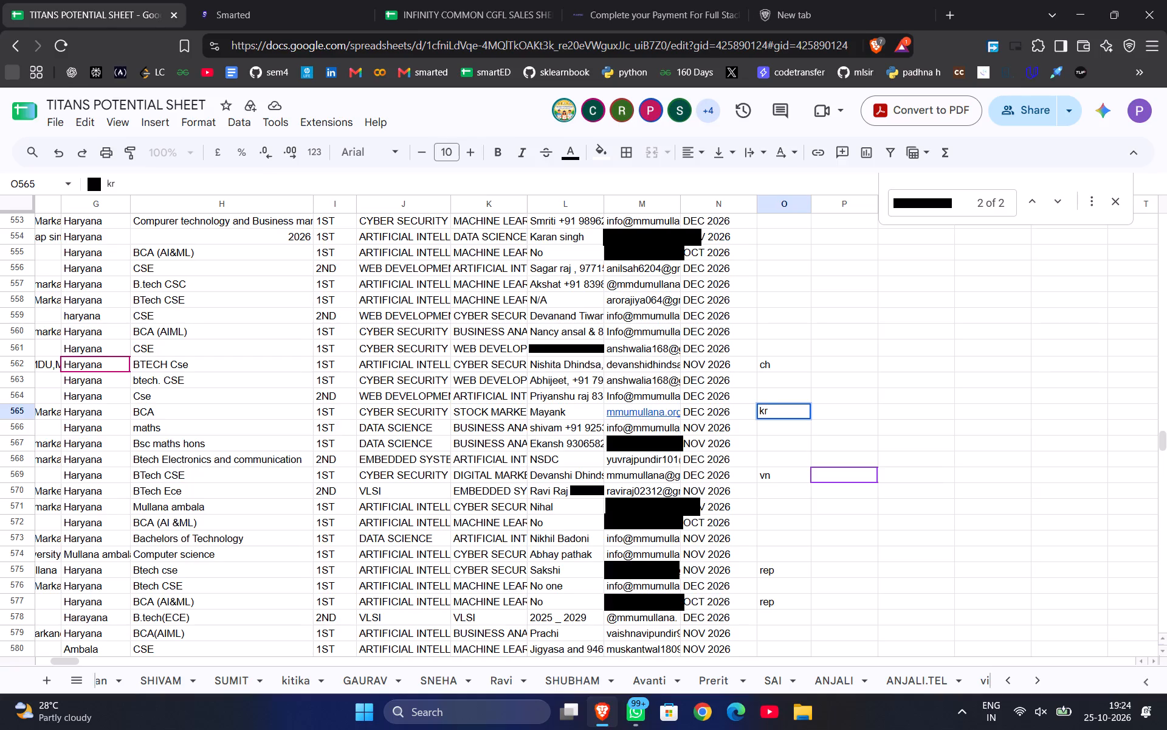
Search the sheet for the phone number in column D of row 565 and go through the matches for duplicates.
scroll(778, 417, right, 7)
scroll(624, 419, right, 6)
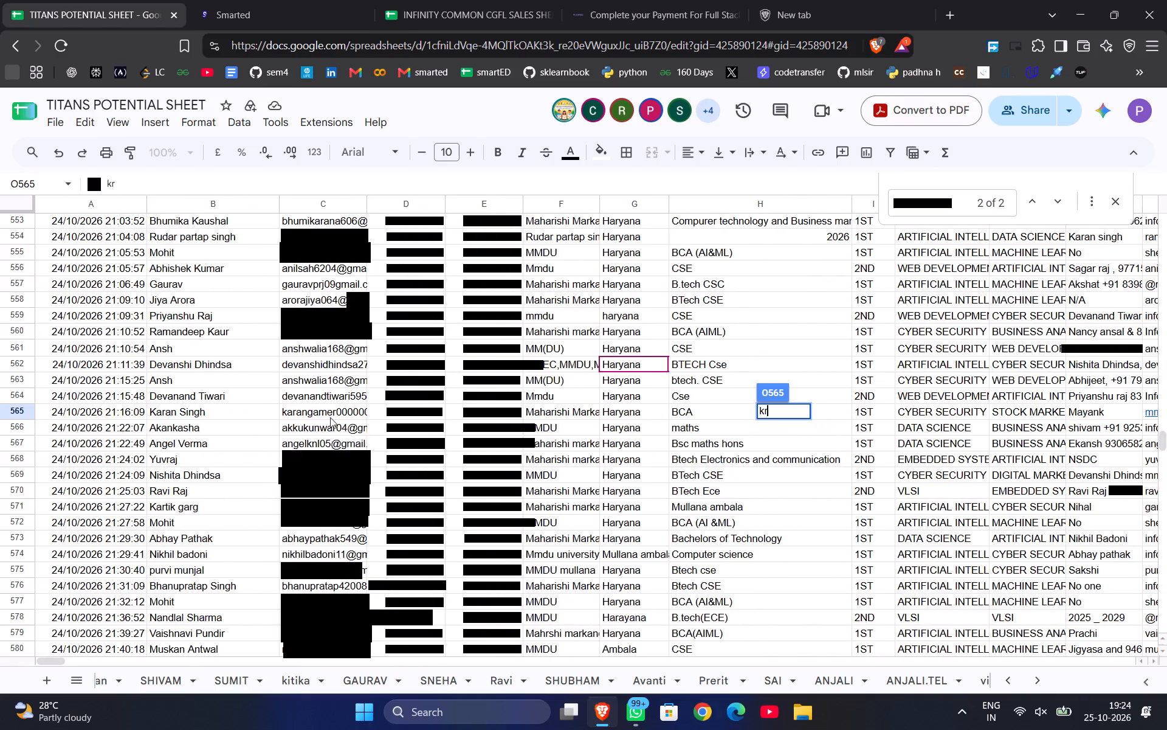
click(402, 409)
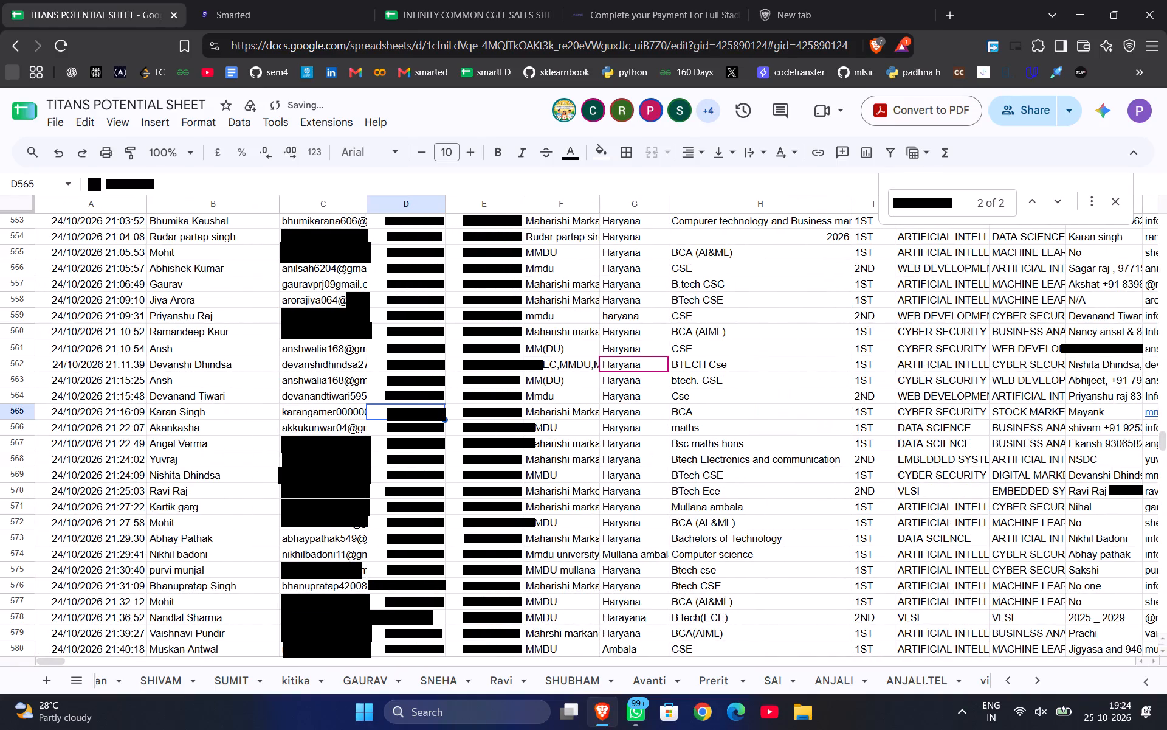
key(ctrl+c)
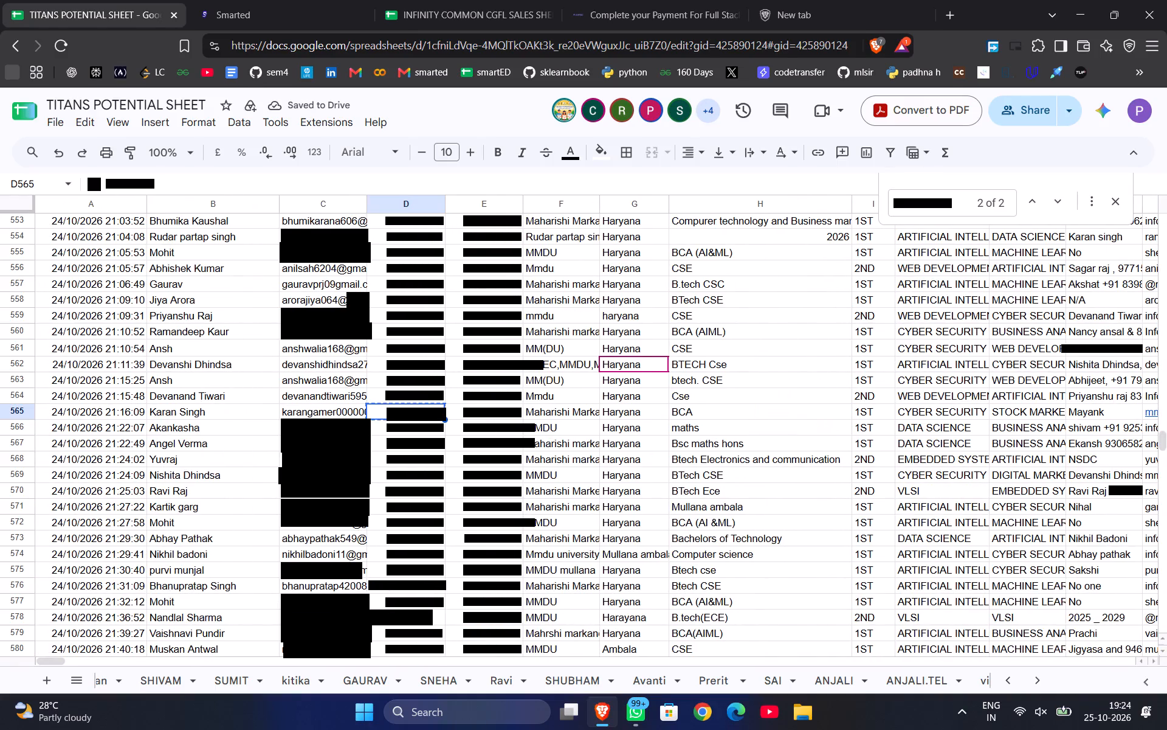
key(ctrl+f)
key(ctrl+v)
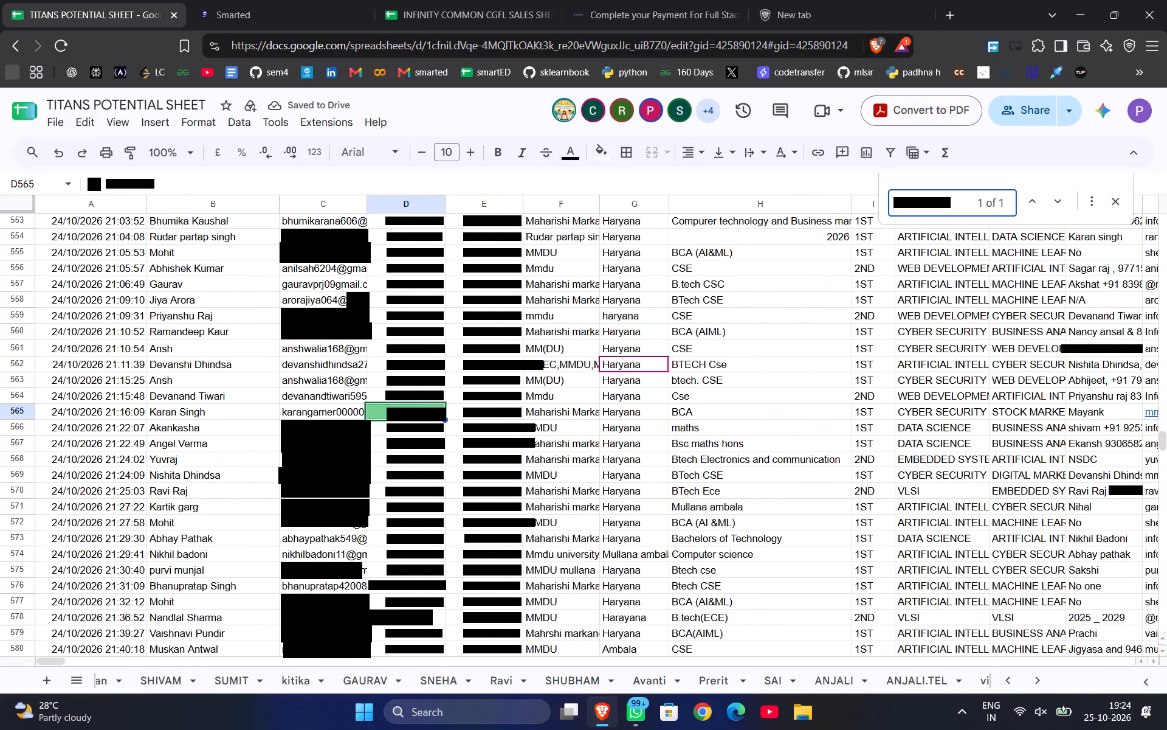
key(Return)
key(Return)
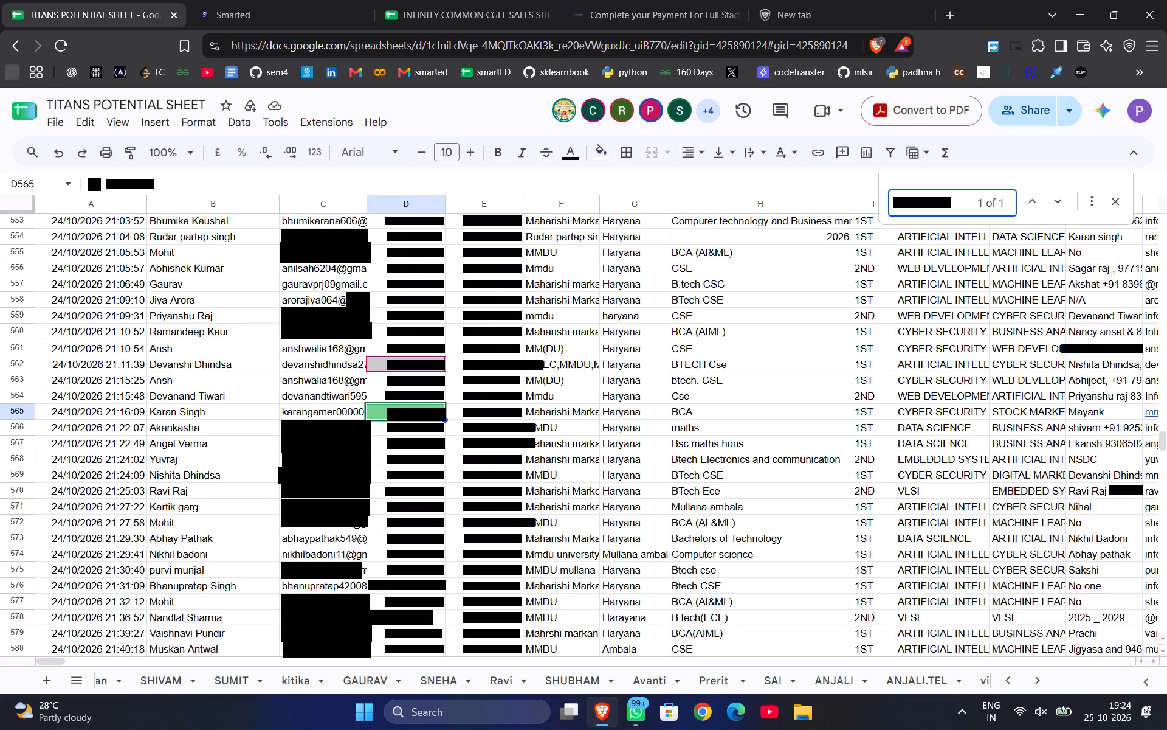
key(Return)
key(Return)
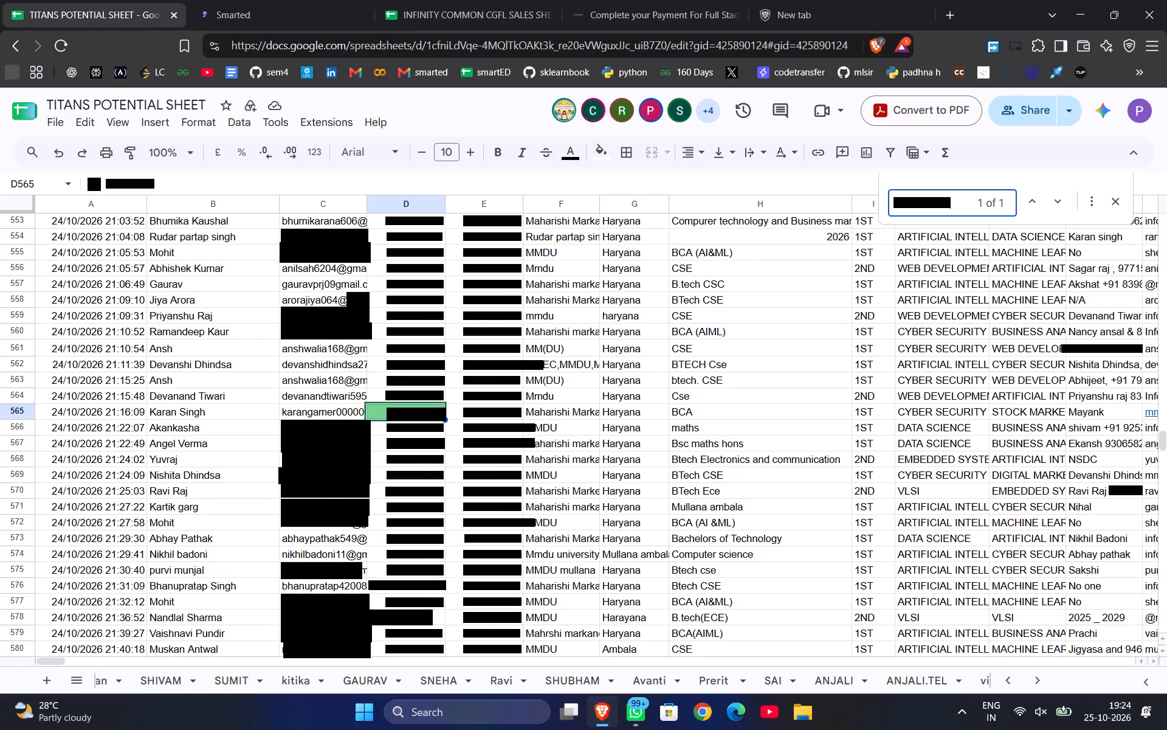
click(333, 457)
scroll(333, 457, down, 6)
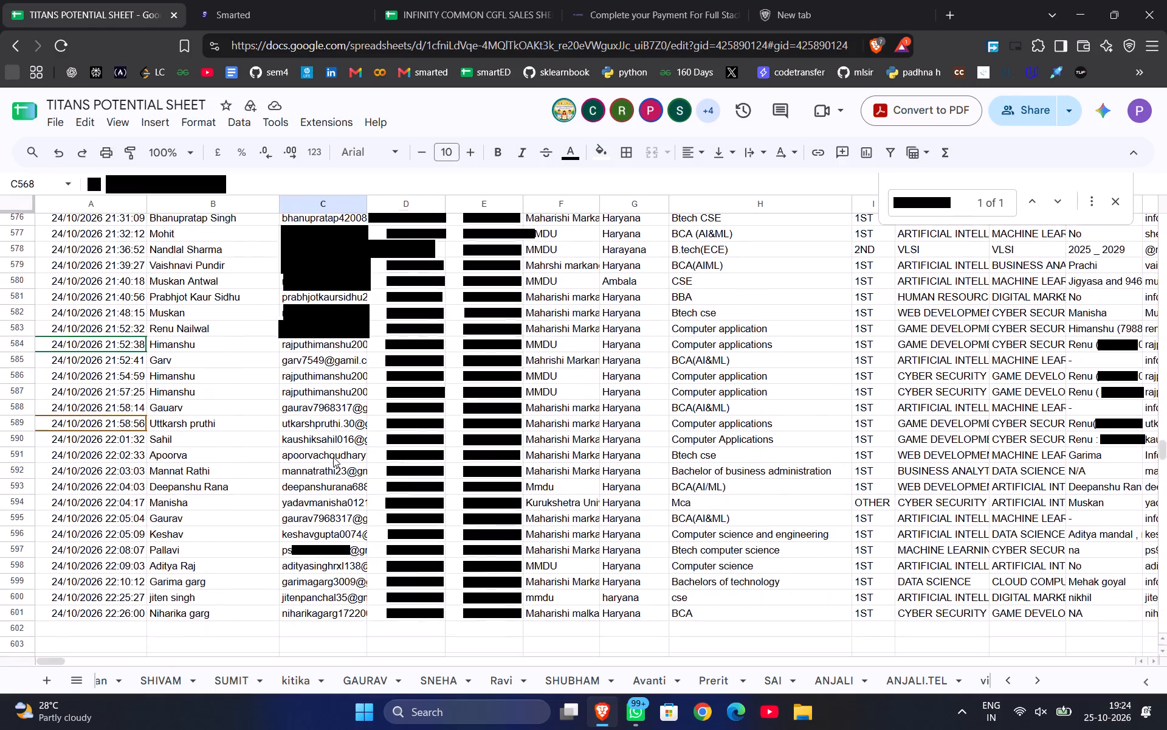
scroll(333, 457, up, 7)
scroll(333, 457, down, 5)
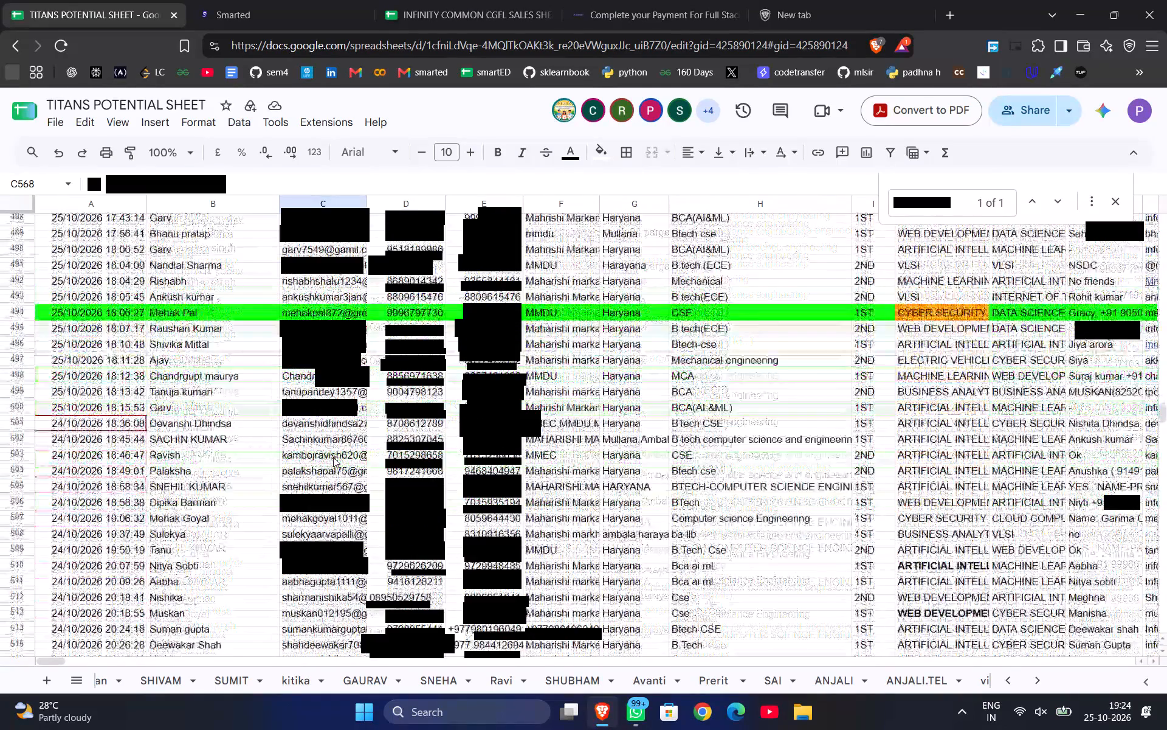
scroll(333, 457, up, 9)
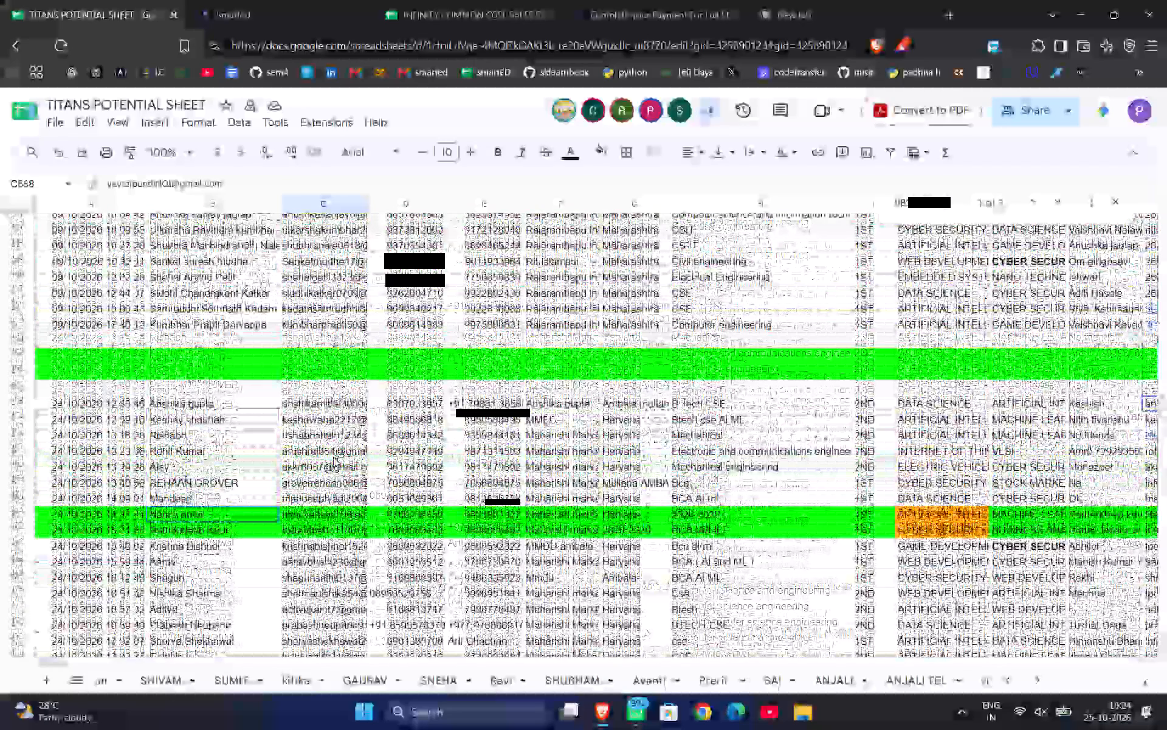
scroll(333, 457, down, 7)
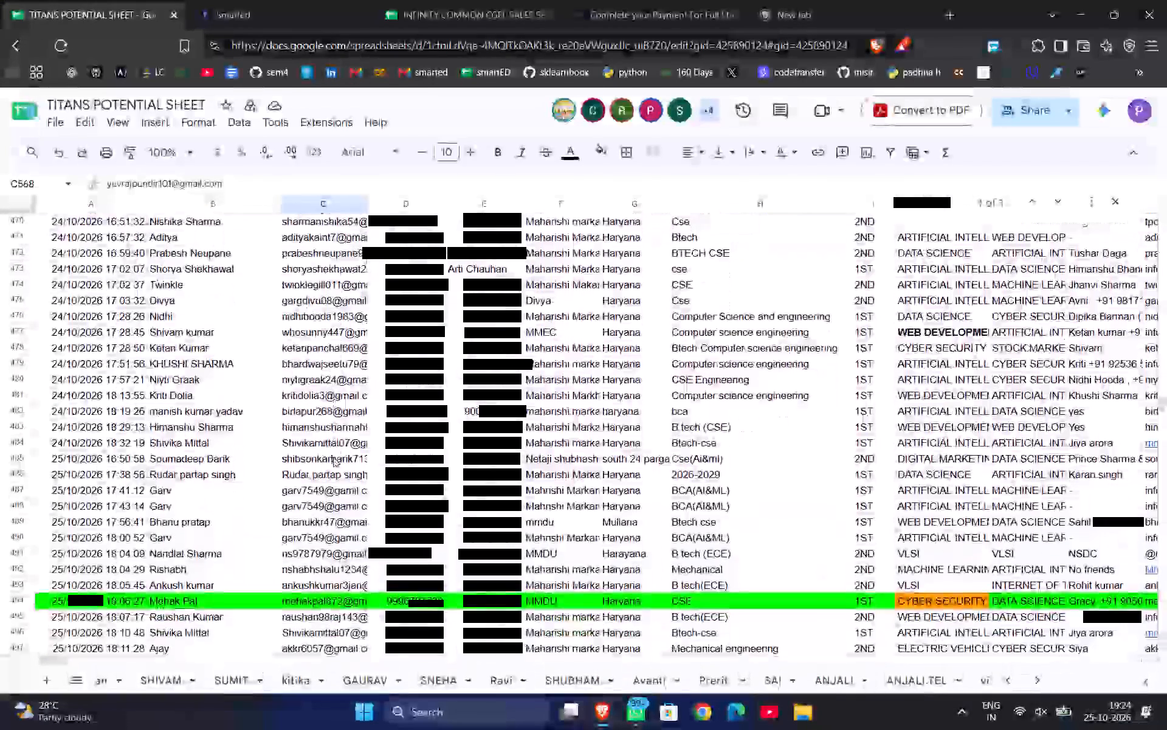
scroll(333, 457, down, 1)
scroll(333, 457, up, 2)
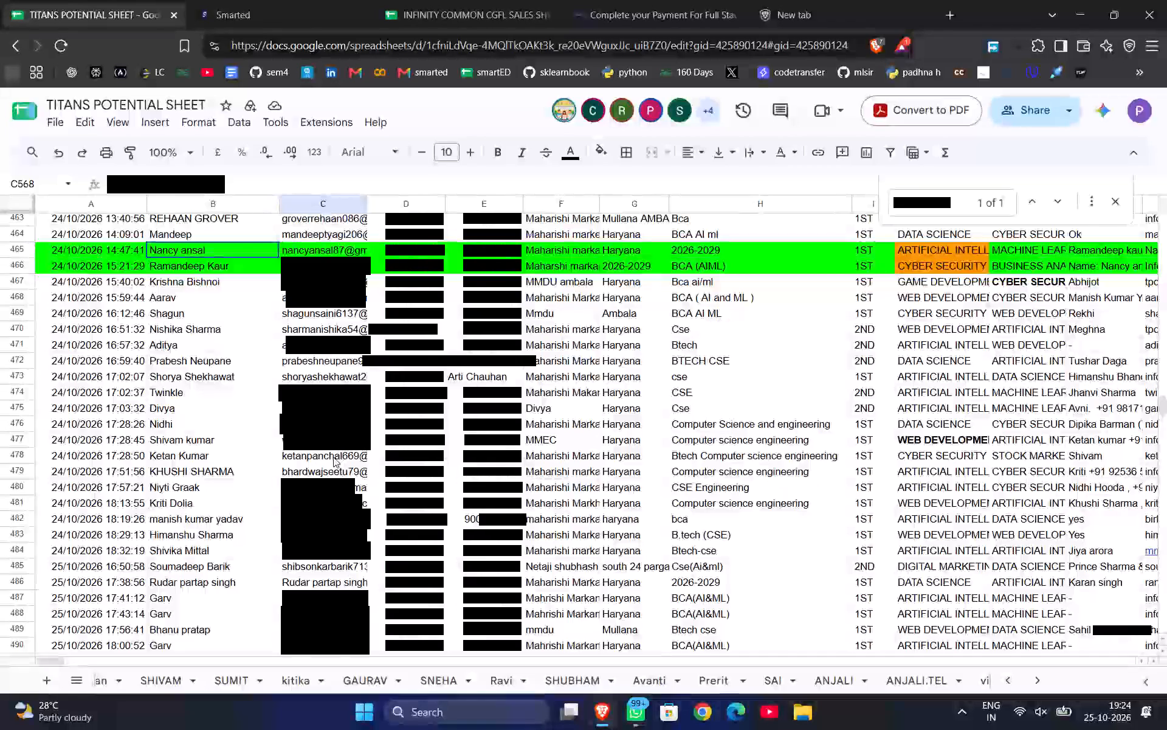
Return to the lead in row 565 and review its course and chosen domain details.
scroll(333, 457, down, 1)
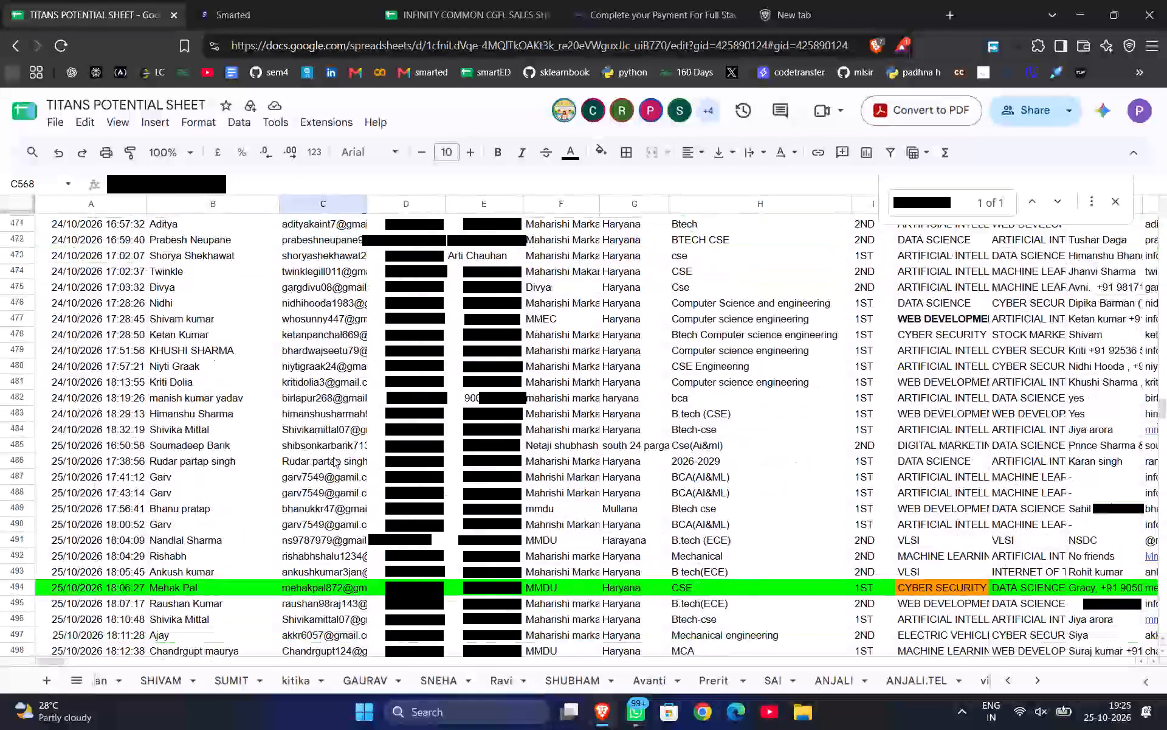
scroll(333, 457, down, 8)
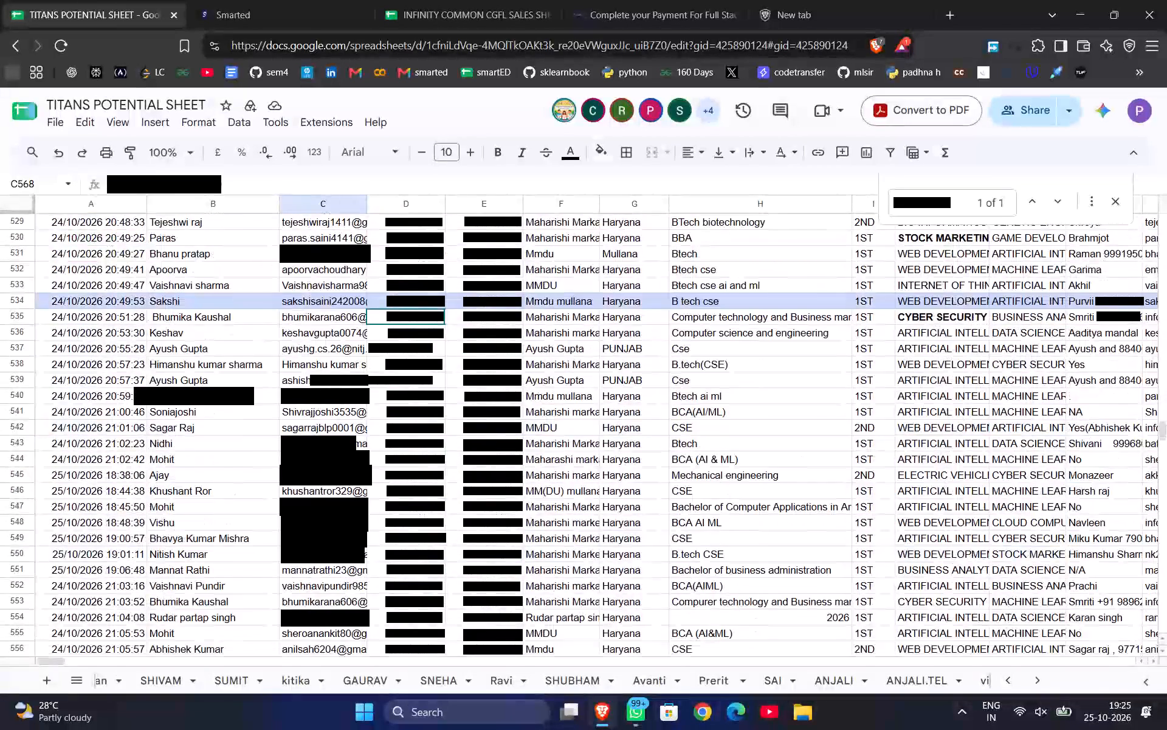
scroll(333, 457, down, 4)
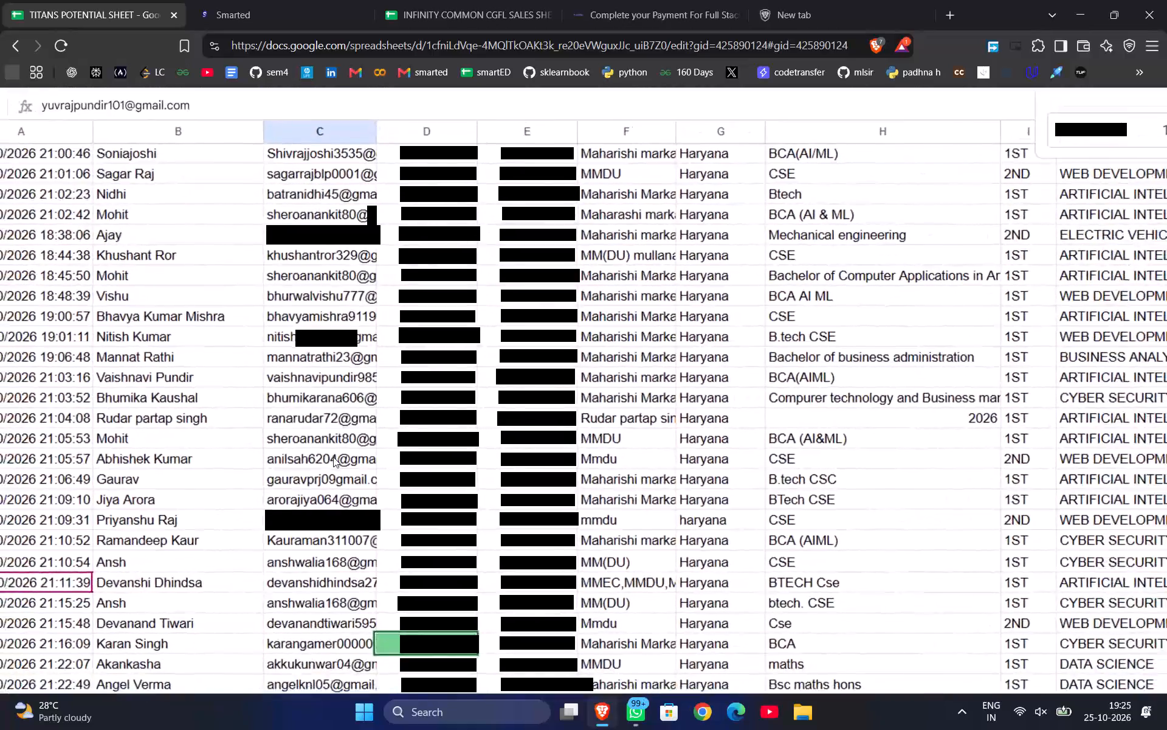
scroll(333, 457, down, 1)
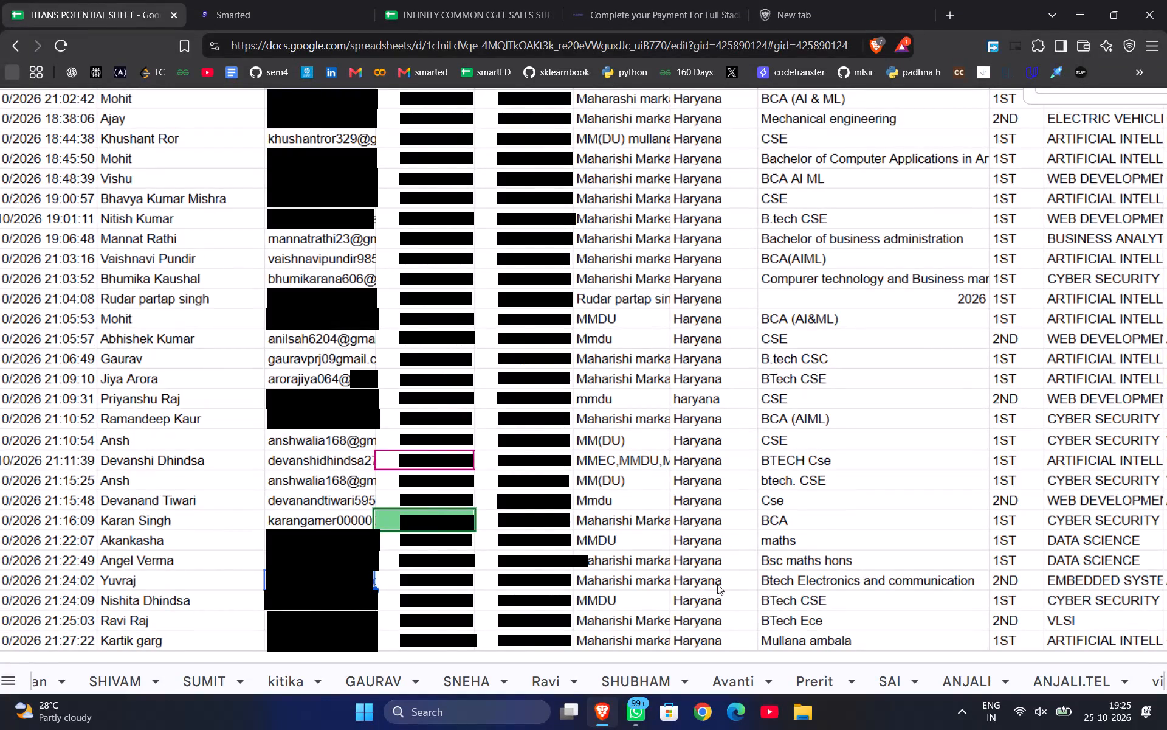
click(805, 521)
scroll(805, 521, left, 4)
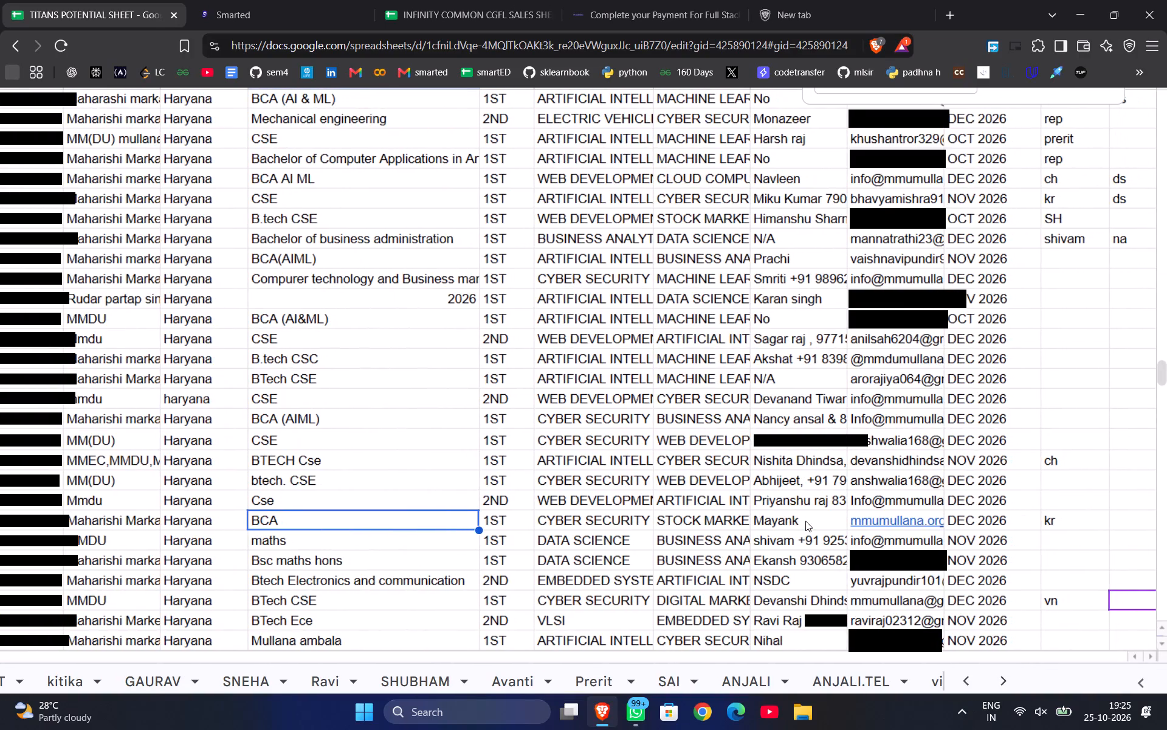
click(628, 521)
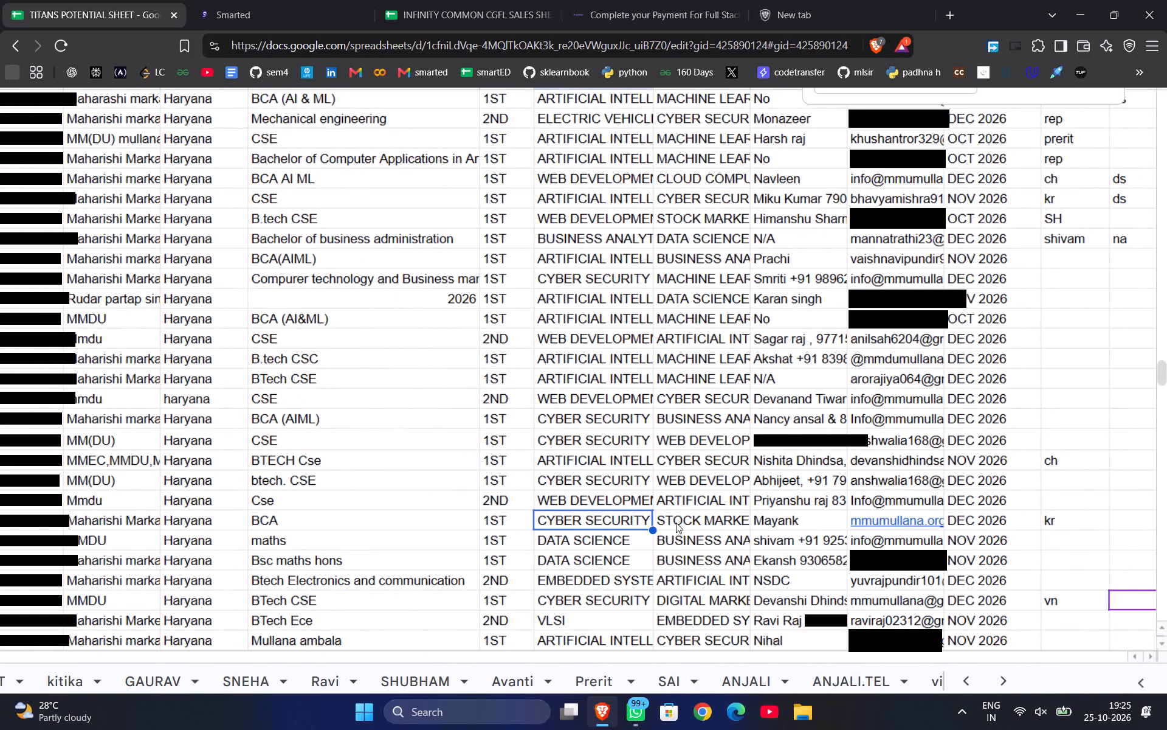
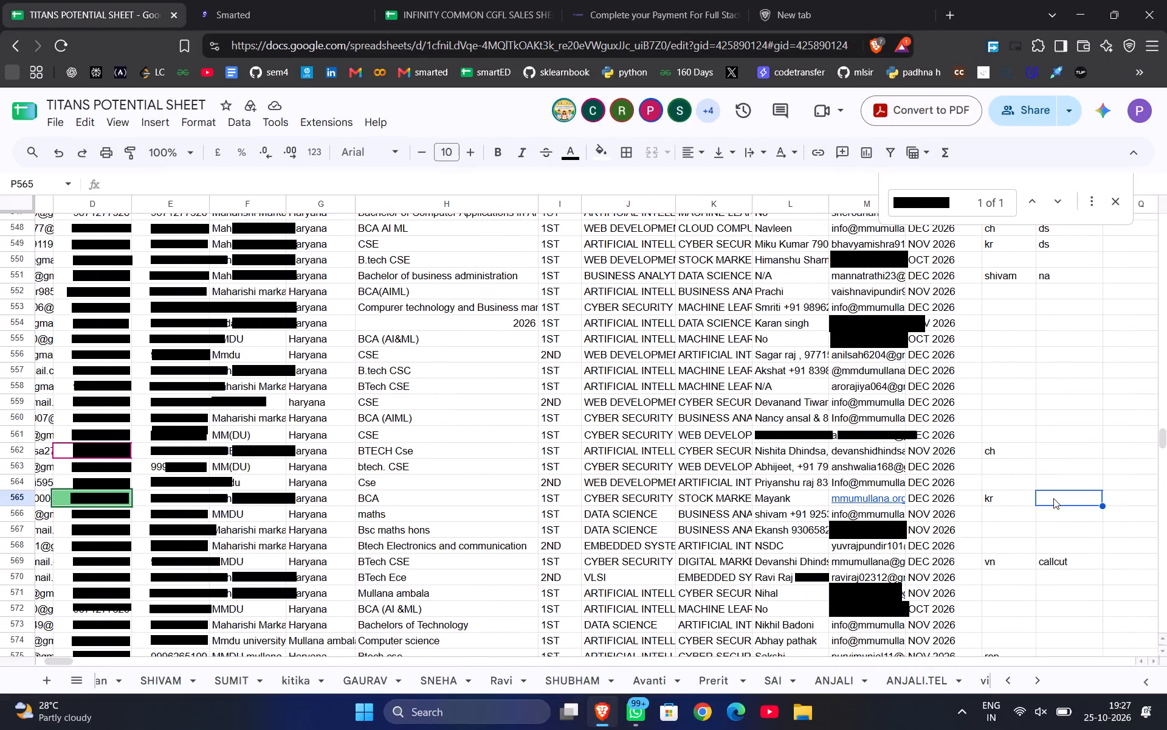
Examine the contact details, course and chosen domains of the lead in row 565.
scroll(1053, 498, left, 1)
scroll(1053, 498, right, 1)
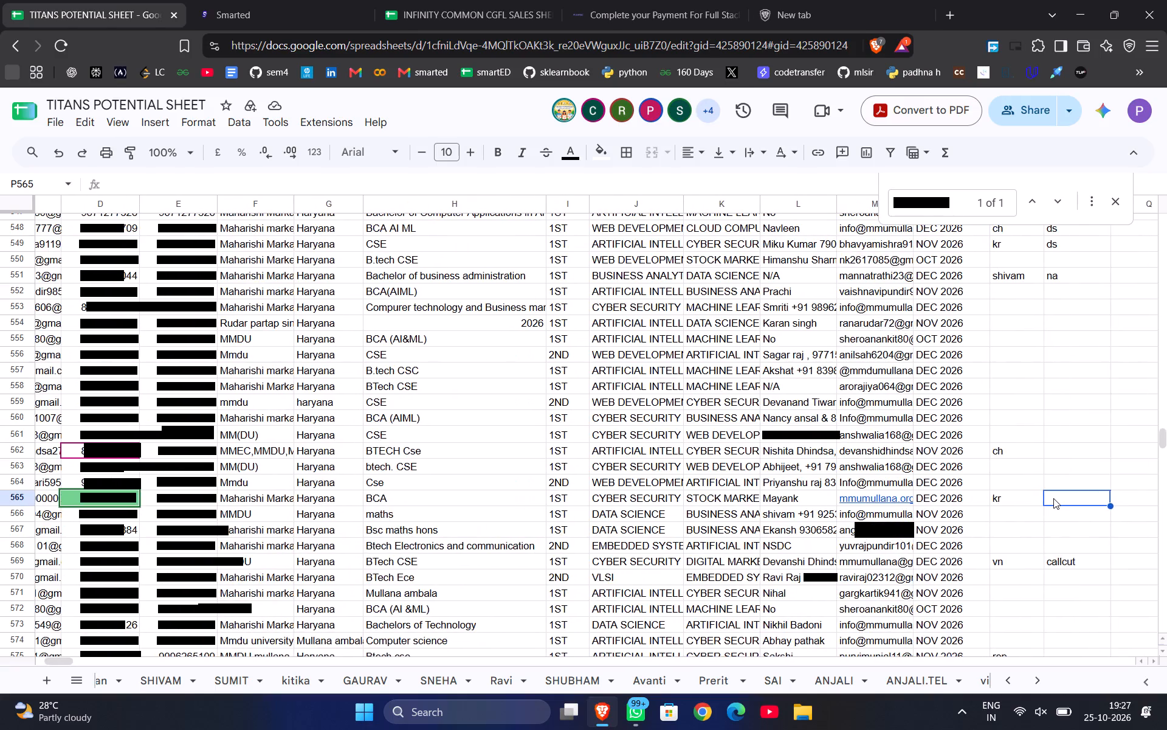
scroll(1053, 498, right, 4)
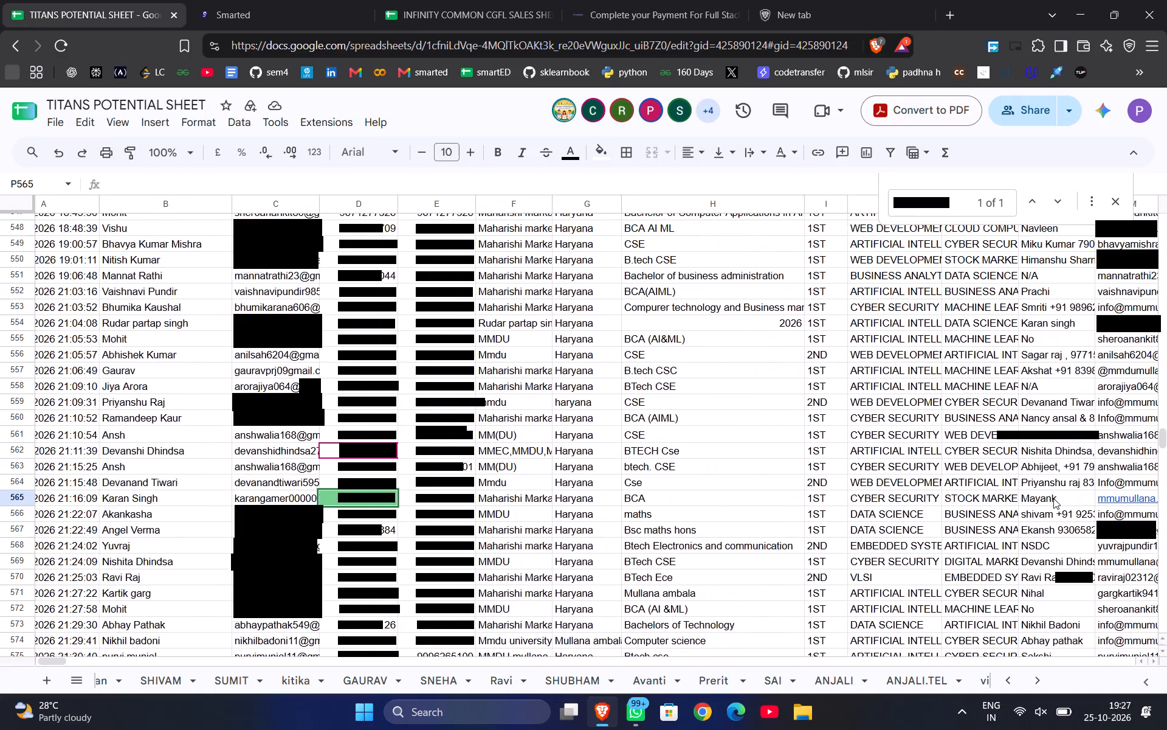
scroll(1053, 498, right, 1)
click(712, 495)
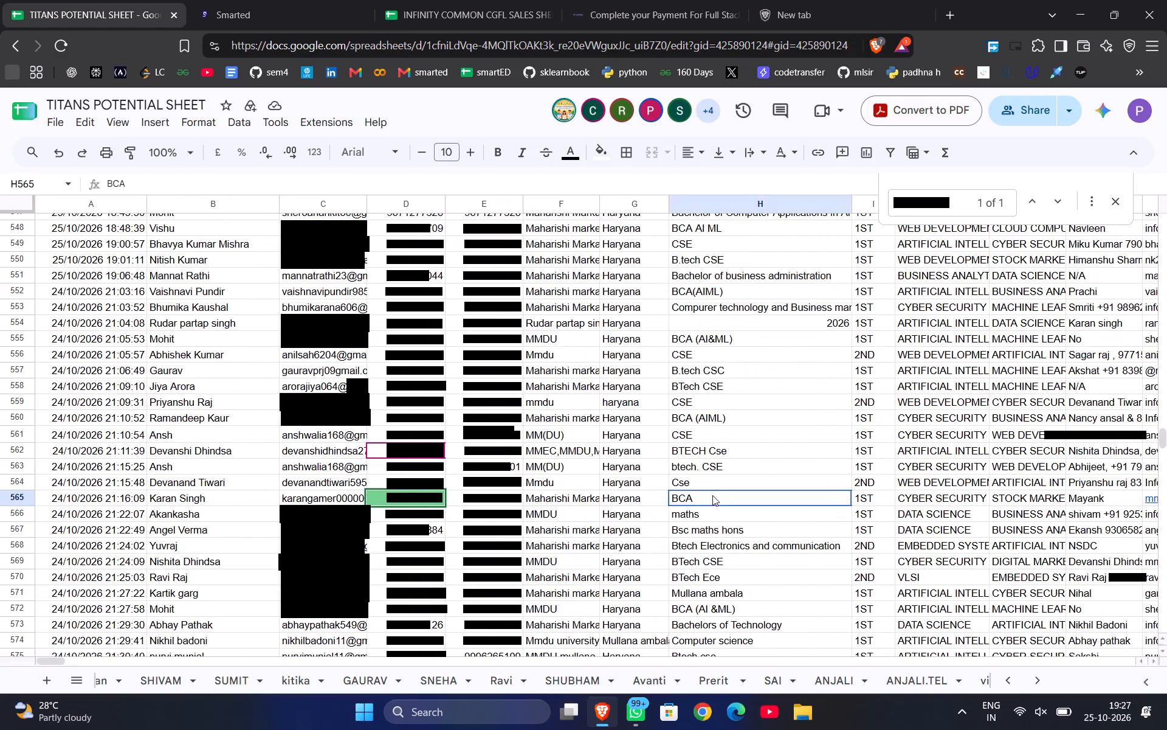
scroll(712, 495, left, 3)
click(803, 501)
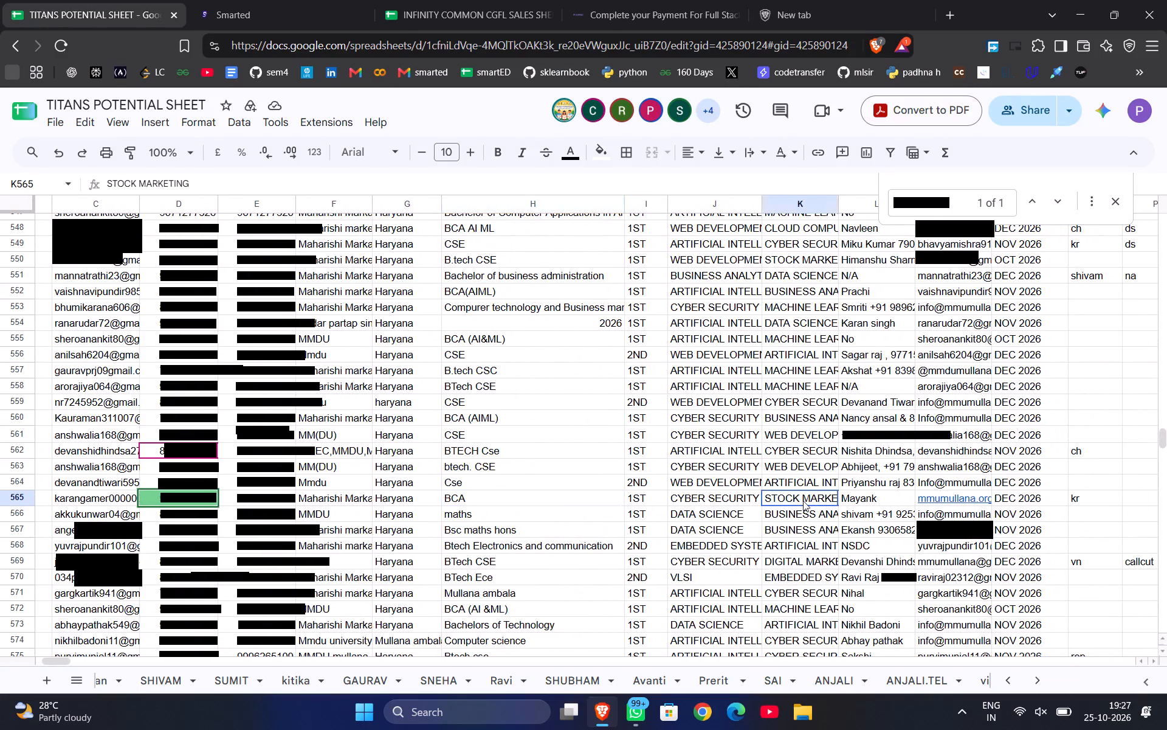
scroll(803, 501, left, 3)
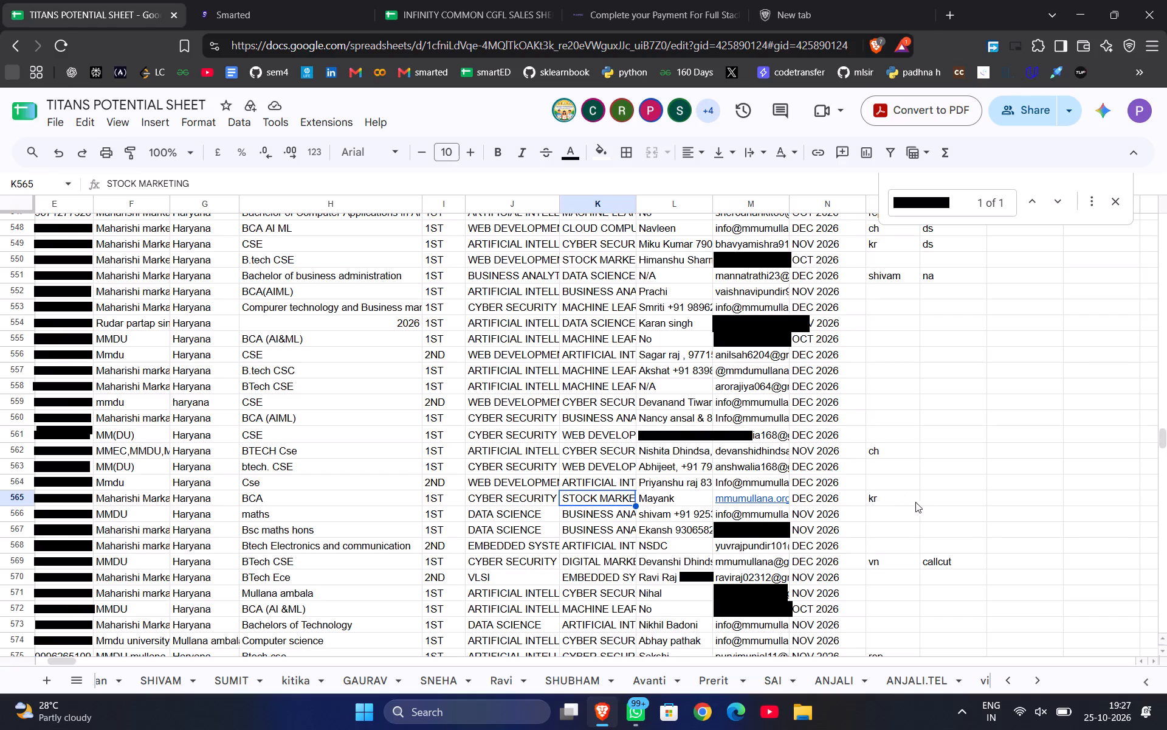
Record the call status ds in column P for the lead in row 565.
click(928, 499)
scroll(928, 499, left, 2)
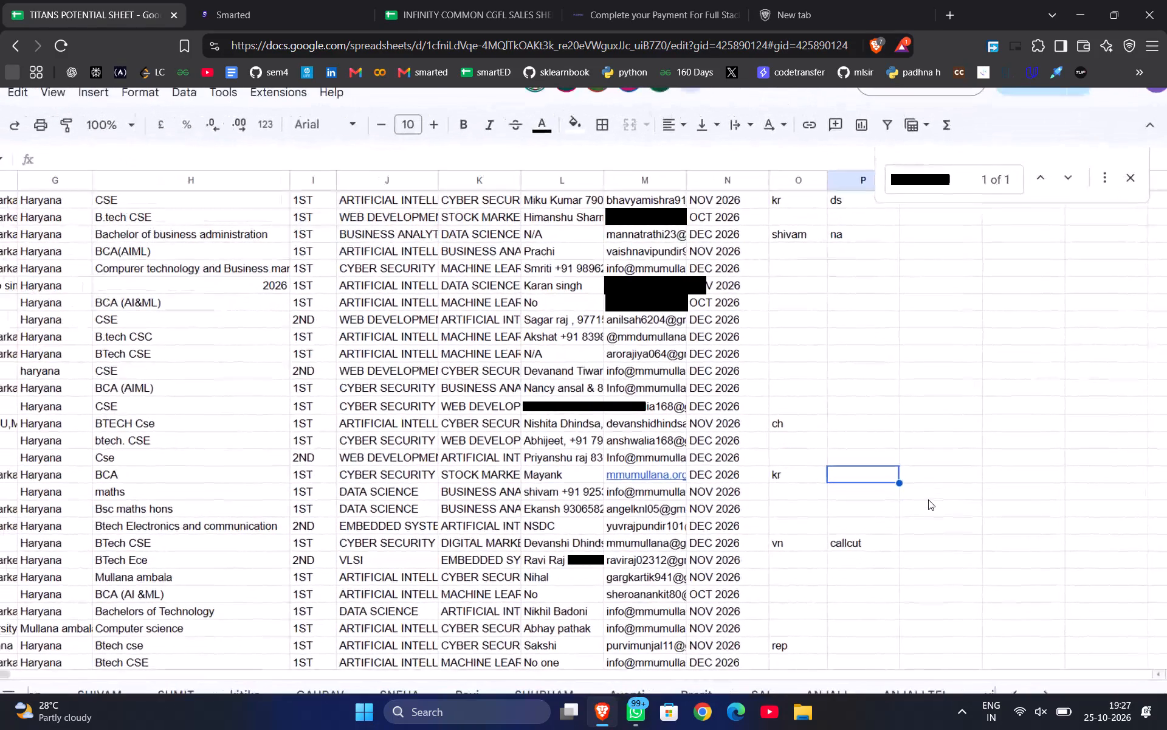
scroll(817, 502, right, 2)
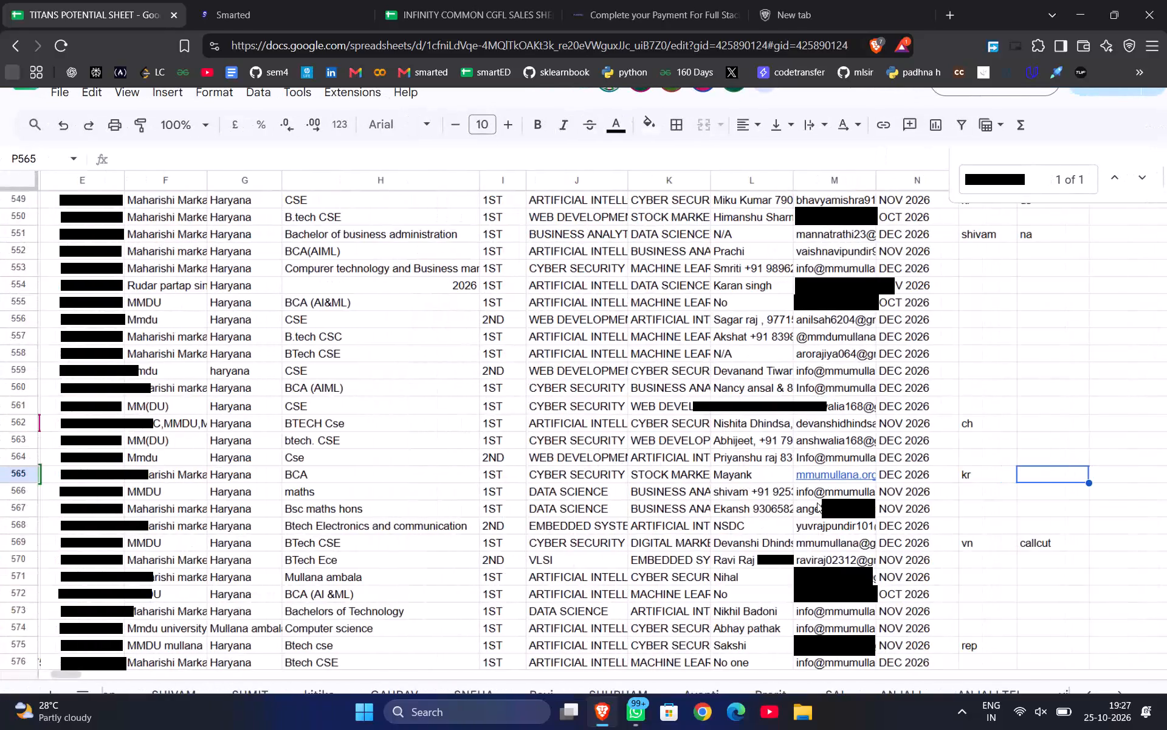
scroll(817, 502, right, 2)
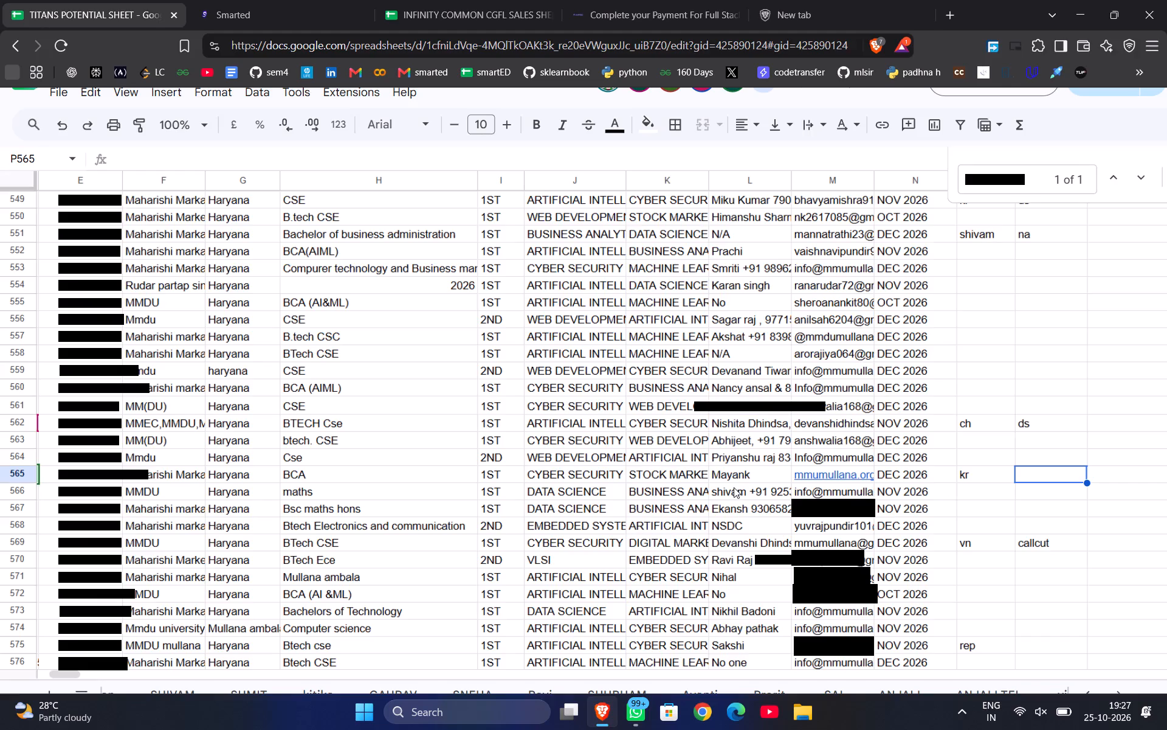
text(ds)
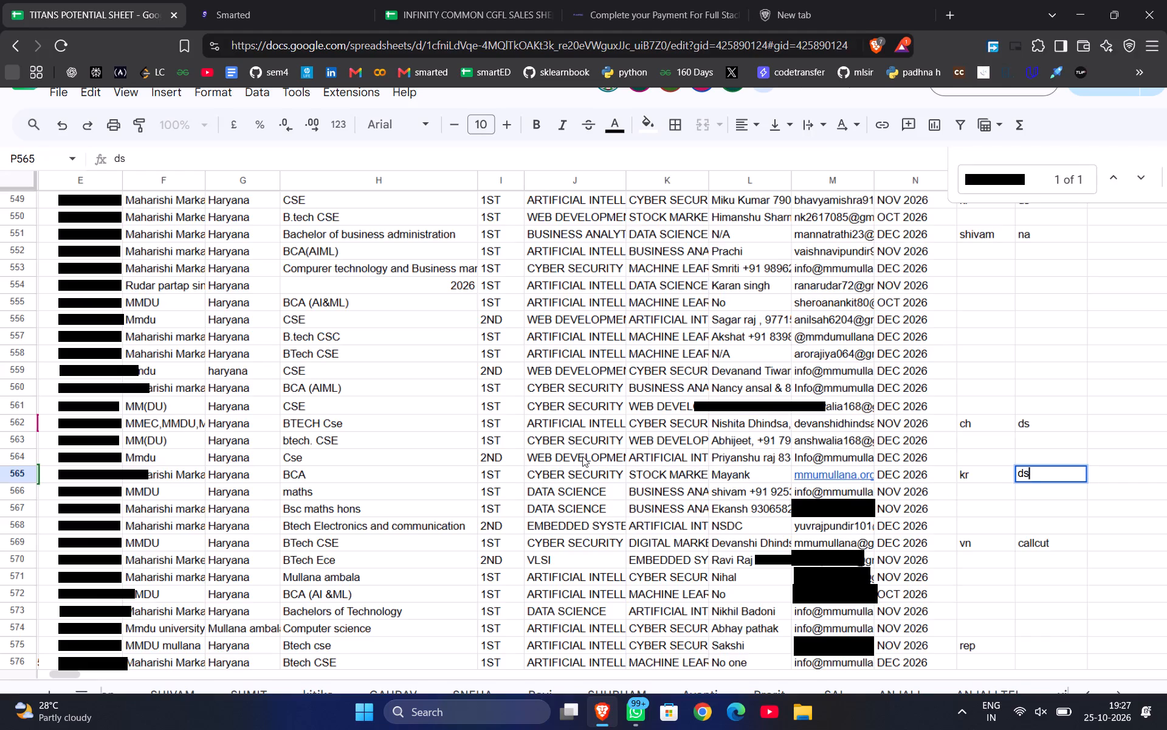
click(596, 468)
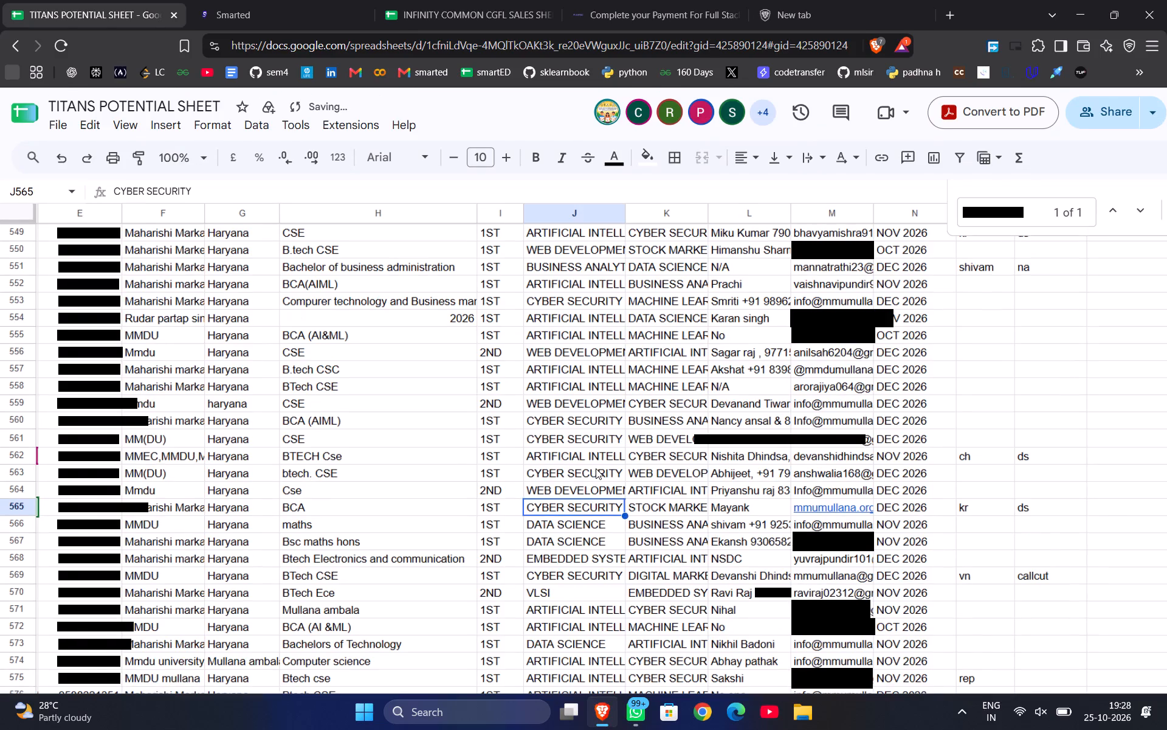
Review the name and phone number columns of the leads around row 565.
scroll(596, 468, right, 5)
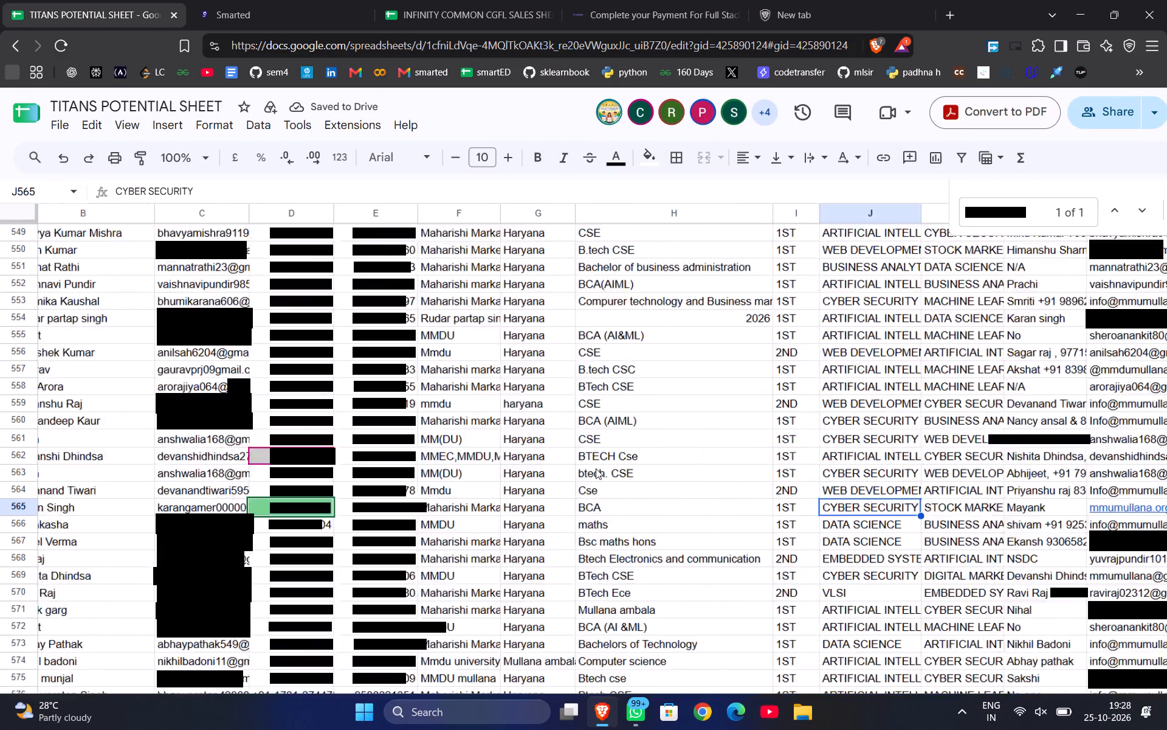
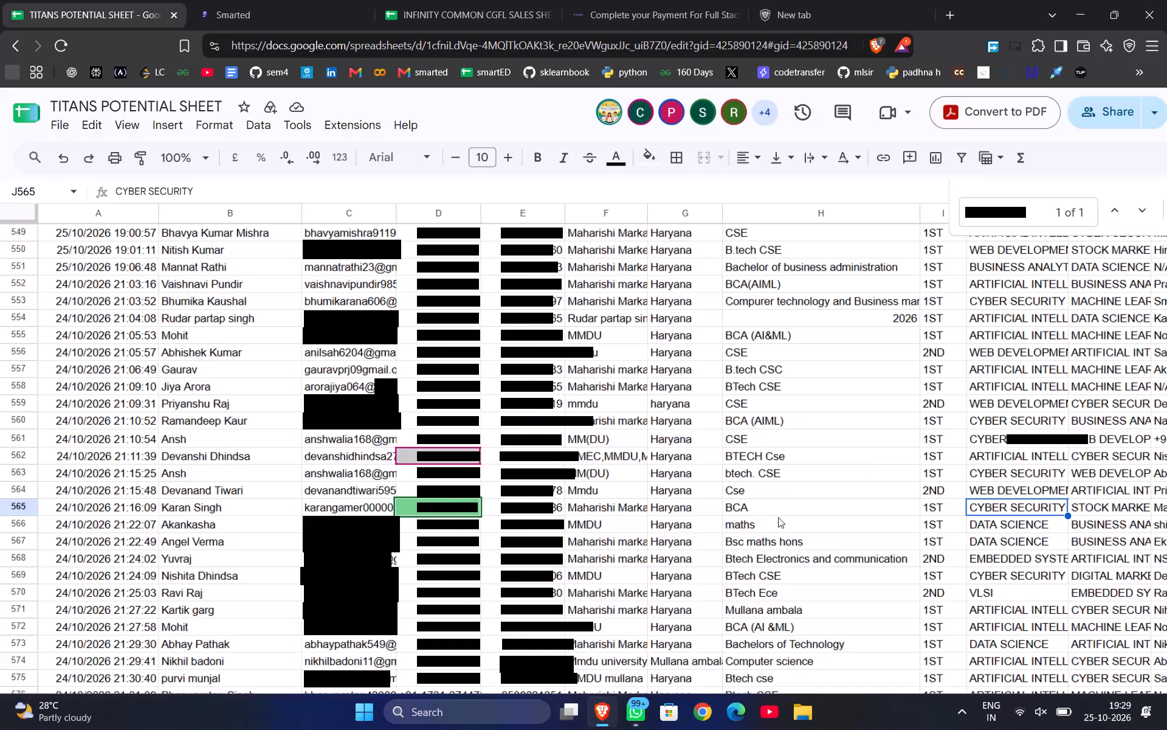
Assign the lead in row 574 to kr in column O.
click(774, 509)
scroll(774, 509, left, 3)
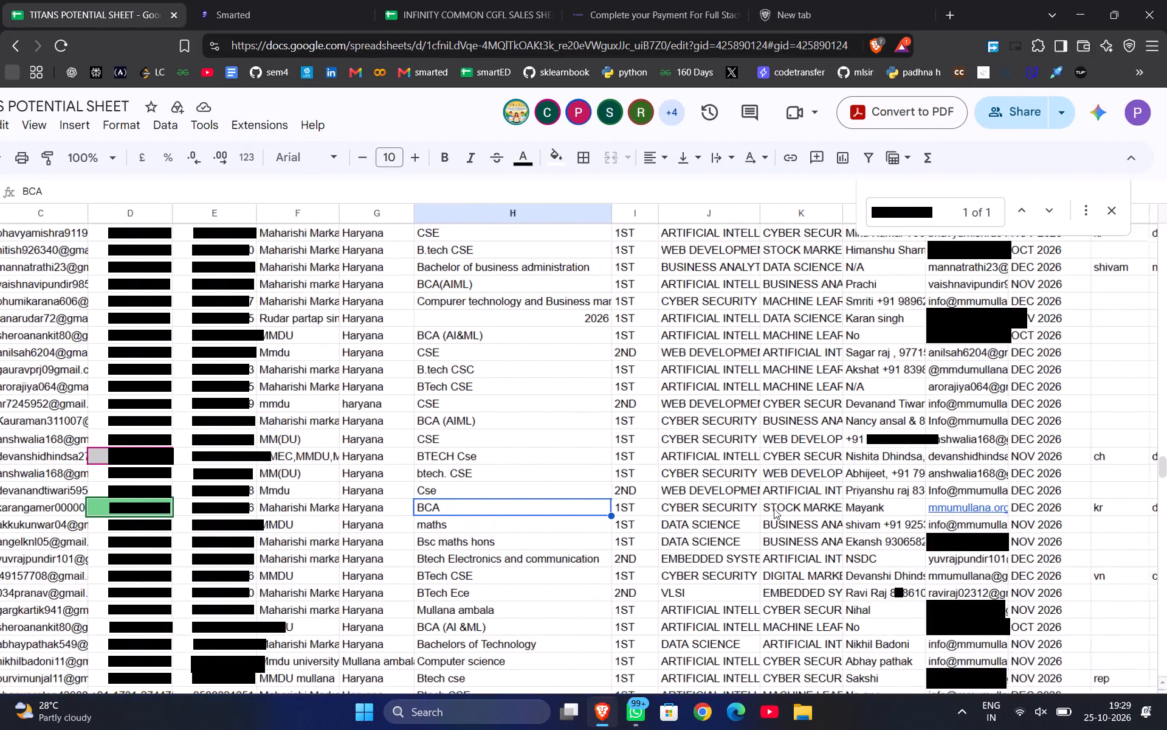
scroll(774, 509, left, 1)
scroll(774, 509, down, 1)
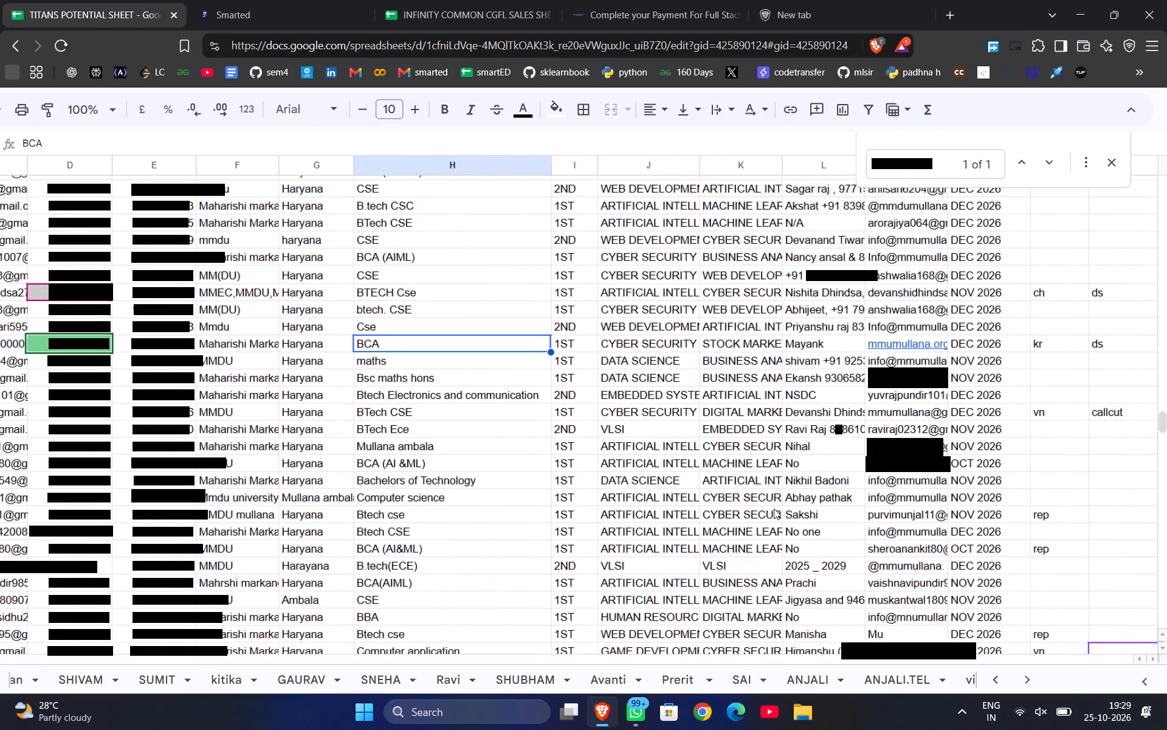
scroll(619, 506, right, 4)
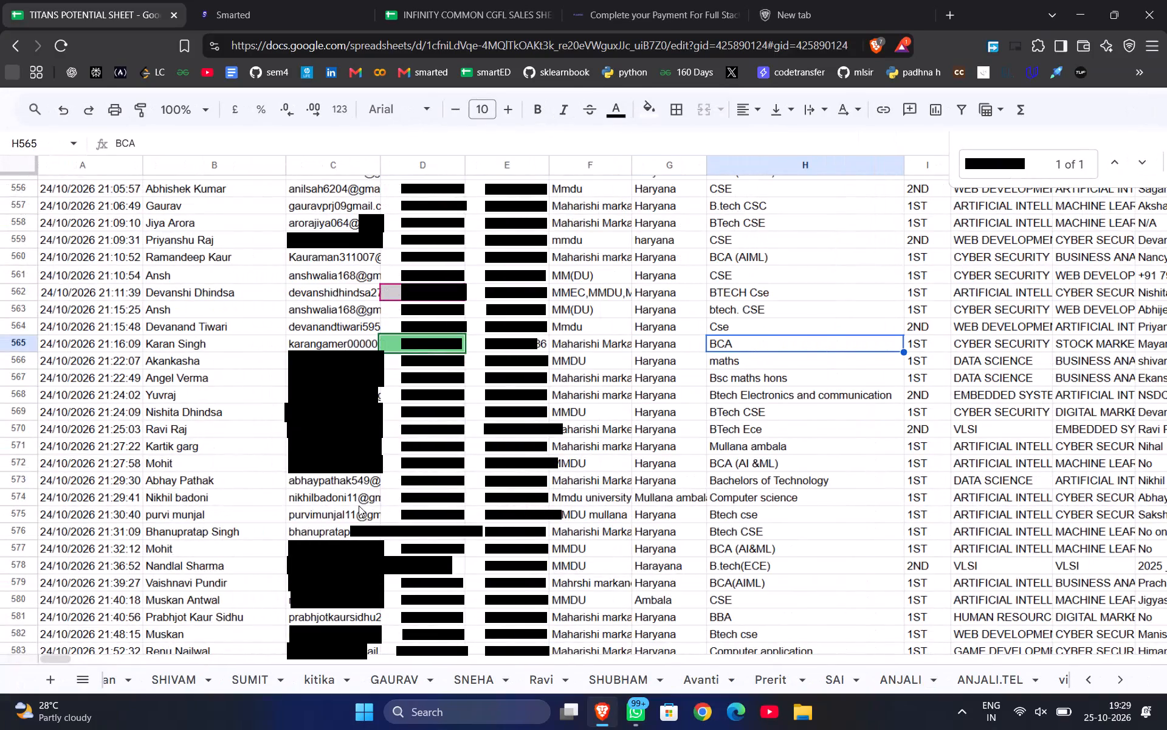
click(1010, 493)
scroll(1010, 493, left, 3)
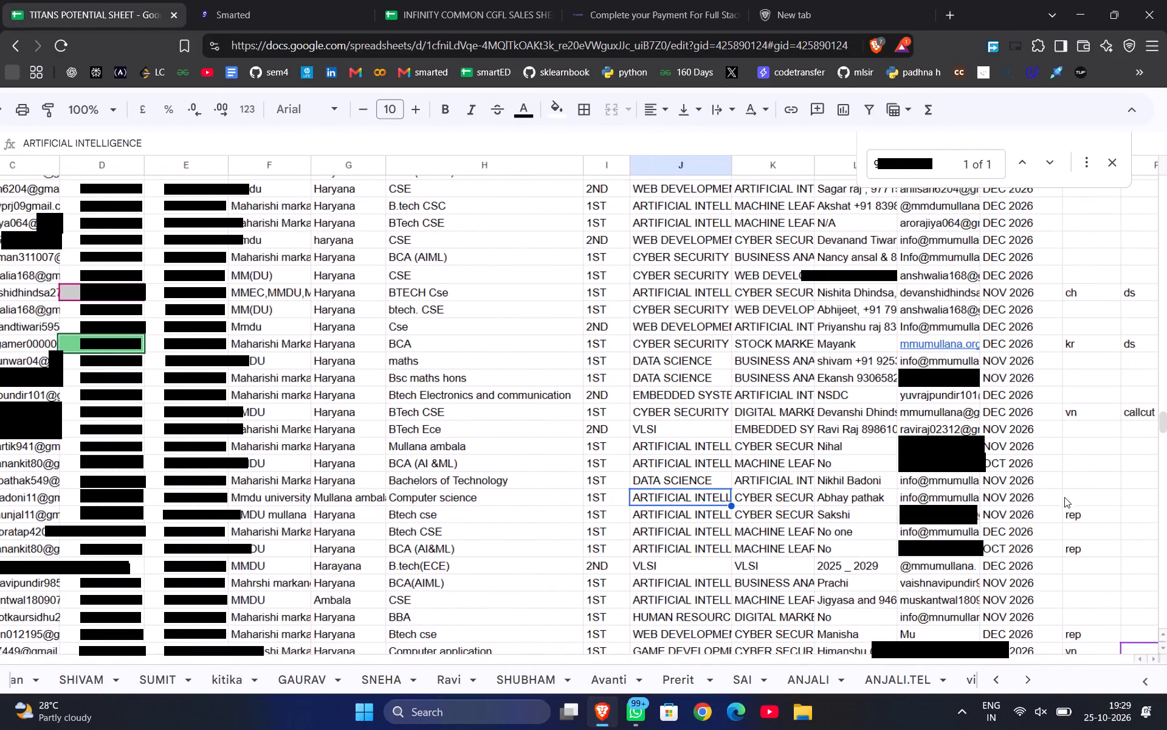
click(1072, 499)
text(kr)
Search the sheet for the column D phone number of the lead in row 574 to check for duplicates.
scroll(714, 497, right, 8)
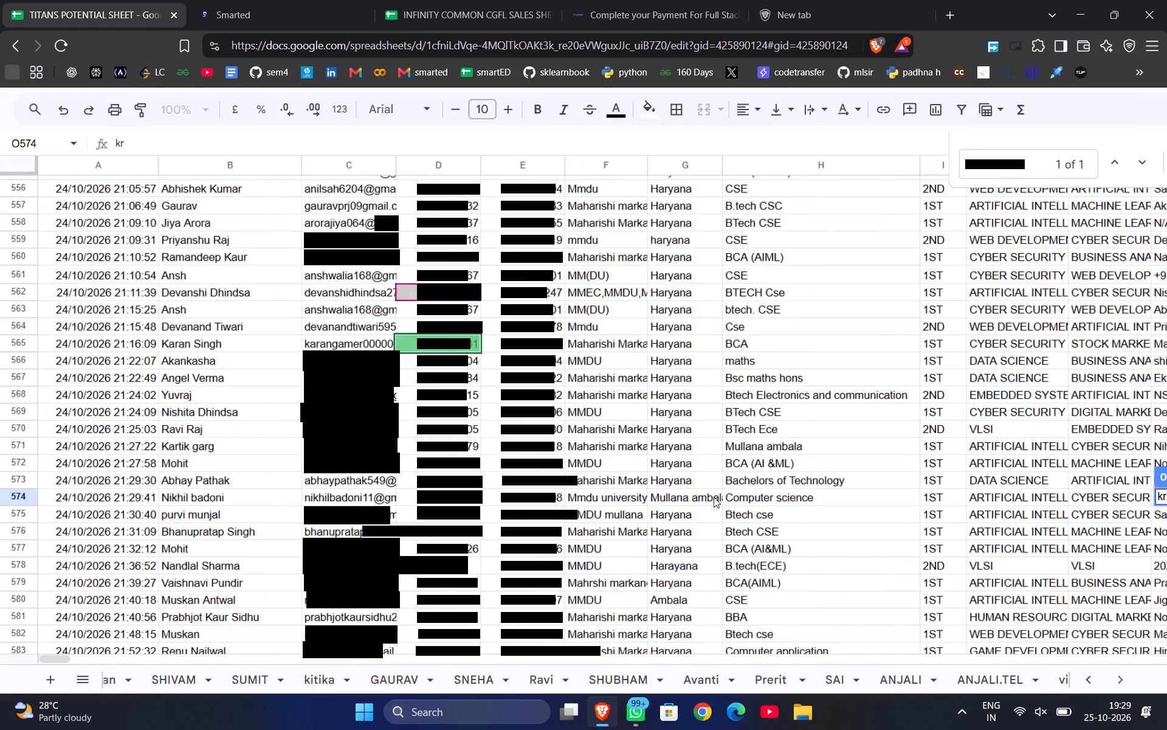
click(425, 501)
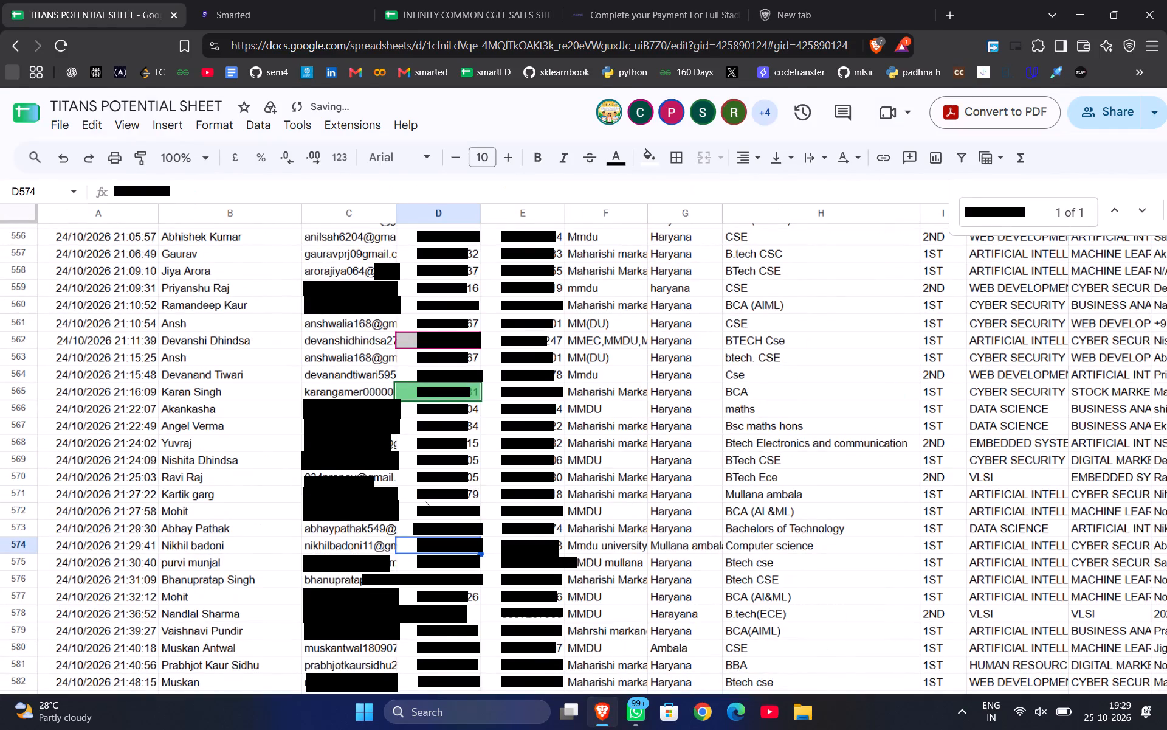
key(ctrl+c)
key(ctrl+f)
key(ctrl+v)
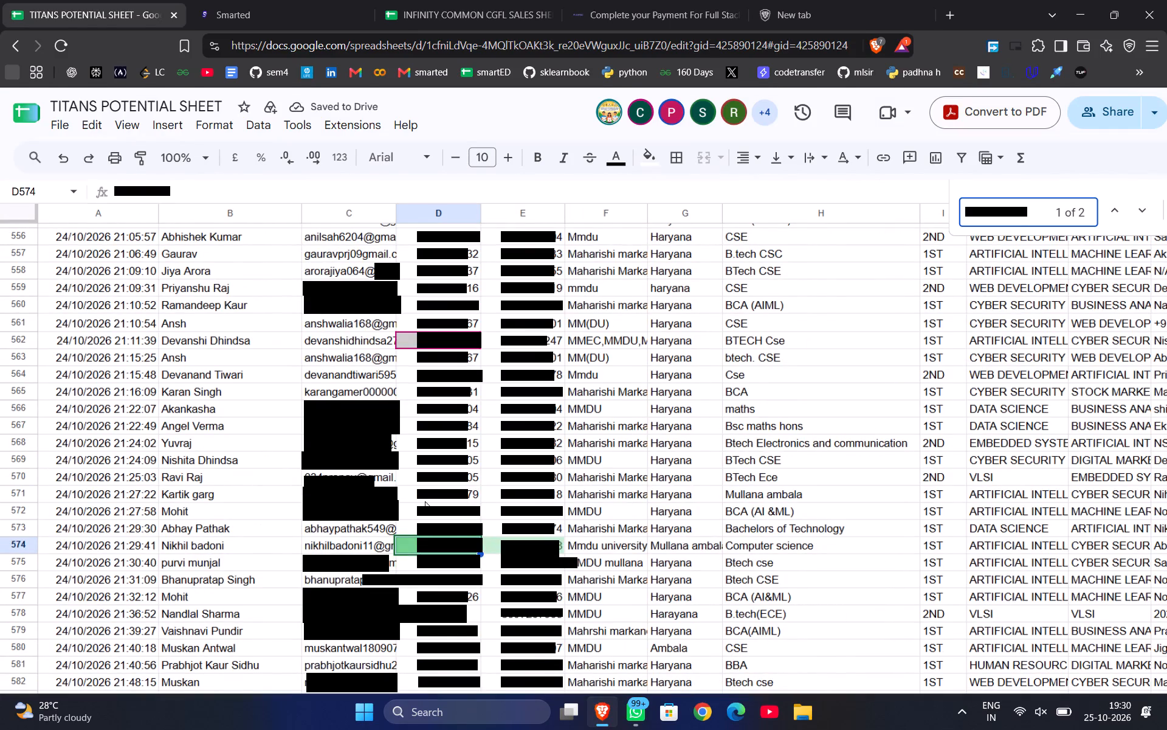
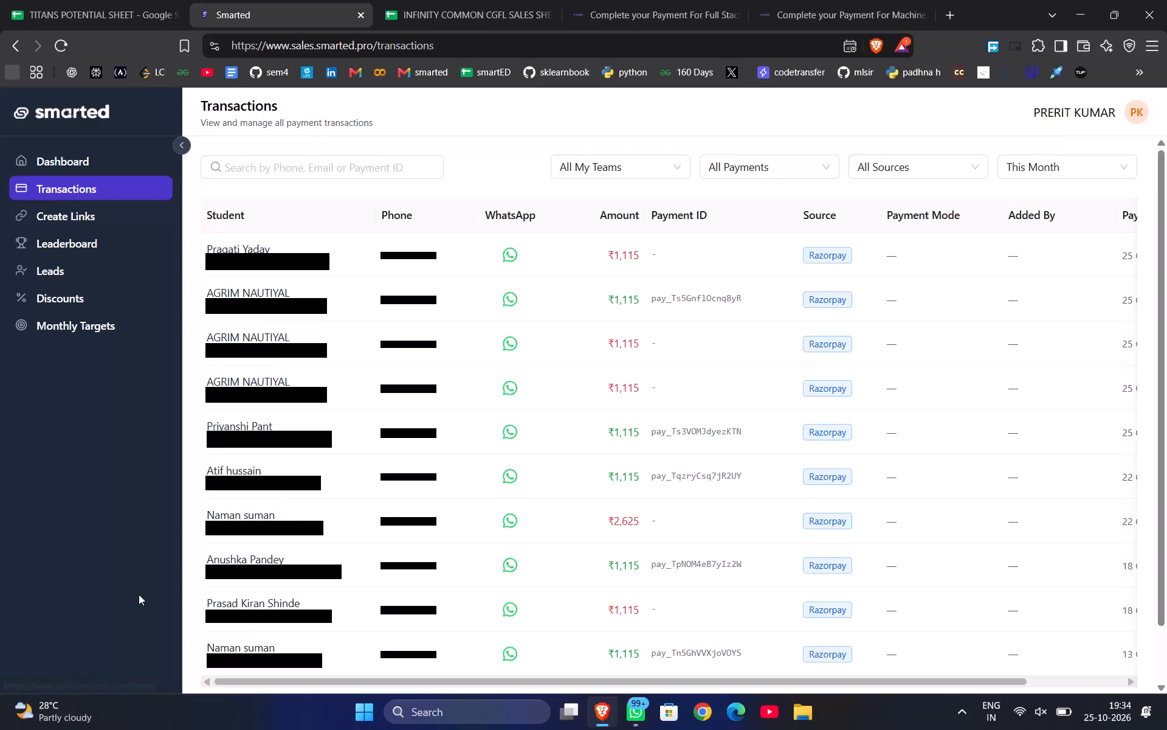
Reload the Smarted sales page.
key(ctrl+r)
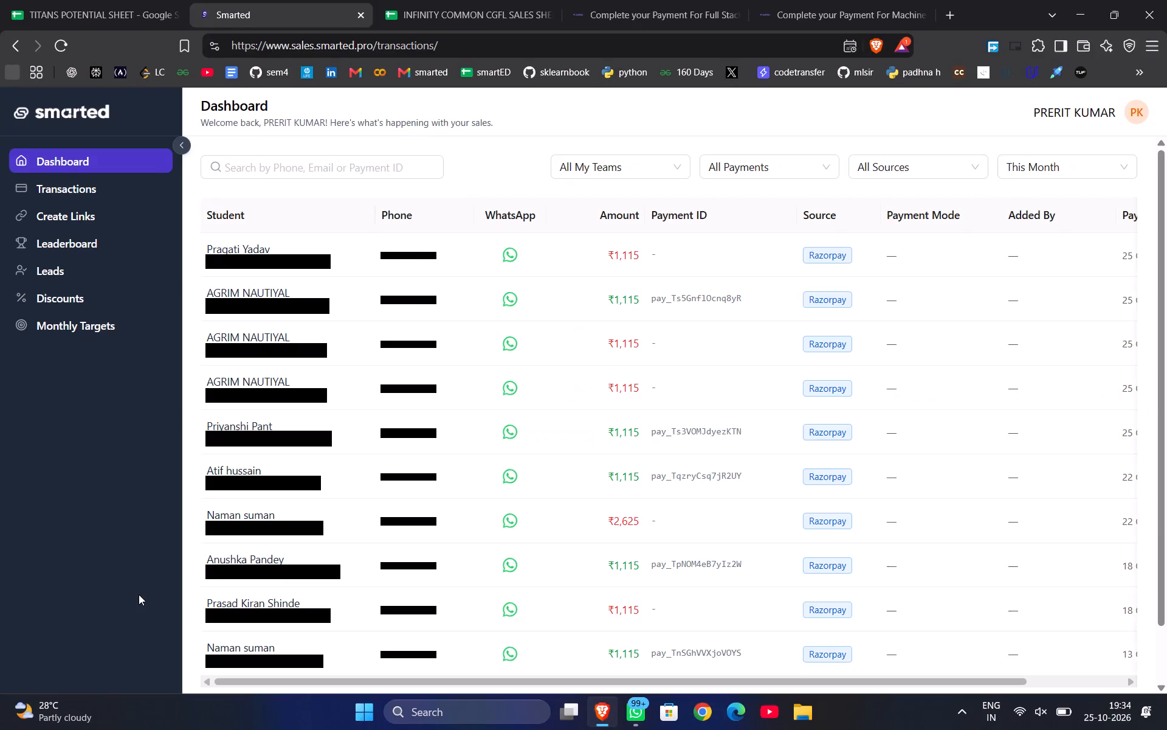
Switch to the TITANS POTENTIAL SHEET and search for row 589's column D phone number to check for duplicates.
click(98, 0)
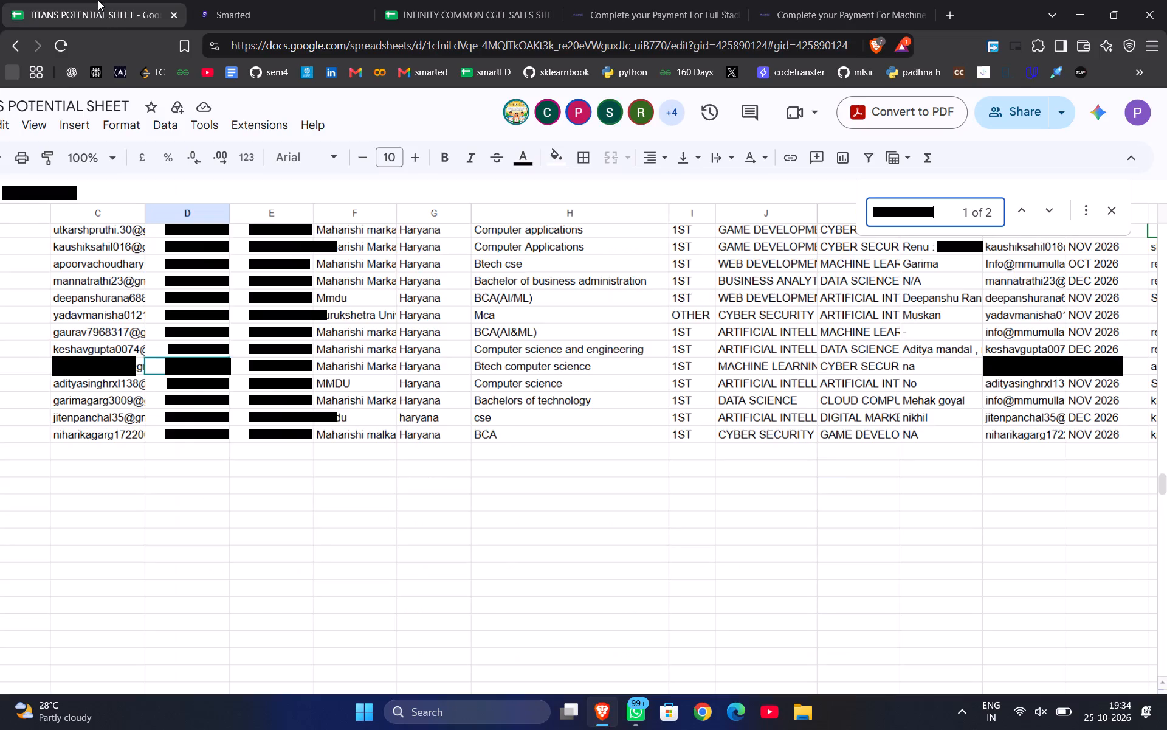
scroll(284, 404, up, 1)
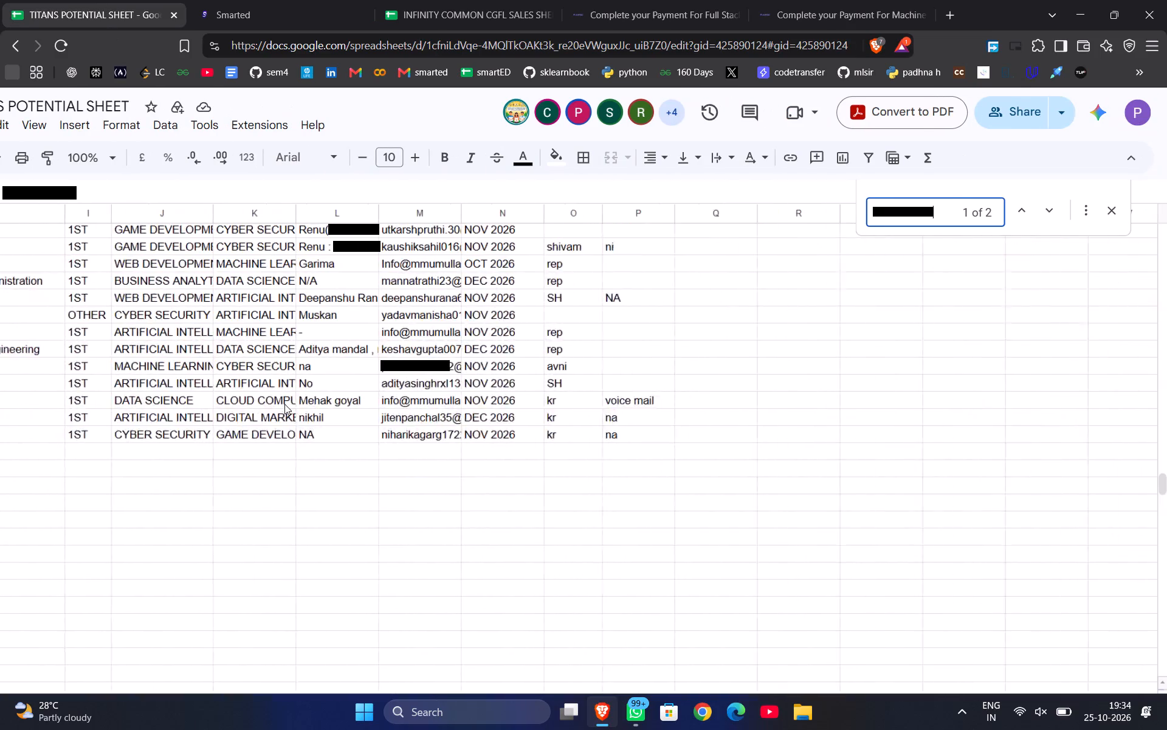
scroll(284, 404, right, 1)
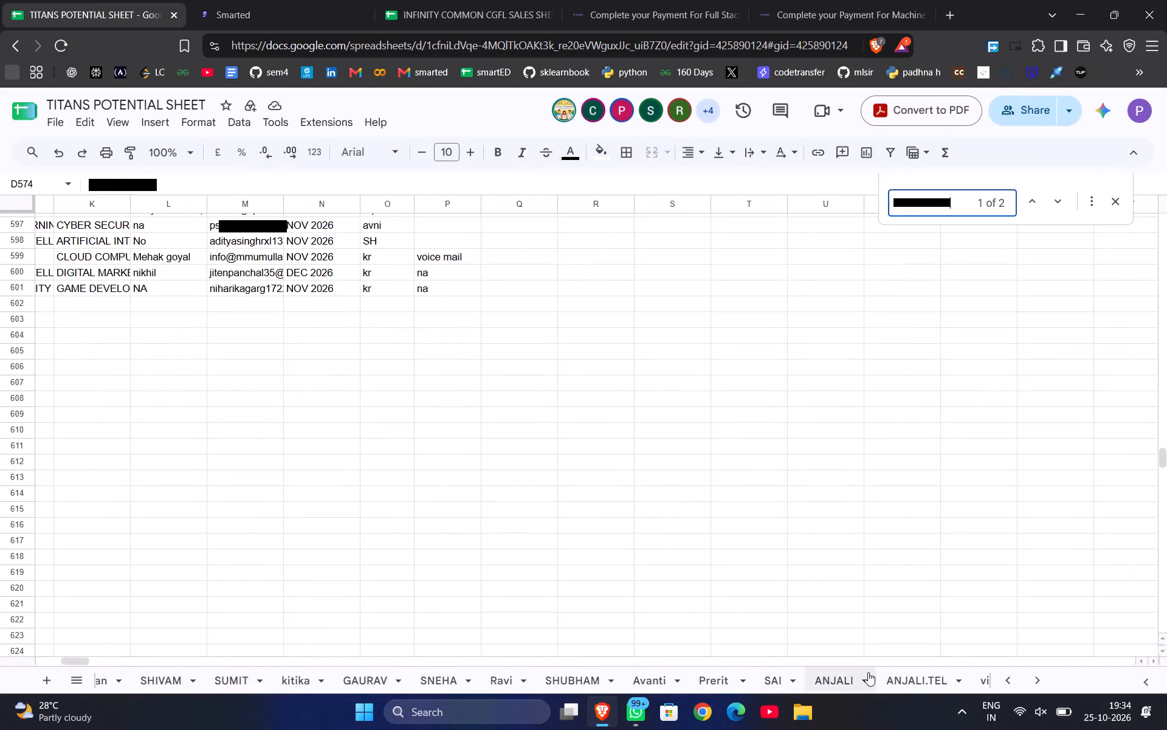
scroll(868, 672, right, 6)
scroll(398, 444, right, 5)
scroll(398, 444, up, 1)
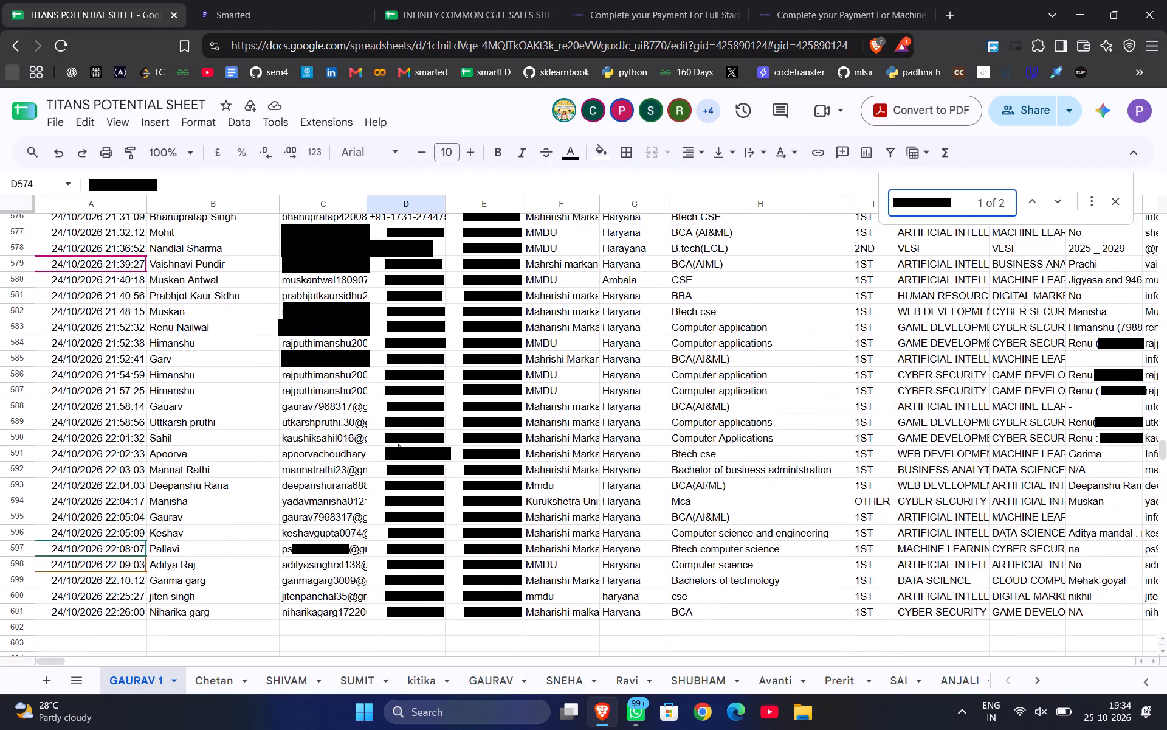
scroll(398, 444, up, 1)
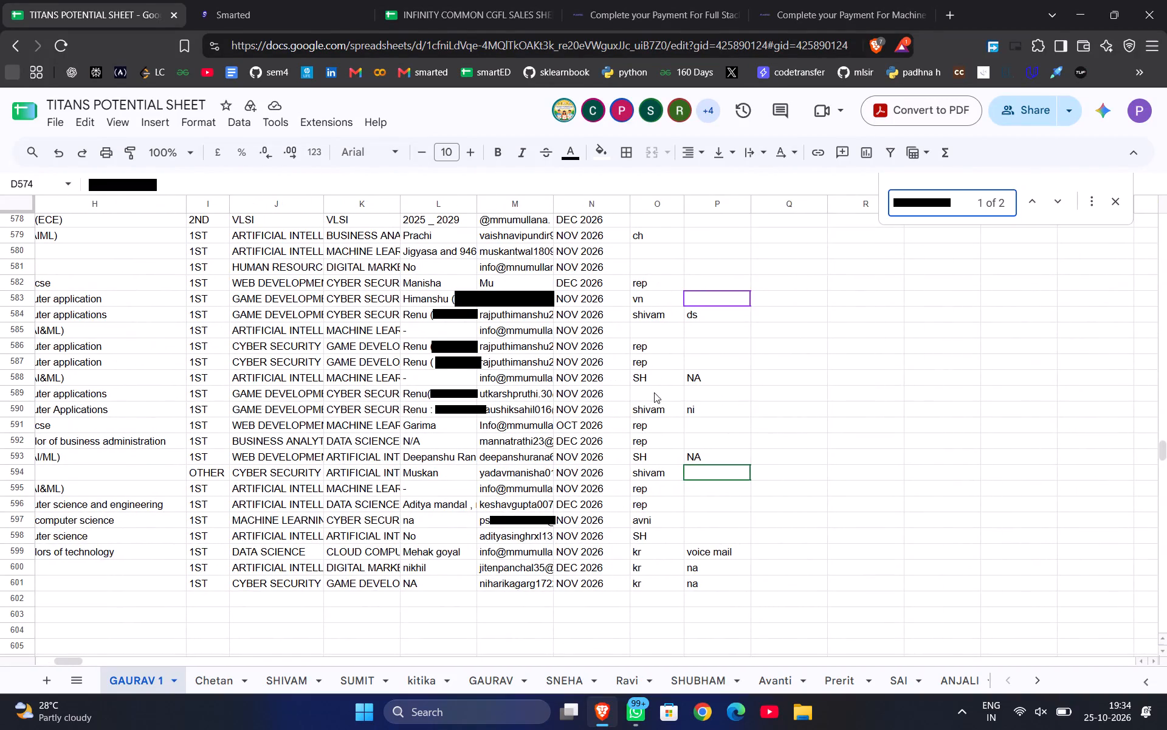
click(654, 392)
scroll(654, 392, right, 11)
click(414, 394)
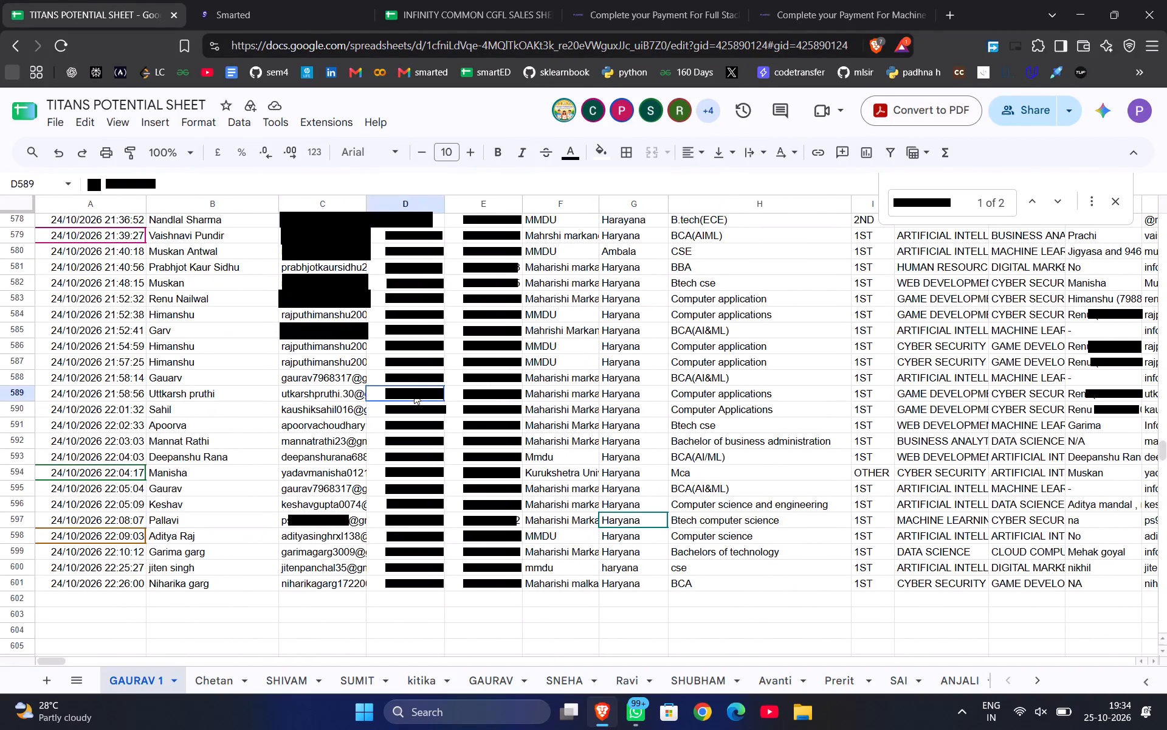
key(ctrl+c)
key(ctrl+f)
key(ctrl+v)
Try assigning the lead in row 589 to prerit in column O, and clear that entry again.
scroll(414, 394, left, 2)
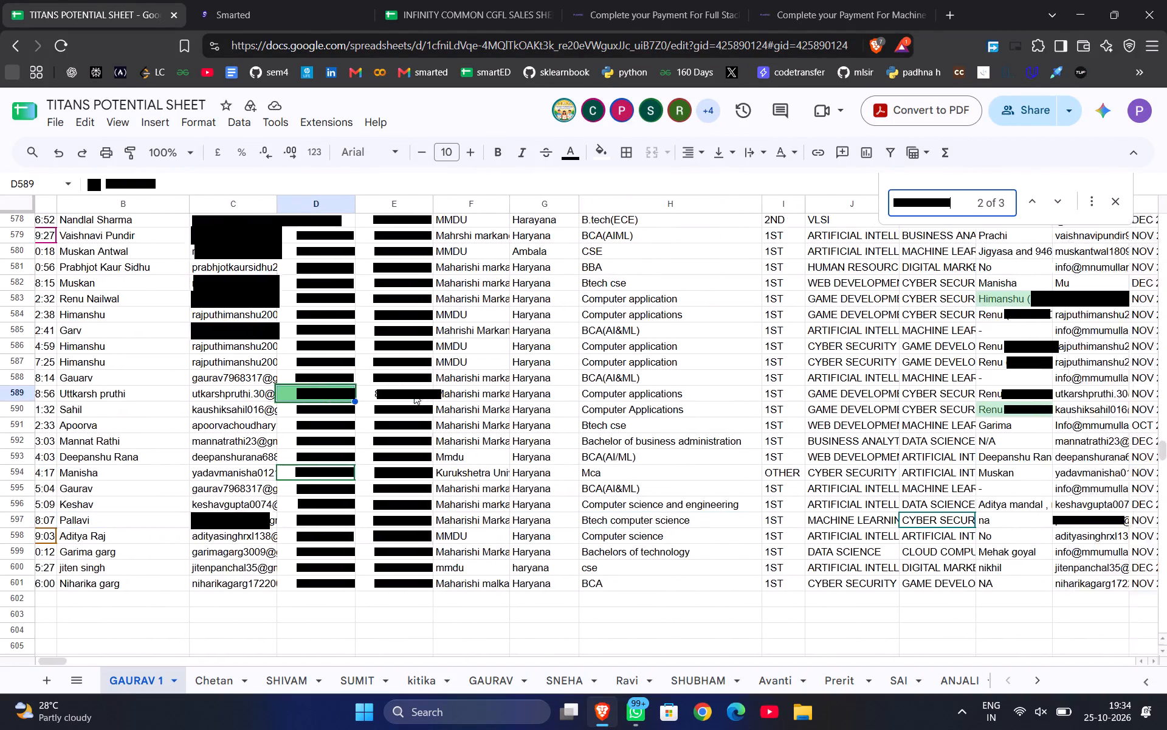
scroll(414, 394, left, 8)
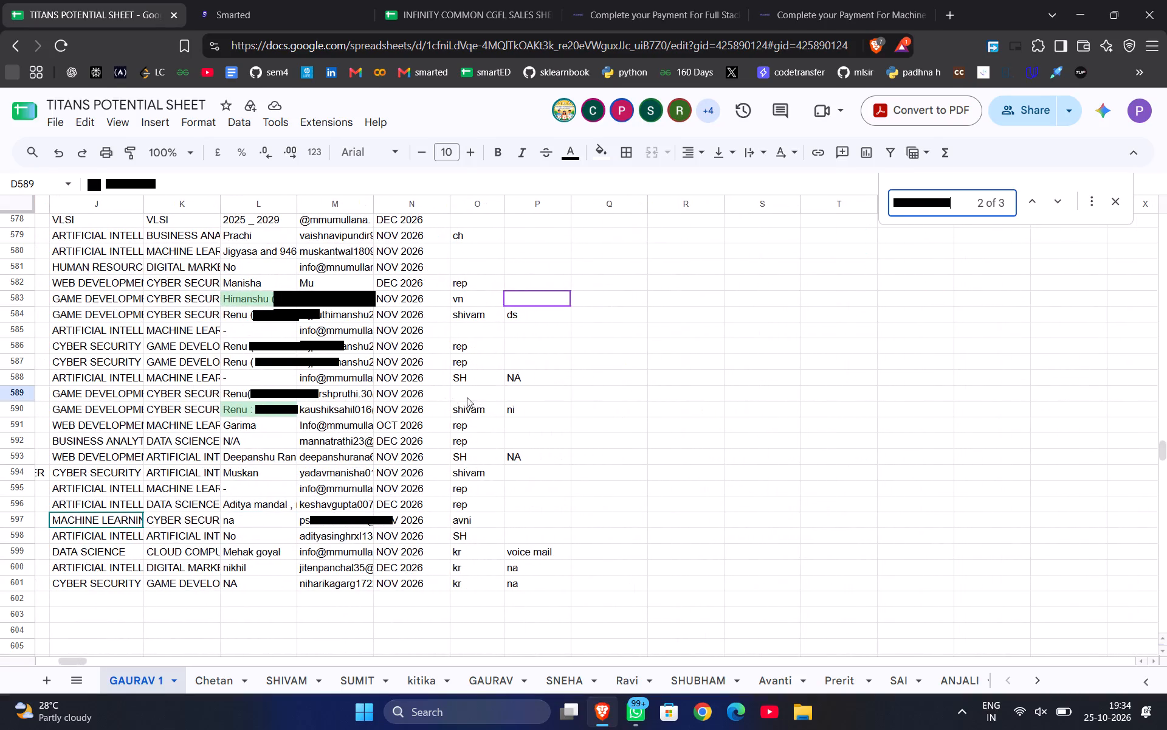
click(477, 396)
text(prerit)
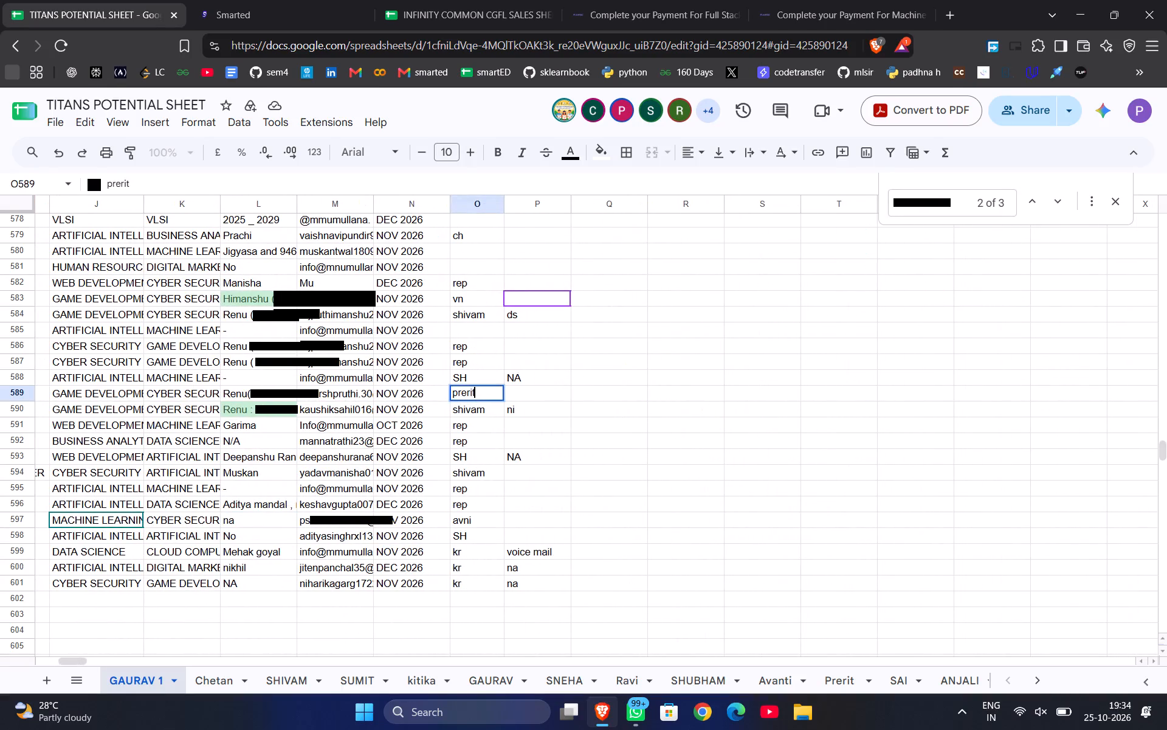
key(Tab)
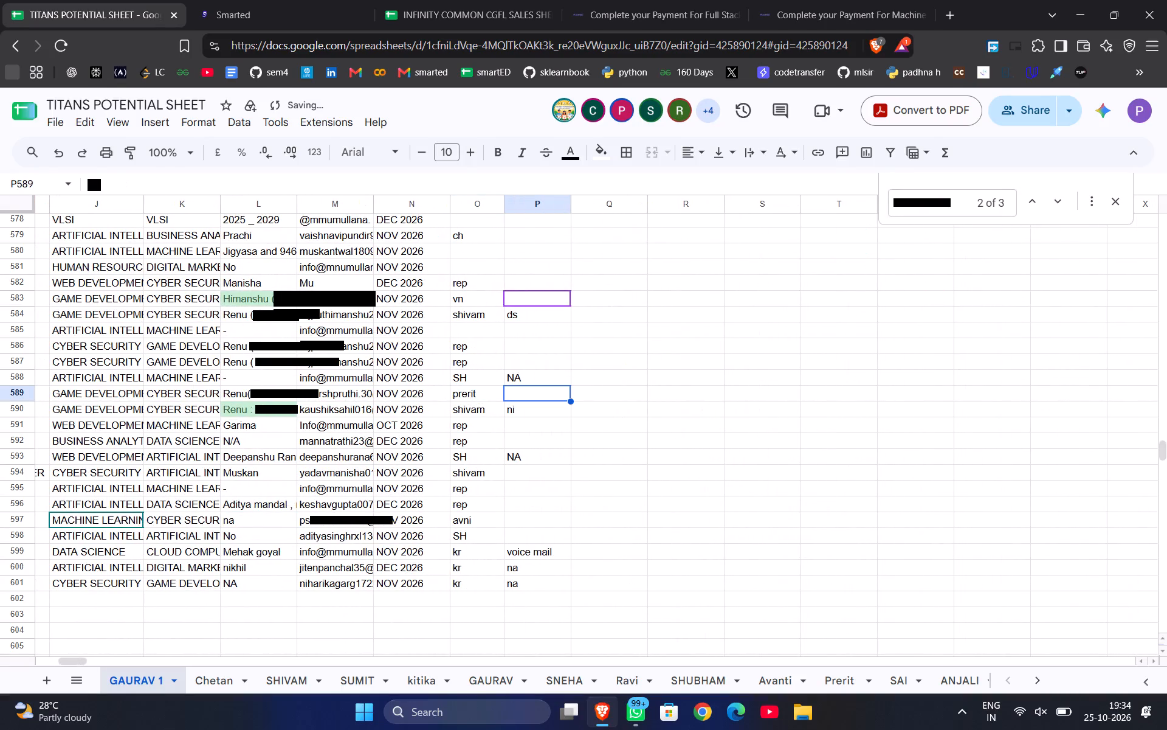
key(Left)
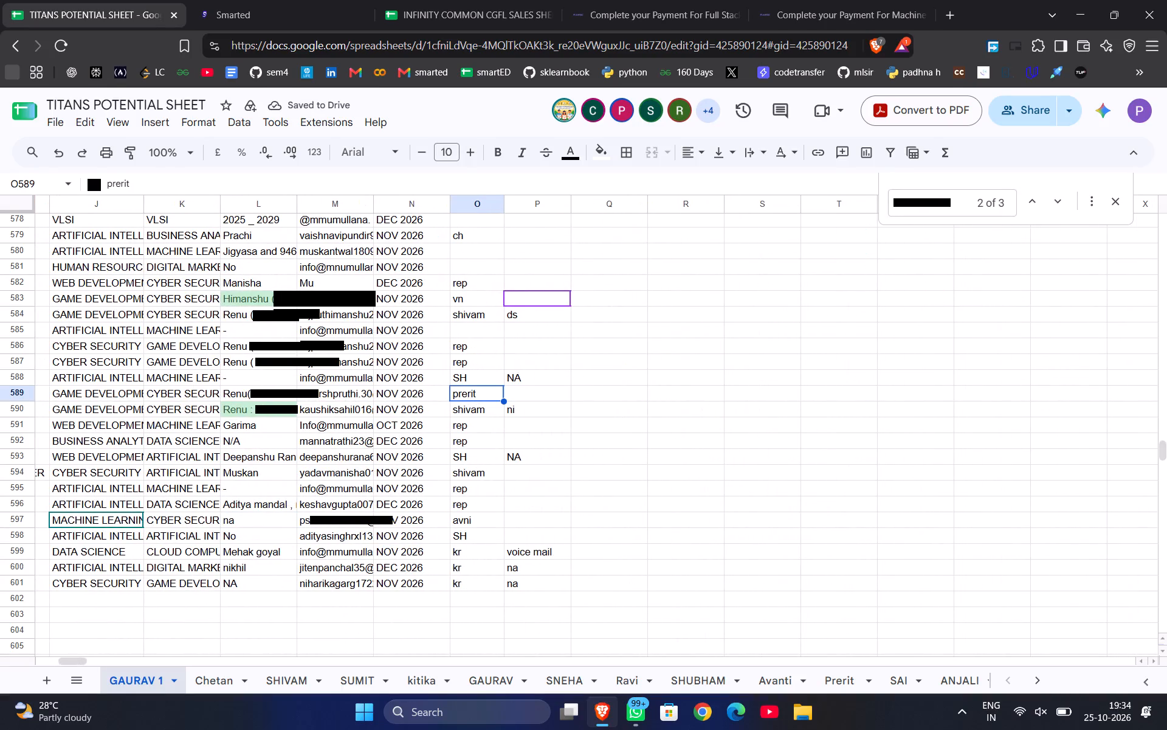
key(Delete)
Search the sheet for the column D phone number of the lead in row 585 to check for duplicates.
key(Up)
key(Up)
key(Up)
key(Up)
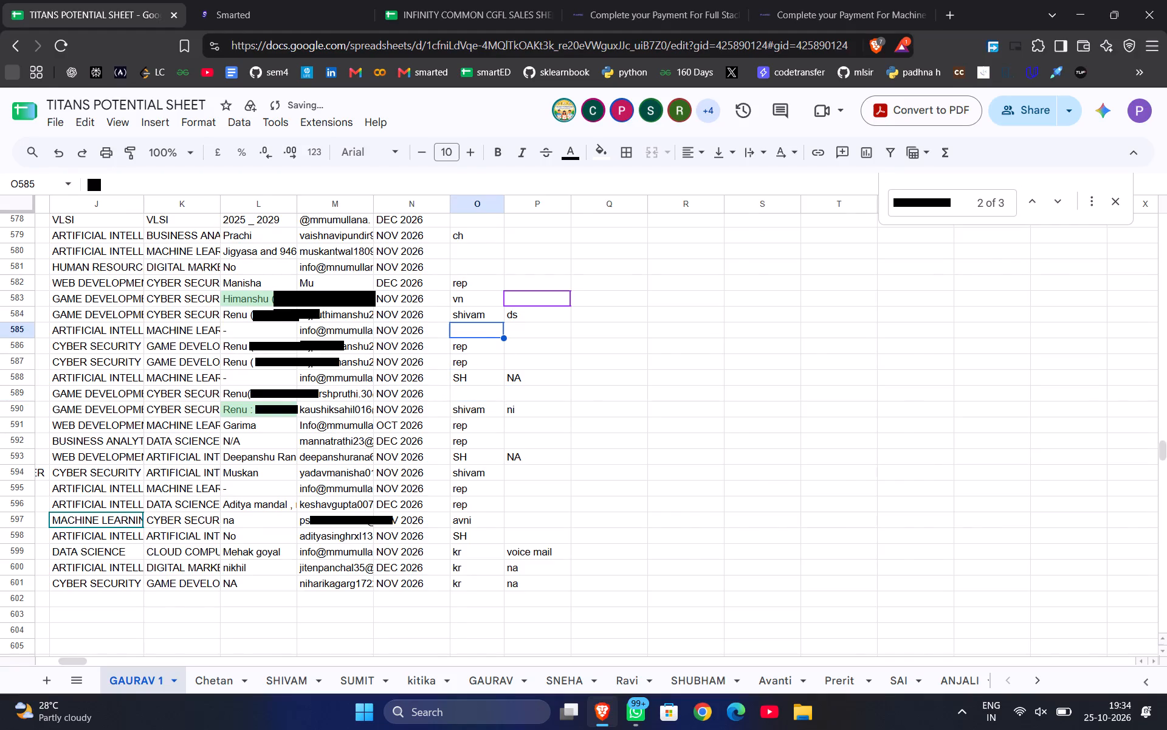
scroll(477, 396, right, 11)
click(384, 330)
key(ctrl+c)
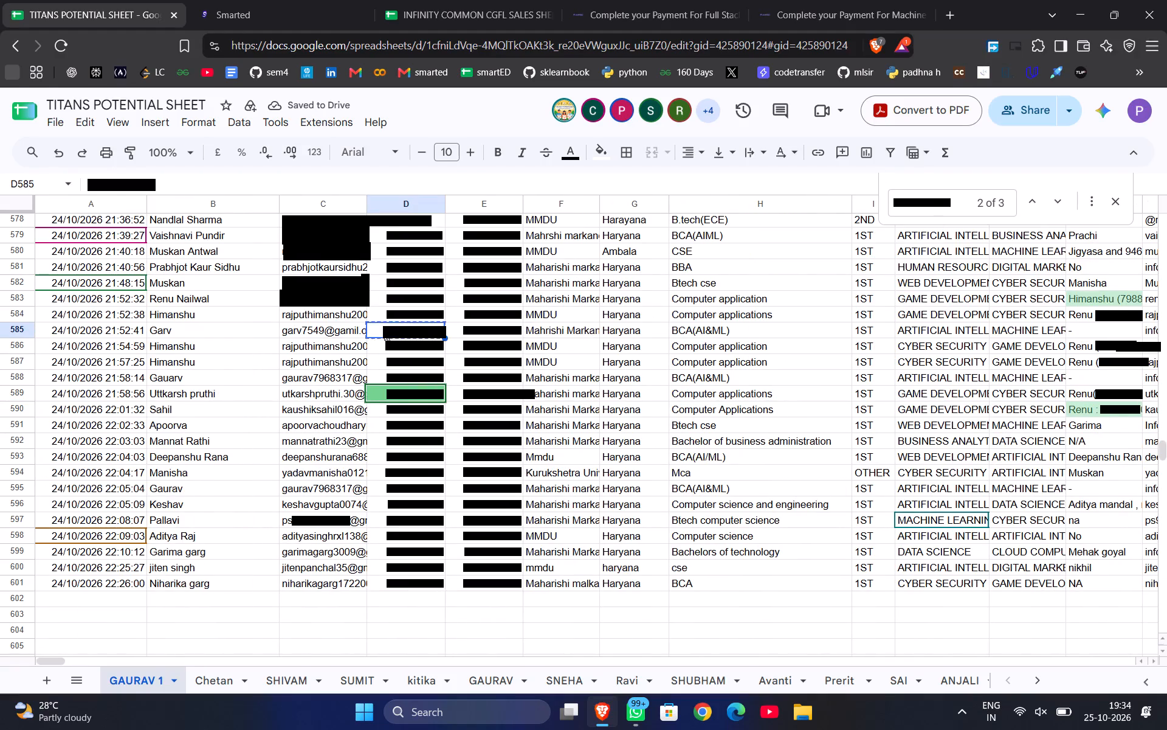
key(ctrl+f)
key(ctrl+v)
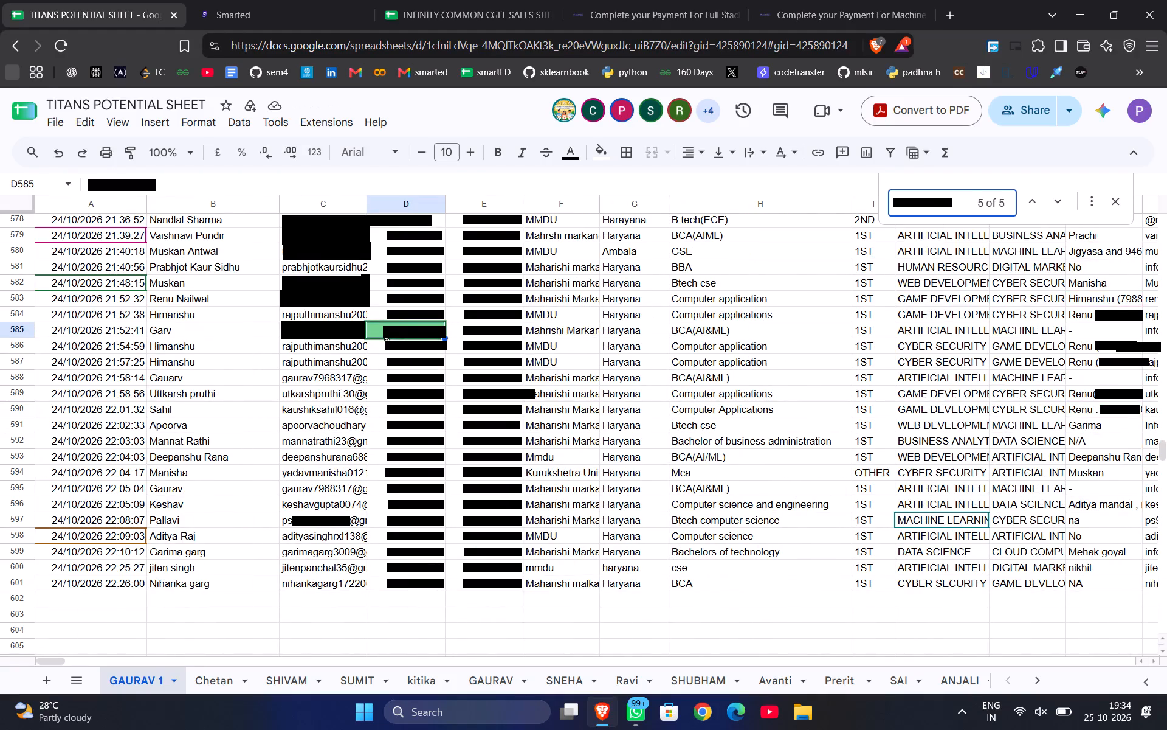
key(Return)
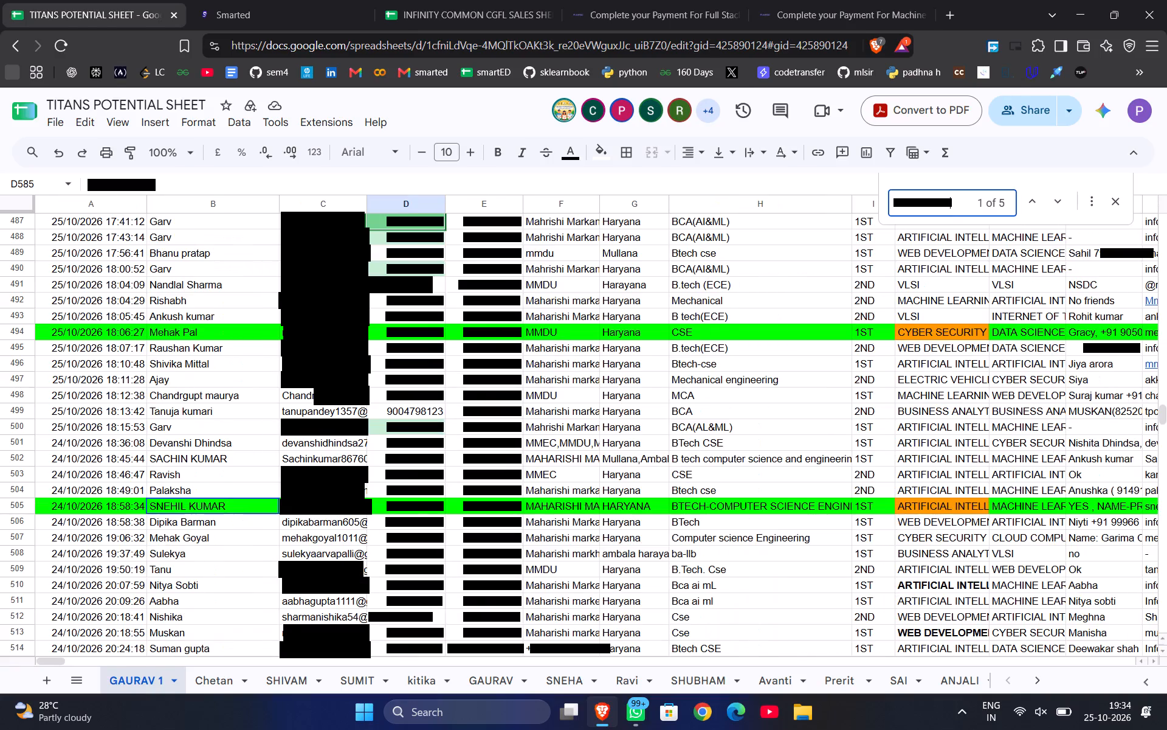
Look through the lead rows containing the searched phone number to compare the repeated entries with row 585.
scroll(384, 330, up, 7)
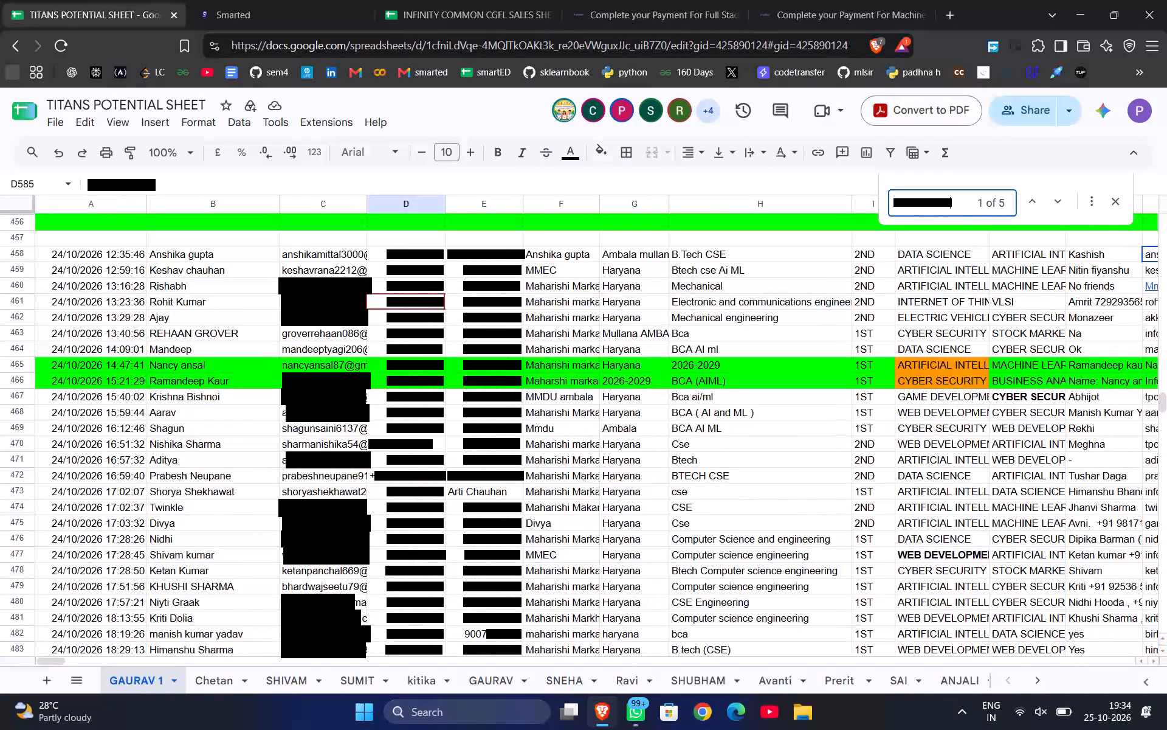
scroll(384, 330, down, 5)
scroll(384, 330, up, 2)
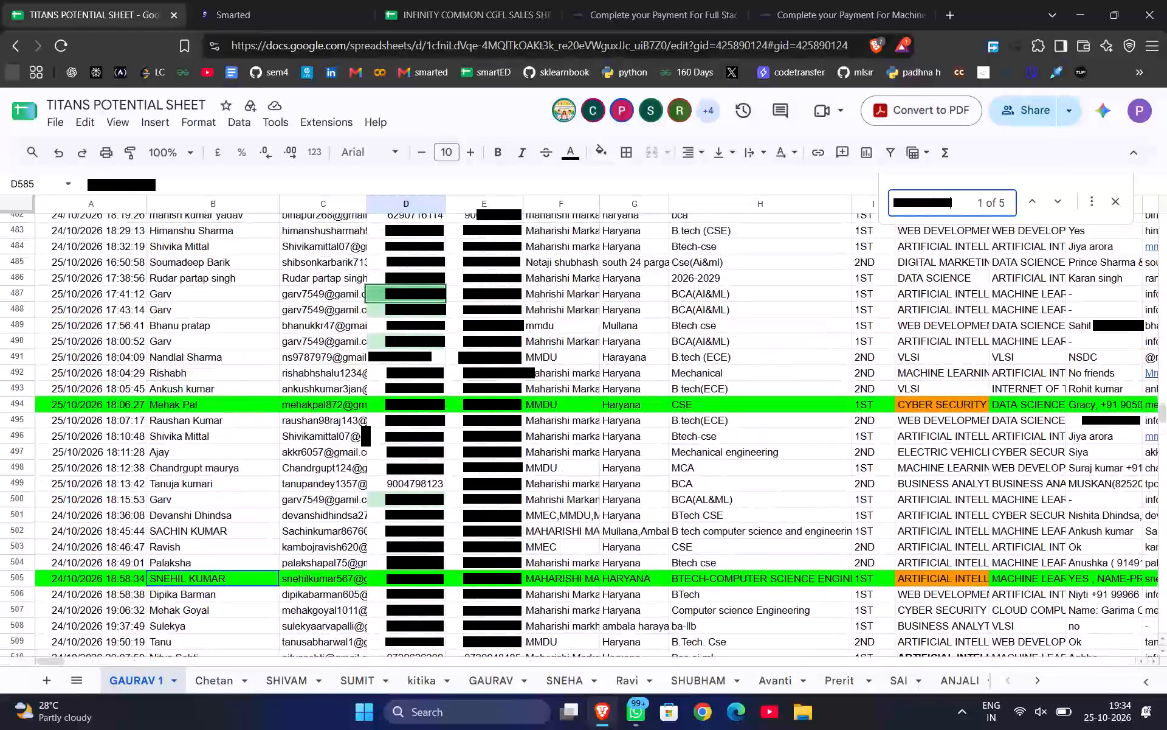
scroll(384, 330, right, 1)
scroll(384, 330, down, 2)
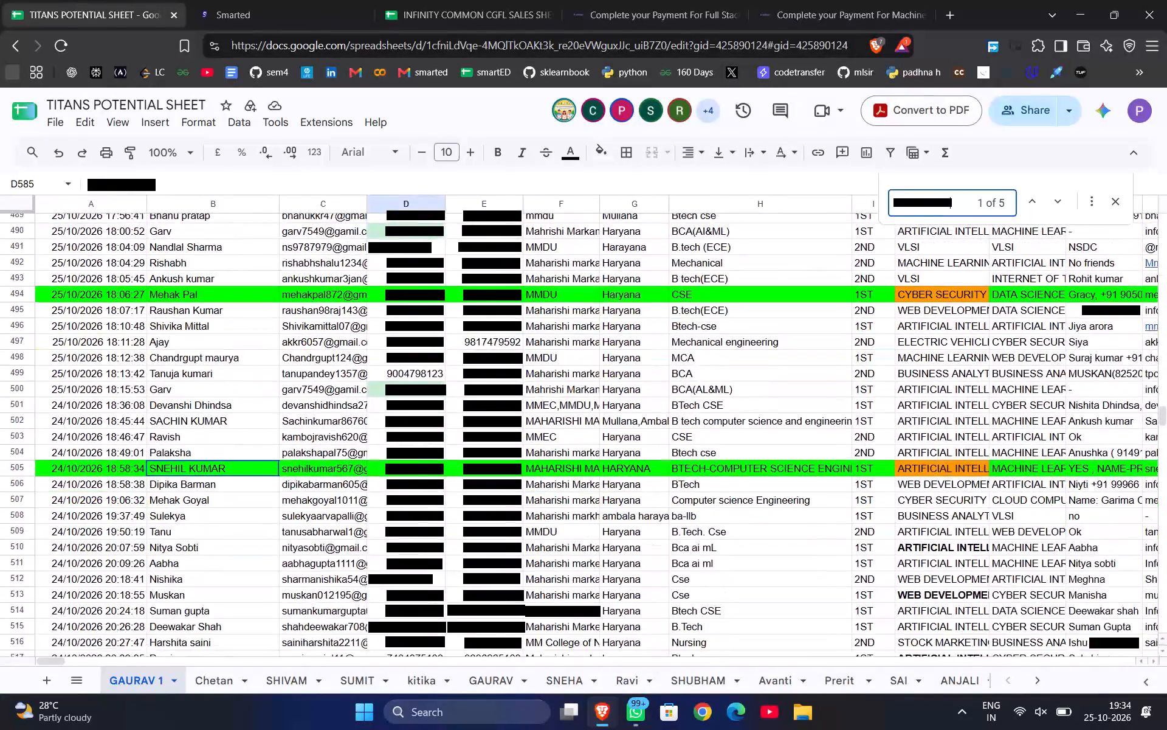
scroll(384, 330, down, 11)
scroll(384, 330, right, 1)
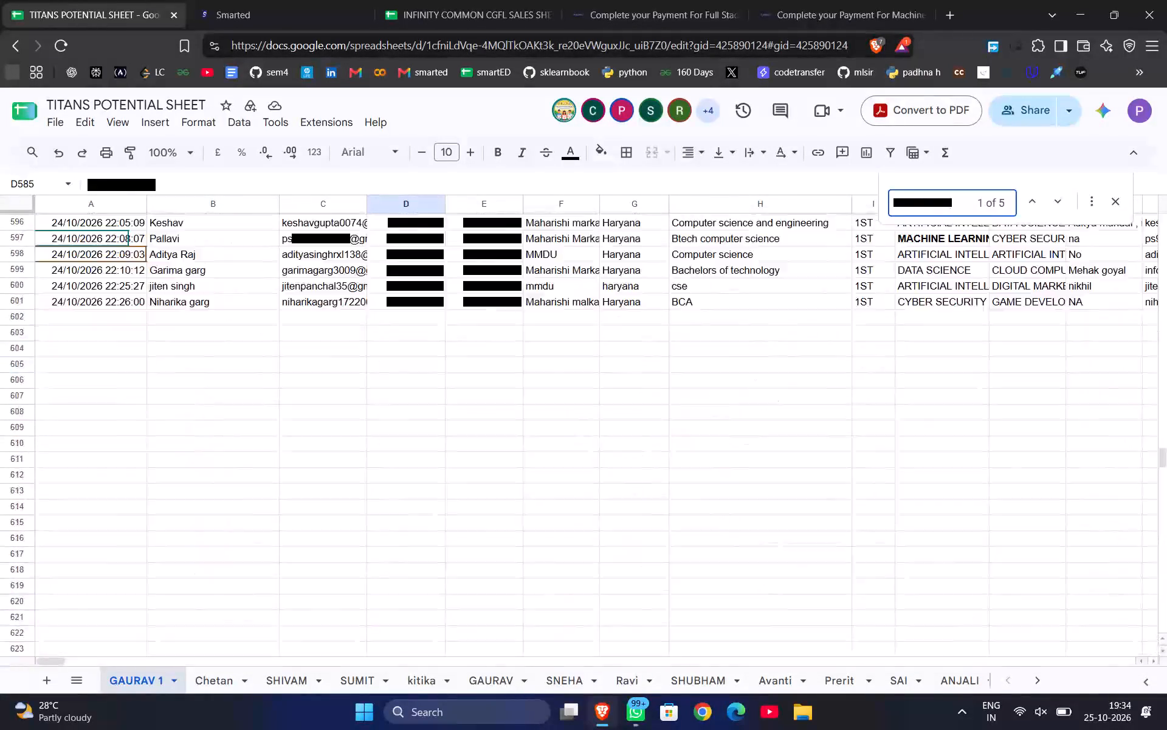
scroll(384, 330, right, 1)
scroll(384, 330, up, 2)
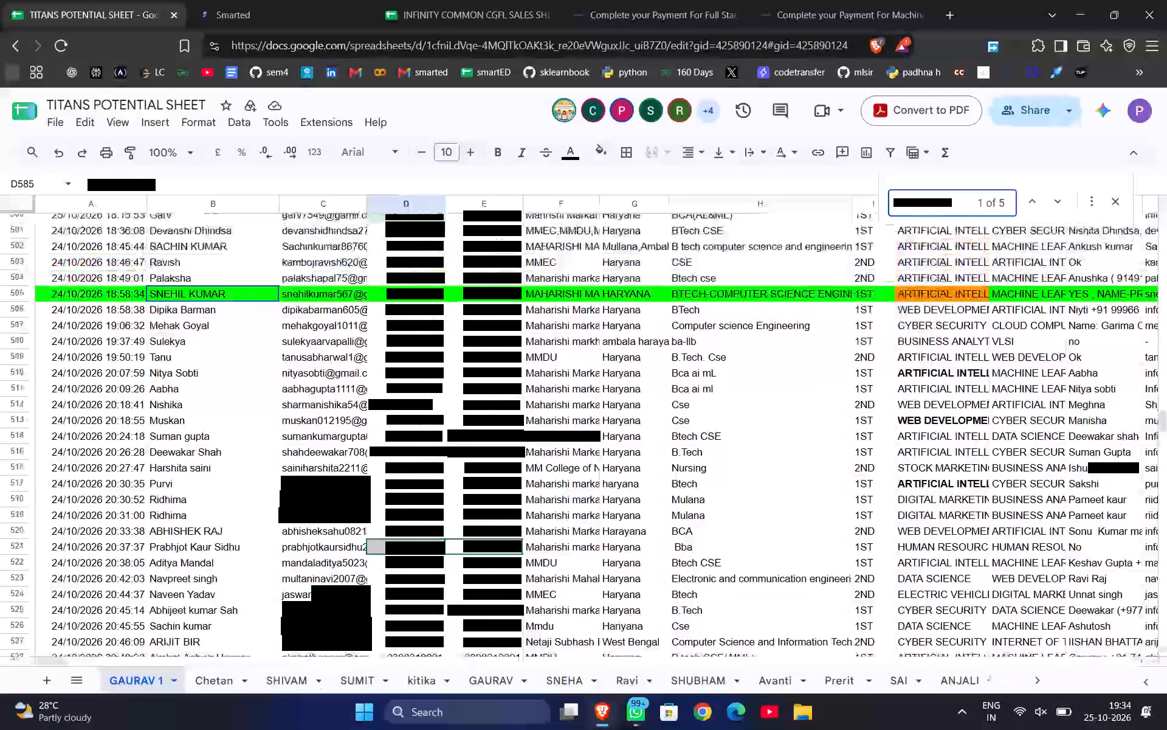
Go through the remaining matches of the searched phone number and examine the assignment columns of the matching lead rows, ending at row 585.
scroll(384, 330, up, 2)
key(Return)
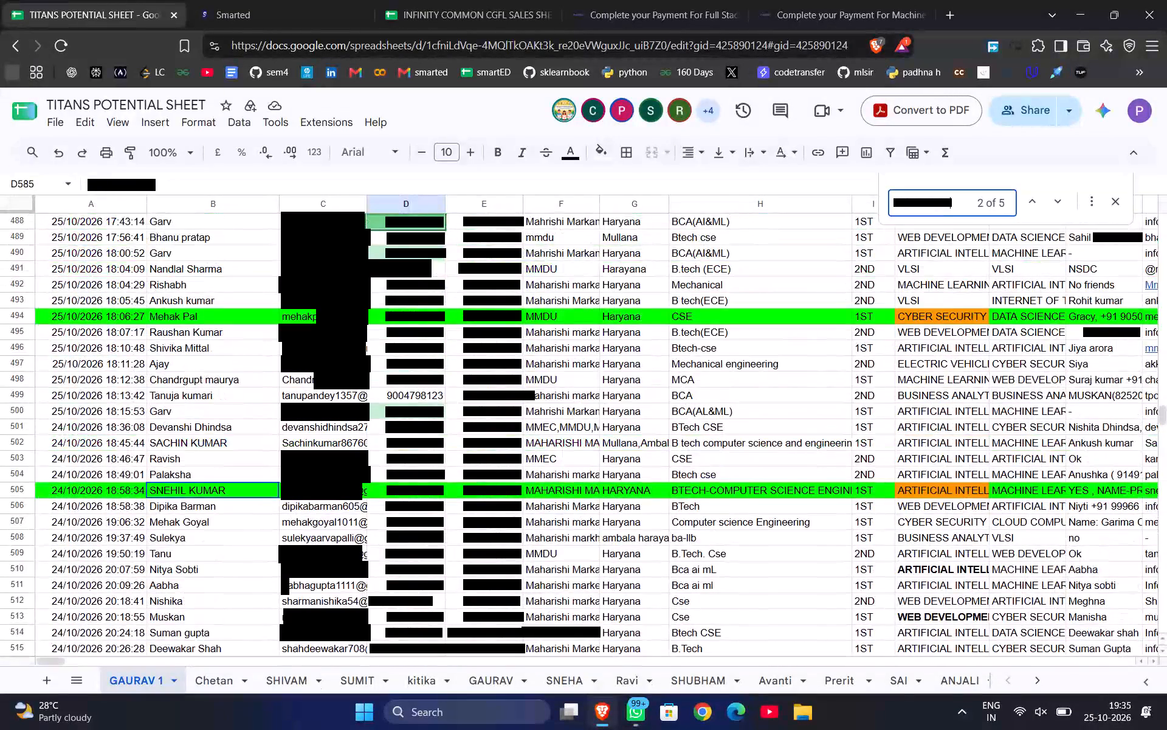
scroll(384, 330, up, 3)
scroll(384, 330, left, 1)
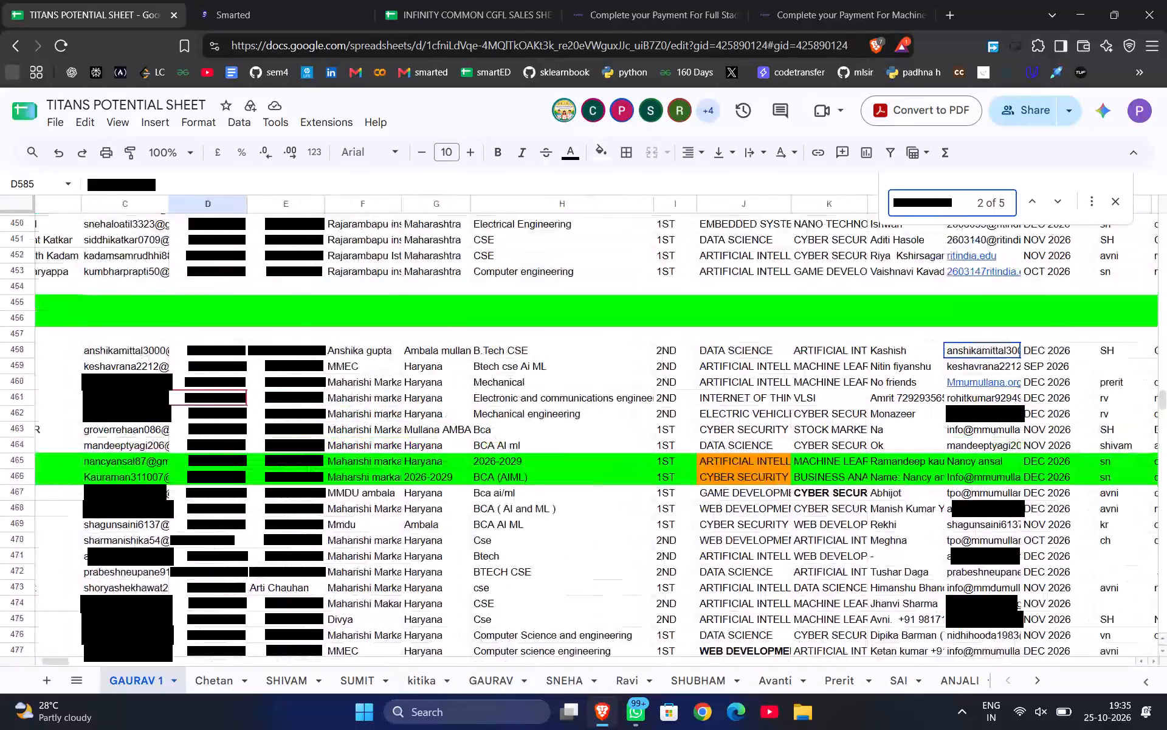
scroll(384, 330, left, 3)
scroll(384, 330, right, 6)
scroll(384, 330, left, 3)
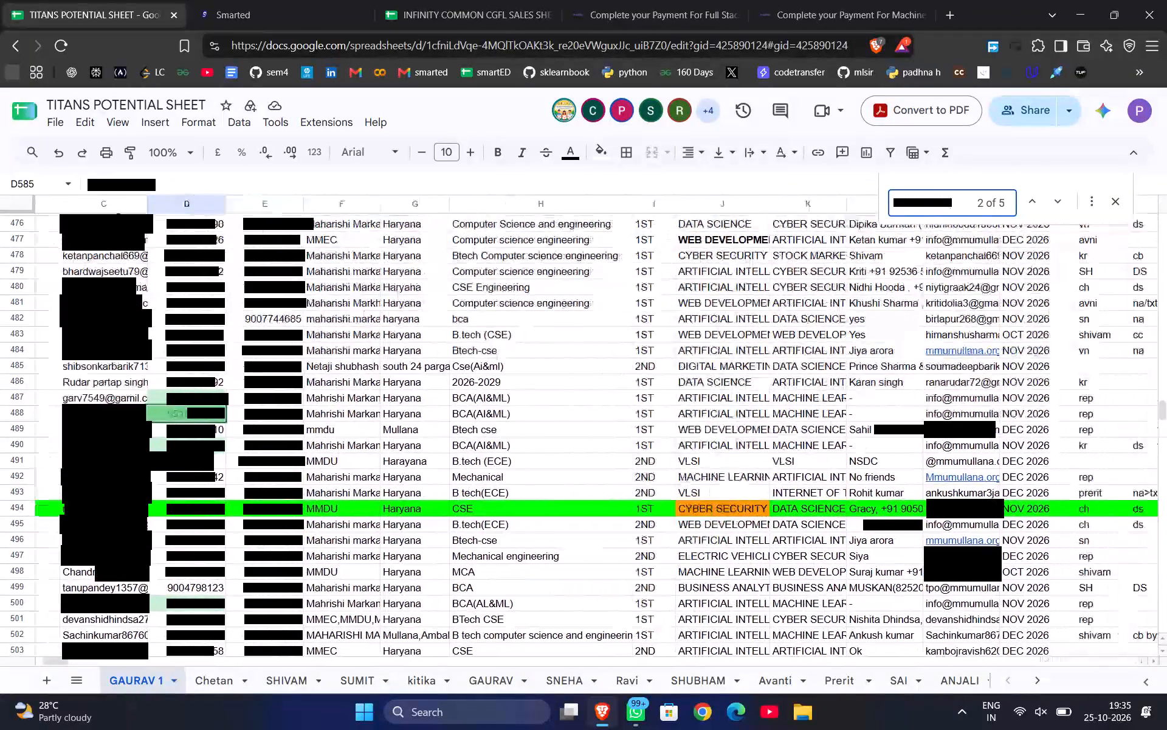
scroll(384, 330, left, 6)
scroll(384, 330, right, 3)
scroll(384, 330, left, 1)
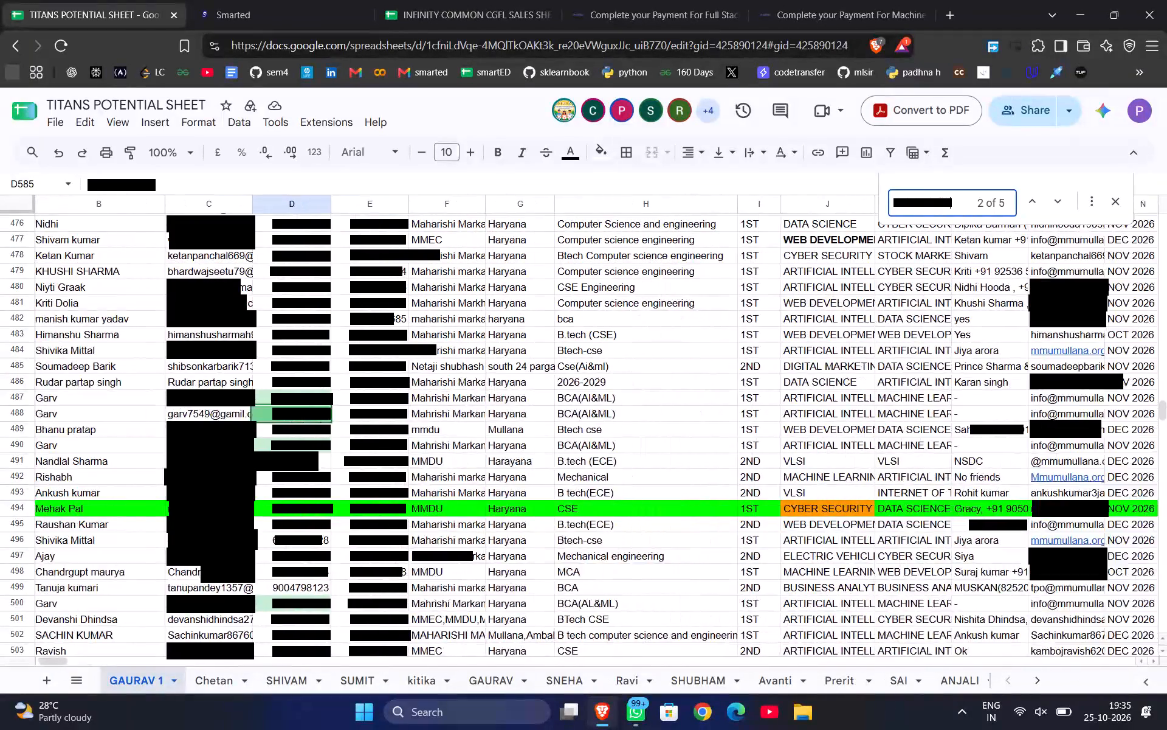
scroll(384, 330, left, 3)
scroll(384, 330, right, 2)
key(Return)
key(Return)
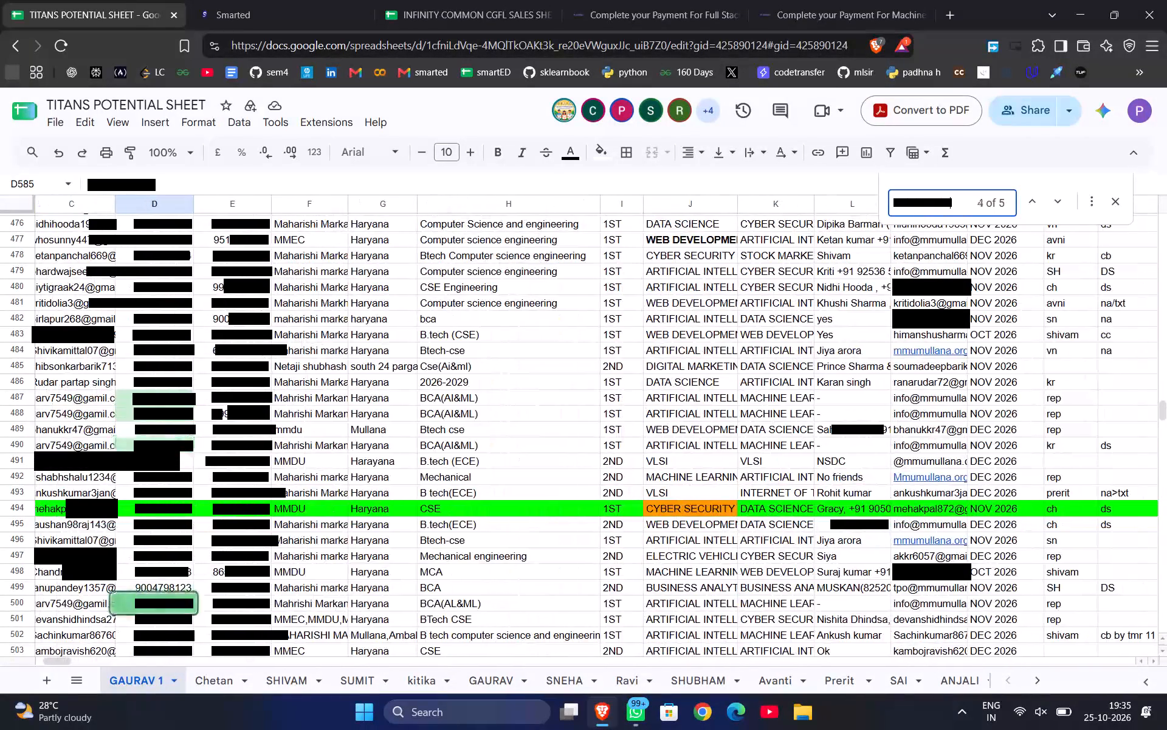
scroll(384, 330, left, 2)
key(Return)
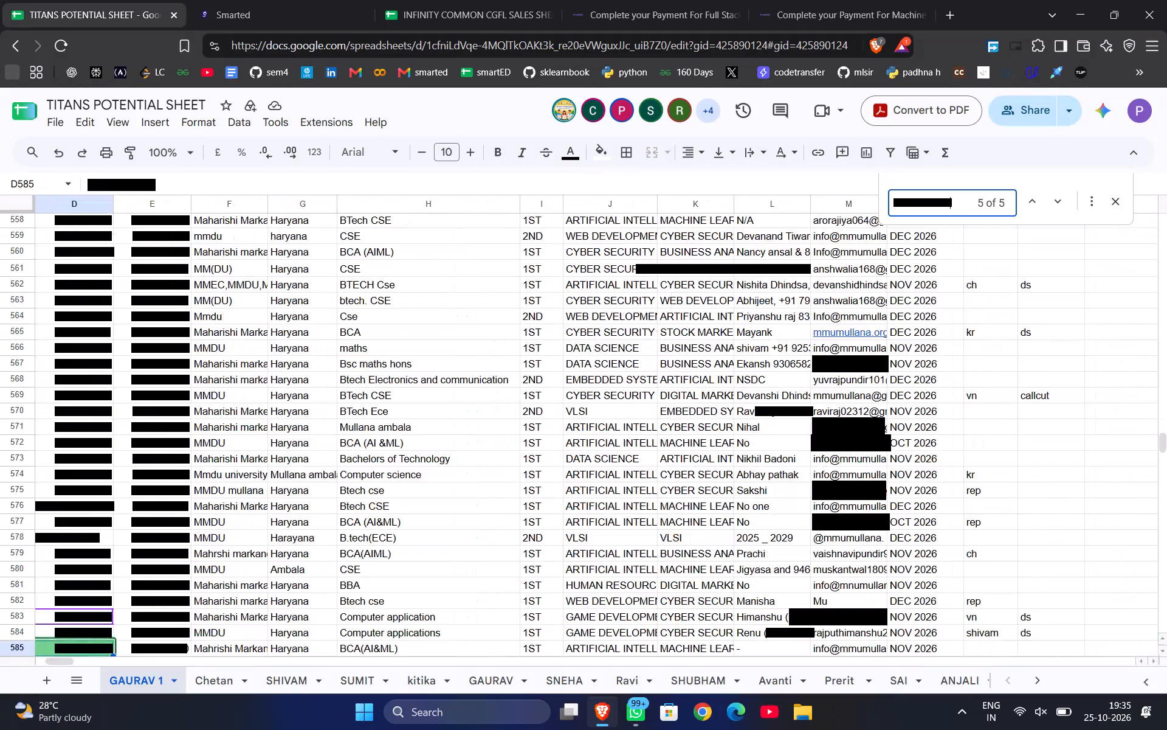
Mark the lead in row 585 as a repeat by entering rep in column O.
scroll(495, 333, left, 1)
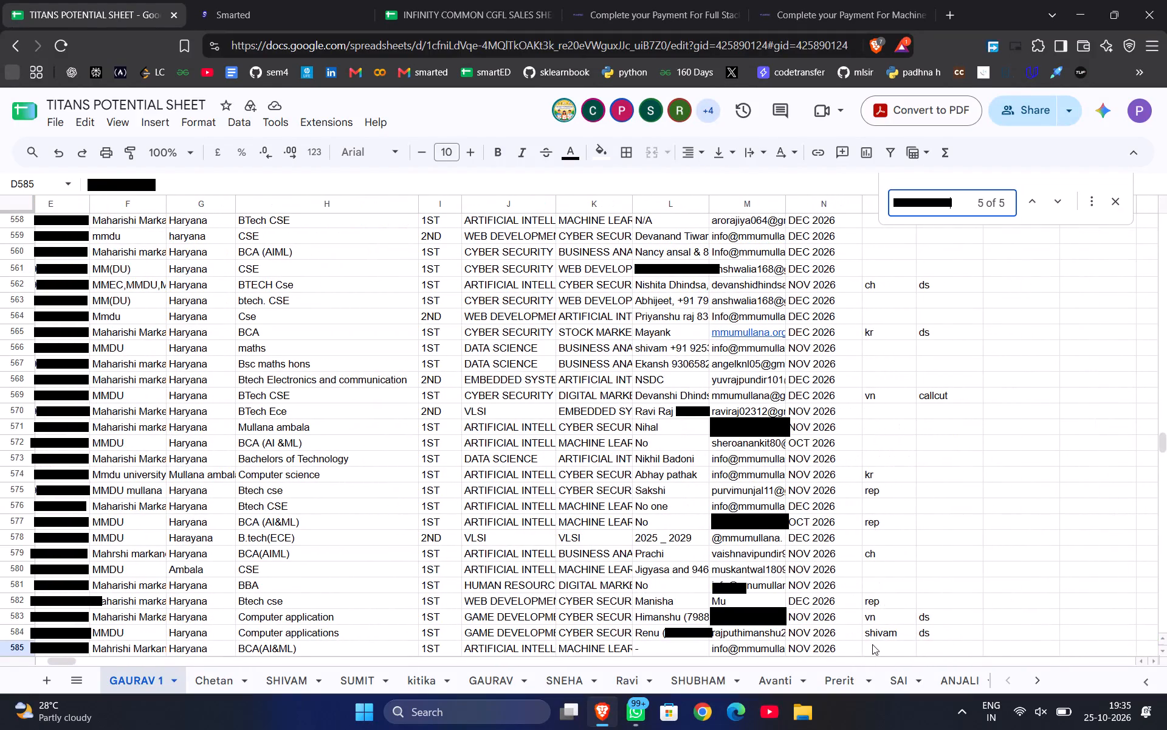
click(872, 644)
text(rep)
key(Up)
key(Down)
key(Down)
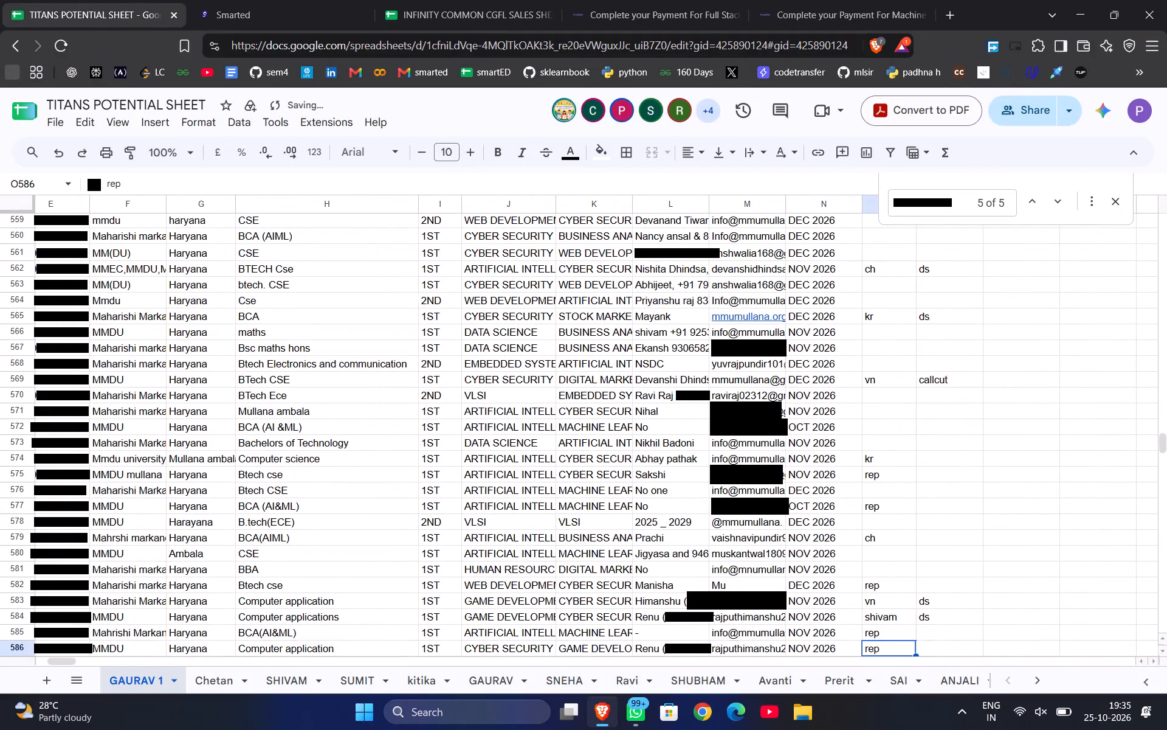
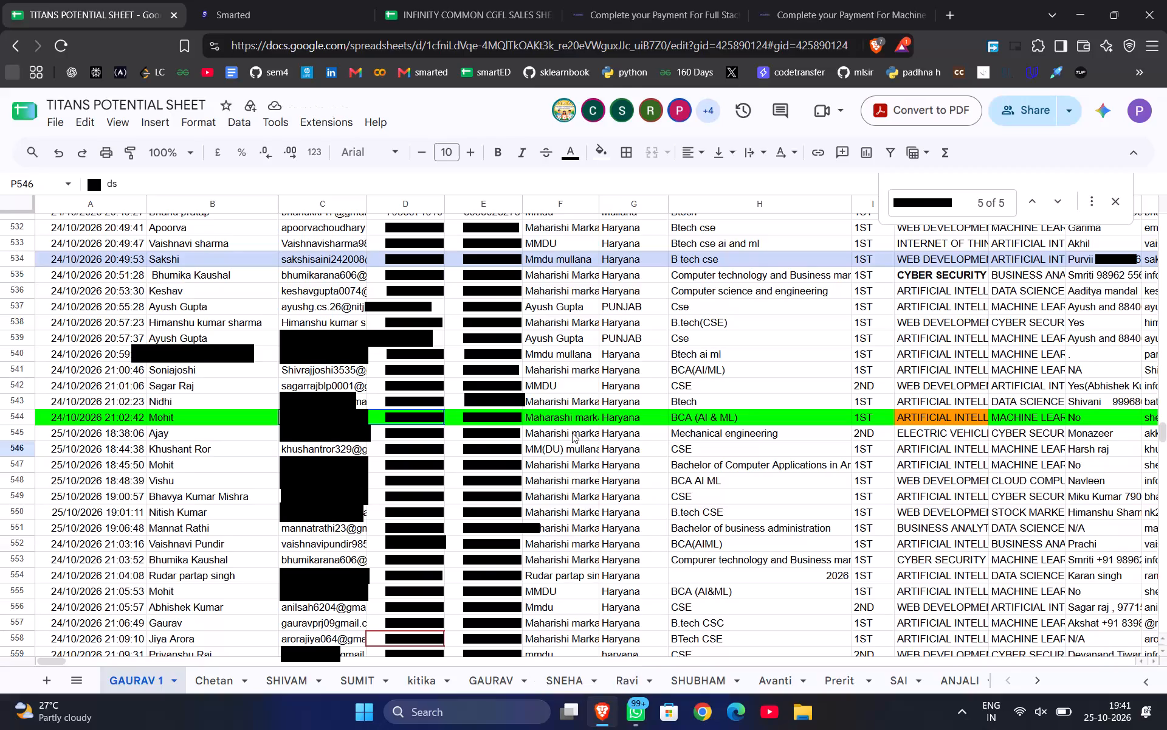
Record the call status na in column P for the kr lead in row 574.
scroll(725, 559, left, 4)
scroll(725, 559, down, 1)
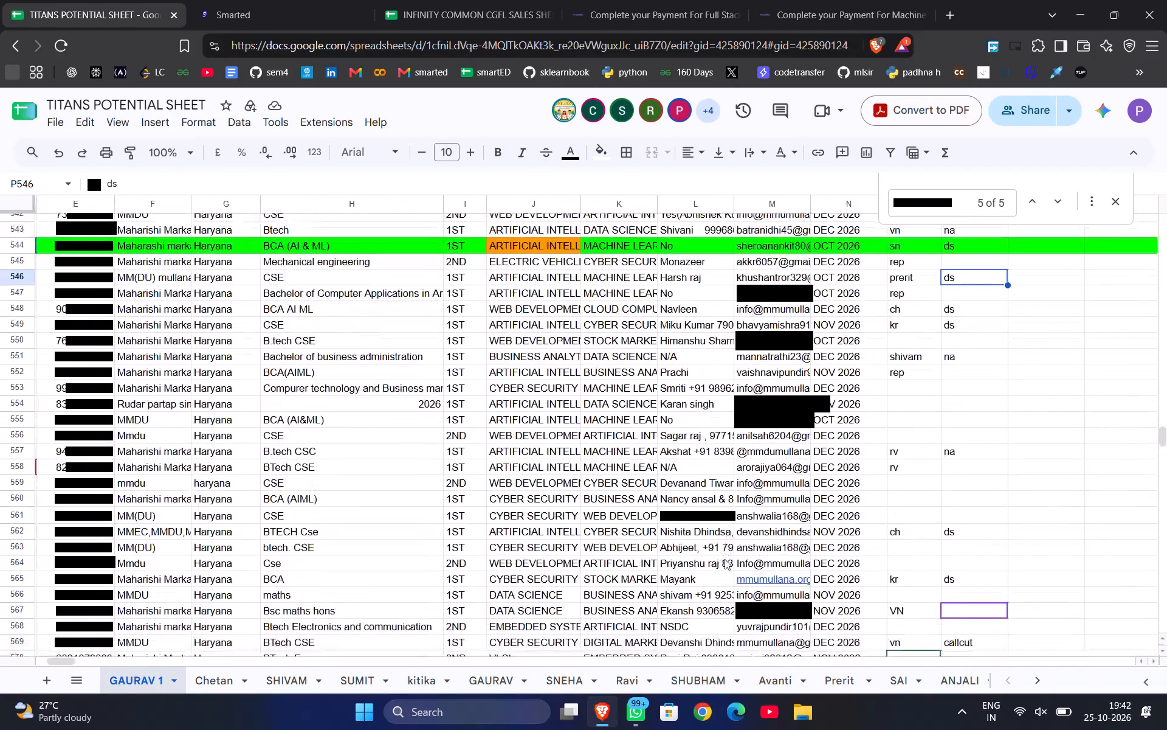
scroll(725, 559, down, 2)
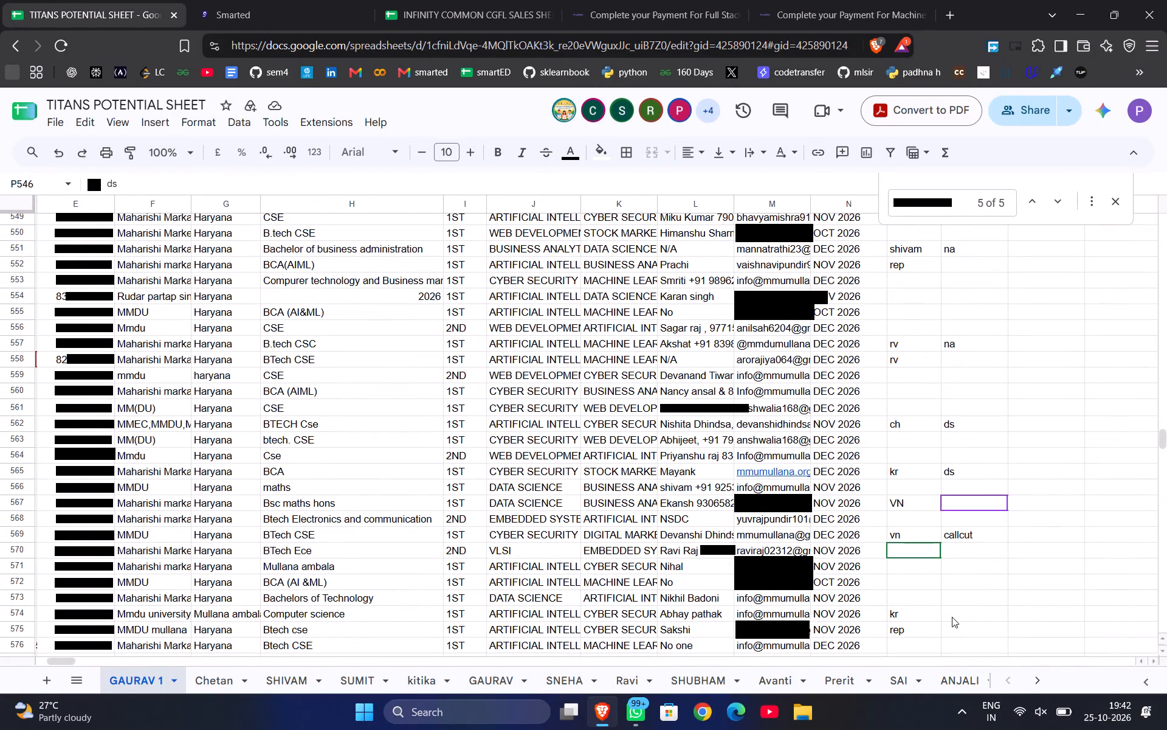
click(952, 617)
text(na)
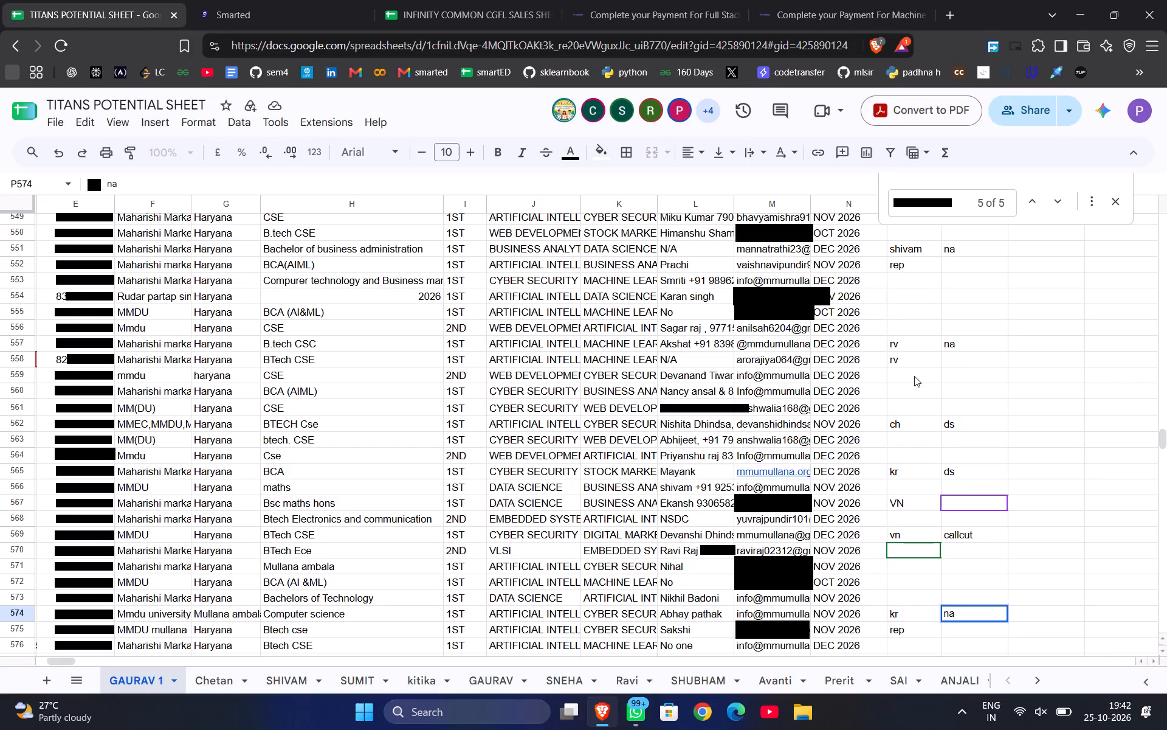
Search the sheet for the column D phone number of the lead in row 561 to check for duplicates.
click(904, 395)
scroll(904, 395, right, 5)
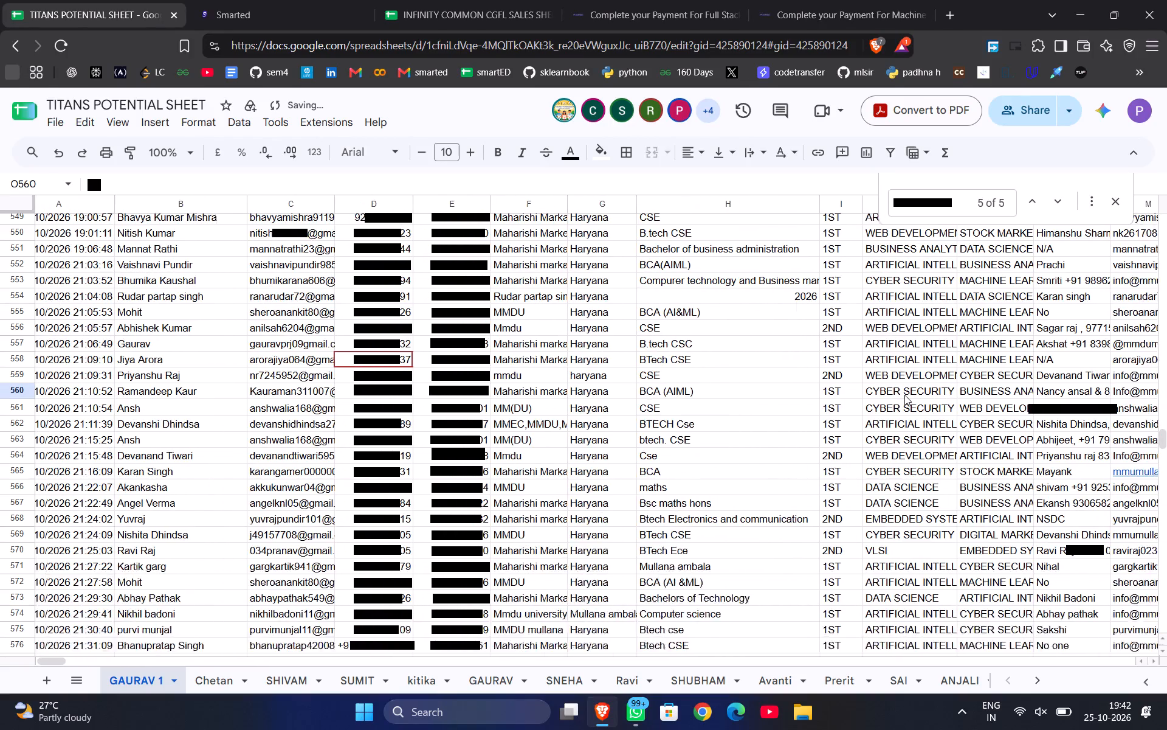
scroll(904, 395, right, 3)
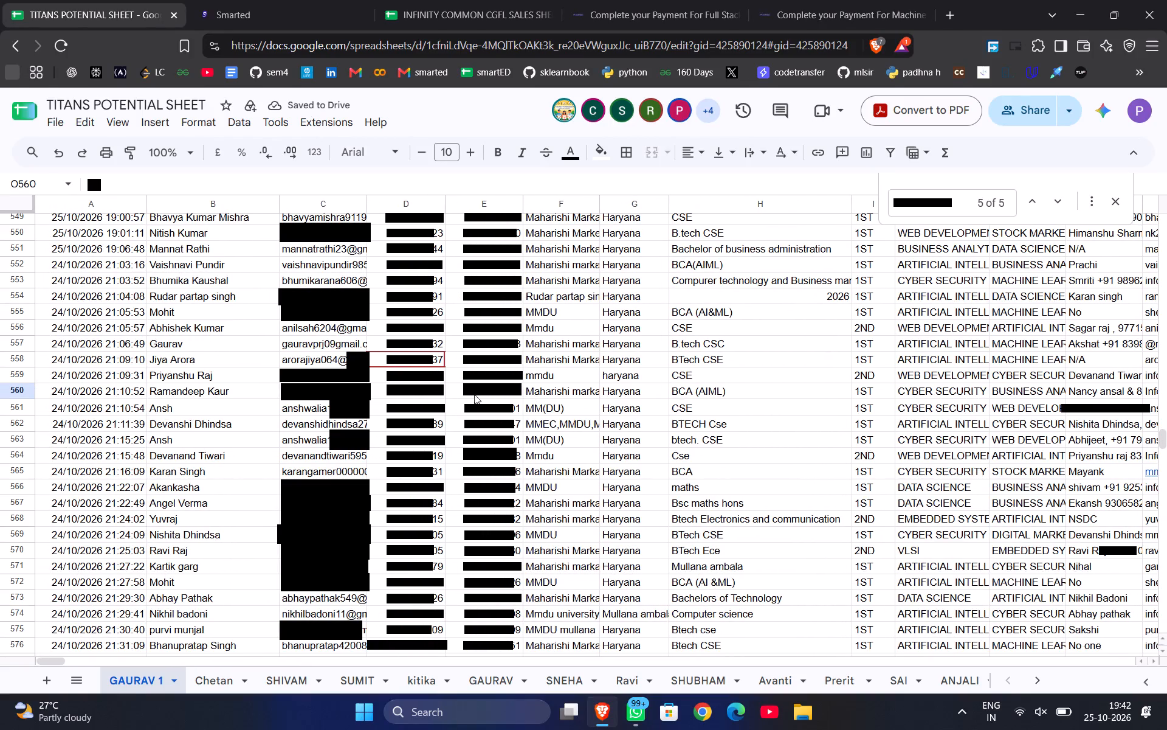
click(389, 406)
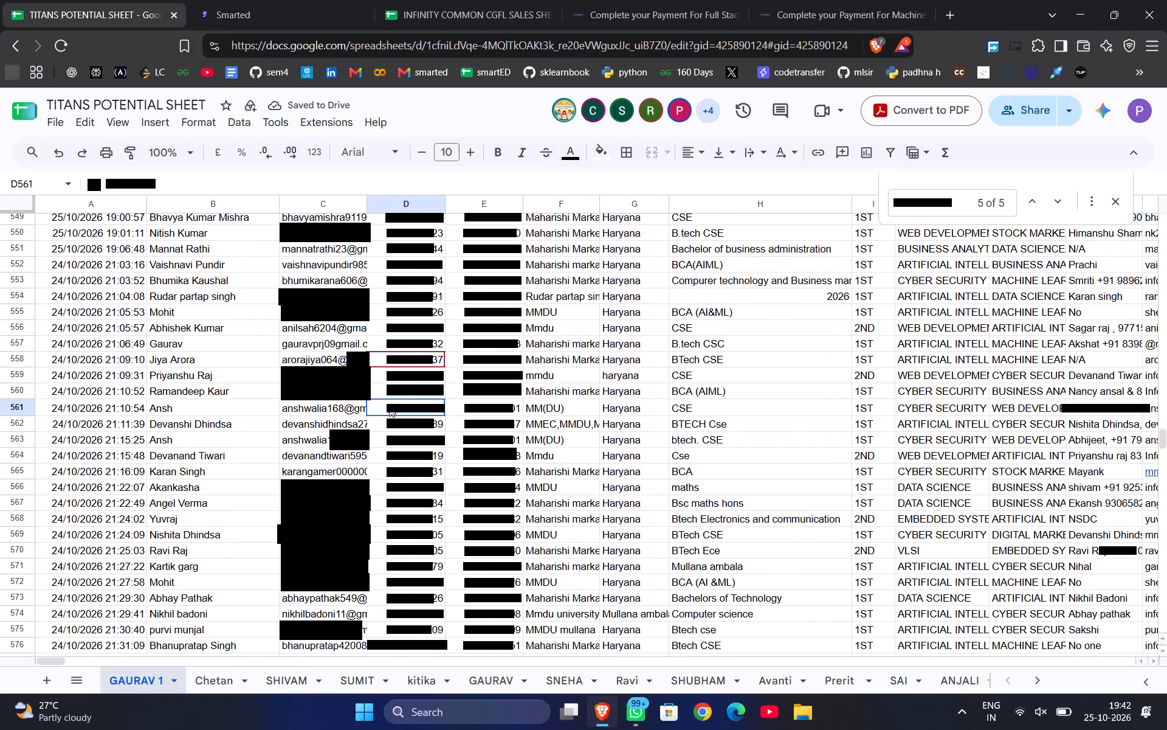
key(ctrl+c)
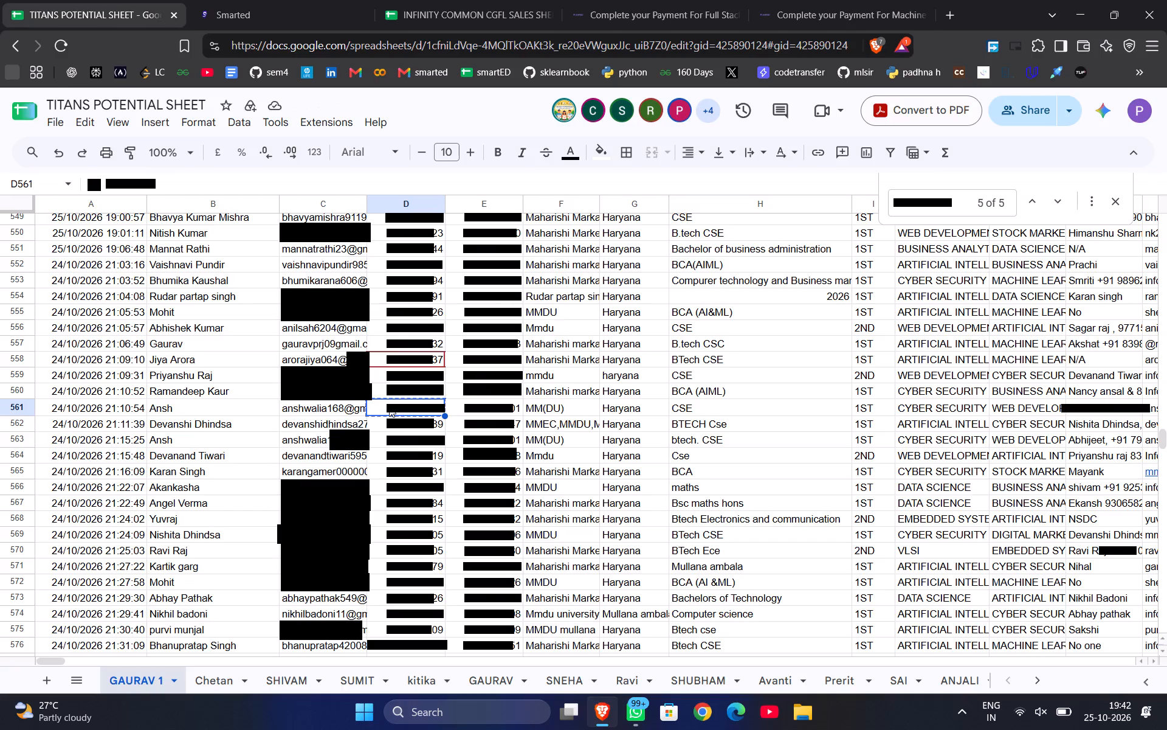
key(ctrl+f)
key(ctrl+v)
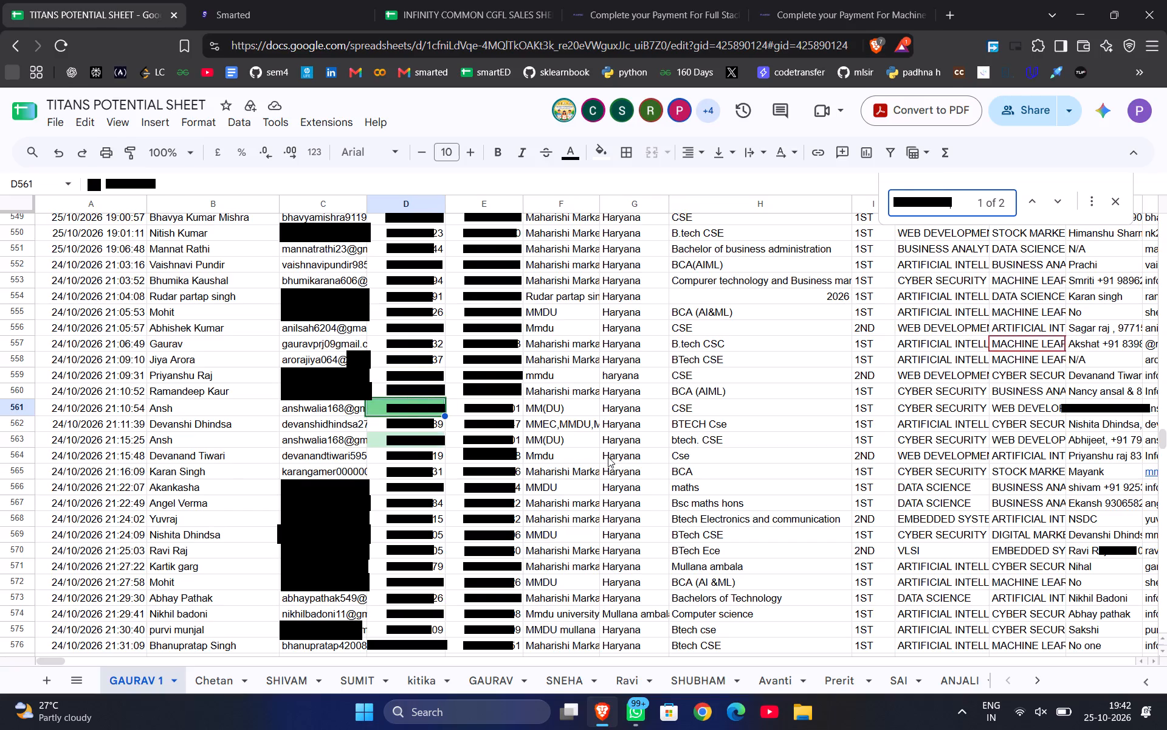
Assign the lead in row 563 to kr in column O.
scroll(840, 441, left, 8)
scroll(840, 441, right, 1)
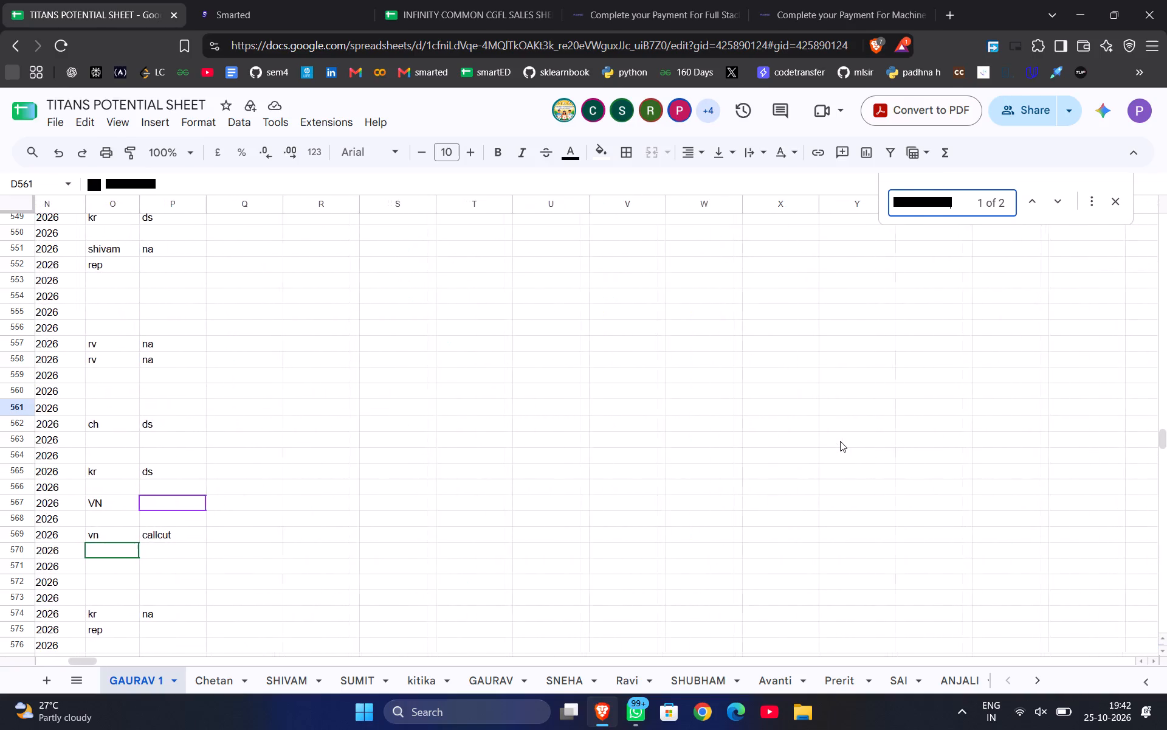
scroll(840, 441, right, 2)
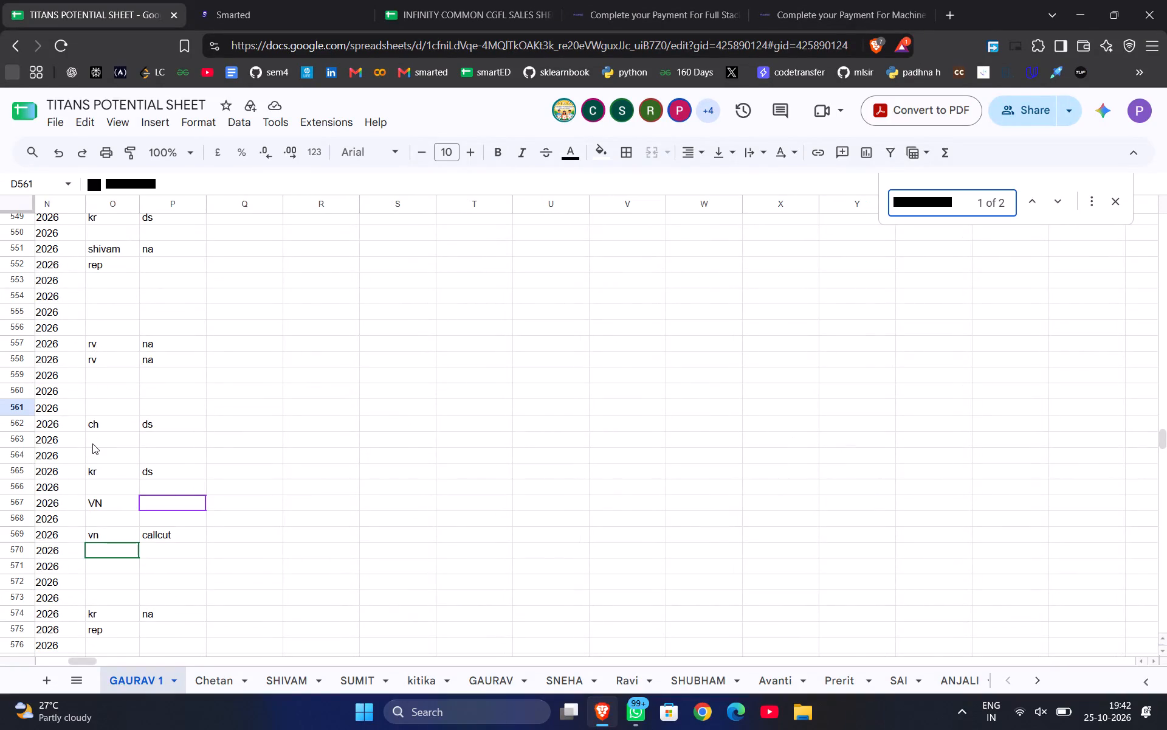
click(92, 443)
scroll(92, 443, right, 8)
scroll(92, 443, left, 3)
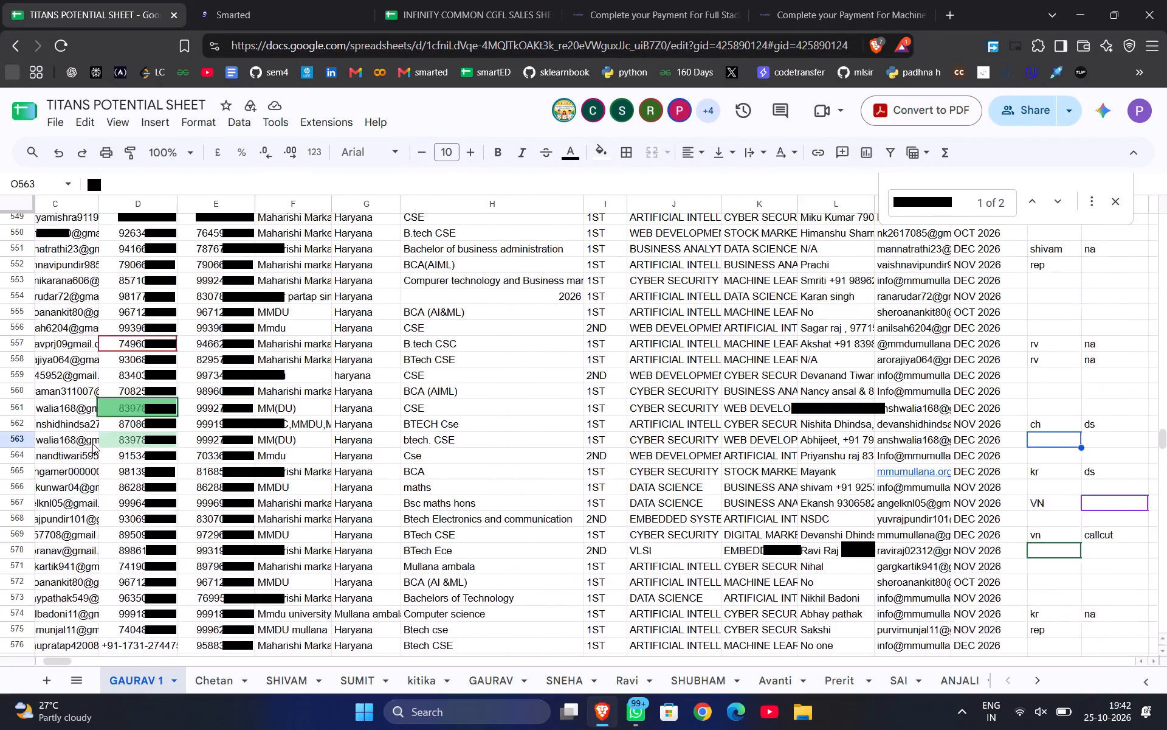
text(kr)
scroll(92, 443, right, 9)
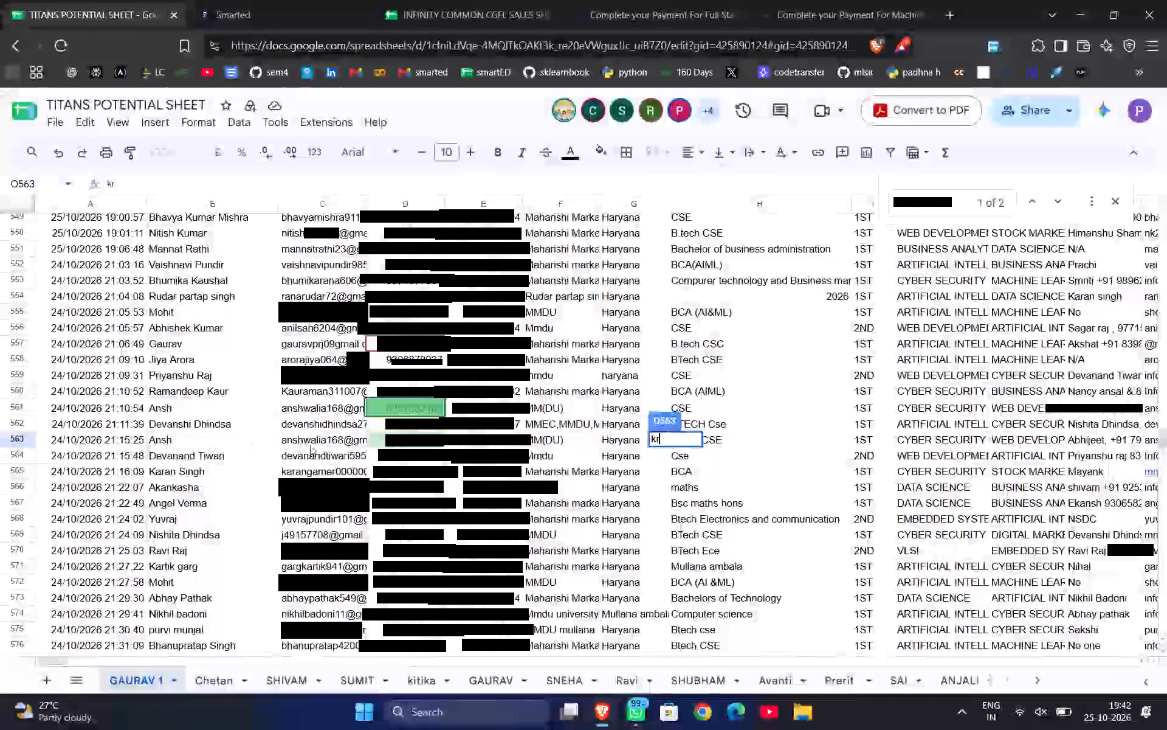
click(416, 429)
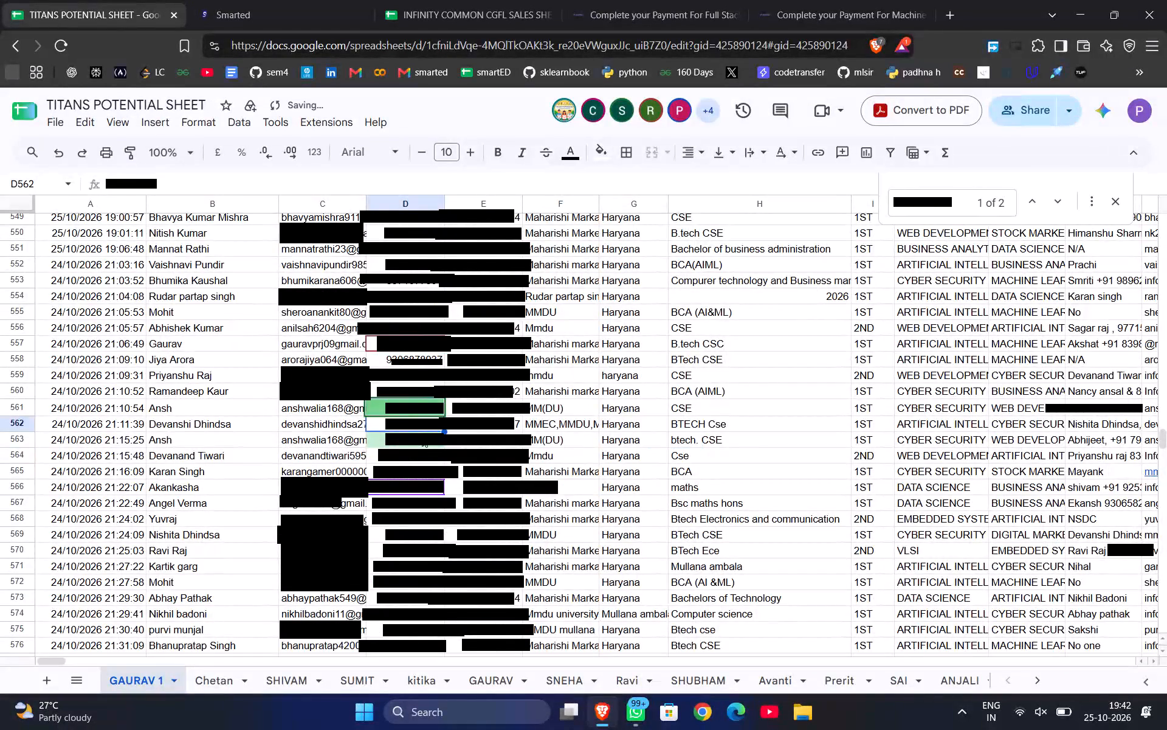
Mark the repeated lead in row 561 as rep in column O.
click(422, 436)
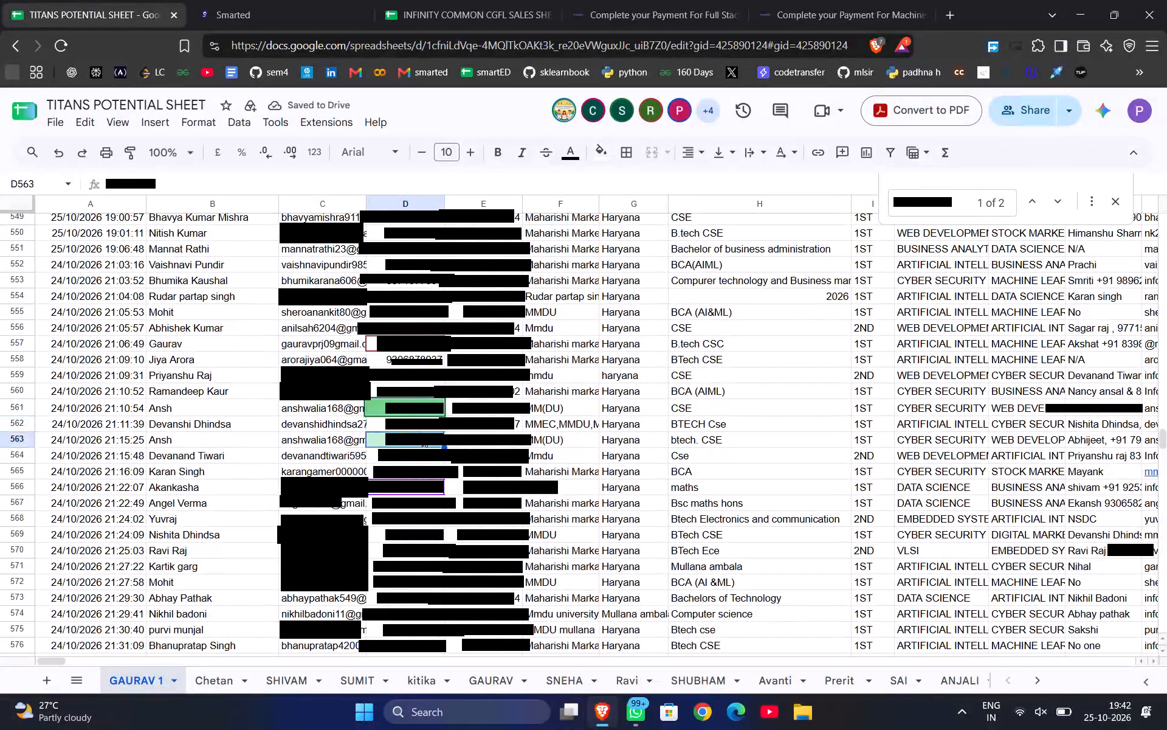
scroll(422, 436, left, 7)
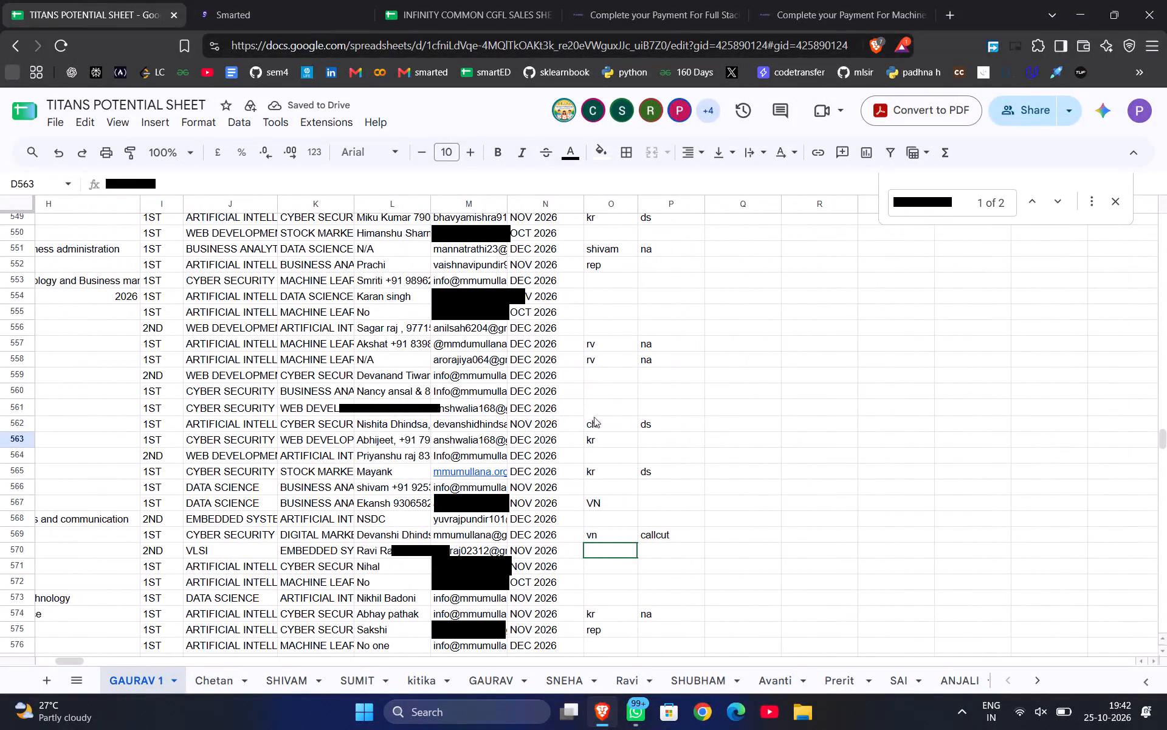
click(594, 414)
text(rep)
key(Return)
Assign the lead in row 564 to prerit in column O.
key(Down)
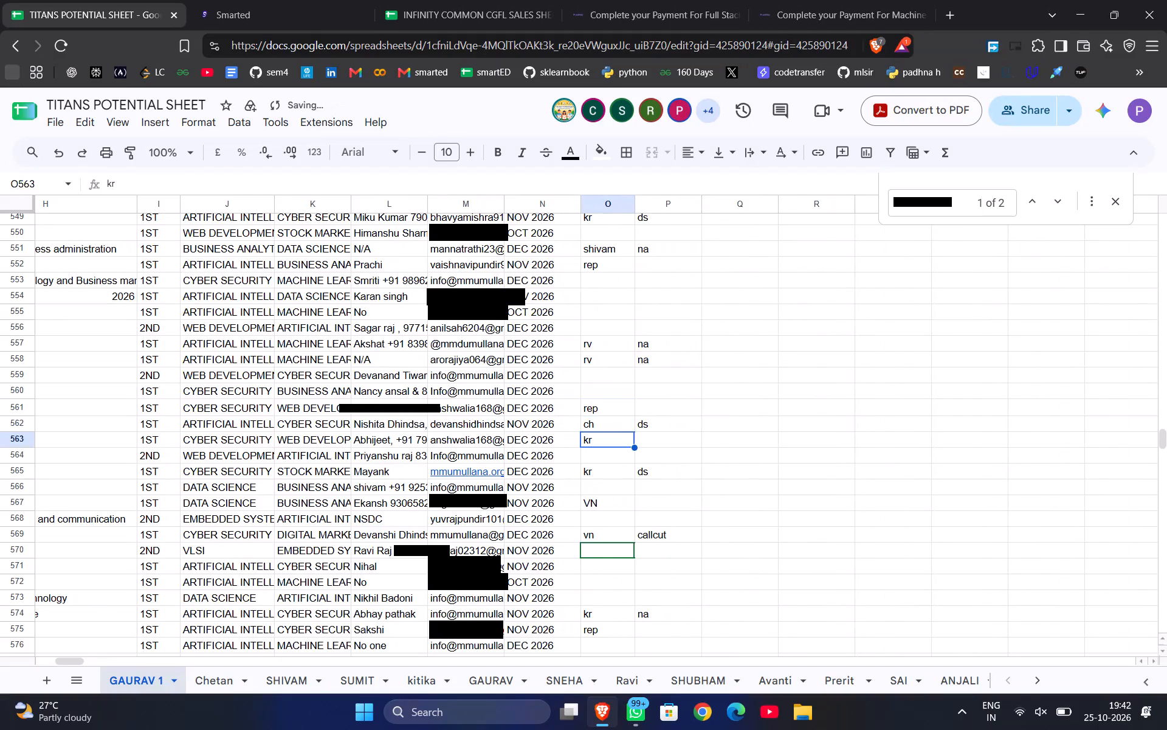
key(Down)
text(preritq)
key(BackSpace)
key(Tab)
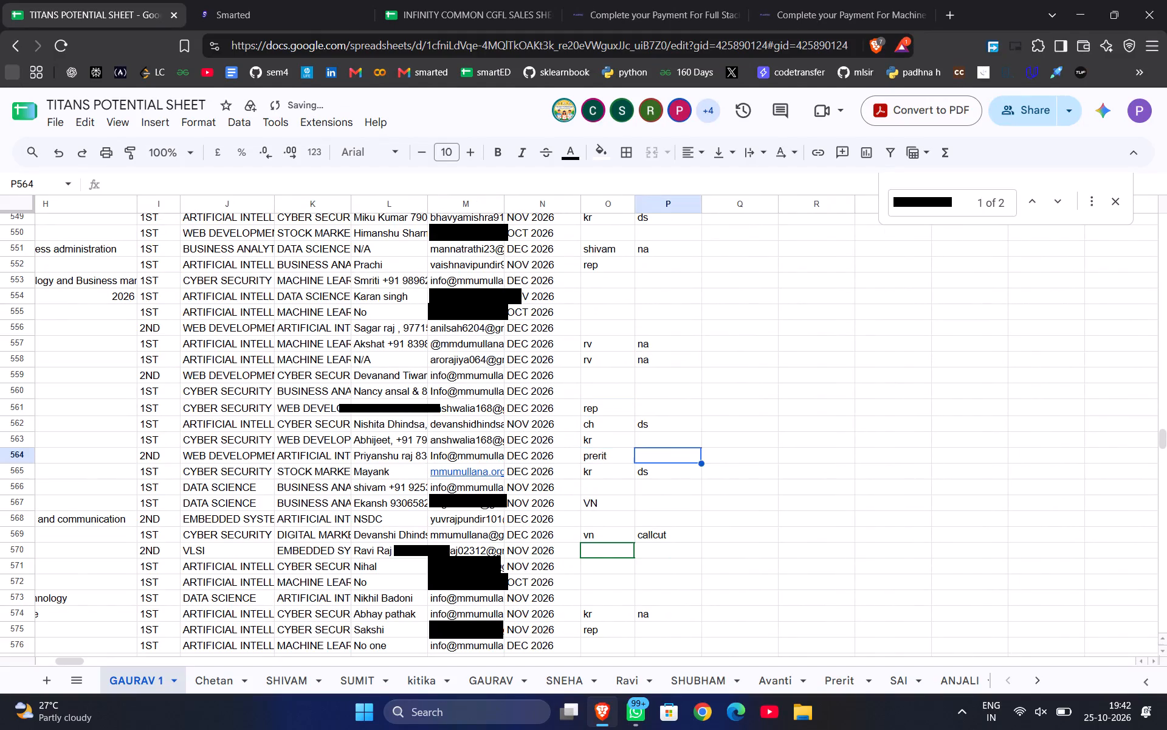
Search the sheet for the column D phone number of the lead in row 564 to check for duplicates.
scroll(594, 414, right, 10)
click(405, 457)
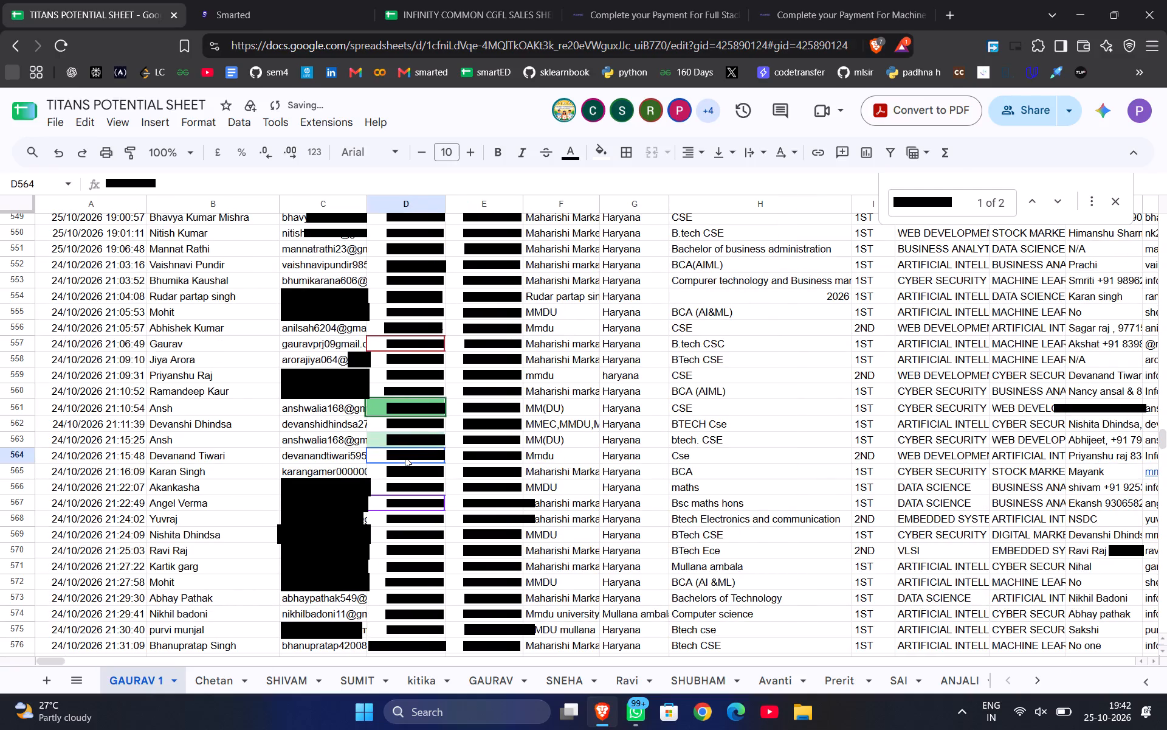
key(ctrl+f)
key(ctrl+c)
key(ctrl+c)
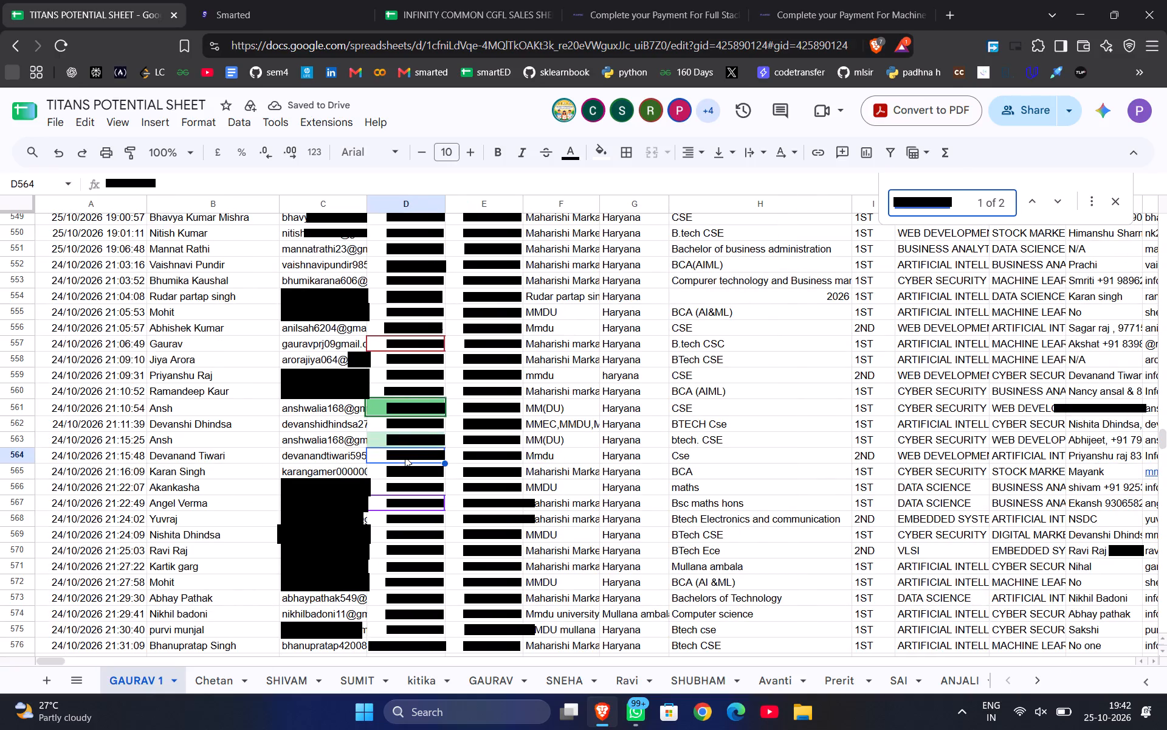
key(ctrl+f)
key(ctrl+v)
click(405, 457)
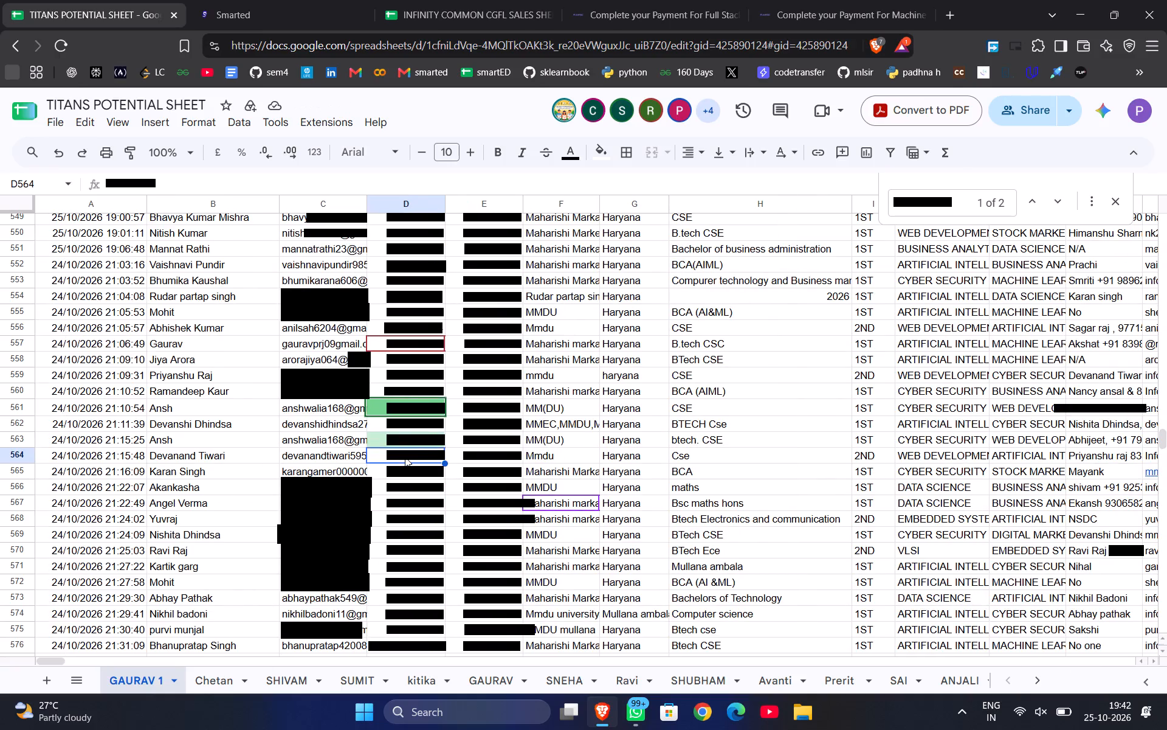
triple_click(405, 457)
key(ctrl+c)
key(ctrl+f)
key(ctrl+v)
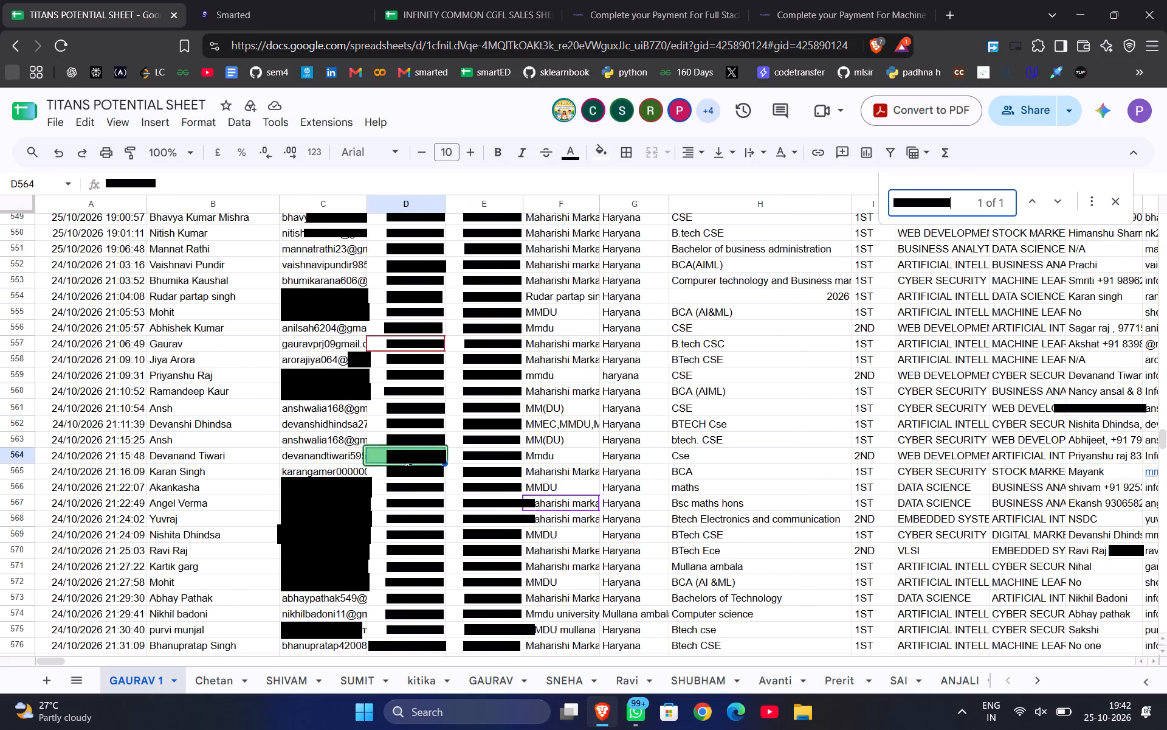
triple_click(405, 457)
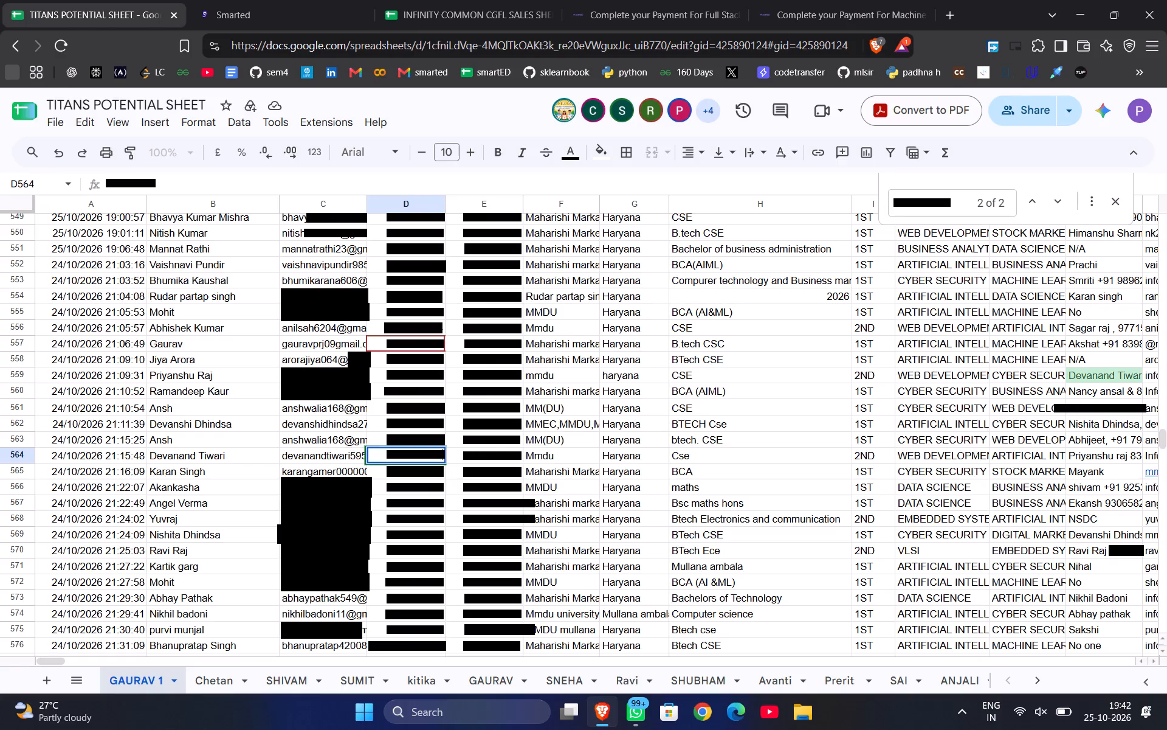
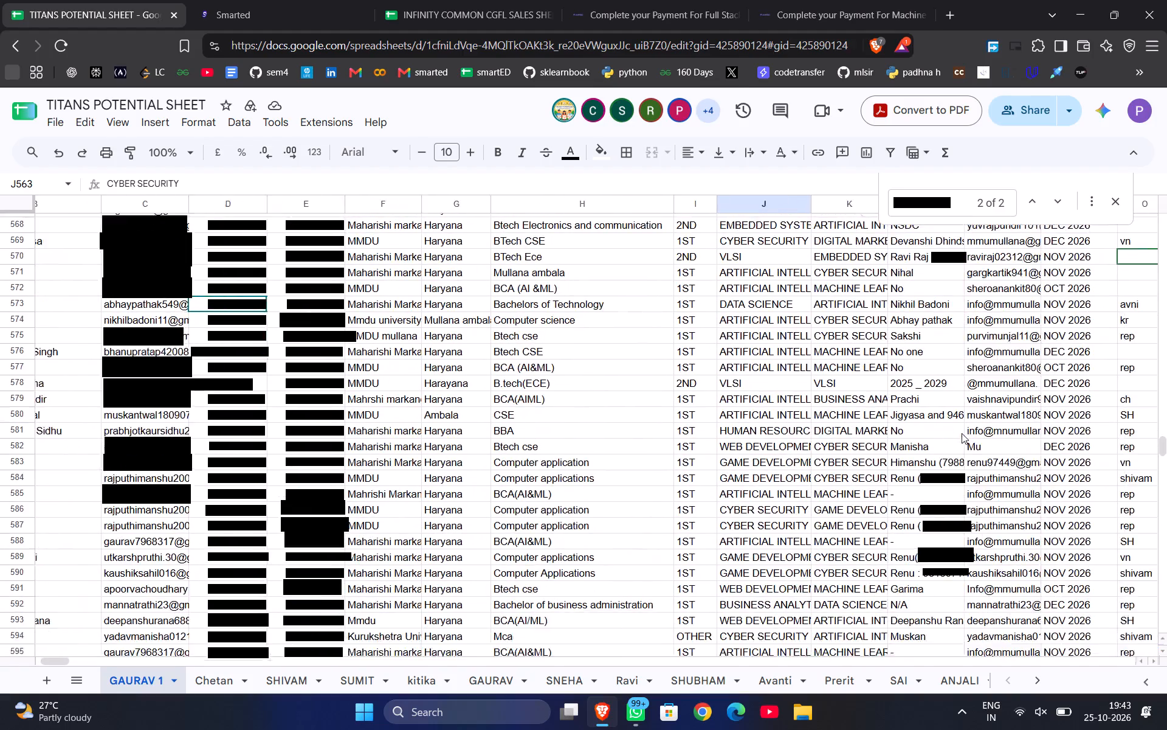
Look through the existing lead rows of the GAURAV 1 sheet, ending around row 564.
scroll(962, 433, down, 4)
scroll(962, 433, up, 12)
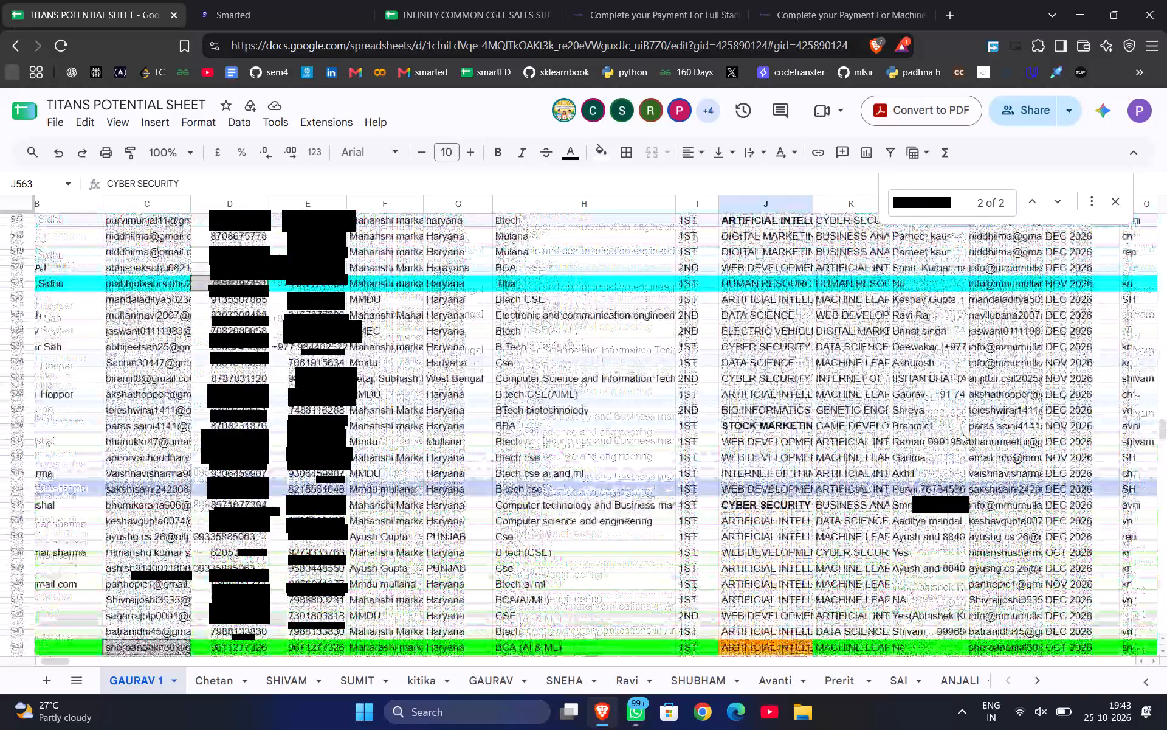
scroll(962, 433, up, 2)
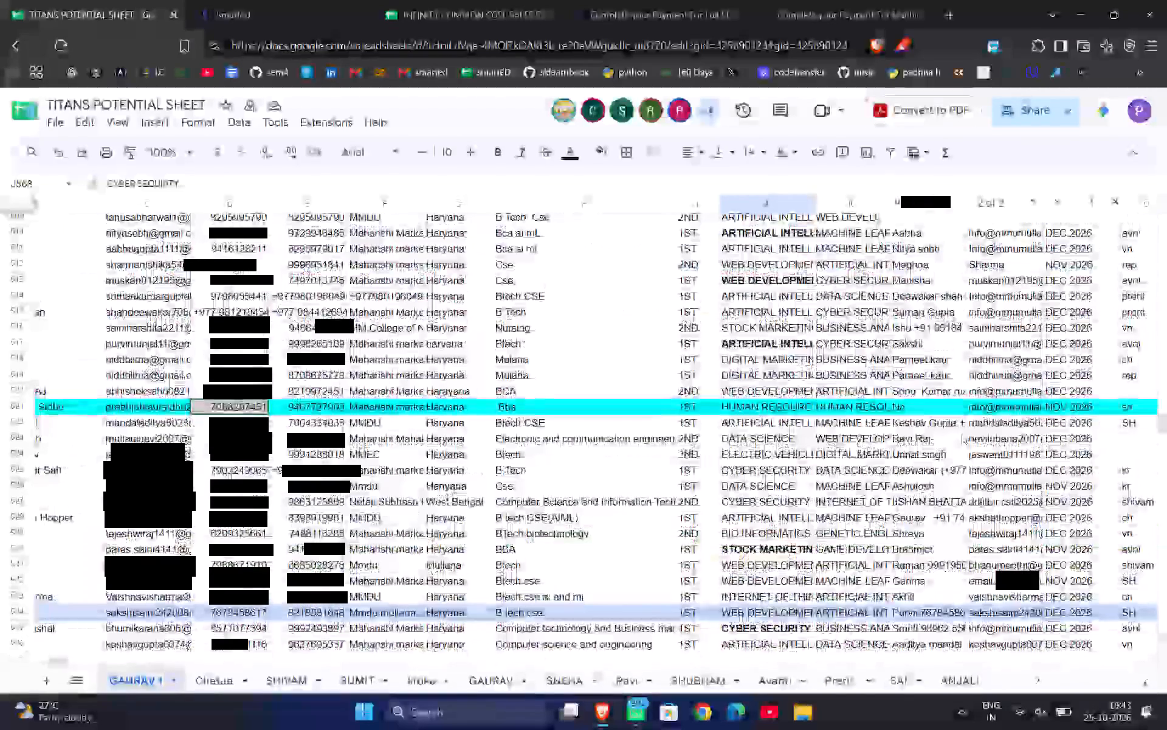
scroll(962, 433, up, 6)
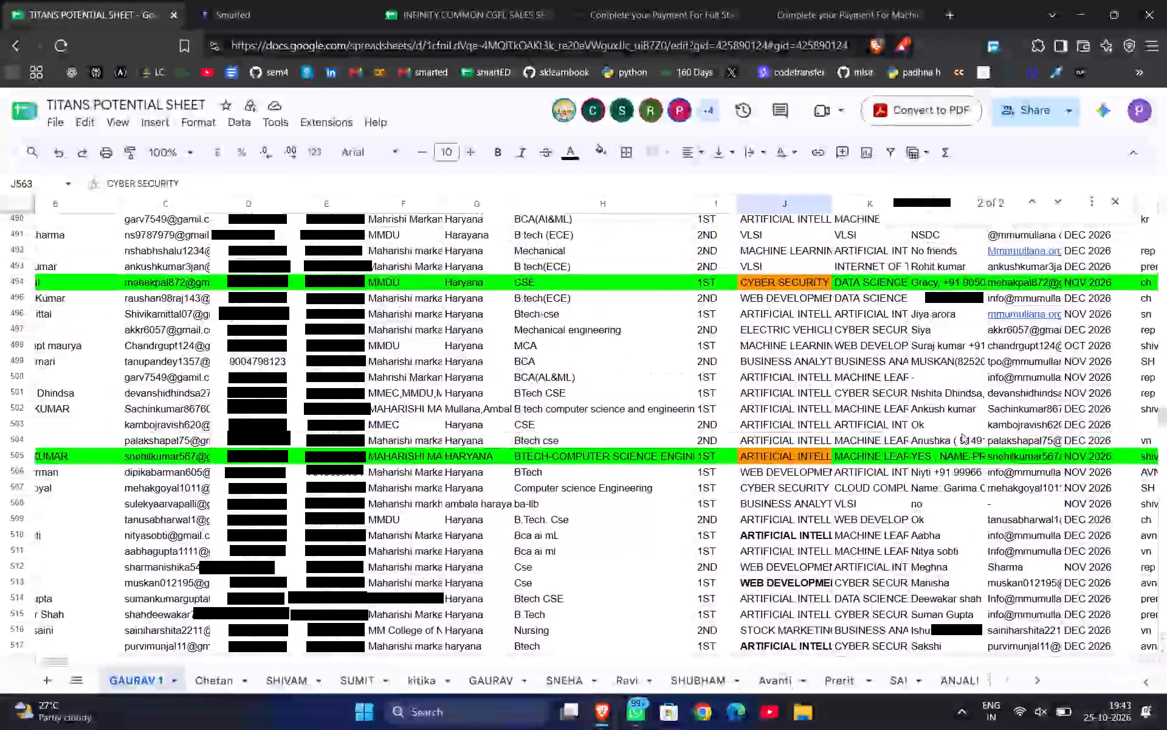
scroll(962, 433, up, 4)
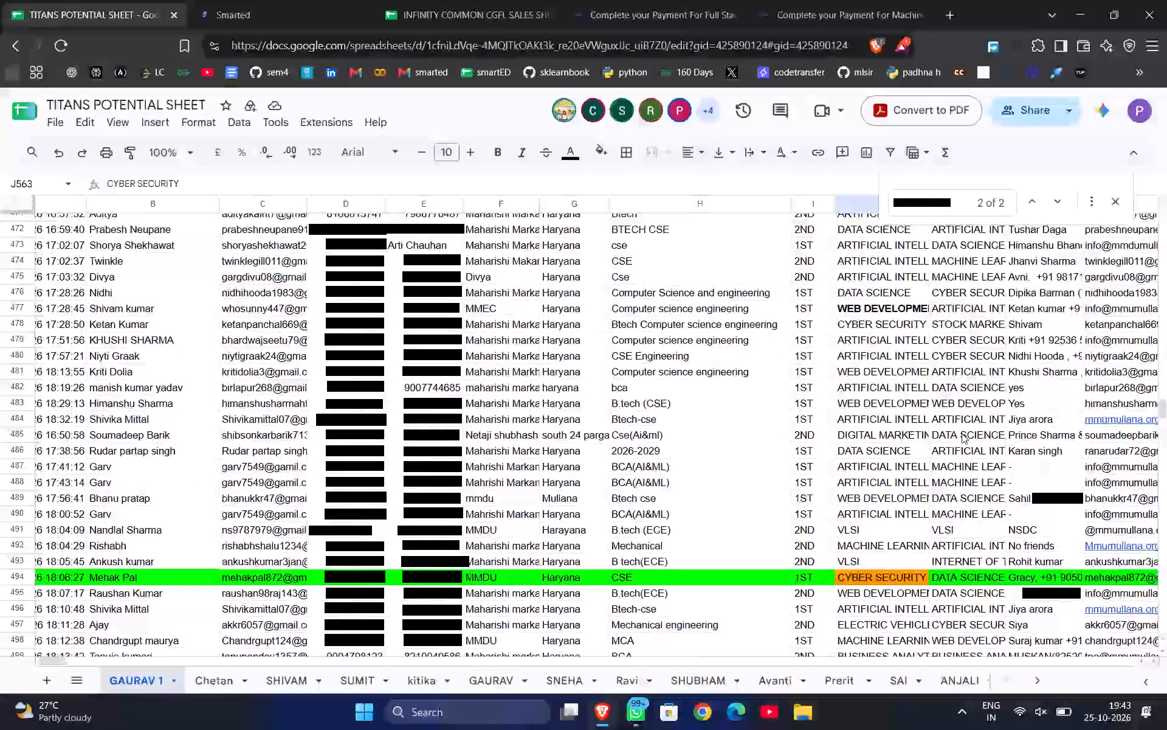
scroll(962, 433, up, 1)
scroll(962, 433, down, 1)
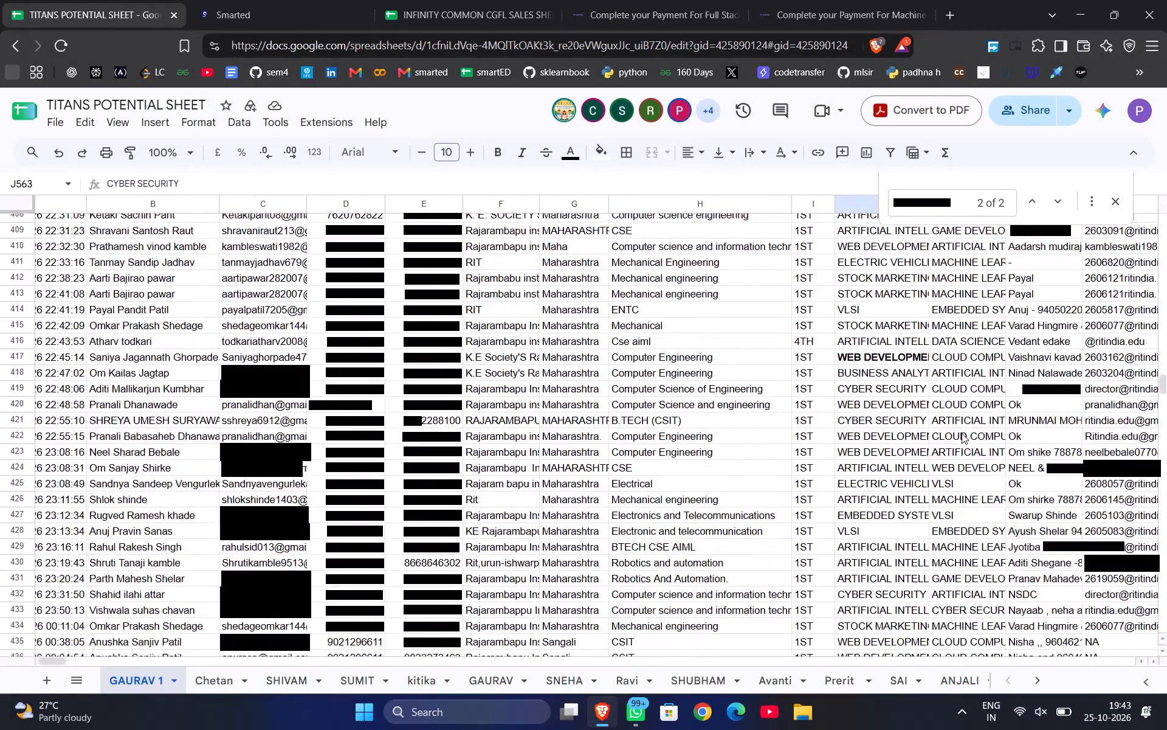
scroll(962, 433, down, 4)
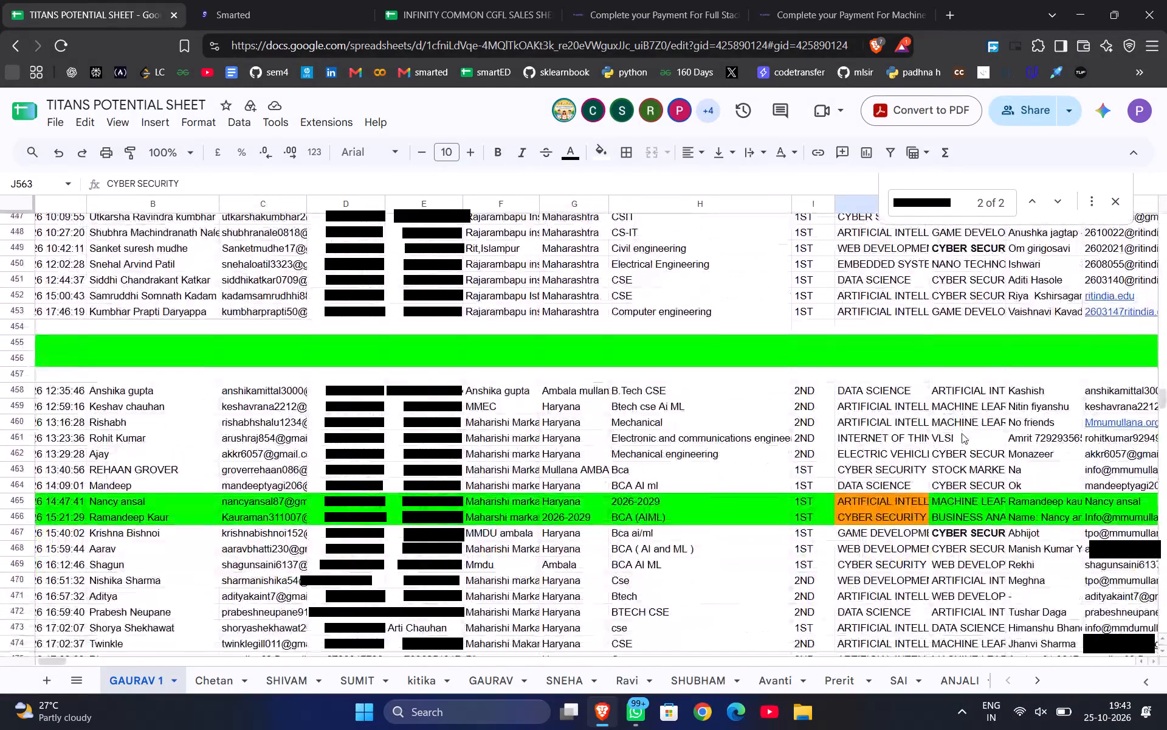
scroll(962, 433, down, 9)
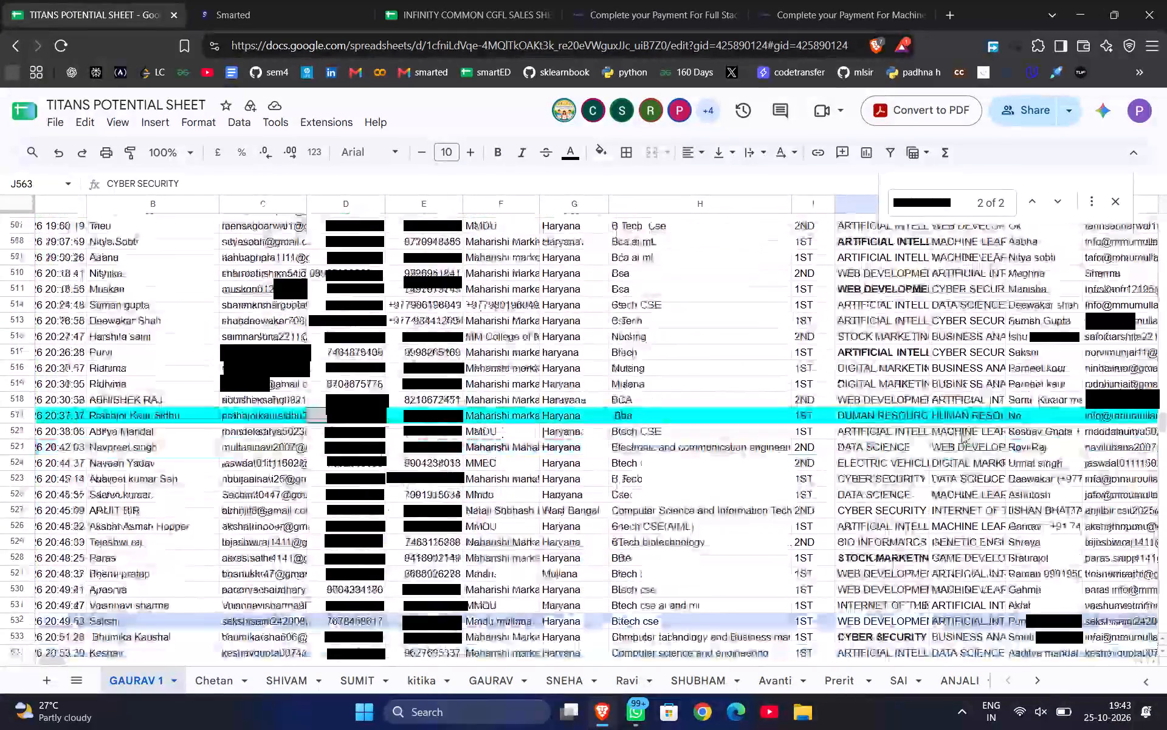
scroll(962, 433, down, 6)
scroll(962, 433, up, 1)
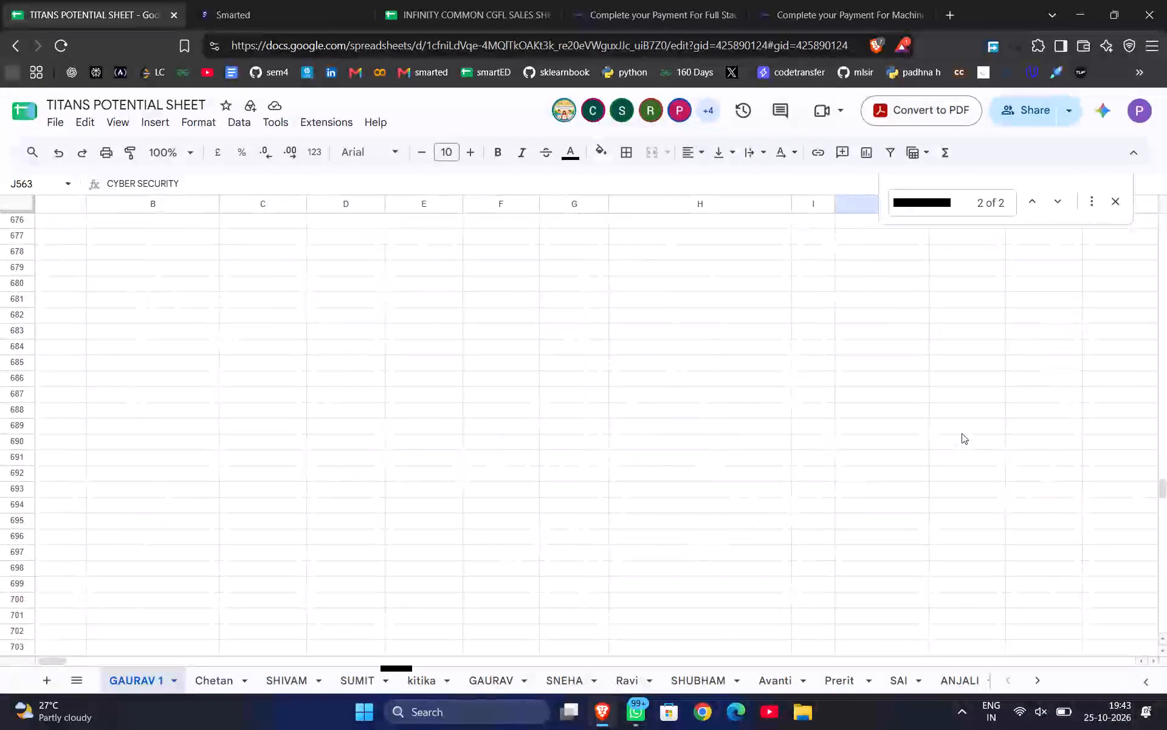
scroll(962, 433, up, 1)
scroll(962, 433, down, 4)
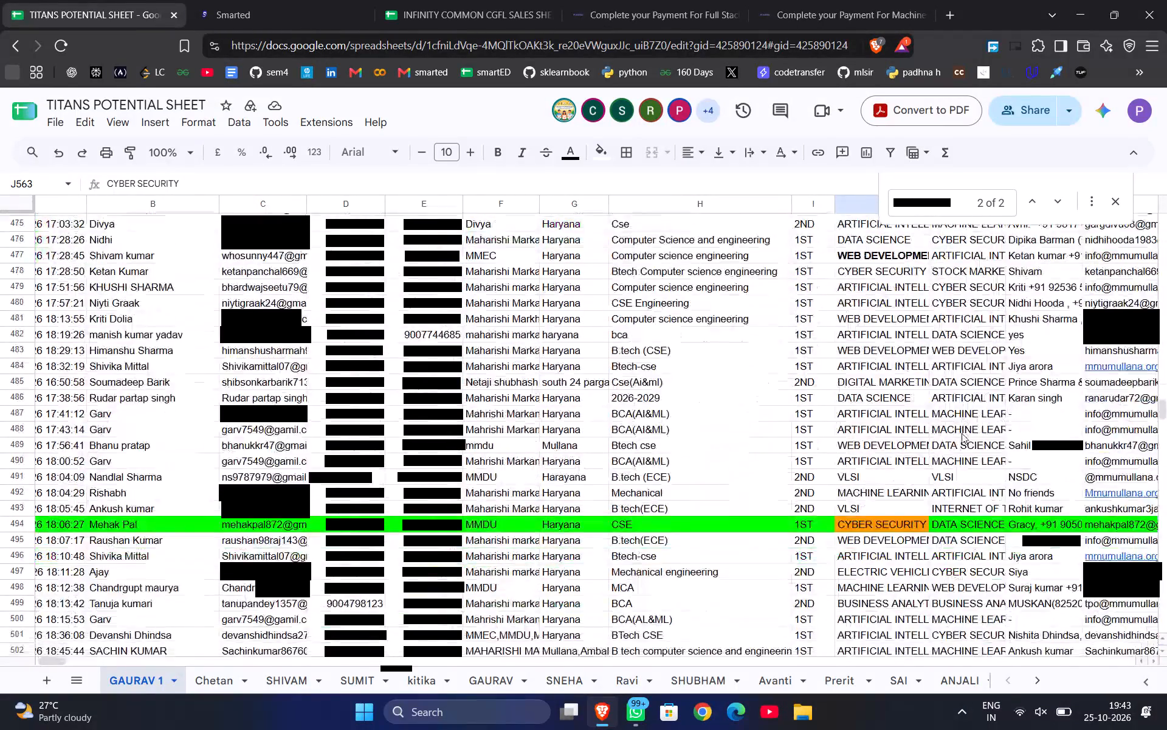
scroll(962, 433, down, 3)
scroll(962, 433, right, 3)
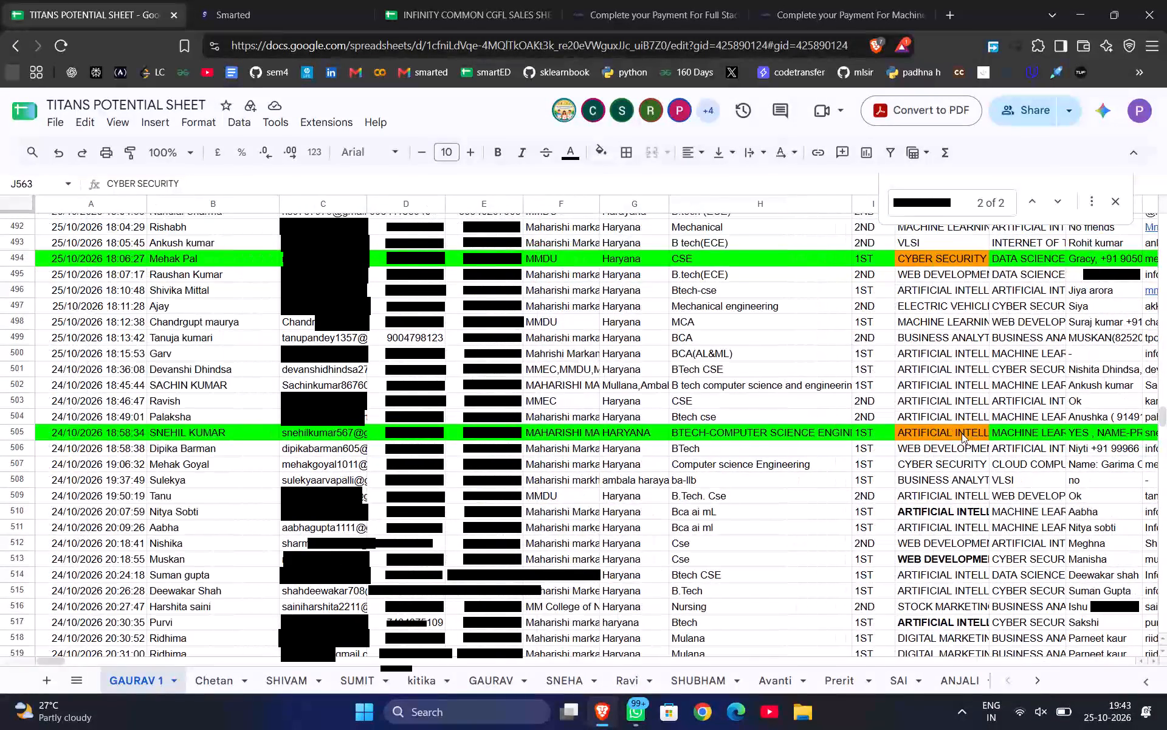
scroll(962, 433, right, 4)
scroll(833, 490, down, 5)
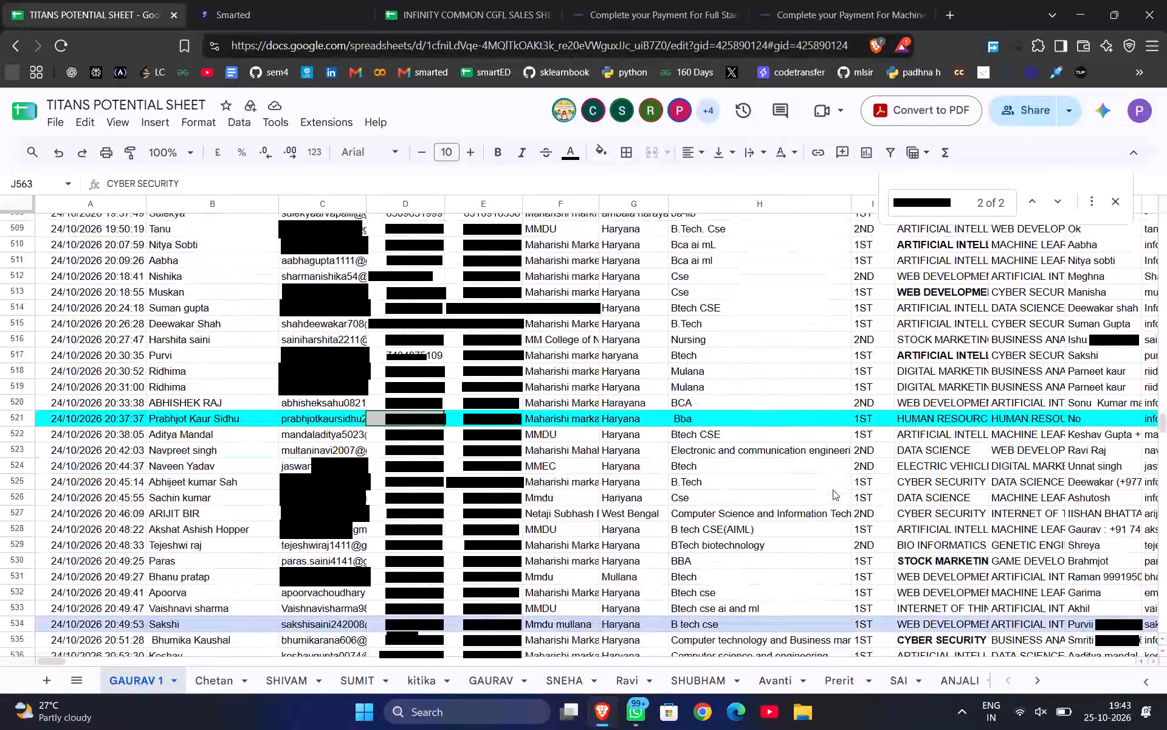
scroll(833, 490, down, 6)
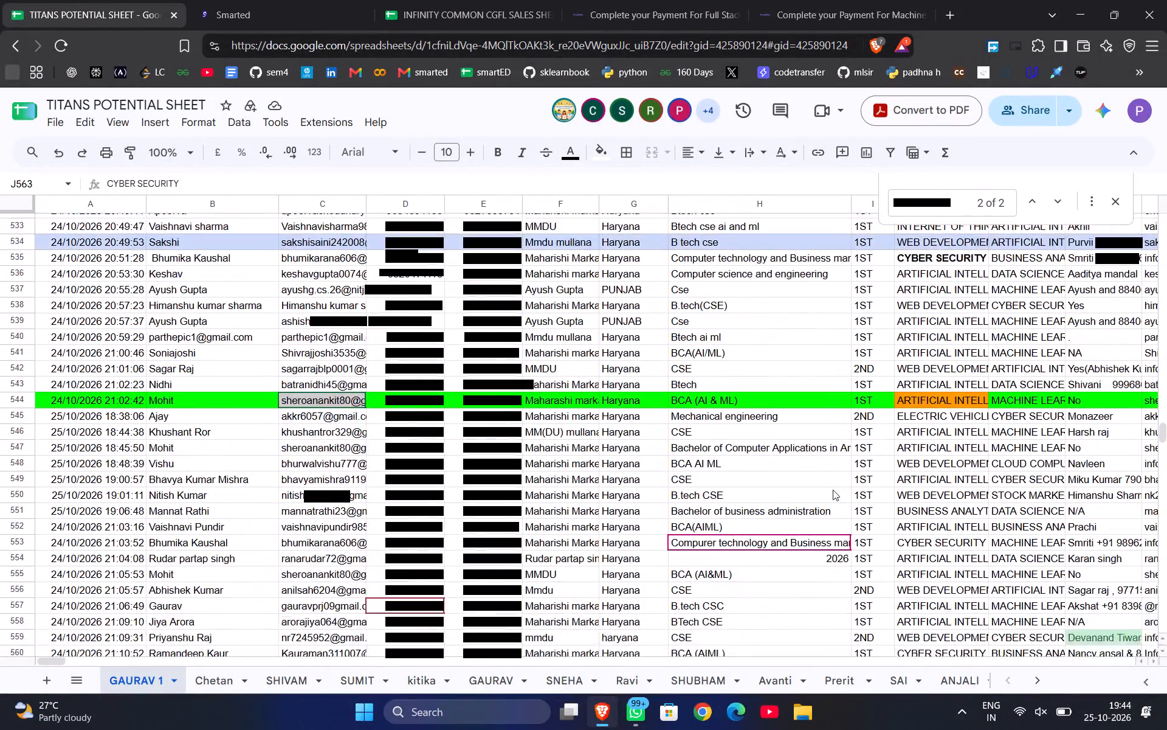
scroll(833, 490, down, 2)
scroll(710, 585, down, 1)
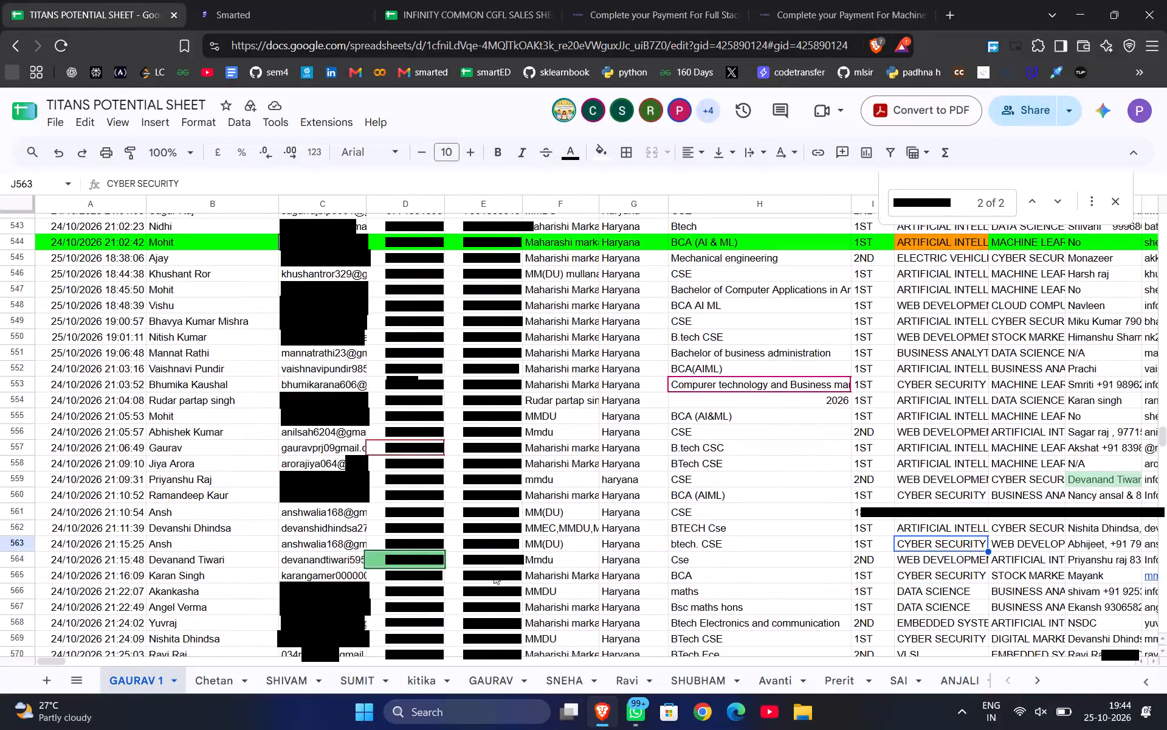
Select the whole of row 562 and review its lead details across to the assignment and status columns.
click(16, 524)
scroll(16, 524, left, 1)
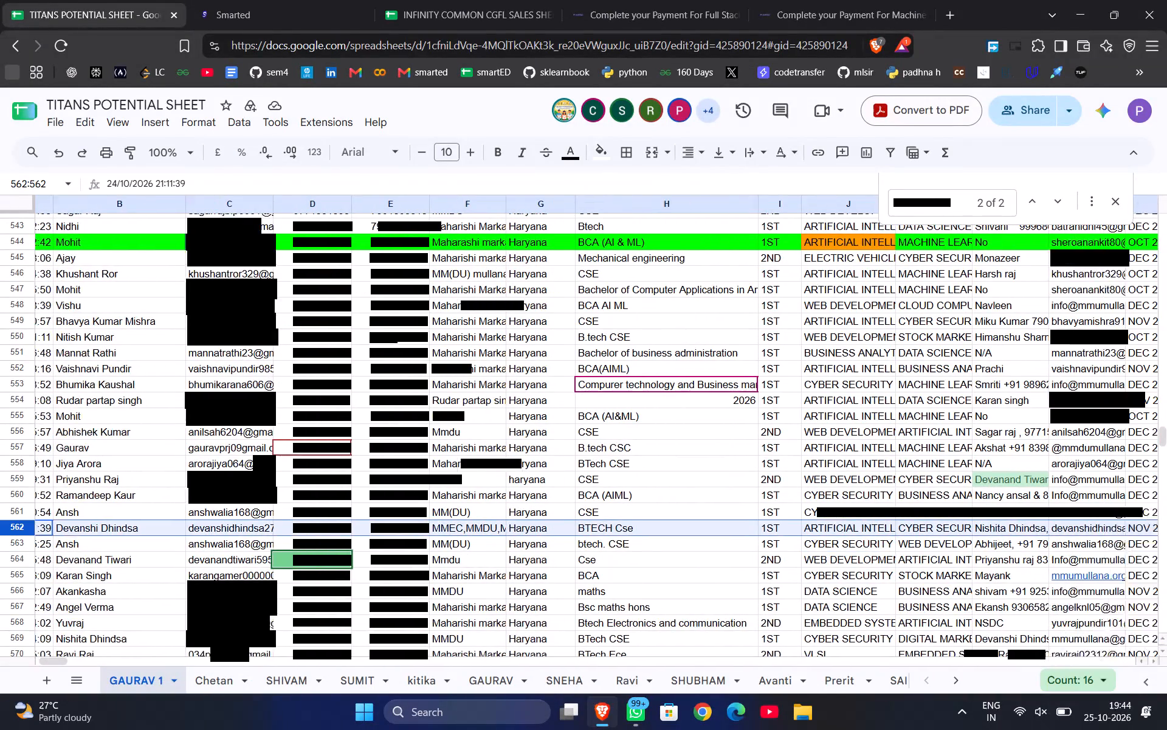
scroll(16, 524, left, 3)
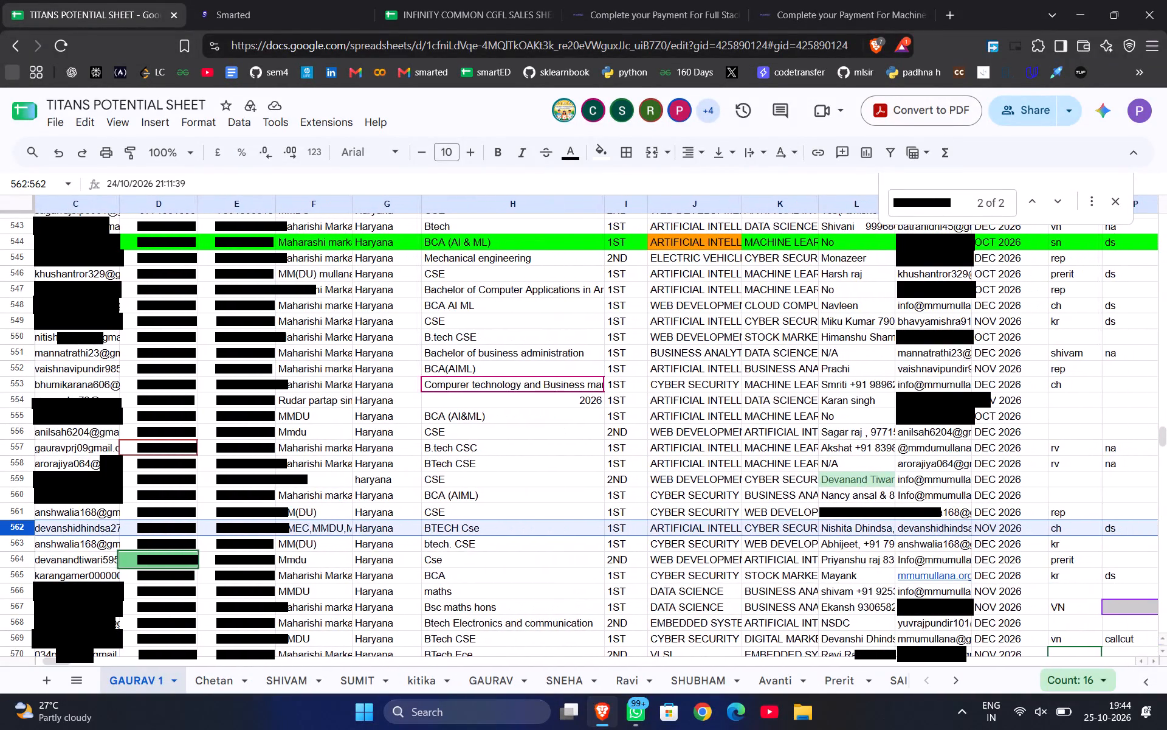
scroll(16, 524, left, 1)
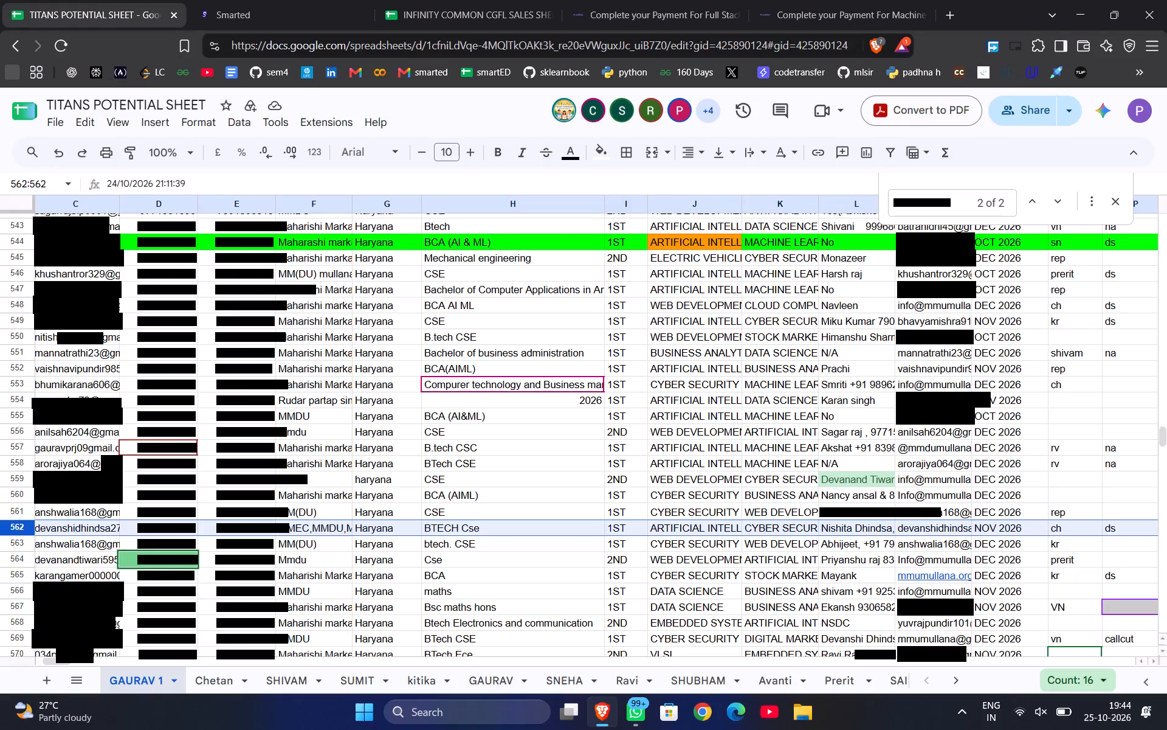
scroll(1034, 537, right, 3)
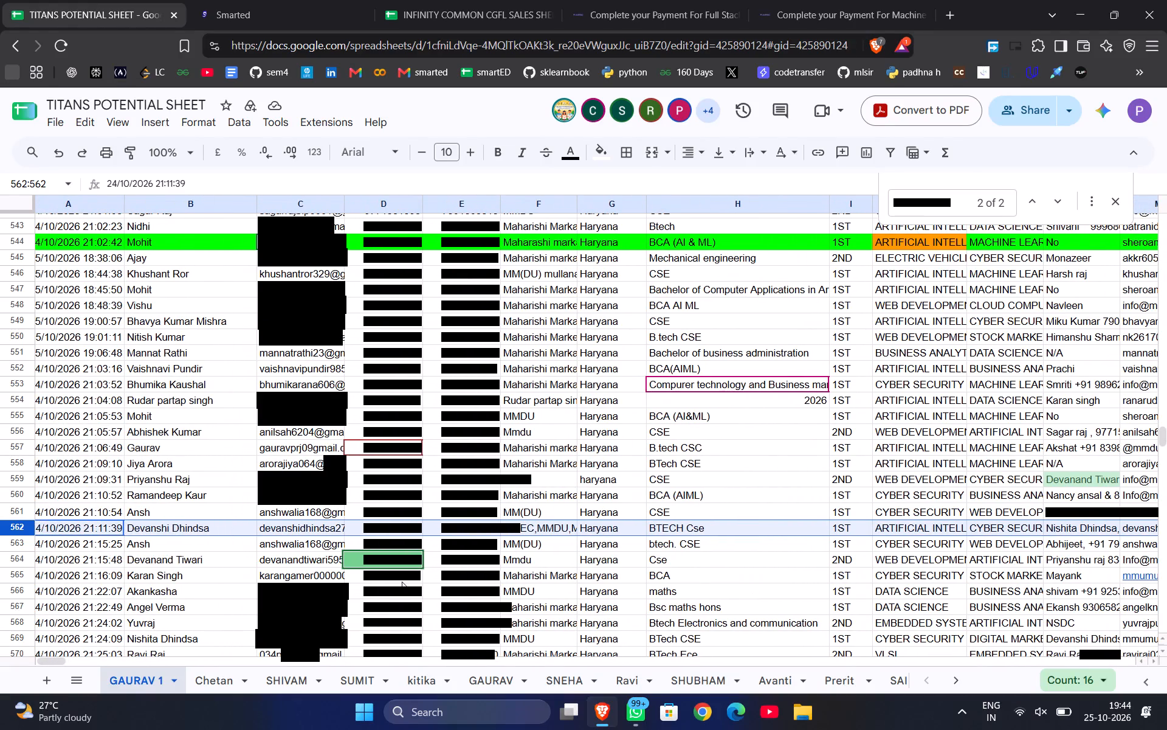
Search the sheet again for the column D phone number of the lead in row 564 to check for duplicates.
click(389, 563)
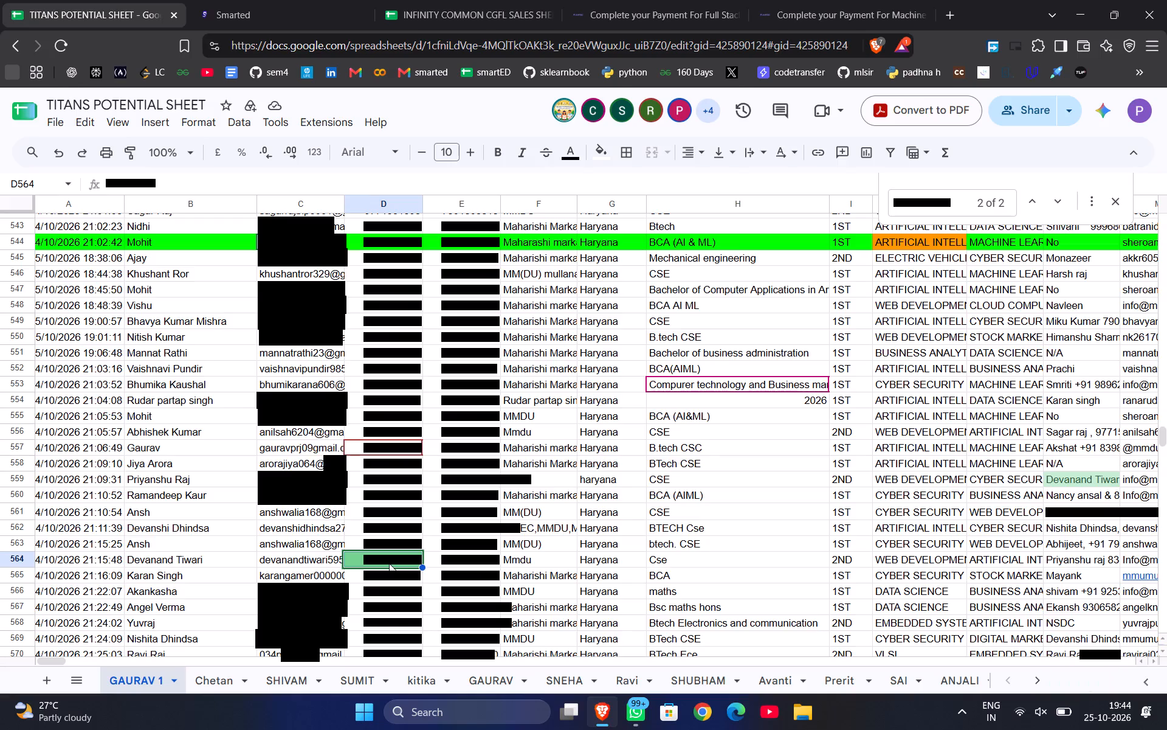
key(ctrl+c)
key(ctrl+f)
key(ctrl+v)
key(Return)
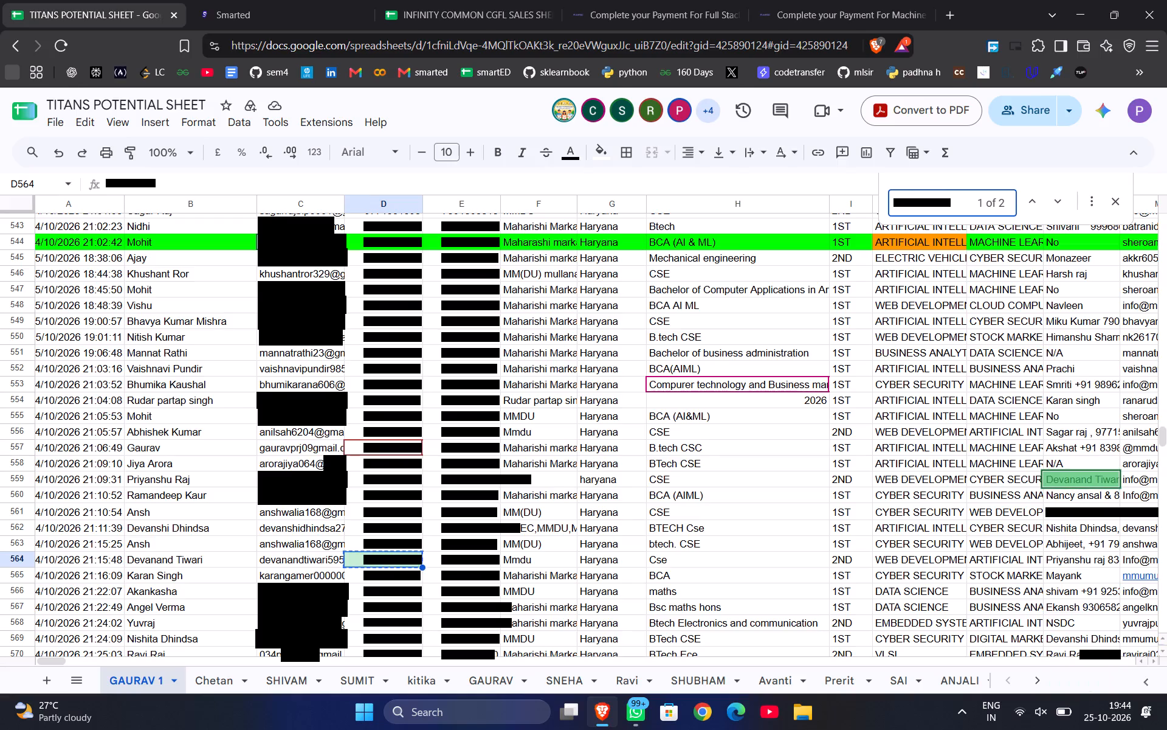
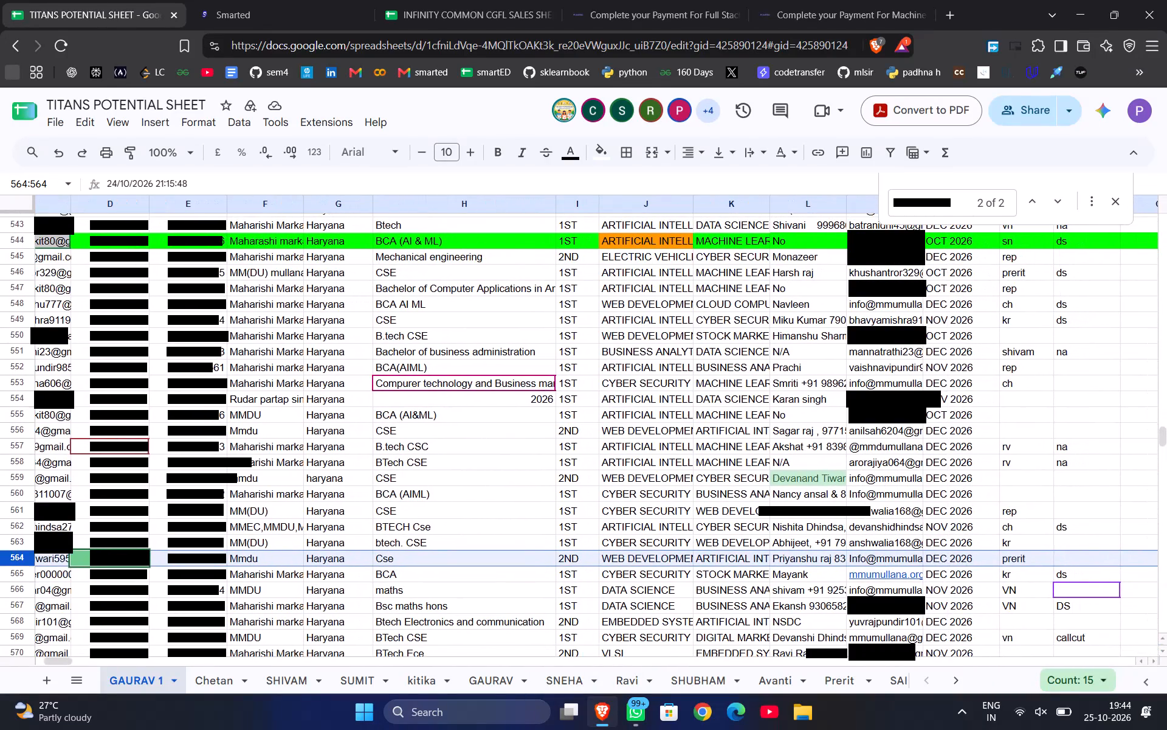
Record the call status na>txt for the lead in row 564 that is assigned to prerit.
scroll(2, 562, left, 1)
scroll(2, 562, right, 8)
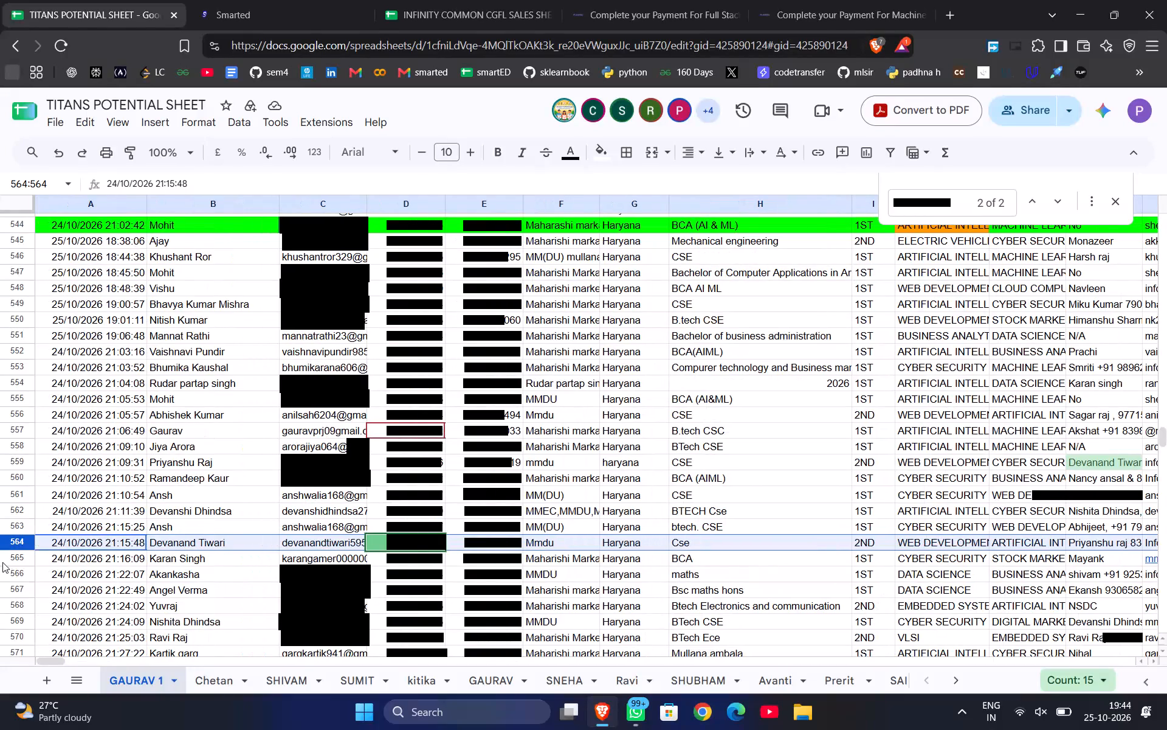
scroll(2, 562, left, 4)
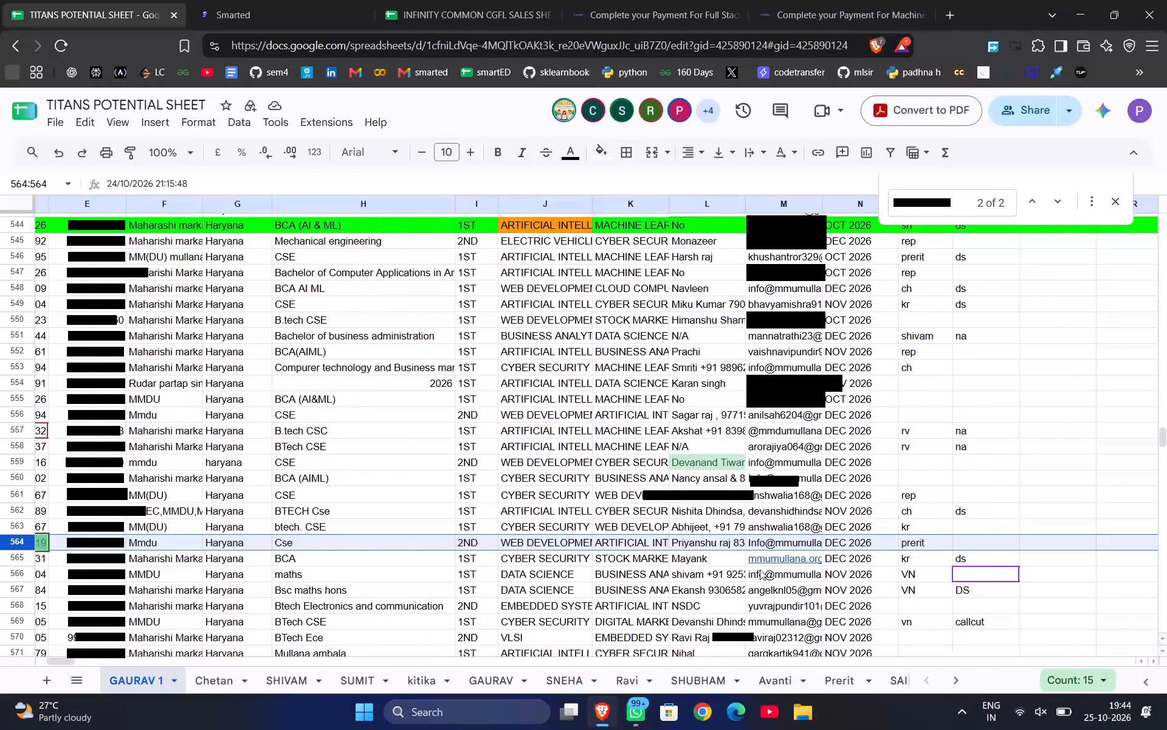
click(994, 543)
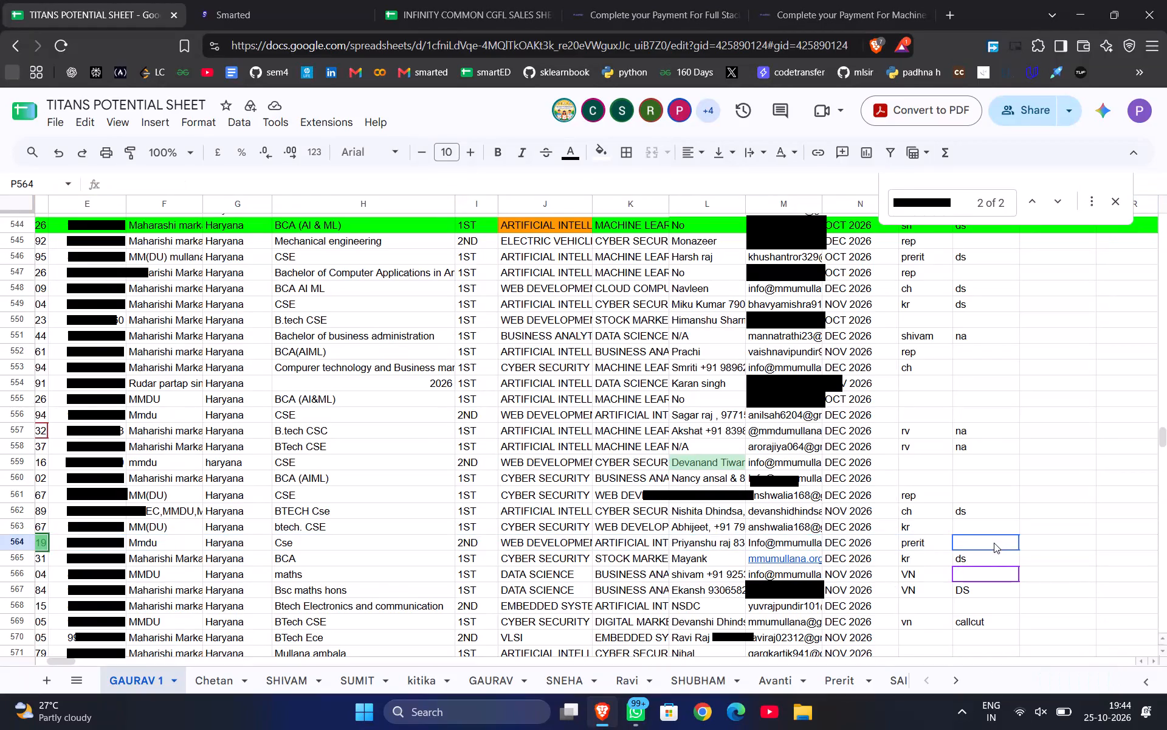
text(na>)
text(txt)
key(Left)
Copy the column D phone number of the lead in row 564.
scroll(994, 543, right, 11)
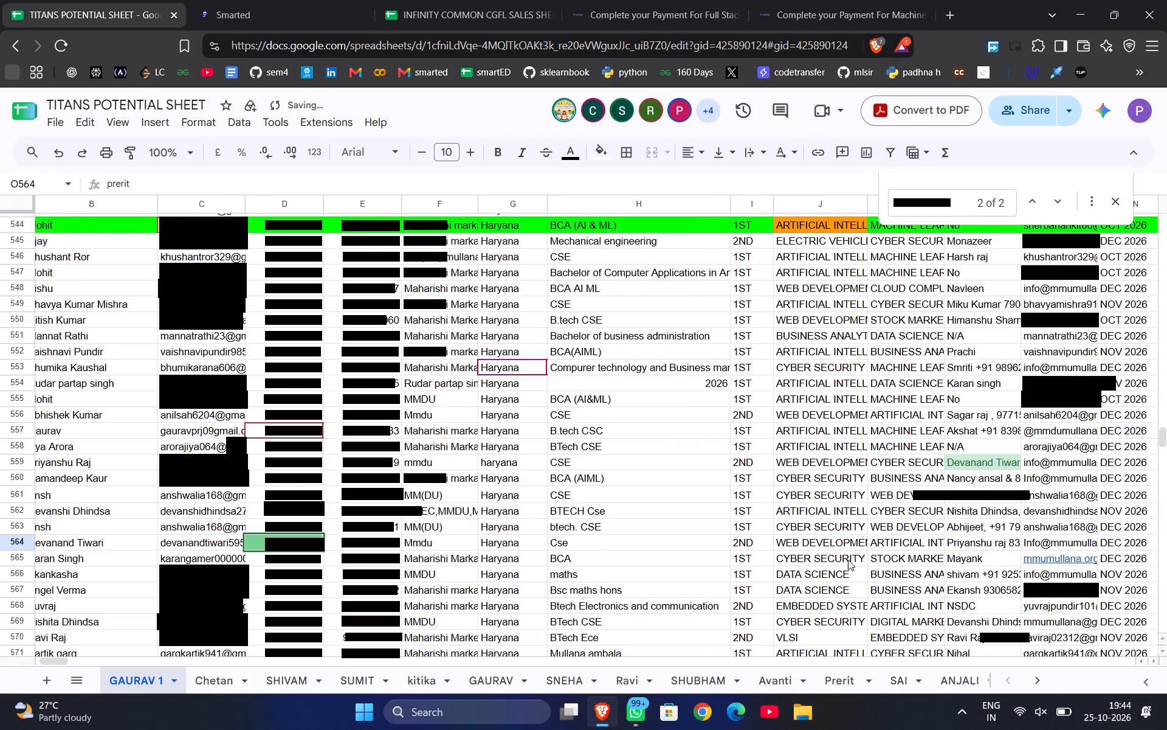
triple_click(404, 546)
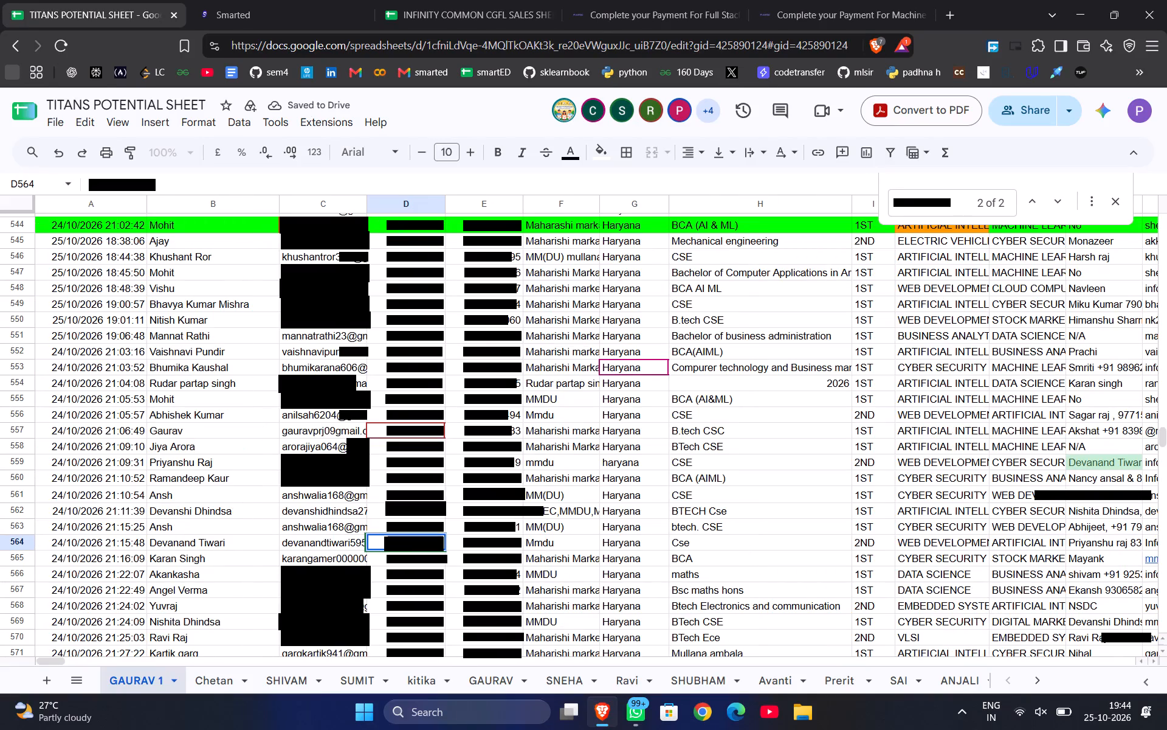
key(ctrl+c)
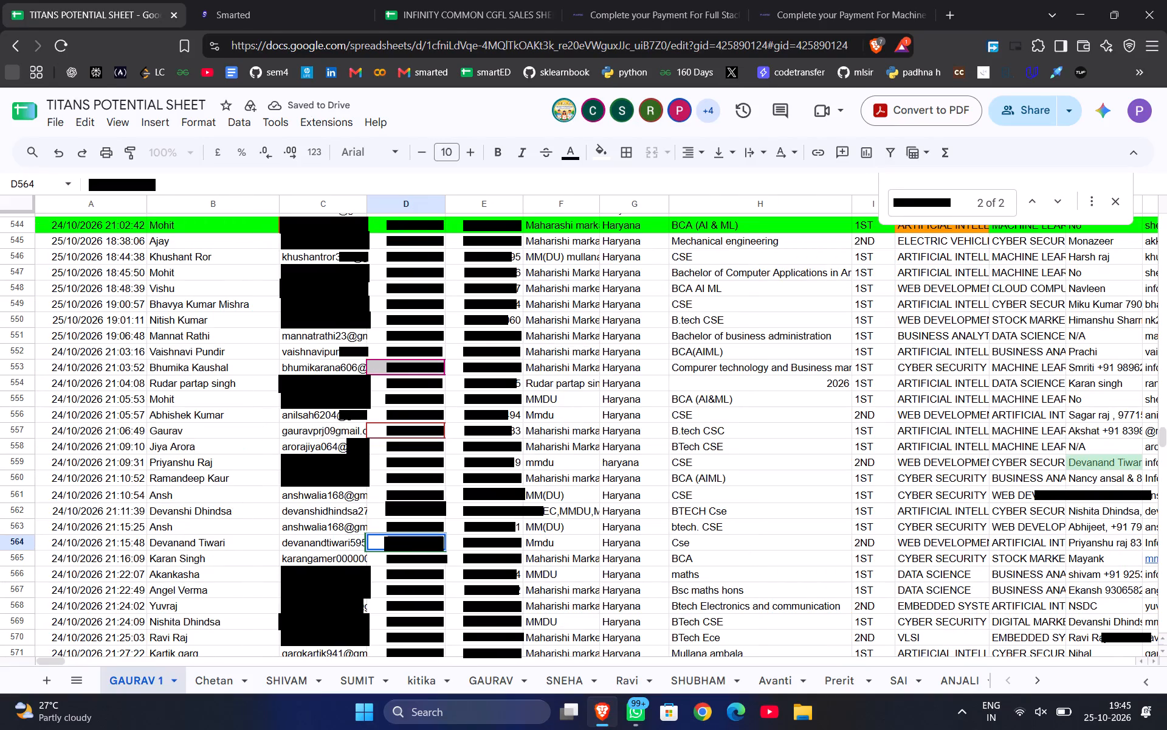
Look through the lead rows above and below row 564 and examine the assignment and status columns around rows 545 and 546.
scroll(404, 546, down, 3)
scroll(537, 516, down, 1)
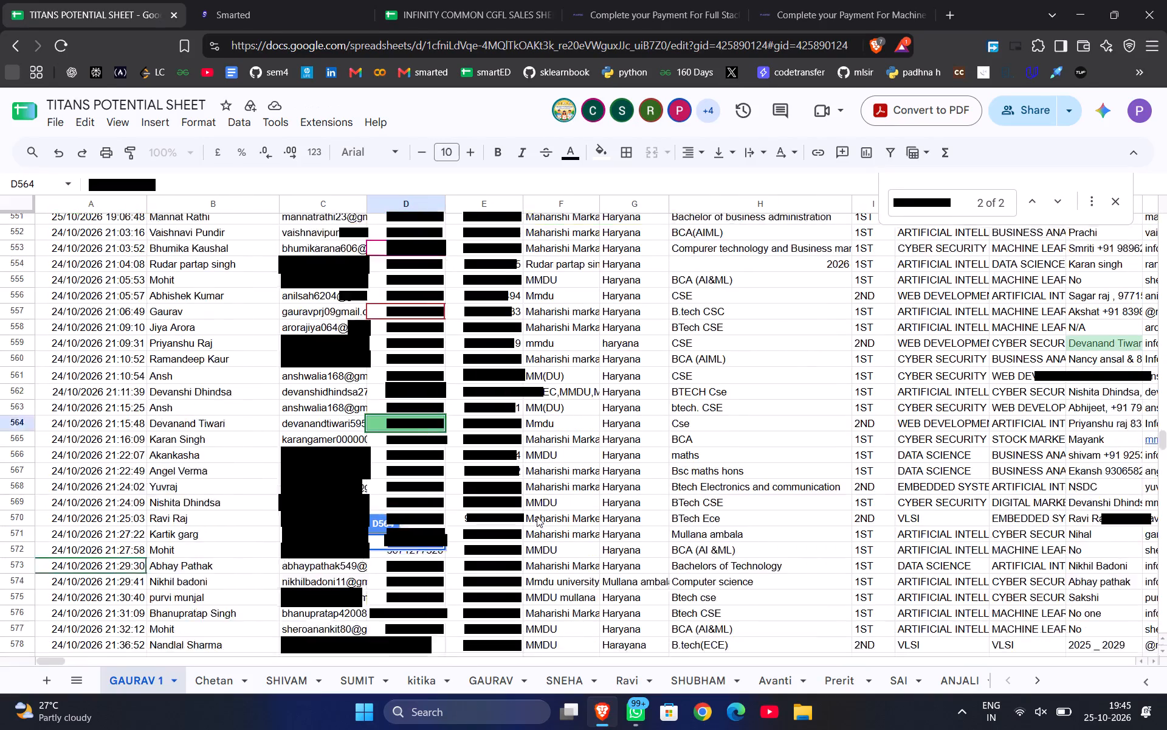
scroll(537, 516, down, 3)
scroll(537, 516, up, 3)
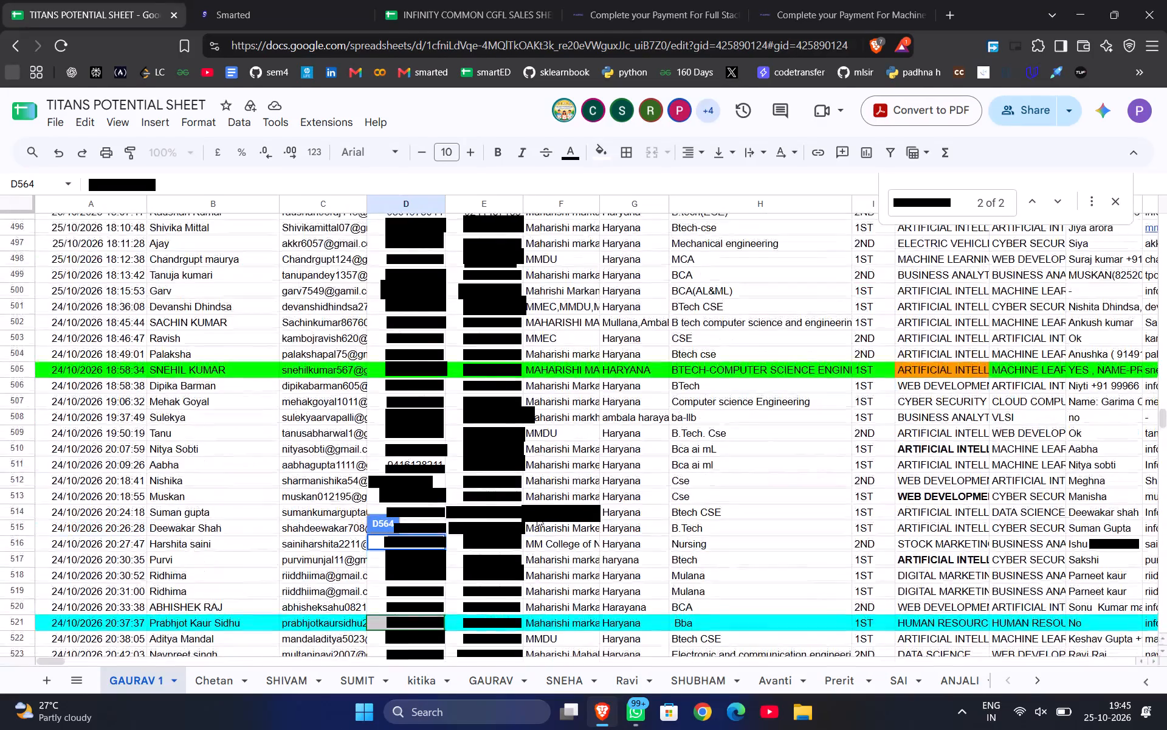
scroll(537, 516, up, 1)
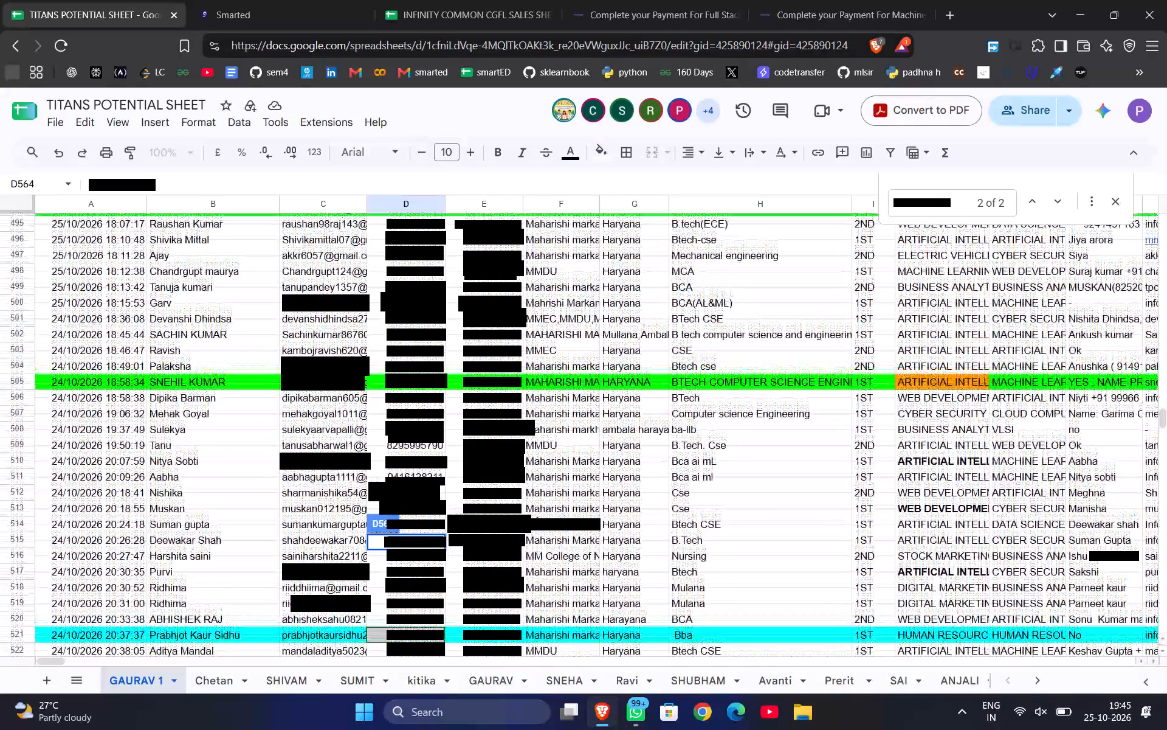
scroll(537, 516, up, 1)
scroll(537, 516, down, 1)
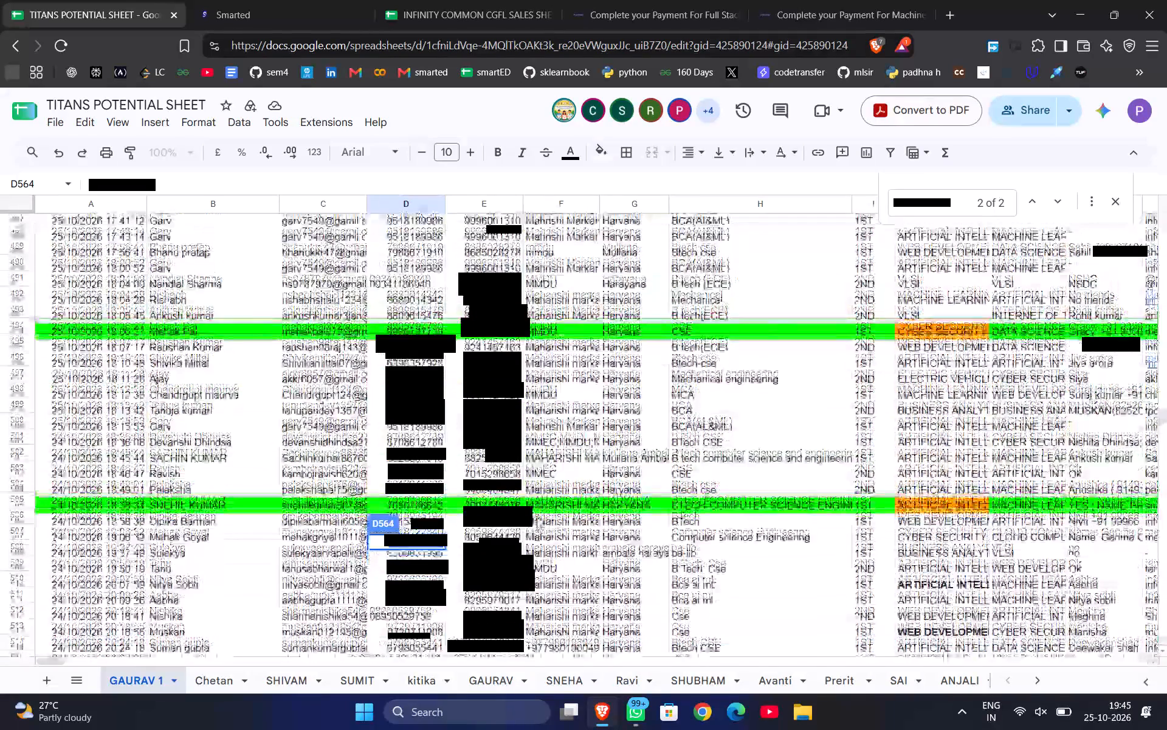
scroll(537, 516, down, 3)
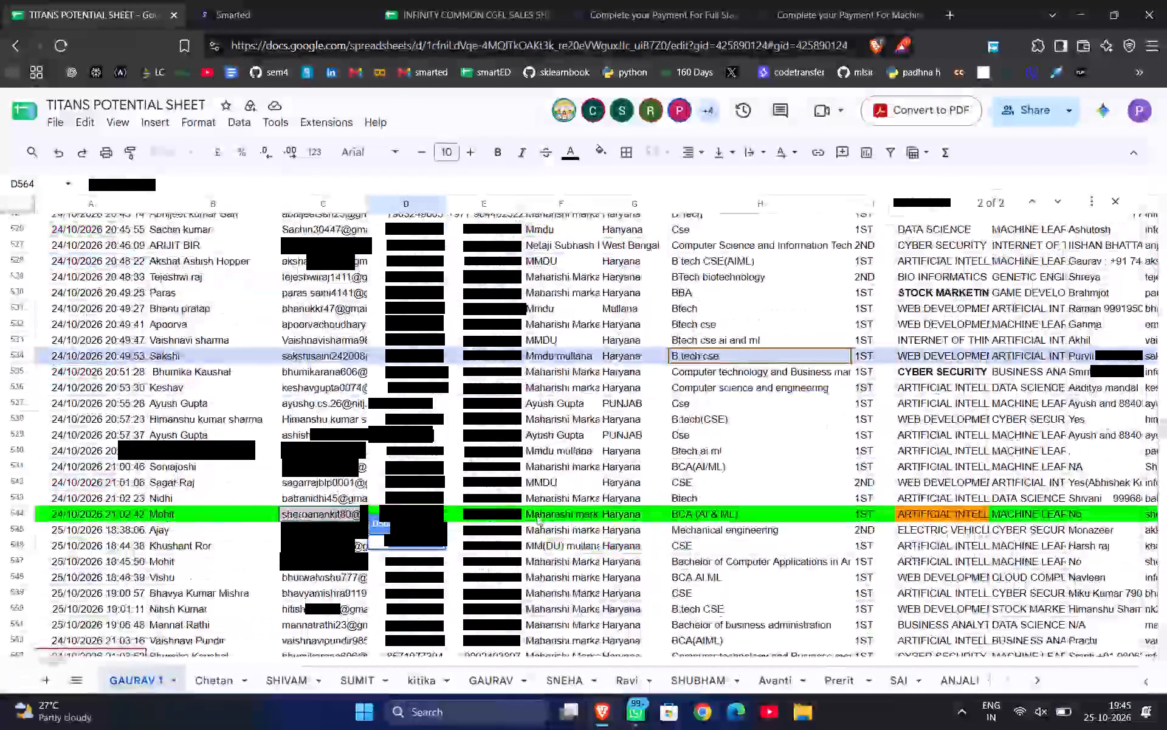
click(585, 495)
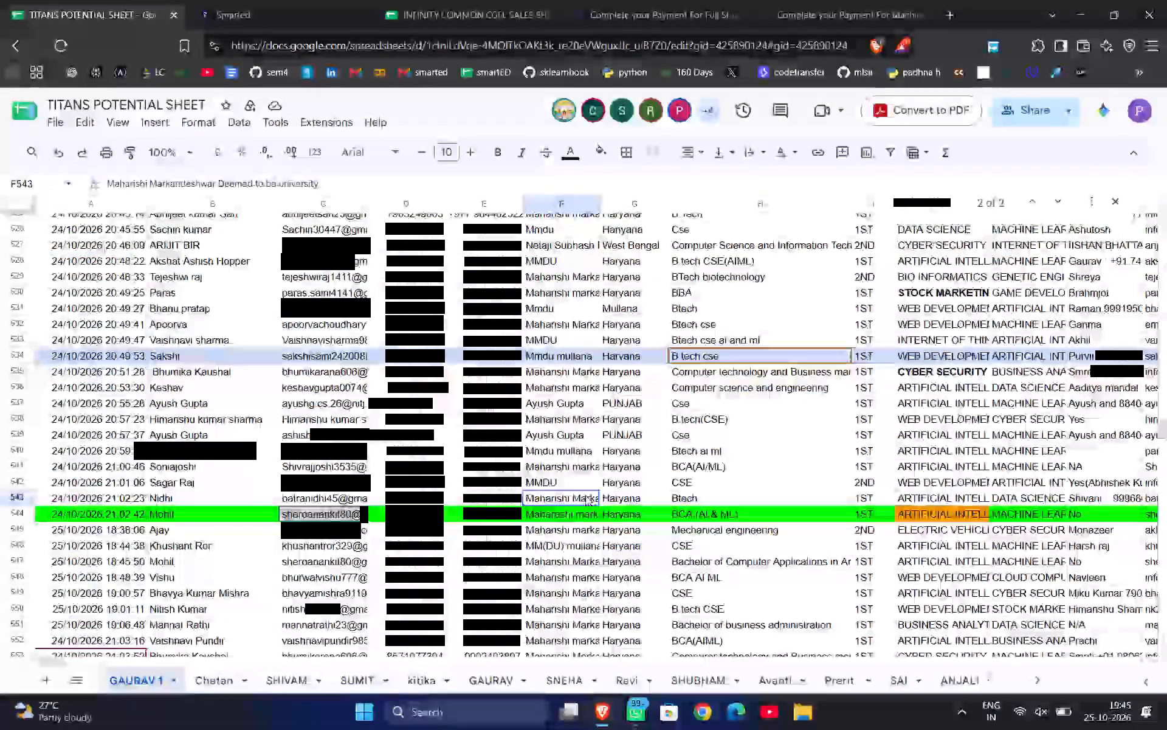
scroll(422, 455, left, 5)
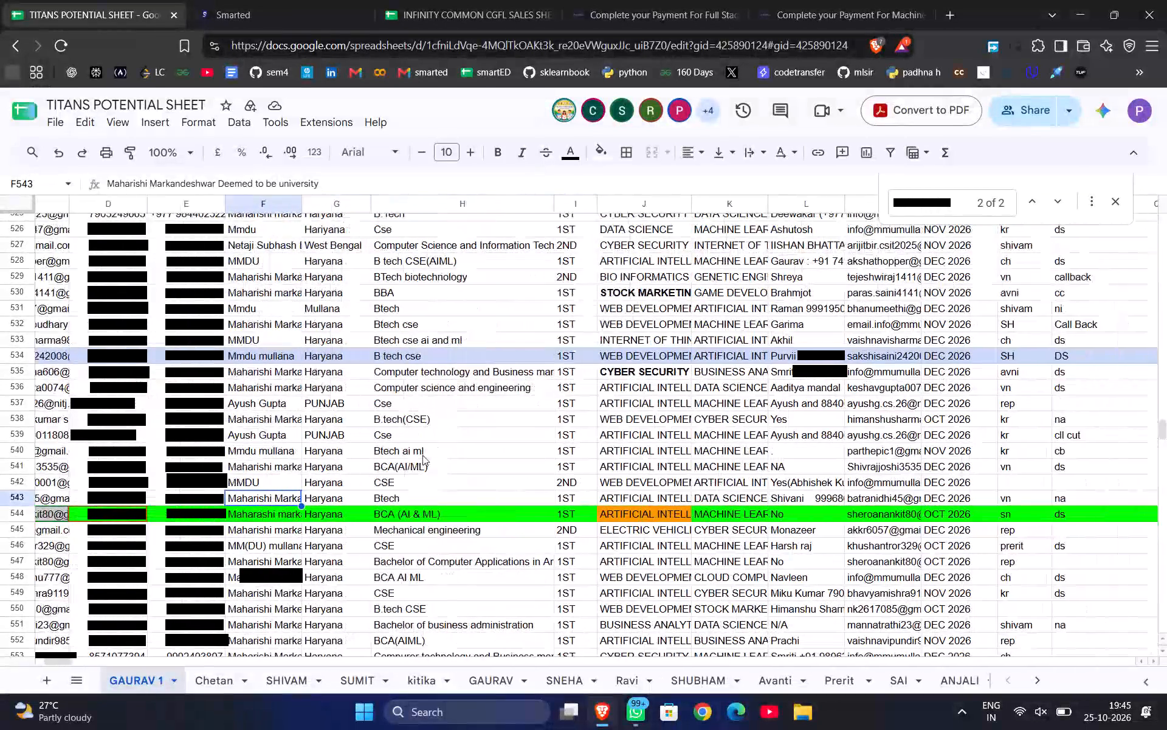
click(983, 535)
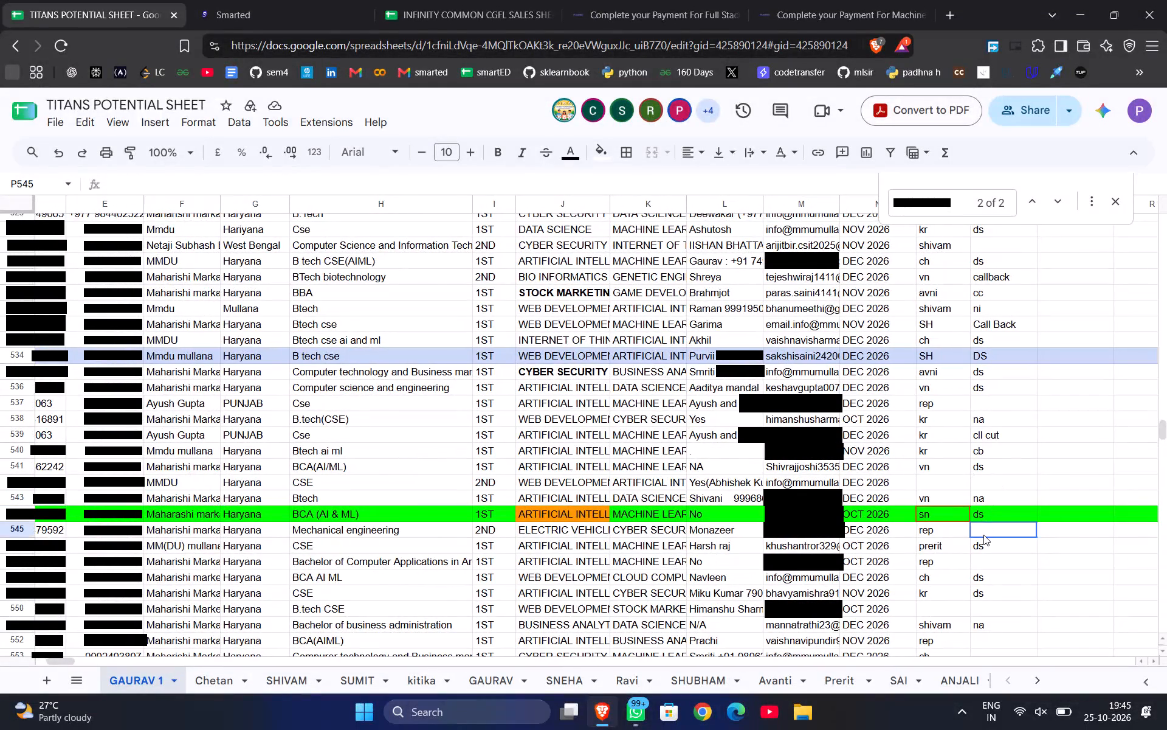
click(983, 541)
scroll(983, 541, right, 2)
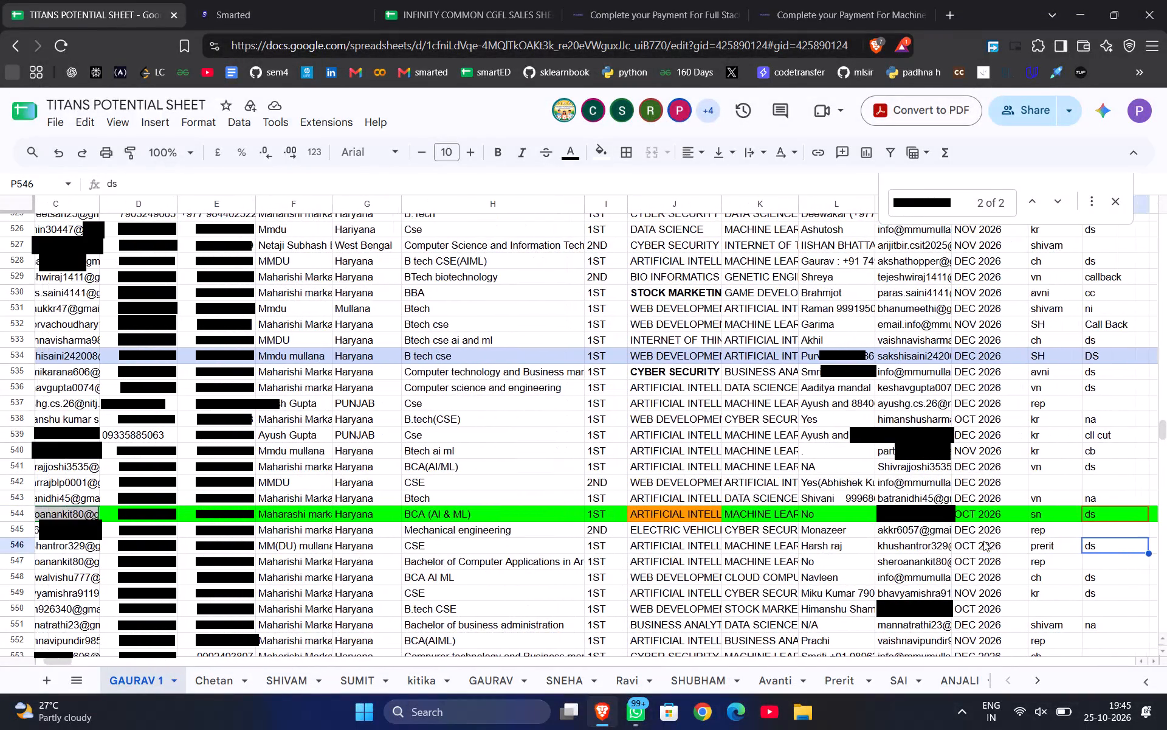
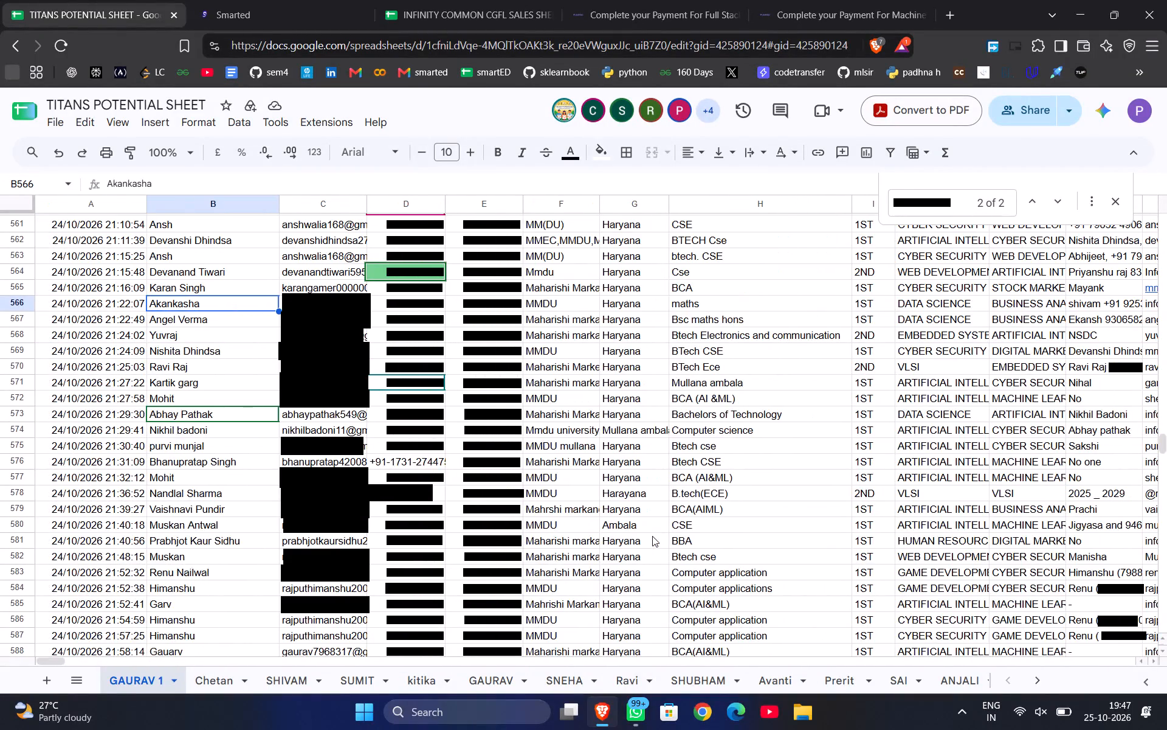
Look through the assignment and status columns below row 563 down to the last lead in row 640.
scroll(652, 536, left, 4)
scroll(706, 567, down, 2)
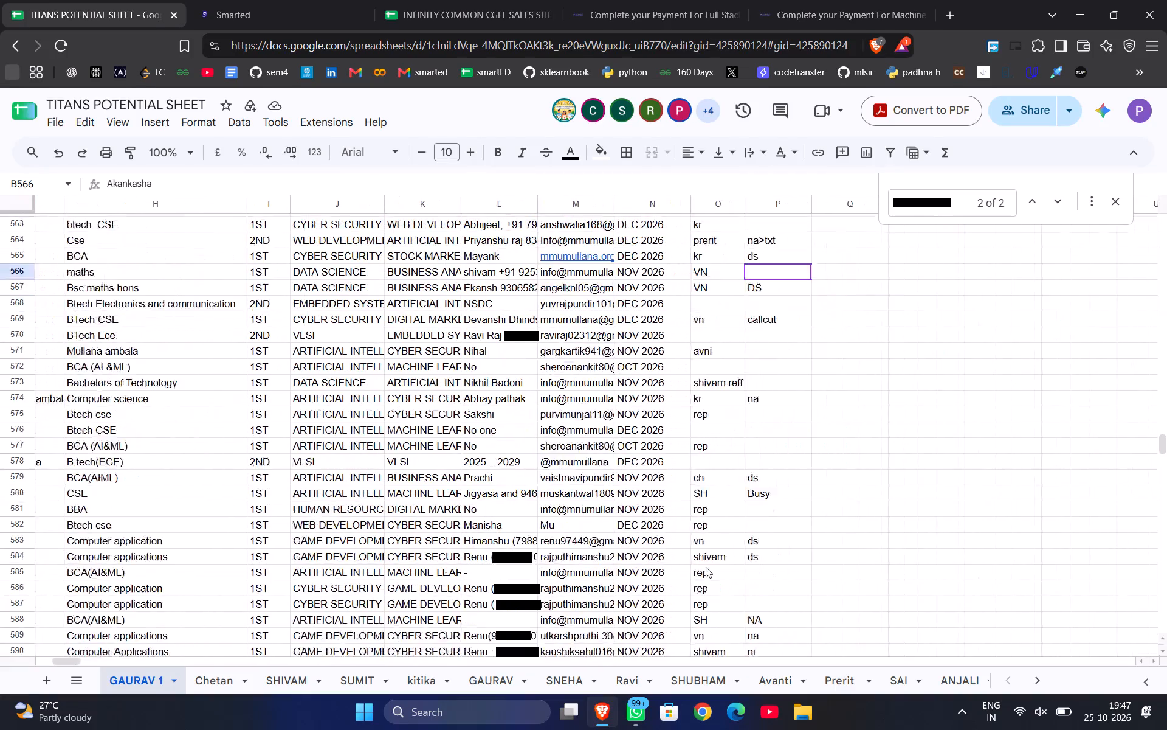
scroll(706, 567, down, 5)
scroll(706, 567, right, 1)
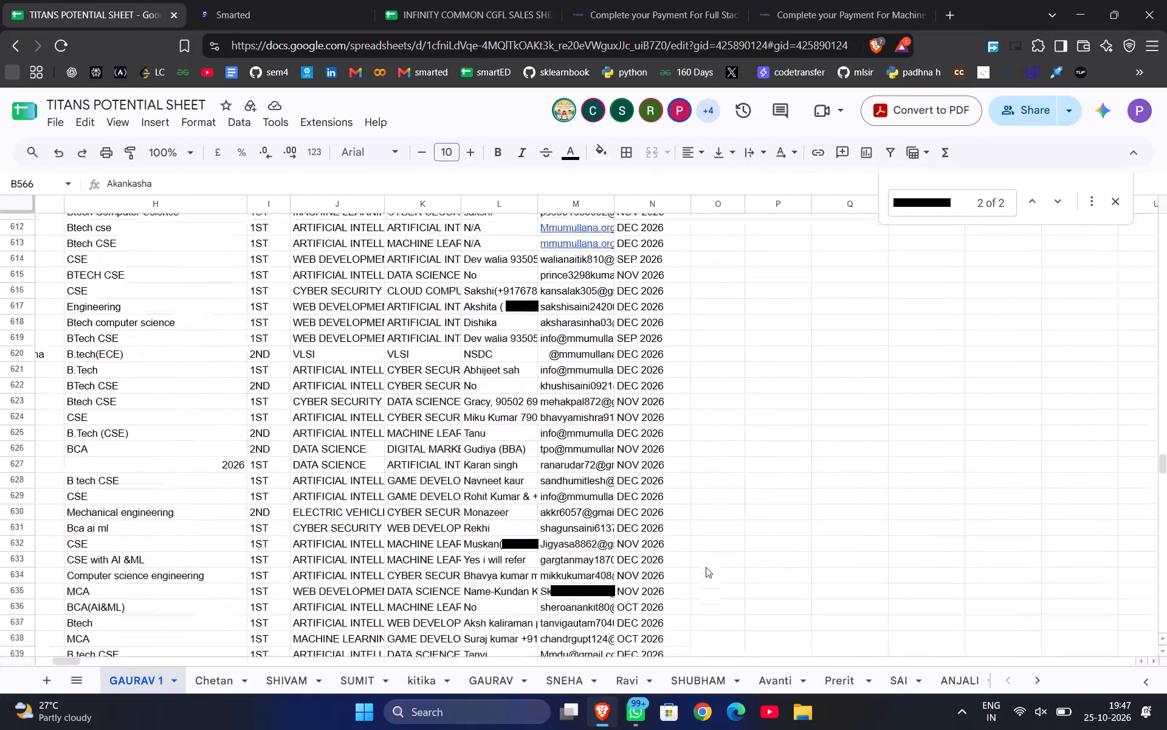
scroll(706, 567, down, 2)
scroll(706, 567, right, 10)
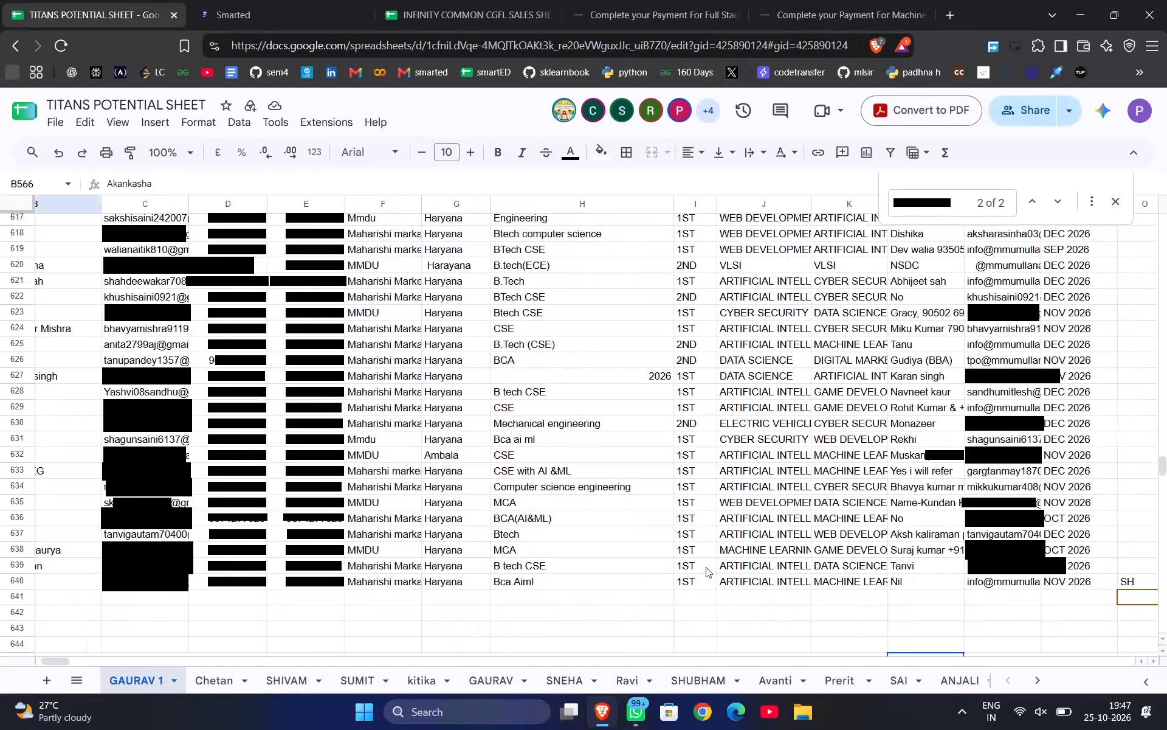
click(427, 580)
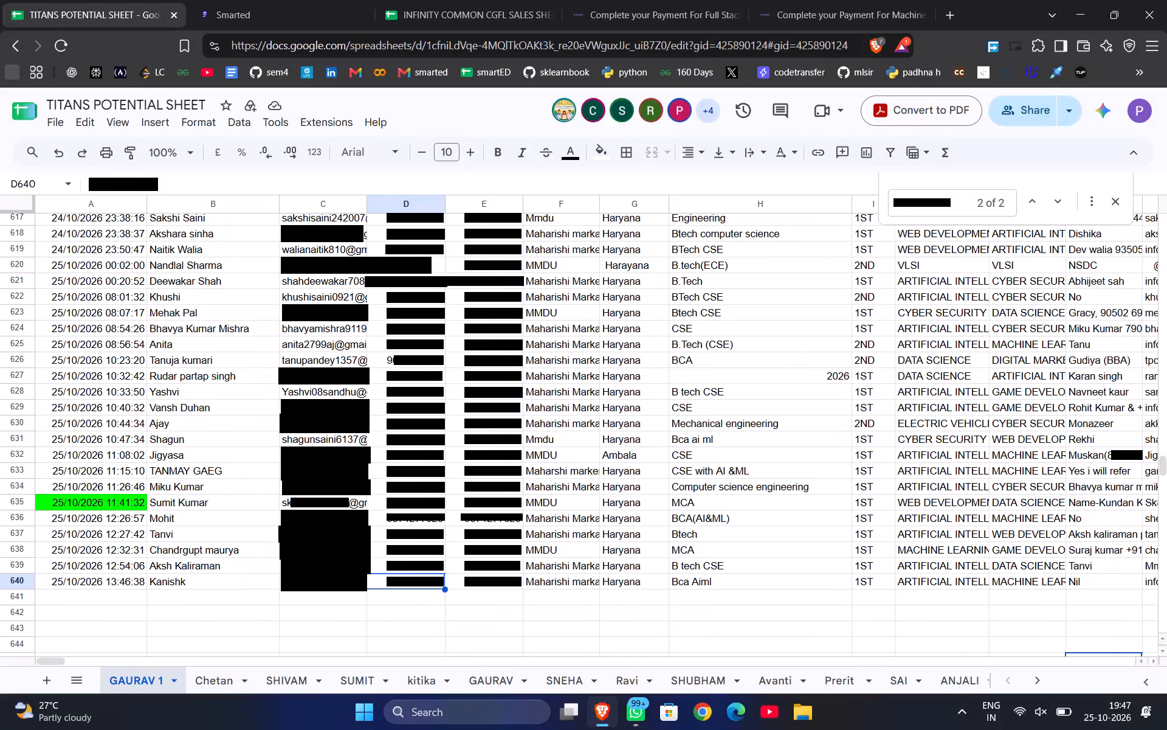
click(416, 572)
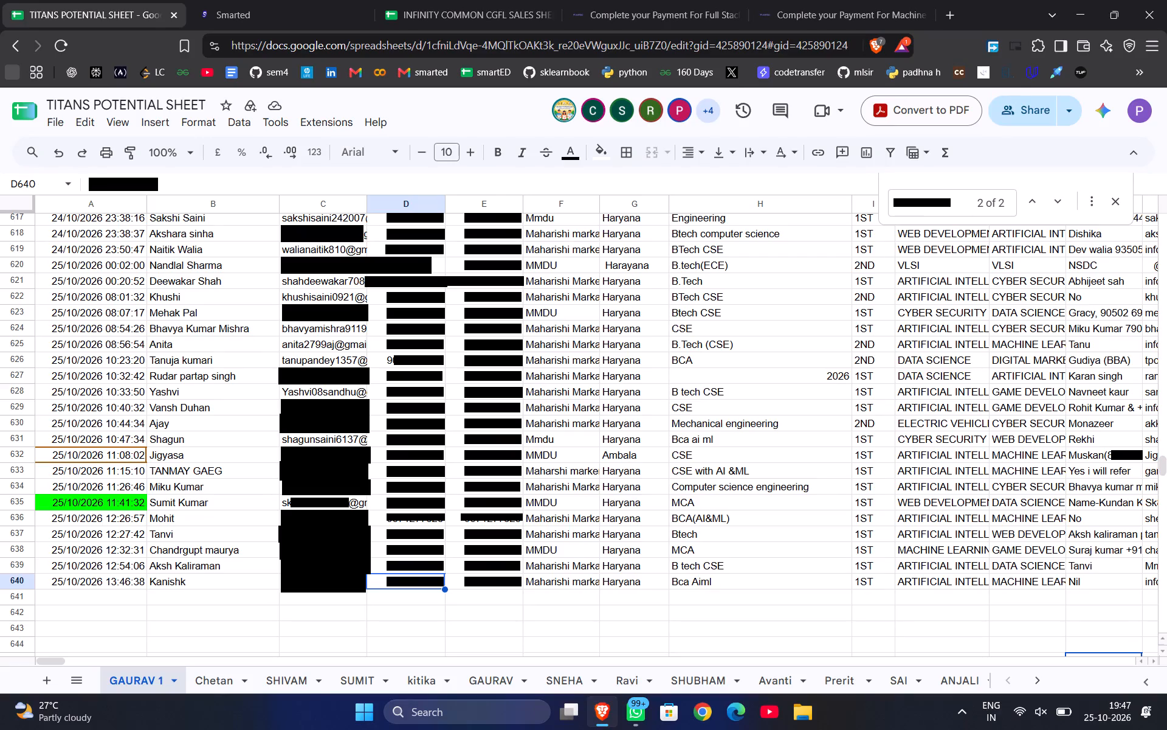
Review the leads from row 640 back up to rows 544–571, examining their assignees, call statuses and contact details.
scroll(263, 473, up, 3)
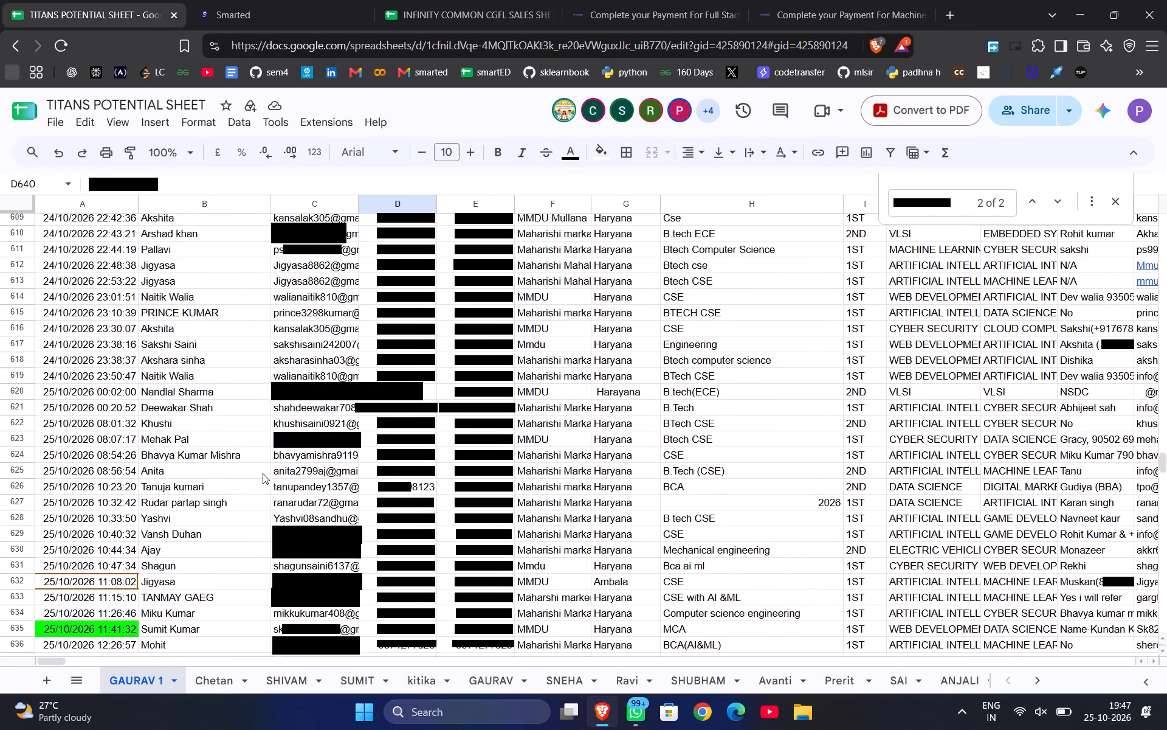
scroll(263, 473, left, 2)
scroll(263, 473, up, 2)
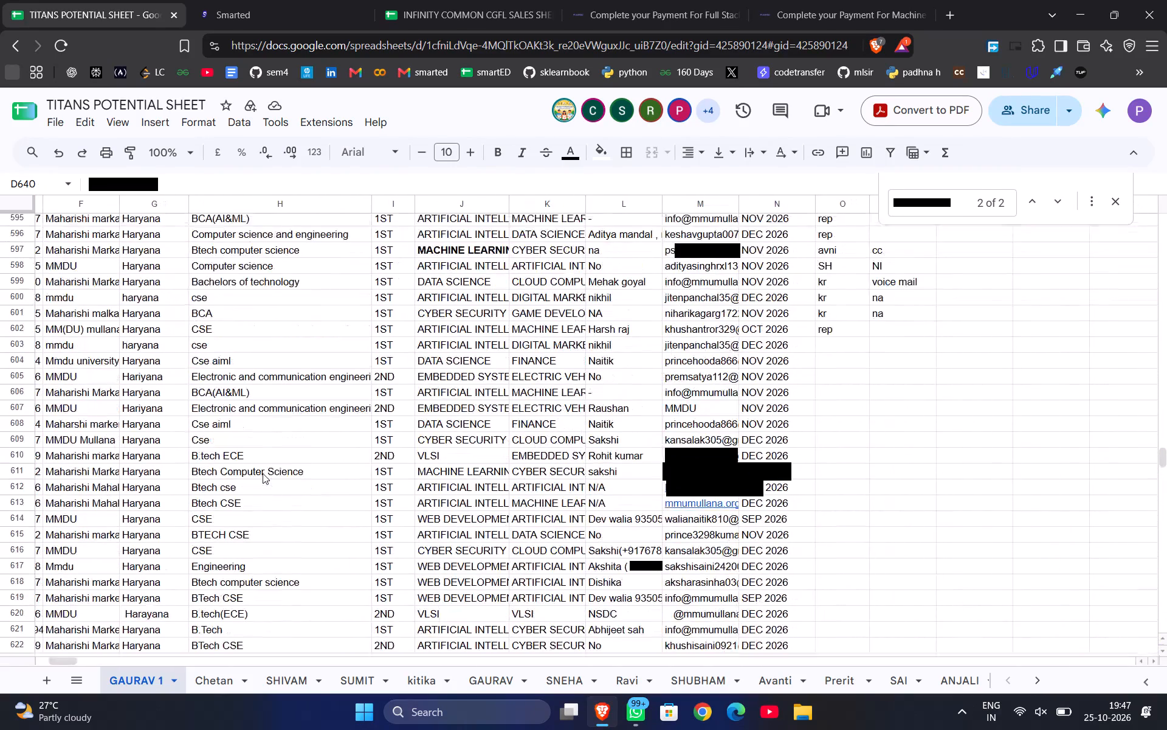
scroll(263, 473, up, 6)
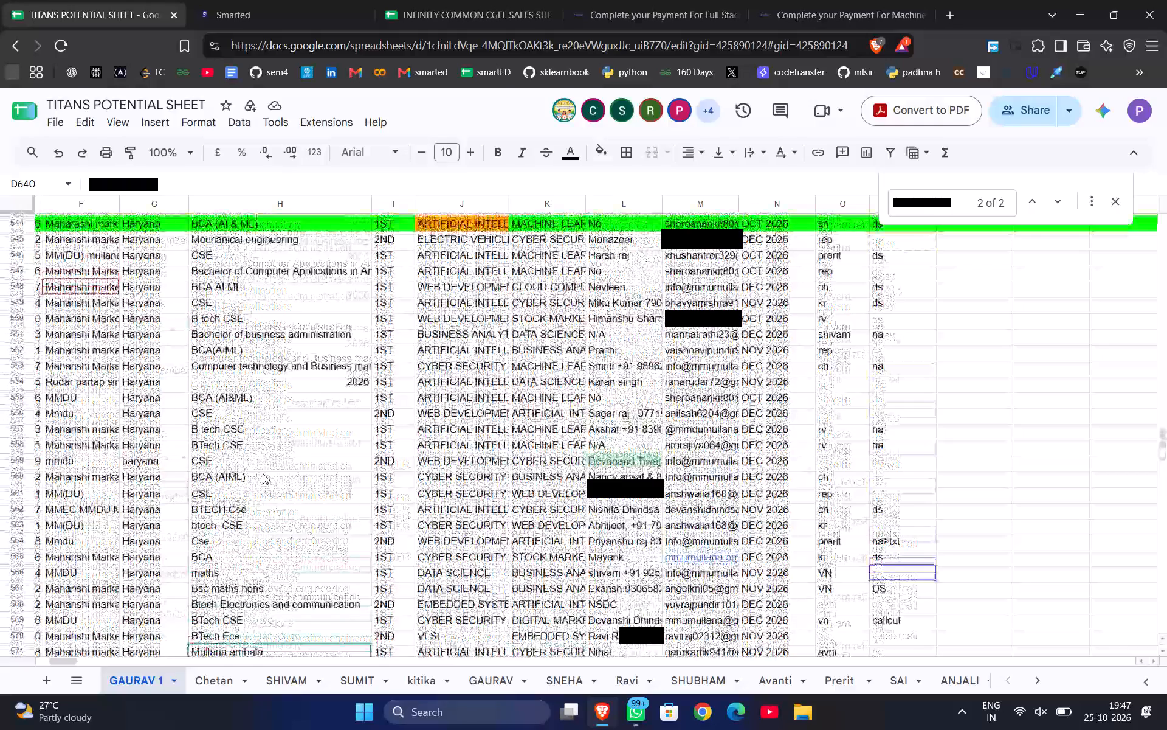
click(466, 527)
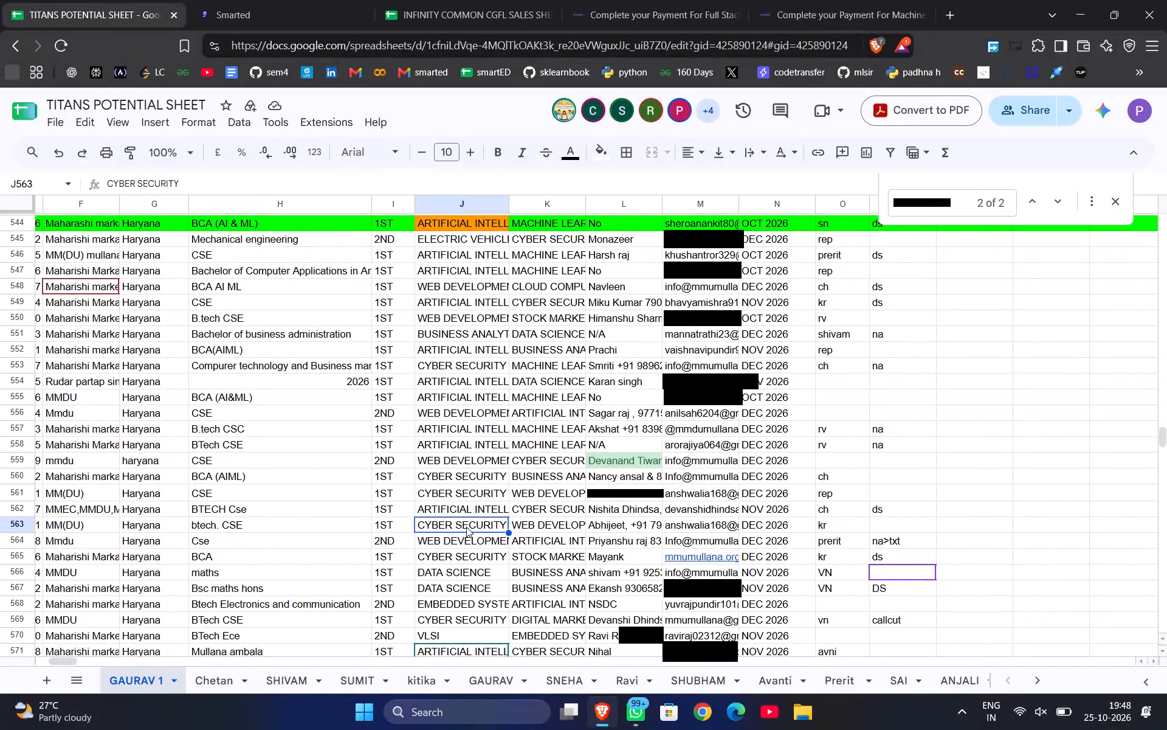
scroll(466, 527, right, 8)
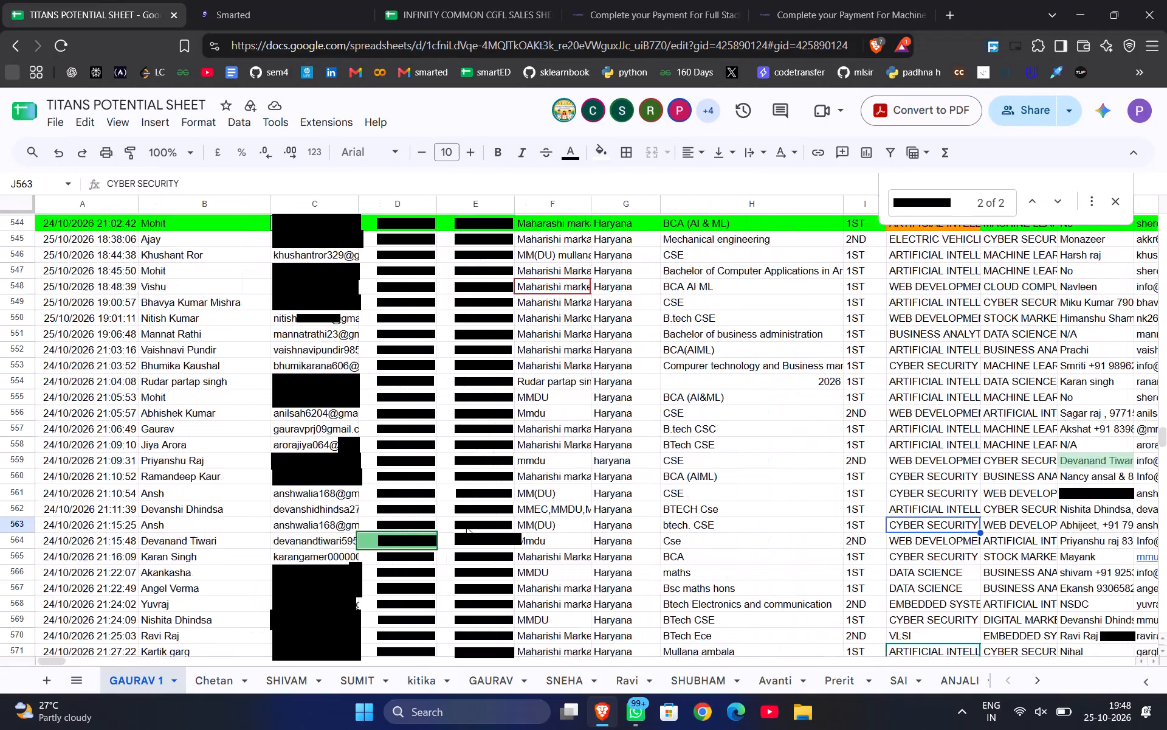
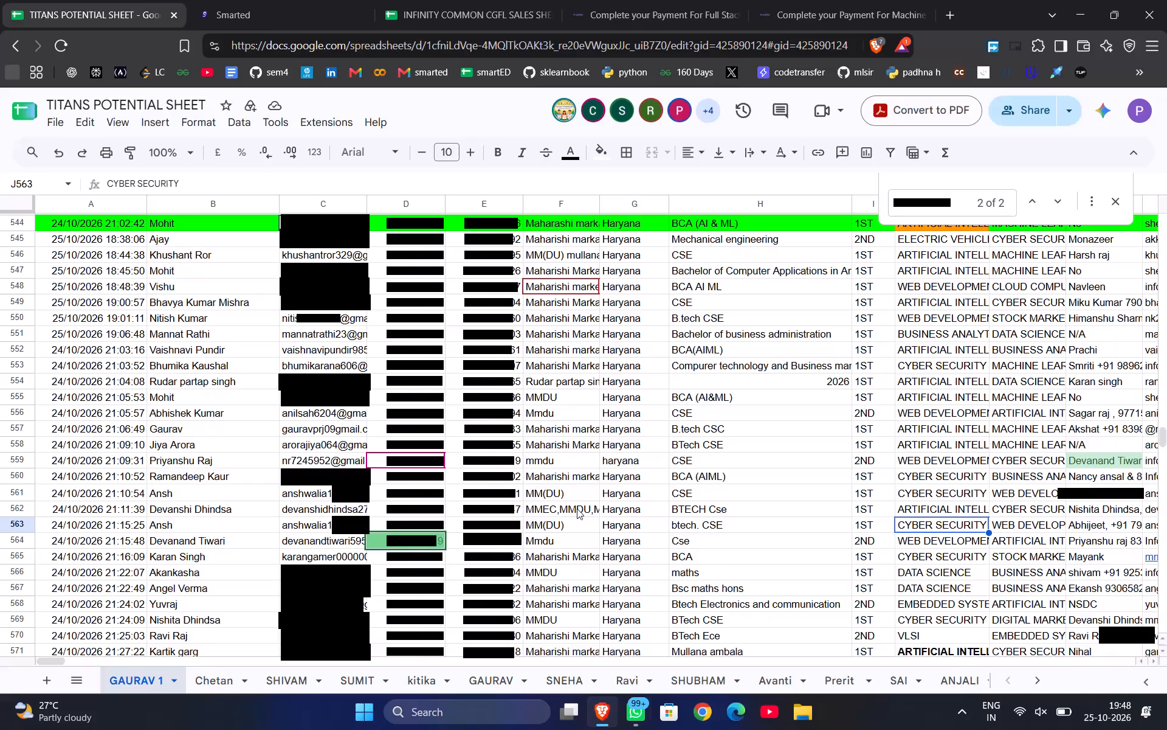
Record ds as the call status for the kr lead in row 563.
click(607, 496)
scroll(607, 496, left, 6)
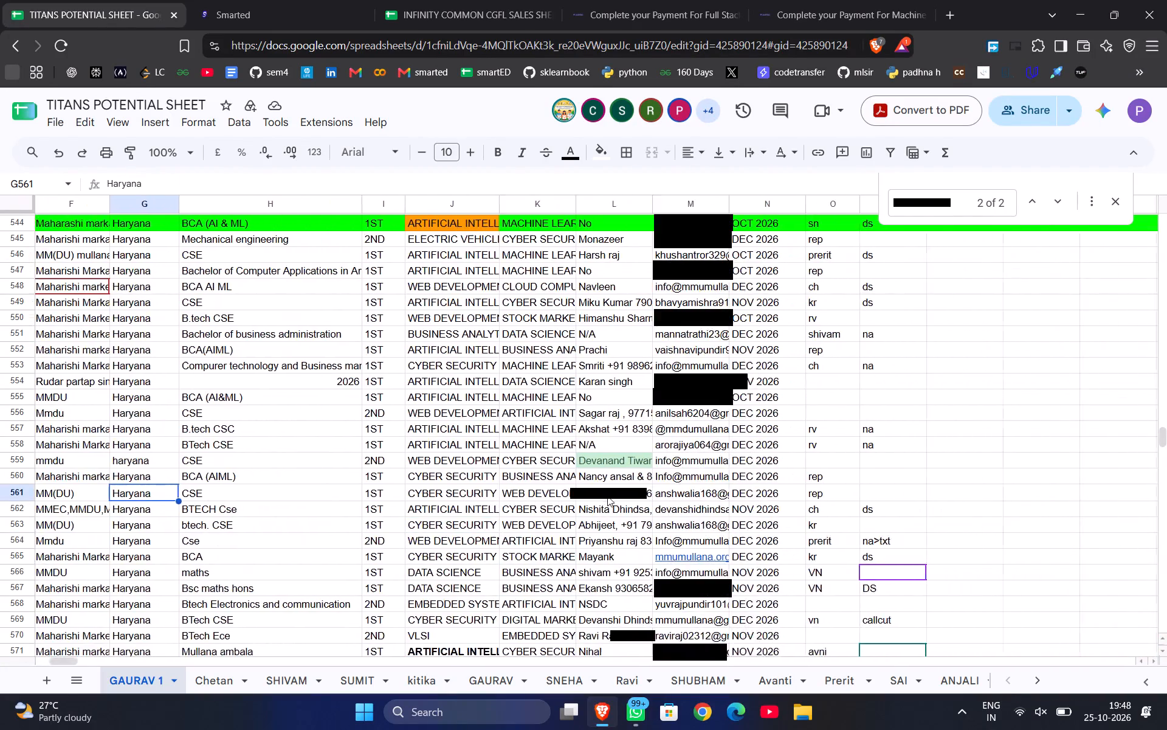
scroll(607, 496, left, 2)
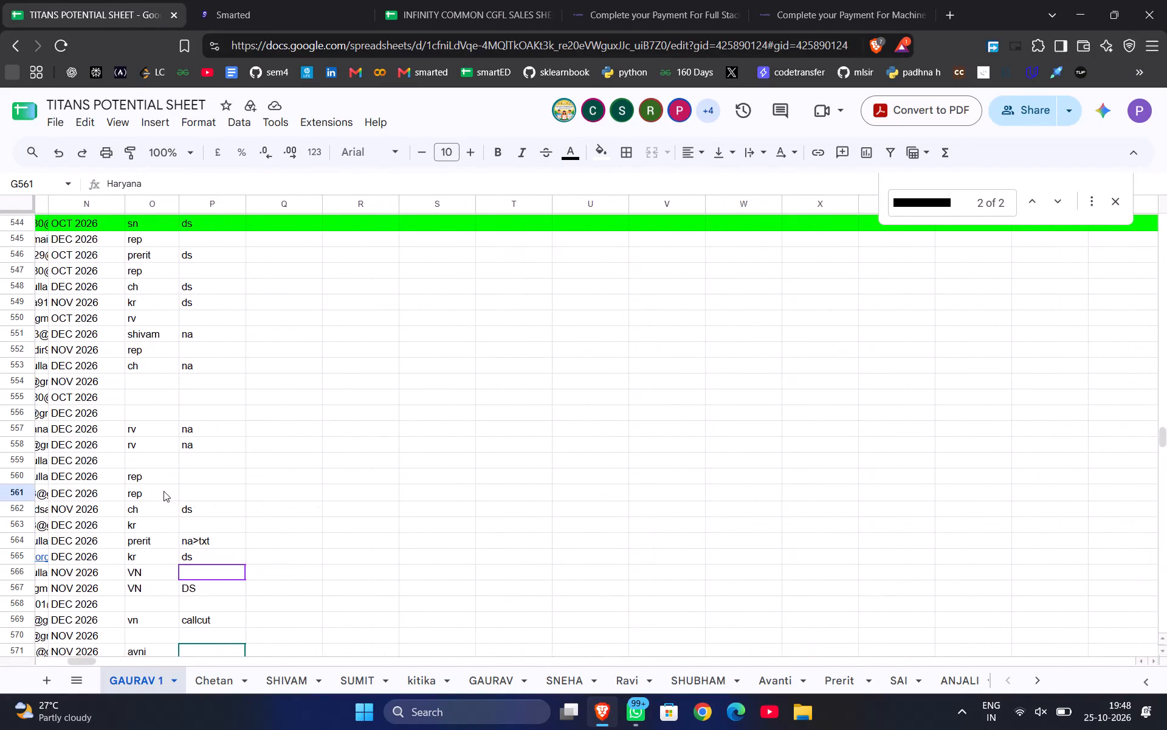
click(194, 523)
scroll(194, 523, right, 5)
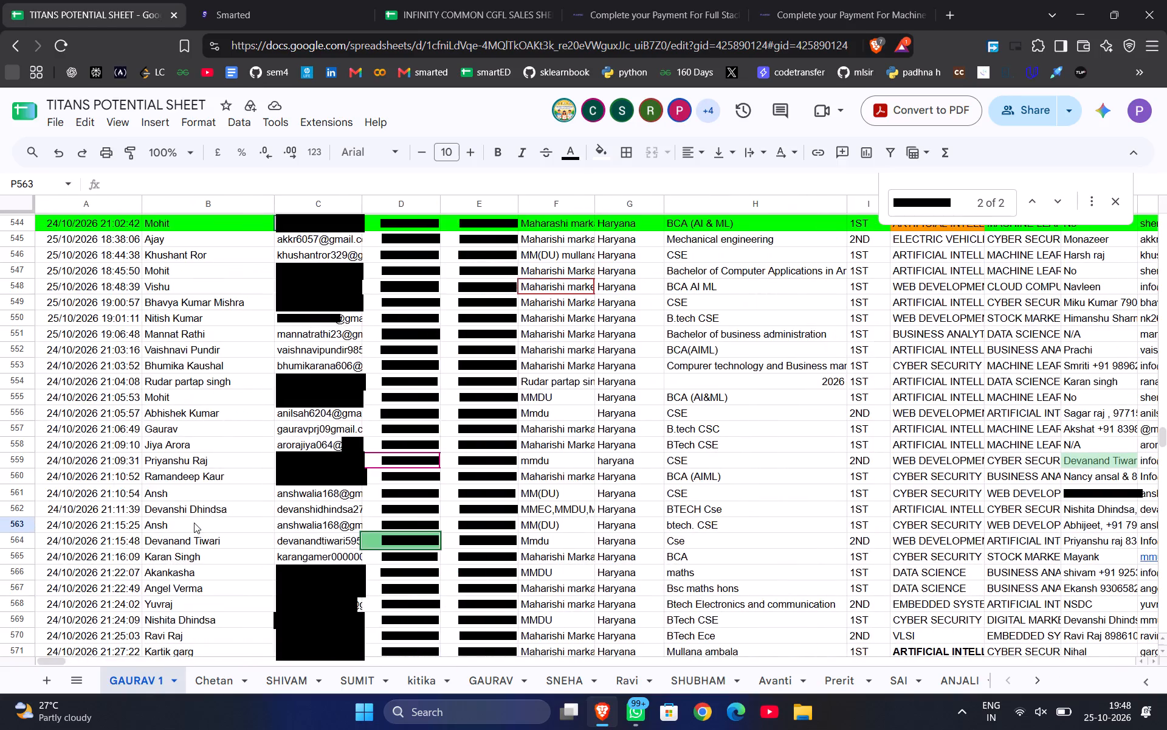
scroll(194, 523, right, 1)
text(ds)
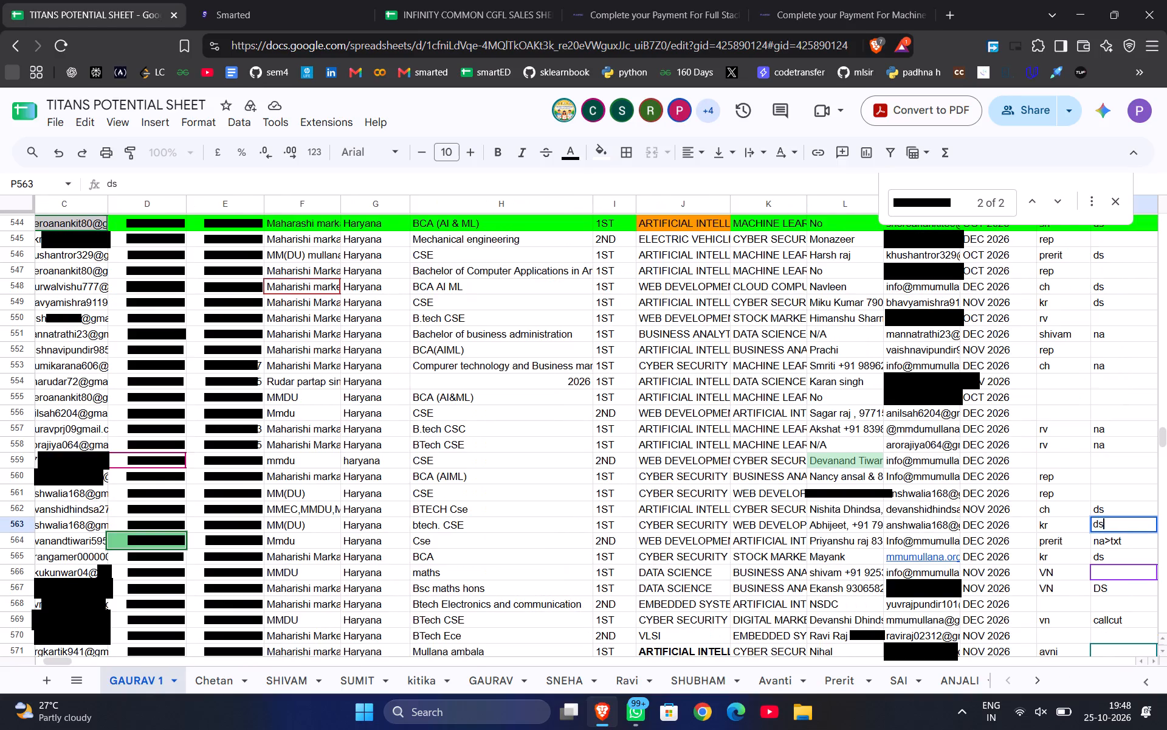
scroll(194, 523, left, 6)
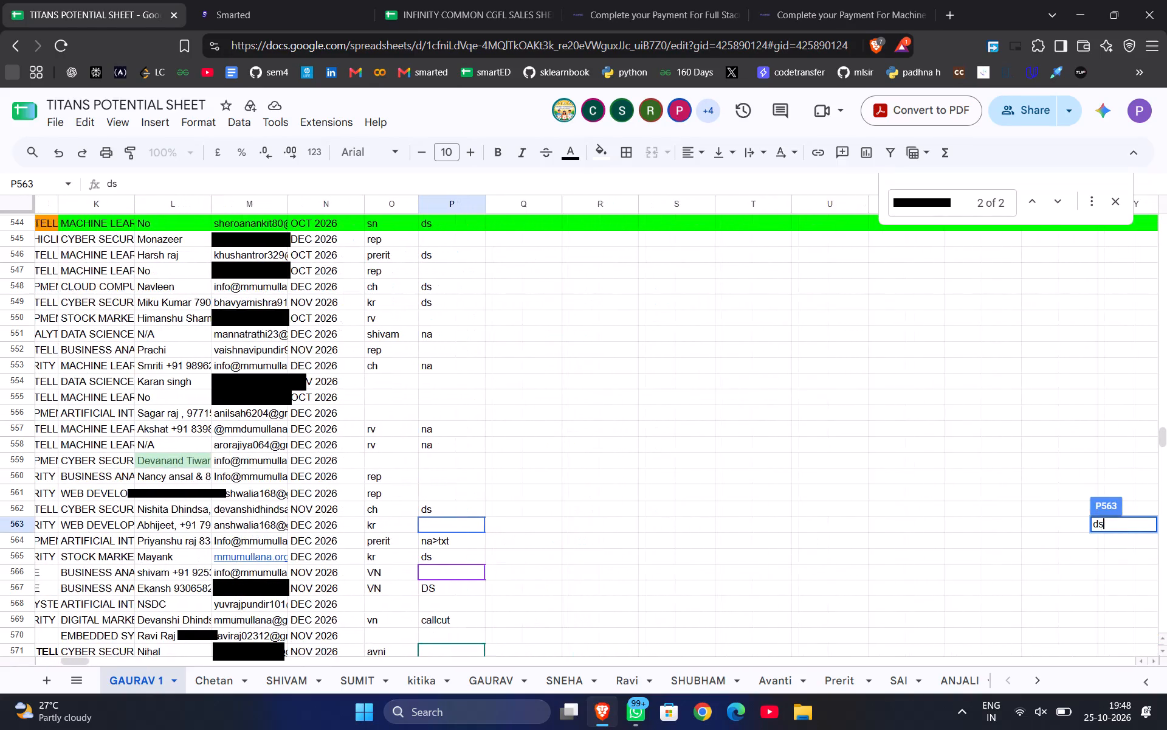
click(480, 524)
Search the sheet for the phone number of the unassigned lead in row 608 to check for duplicates.
scroll(525, 574, down, 6)
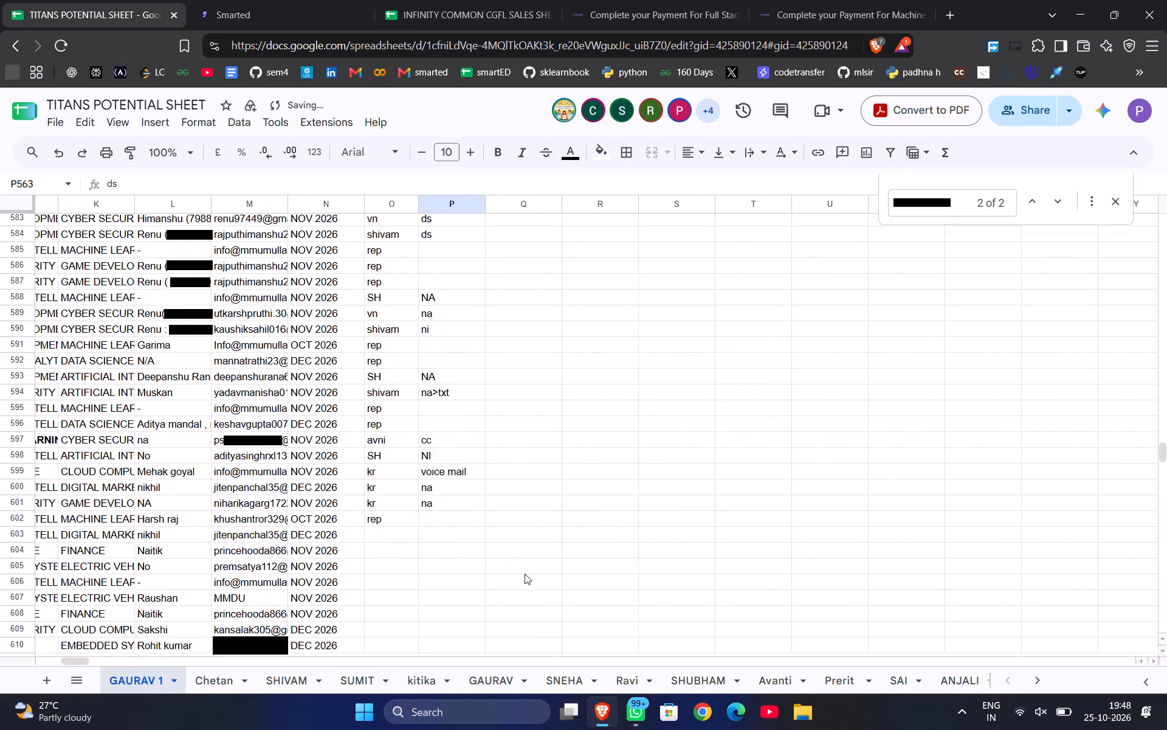
scroll(525, 574, down, 1)
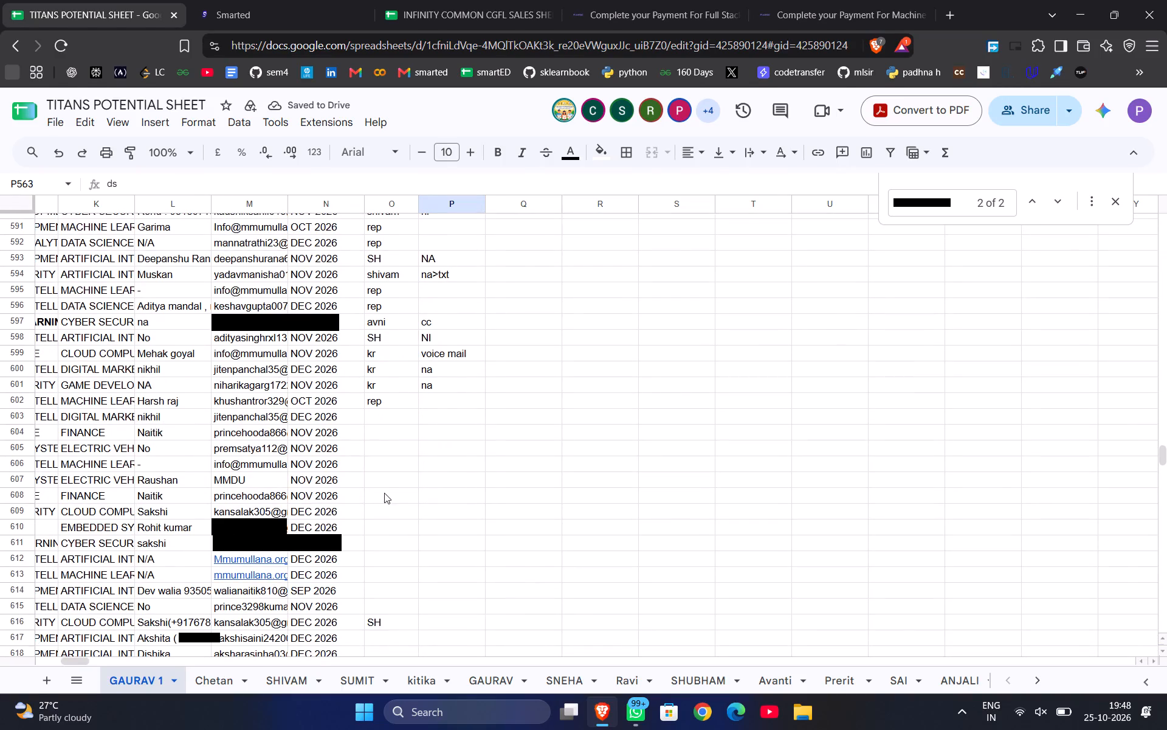
click(384, 493)
scroll(384, 493, right, 5)
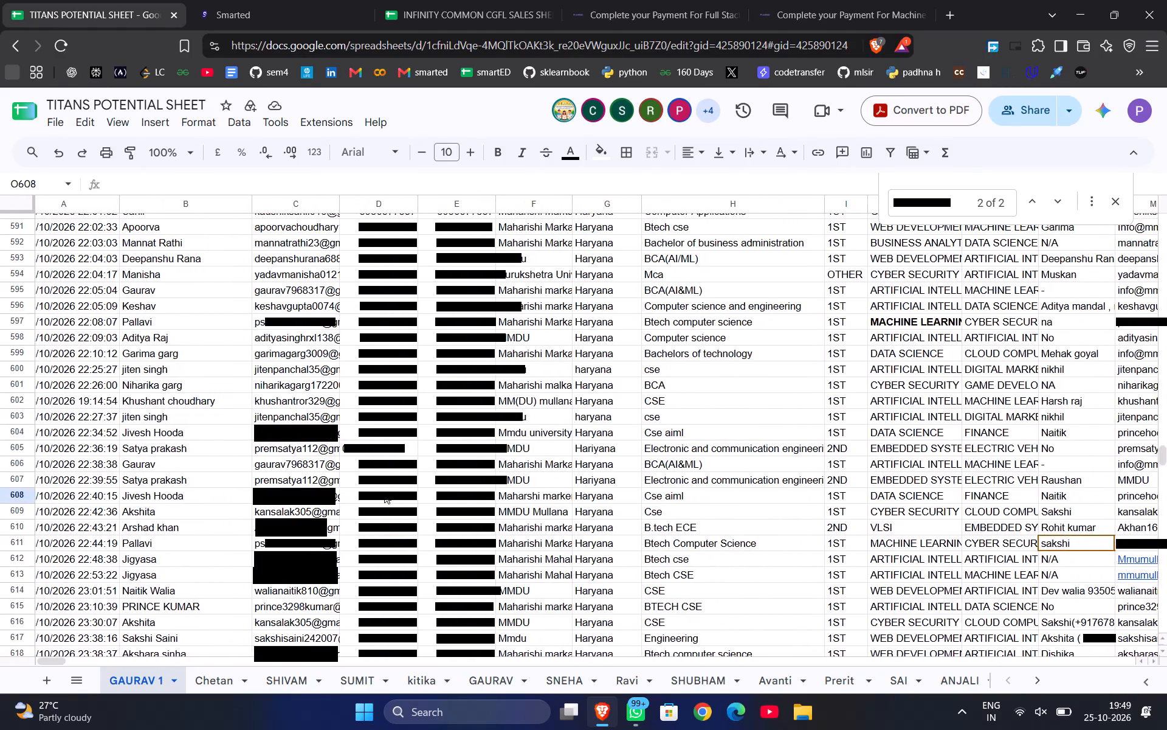
scroll(384, 493, right, 5)
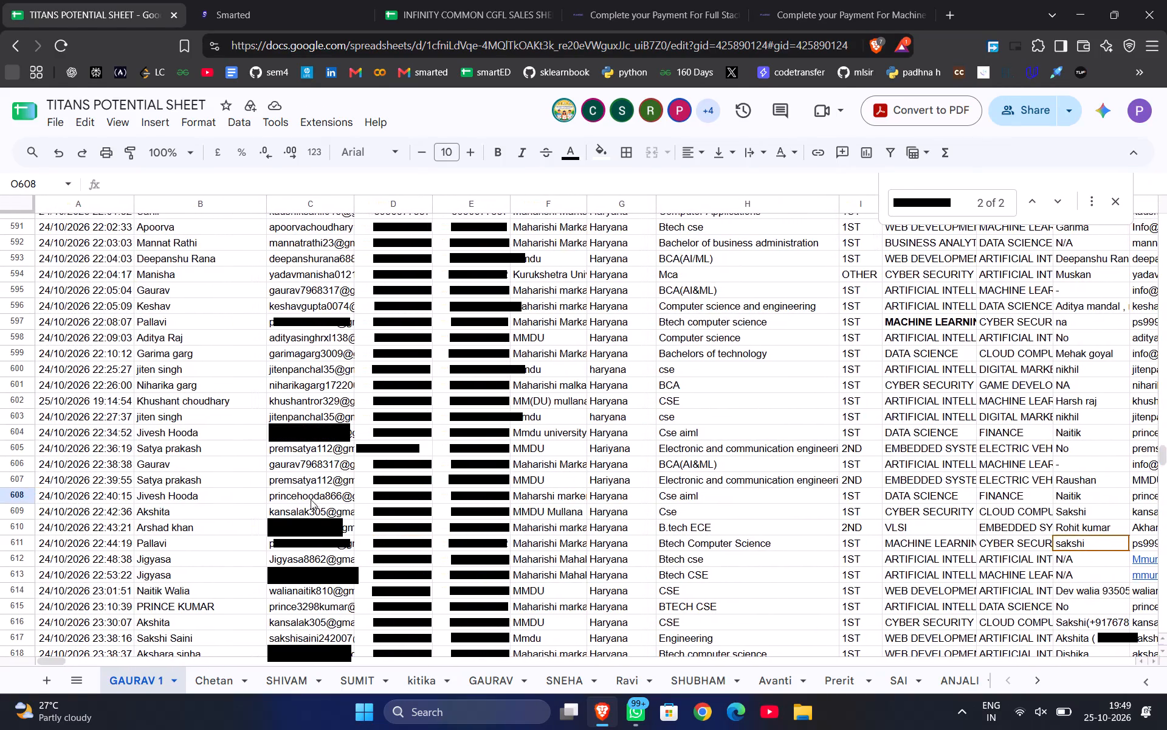
click(405, 499)
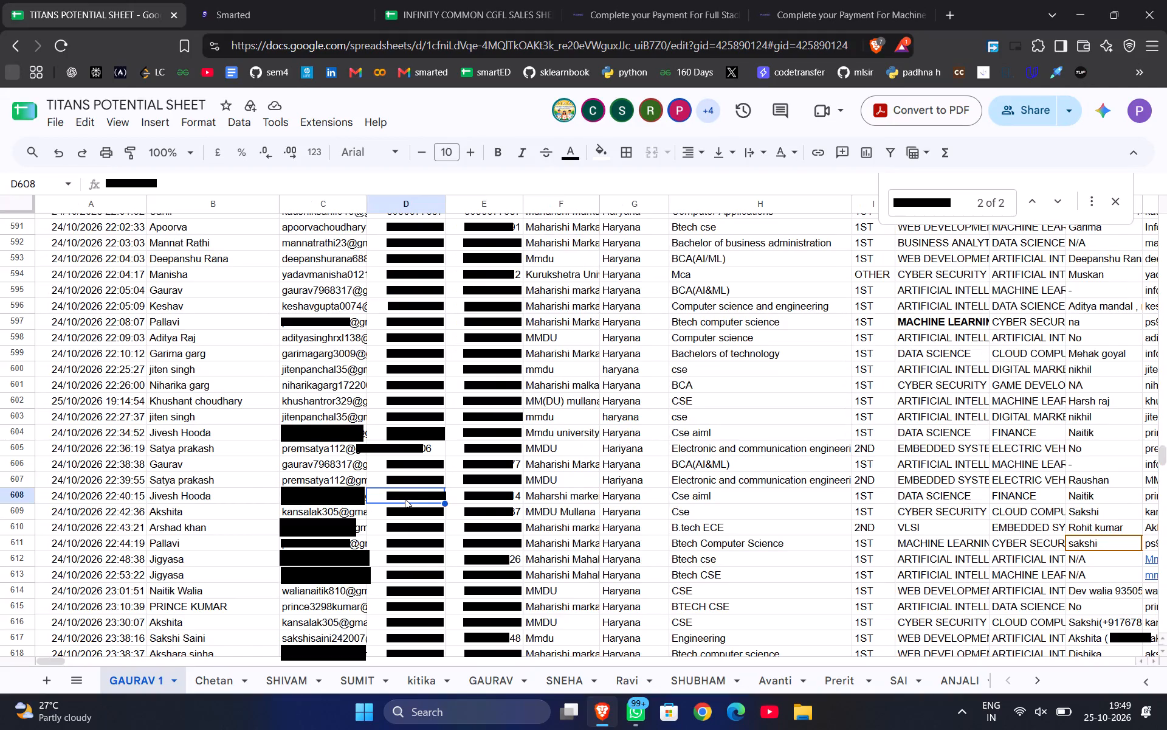
key(ctrl+c)
key(ctrl+f)
key(ctrl+v)
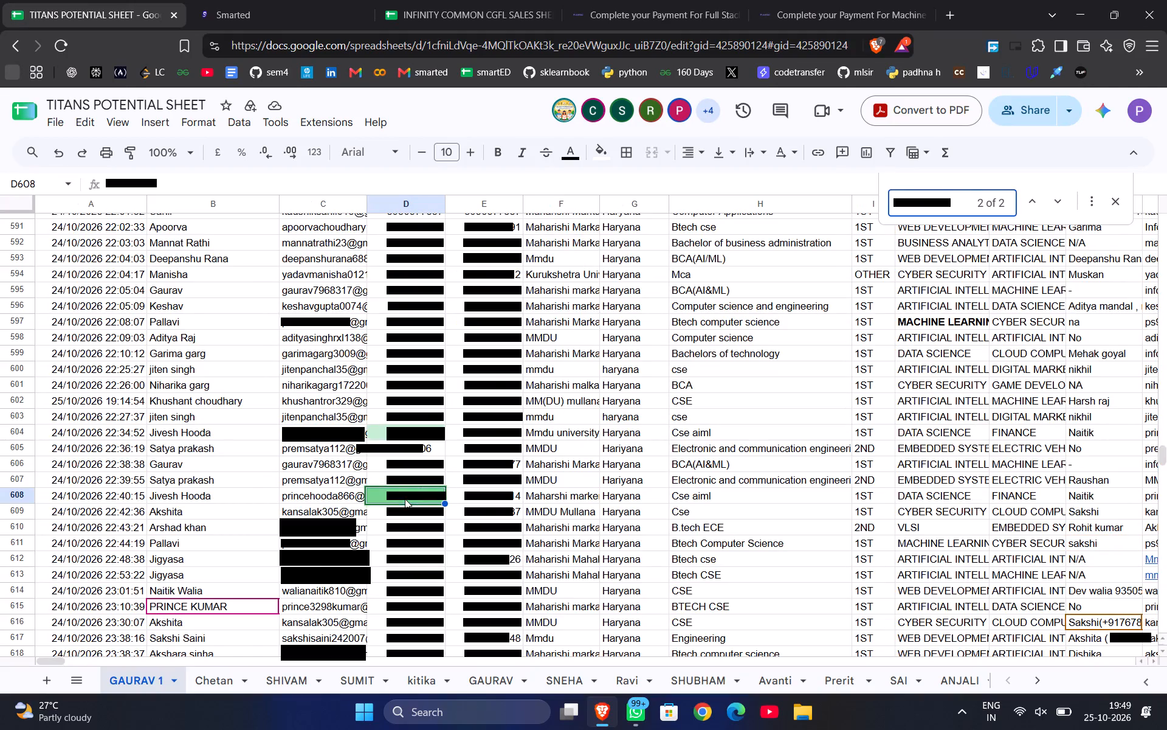
key(Return)
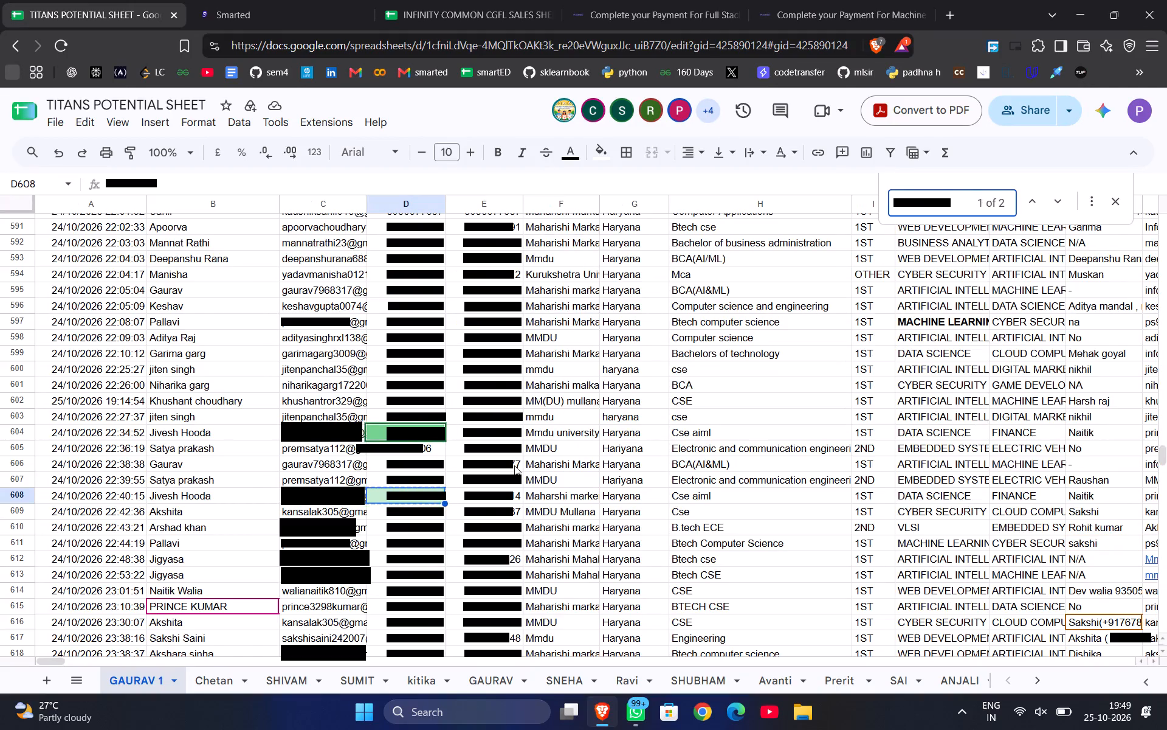
Mark the matching lead in row 604 as rep in the assignment column.
click(791, 434)
scroll(791, 434, left, 6)
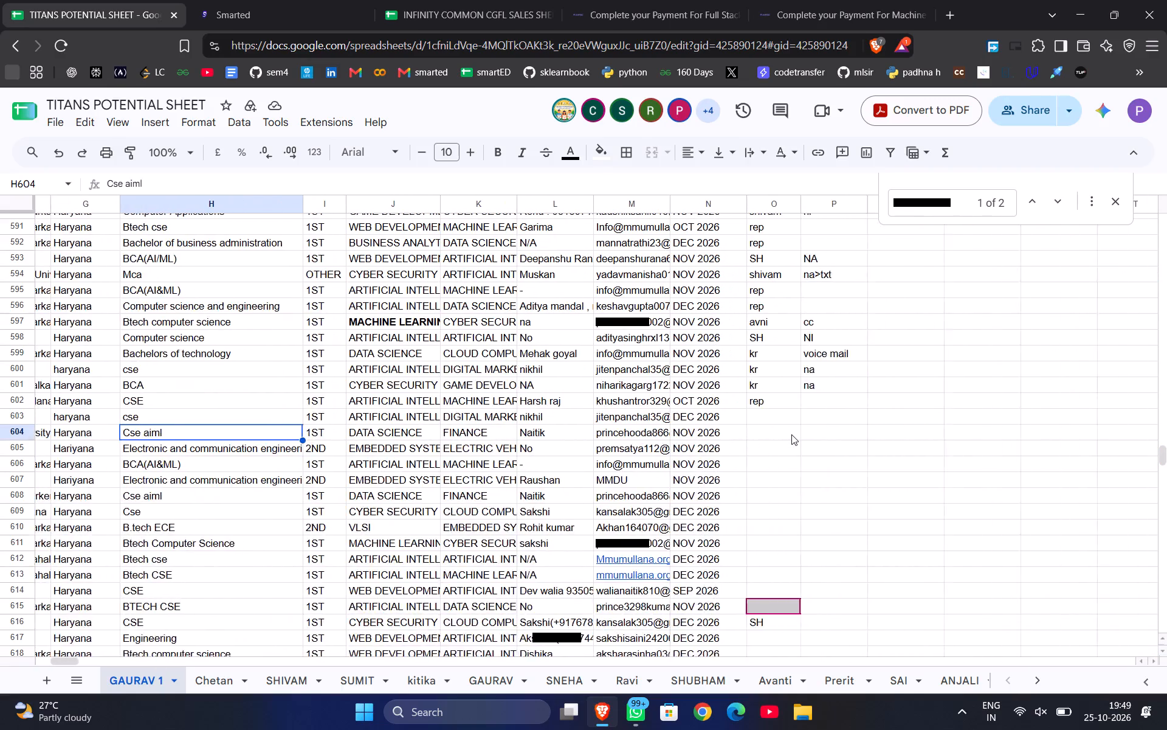
scroll(791, 434, left, 1)
click(460, 429)
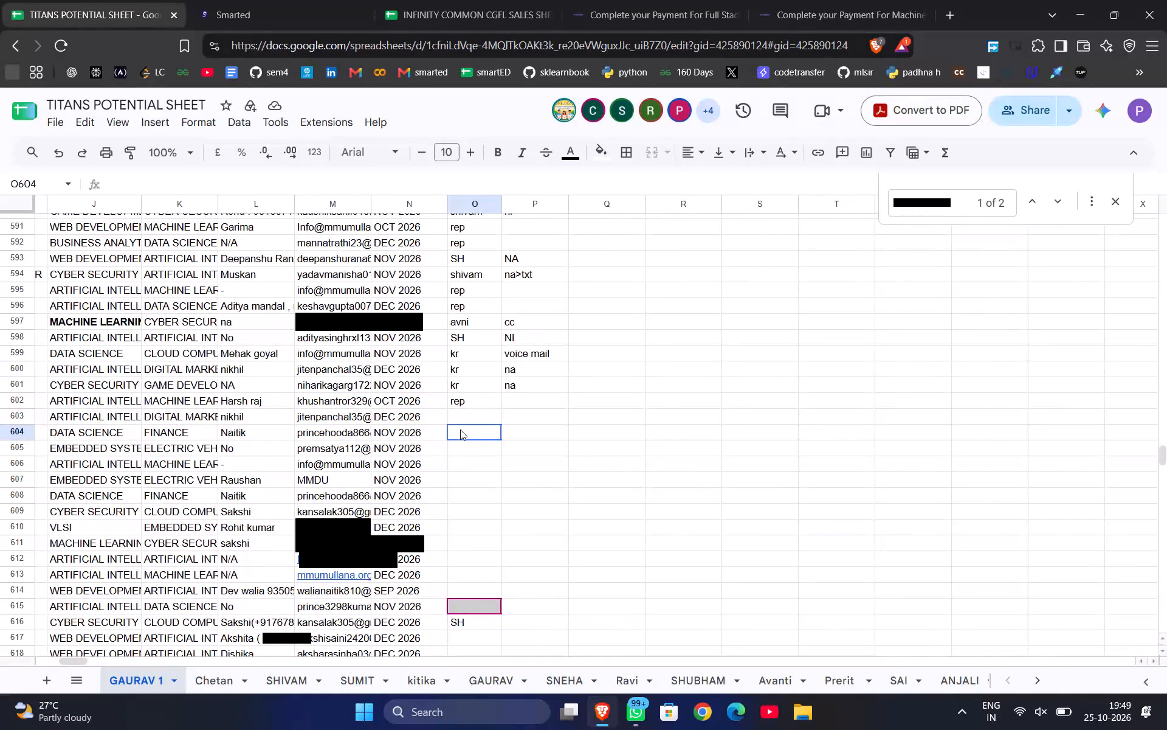
text(rep)
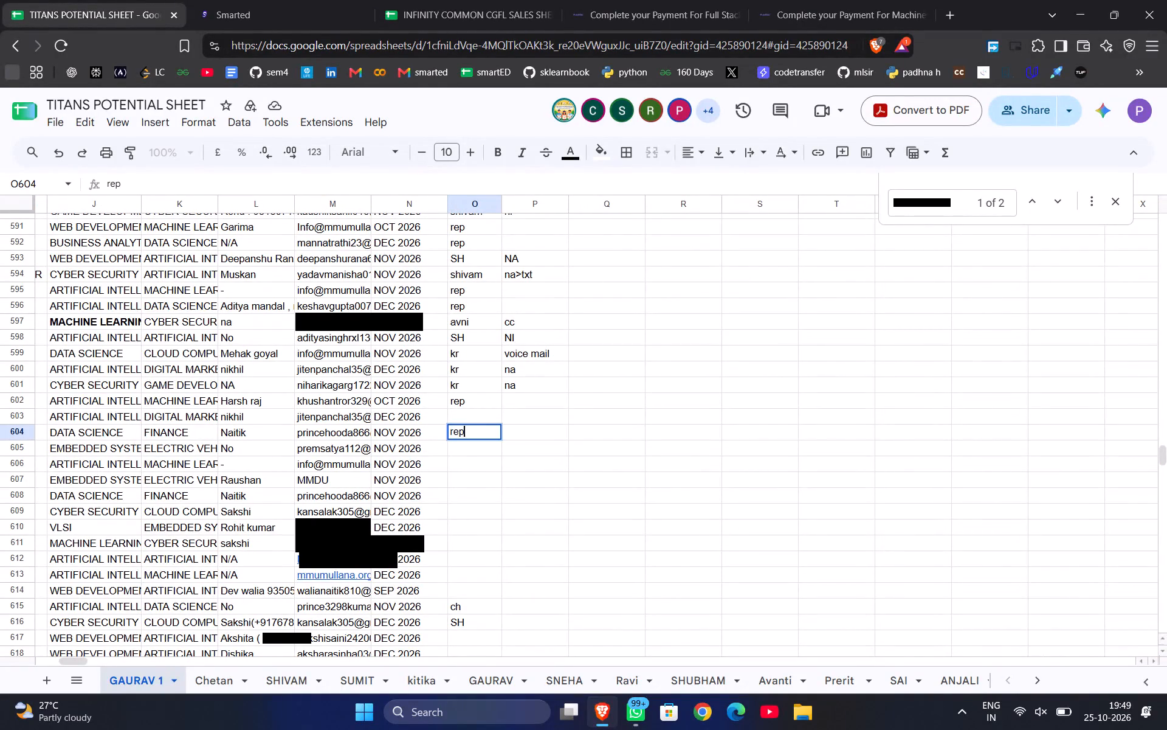
scroll(460, 429, right, 17)
click(305, 470)
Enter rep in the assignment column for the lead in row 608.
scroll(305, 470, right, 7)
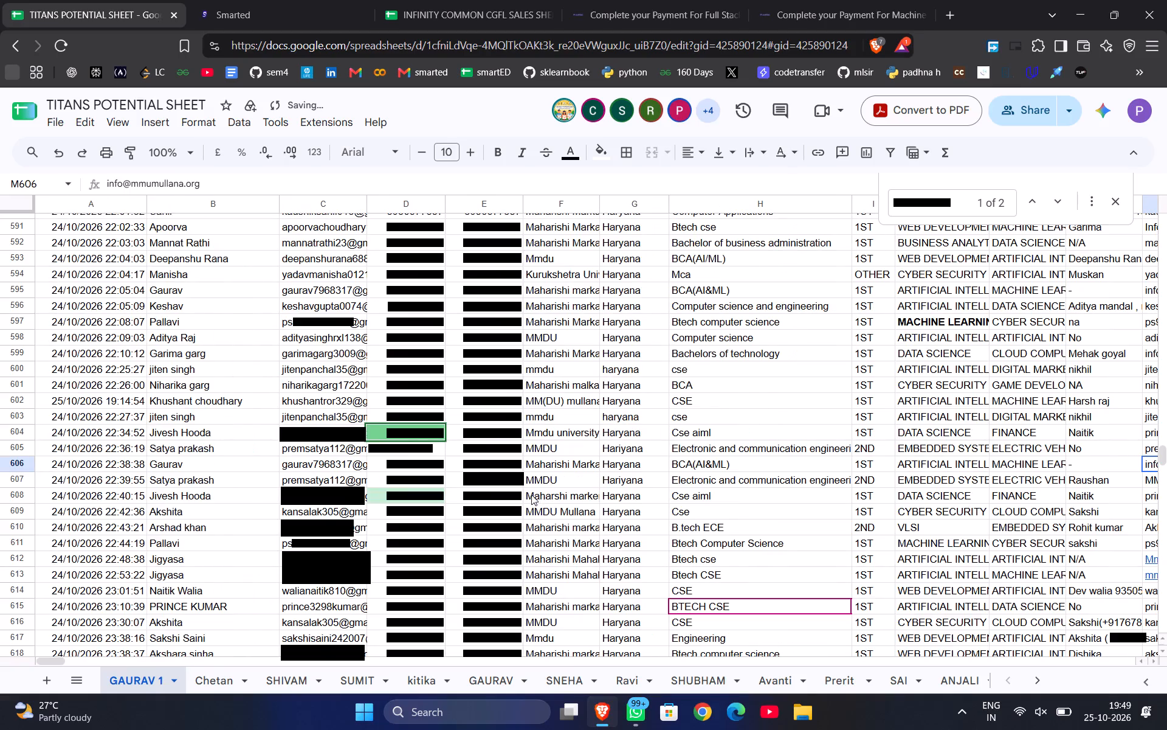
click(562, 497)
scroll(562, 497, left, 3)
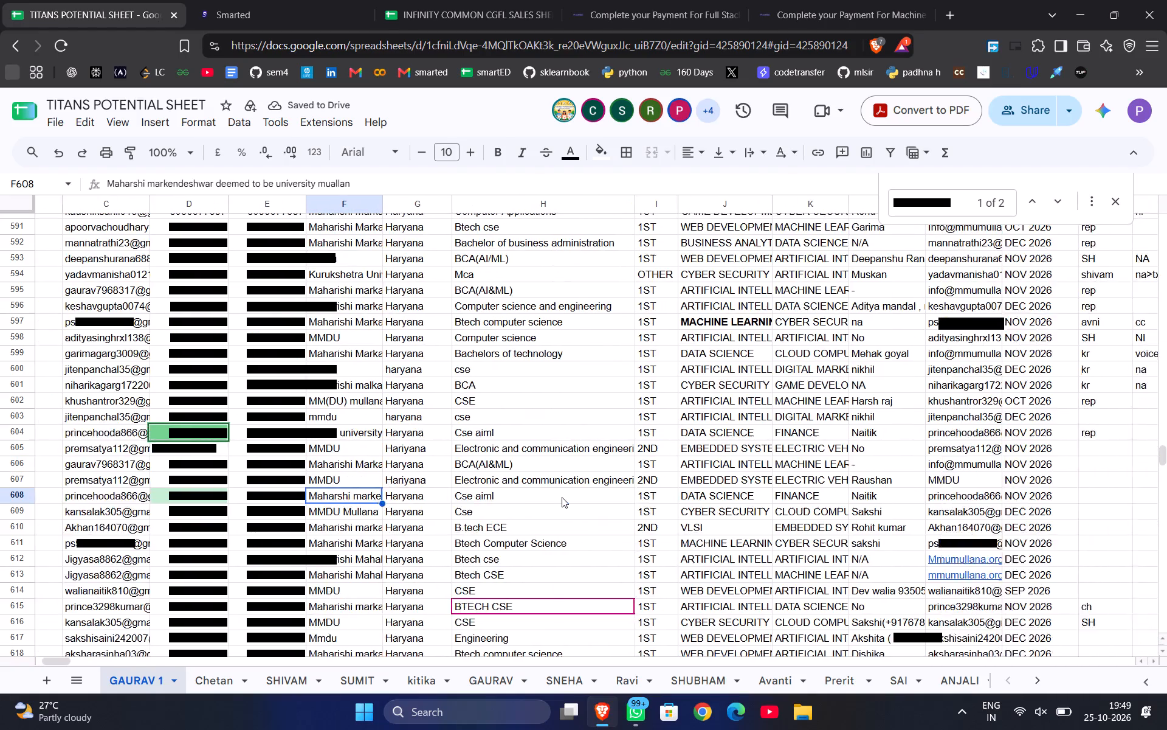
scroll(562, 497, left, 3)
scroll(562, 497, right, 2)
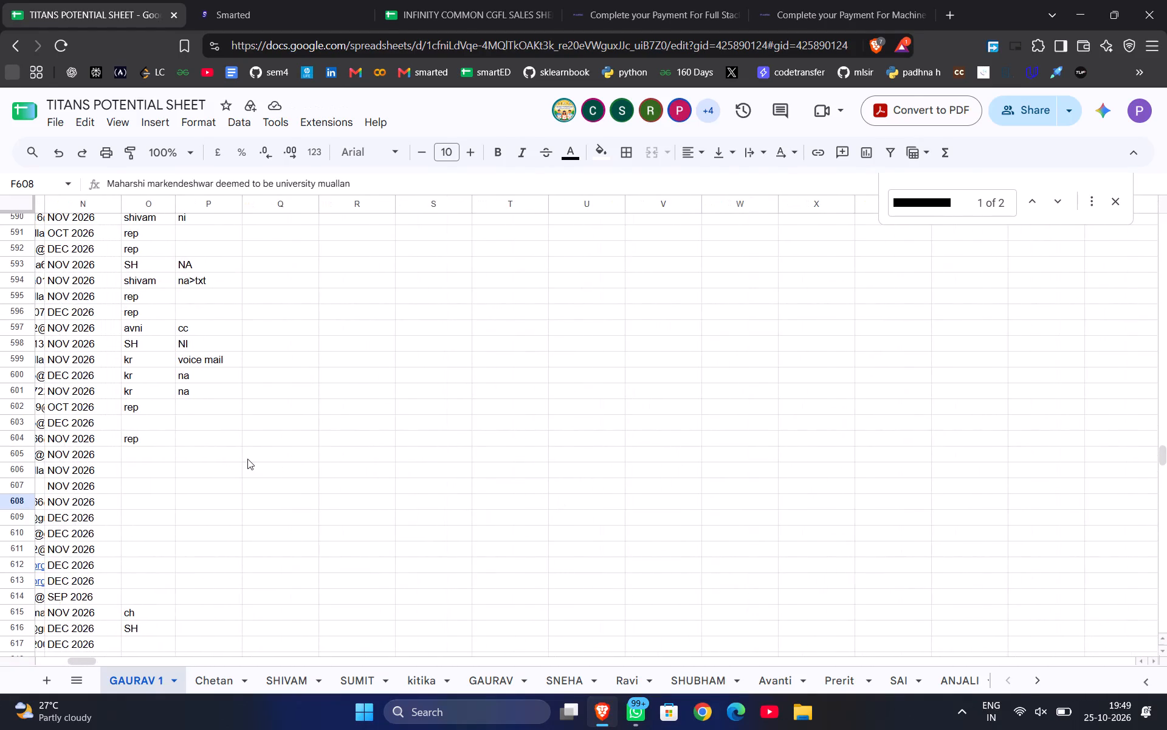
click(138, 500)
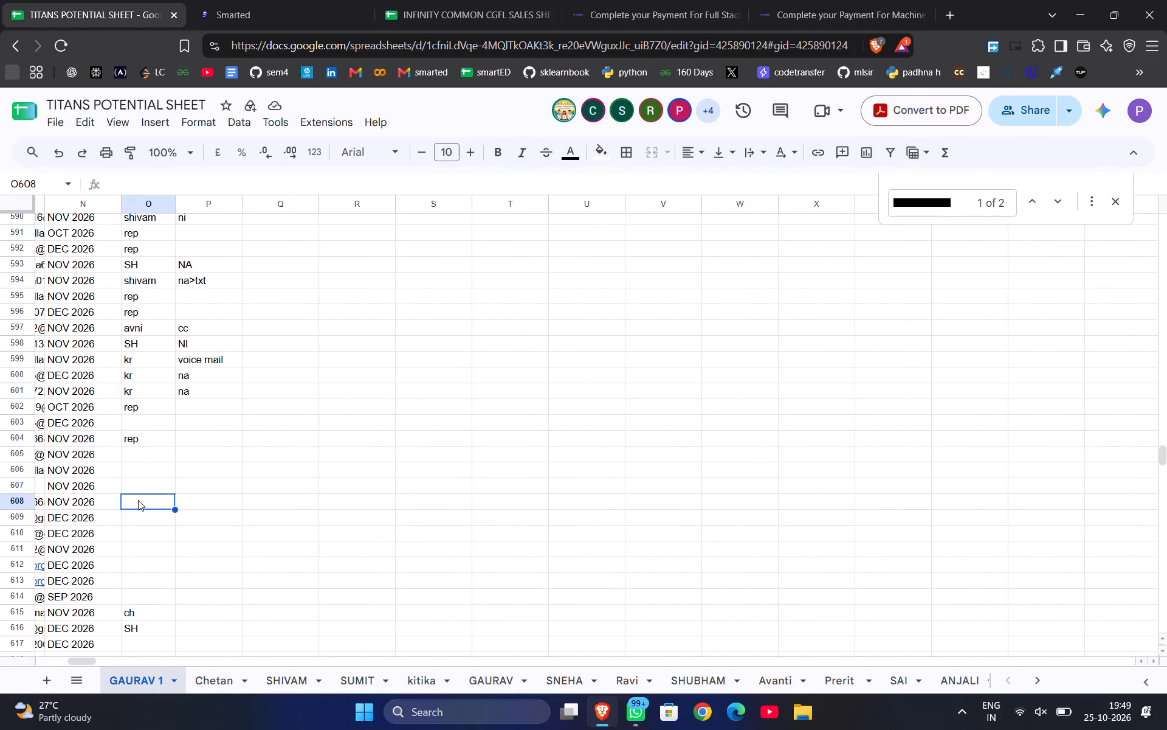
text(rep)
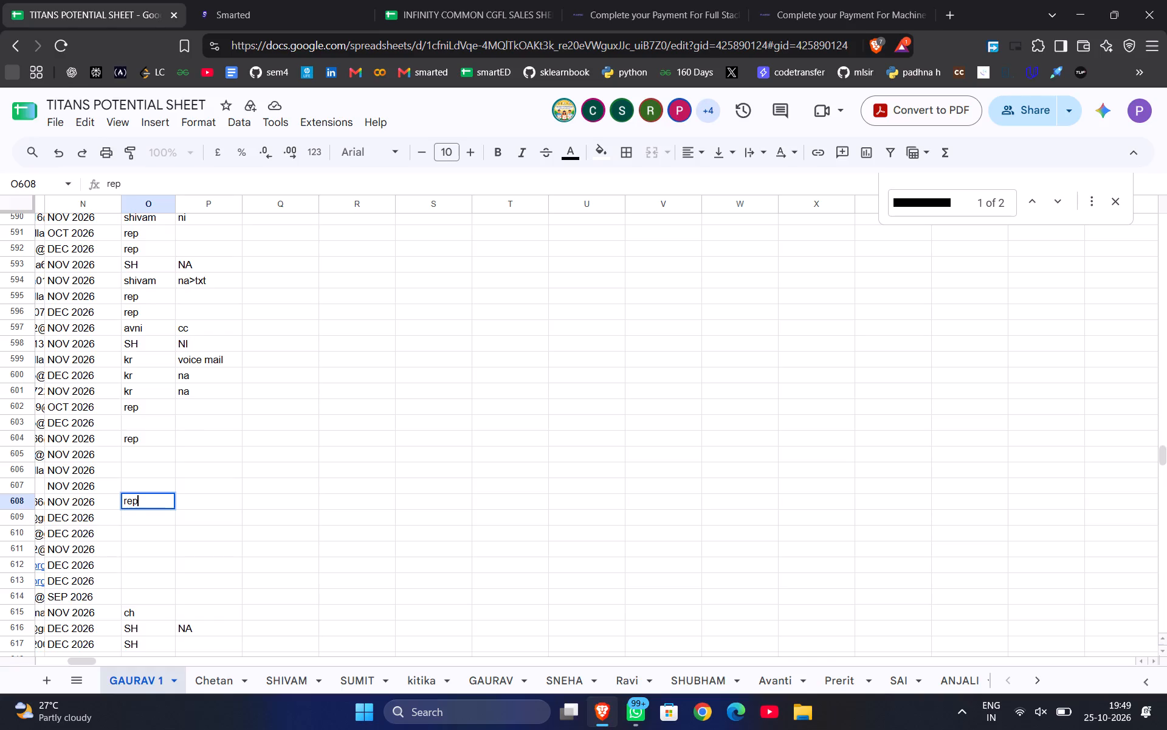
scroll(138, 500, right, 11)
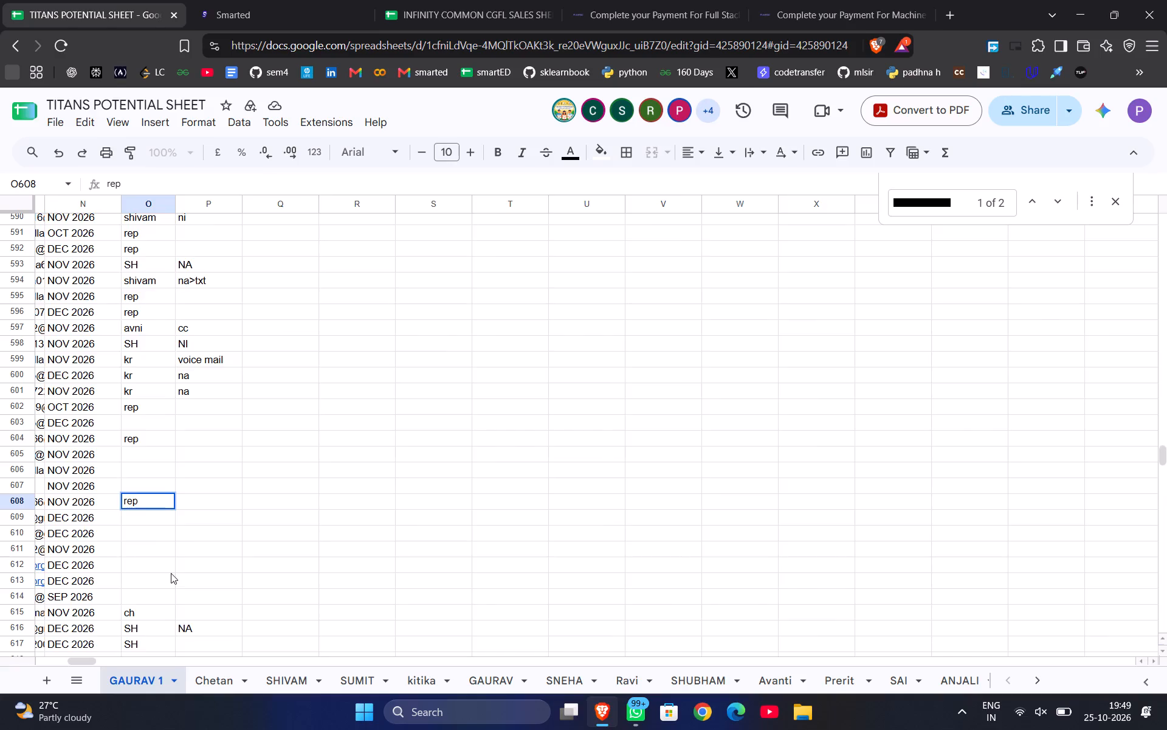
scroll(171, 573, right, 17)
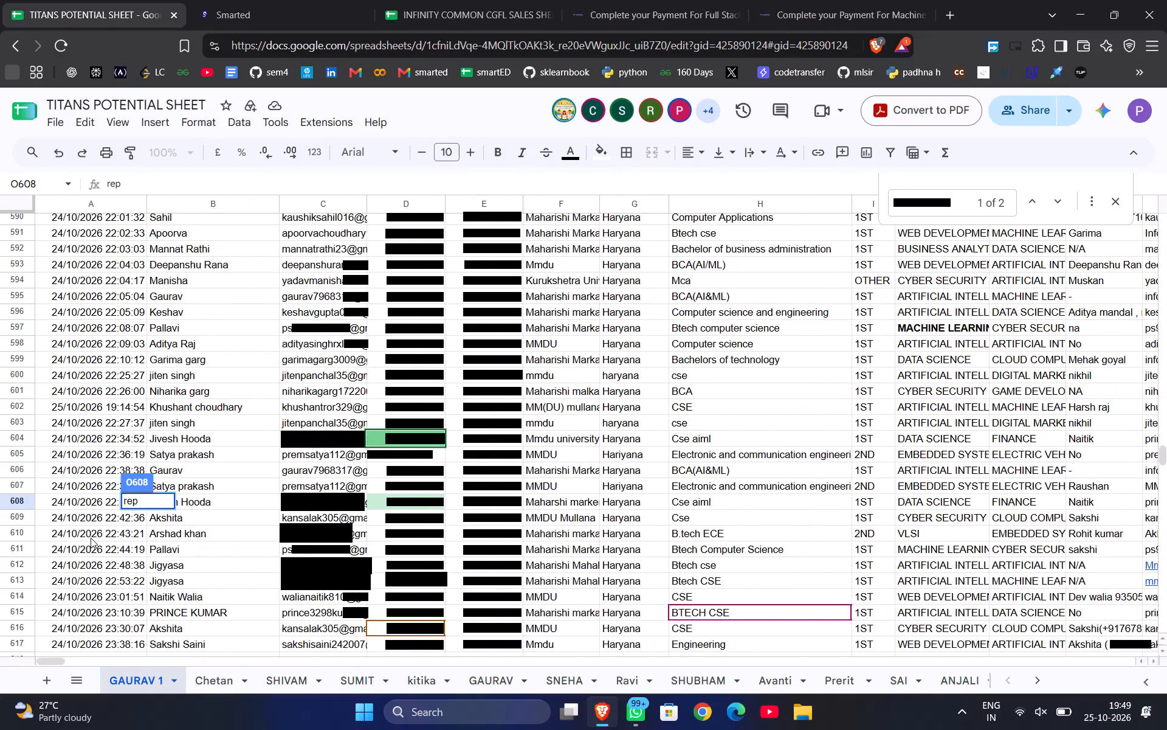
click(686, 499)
Clear the assignment cell of the lead in row 608 and assign that lead to kr.
scroll(686, 499, left, 4)
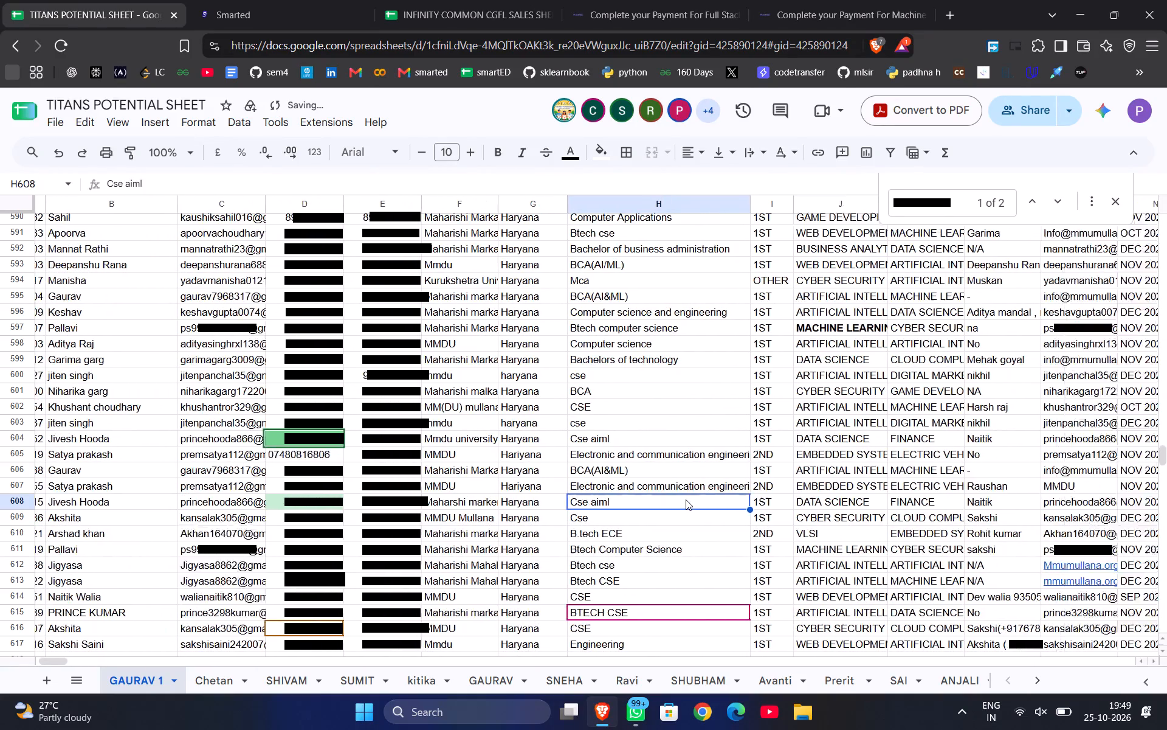
scroll(686, 499, left, 6)
scroll(686, 499, right, 5)
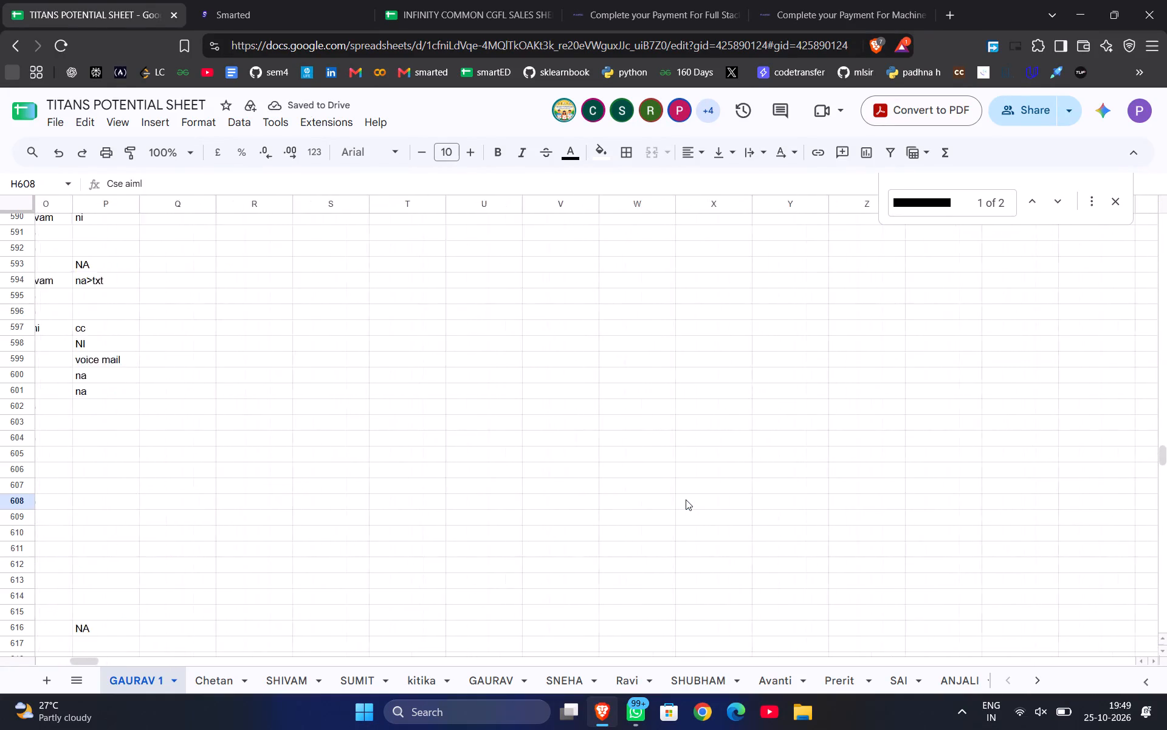
scroll(686, 499, right, 1)
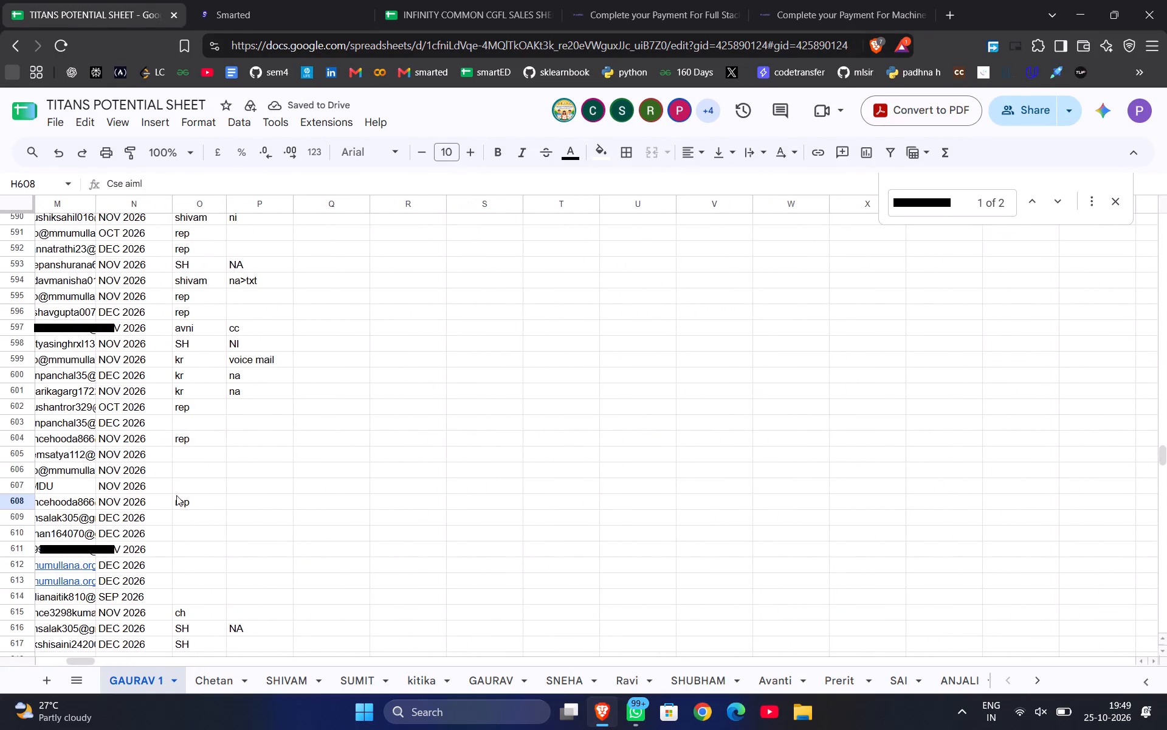
click(189, 509)
key(BackSpace)
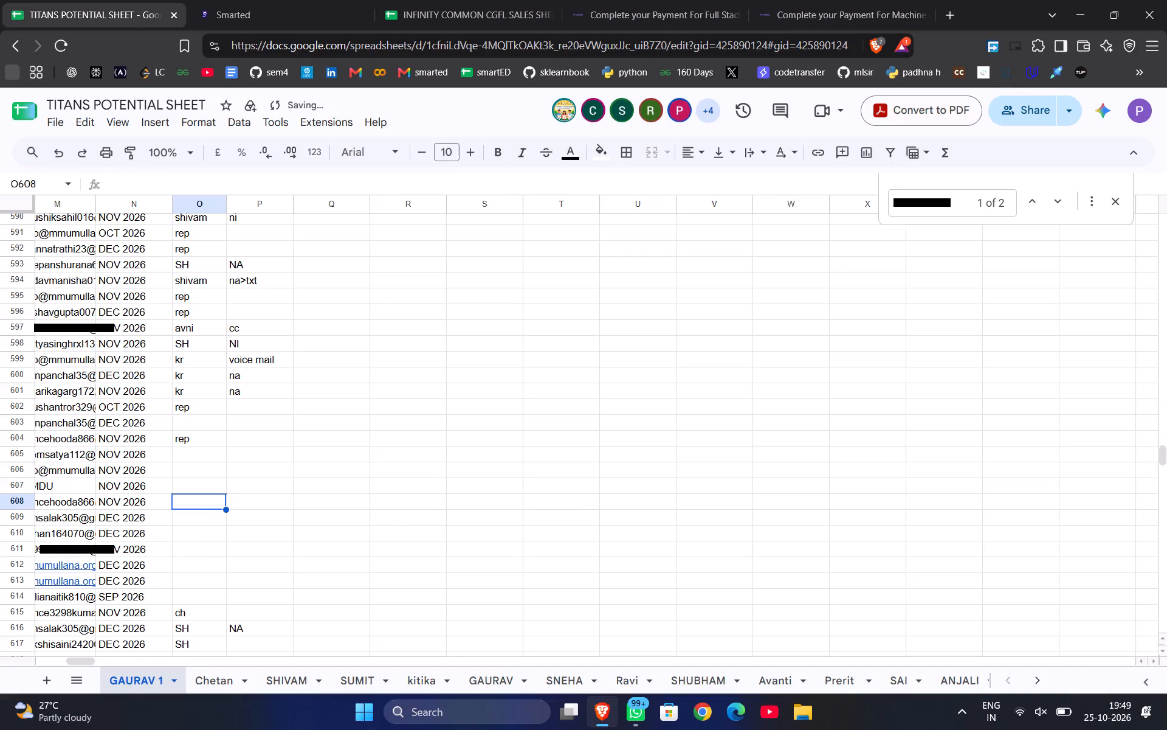
text(kr)
scroll(189, 509, right, 11)
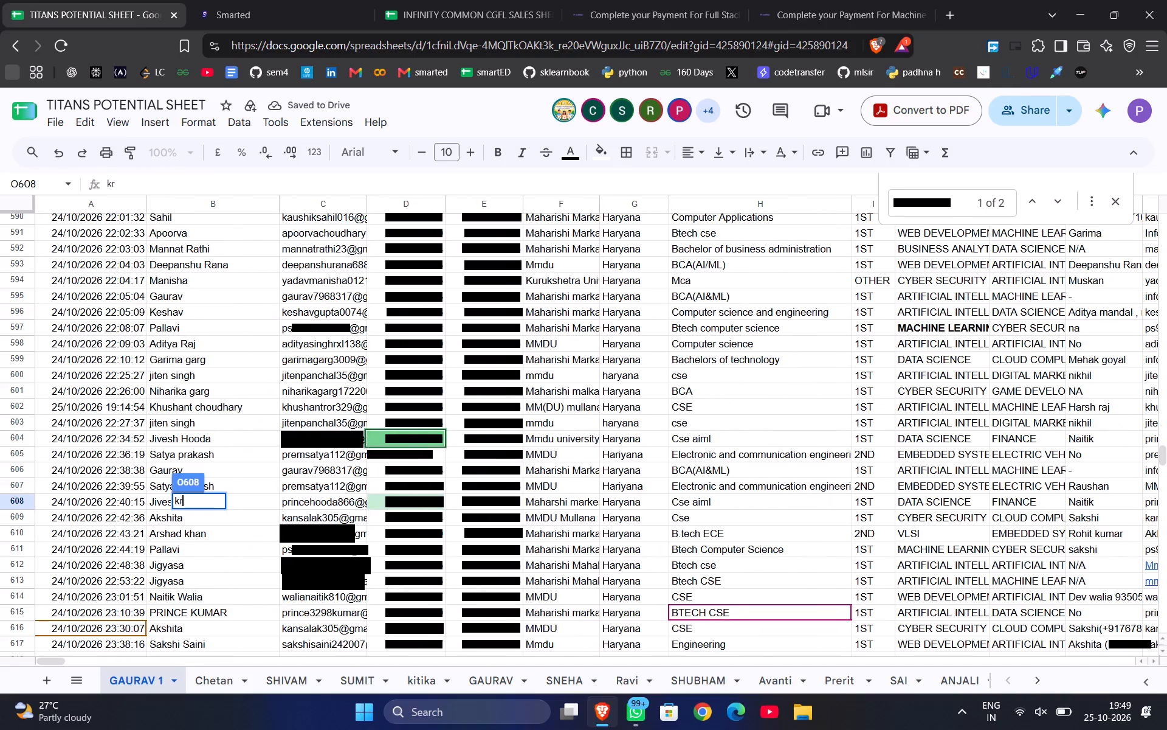
click(528, 435)
scroll(528, 435, left, 6)
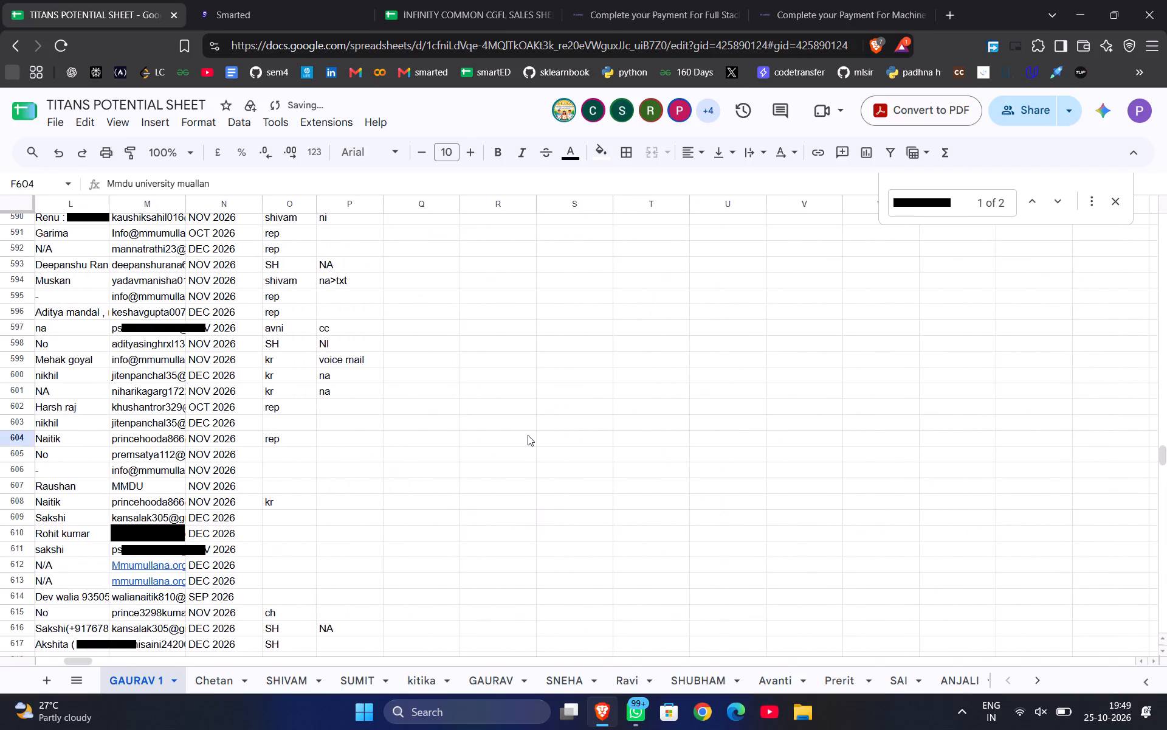
scroll(528, 435, left, 1)
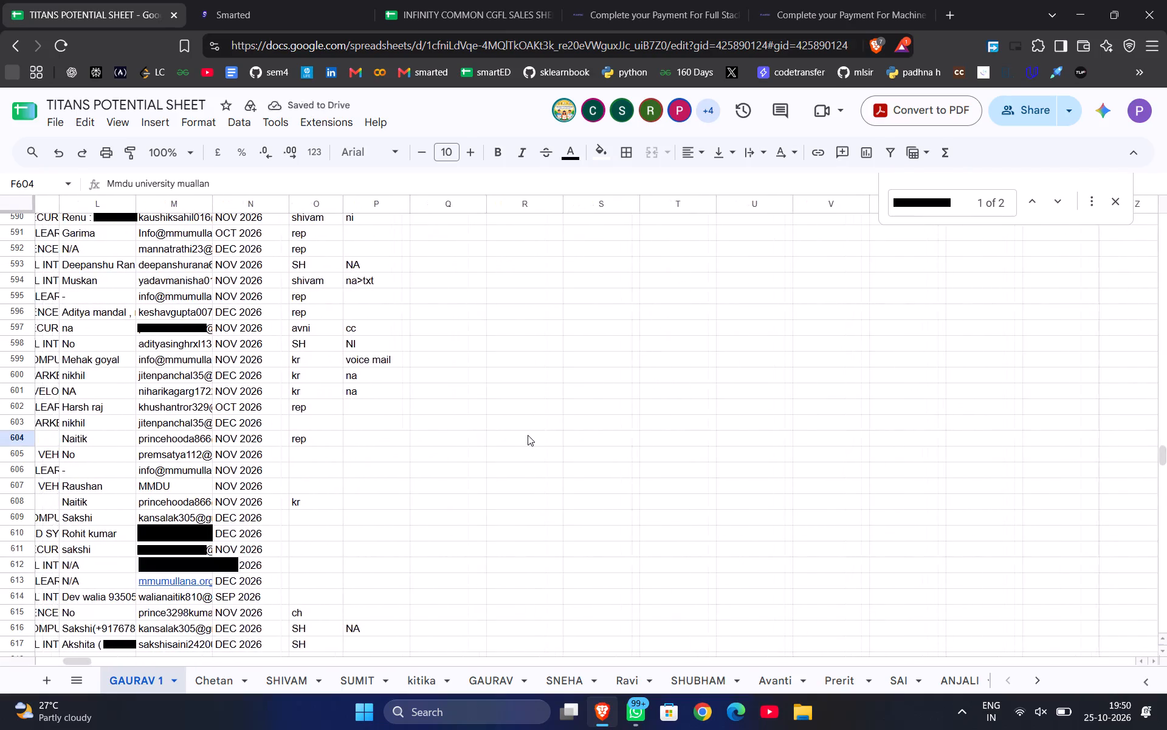
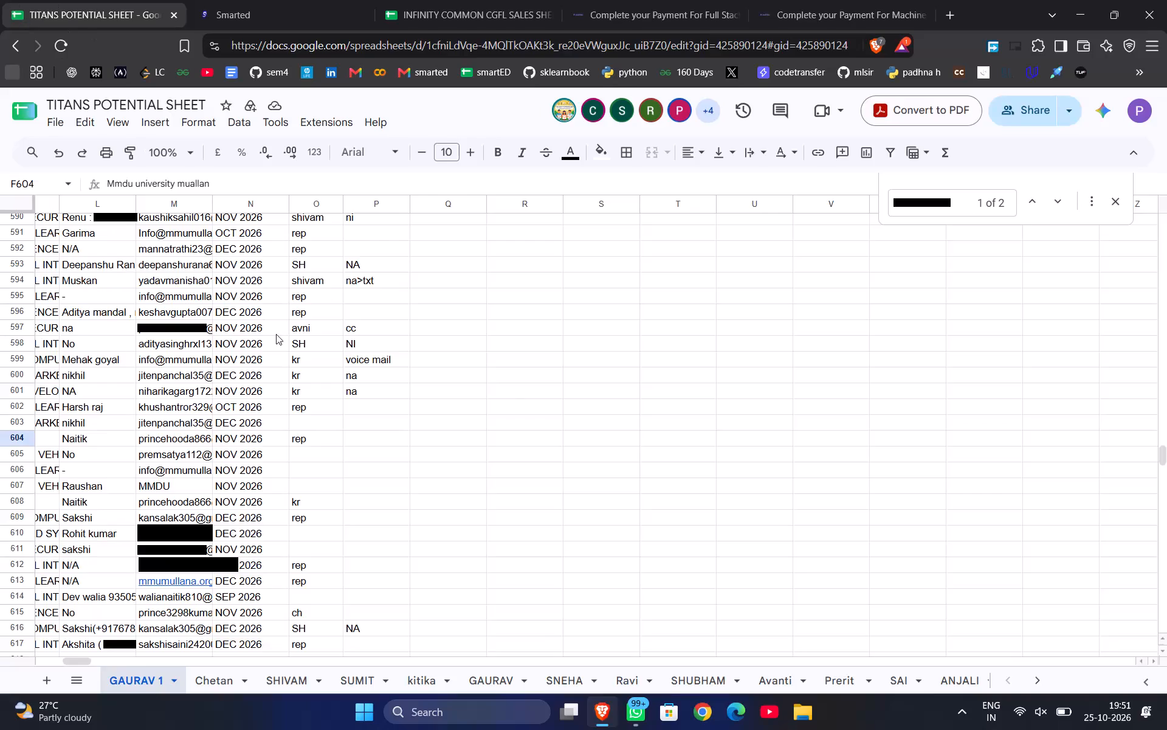
Replace the previous search term with another lead's phone number and search the sheet for duplicates.
scroll(434, 400, right, 4)
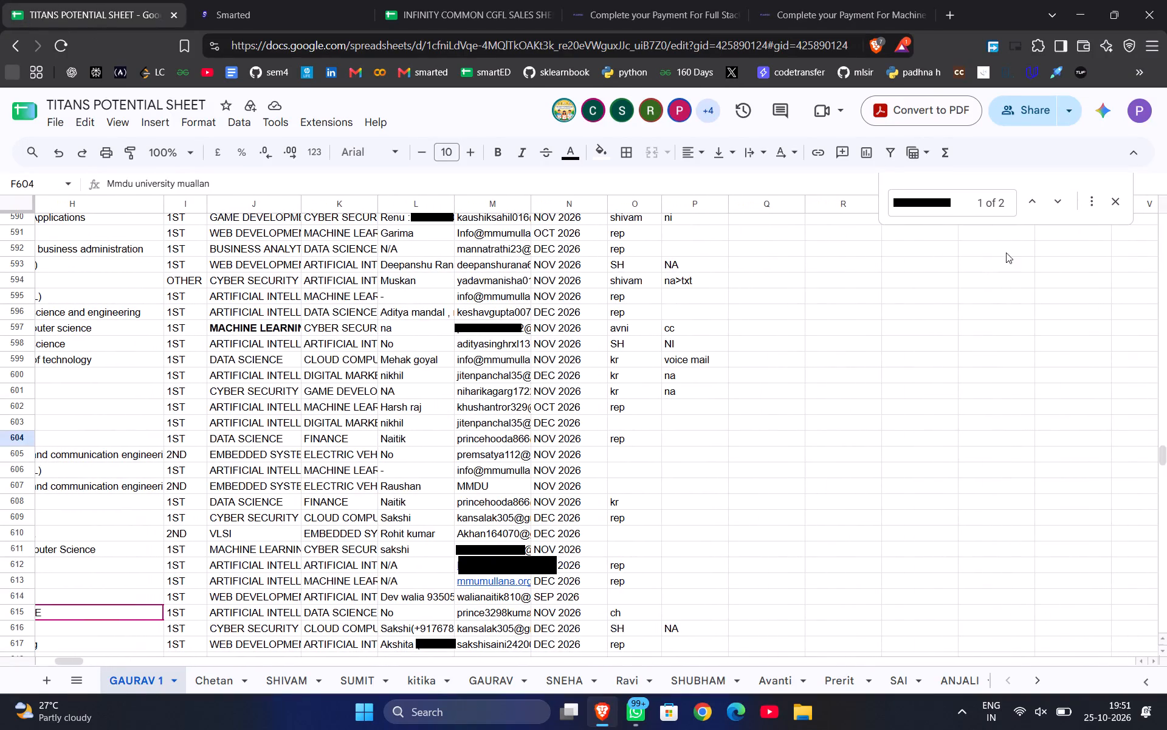
drag(956, 203, 909, 204)
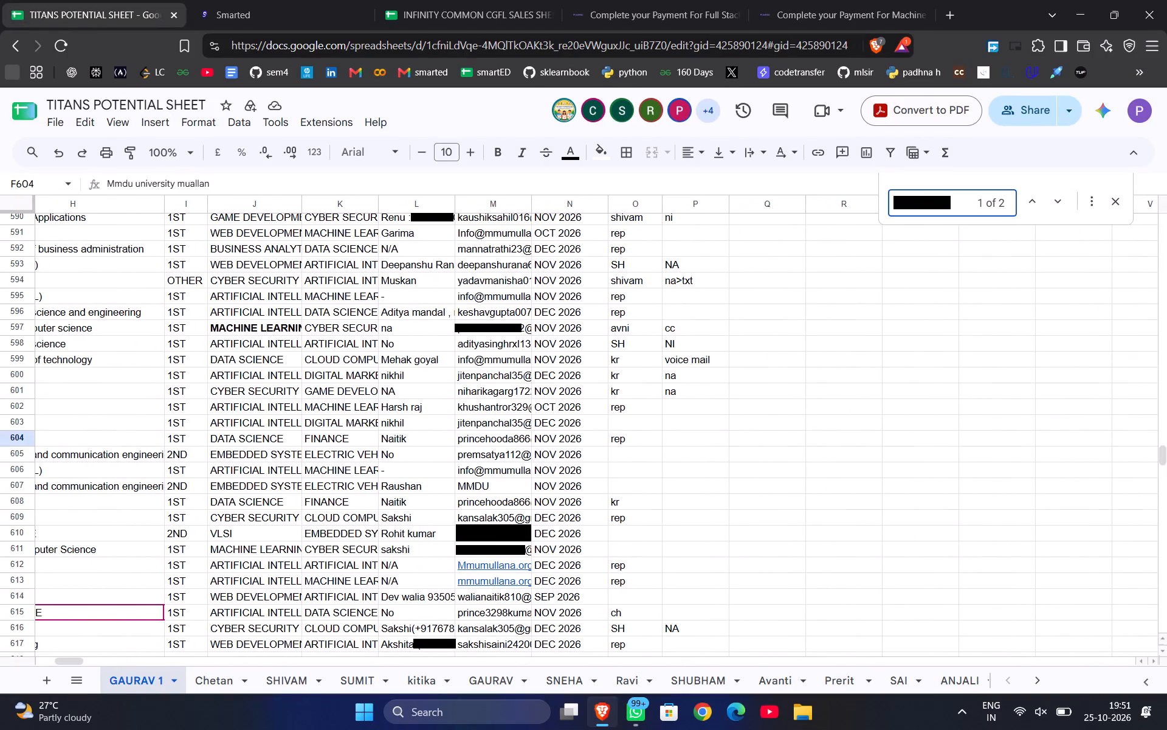
drag(909, 204, 889, 196)
key(BackSpace)
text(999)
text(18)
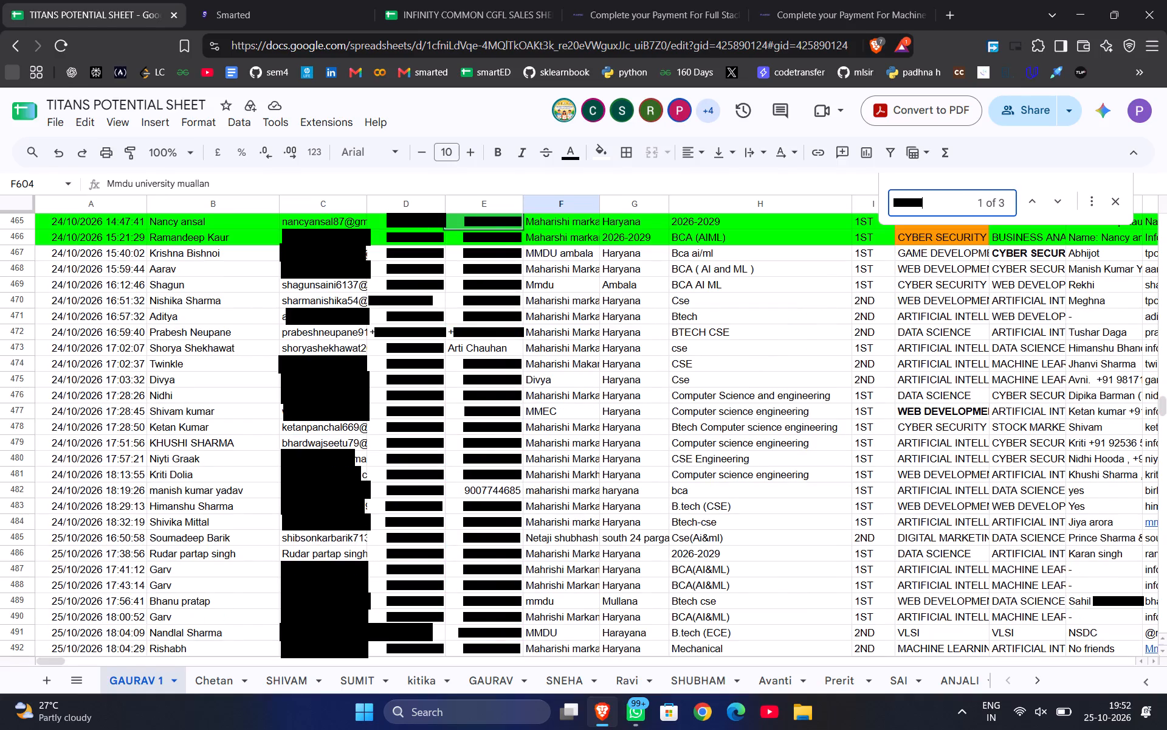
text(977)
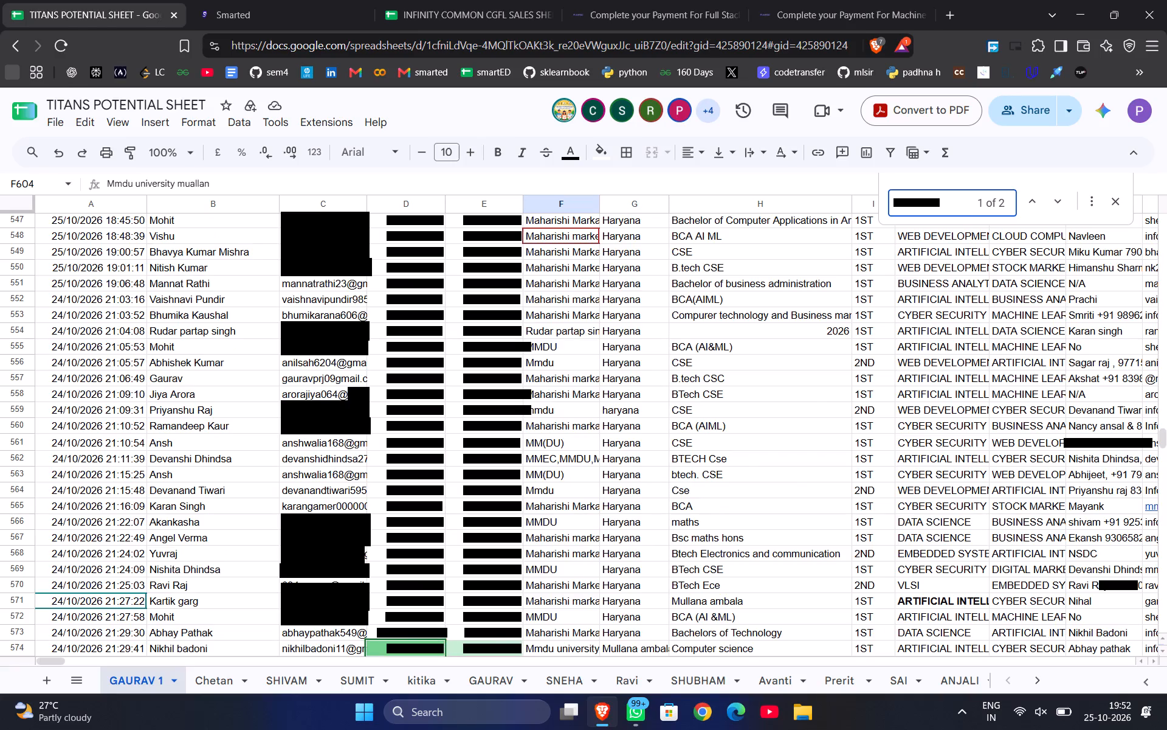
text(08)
Check the assignment and call status of the matching lead in row 574, and select its second phone number.
scroll(889, 196, down, 1)
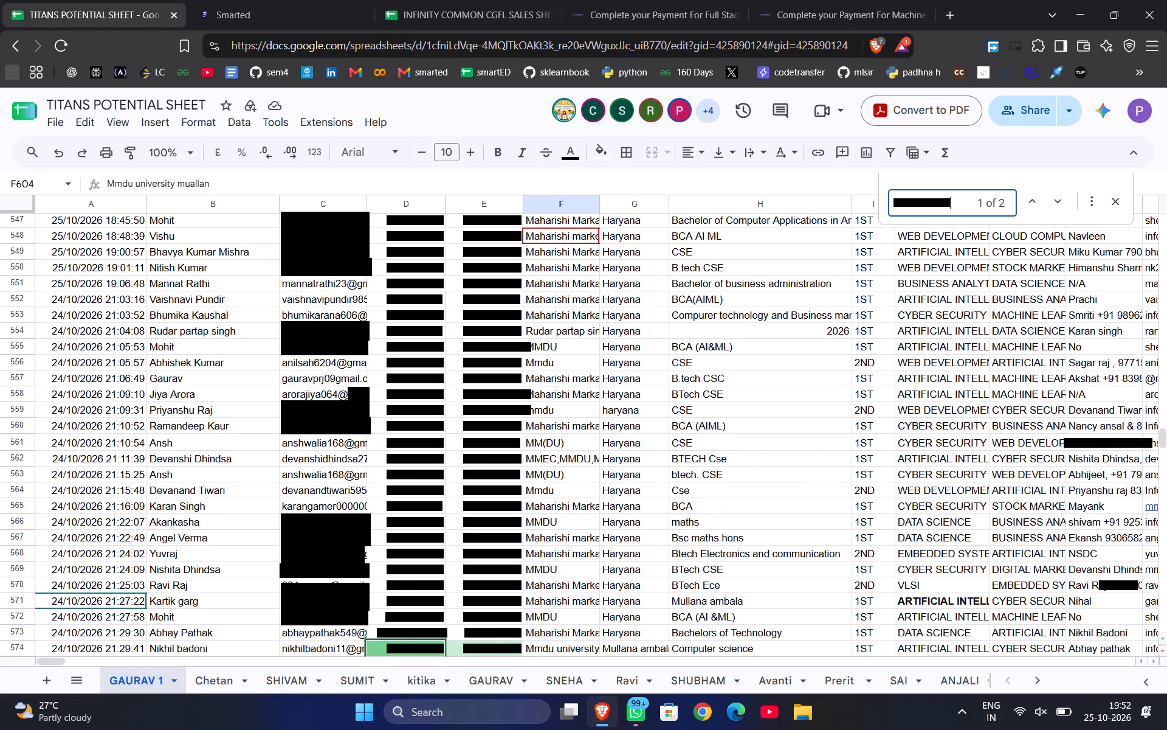
scroll(889, 196, down, 1)
scroll(747, 460, down, 2)
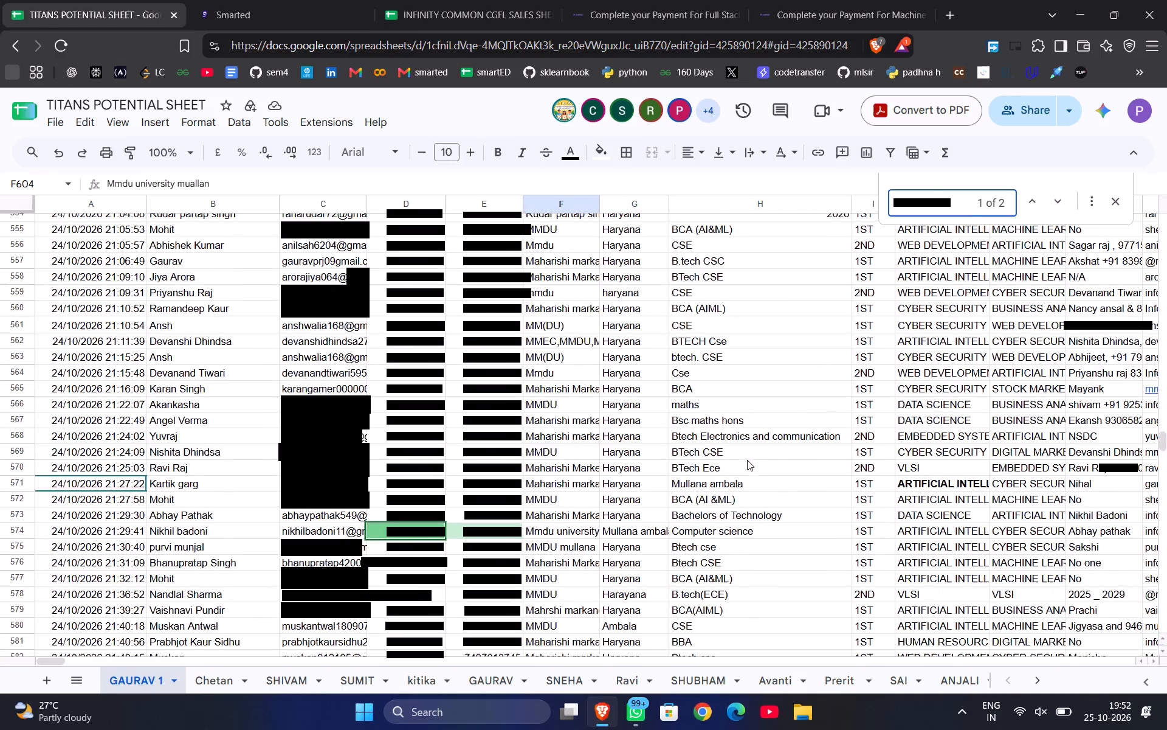
scroll(747, 460, left, 2)
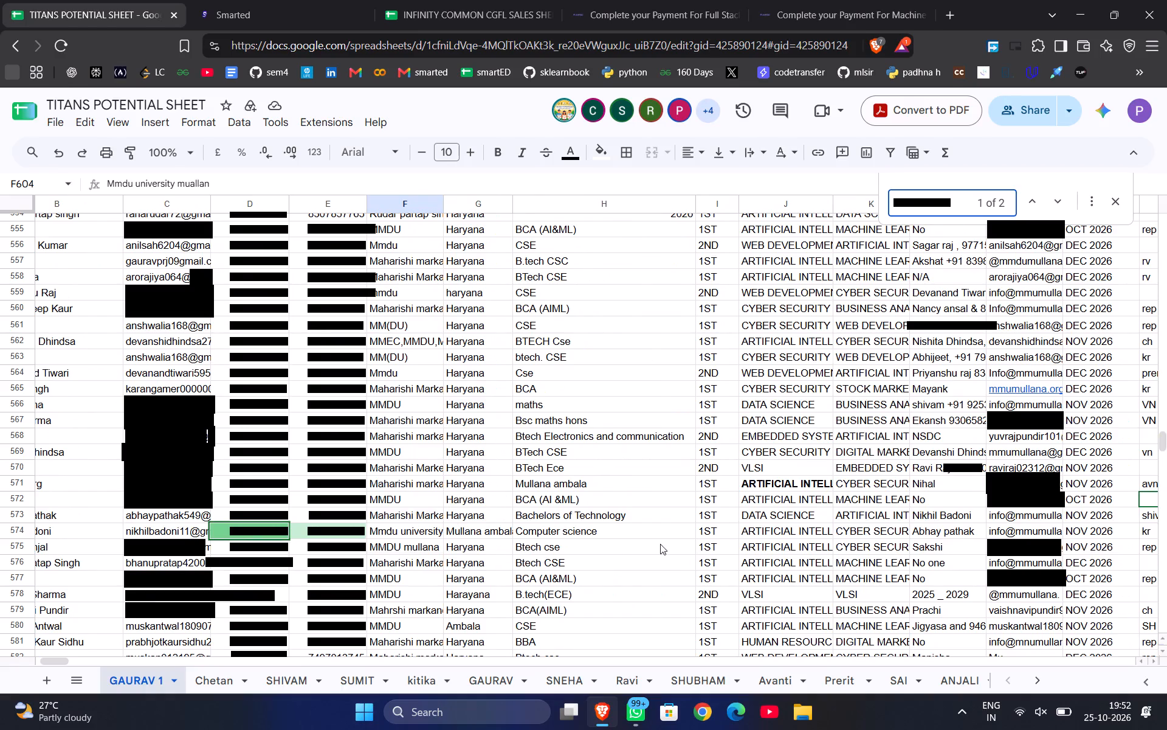
scroll(661, 544, left, 2)
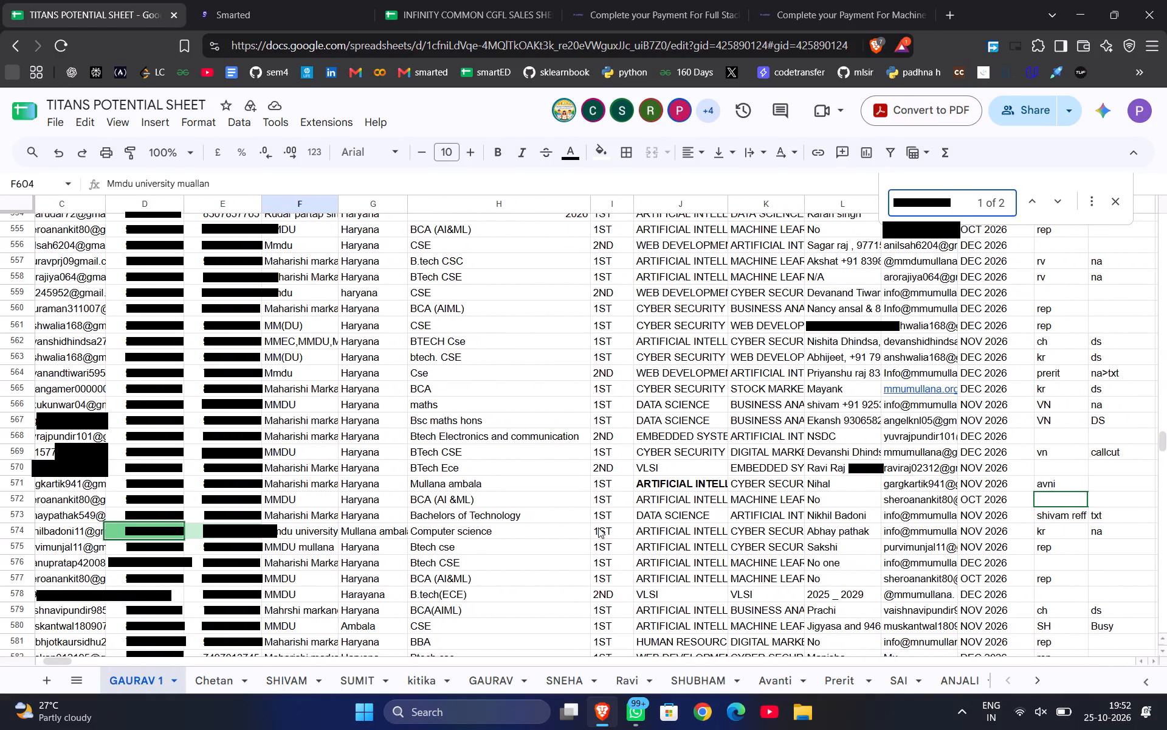
scroll(652, 525, right, 5)
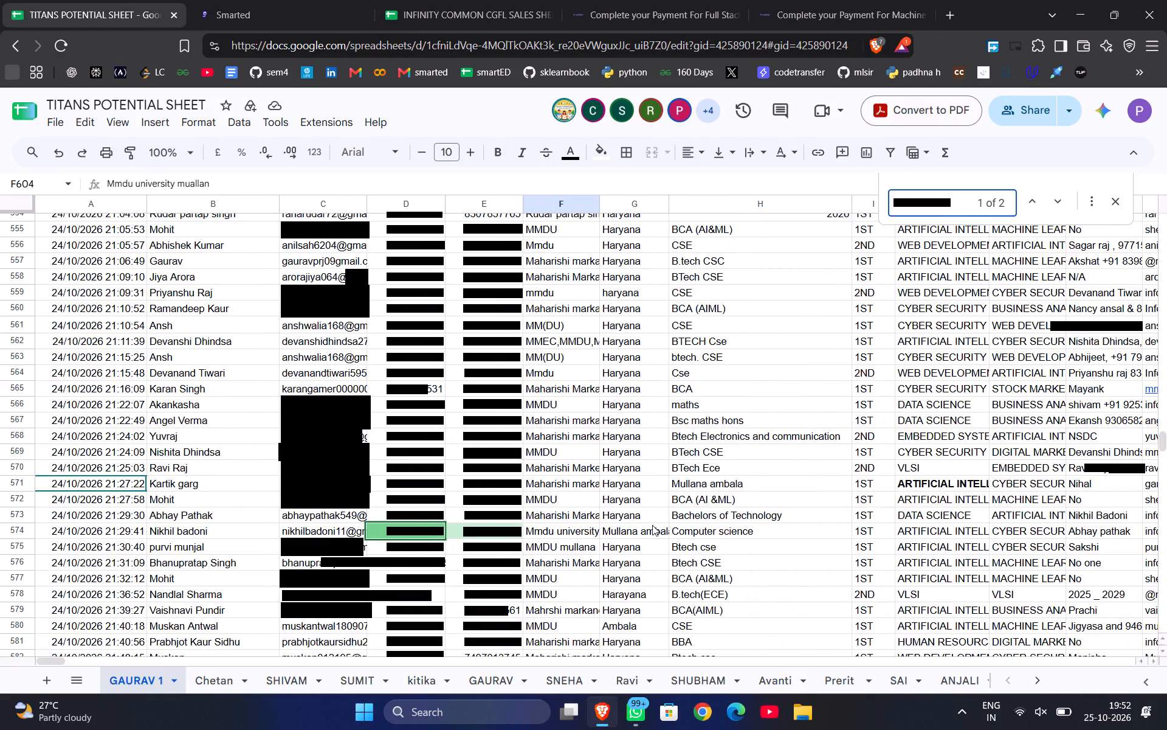
click(474, 534)
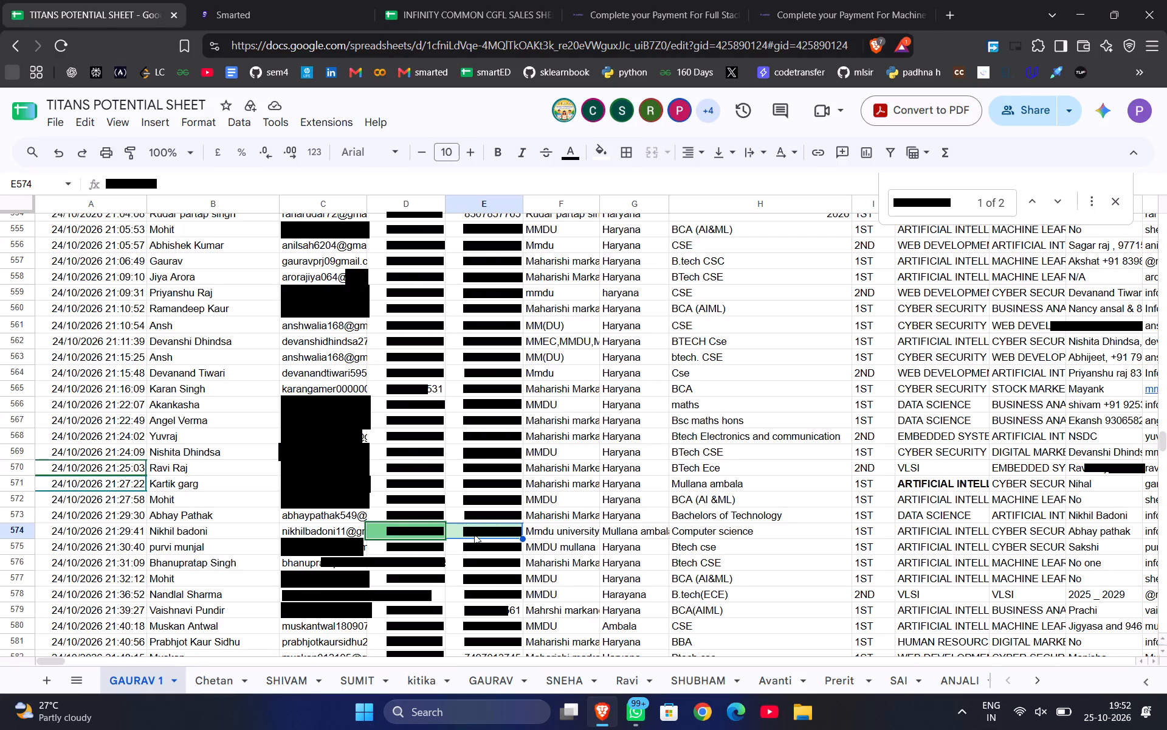
Return to the recent leads, select the phone number in row 600, and look across that lead's details.
scroll(474, 534, down, 3)
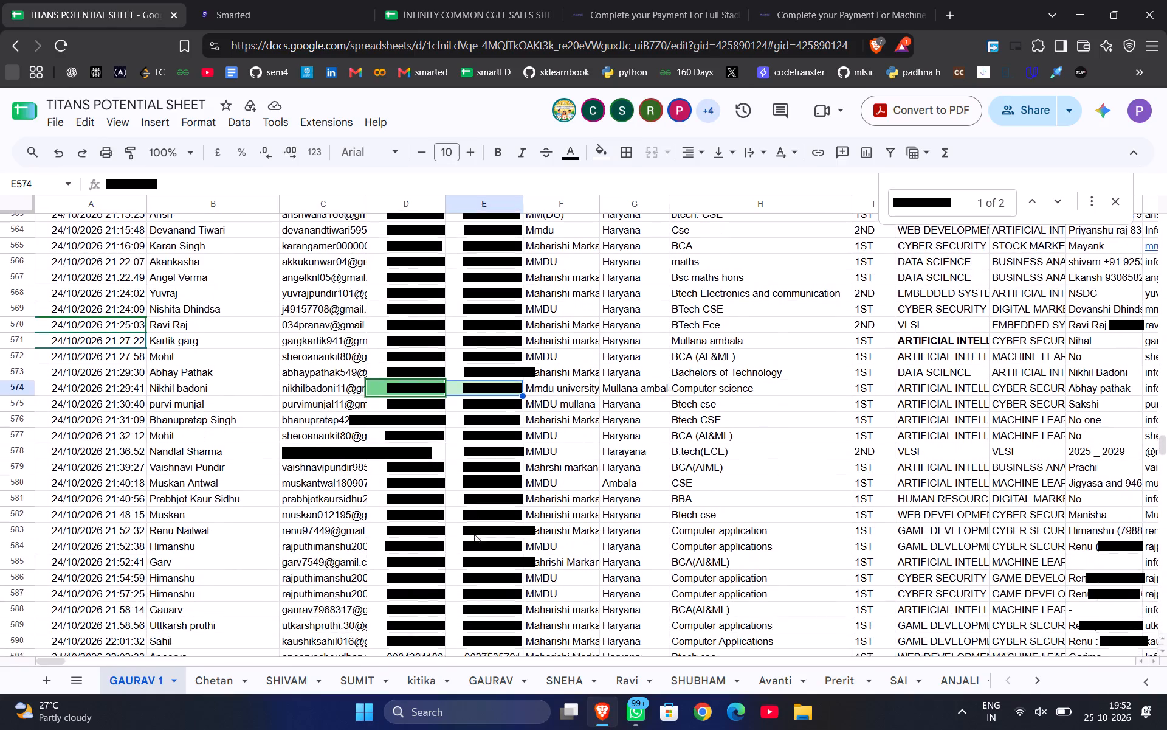
scroll(474, 534, down, 4)
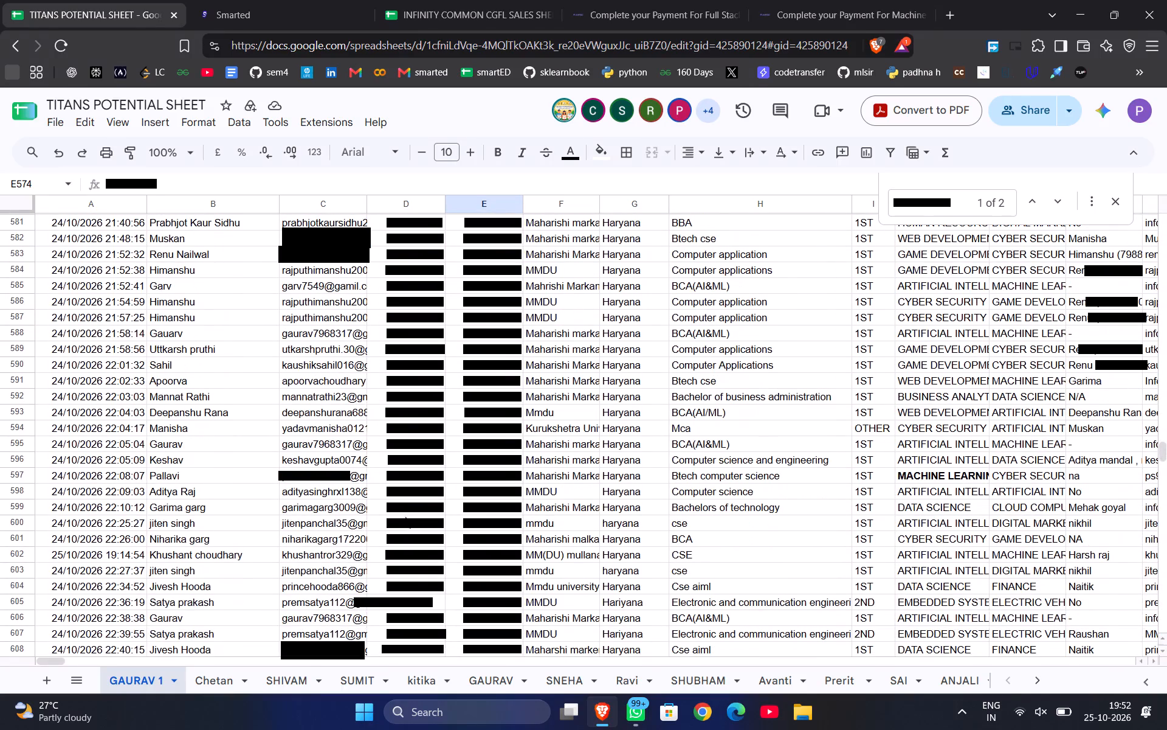
click(412, 524)
scroll(412, 524, left, 1)
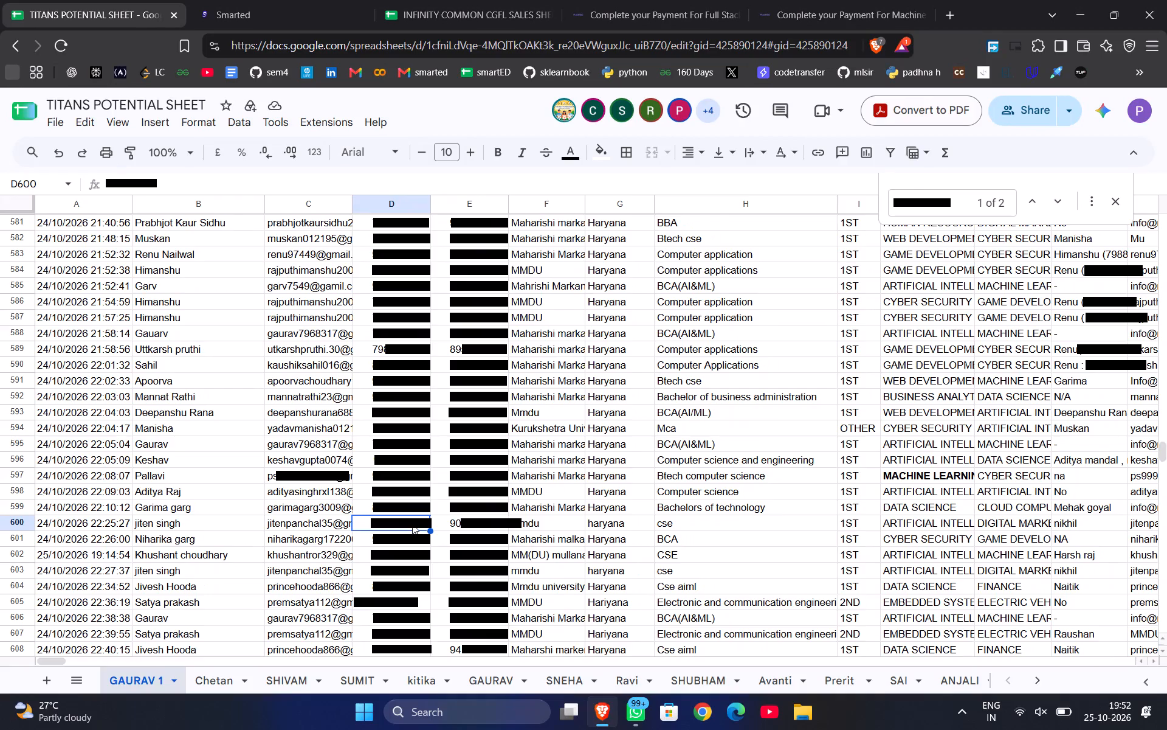
scroll(412, 524, left, 3)
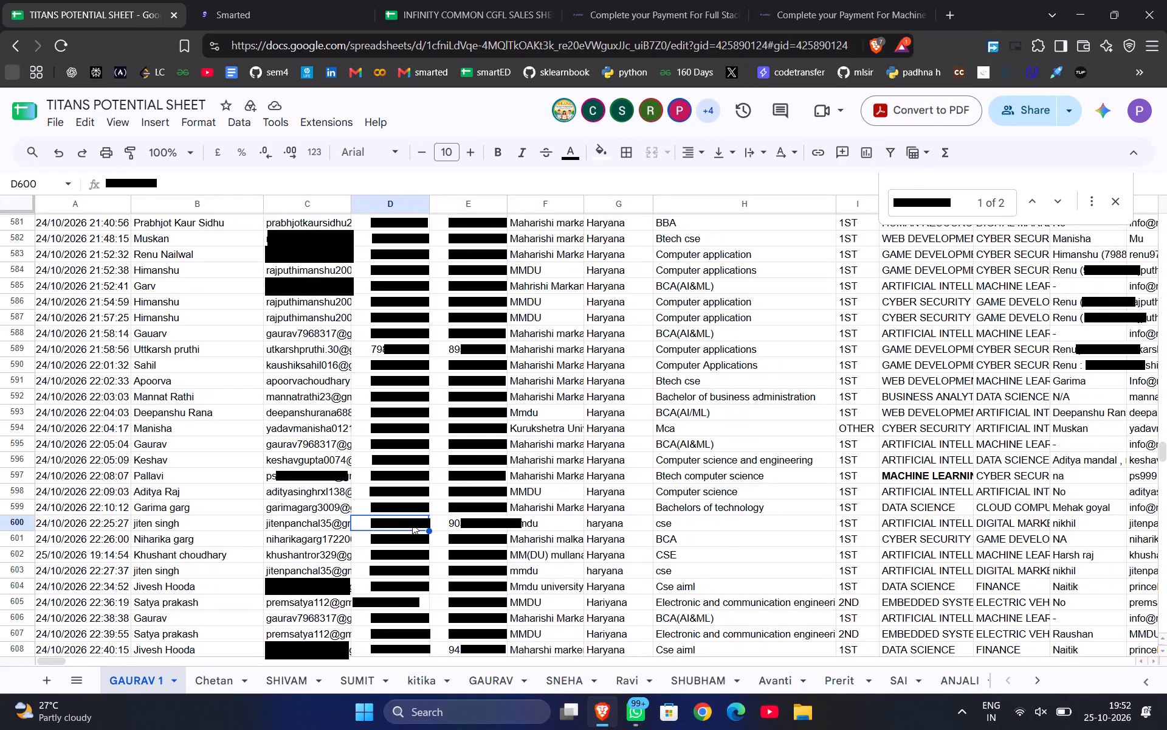
scroll(412, 524, left, 2)
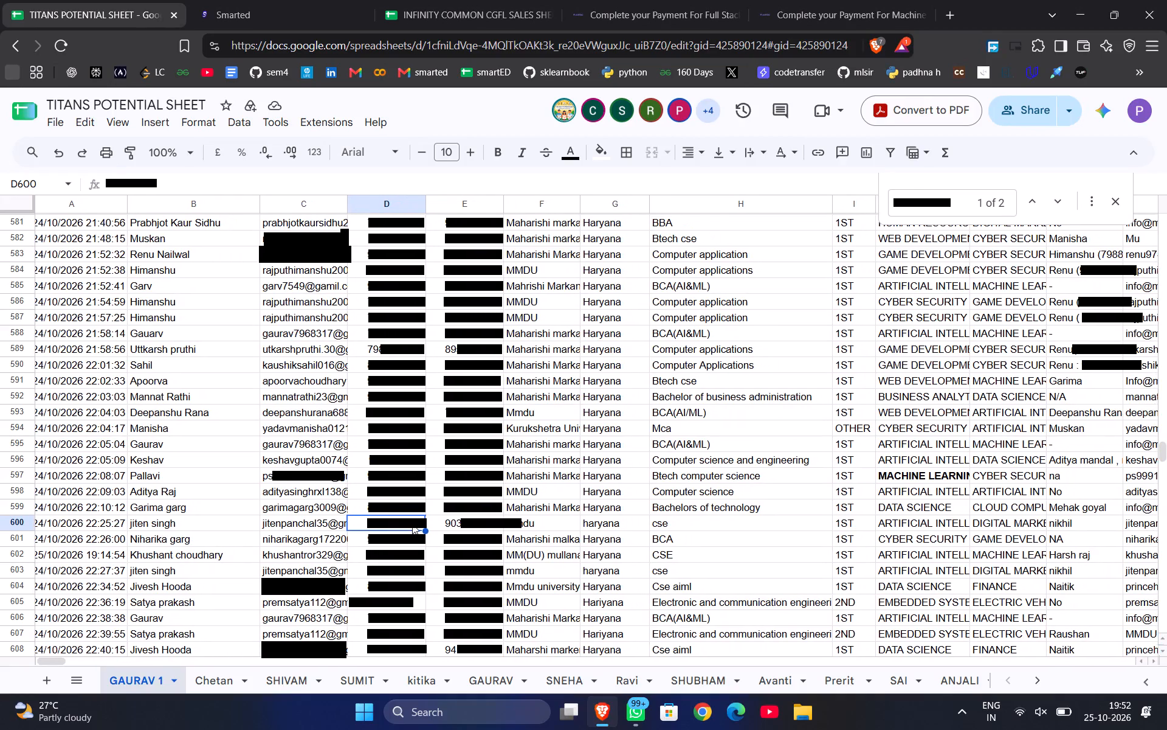
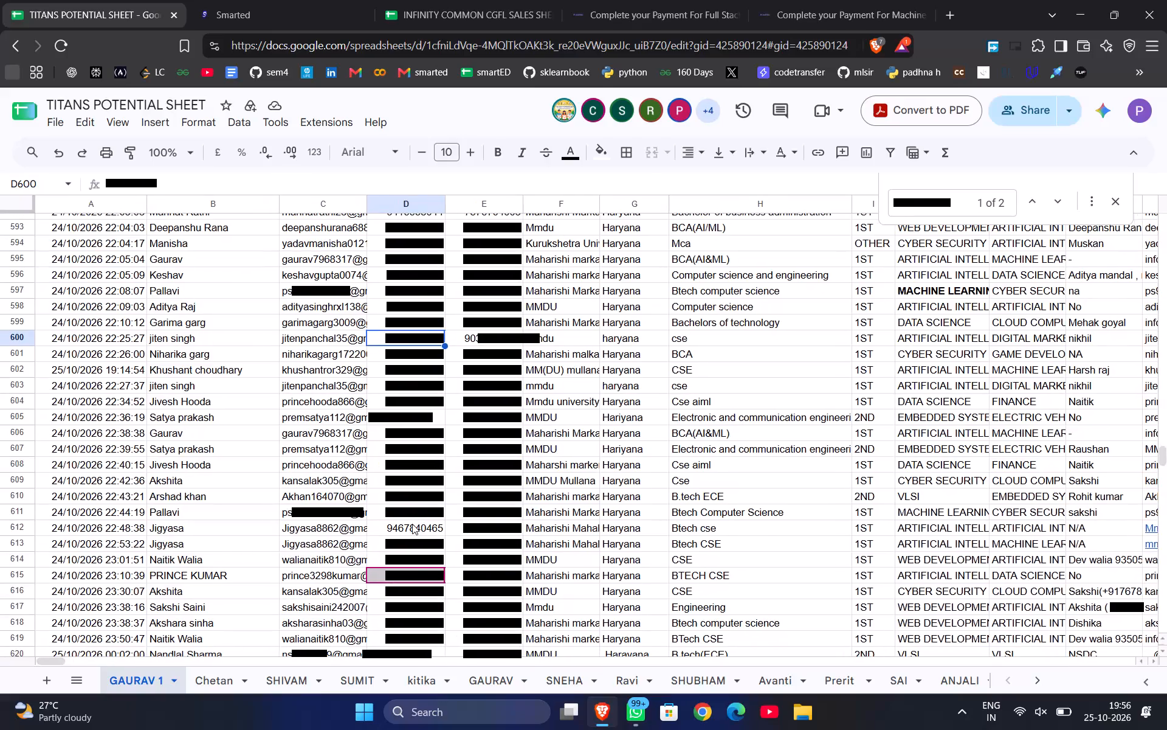
Return to the newest leads, copy the phone number in row 636, and search the sheet for it.
scroll(412, 524, right, 2)
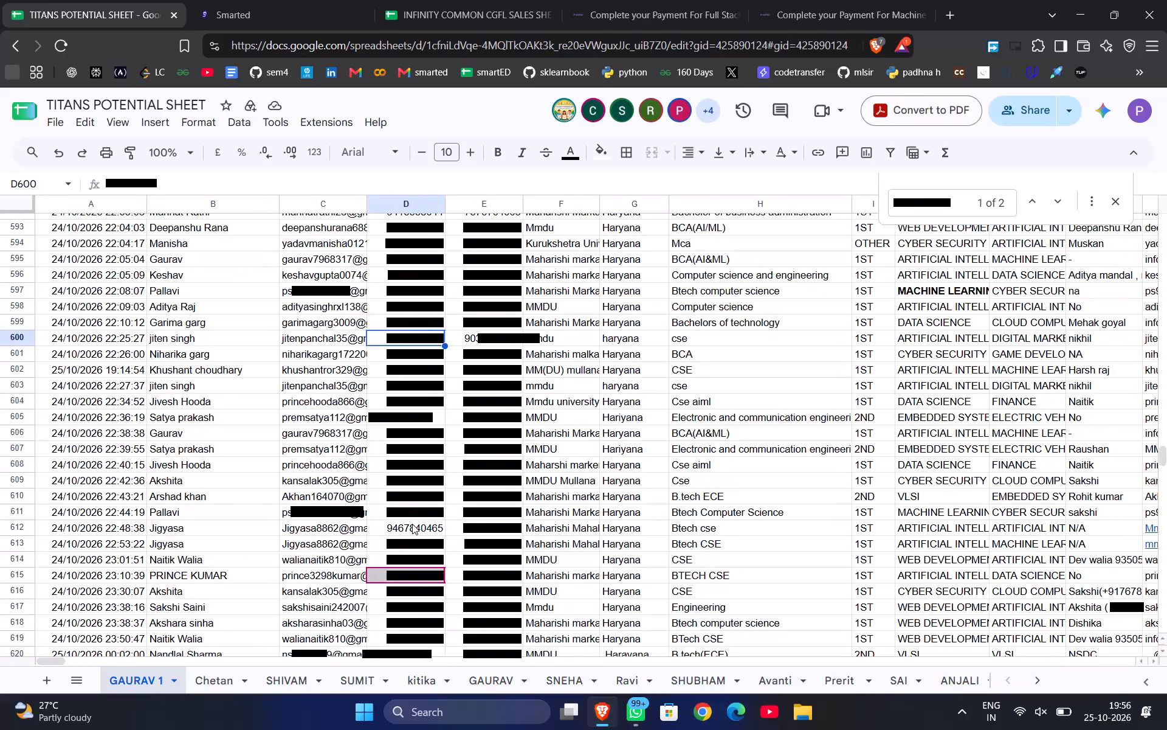
scroll(412, 524, left, 4)
scroll(412, 524, down, 6)
scroll(412, 524, up, 2)
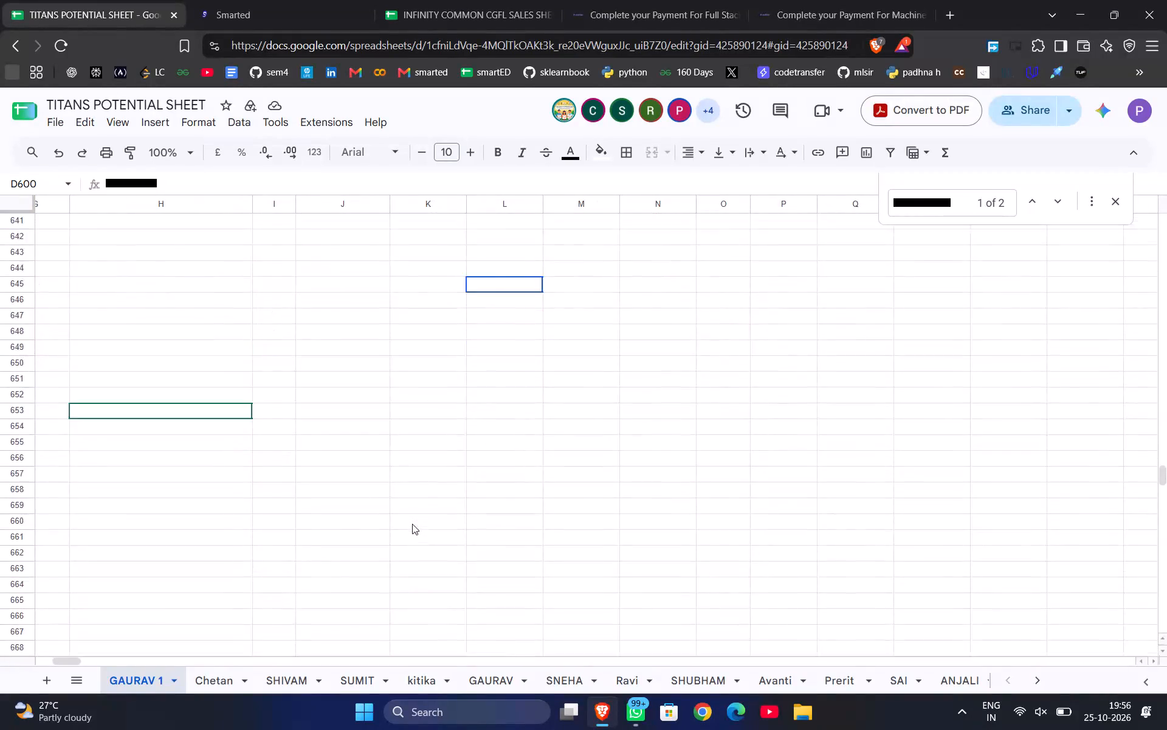
scroll(412, 524, up, 3)
click(711, 453)
scroll(711, 453, right, 9)
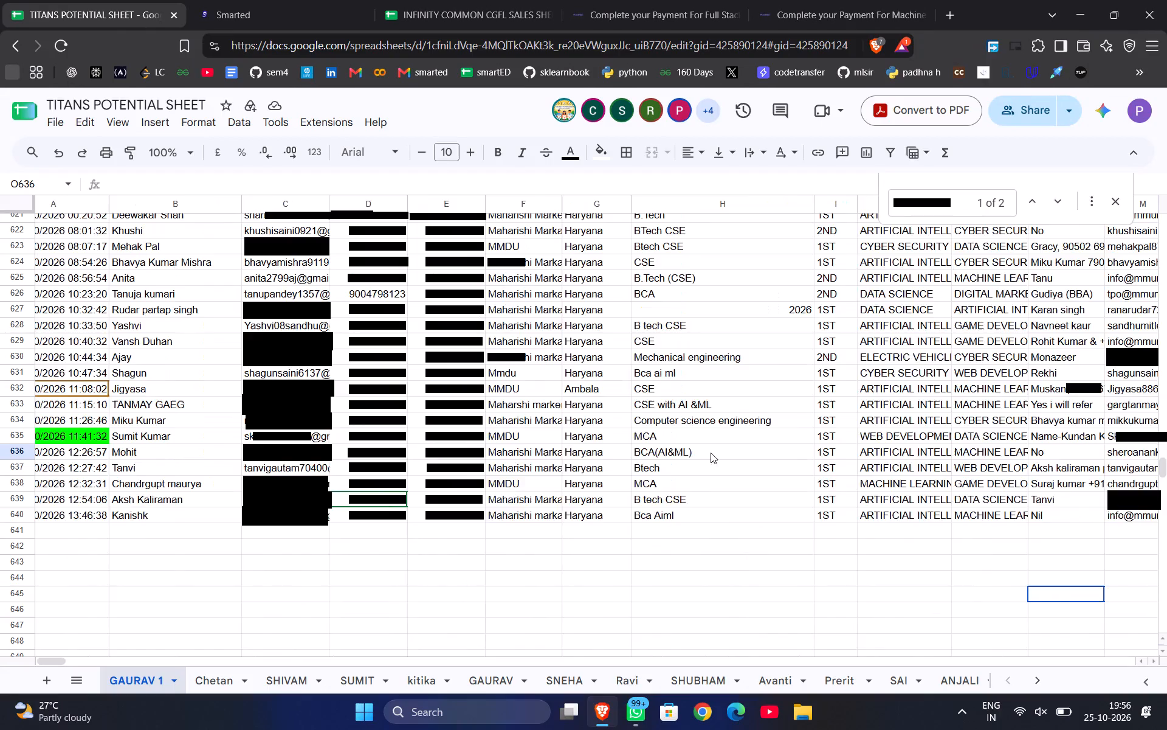
click(390, 453)
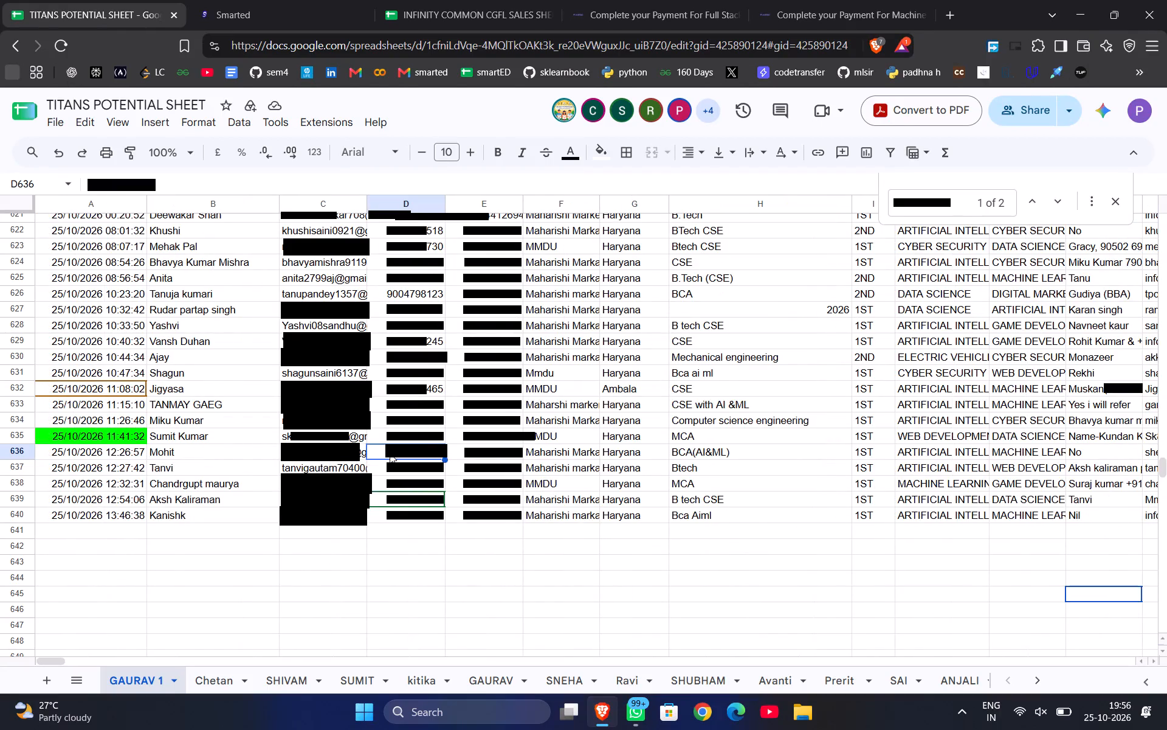
key(ctrl+c)
key(ctrl+f)
key(ctrl+v)
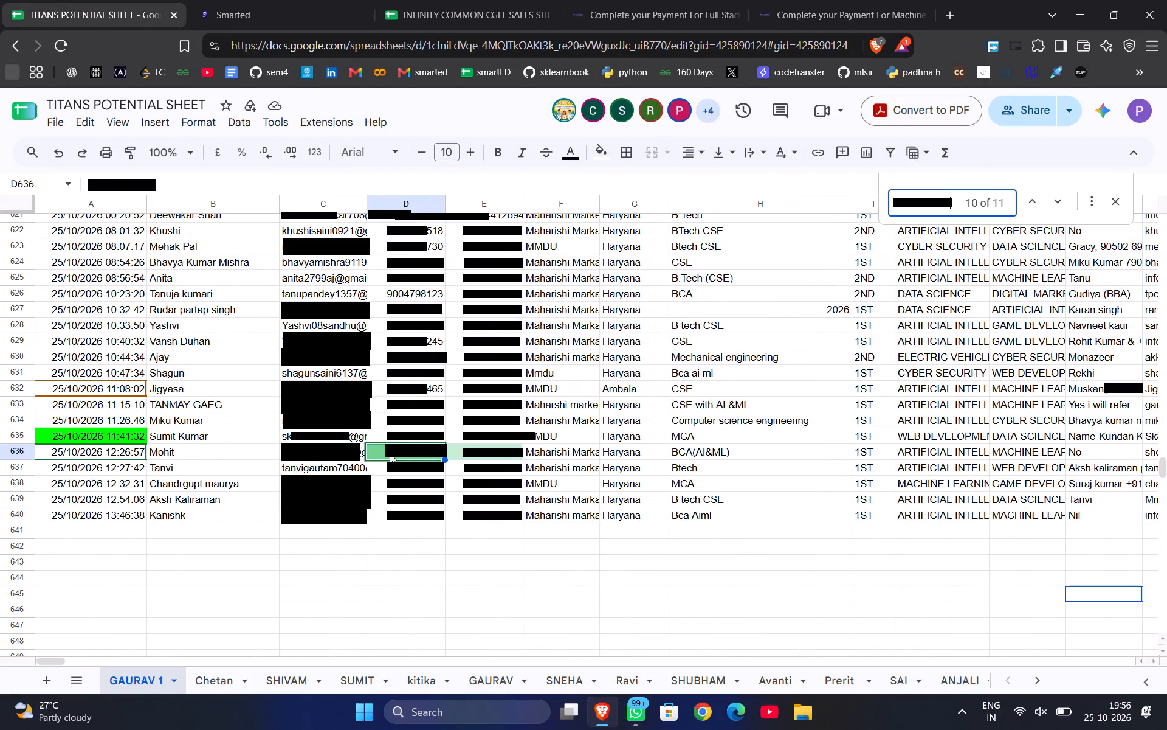
Step through the matches for the row 636 phone number and check their assignments and call statuses.
key(Return)
key(Return)
scroll(390, 453, left, 6)
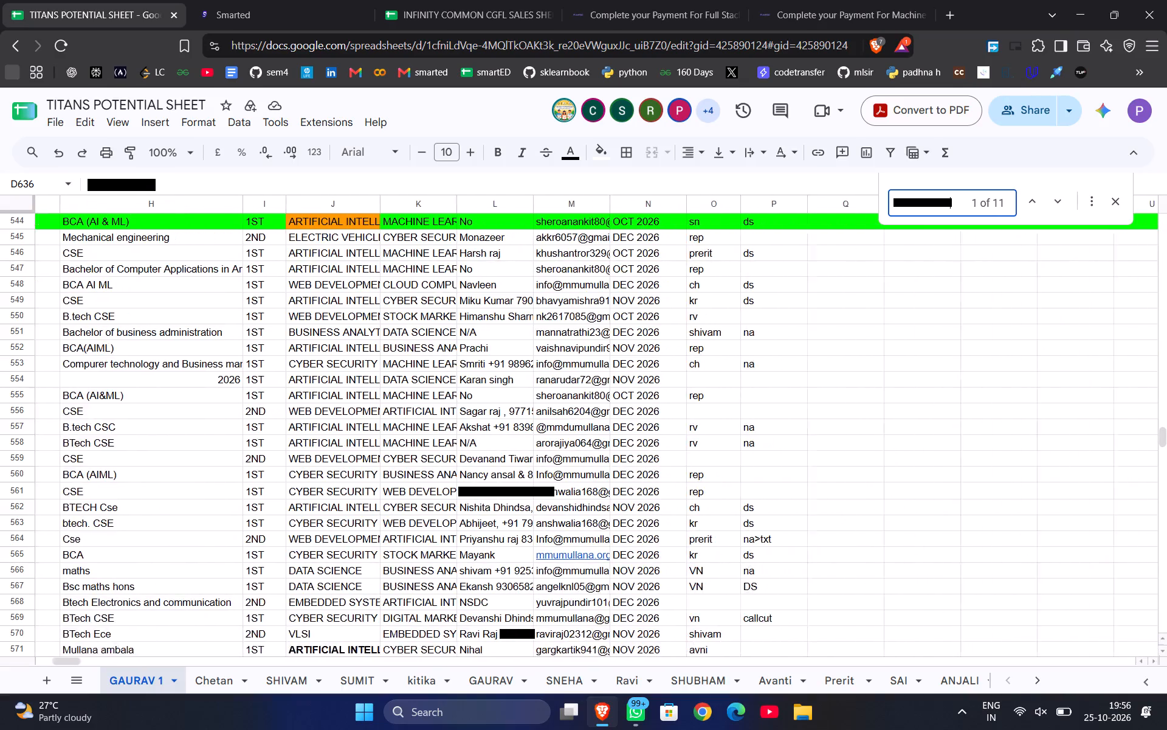
scroll(390, 453, right, 11)
key(Return)
key(Return)
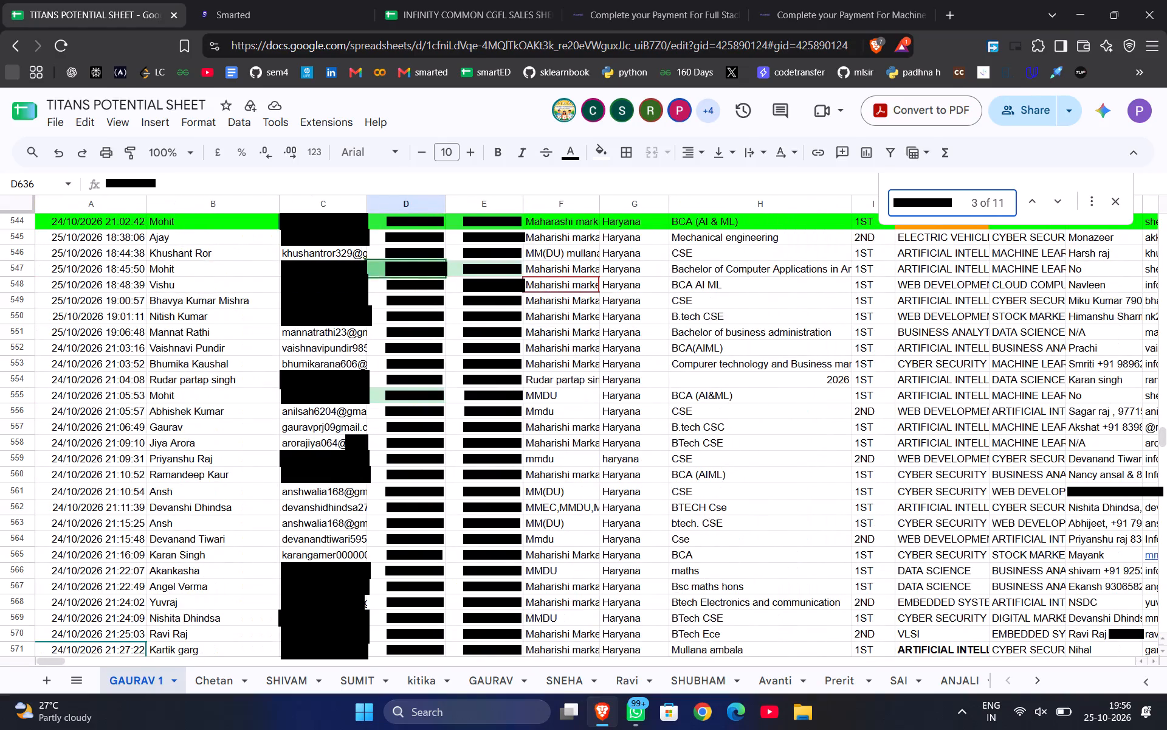
key(Return)
scroll(390, 453, left, 5)
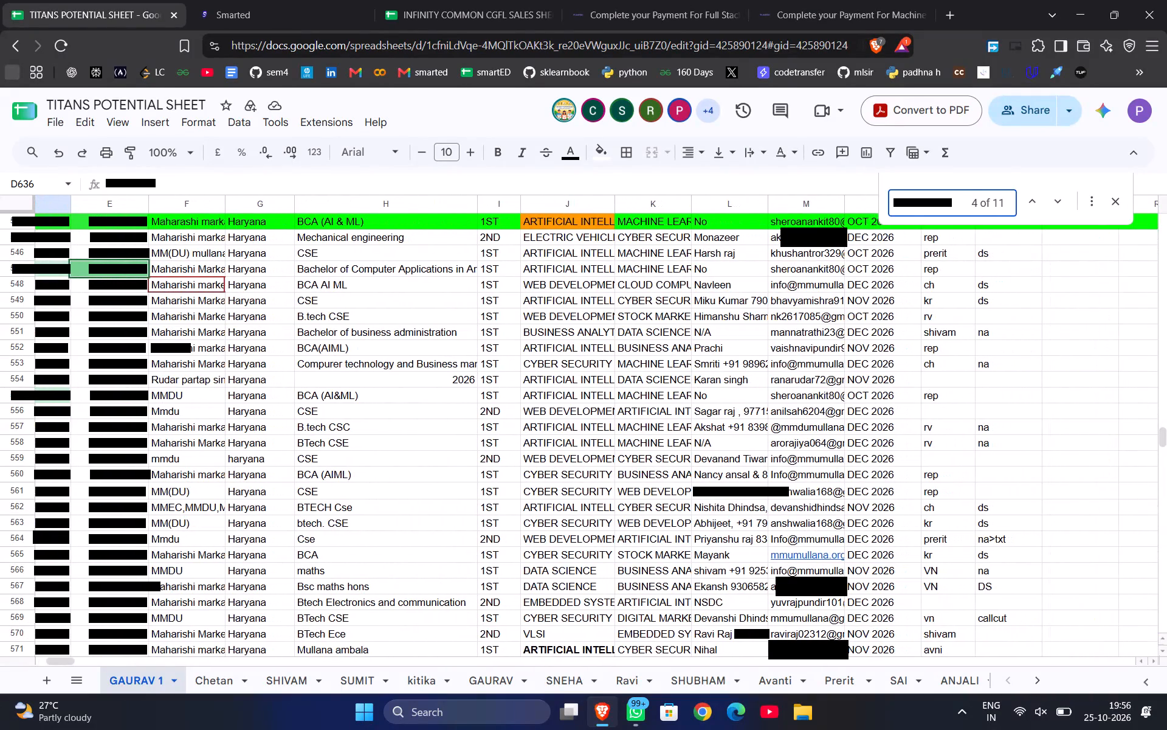
key(Return)
key(Return)
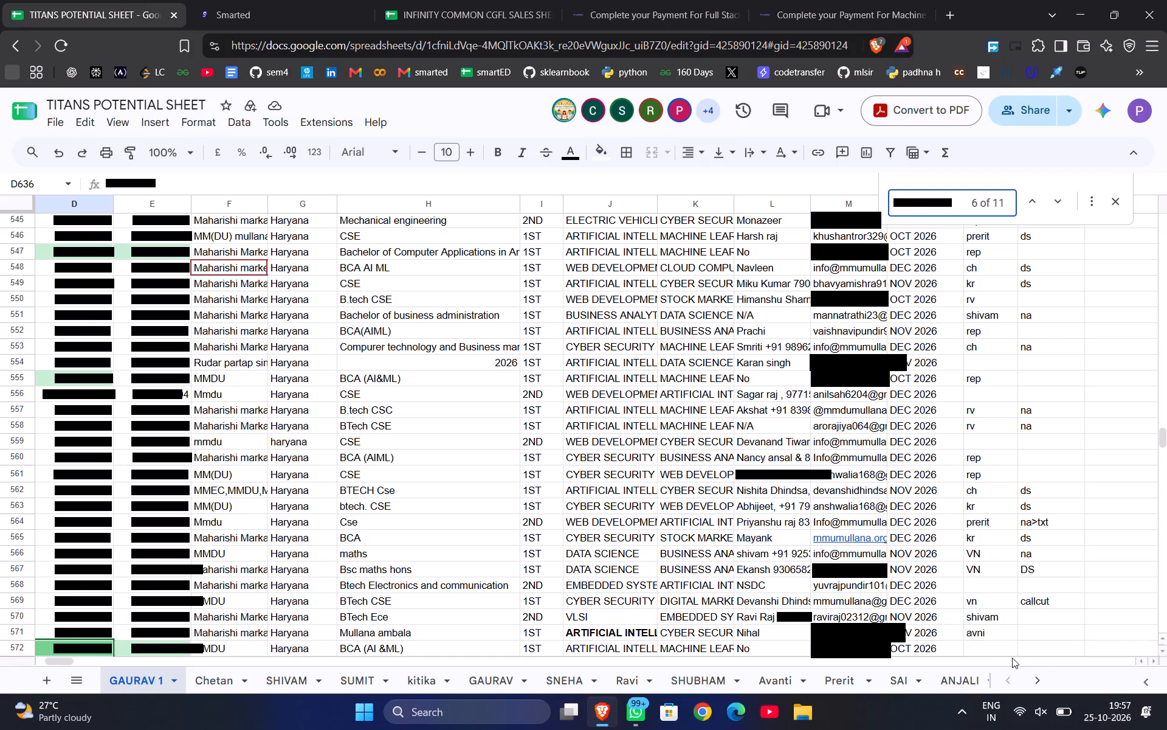
Mark the matching duplicate lead in row 572 as rep in column O.
click(986, 644)
text(rep)
key(Return)
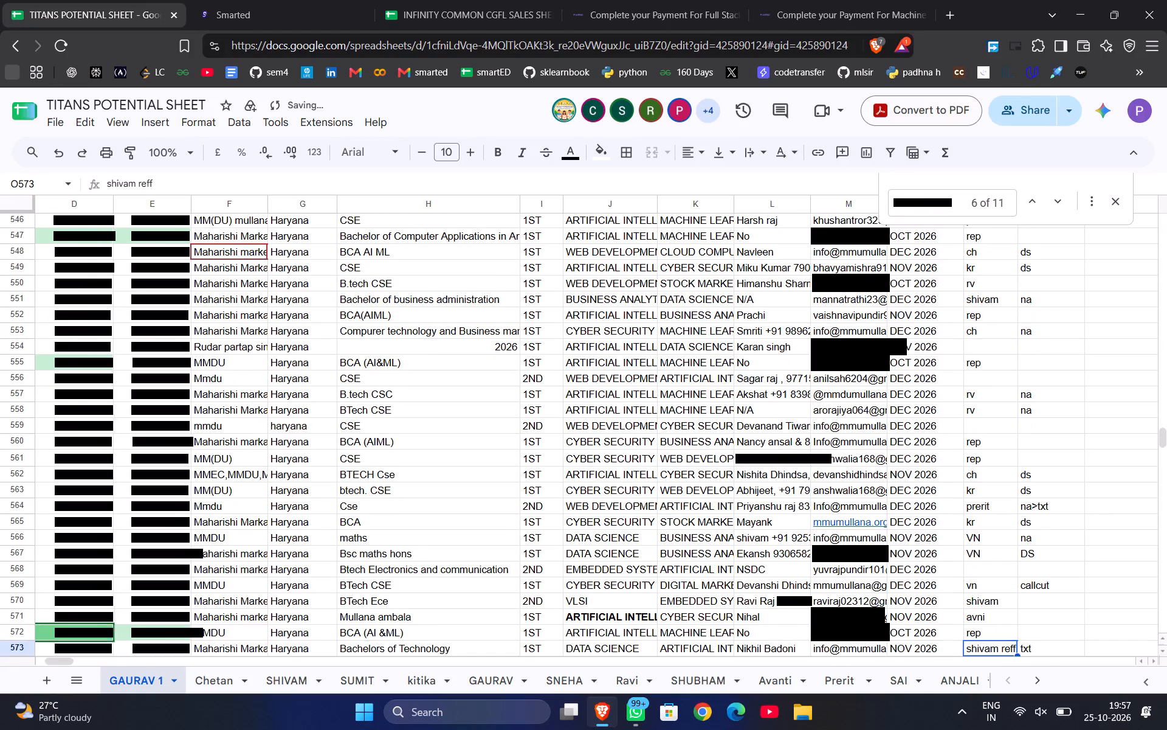
Go down the assignment column to row 636 and mark that lead as rep.
scroll(986, 644, down, 3)
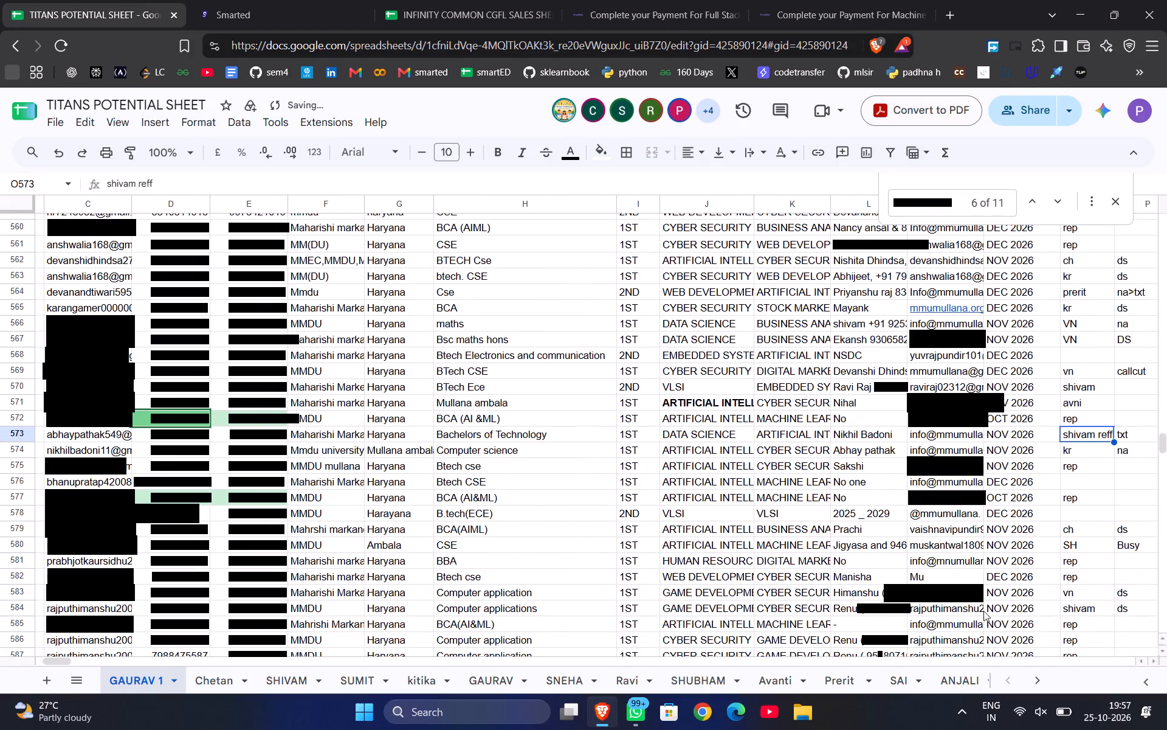
click(1099, 517)
key(Up)
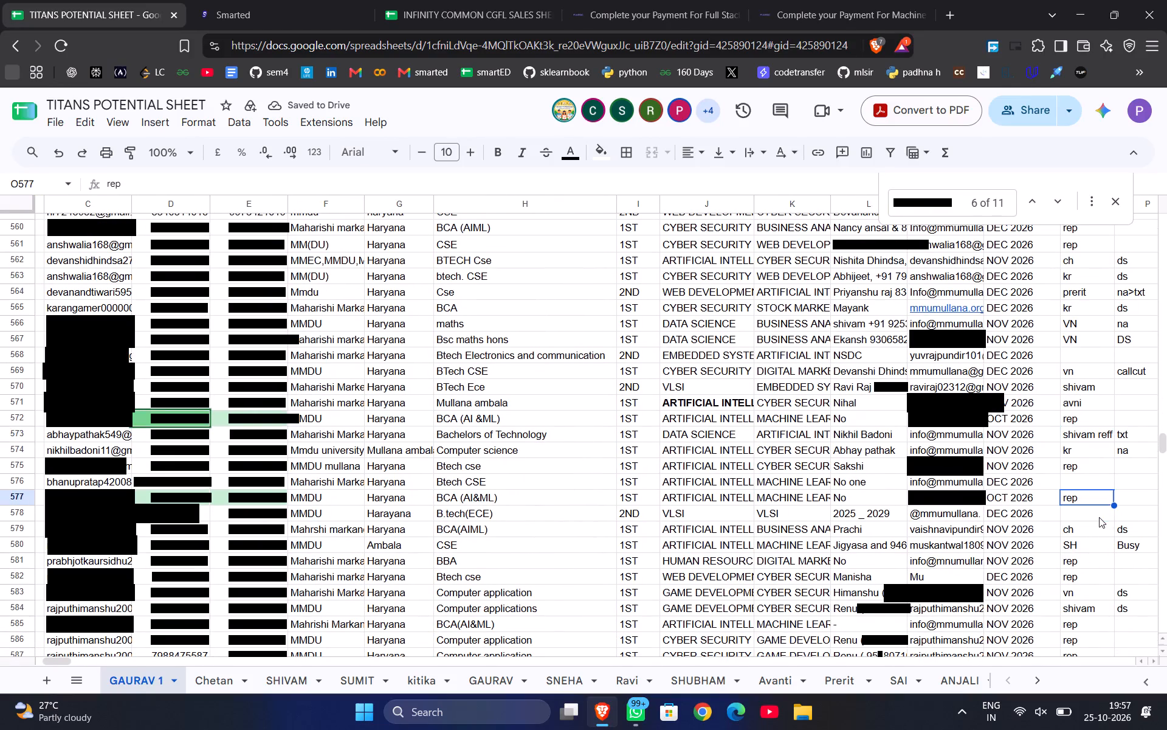
key(Down)
key(Down)
key(Down)
key(Down)
key(Down)
key(Down)
key(Down)
key(Down)
key(Down)
key(Down)
key(Down)
key(Down)
key(Down)
key(Down)
key(Down)
key(Down)
key(Down)
key(Down)
key(Down)
key(Down)
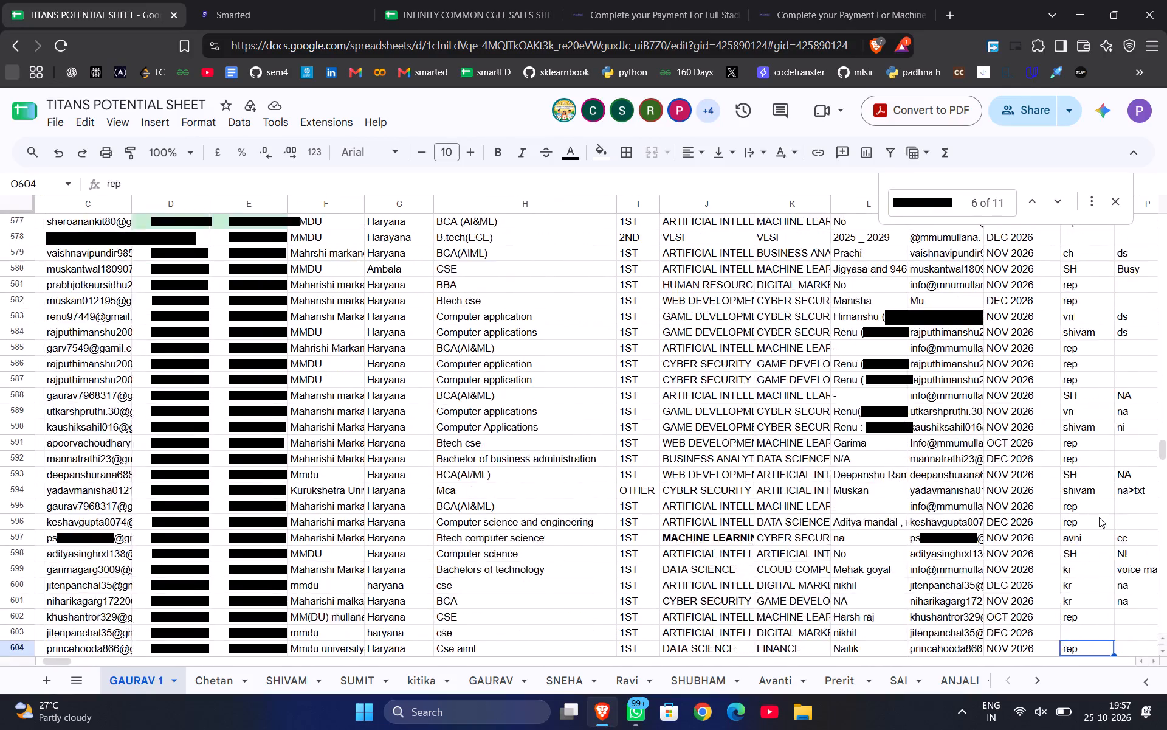
key(Up)
key(Up)
key(Up)
key(Up)
key(Up)
key(Up)
key(Up)
key(Up)
key(Up)
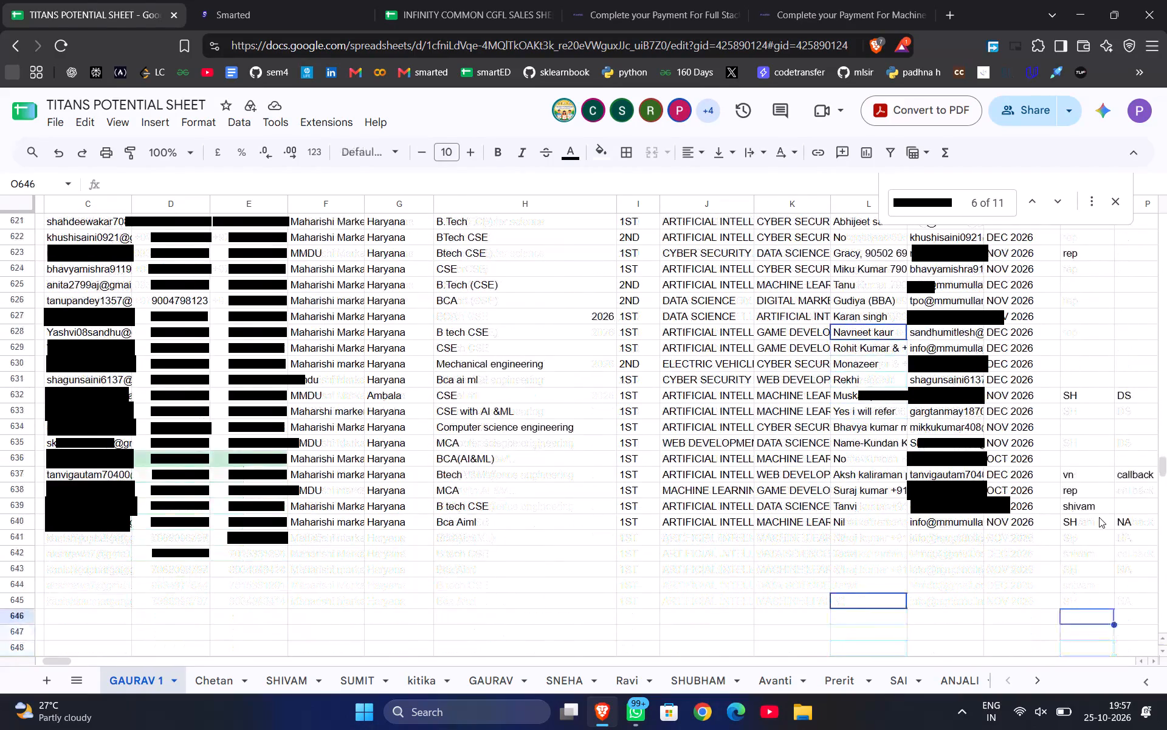
key(Up)
key(Up)
key(Up)
text(re)
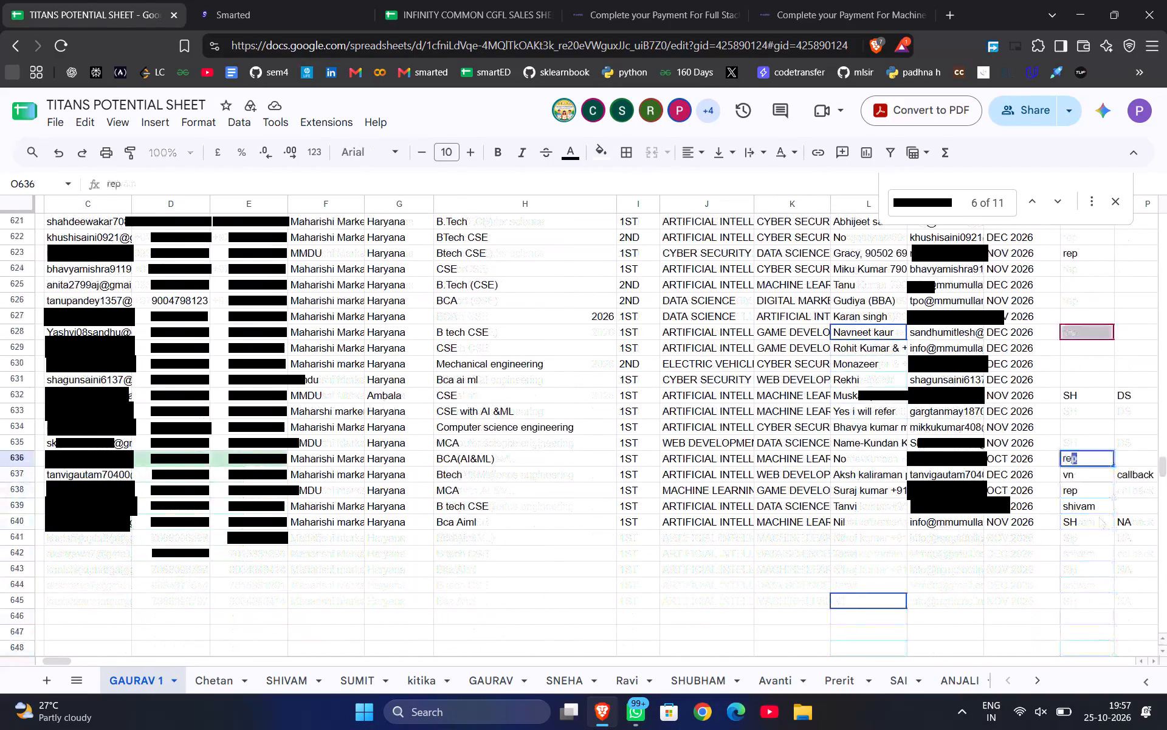
key(p)
key(Up)
Search the sheet for the phone number in row 635 and check the matches for an existing assignment.
key(Up)
key(Down)
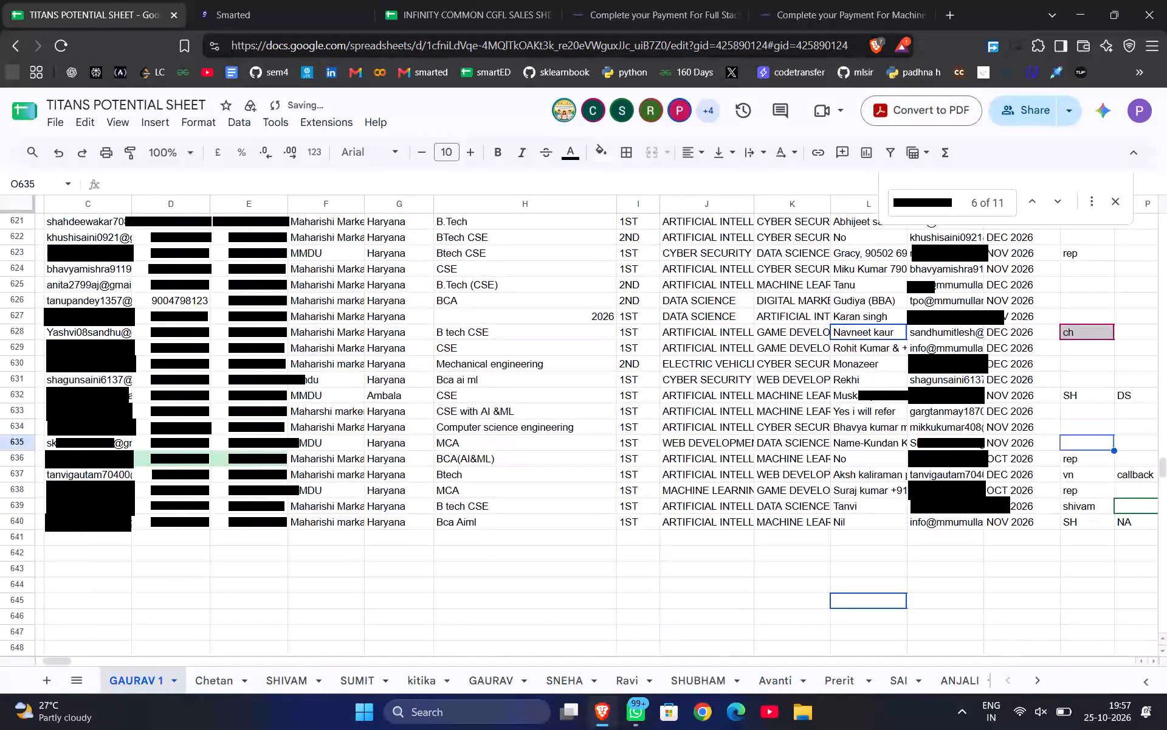
key(ctrl+Left)
key(ctrl+Left)
key(Right)
key(Right)
key(Right)
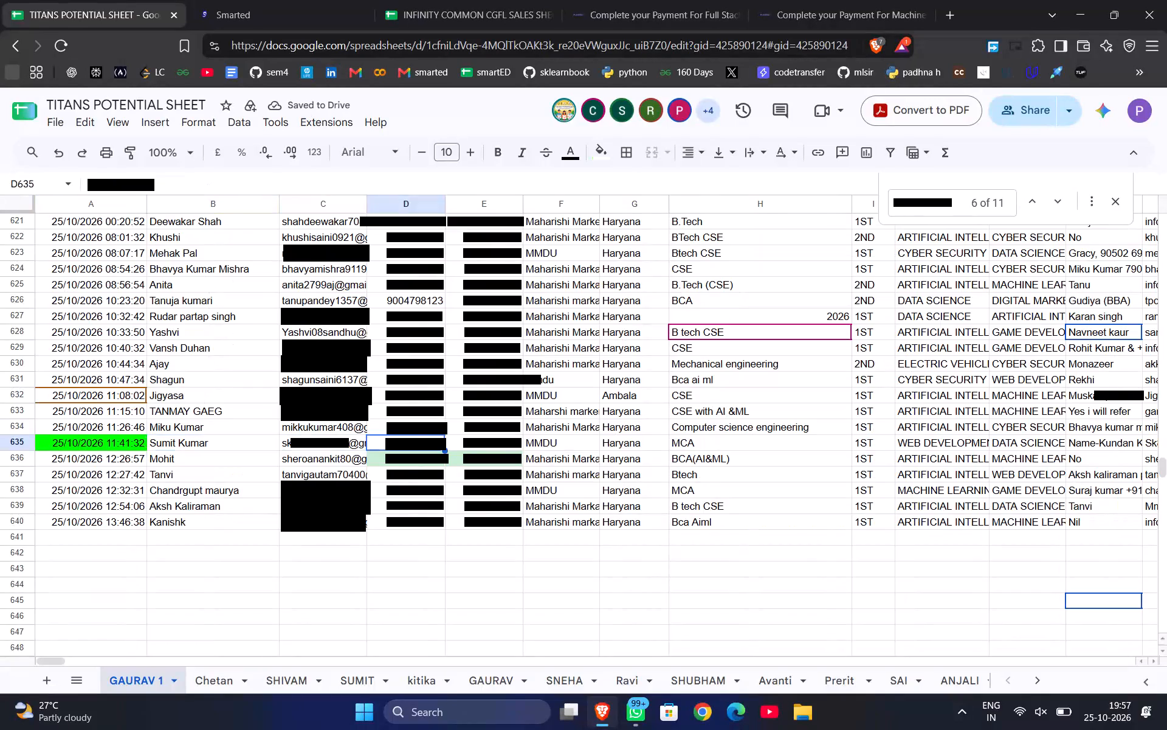
key(ctrl+c)
key(ctrl+f)
key(ctrl+v)
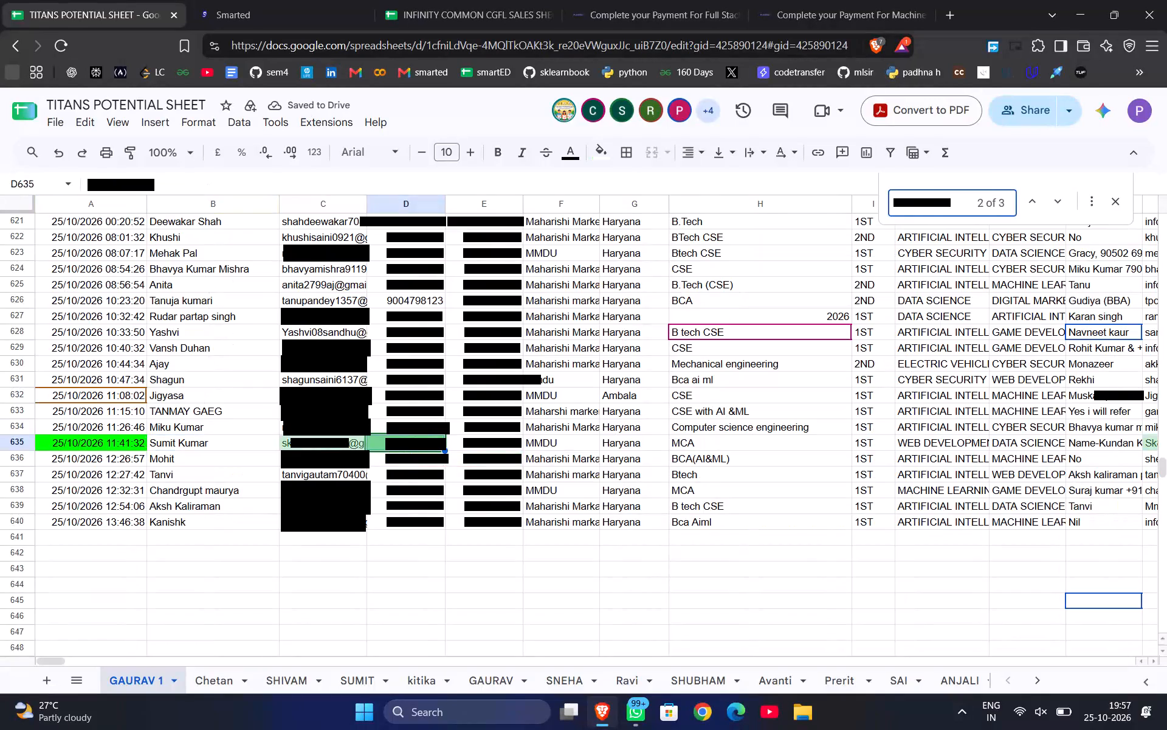
key(Return)
key(Return)
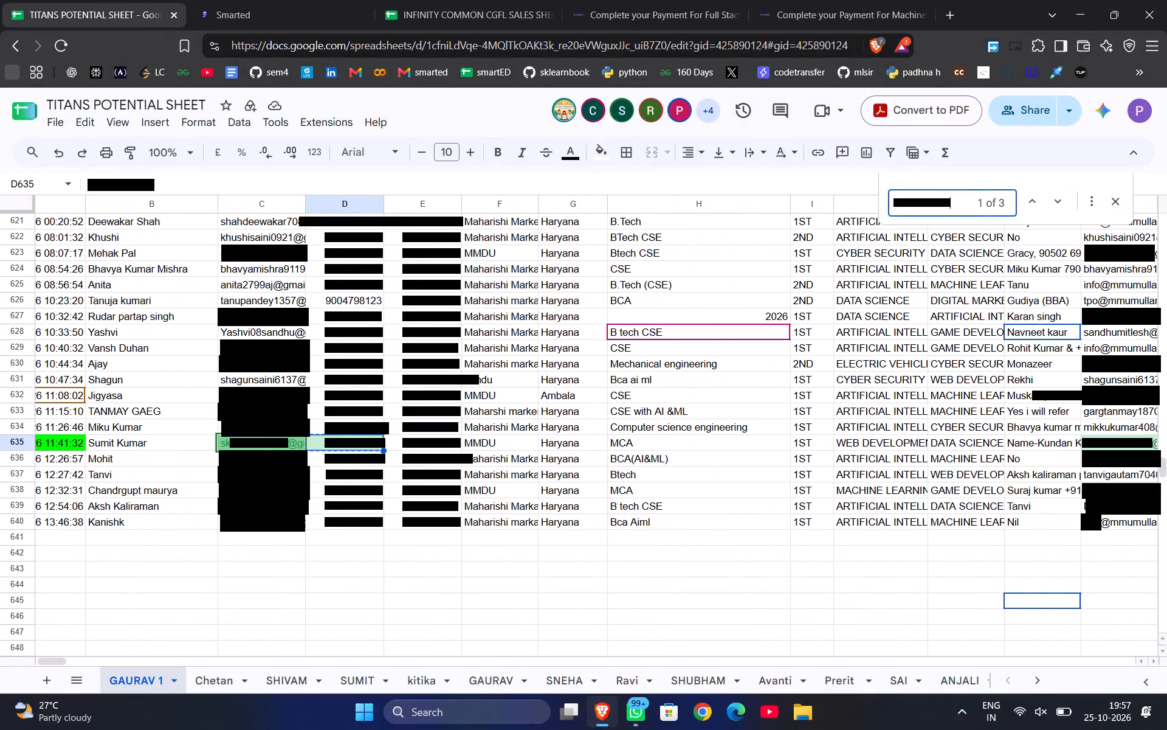
key(Return)
key(Return)
key(Return)
scroll(985, 510, left, 1)
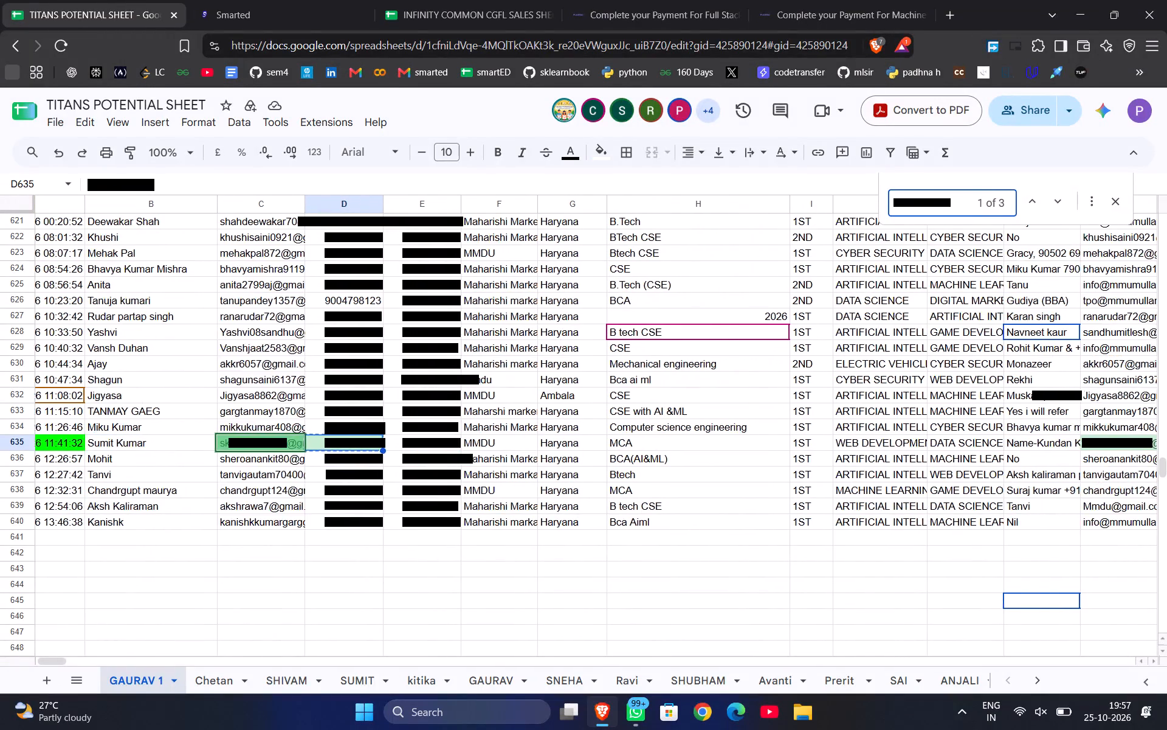
scroll(985, 510, left, 1)
scroll(604, 500, left, 3)
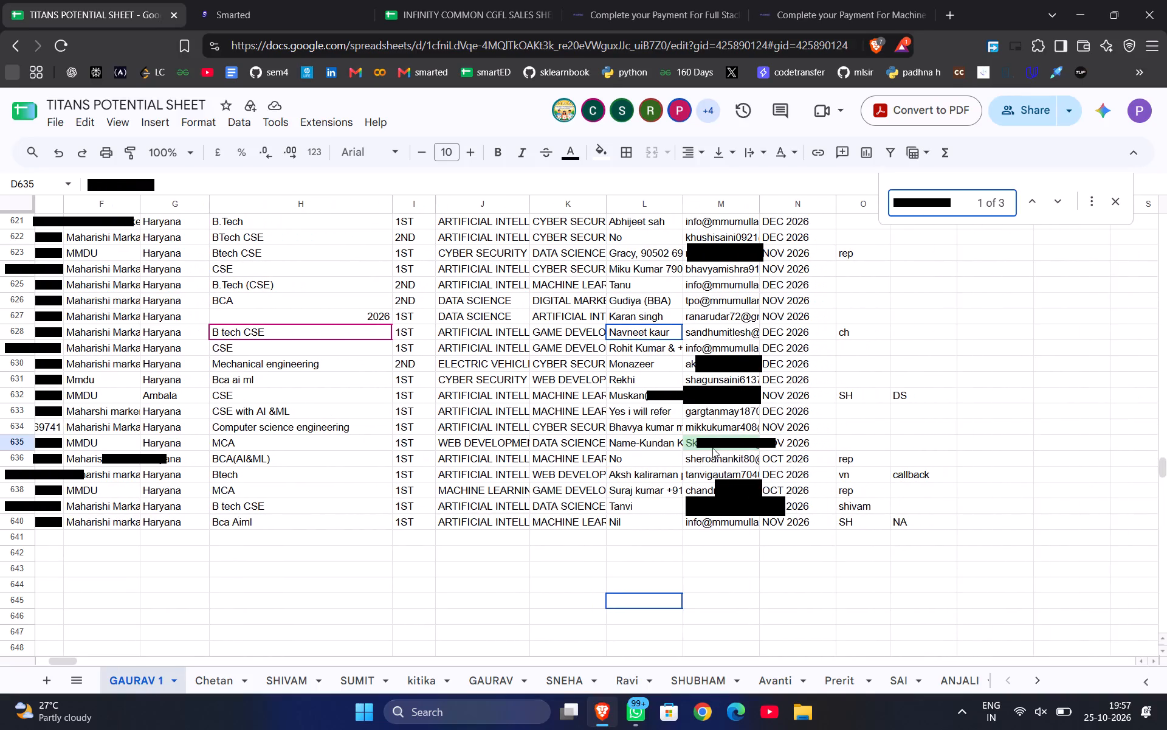
Assign the lead in row 635 to prerit in column O.
click(874, 450)
text(prer)
text(it)
key(Tab)
Copy the phone number of the lead in row 635.
scroll(874, 450, right, 4)
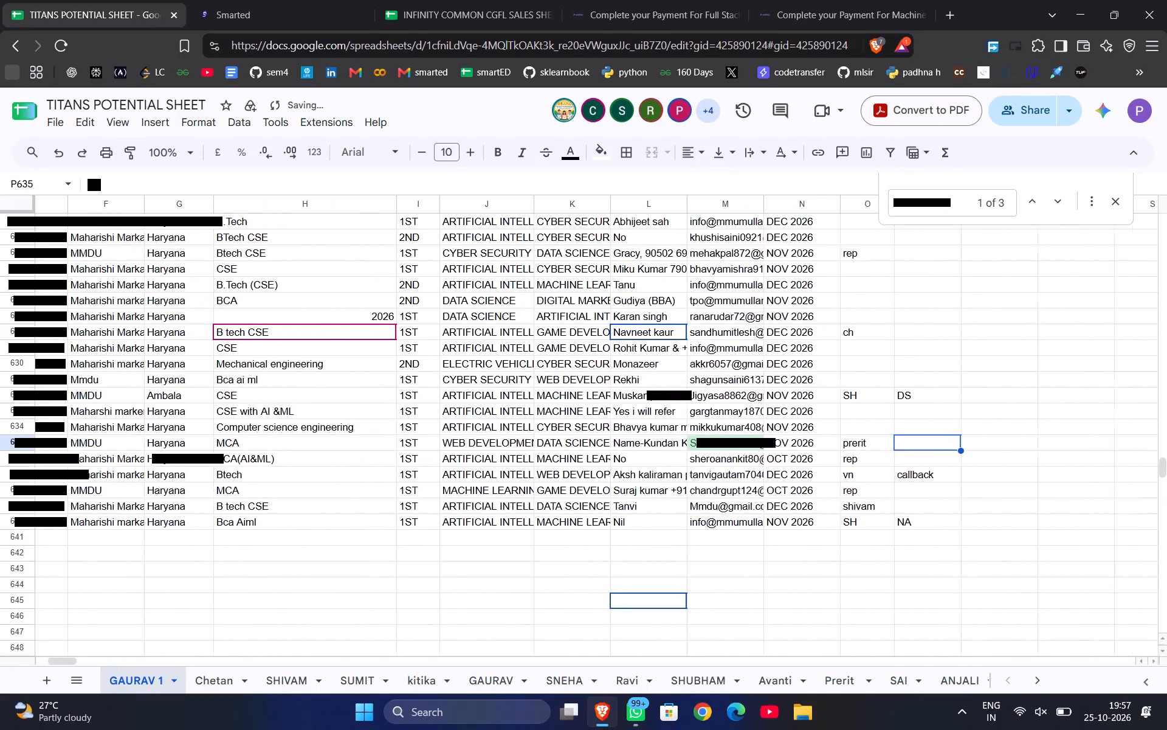
scroll(874, 450, right, 5)
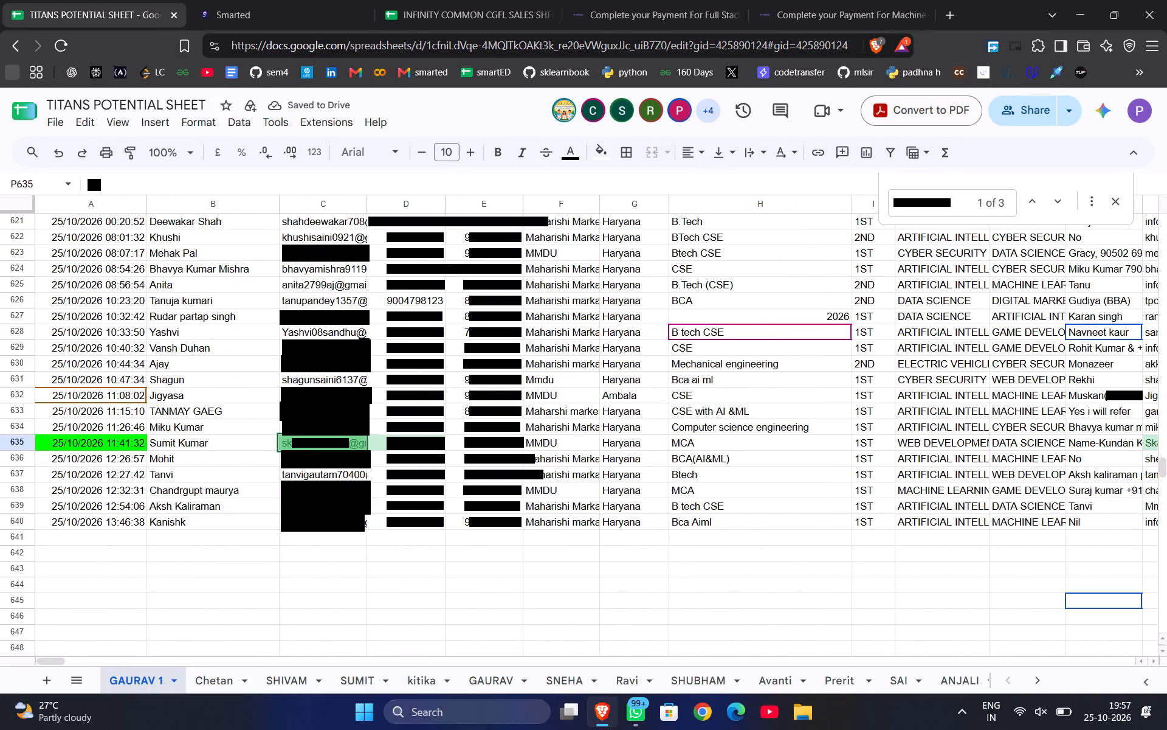
triple_click(418, 438)
key(ctrl+c)
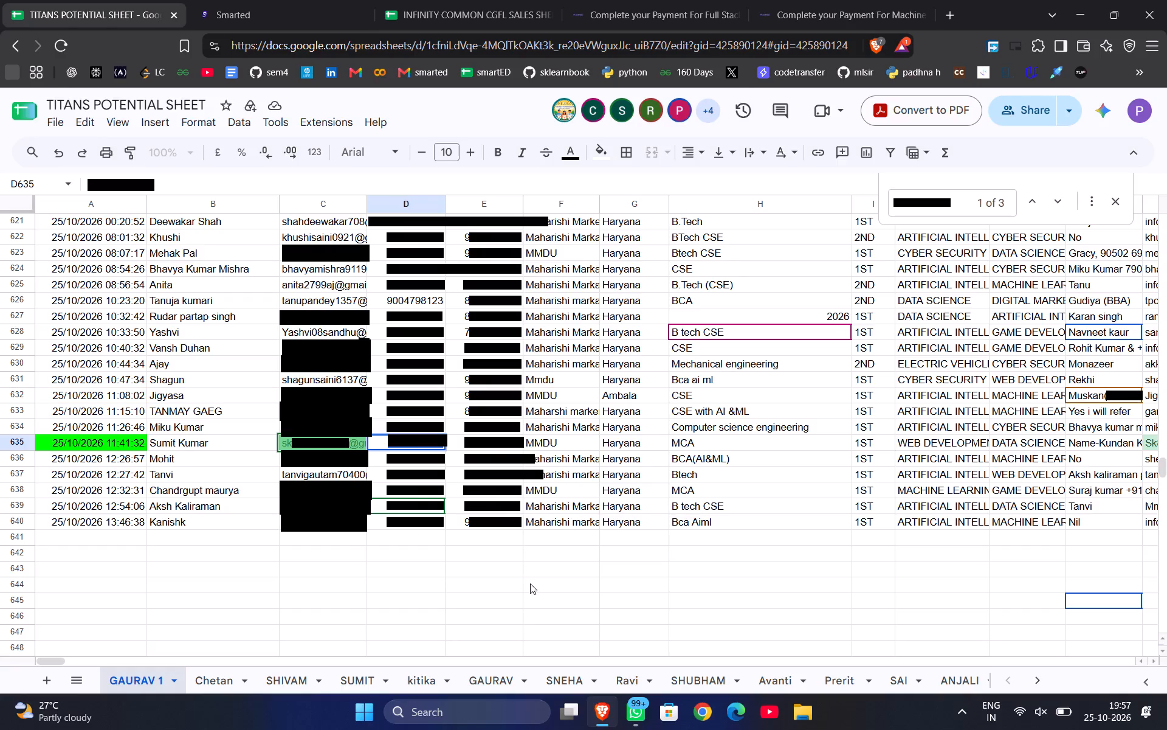
Find an unassigned lead further up and assign row 629 to kr in column O.
click(752, 500)
scroll(752, 500, left, 3)
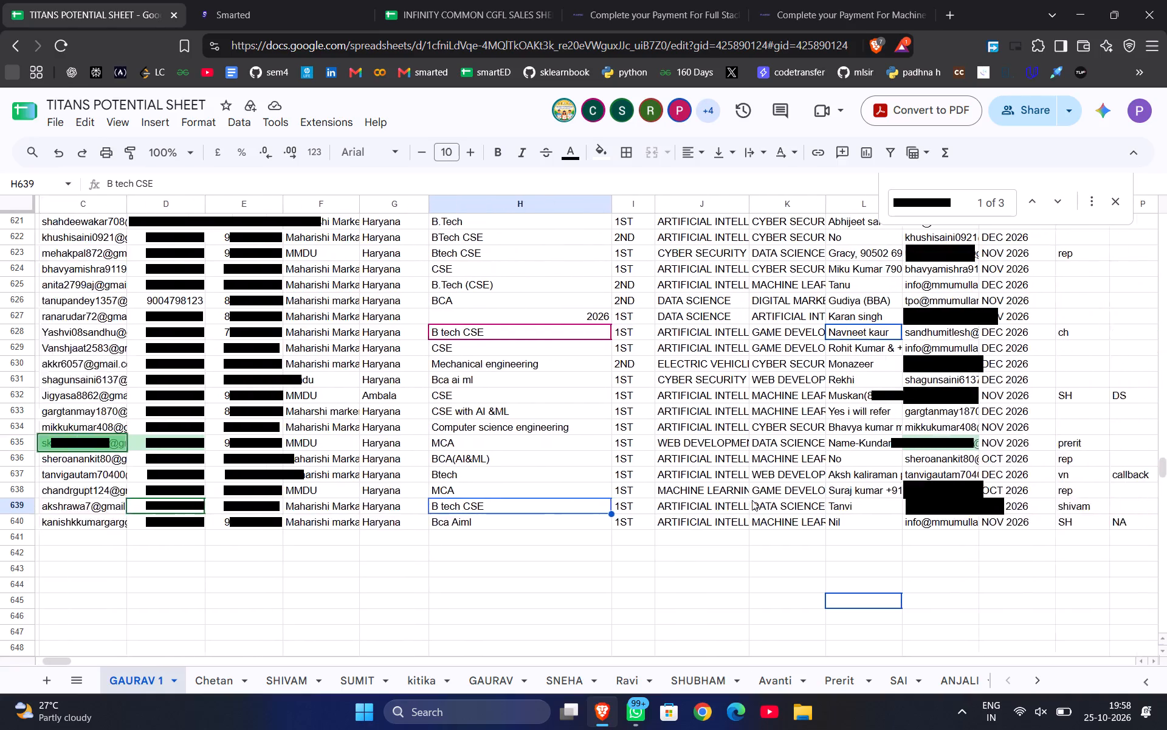
scroll(752, 500, left, 2)
scroll(742, 402, up, 1)
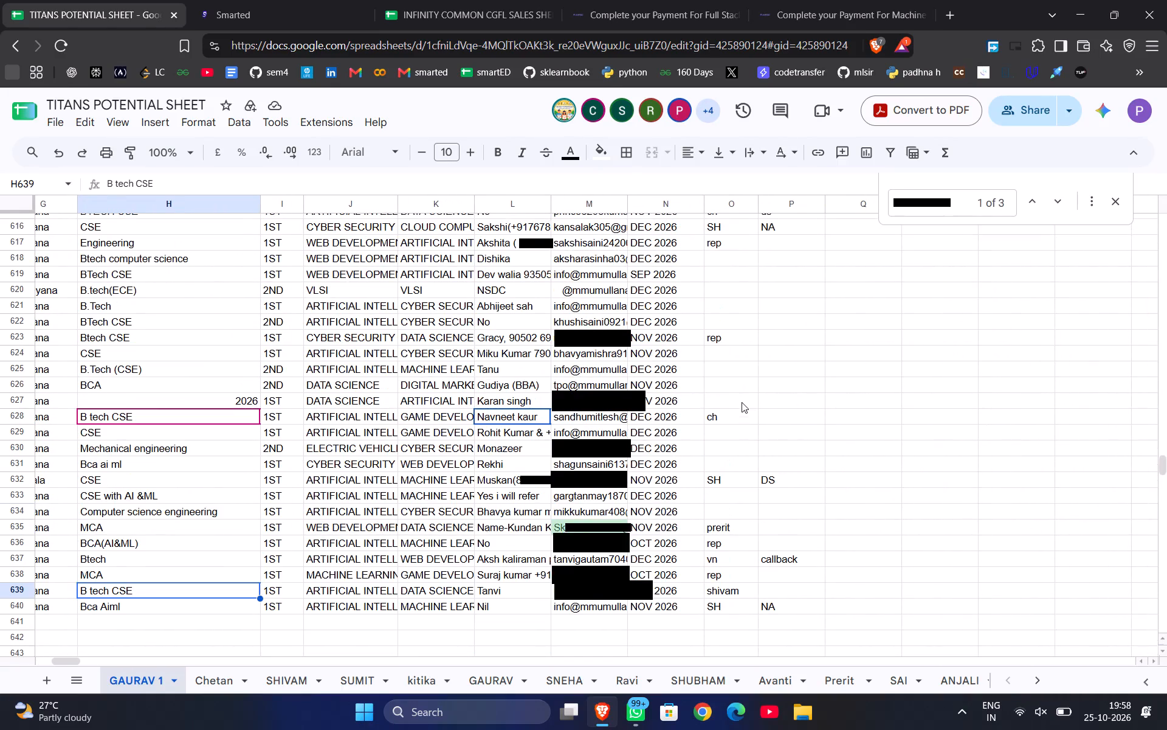
click(714, 384)
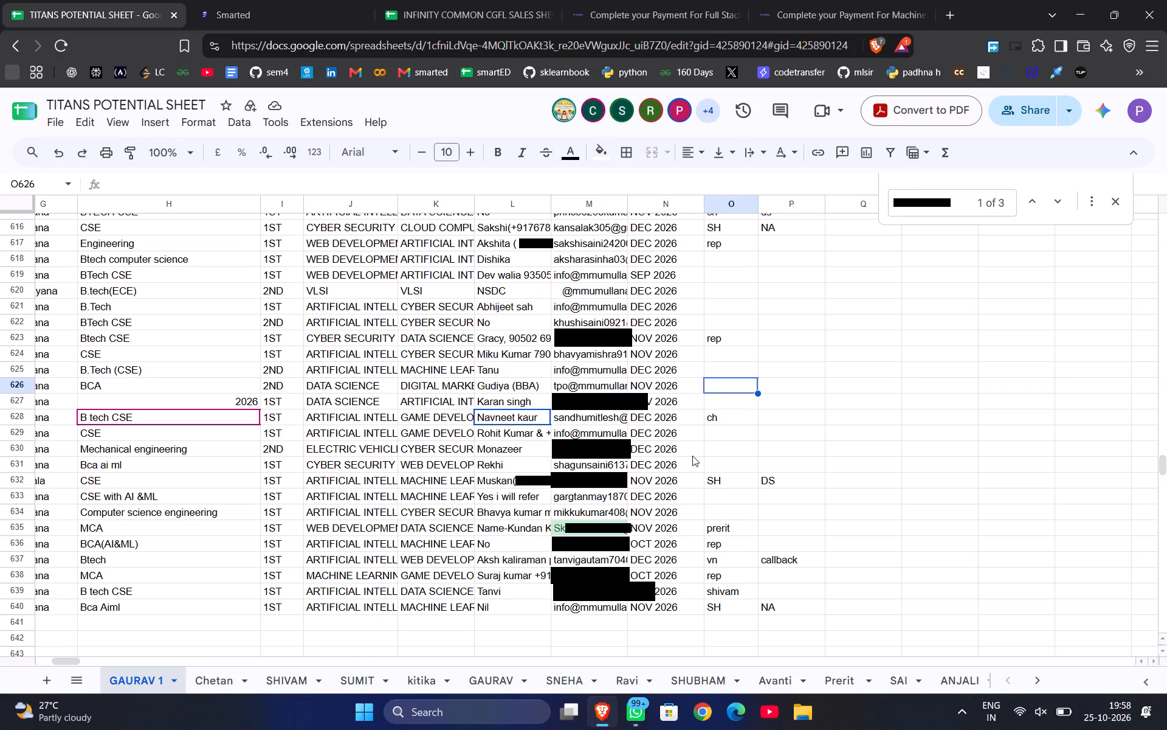
click(719, 440)
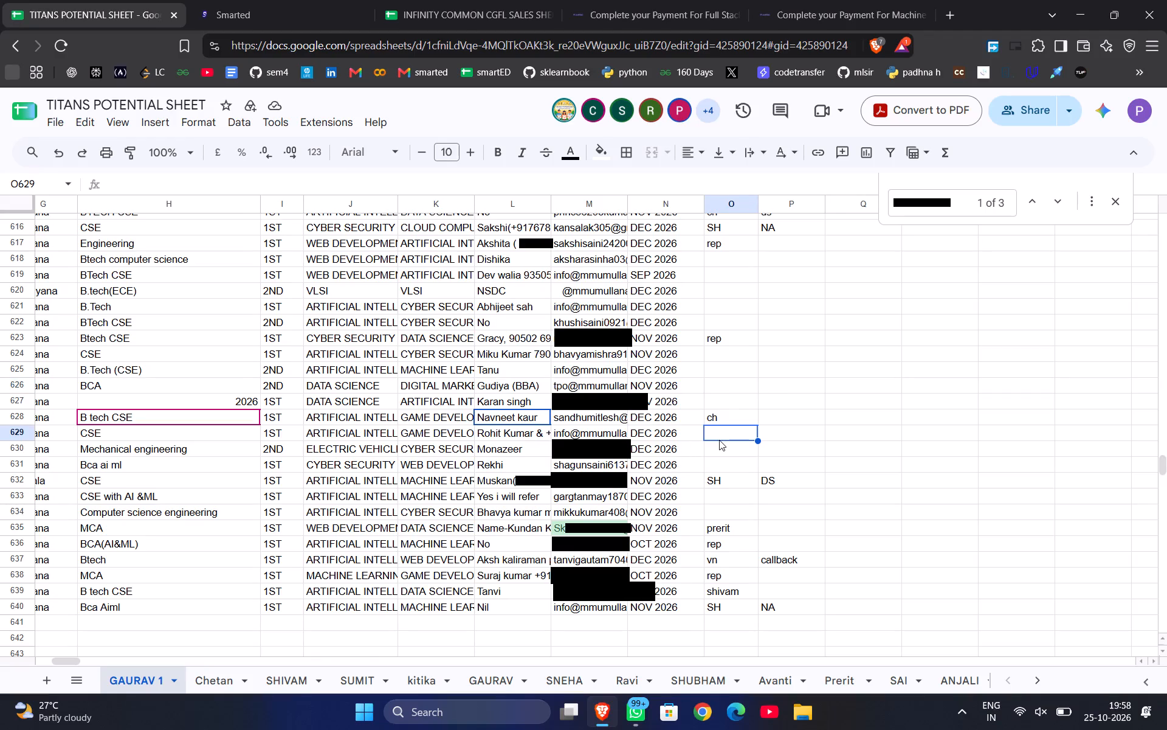
text(kr)
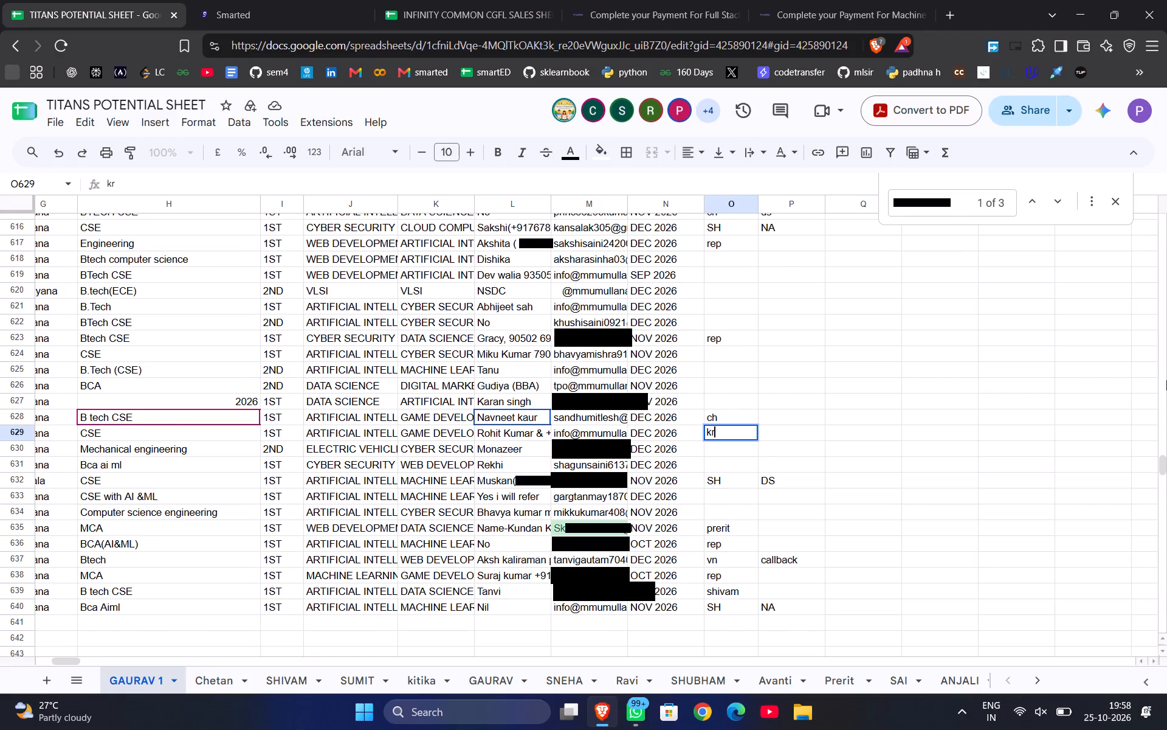
Search the sheet for the phone number in row 629 to check that lead for duplicates.
scroll(1166, 380, right, 4)
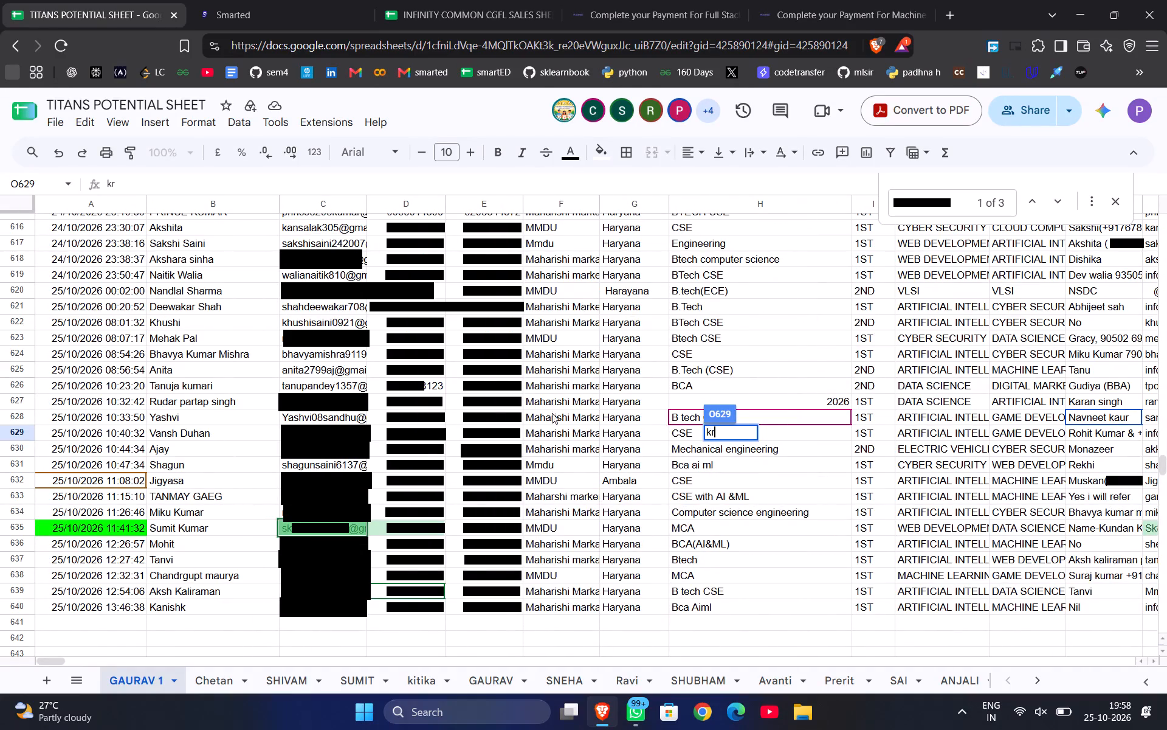
click(401, 429)
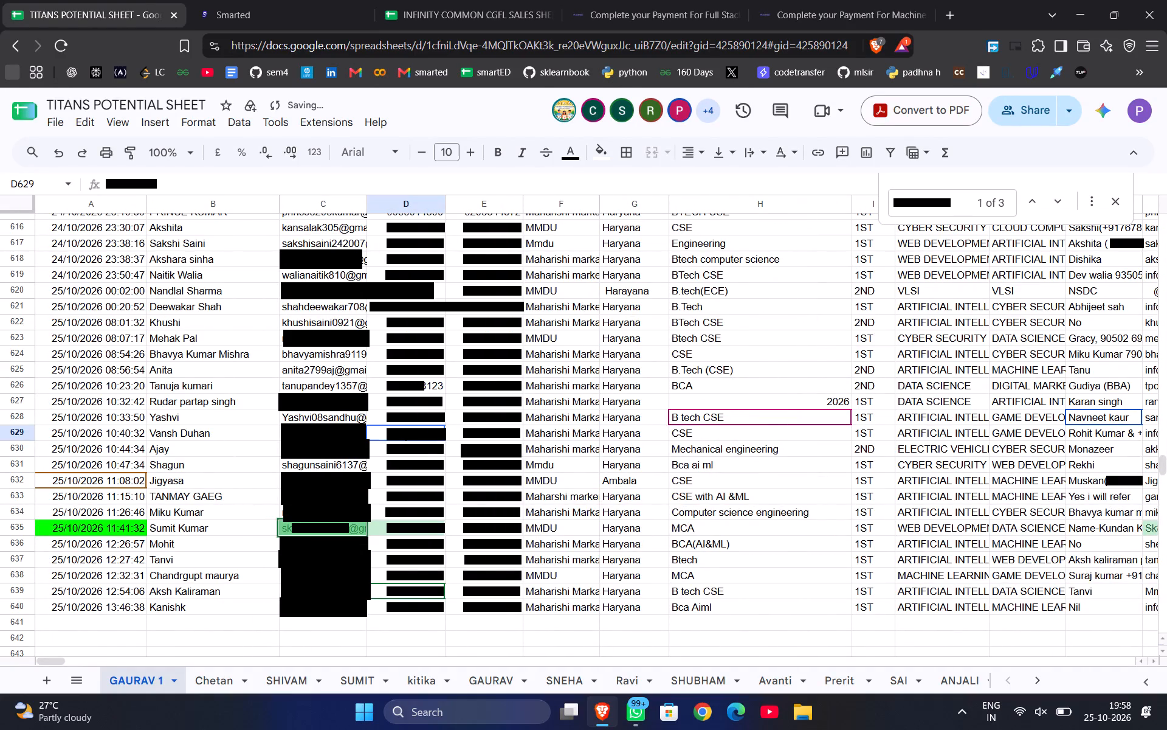
key(ctrl+c)
key(ctrl+f)
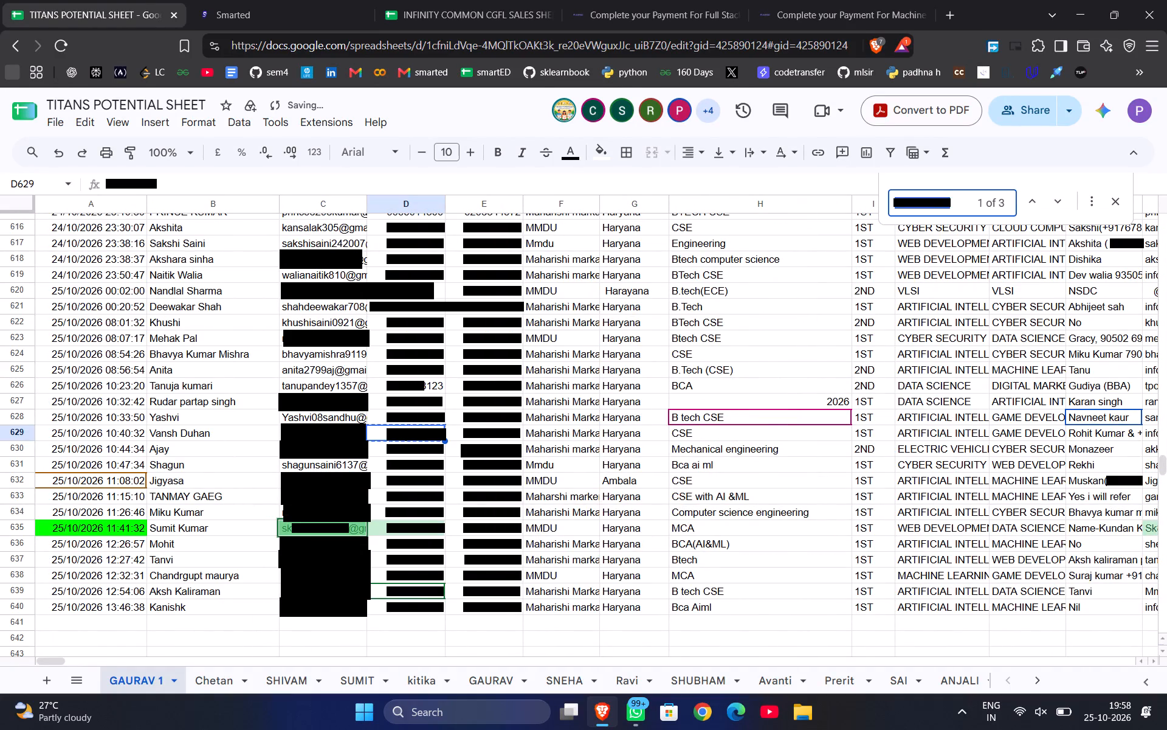
key(ctrl+v)
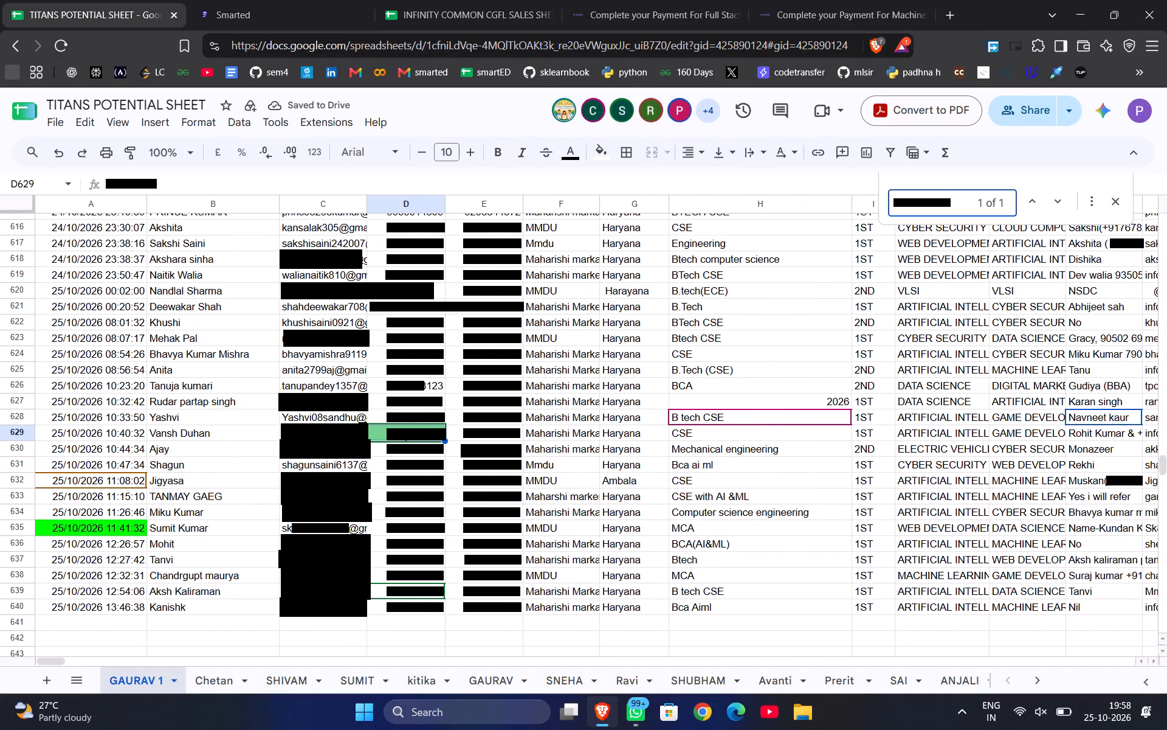
key(Return)
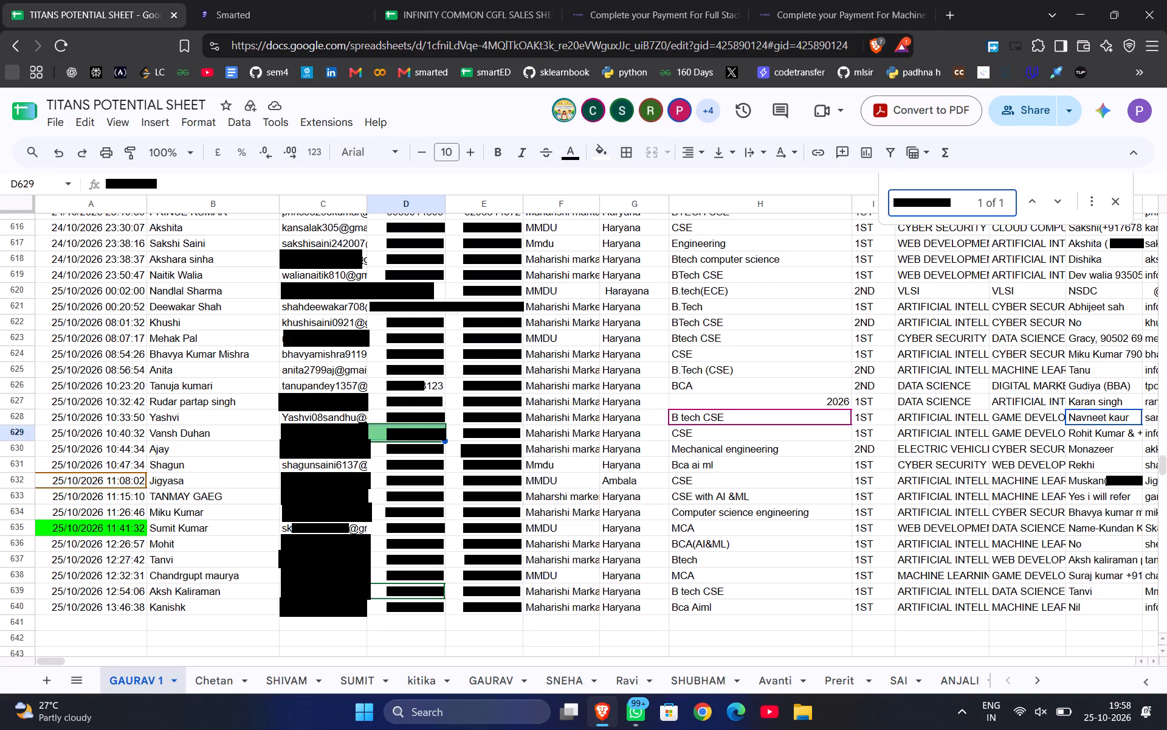
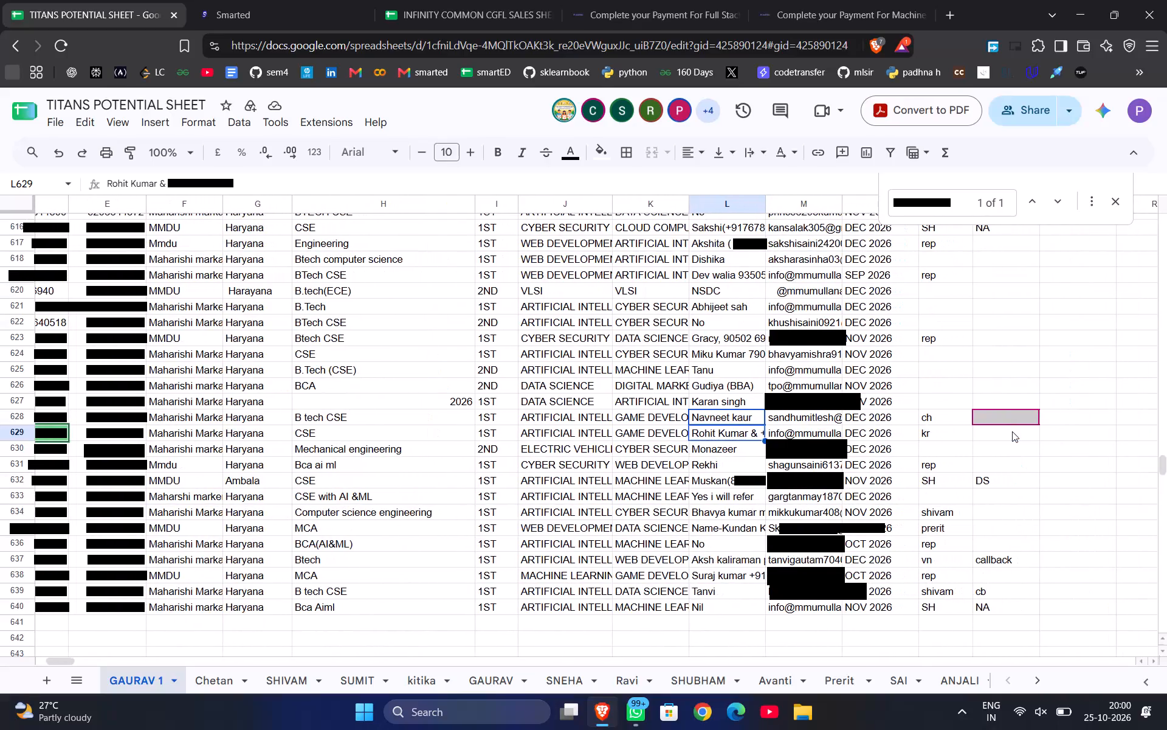
Look through the lead rows from about 454 to 640, checking the assignee and call-status columns.
click(1012, 431)
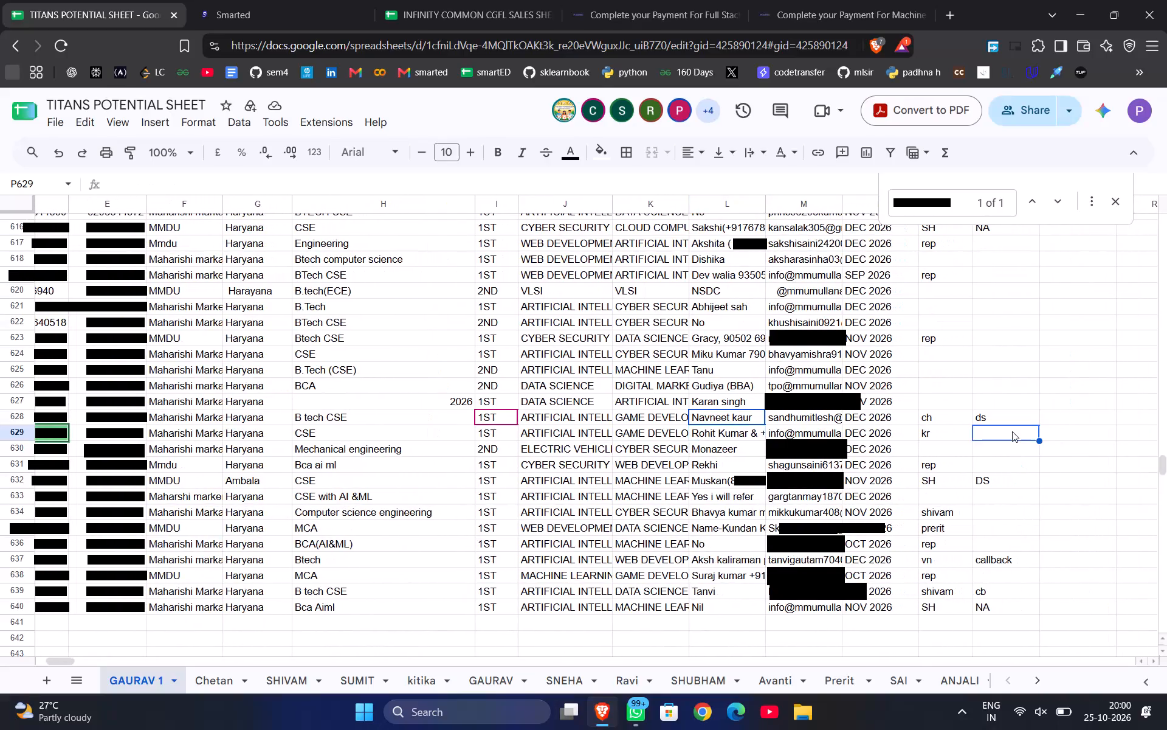
scroll(1012, 431, up, 4)
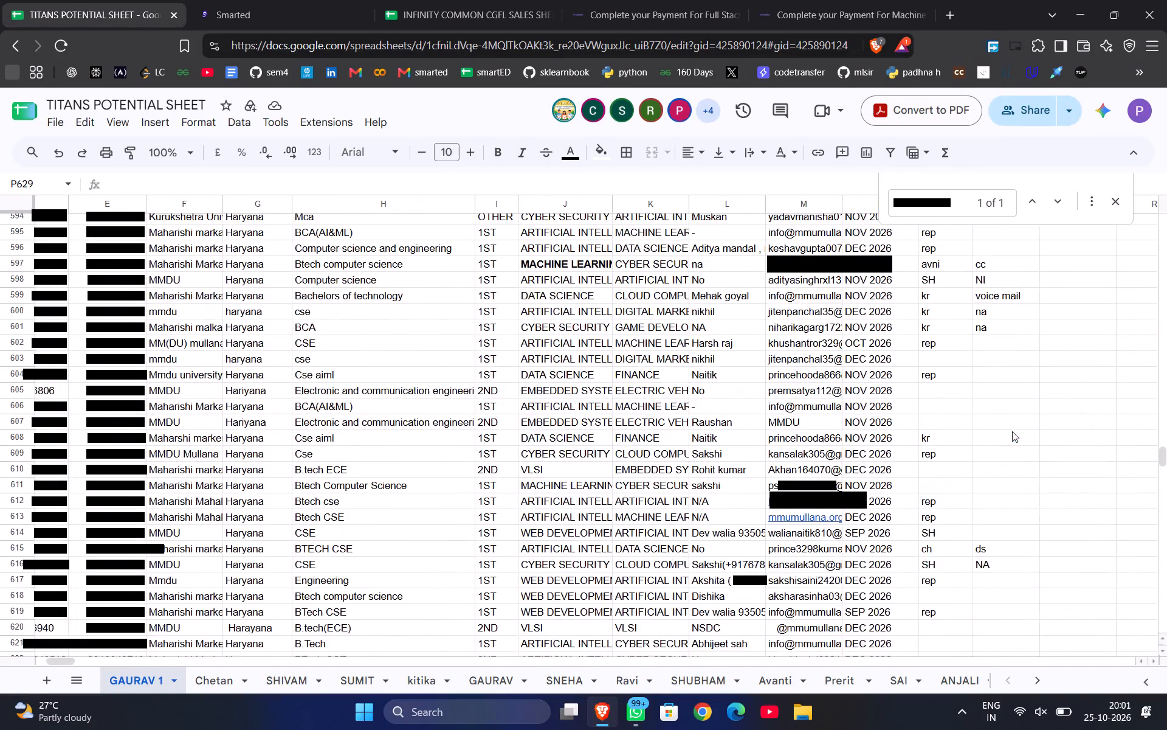
scroll(1012, 431, up, 8)
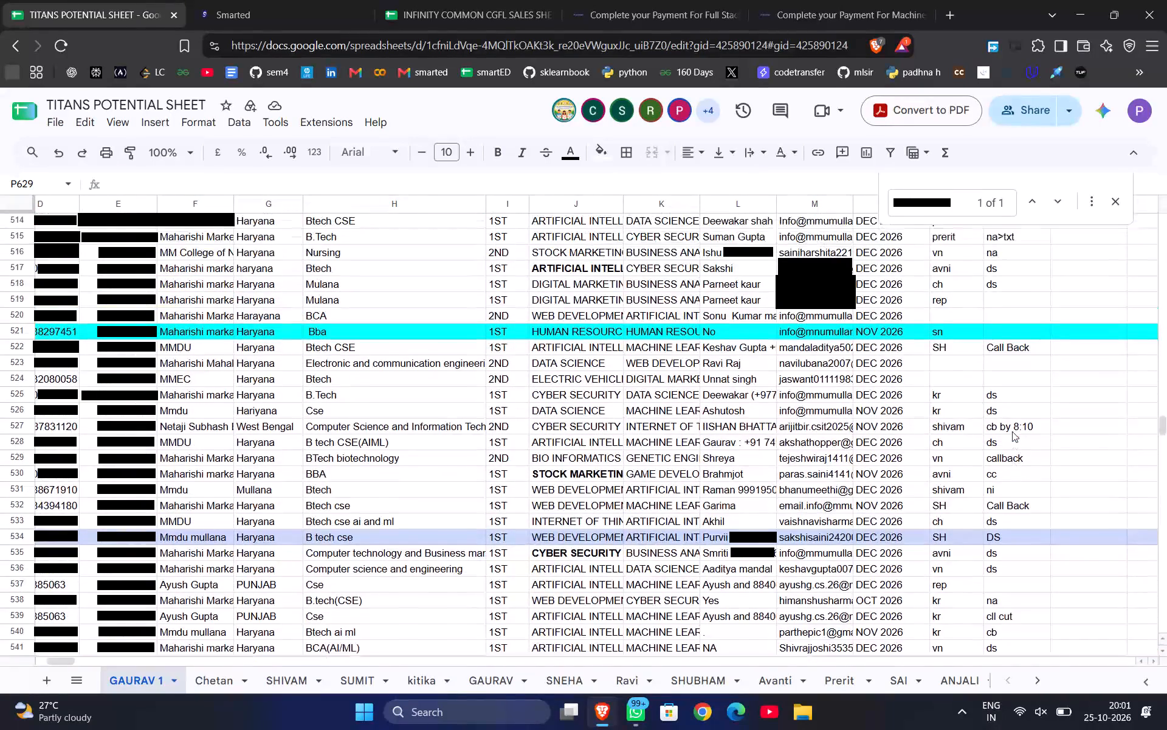
scroll(1012, 431, up, 7)
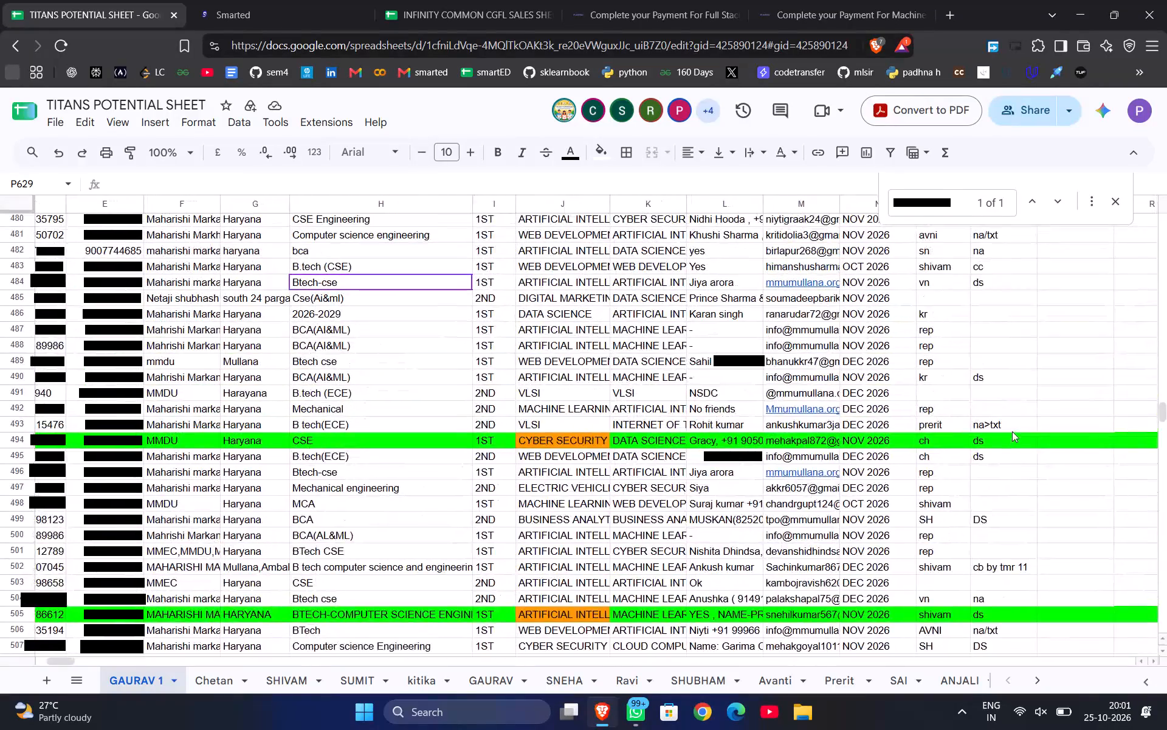
scroll(1012, 431, up, 2)
scroll(1012, 431, down, 1)
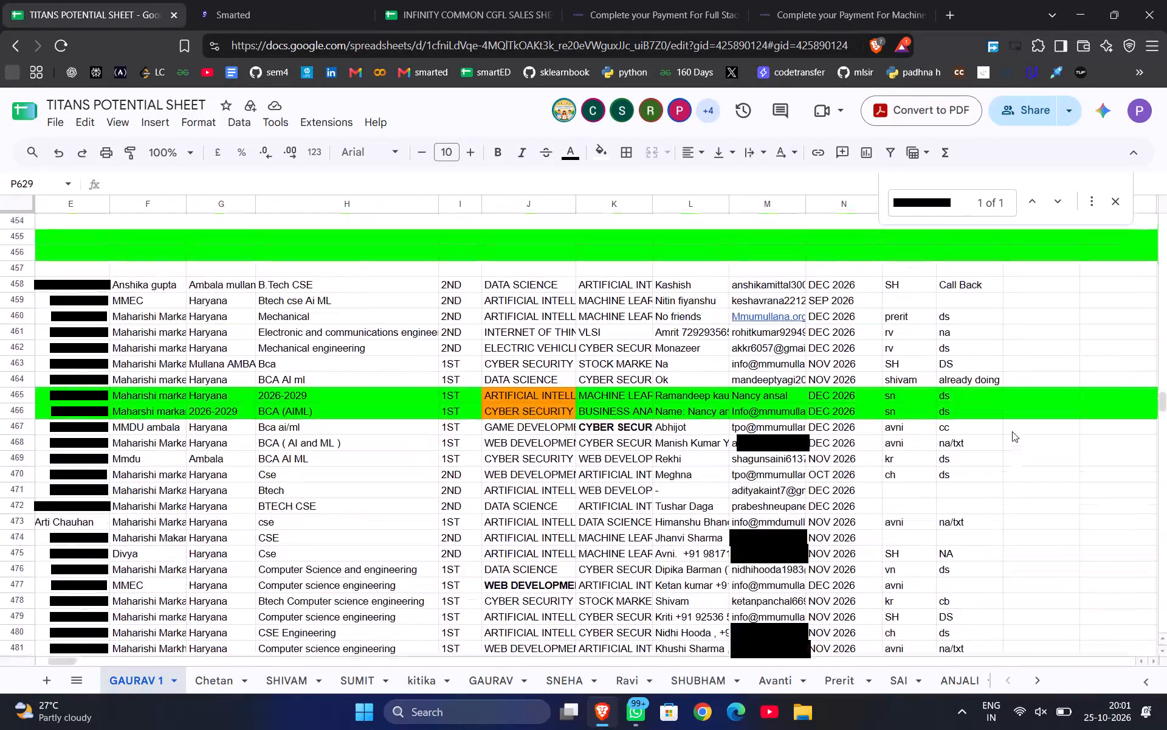
scroll(1012, 431, down, 1)
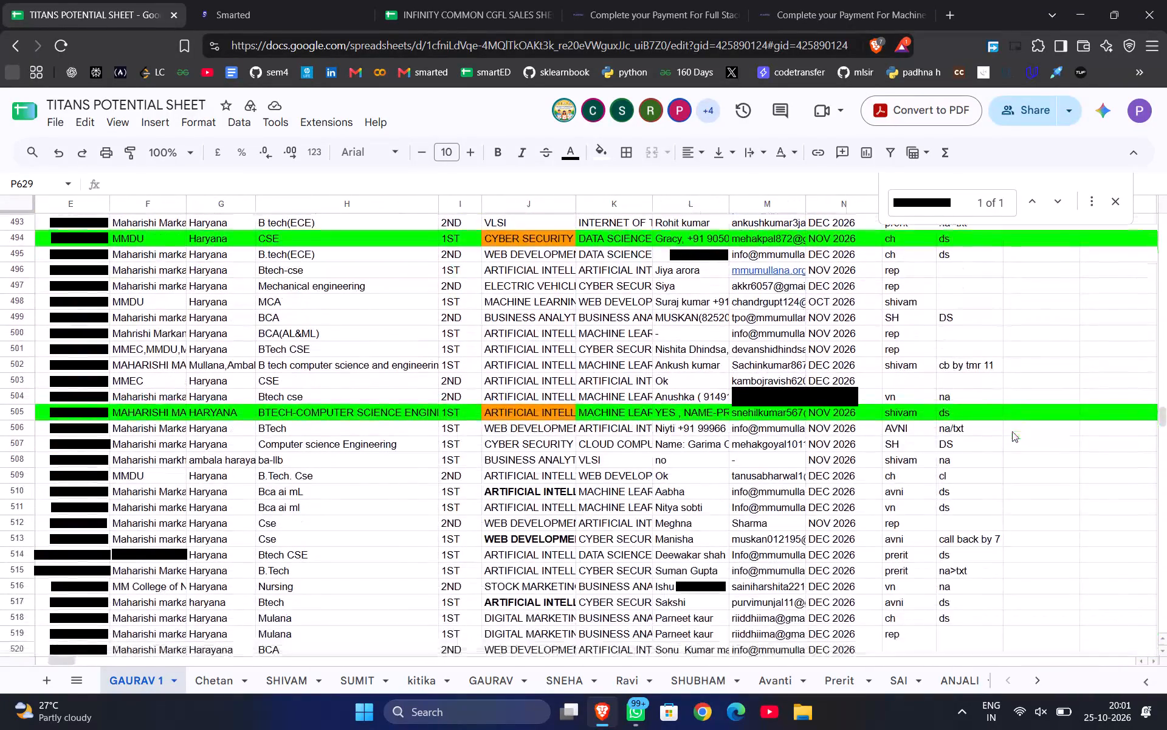
scroll(1017, 400, down, 4)
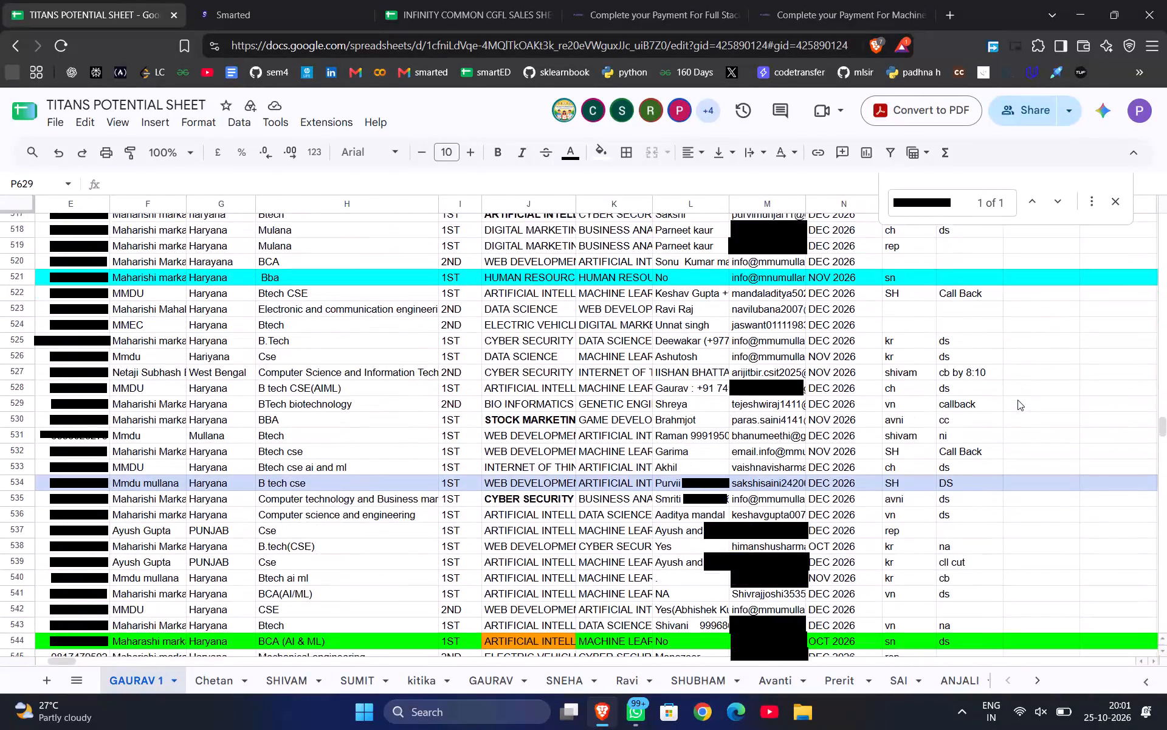
scroll(1017, 400, down, 5)
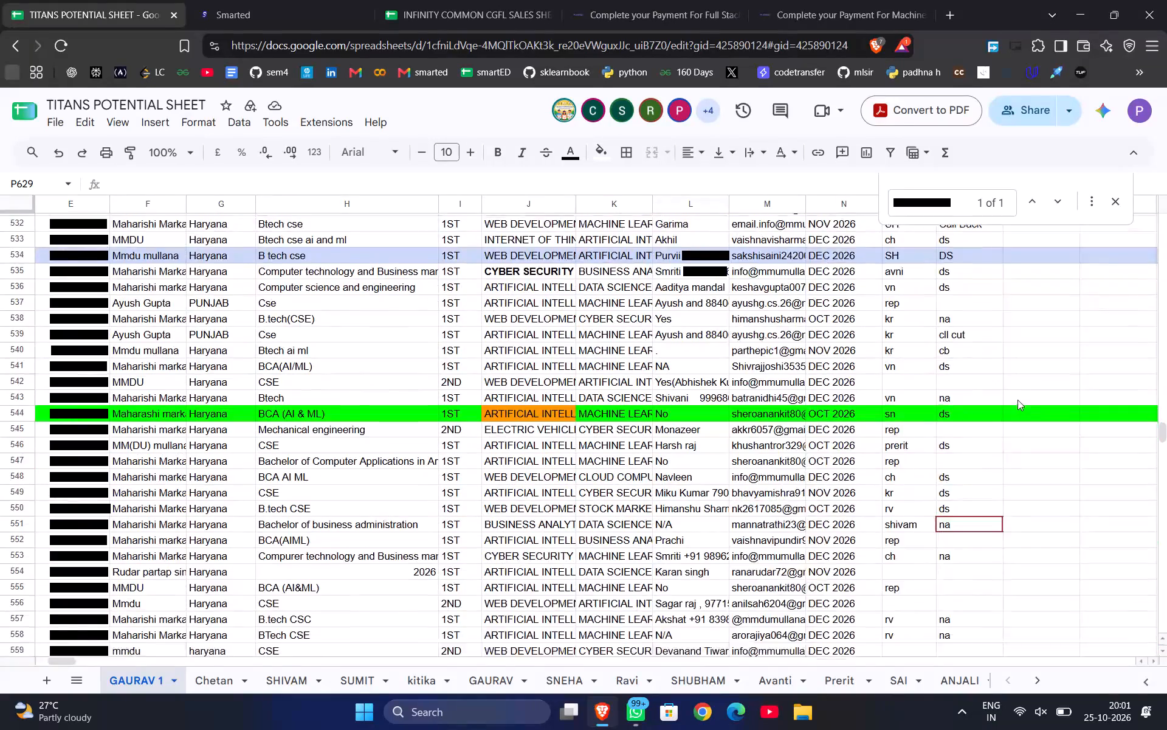
scroll(1017, 400, down, 4)
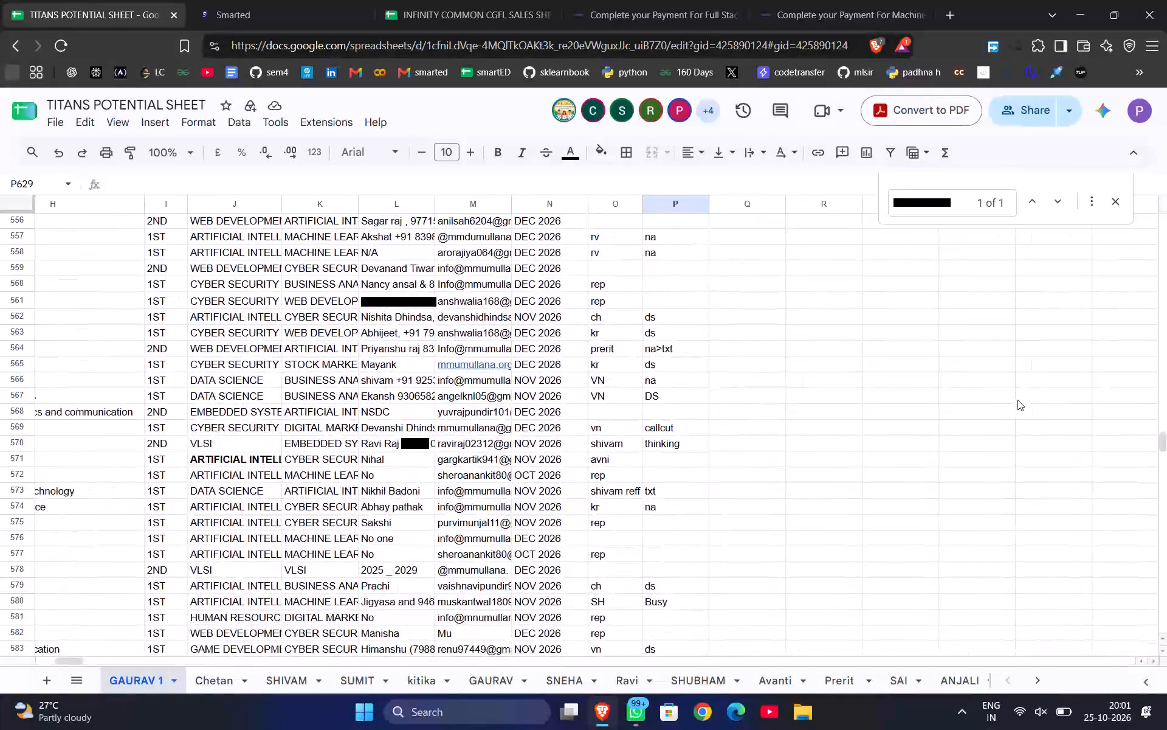
scroll(1017, 400, down, 6)
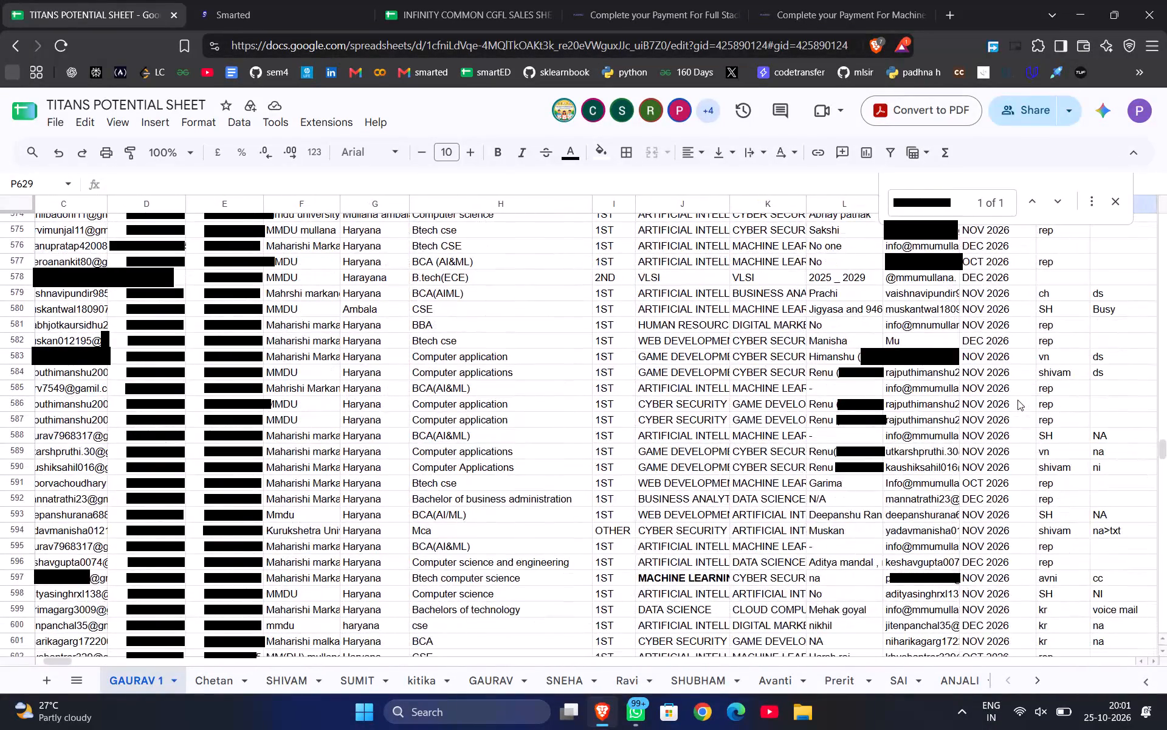
scroll(1017, 400, left, 4)
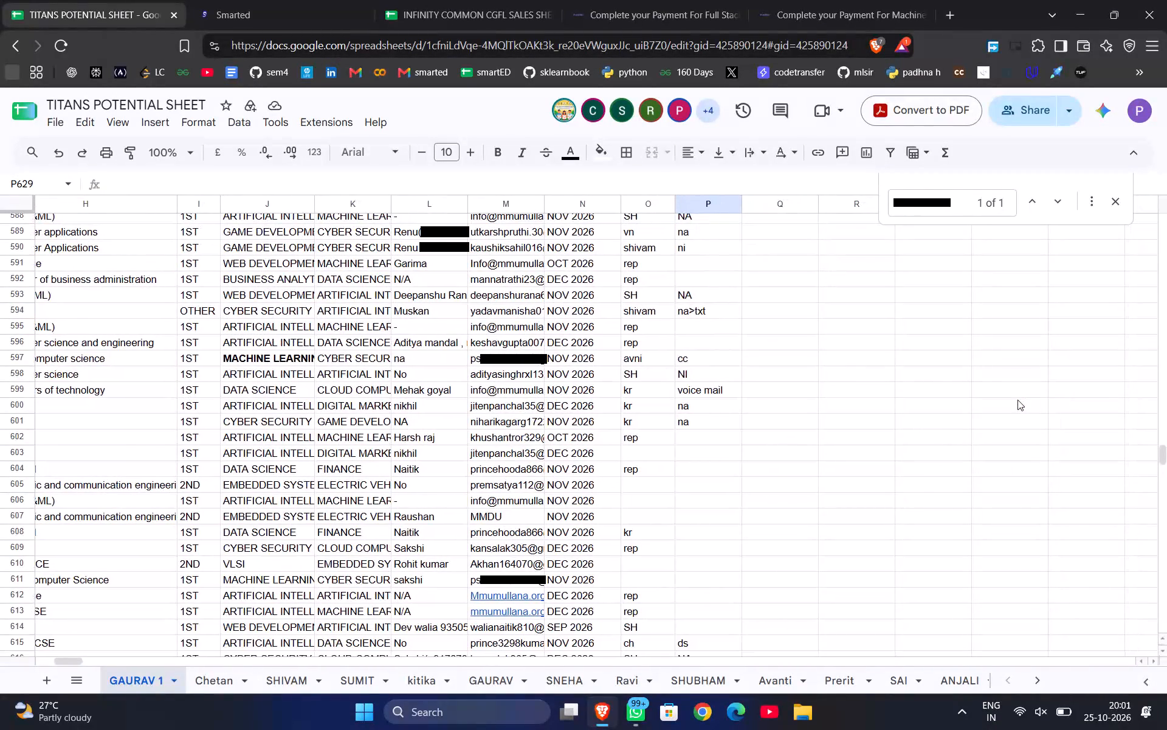
scroll(1017, 400, right, 3)
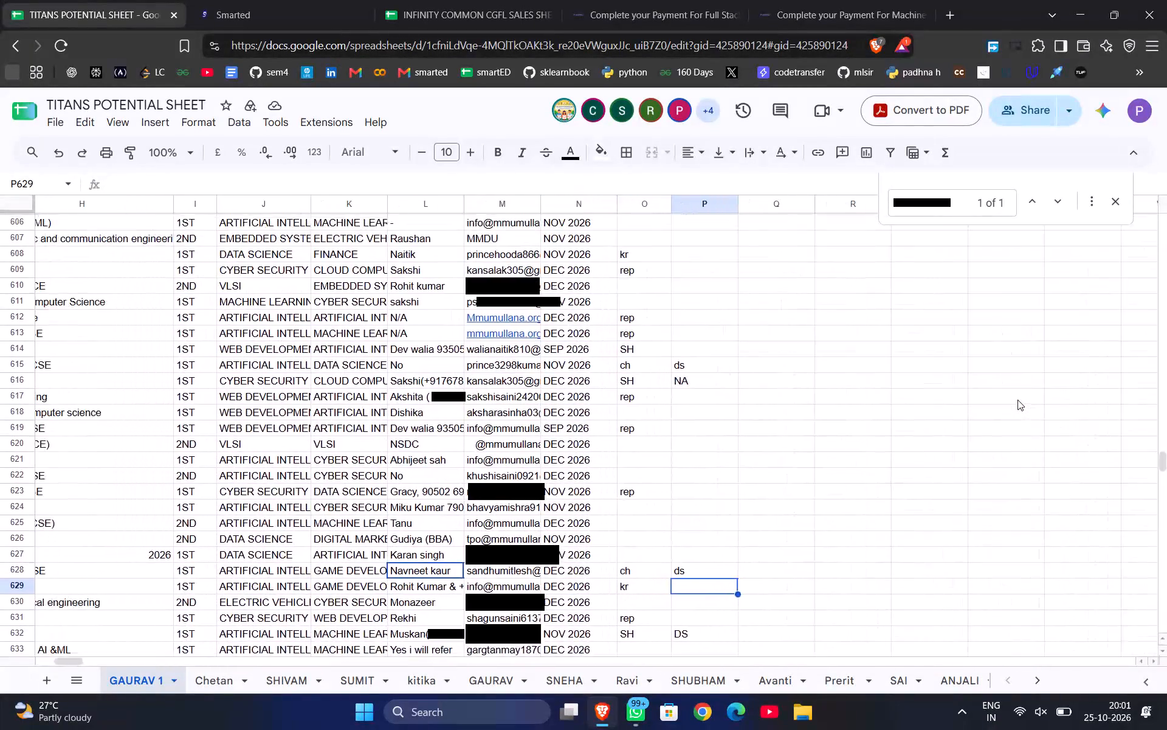
scroll(1017, 400, right, 16)
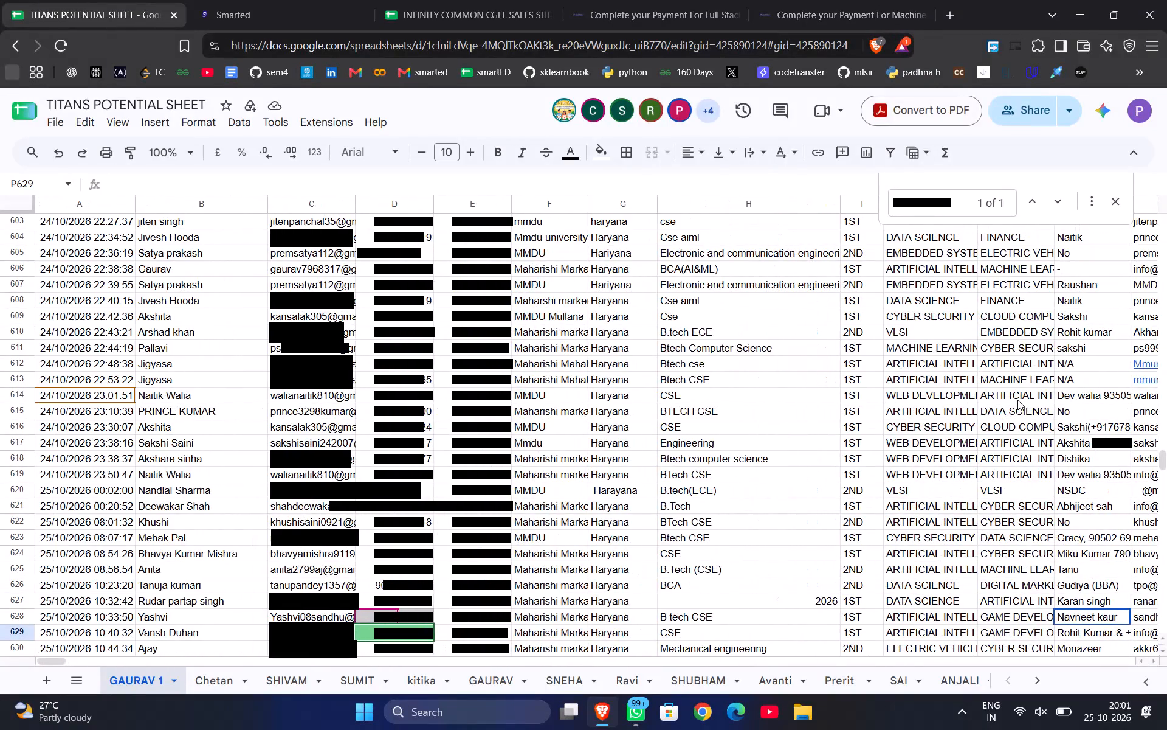
scroll(1017, 400, left, 9)
scroll(1017, 400, down, 4)
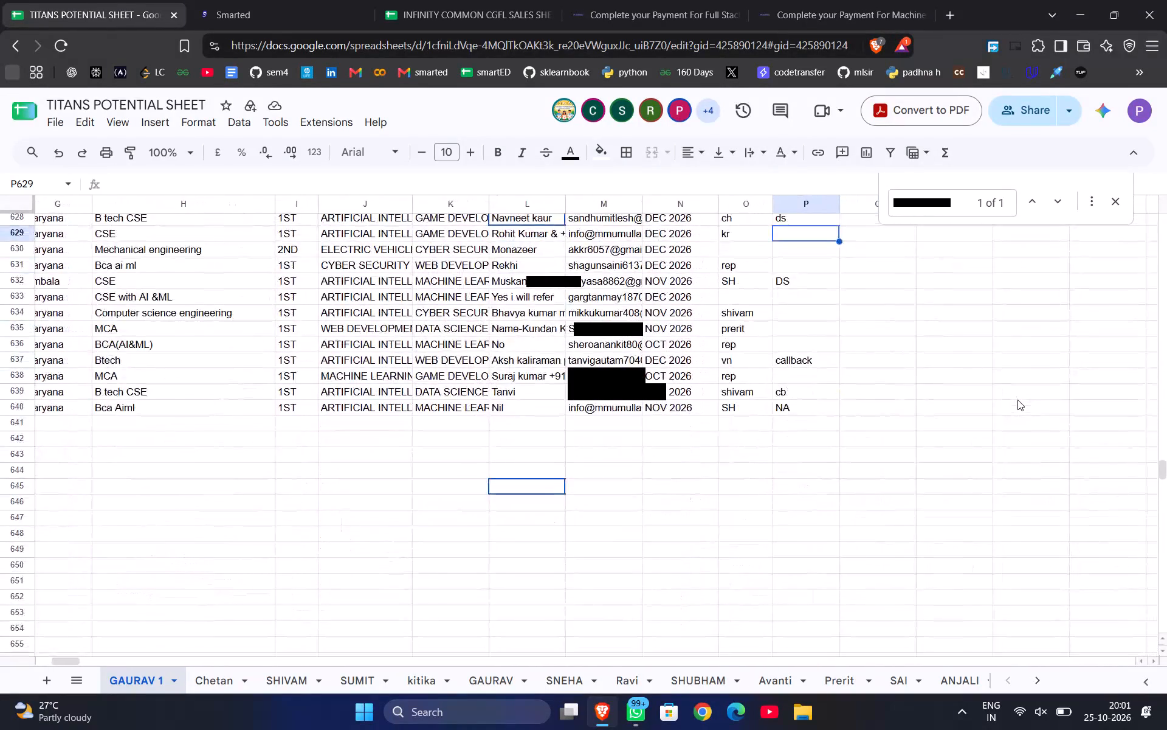
scroll(1017, 400, up, 1)
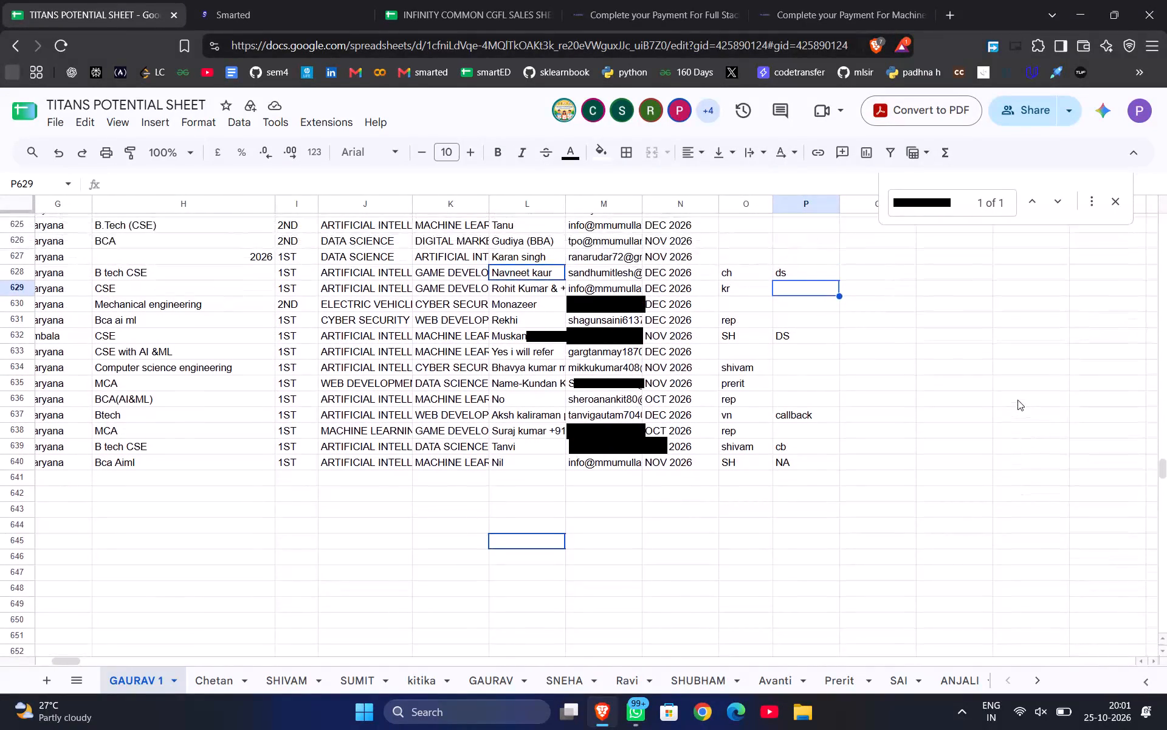
scroll(1017, 400, right, 2)
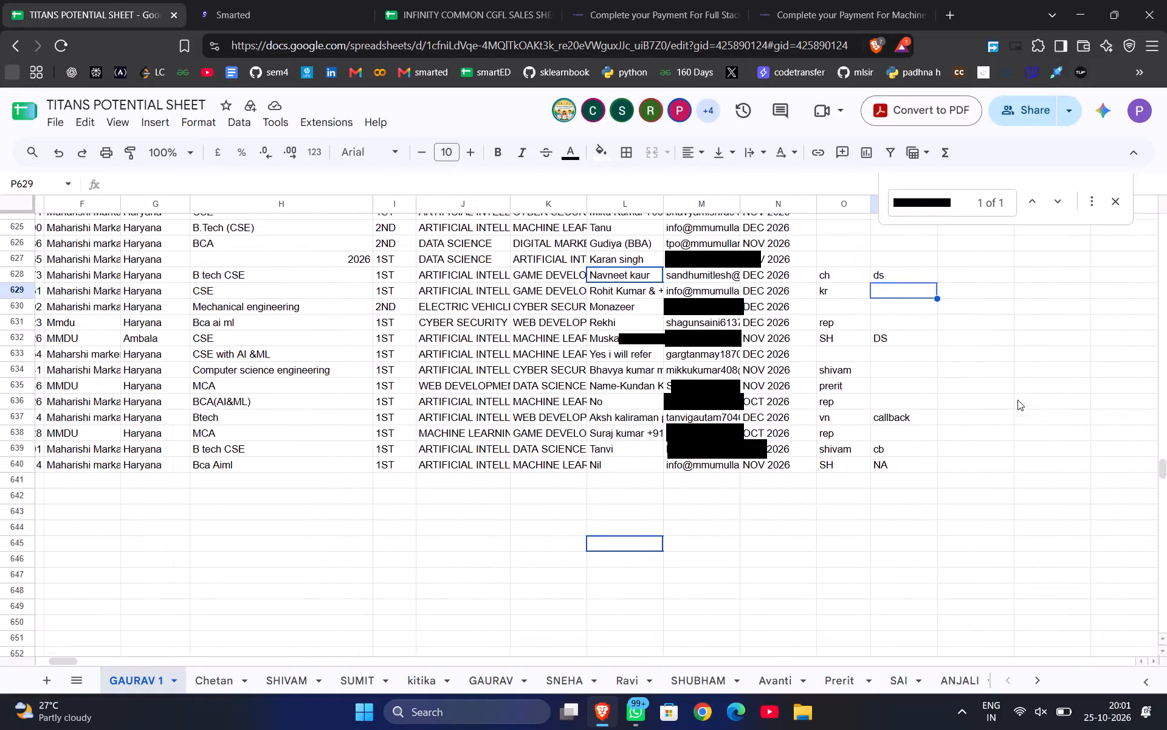
Review the leads above row 629 again up to row 458, comparing their contact details, assignees and call statuses.
click(467, 291)
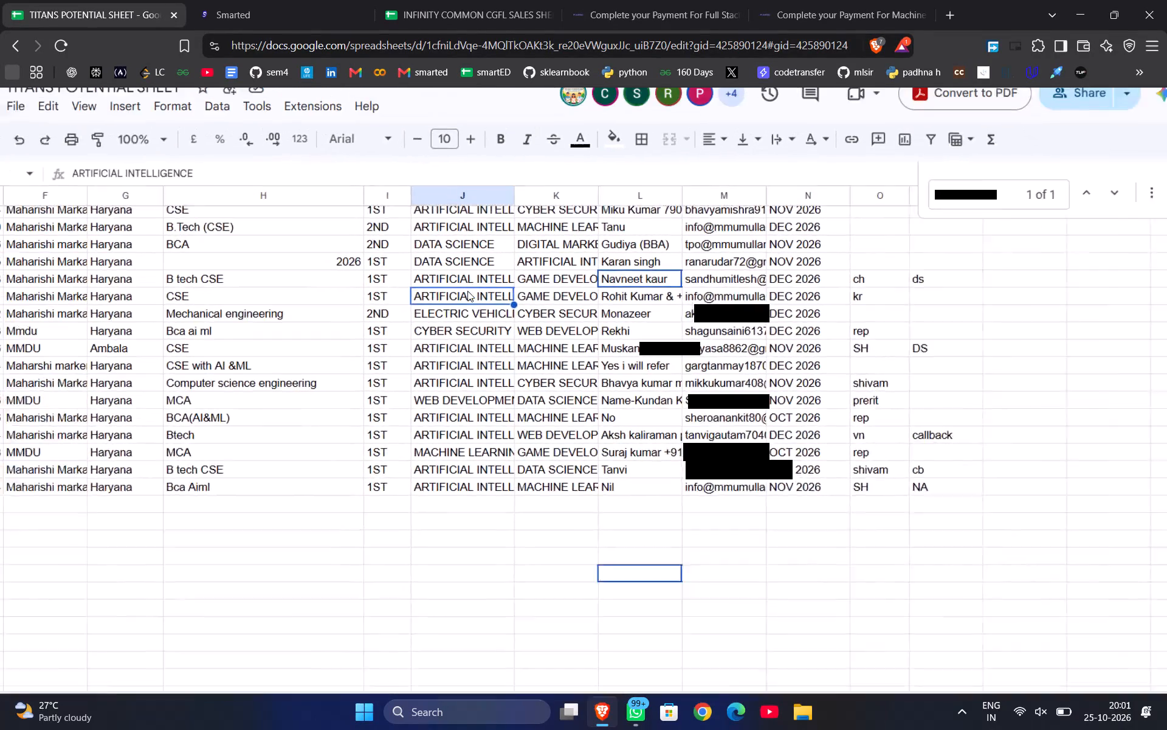
scroll(467, 291, right, 1)
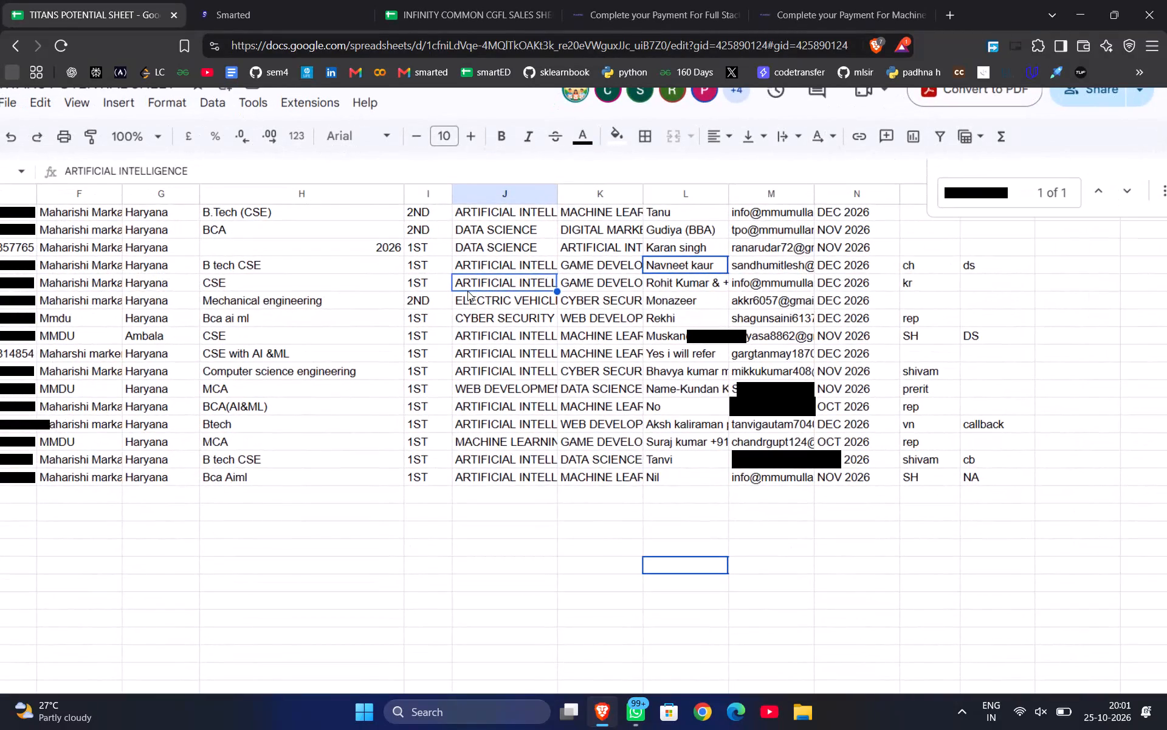
scroll(467, 291, up, 1)
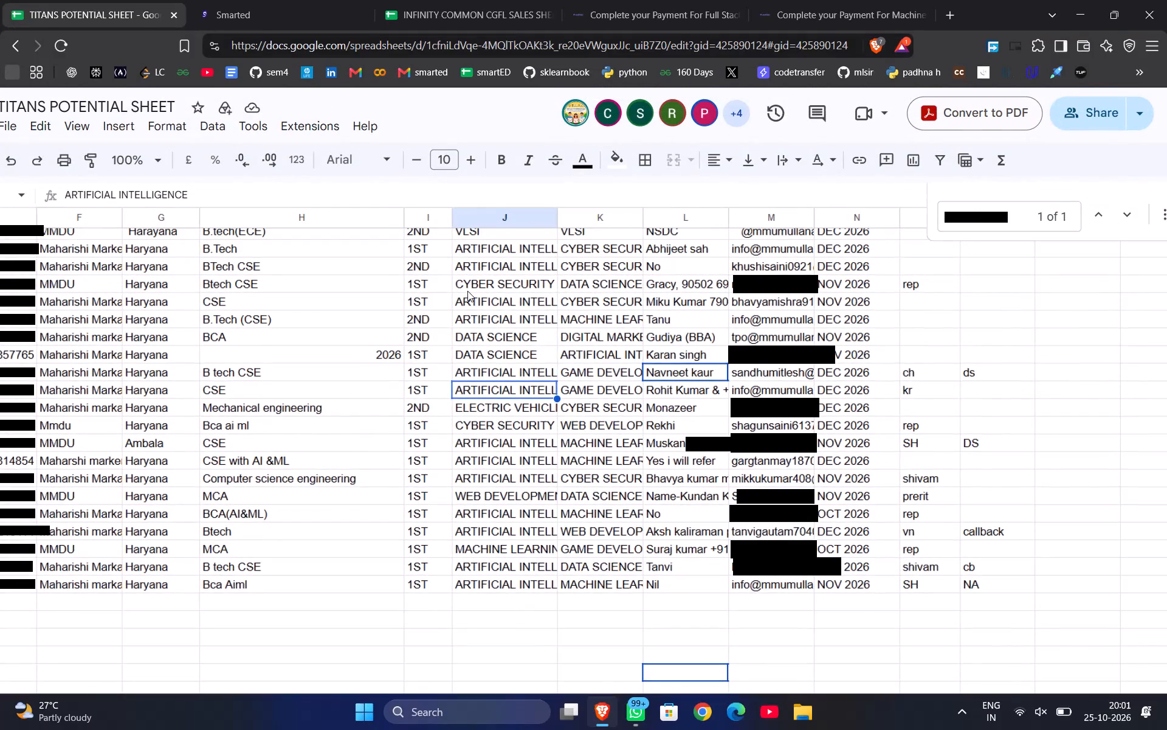
scroll(467, 291, up, 1)
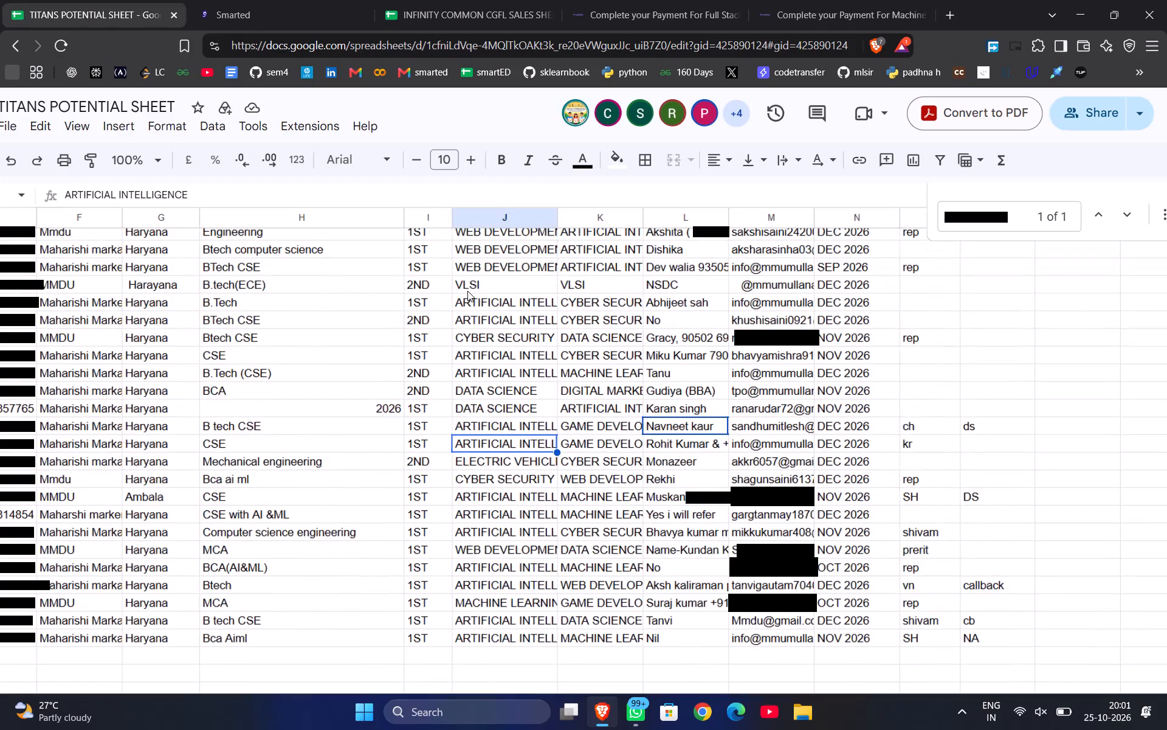
scroll(467, 291, up, 5)
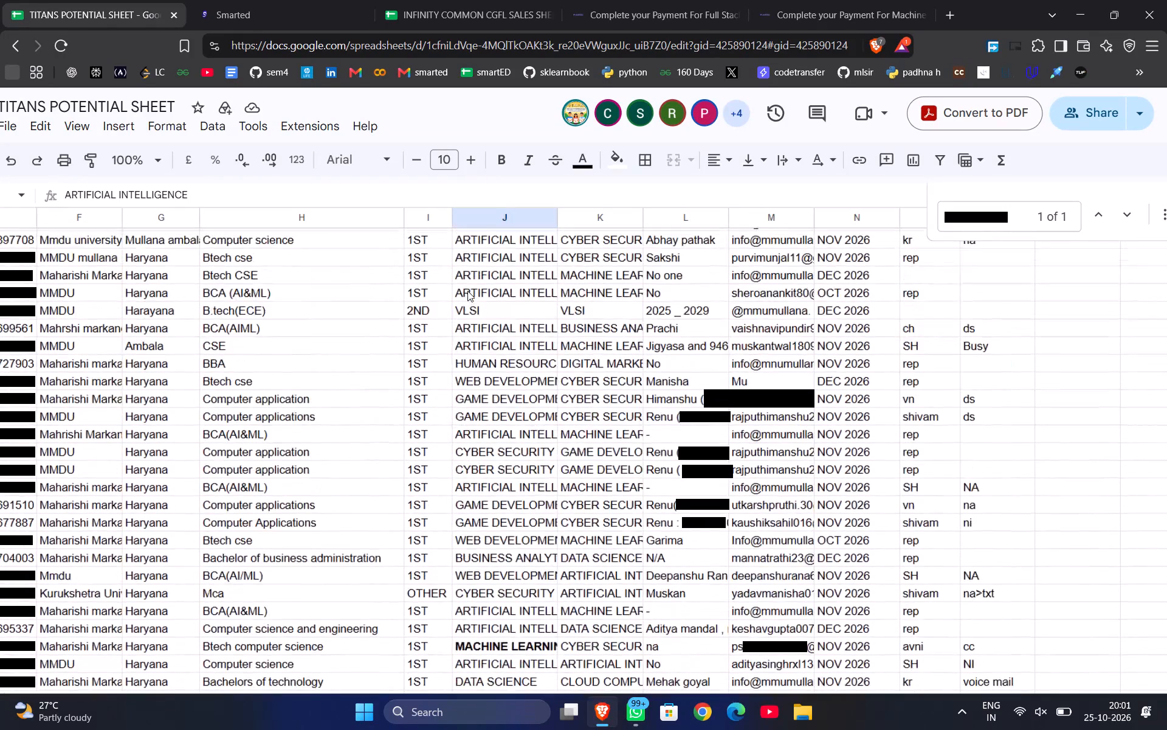
scroll(467, 291, up, 9)
scroll(467, 291, down, 5)
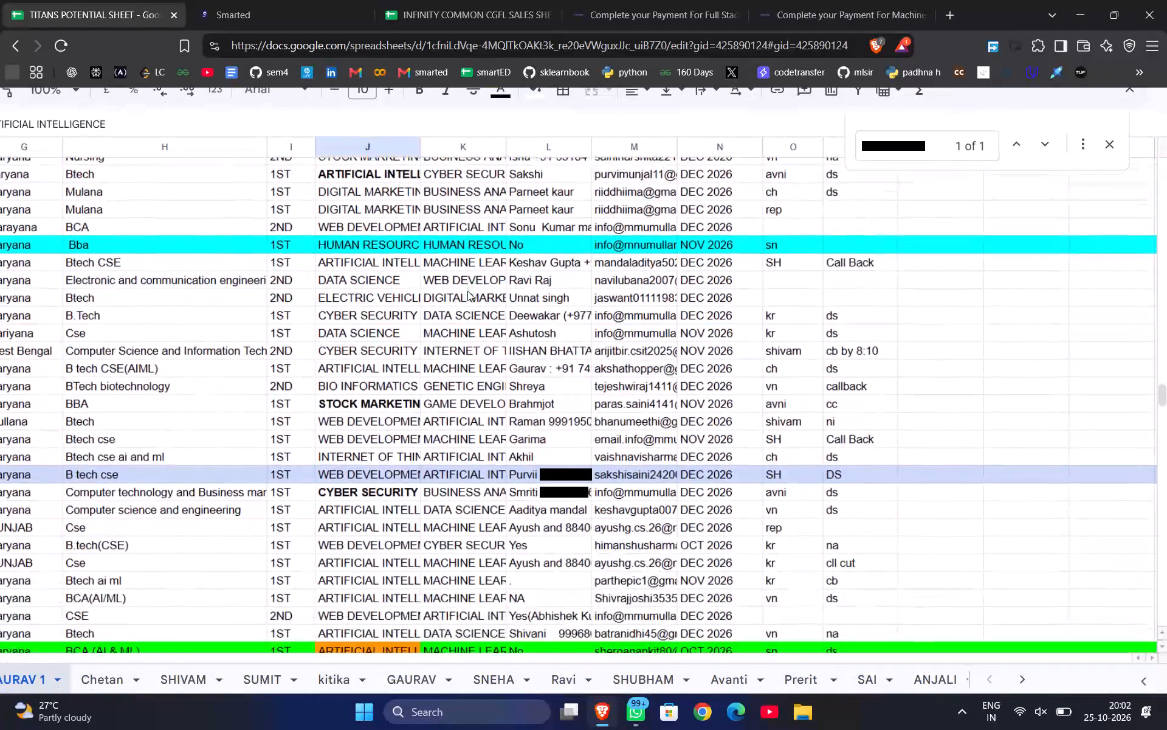
scroll(467, 291, down, 1)
scroll(467, 291, up, 3)
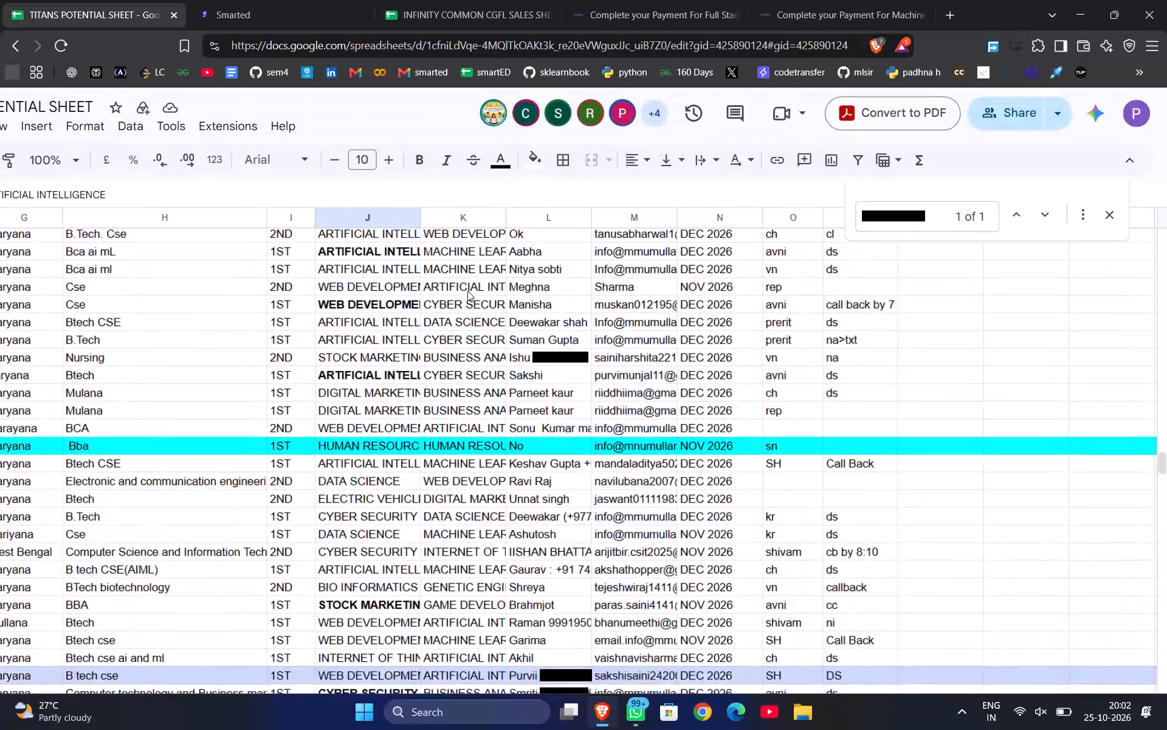
scroll(467, 291, up, 6)
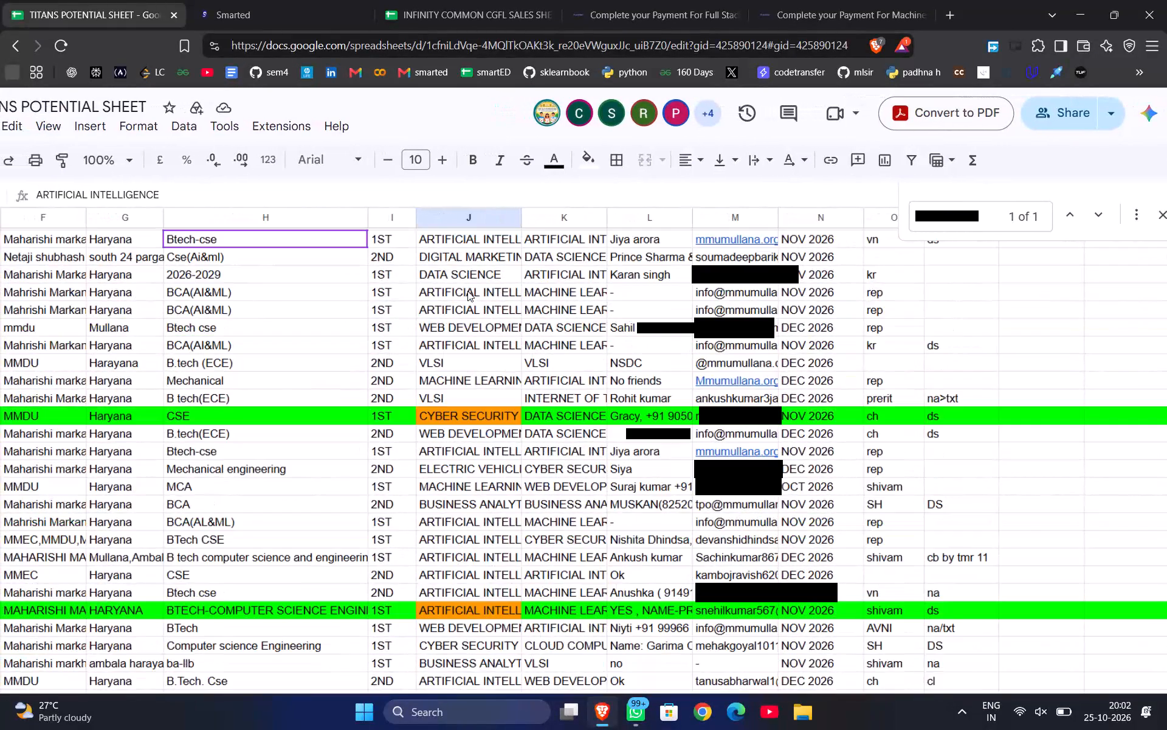
scroll(467, 291, right, 9)
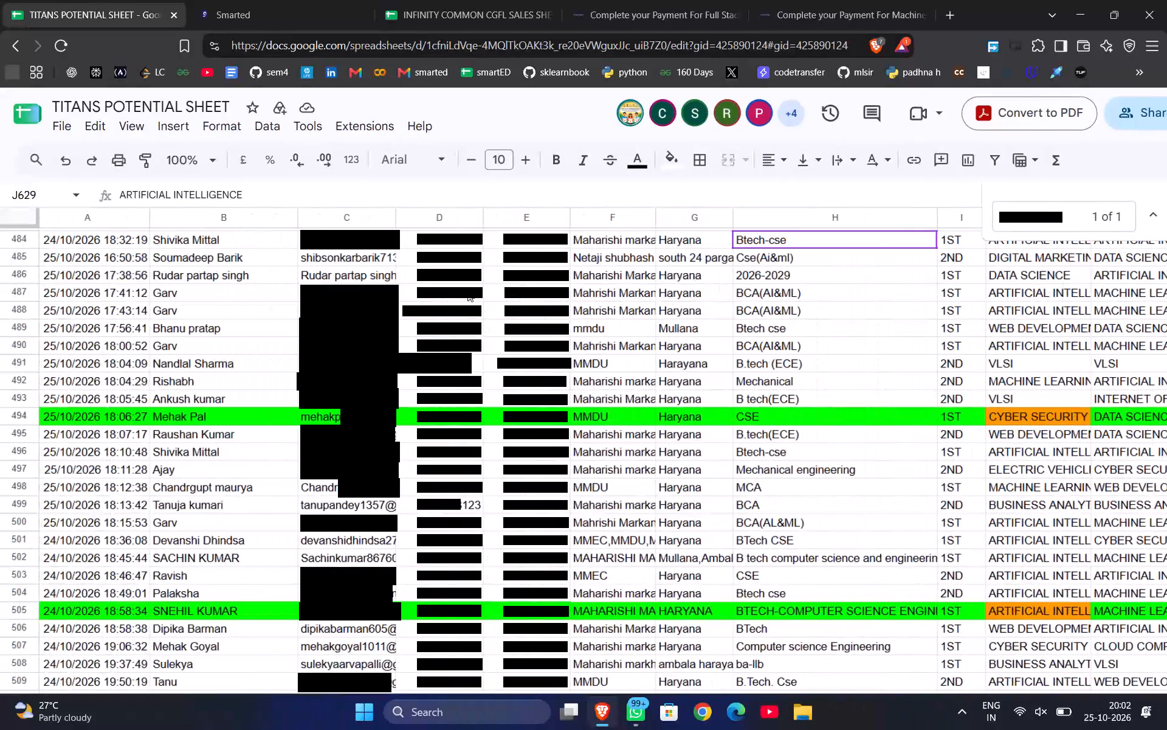
scroll(467, 291, up, 2)
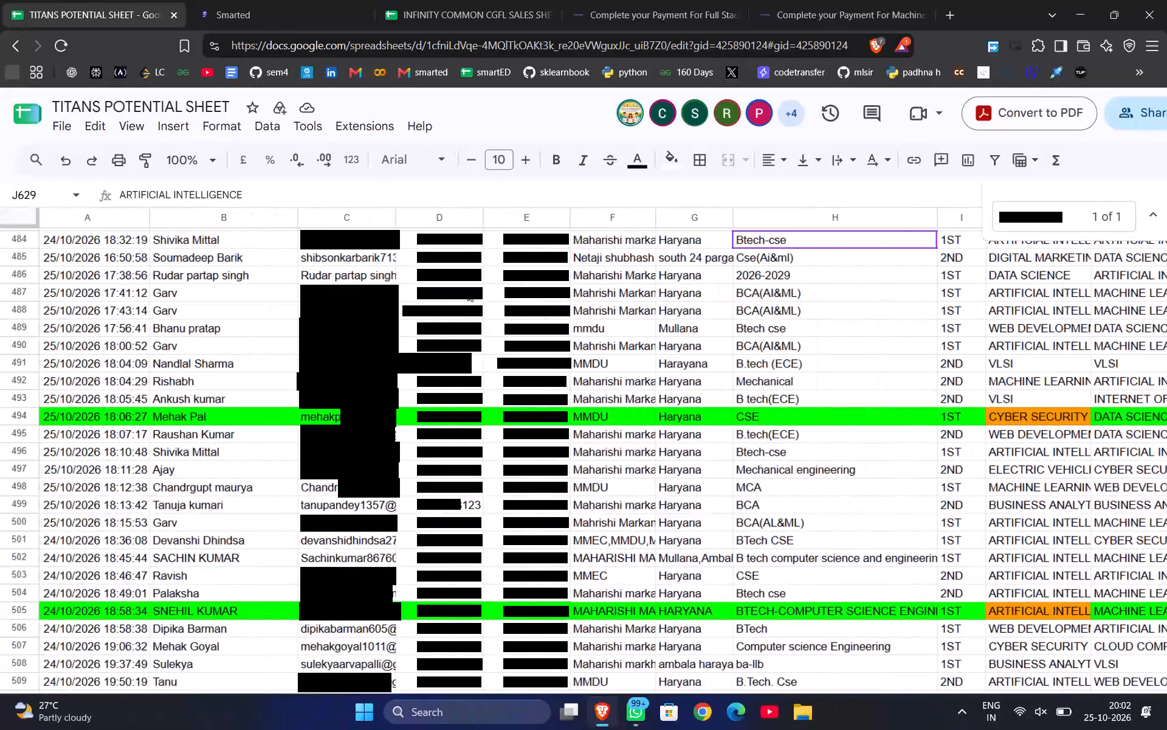
scroll(467, 291, up, 4)
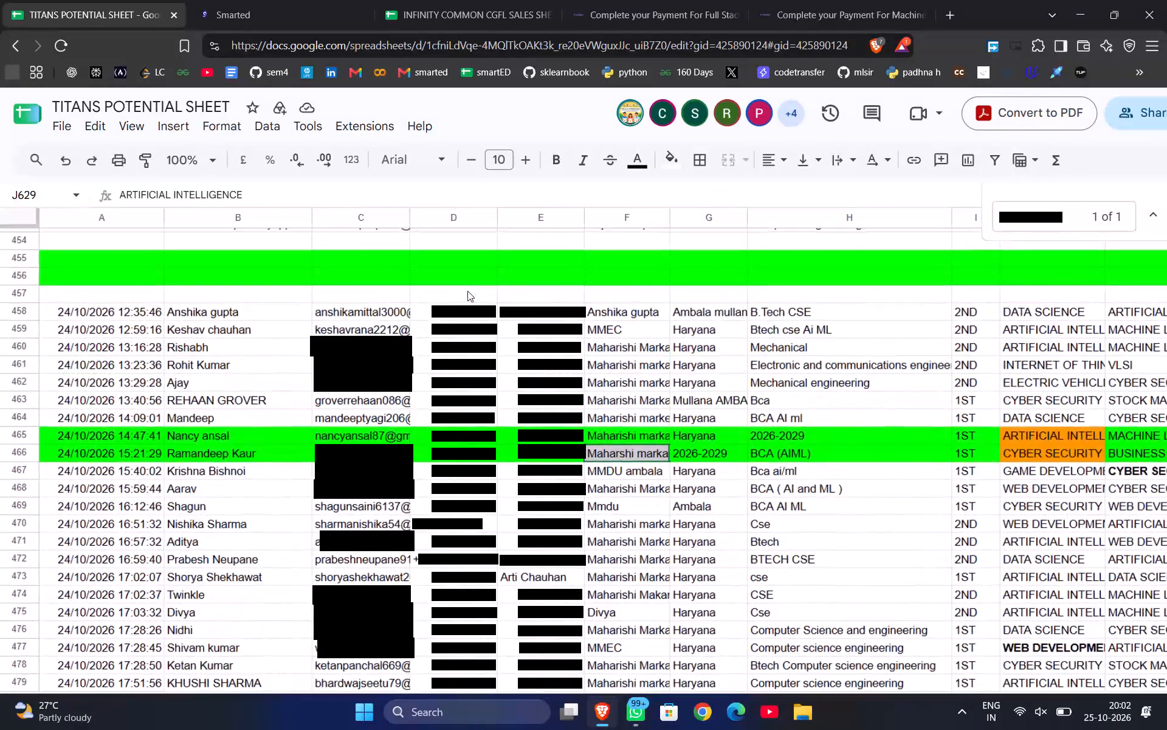
scroll(467, 291, down, 4)
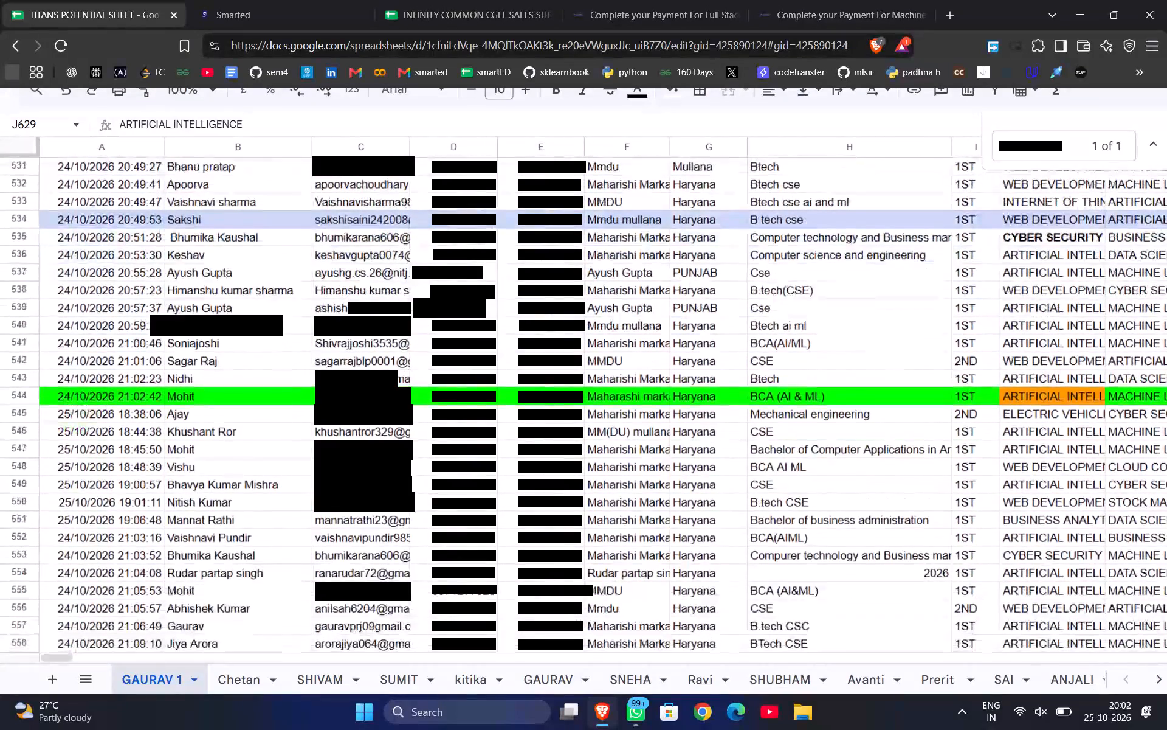
scroll(467, 291, down, 2)
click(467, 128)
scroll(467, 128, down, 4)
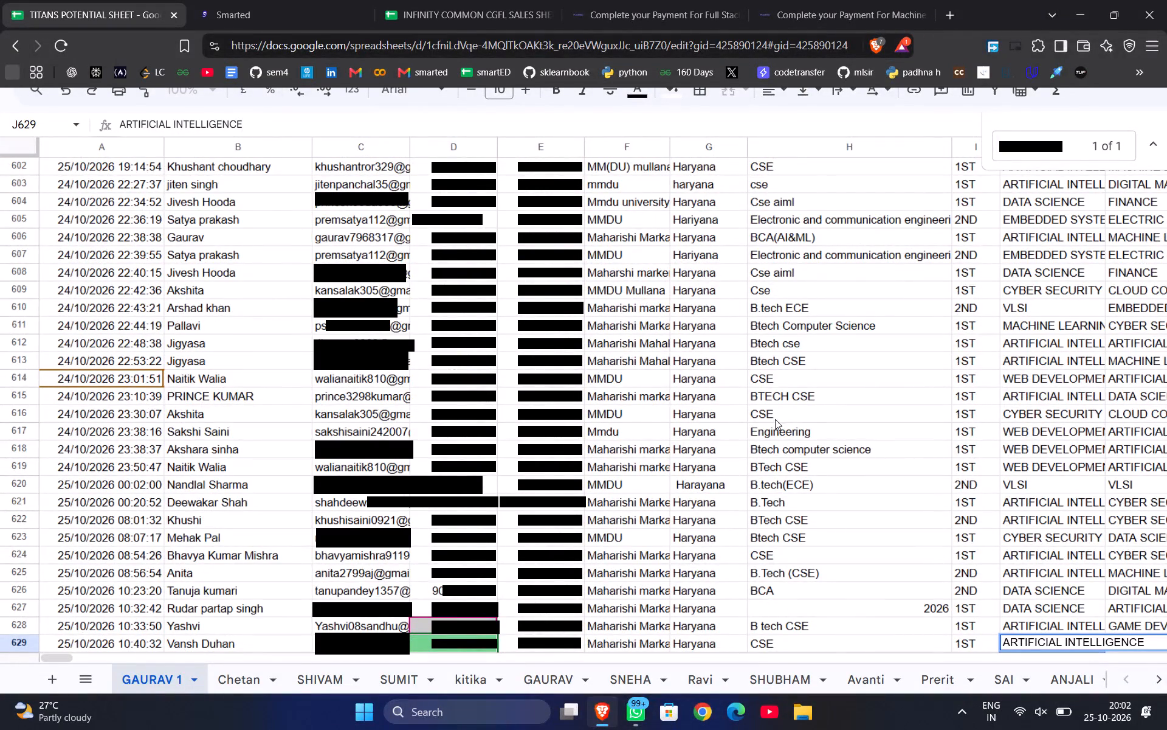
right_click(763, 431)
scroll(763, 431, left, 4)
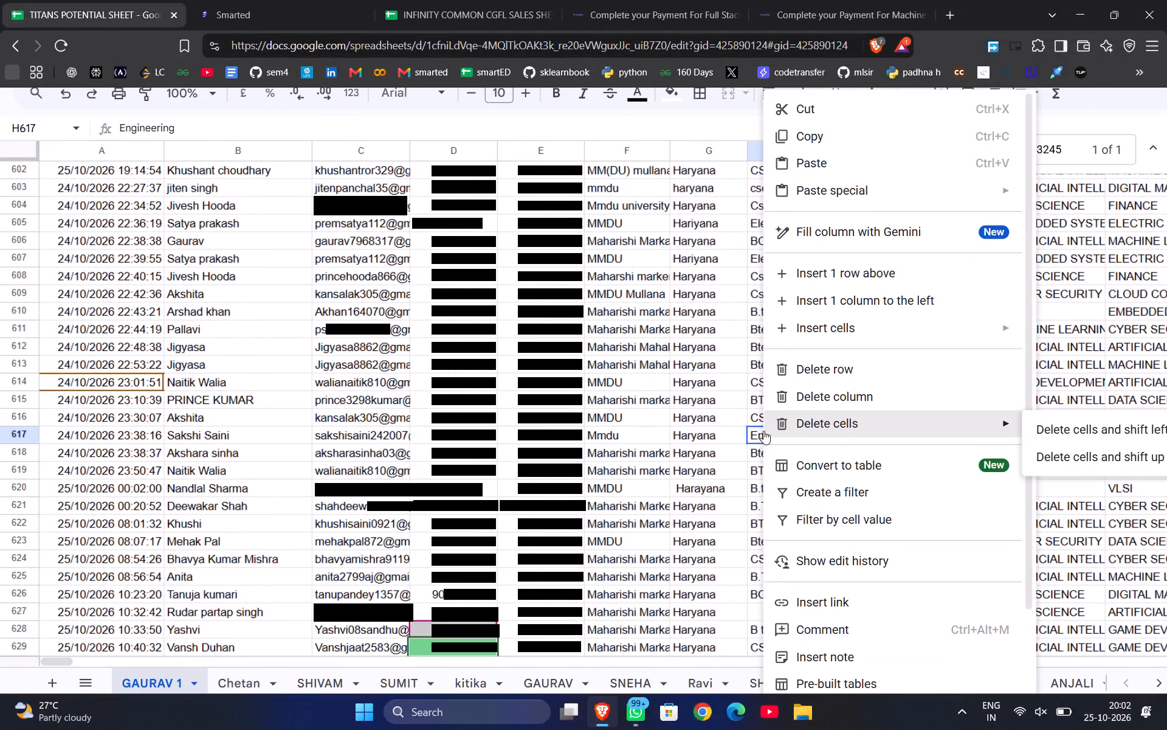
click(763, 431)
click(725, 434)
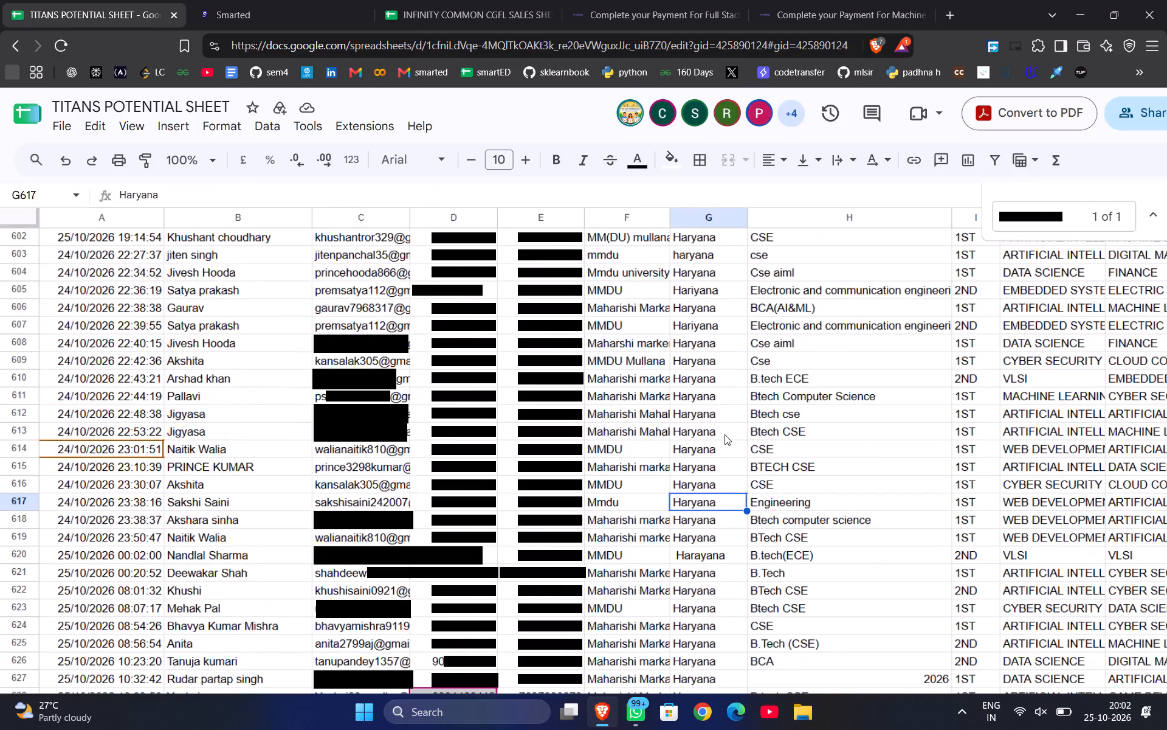
Record the call status ds in column P for the kr lead in row 629.
scroll(725, 434, down, 4)
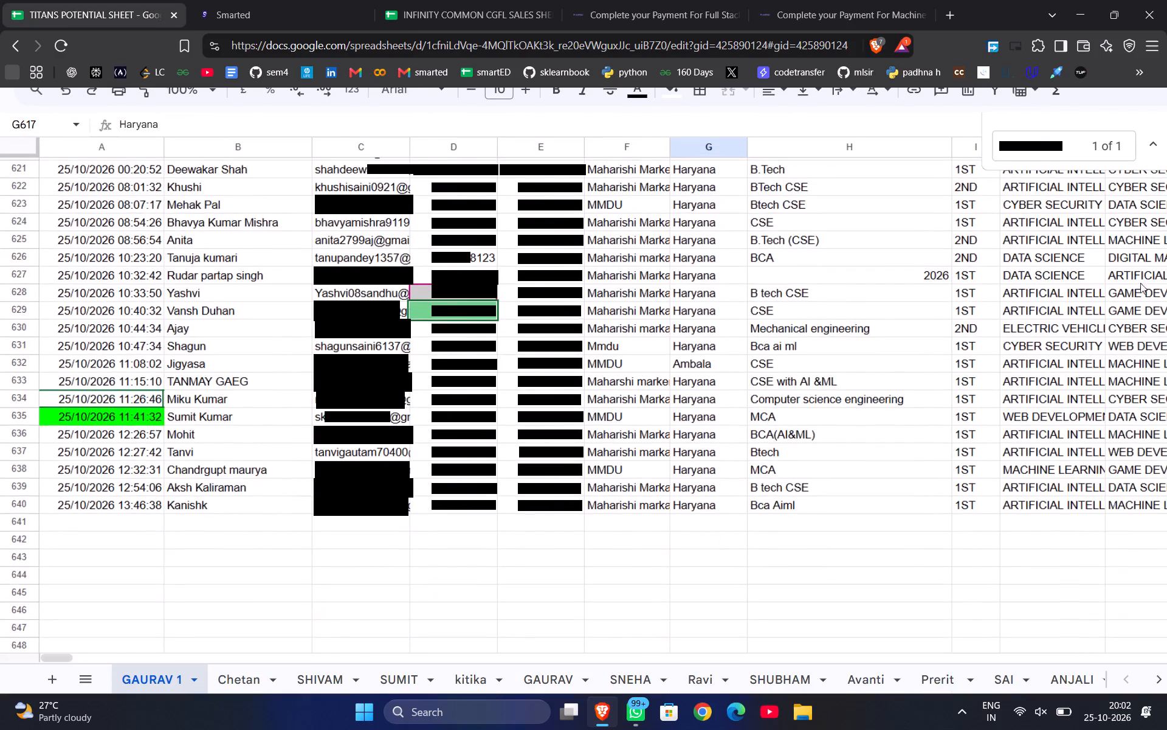
click(987, 310)
scroll(987, 310, left, 7)
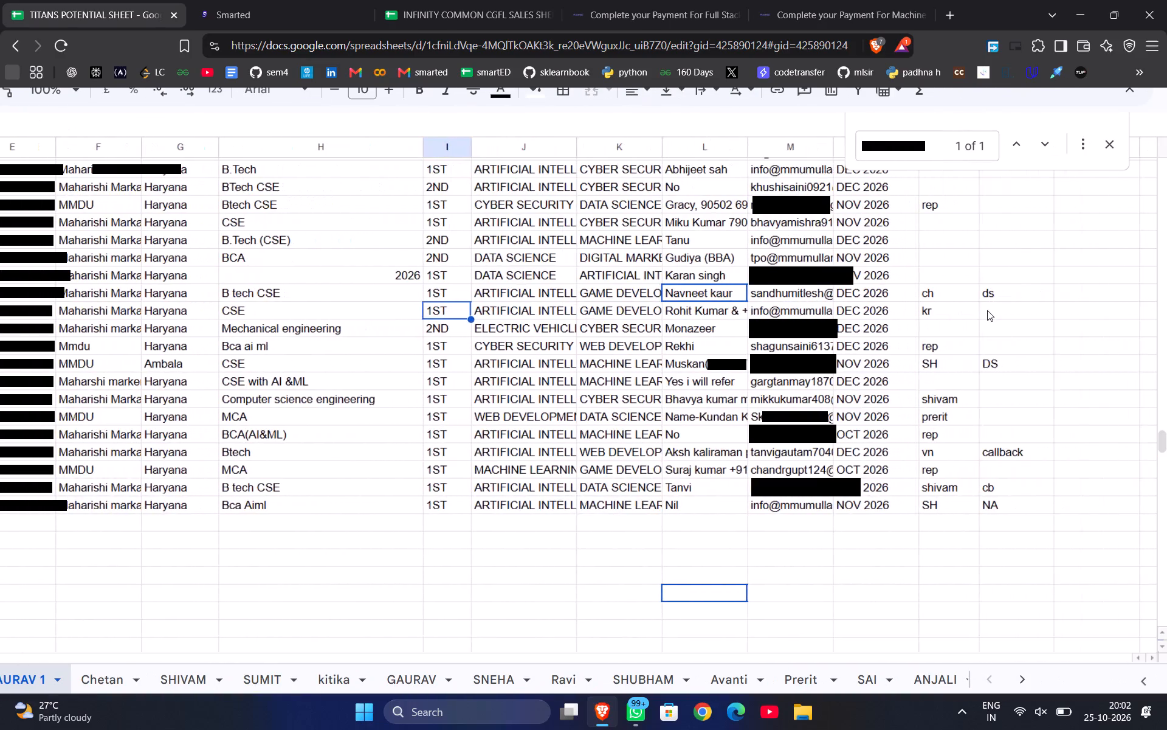
click(987, 310)
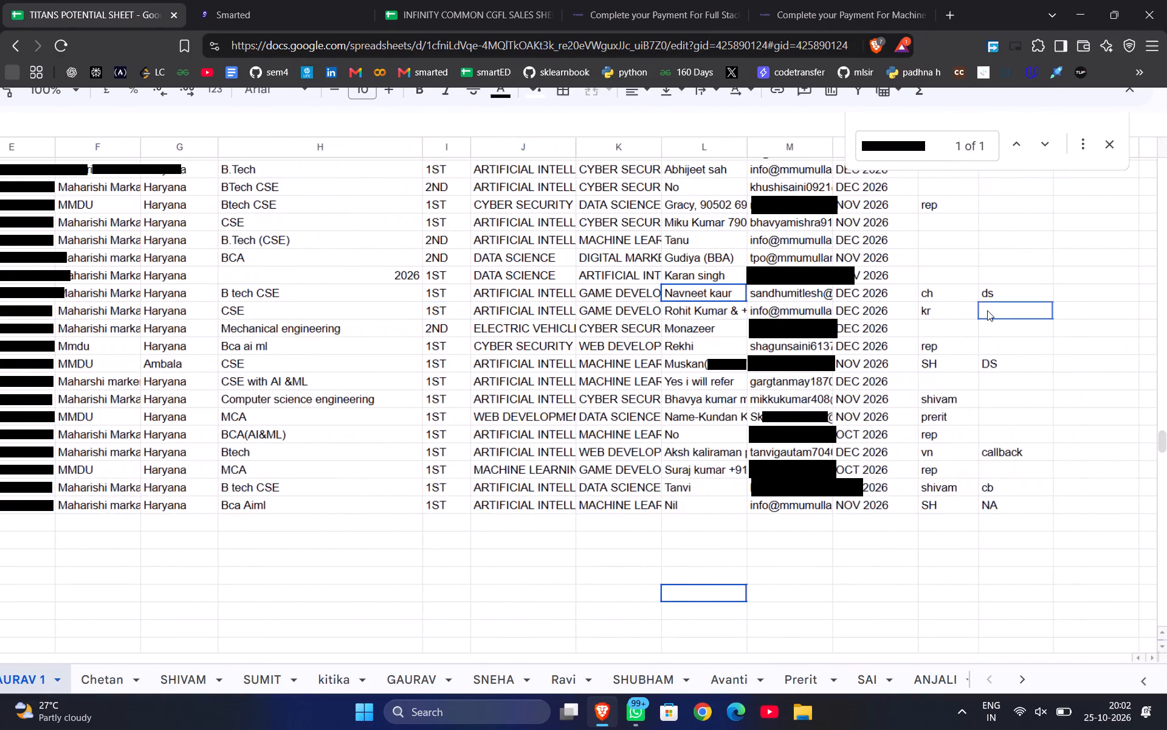
text(ds)
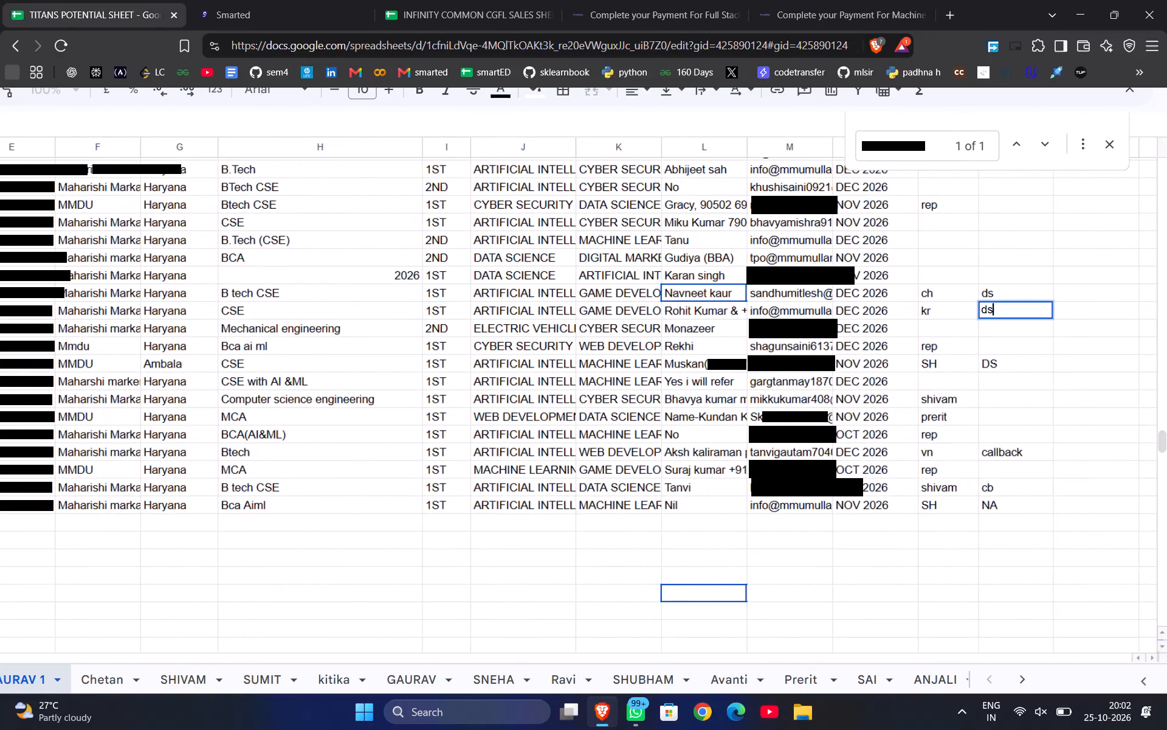
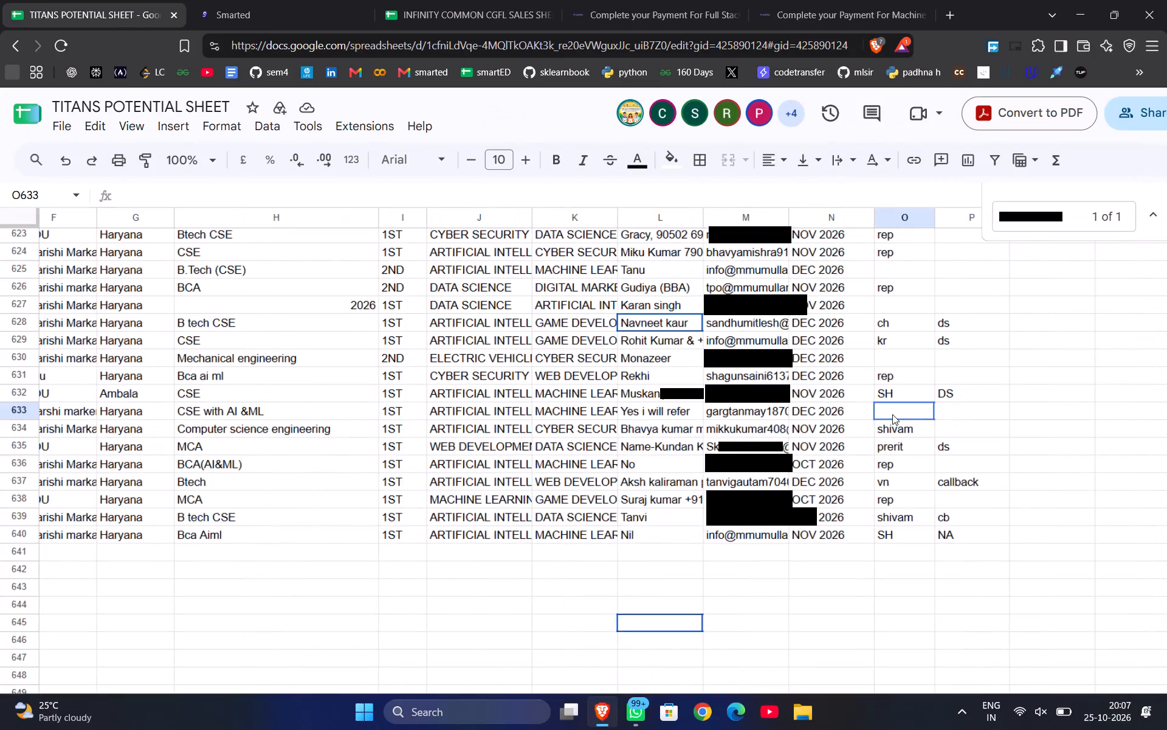
Search the sheet for the phone number of the lead in row 633 to check for duplicates.
click(892, 414)
scroll(892, 414, right, 7)
click(455, 411)
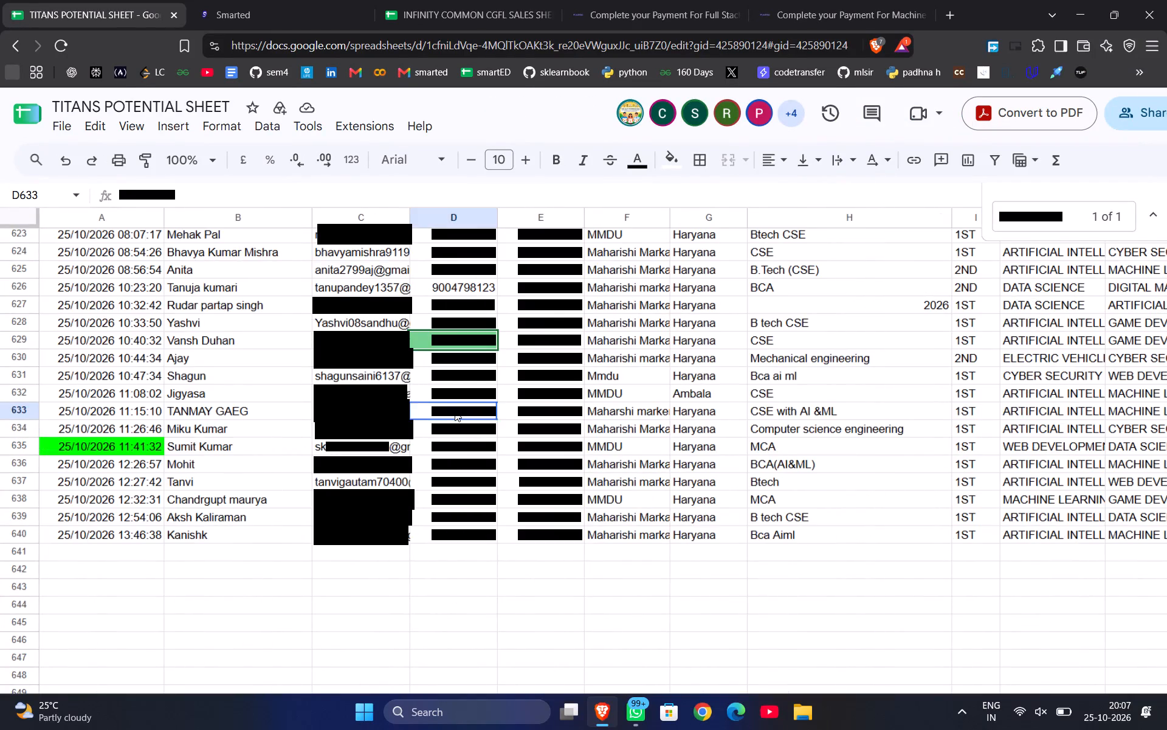
key(ctrl+c)
key(ctrl+f)
key(ctrl+v)
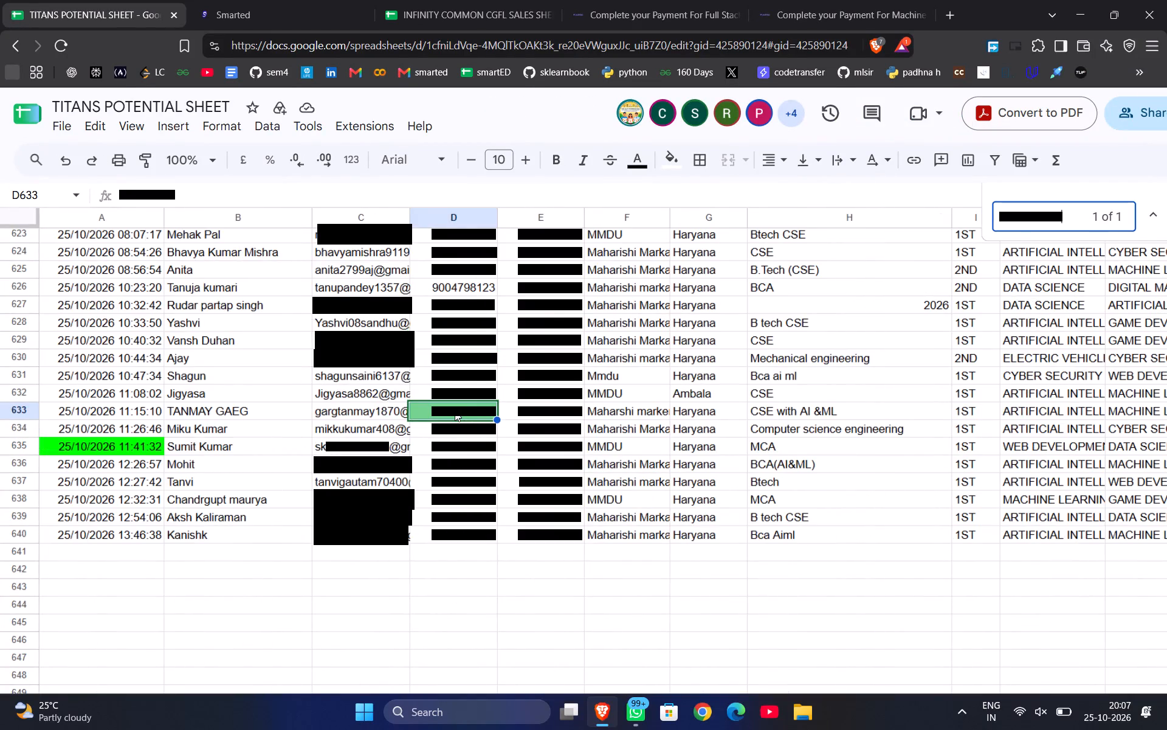
Assign the lead in row 633 to prerit in column O.
scroll(455, 411, left, 6)
click(455, 411)
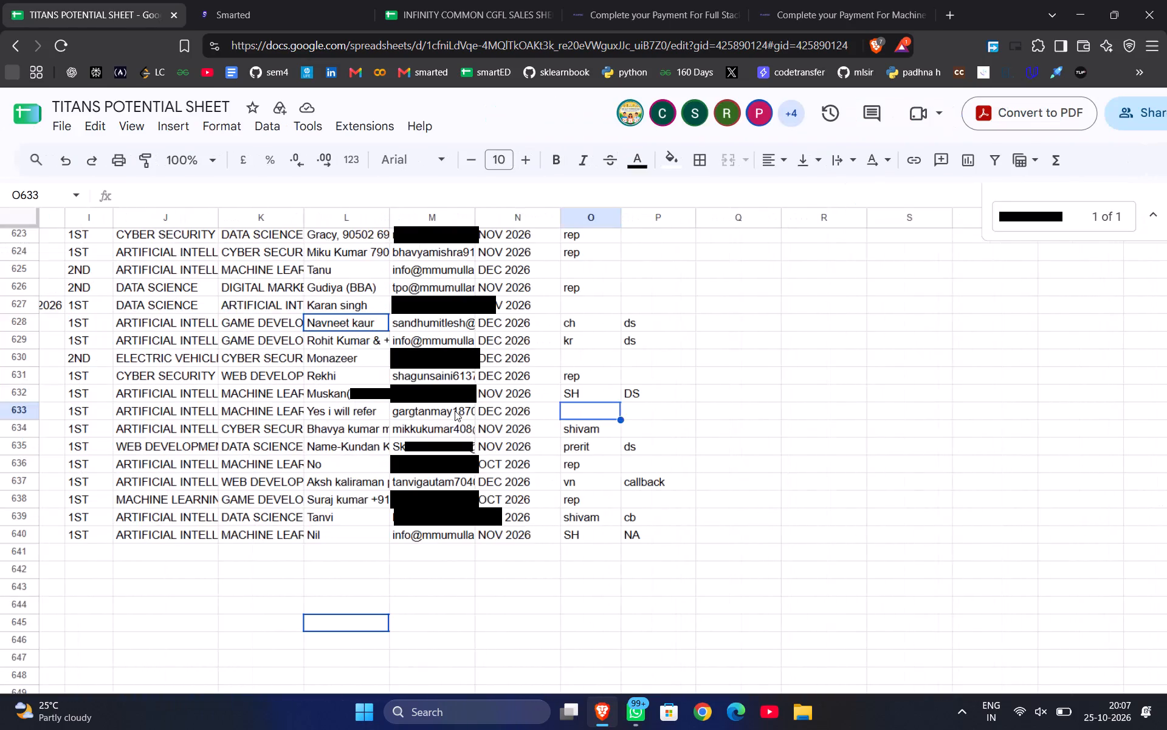
click(455, 411)
scroll(455, 411, right, 6)
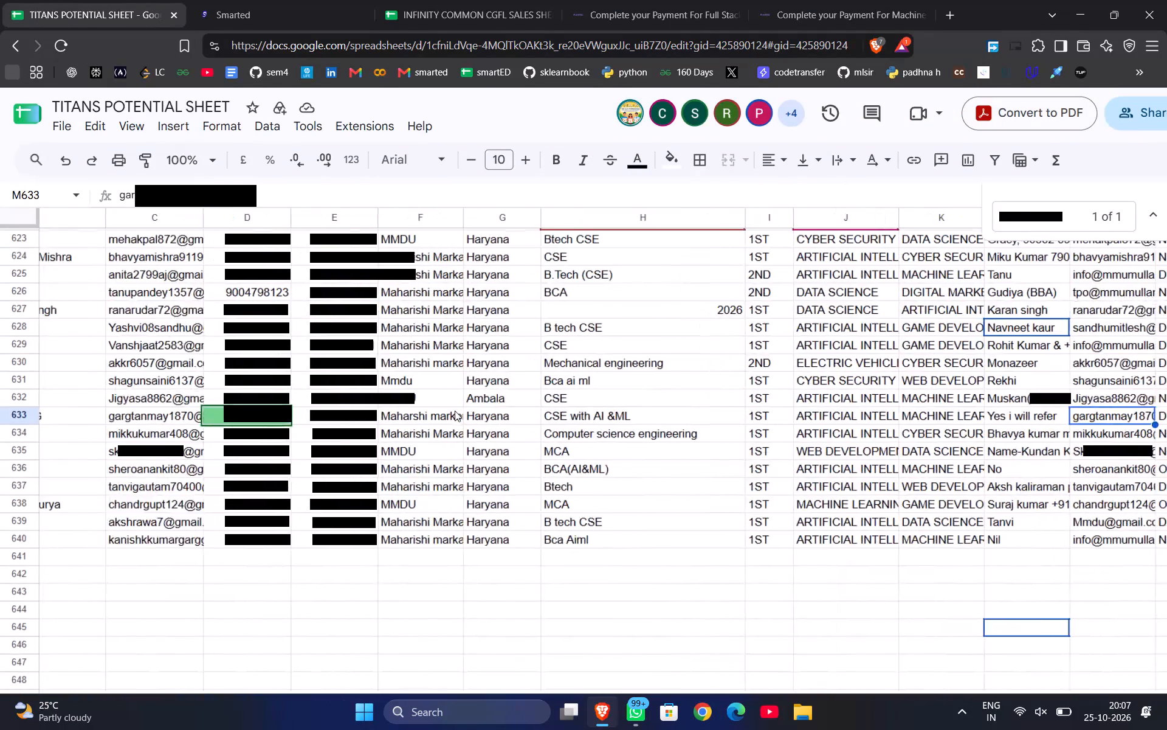
scroll(455, 411, right, 6)
scroll(455, 411, left, 1)
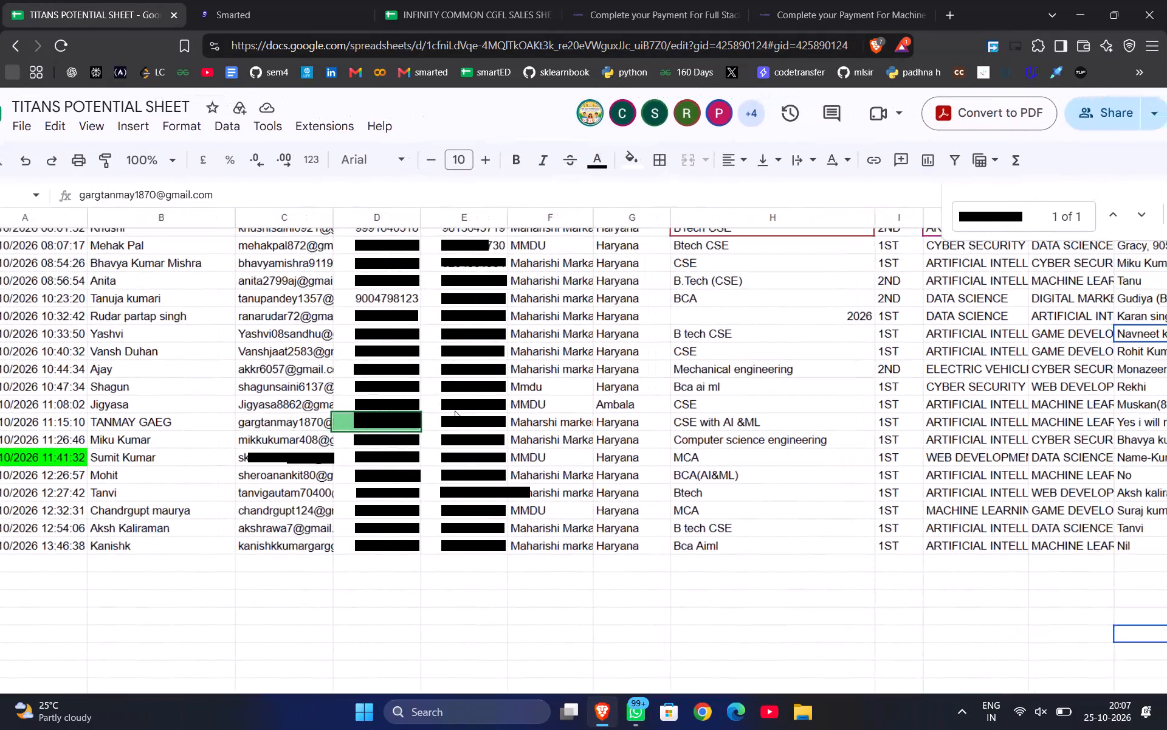
scroll(455, 411, left, 4)
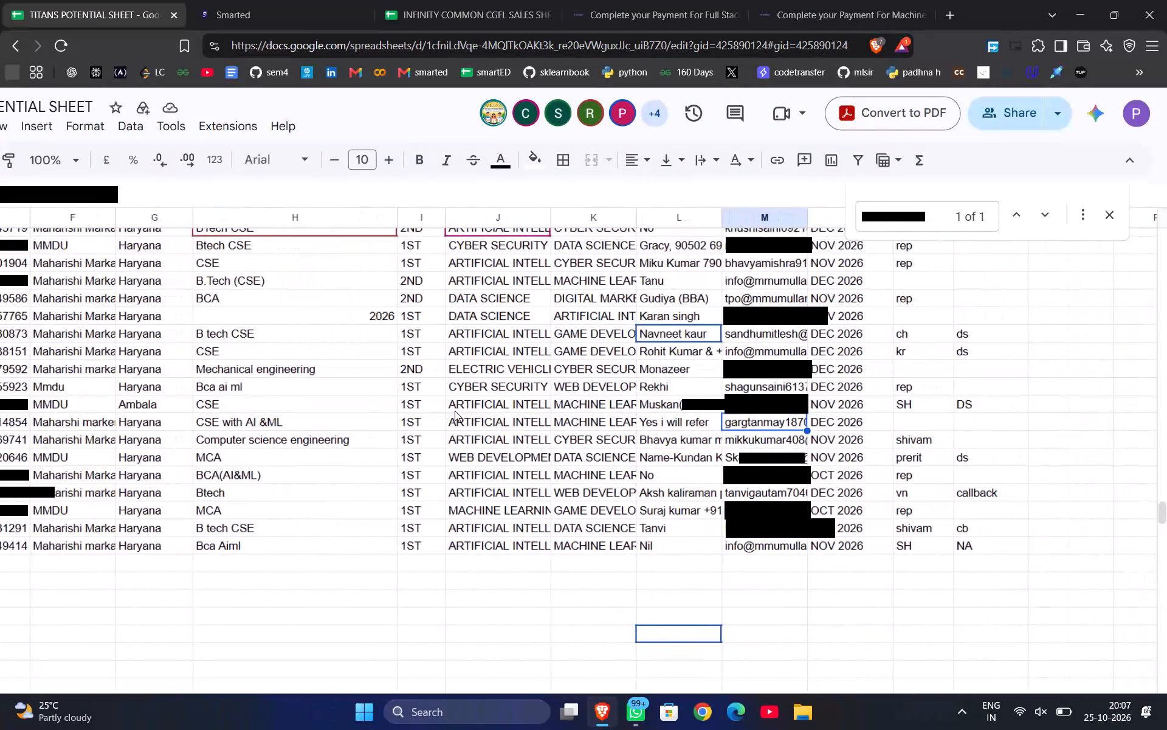
scroll(455, 411, right, 3)
scroll(455, 411, left, 4)
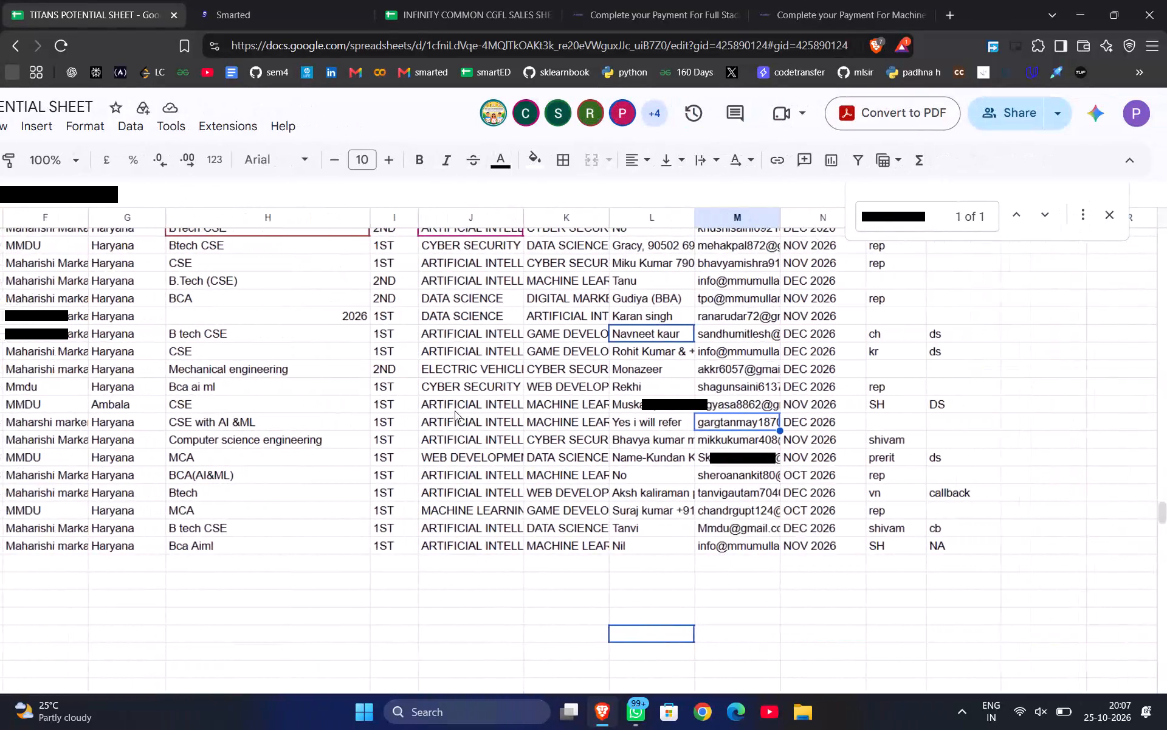
scroll(455, 411, left, 2)
click(503, 429)
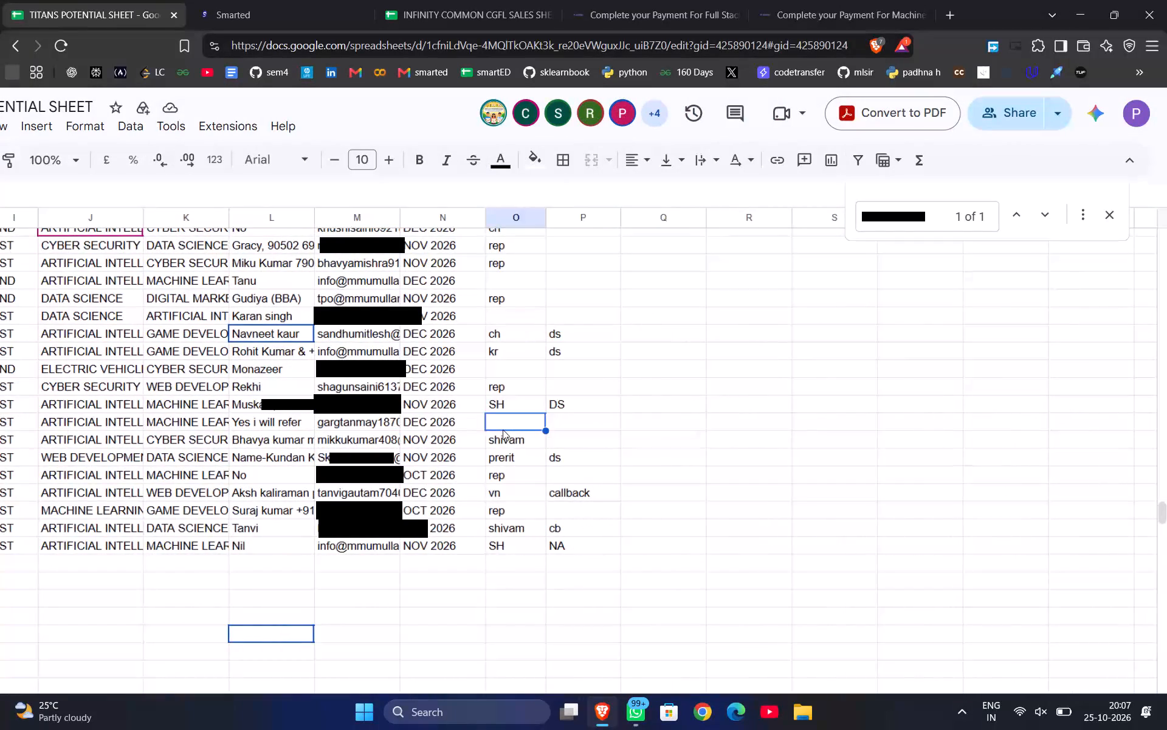
text(prerit)
key(Tab)
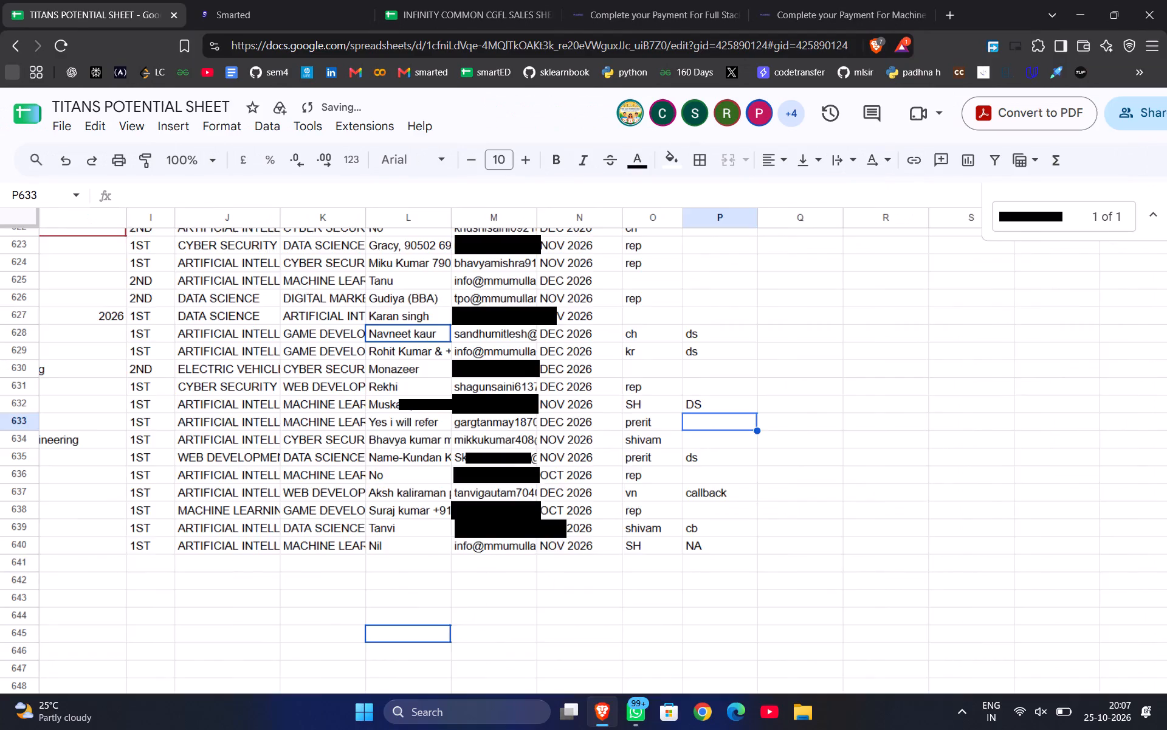
Copy the phone number in column D of the lead in row 633.
scroll(503, 429, right, 11)
triple_click(458, 414)
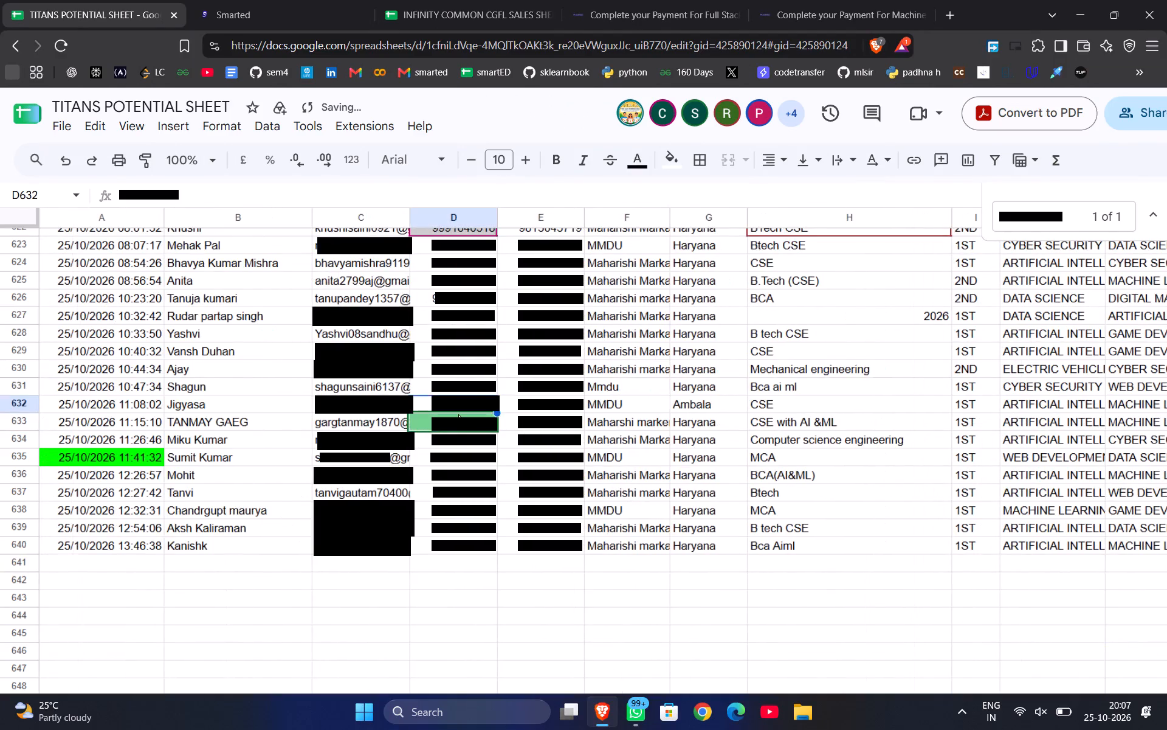
triple_click(454, 419)
ctrl+click(454, 419)
key(ctrl+c)
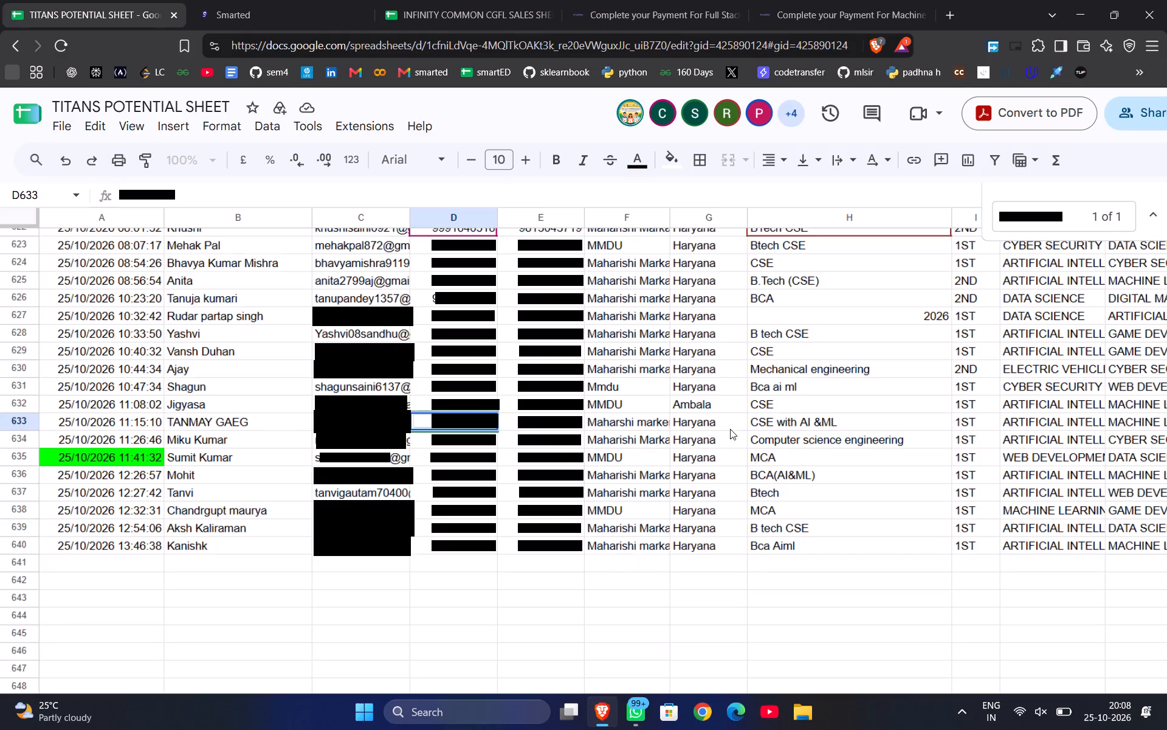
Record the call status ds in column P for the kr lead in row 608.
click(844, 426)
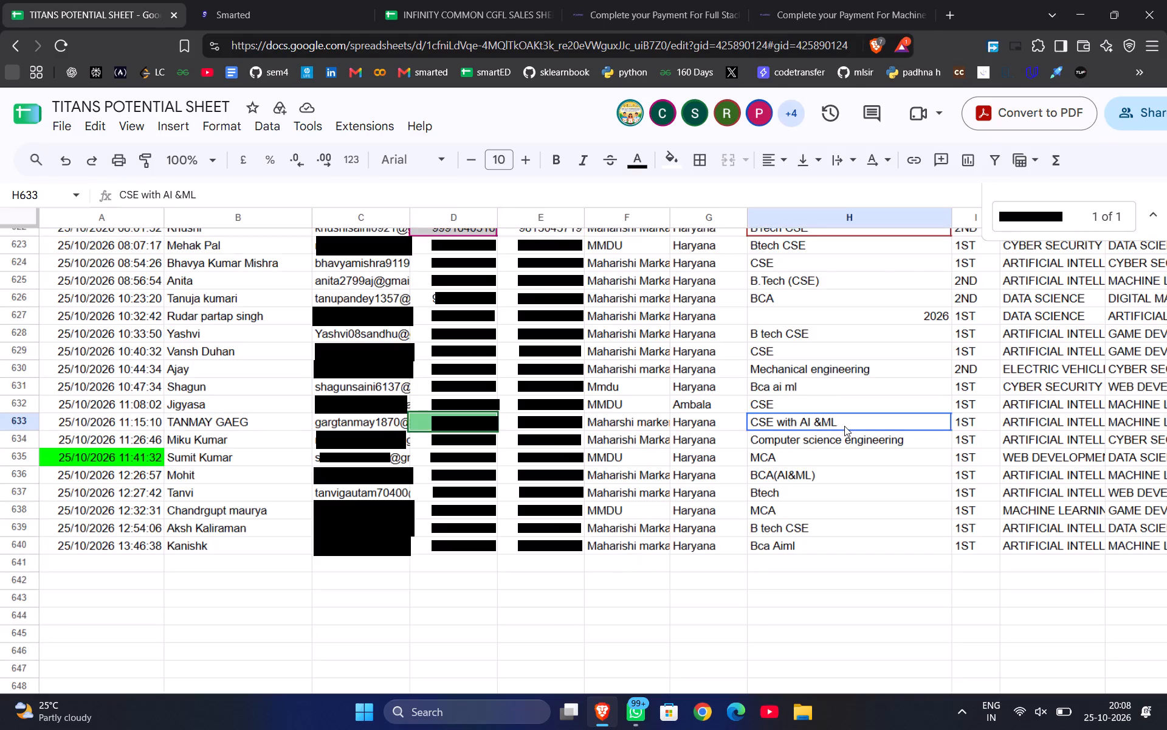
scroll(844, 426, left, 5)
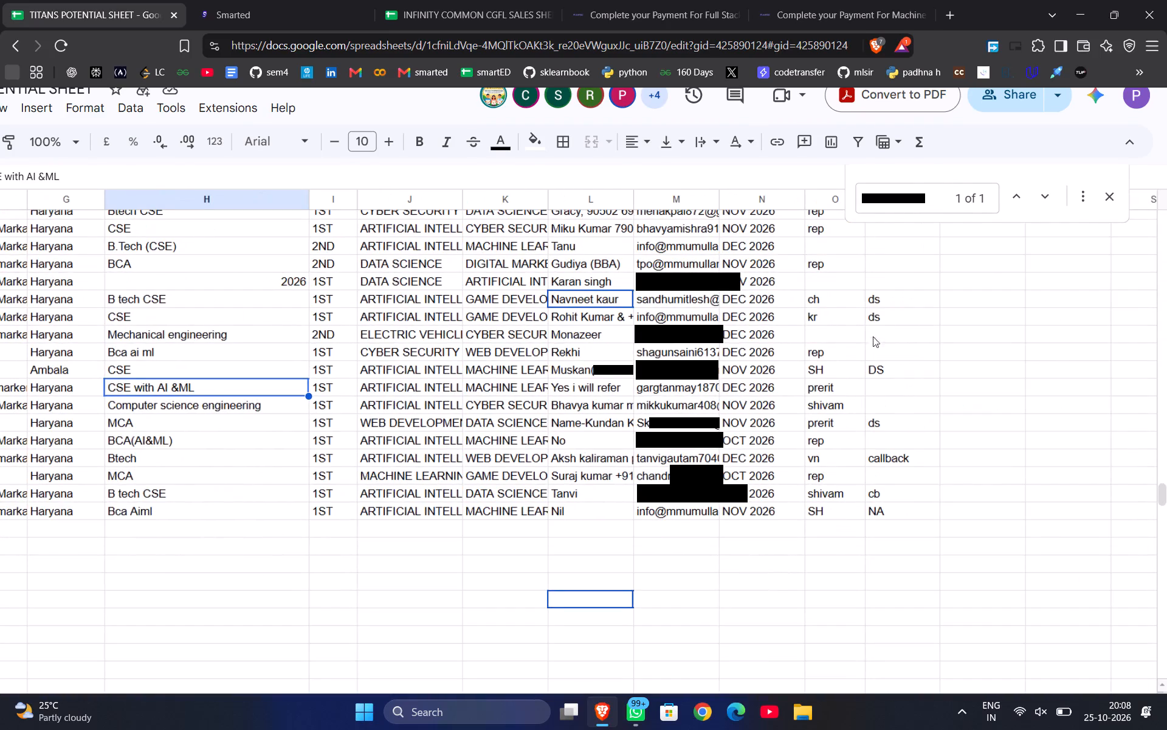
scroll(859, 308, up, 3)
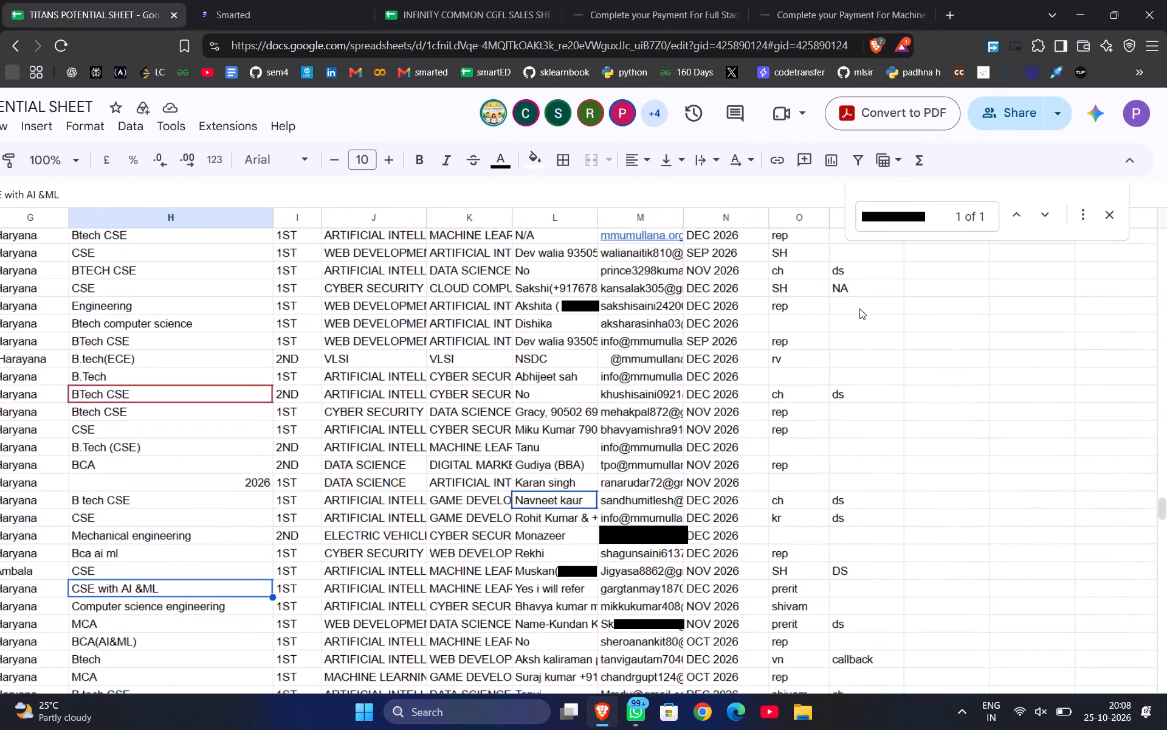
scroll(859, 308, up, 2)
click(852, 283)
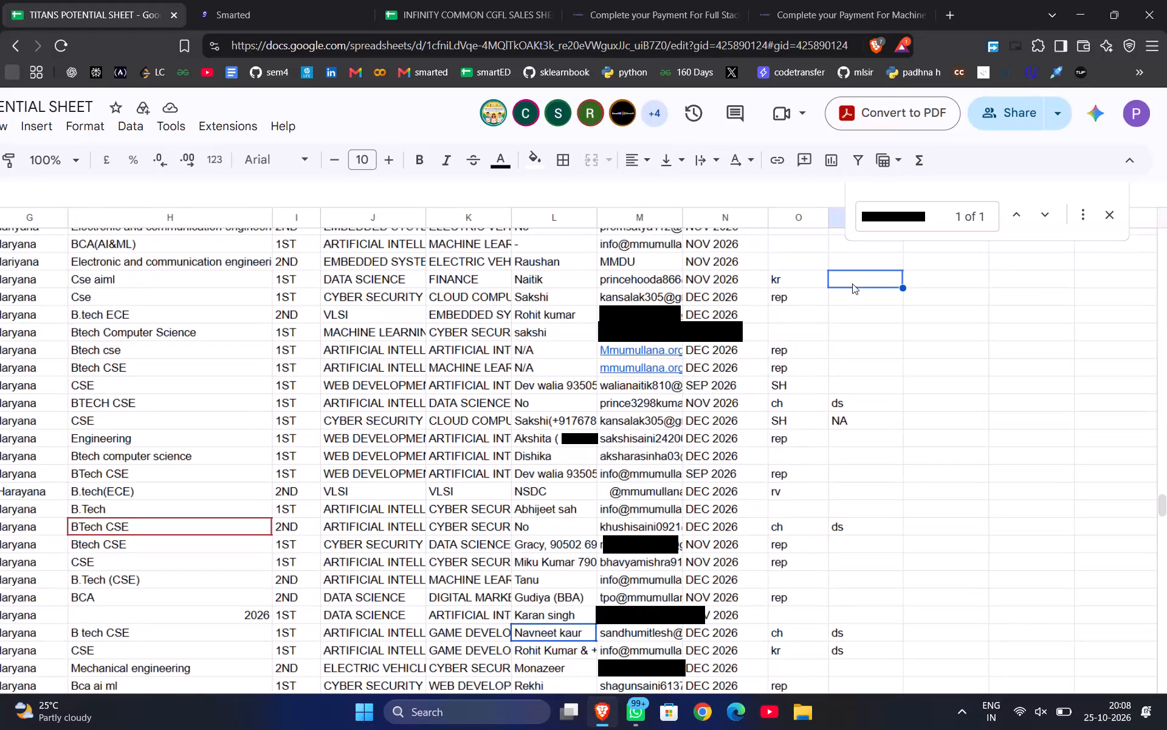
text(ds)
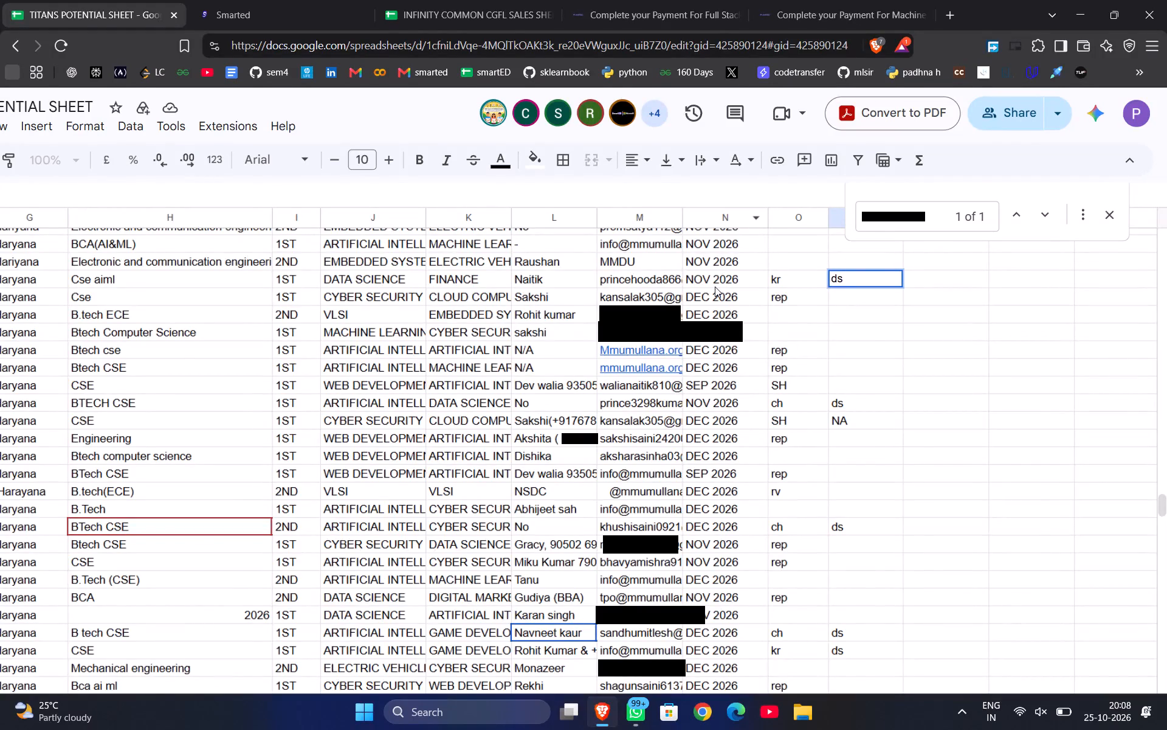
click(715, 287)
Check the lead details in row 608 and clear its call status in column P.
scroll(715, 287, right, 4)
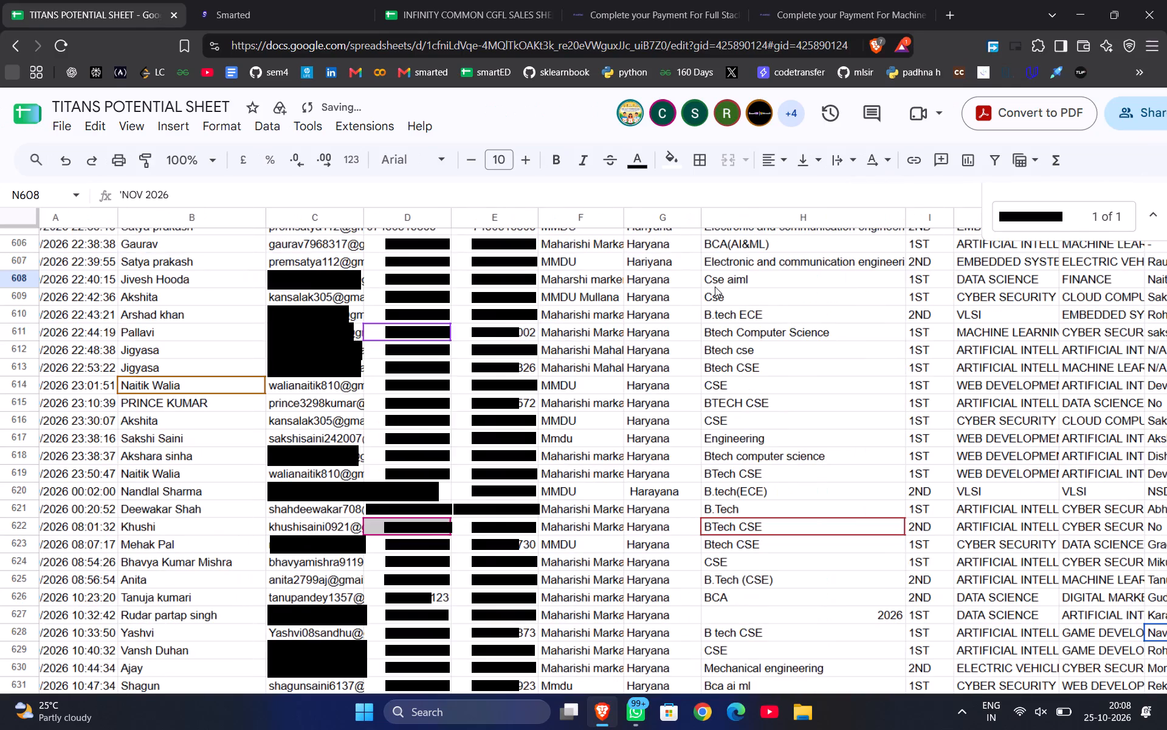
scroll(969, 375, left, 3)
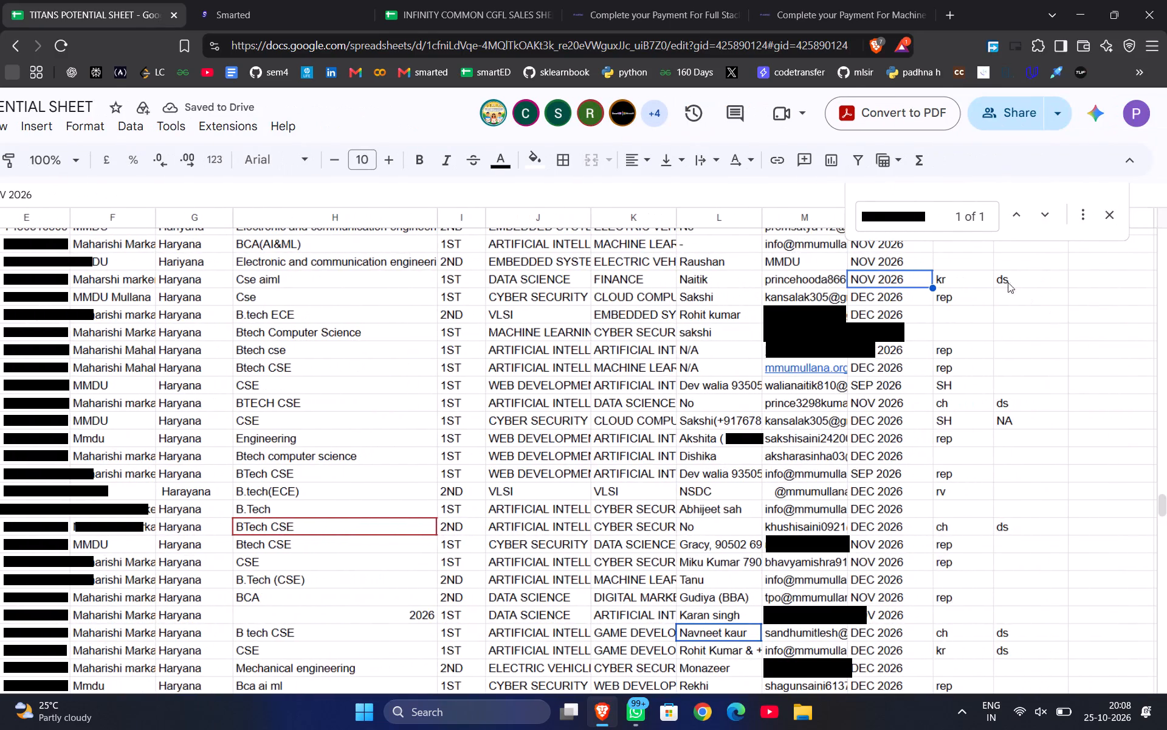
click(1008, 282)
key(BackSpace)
Go back to the leads in rows 615 to 640 and check their assignees, call statuses and contact details.
scroll(1008, 282, left, 1)
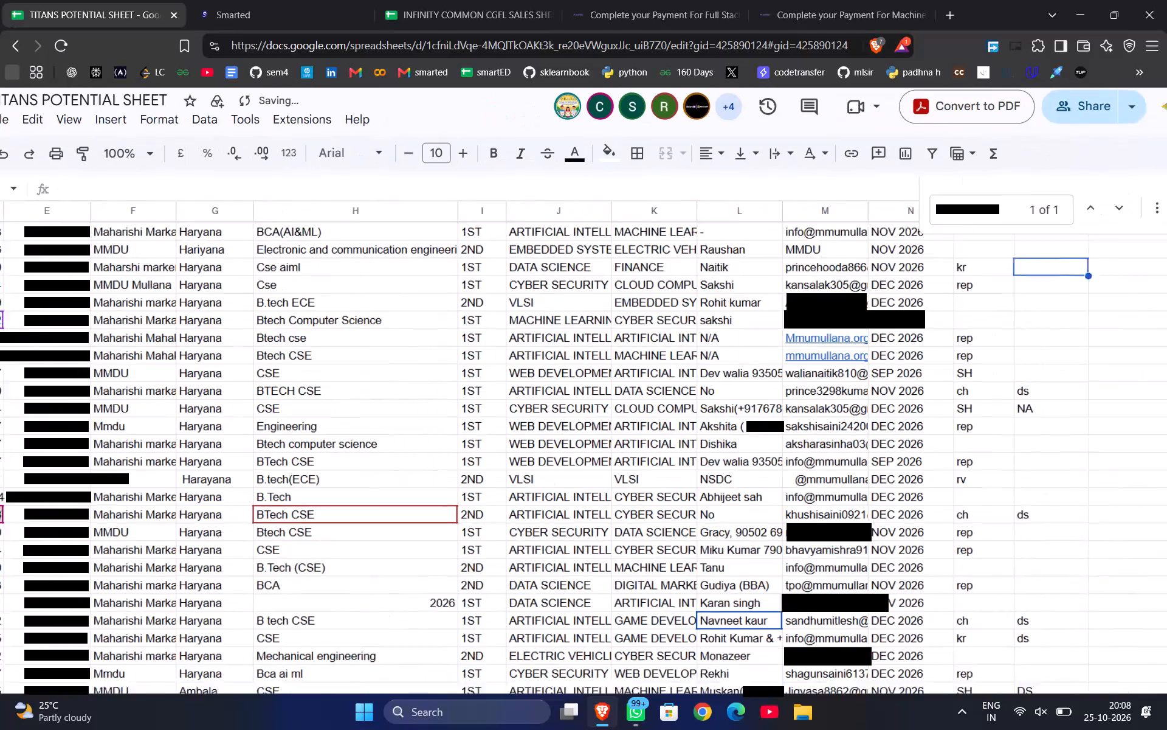
scroll(1008, 282, left, 1)
scroll(804, 510, down, 3)
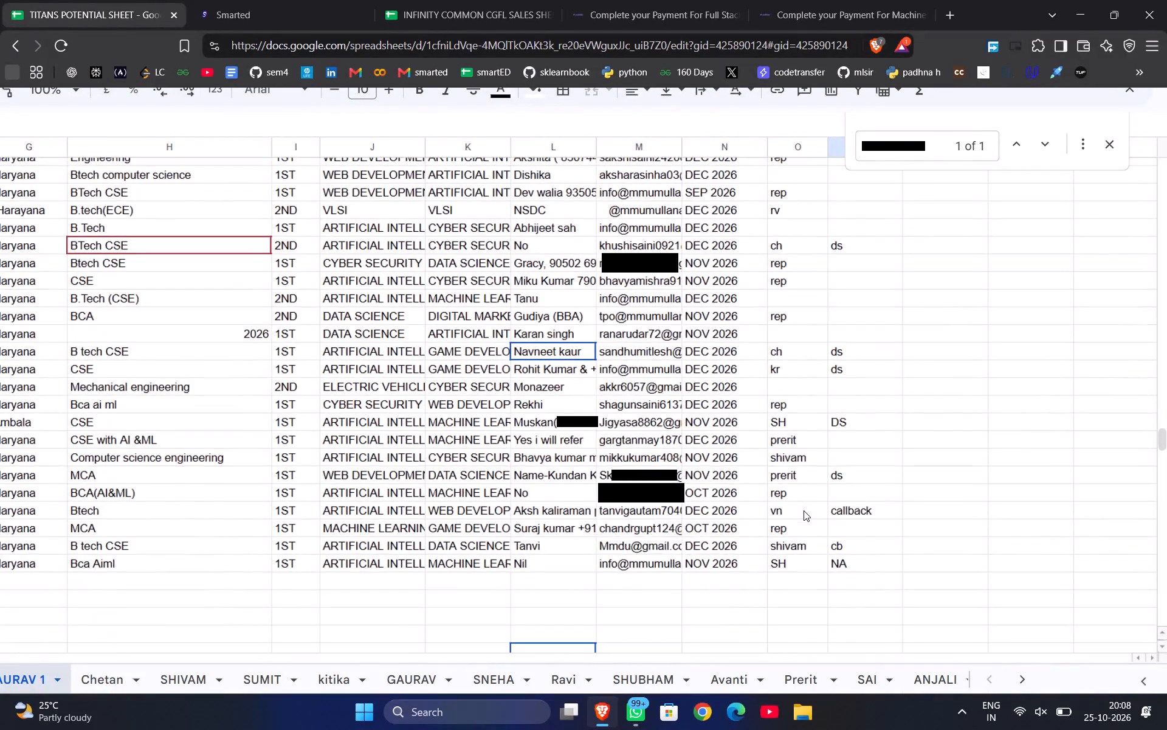
scroll(804, 510, up, 1)
scroll(804, 510, right, 3)
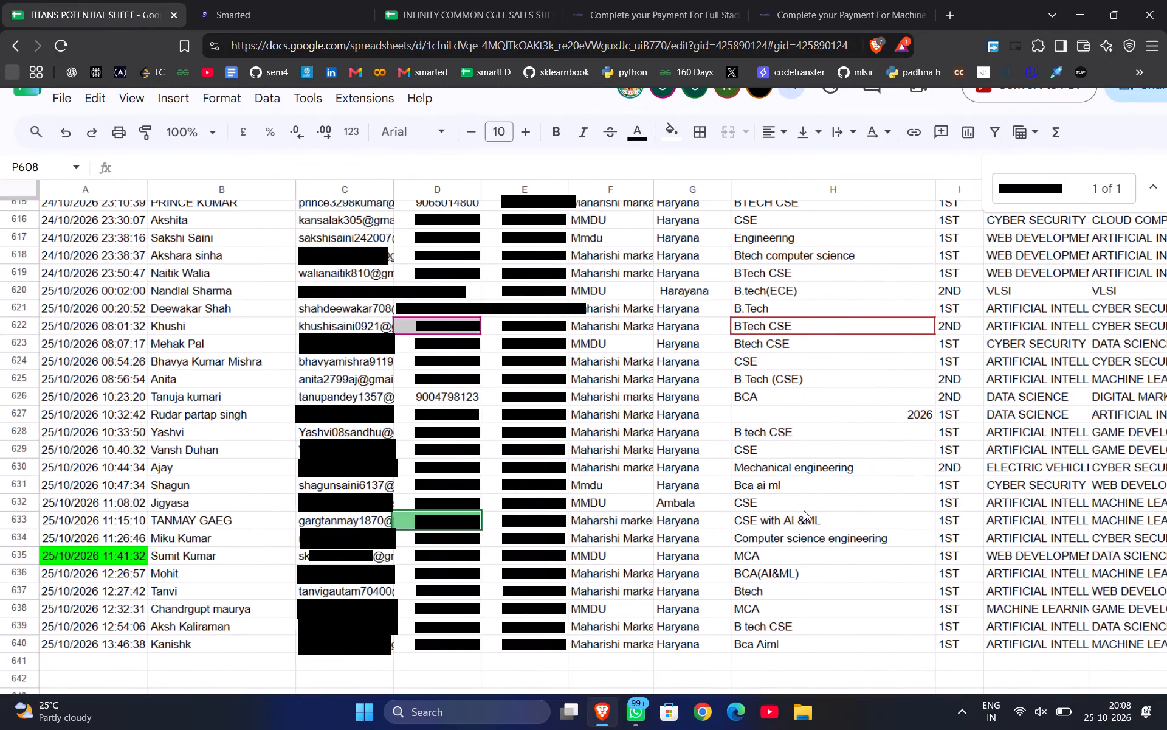
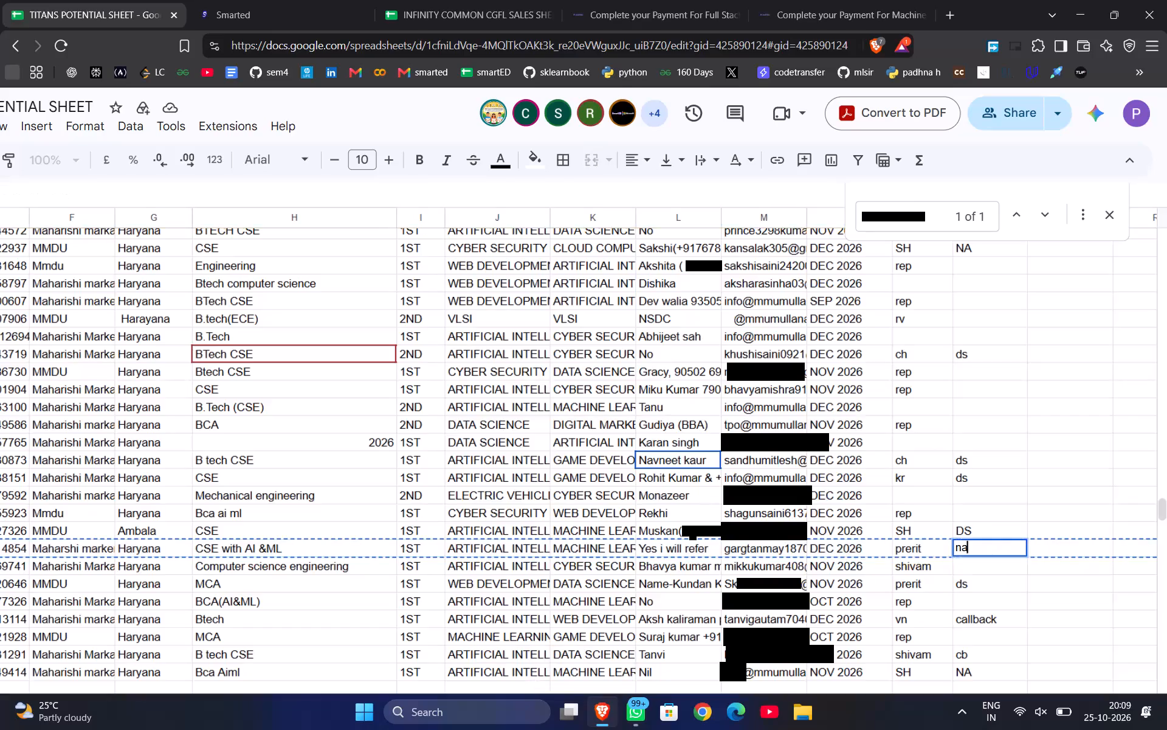
Finish recording the call status na>txt in column P for the prerit lead in row 633.
text(>txt)
key(Left)
key(Up)
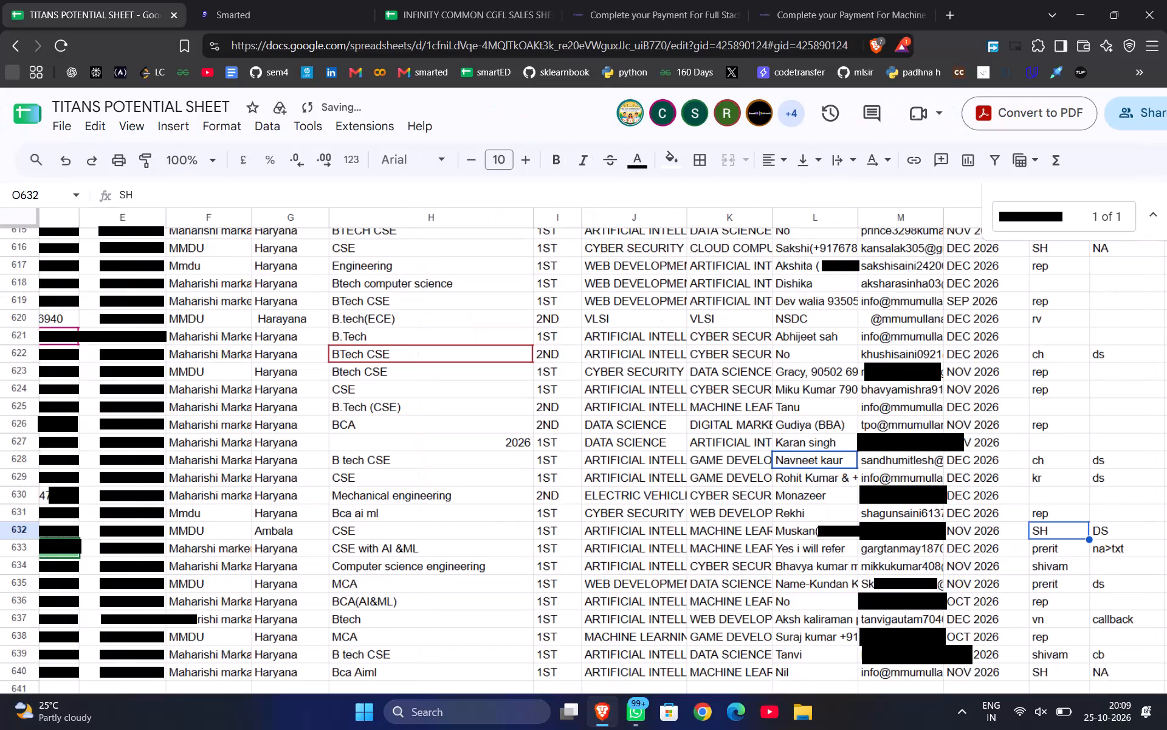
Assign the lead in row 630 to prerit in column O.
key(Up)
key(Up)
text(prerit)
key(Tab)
Search the sheet for the phone number in column D of row 630 and check the assignee of each matching lead.
scroll(988, 546, right, 10)
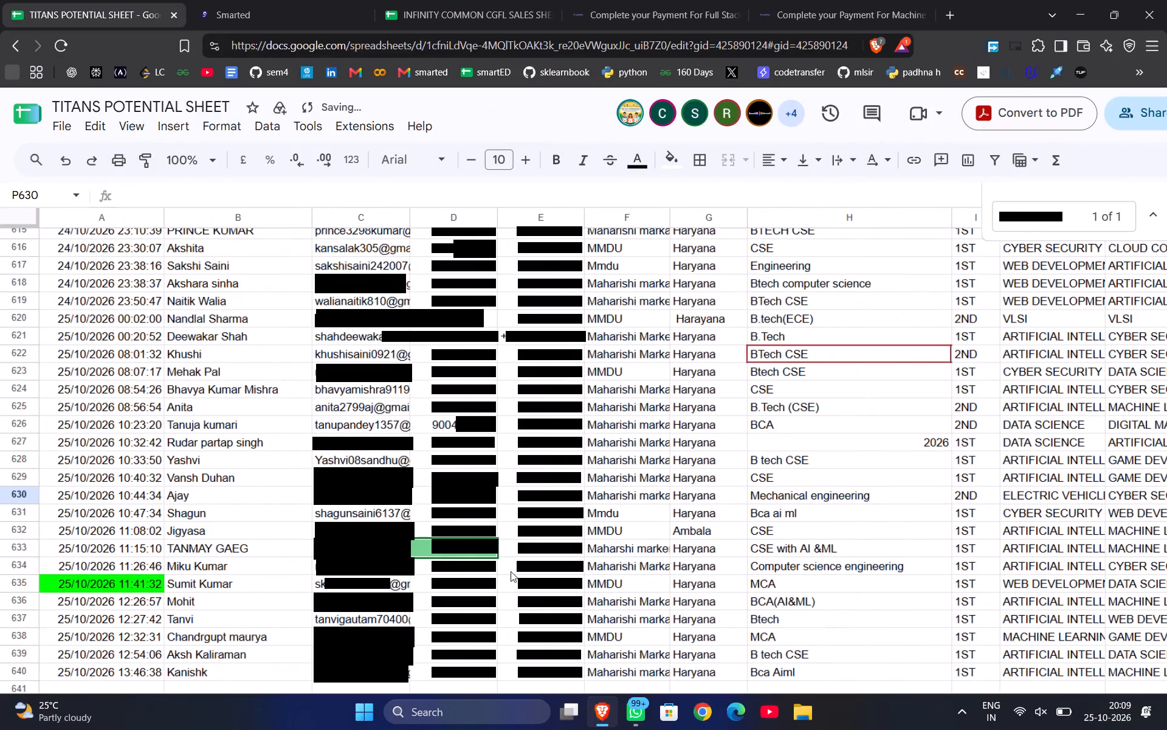
click(465, 495)
key(ctrl+c)
key(ctrl+f)
key(ctrl+v)
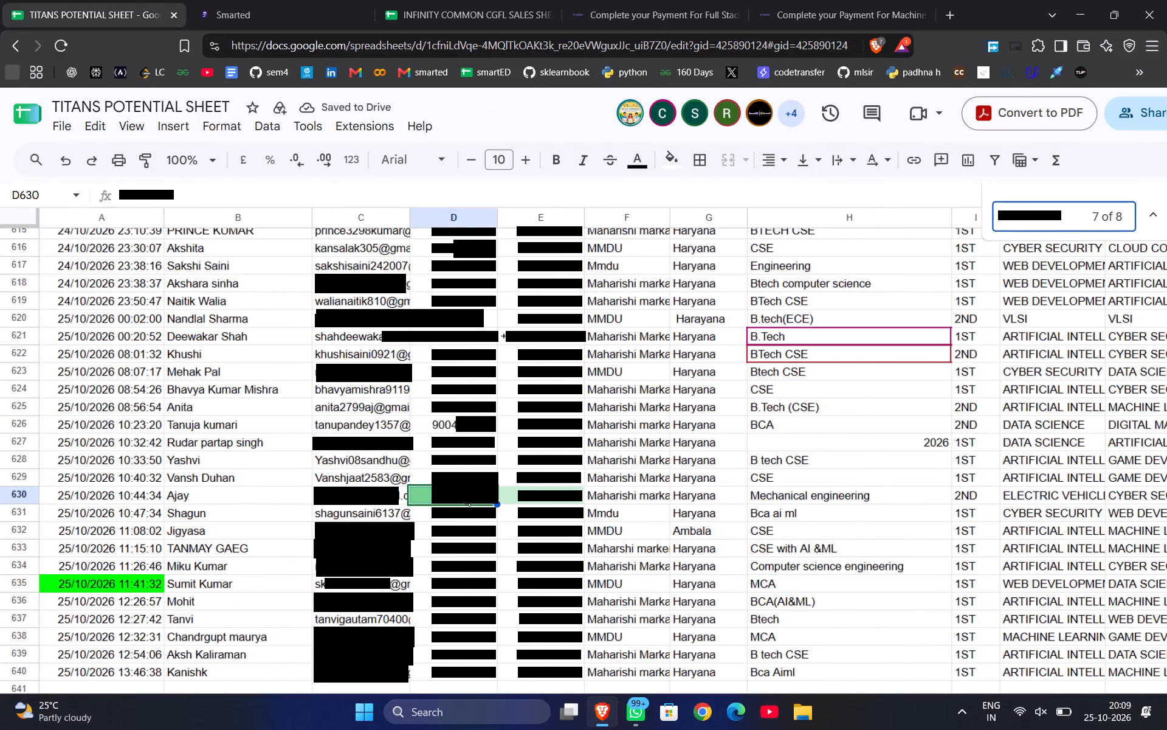
key(Return)
key(Return)
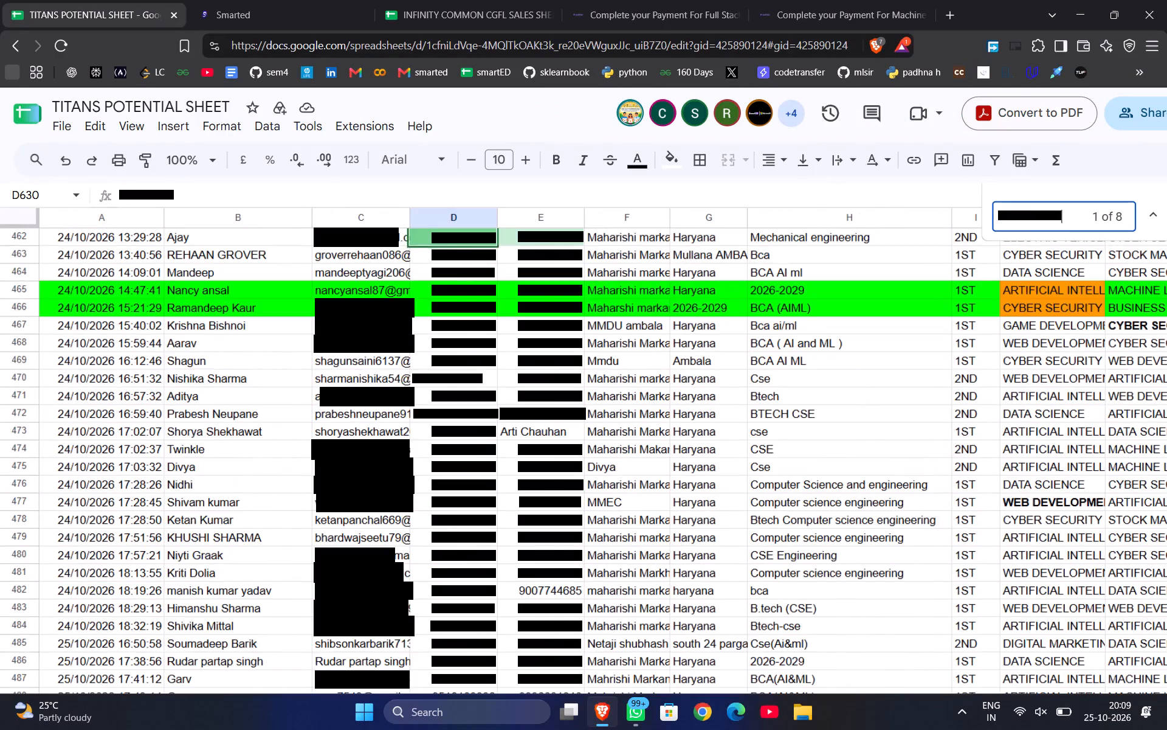
scroll(465, 495, left, 10)
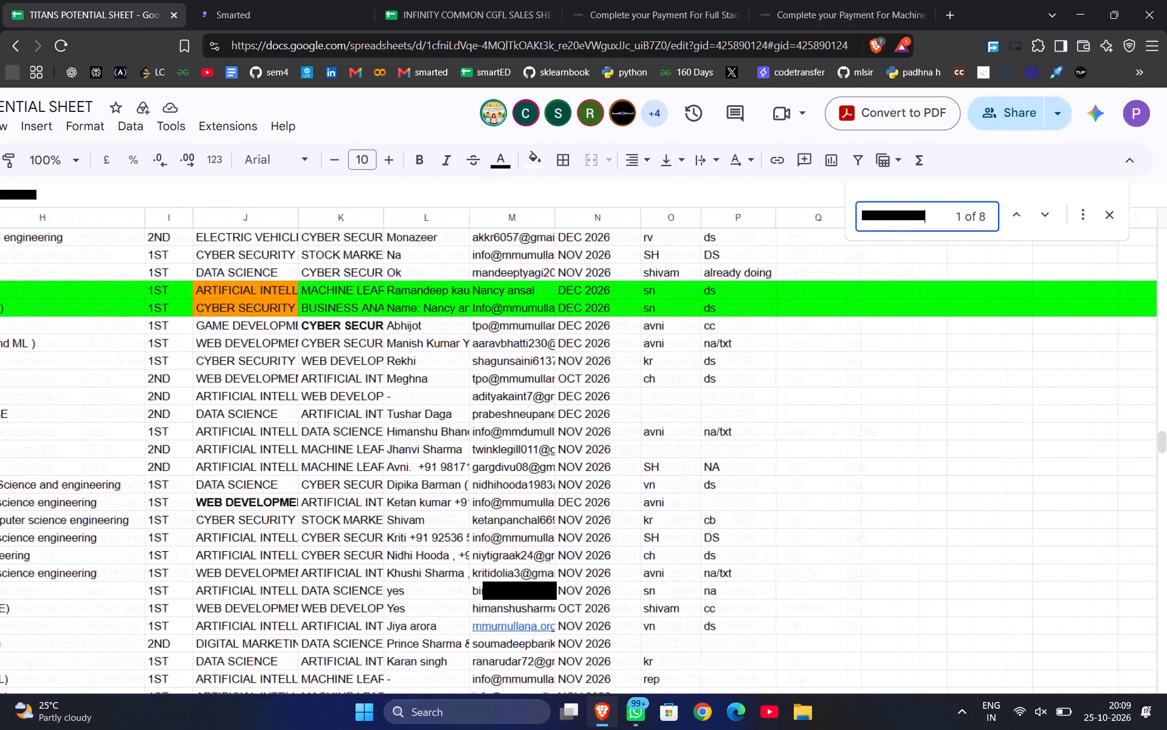
key(Return)
key(Return)
key(Return)
scroll(465, 495, right, 2)
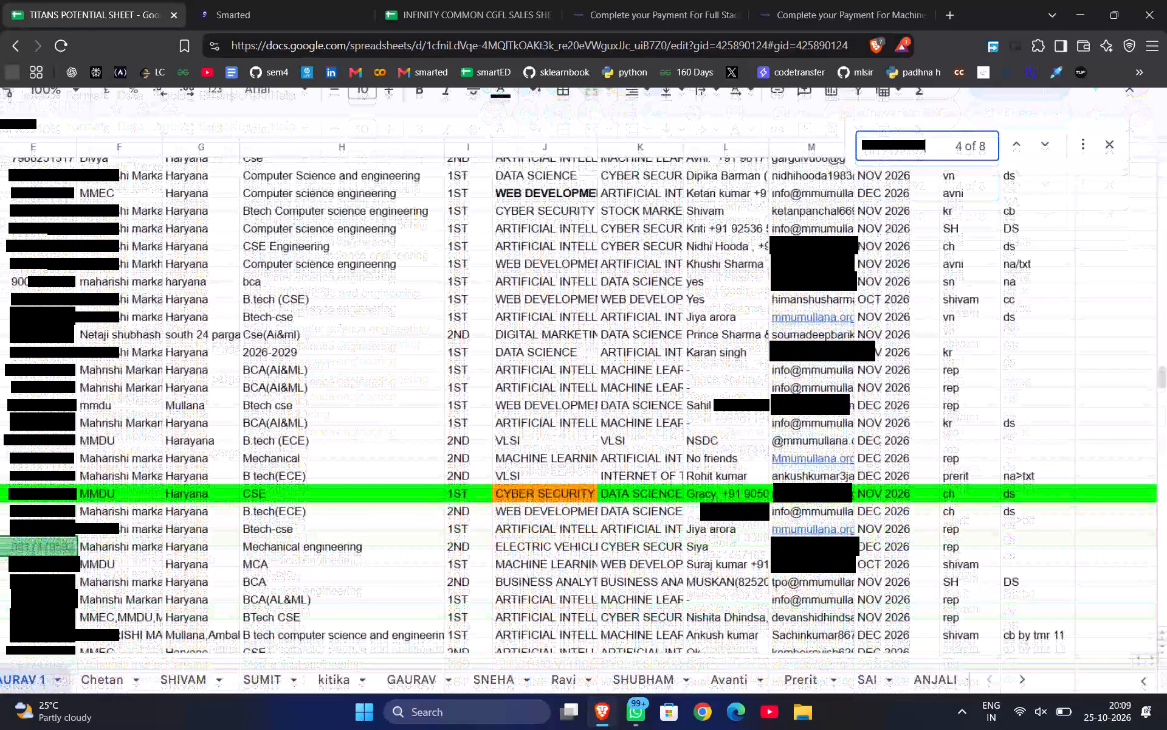
scroll(465, 495, right, 3)
scroll(465, 495, left, 5)
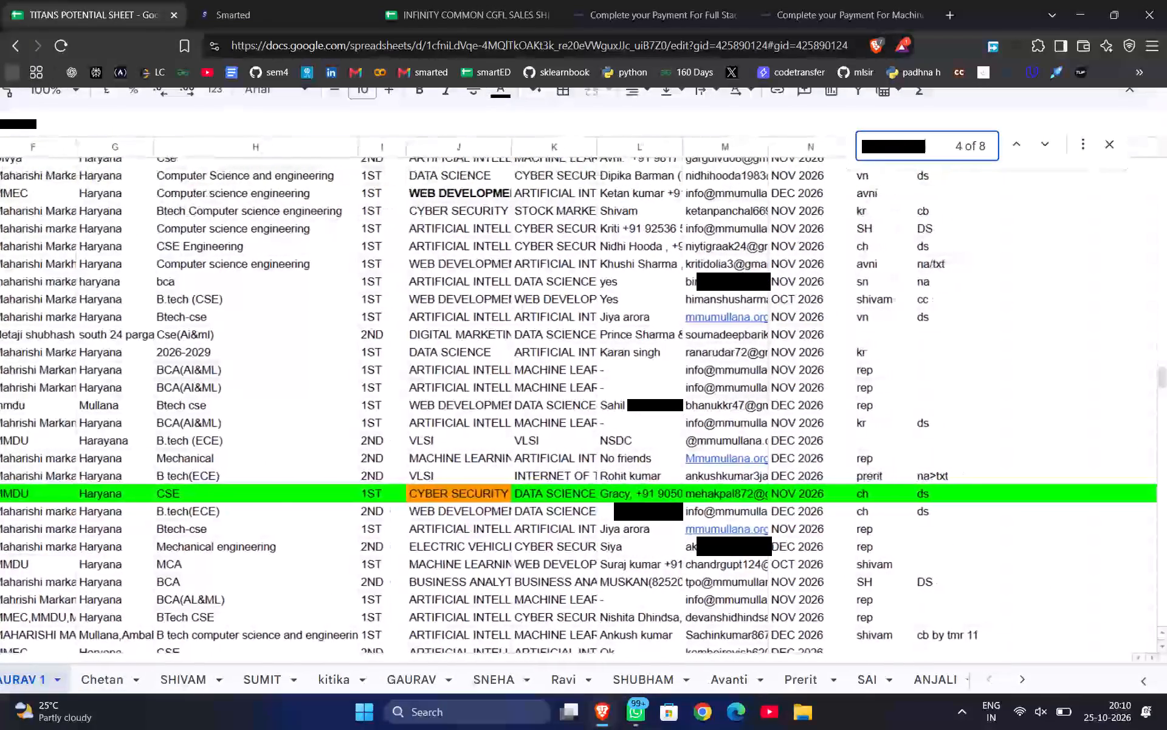
key(Return)
key(Return)
scroll(465, 495, down, 1)
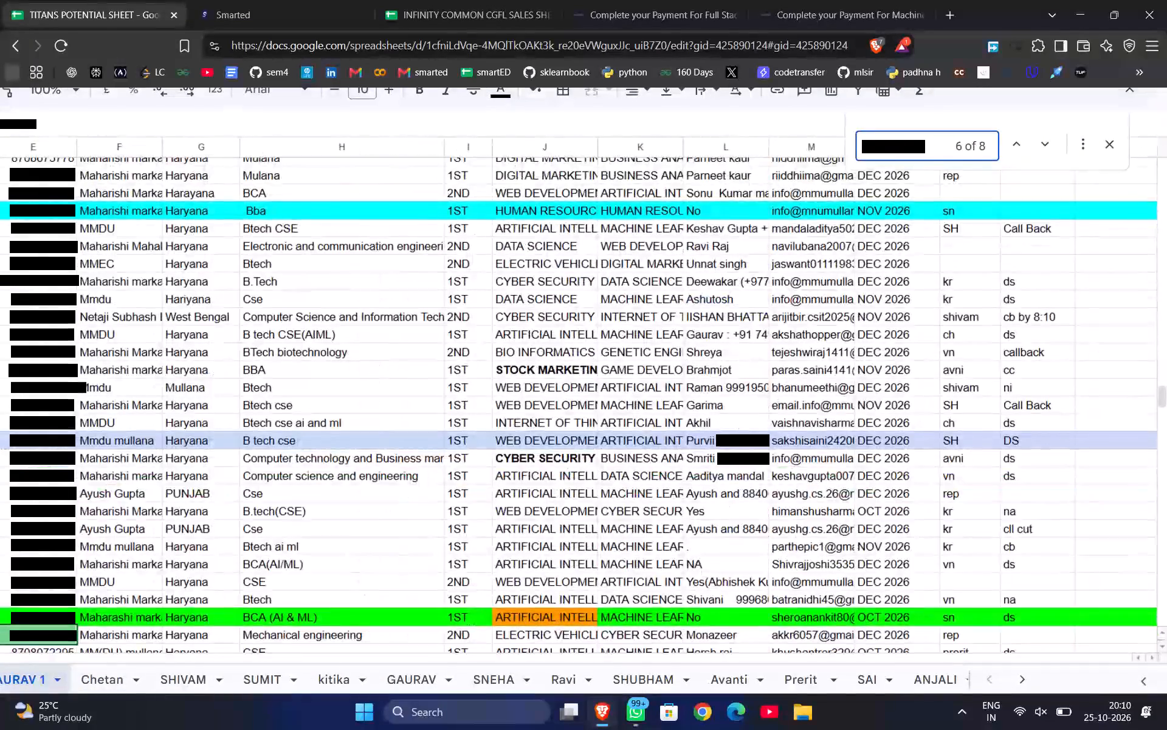
scroll(465, 495, down, 1)
key(Return)
key(Return)
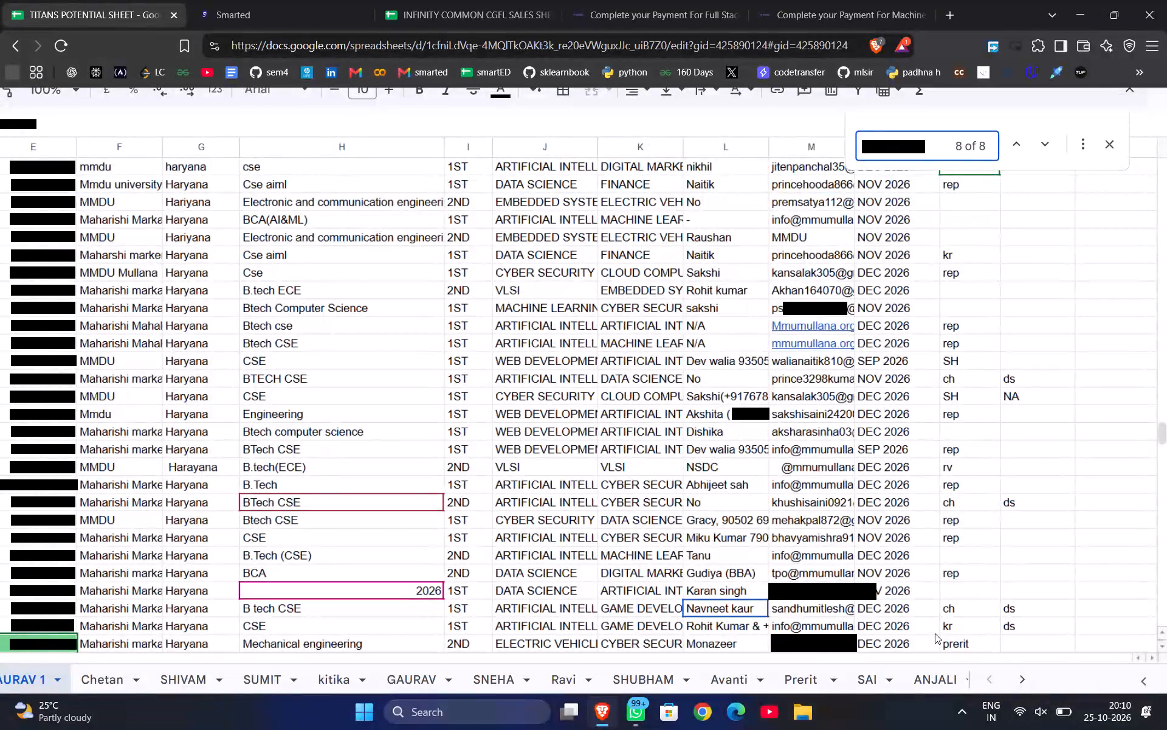
Mark the lead in row 630 as rep in column O.
click(944, 641)
scroll(944, 641, down, 4)
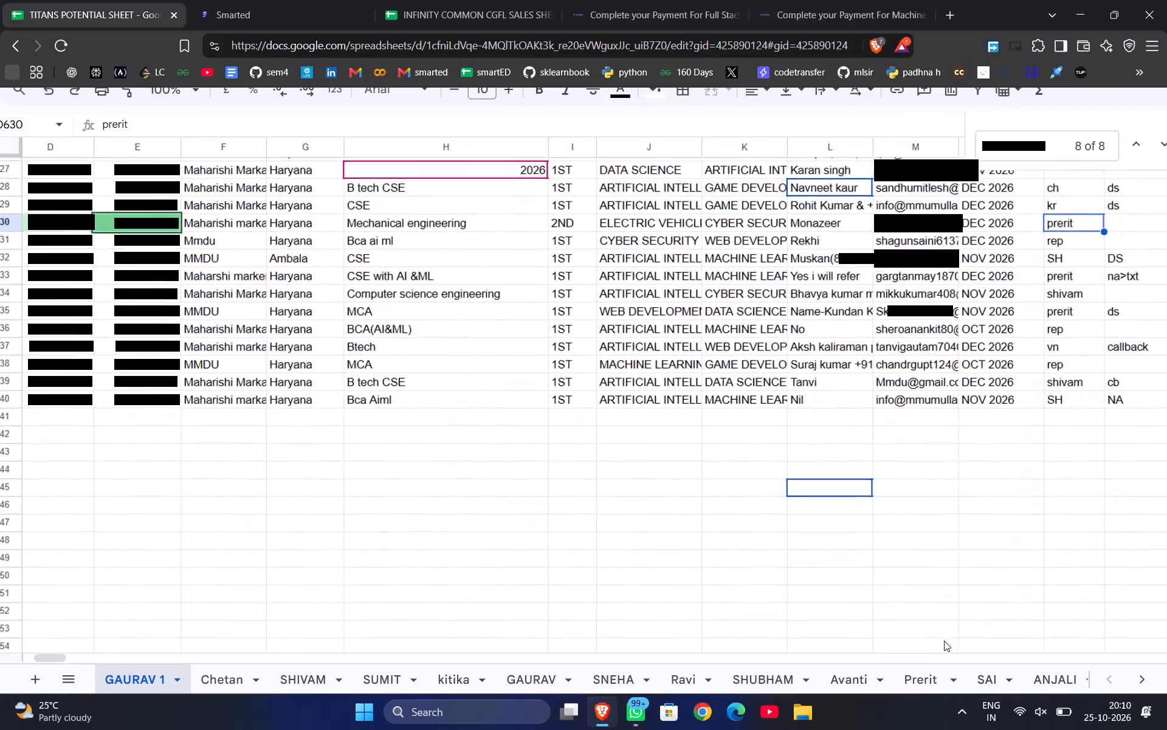
scroll(944, 641, up, 2)
text(rep)
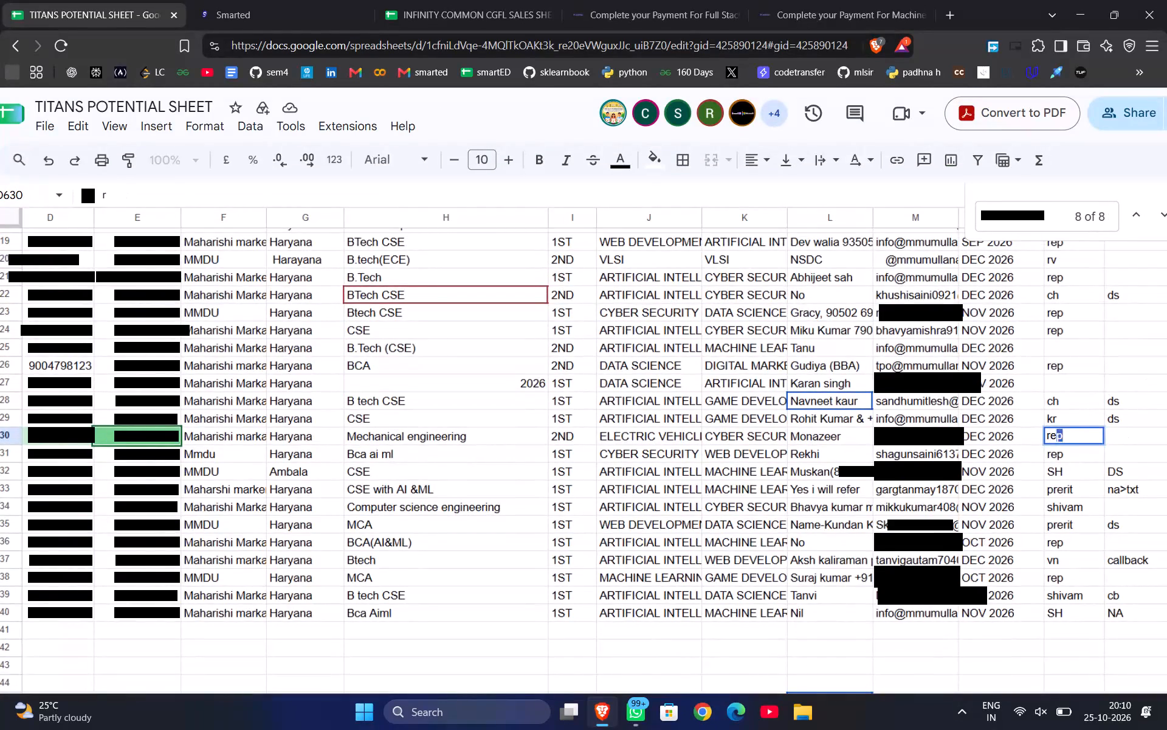
key(Up)
Search the sheet for the phone number in column D of row 627 and check the matching leads' assignees.
key(Up)
key(Up)
scroll(1074, 421, right, 4)
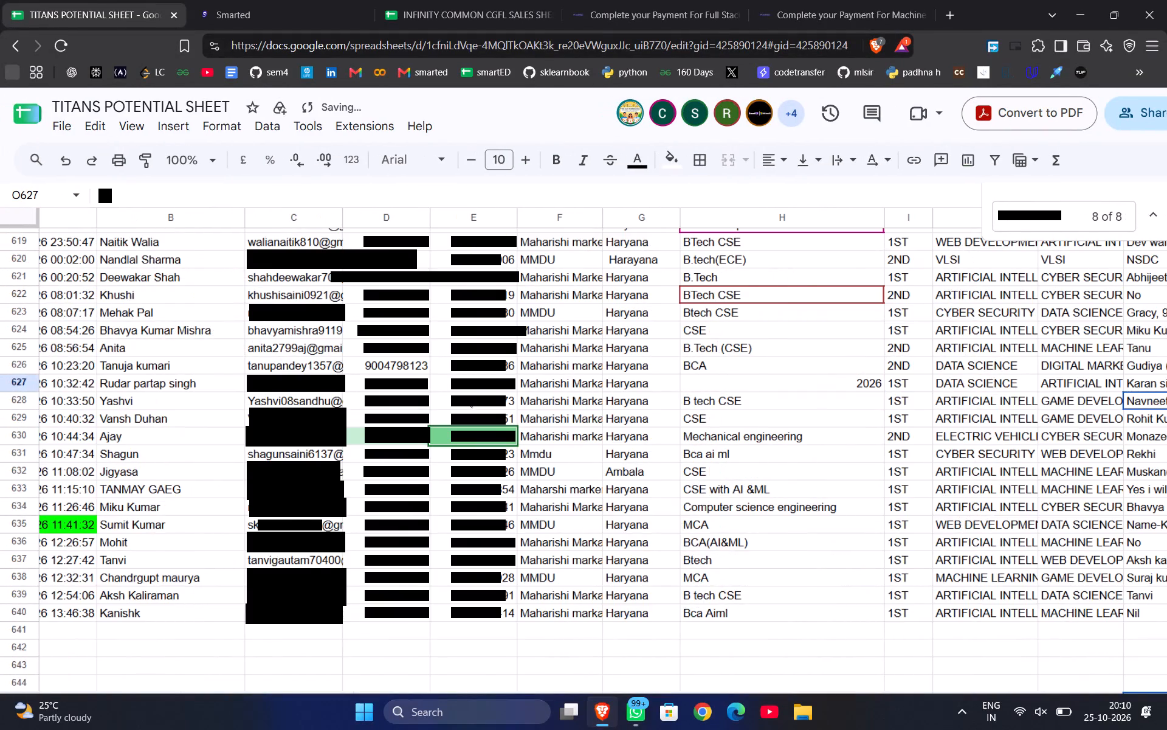
click(485, 380)
key(ctrl+c)
key(ctrl+f)
key(ctrl+v)
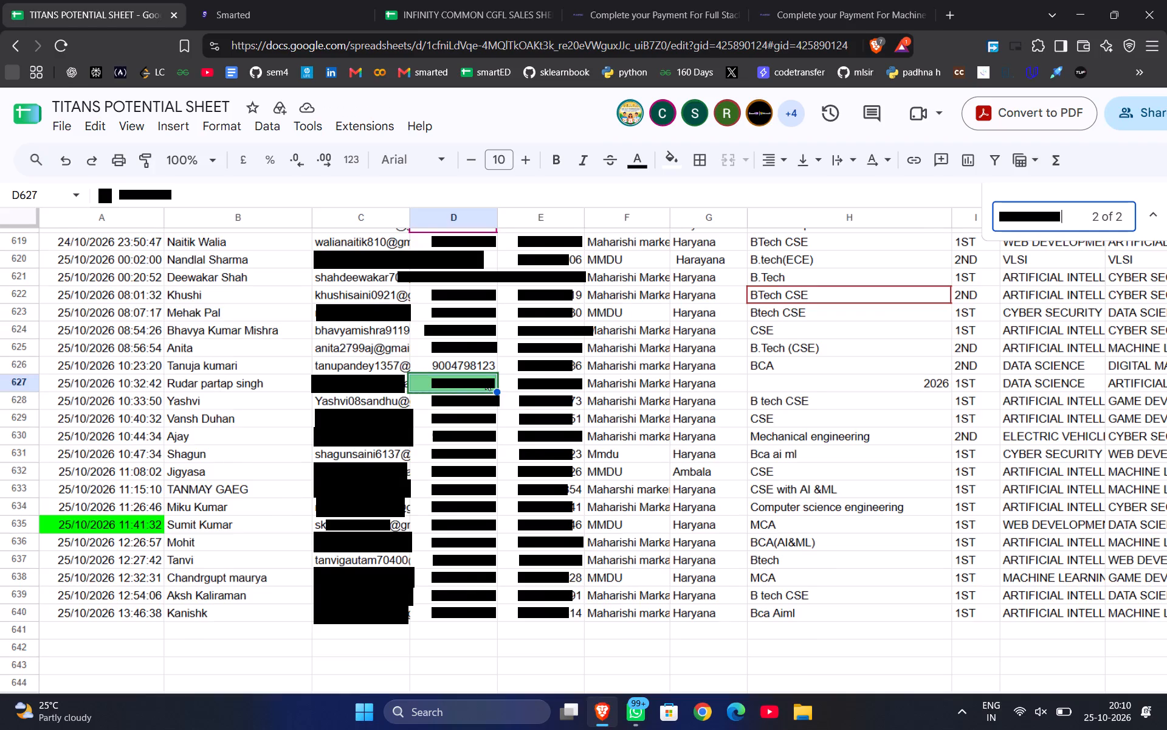
key(Return)
scroll(485, 380, left, 7)
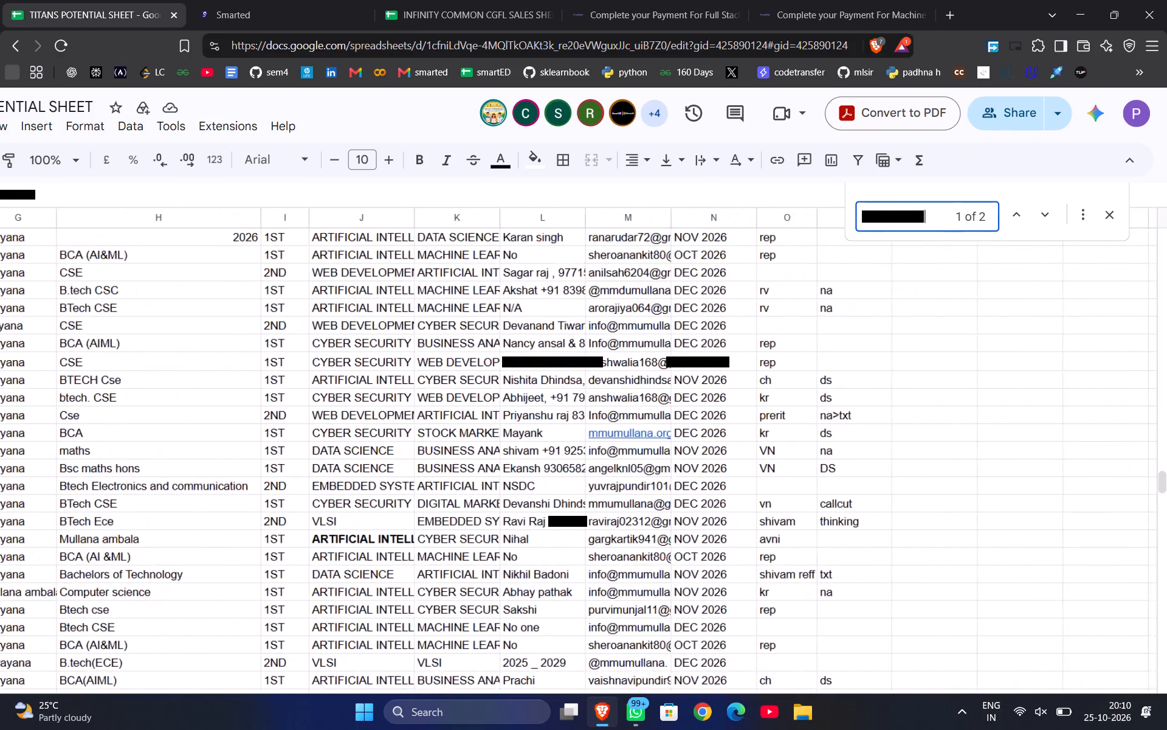
scroll(485, 380, right, 7)
key(Return)
scroll(485, 380, down, 2)
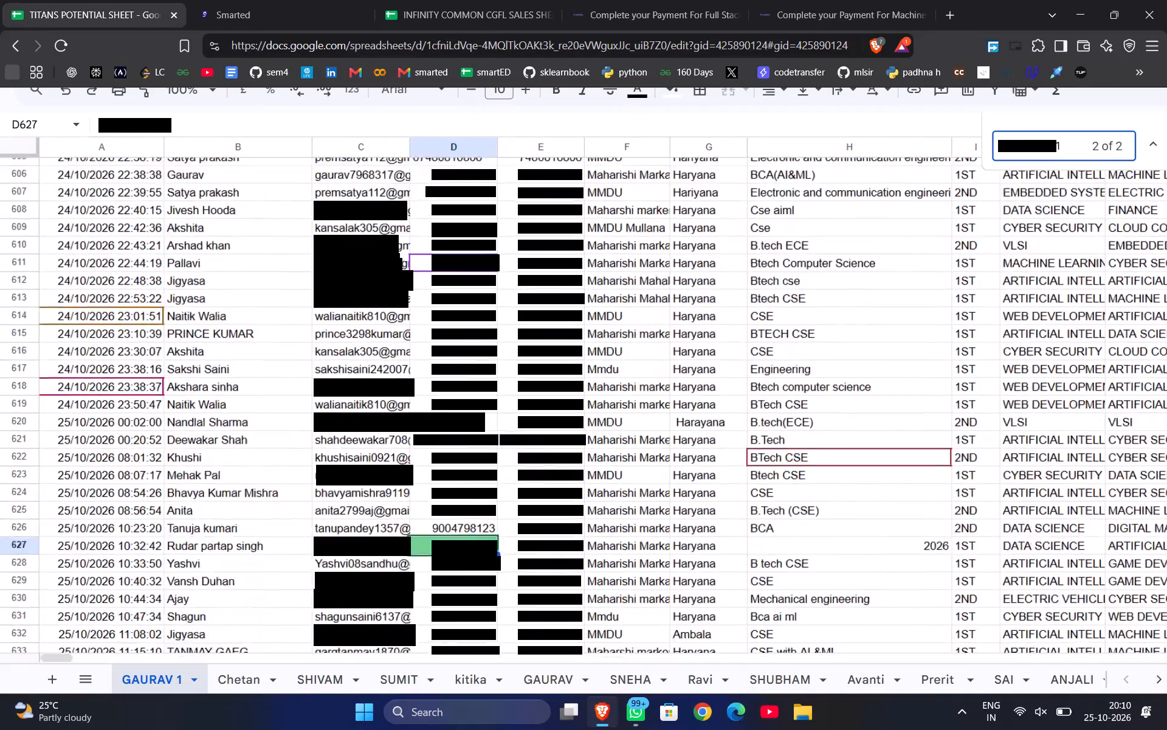
scroll(567, 484, left, 5)
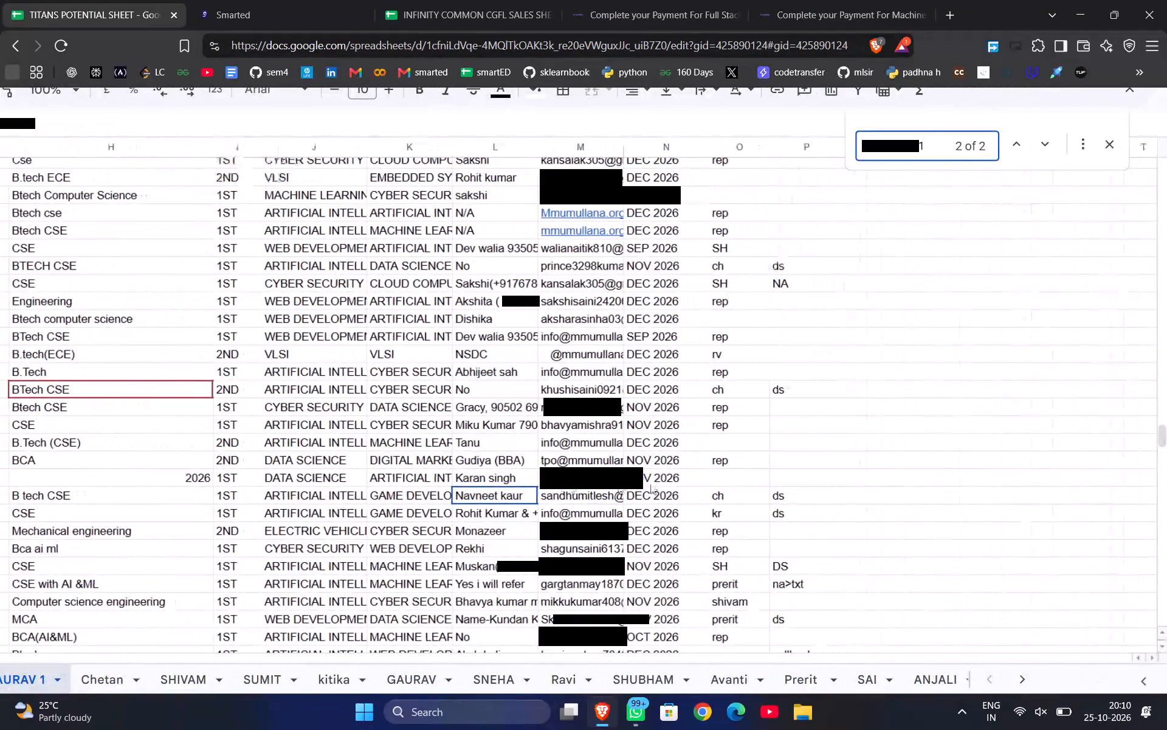
Assign the lead in row 627 to prerit in column O.
click(726, 483)
scroll(726, 483, right, 5)
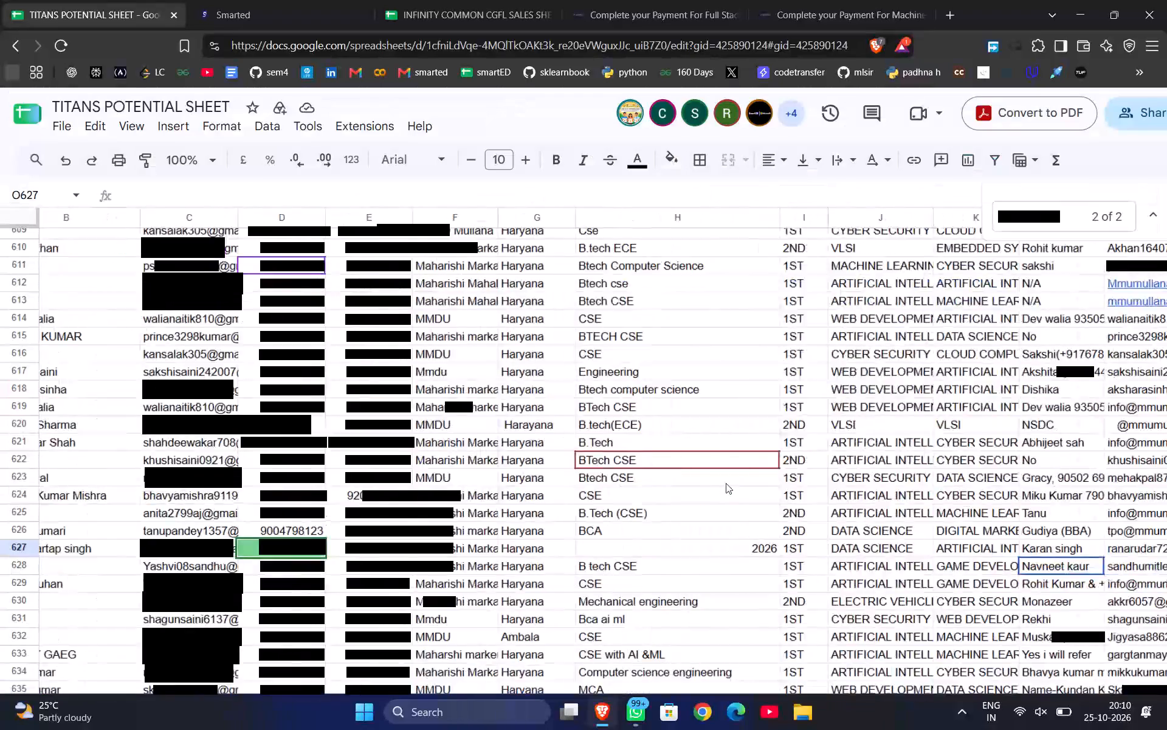
scroll(726, 483, left, 4)
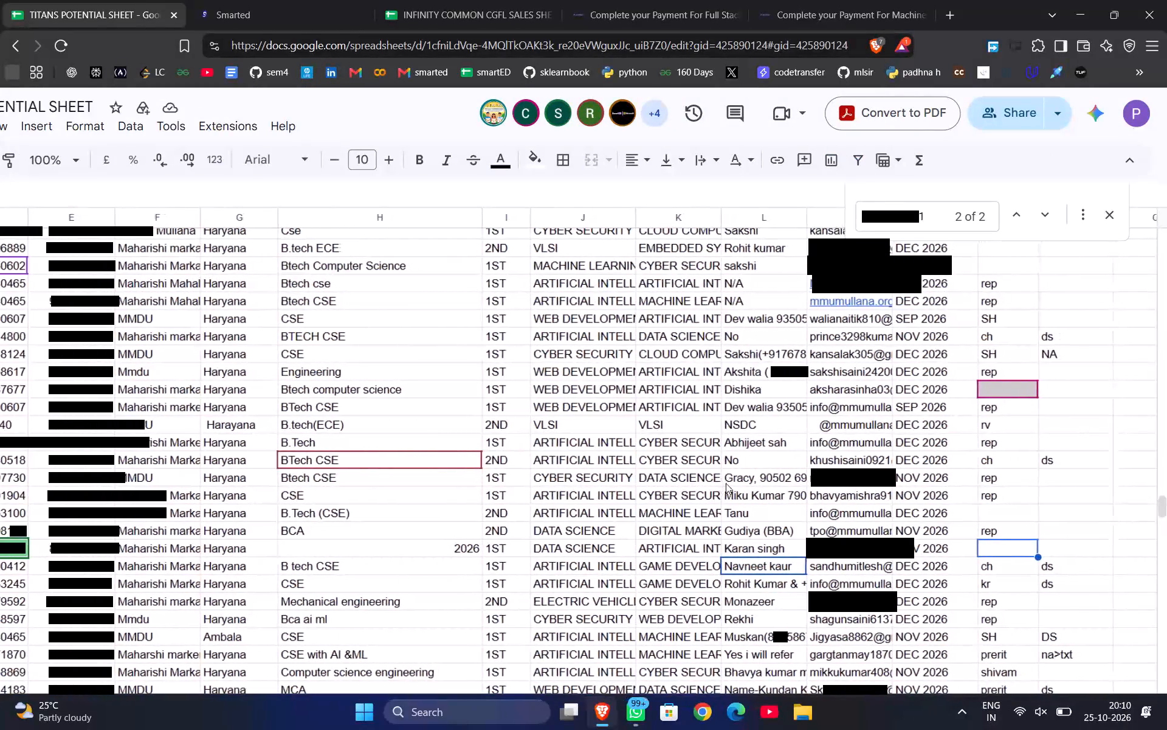
text(preri)
key(Tab)
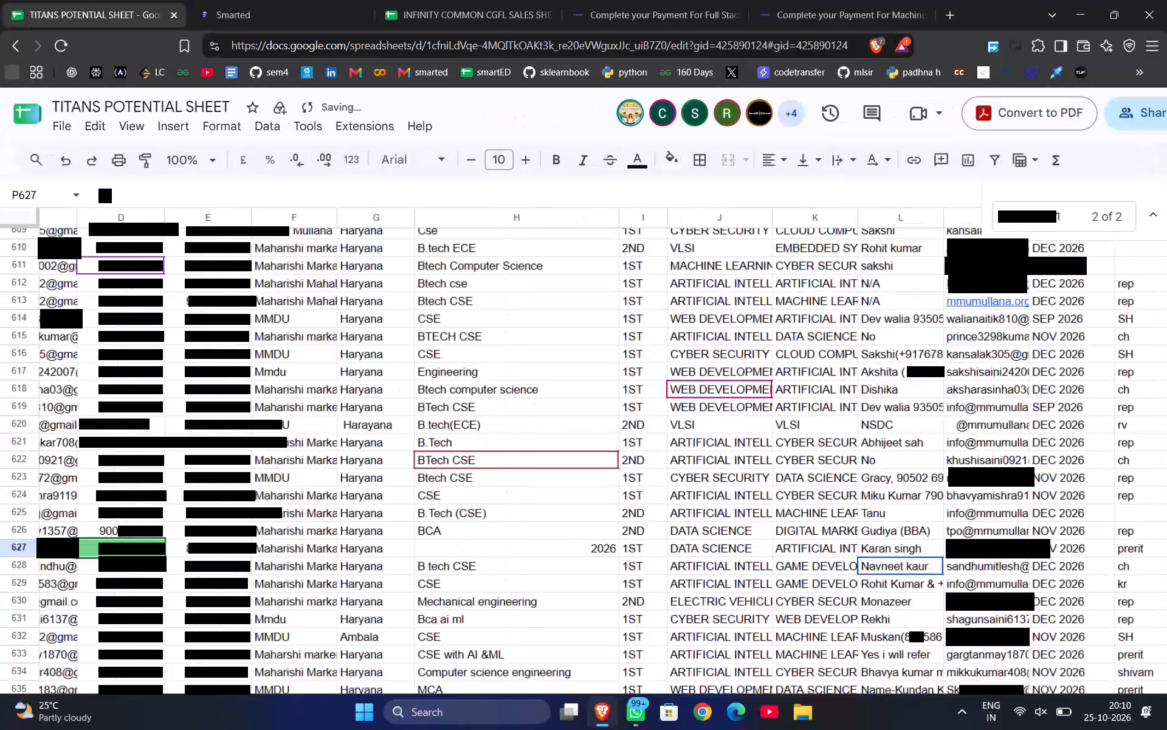
Search again for the phone number in column D of row 627 and recheck the matching leads' assignees.
scroll(726, 483, right, 4)
key(ctrl+c)
key(ctrl+f)
key(ctrl+v)
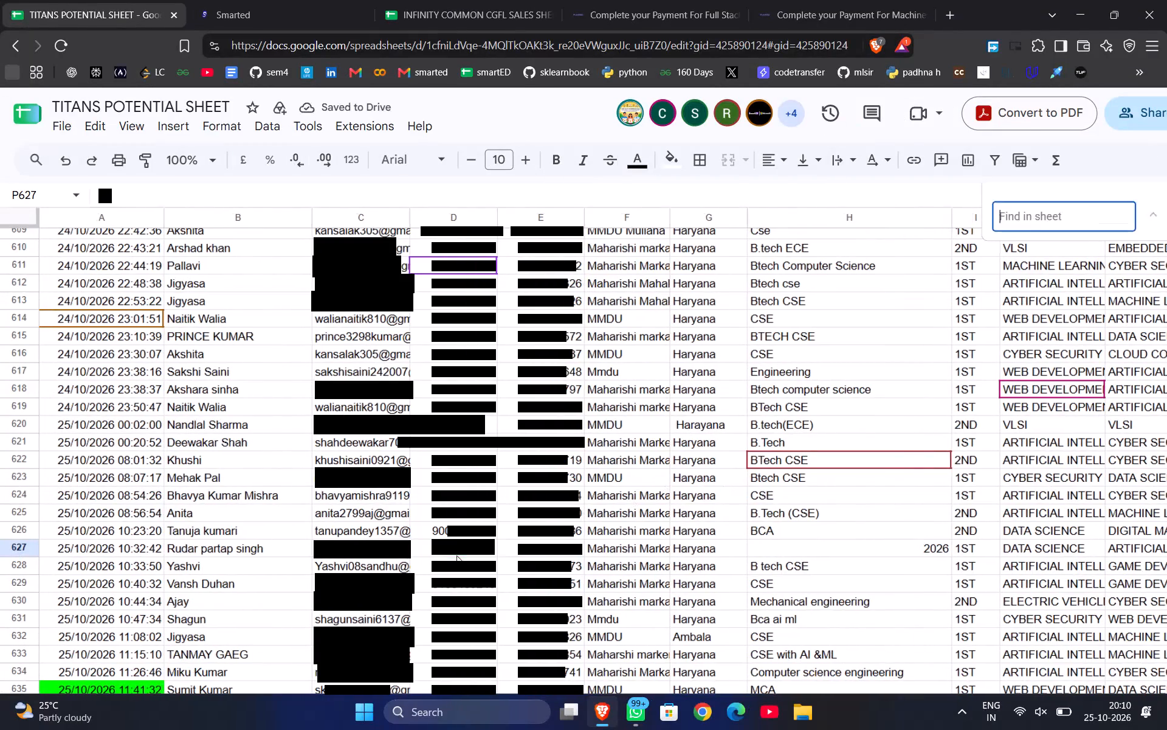
click(463, 552)
key(ctrl+c)
key(ctrl+f)
key(ctrl+v)
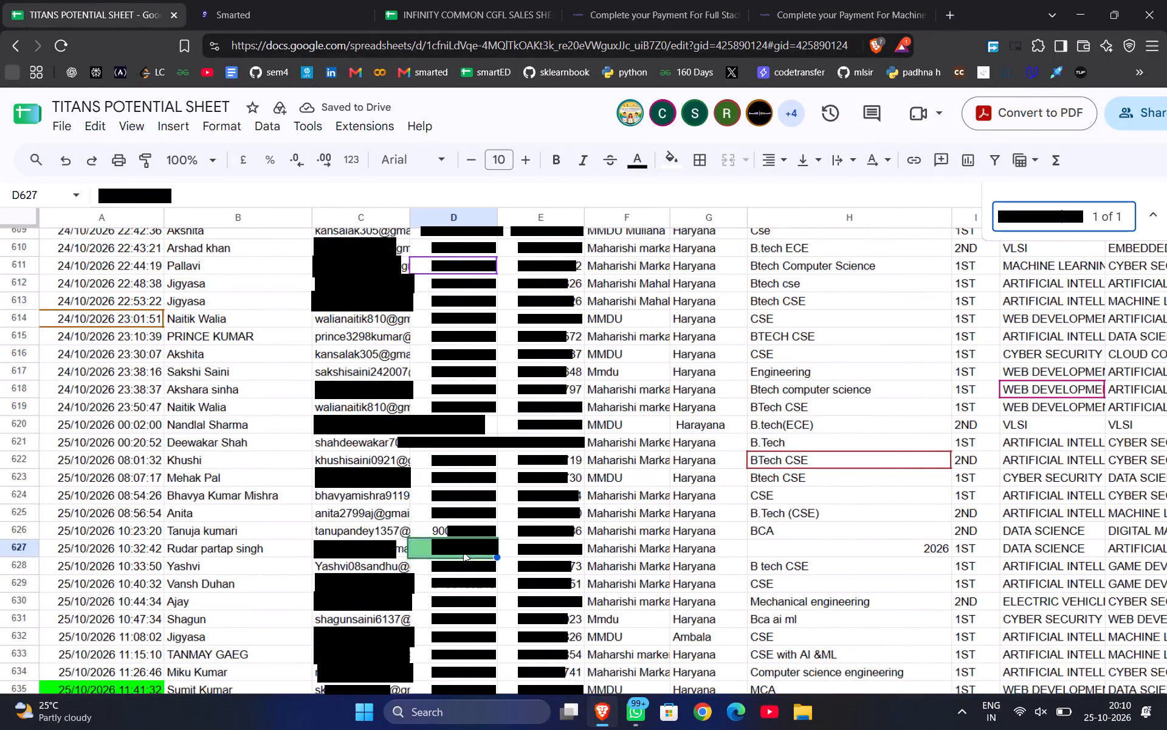
key(Return)
scroll(463, 552, left, 1)
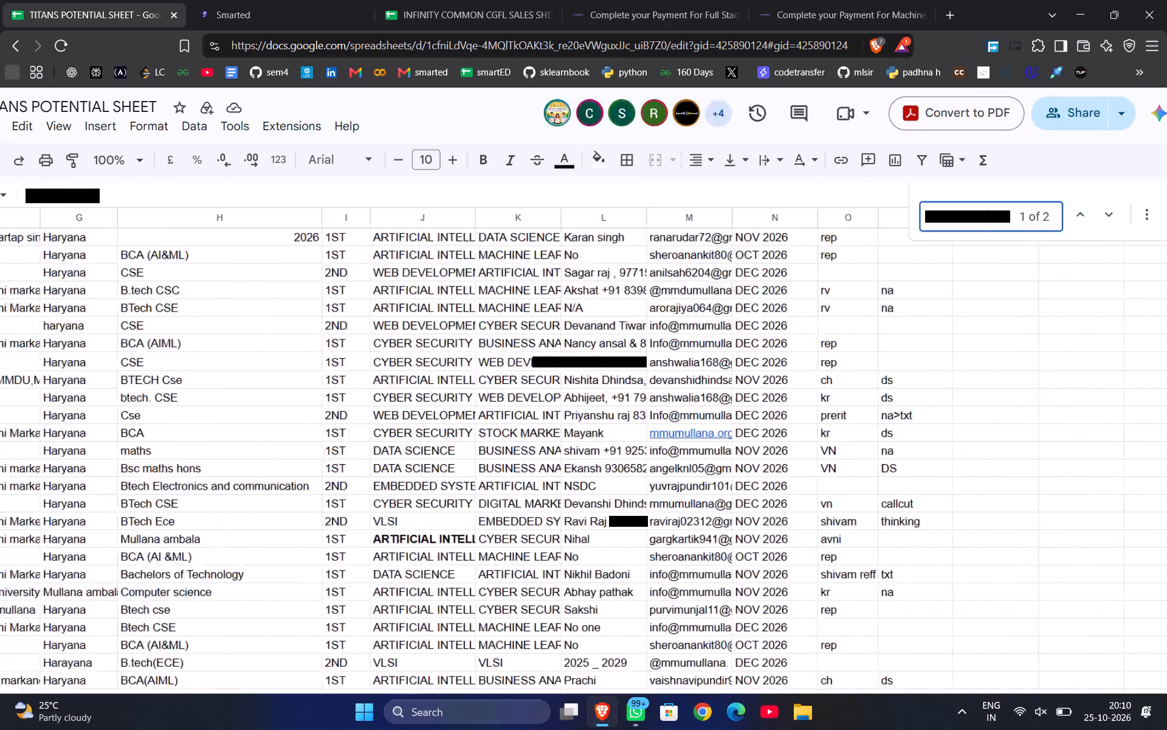
scroll(463, 552, left, 1)
key(Return)
scroll(463, 552, down, 3)
scroll(463, 552, up, 1)
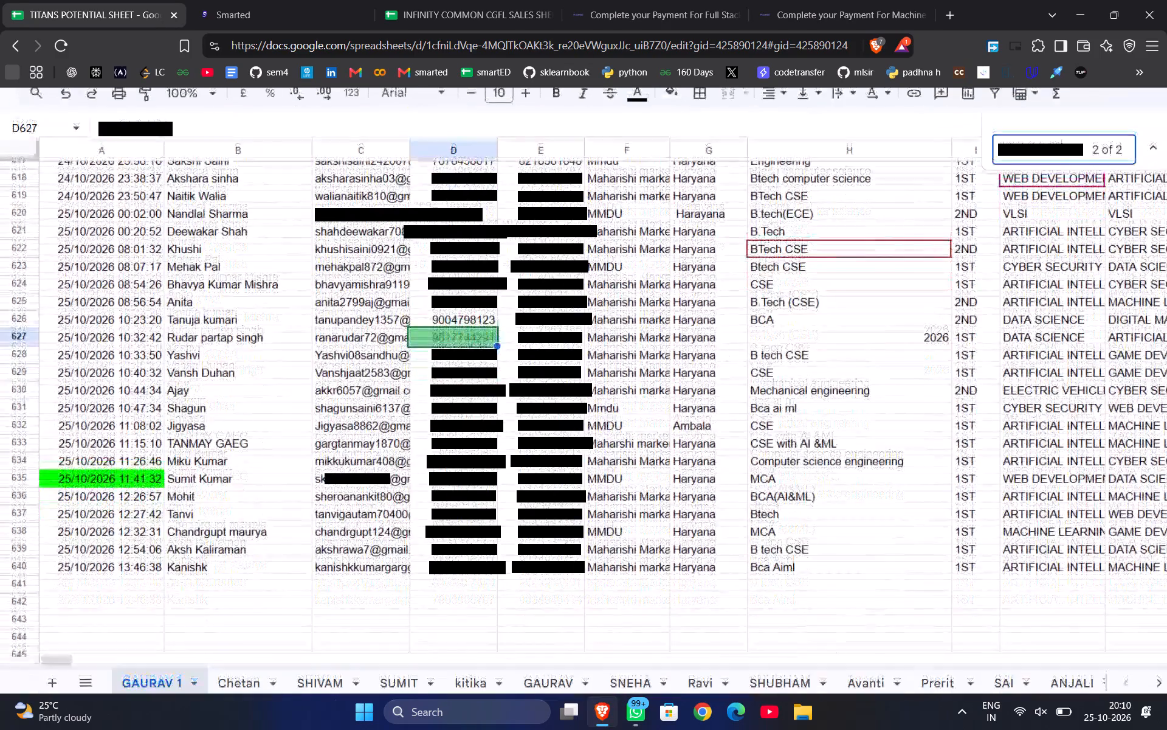
scroll(463, 552, up, 1)
scroll(463, 552, left, 1)
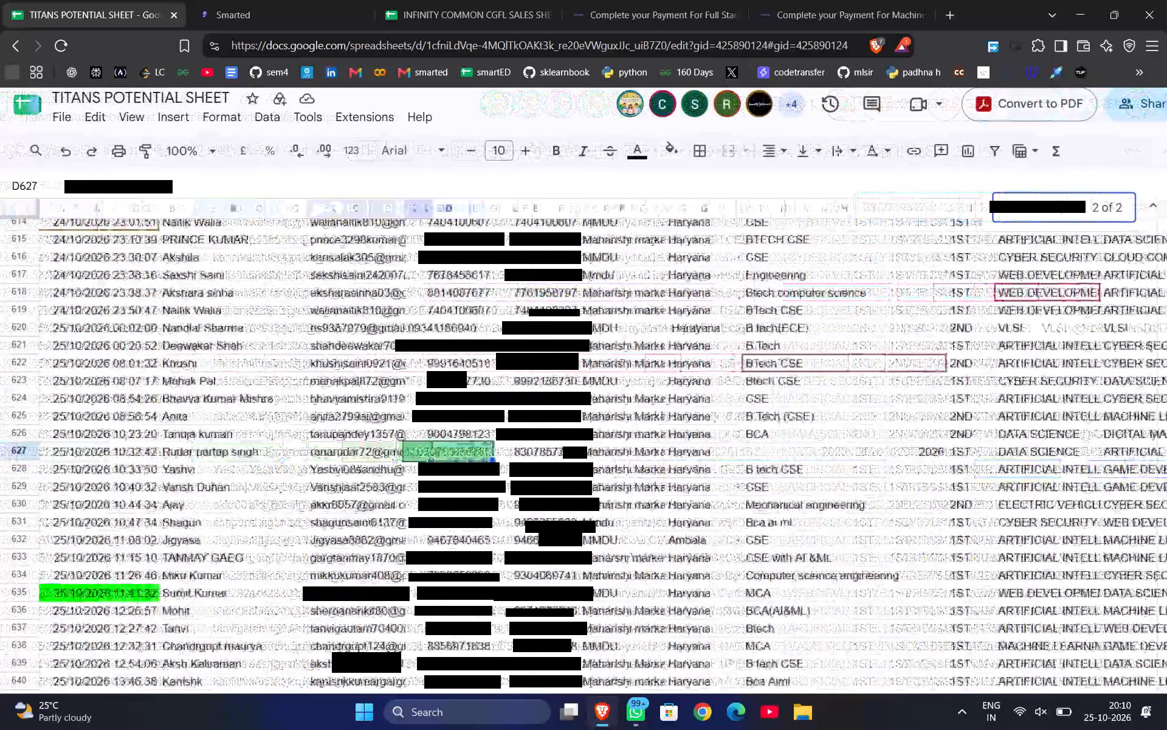
Copy the phone number in column D of the lead in row 627.
scroll(602, 524, right, 6)
triple_click(440, 457)
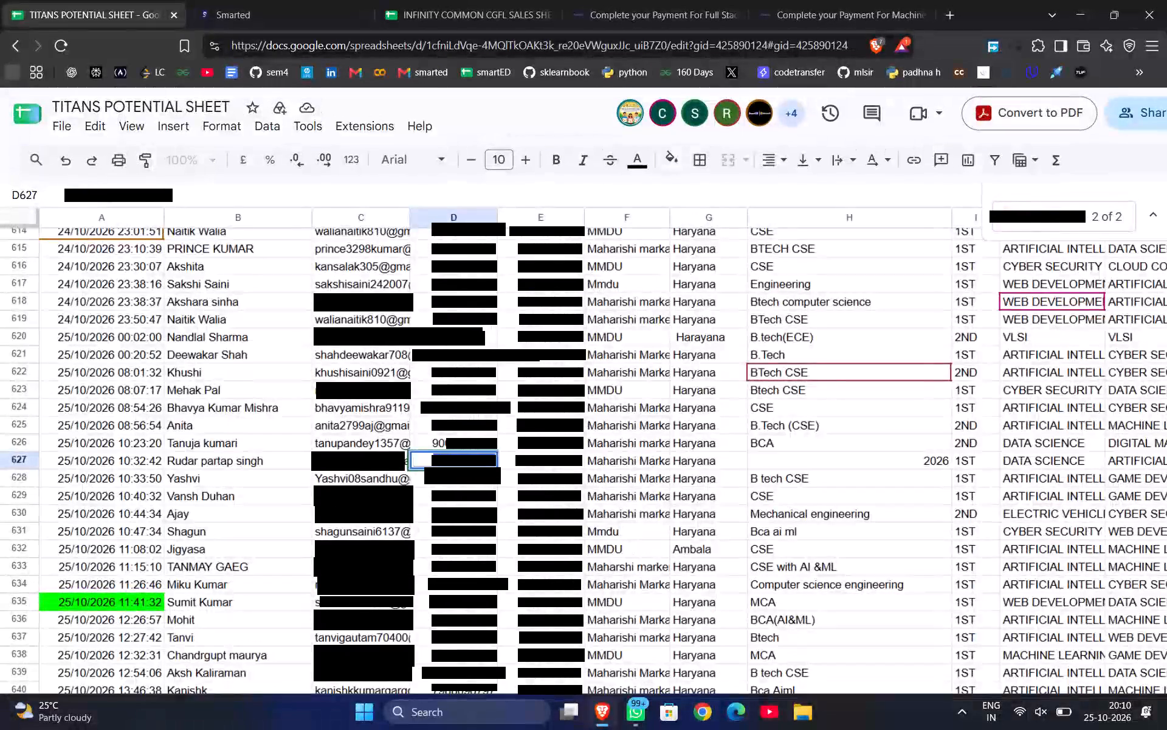
click(440, 457)
key(ctrl+c)
scroll(594, 461, up, 1)
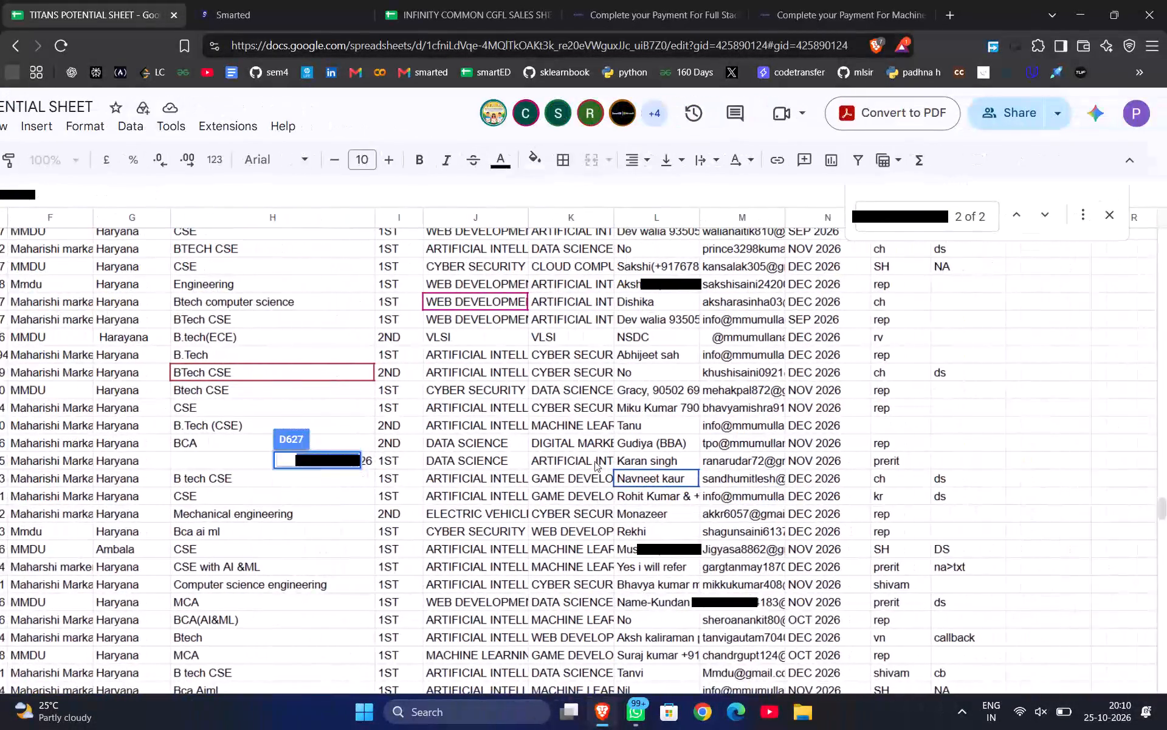
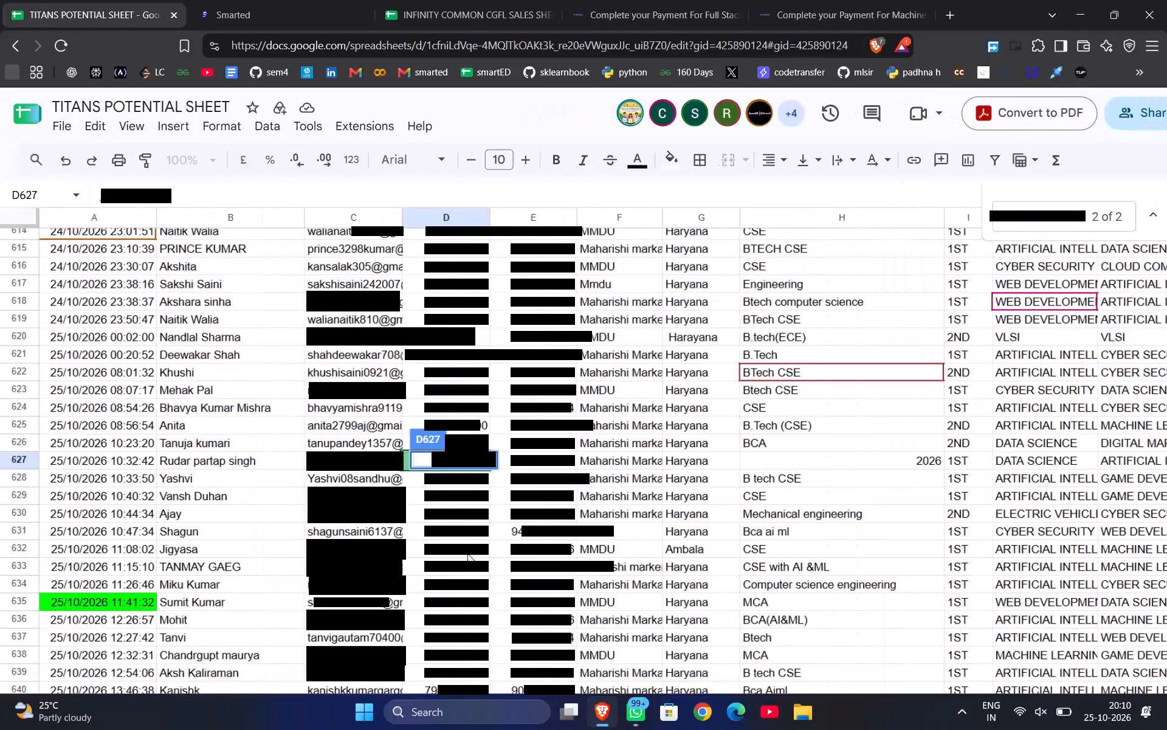
Review the assignee and call status columns O and P from row 640 upward for leads that still lack an entry.
scroll(467, 554, left, 8)
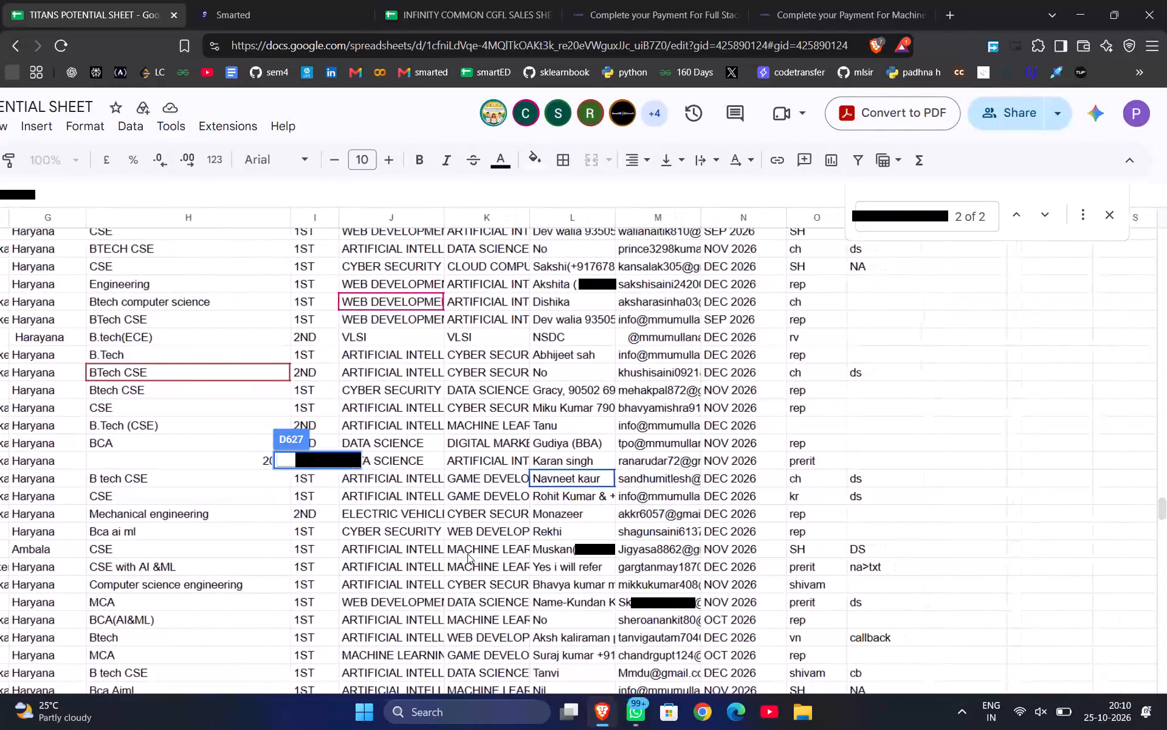
click(853, 433)
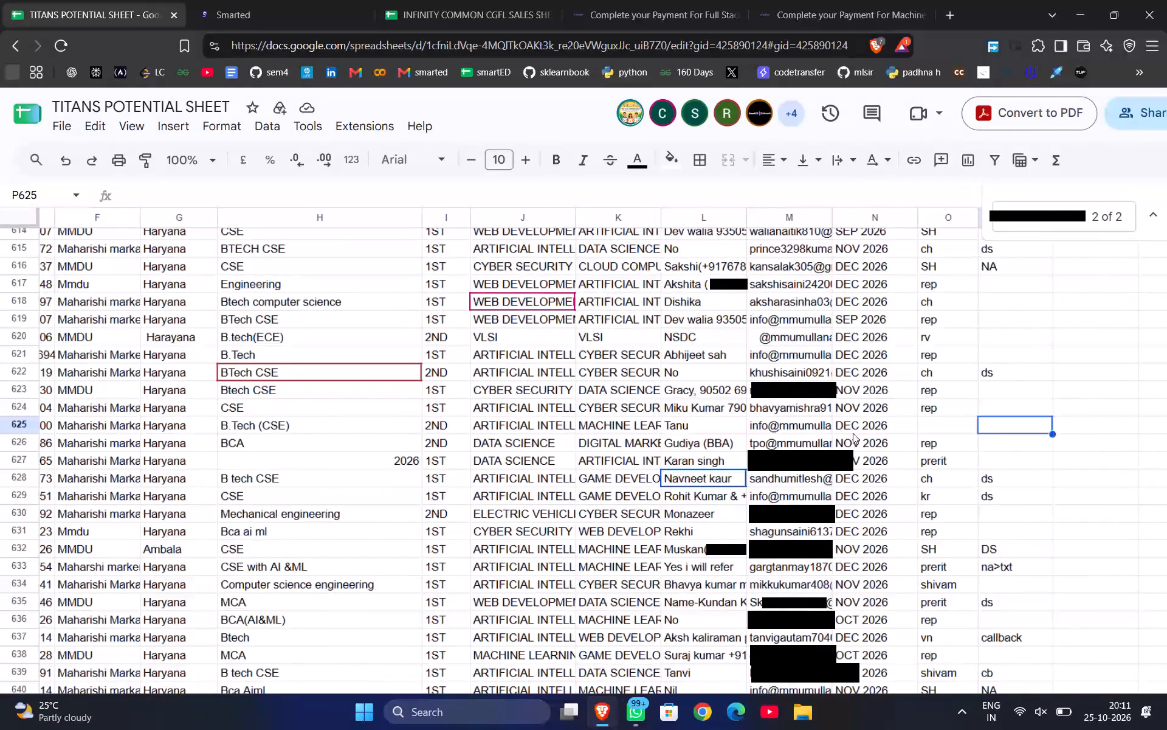
scroll(853, 433, down, 1)
scroll(853, 433, left, 3)
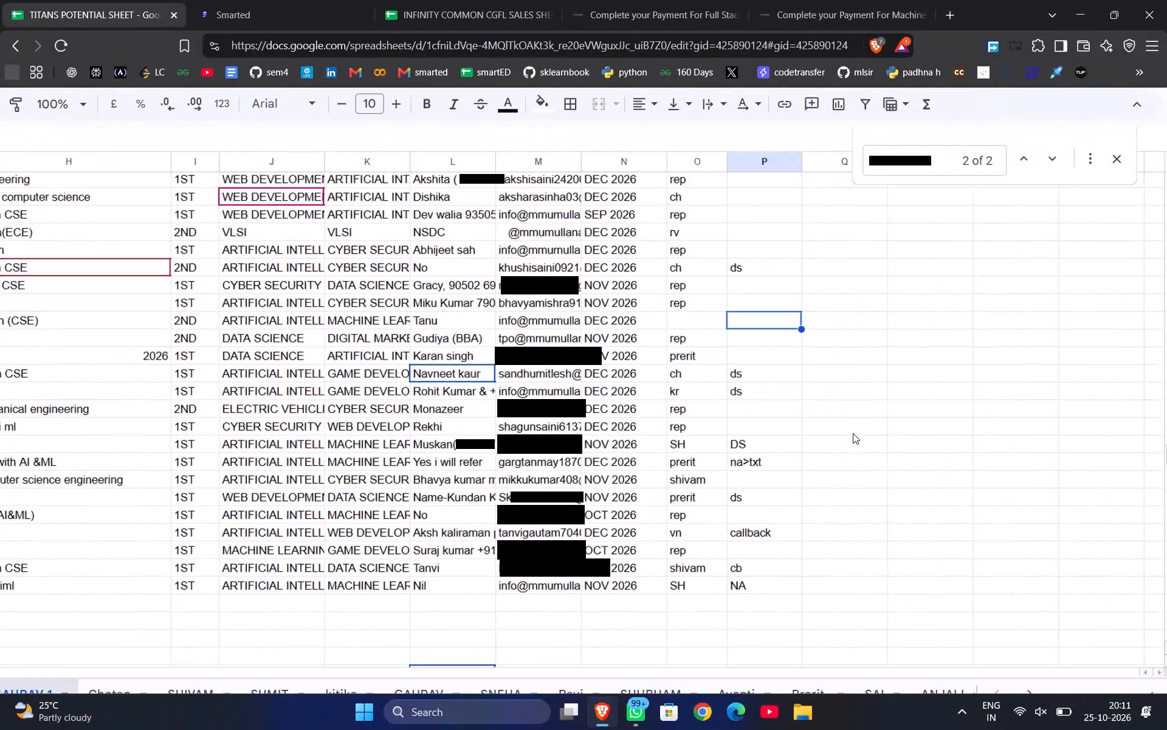
scroll(853, 433, left, 2)
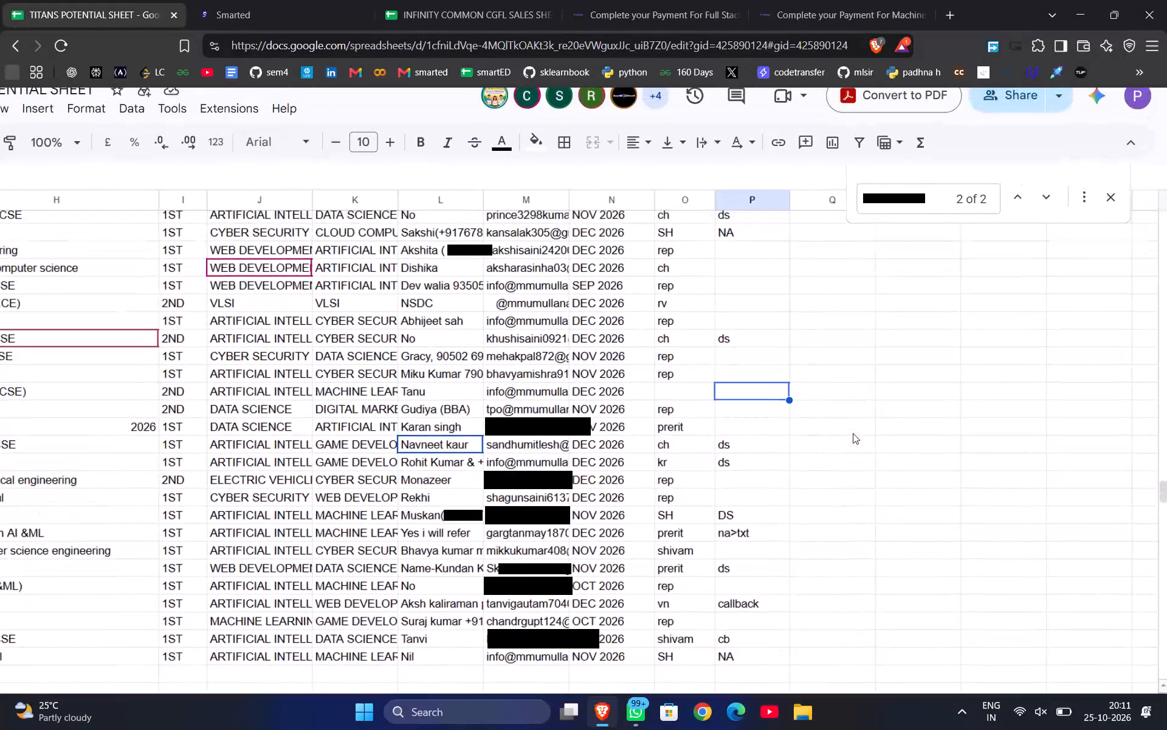
scroll(853, 433, up, 4)
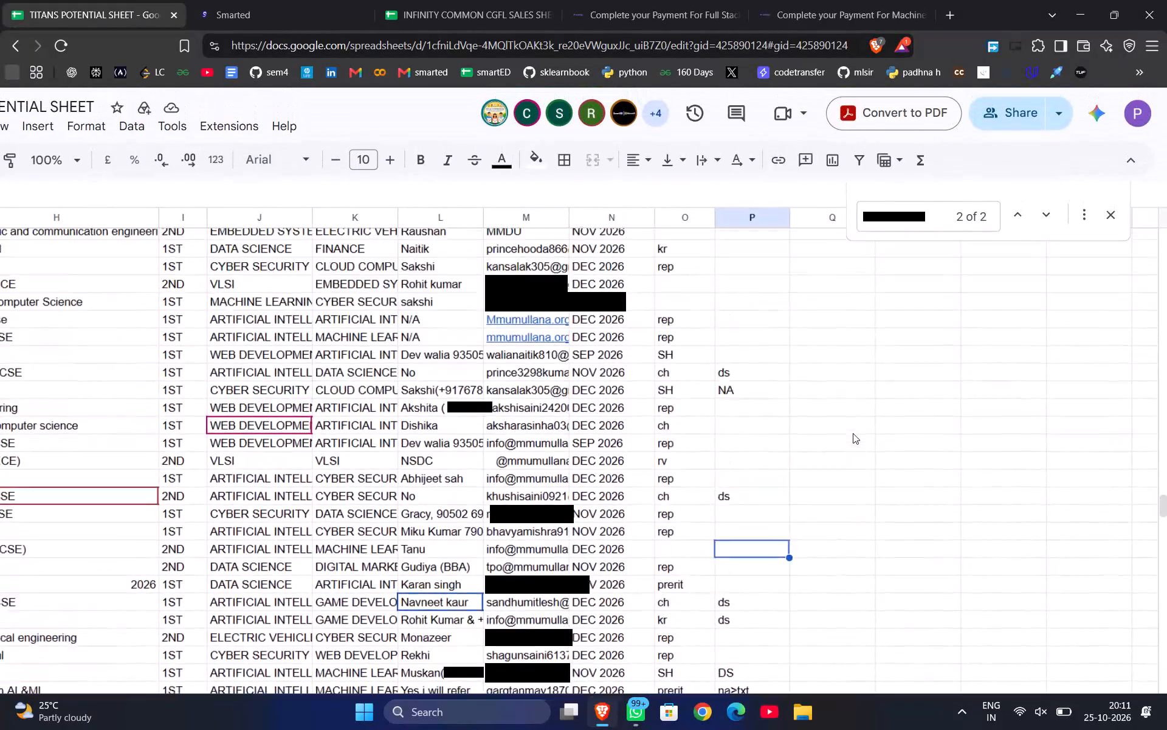
scroll(853, 433, up, 10)
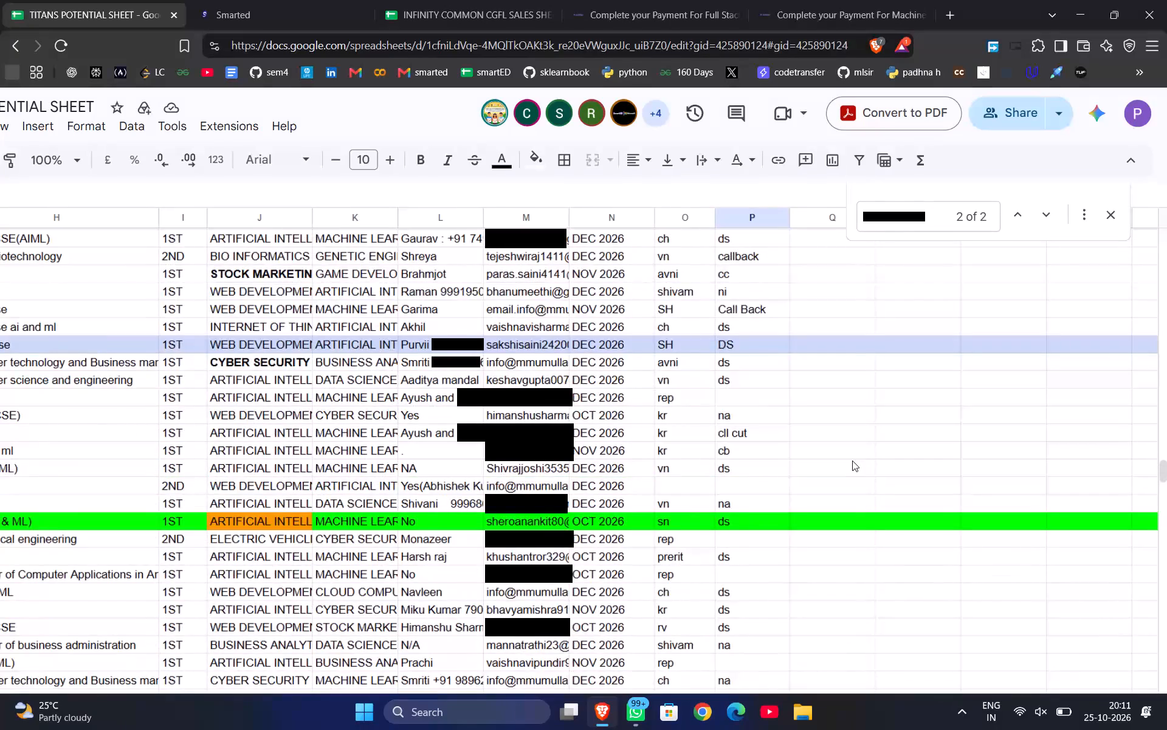
scroll(852, 461, up, 2)
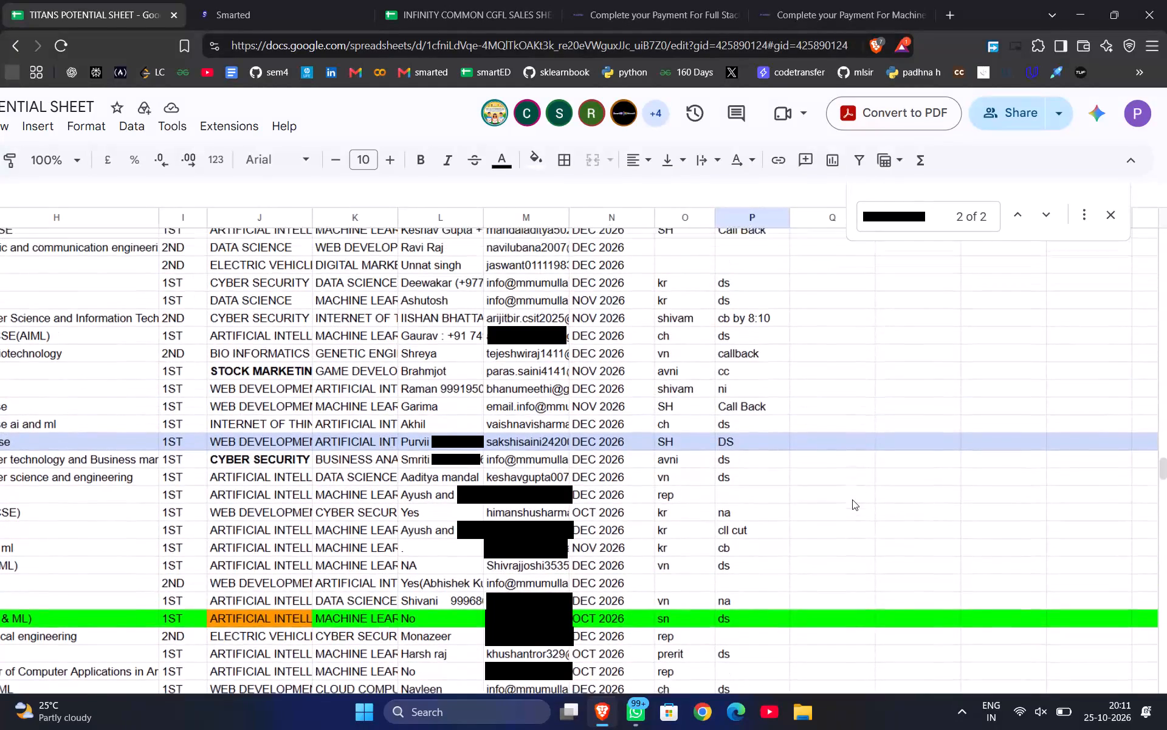
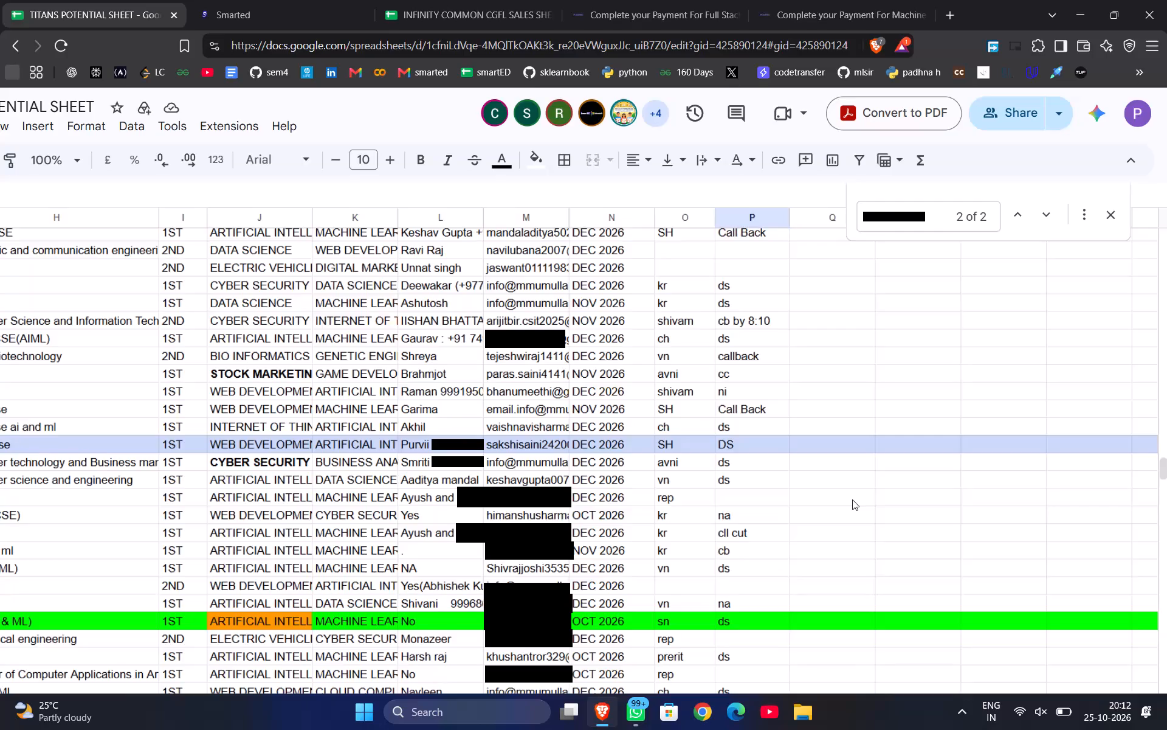
scroll(852, 499, down, 8)
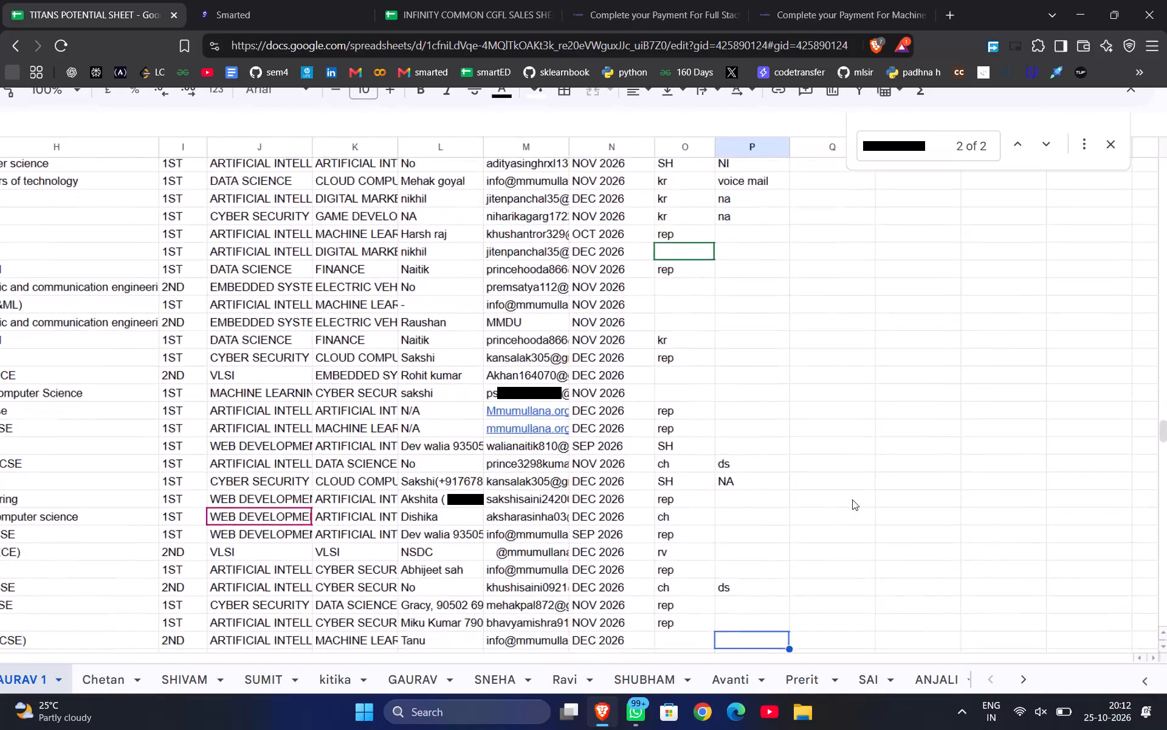
scroll(852, 499, up, 2)
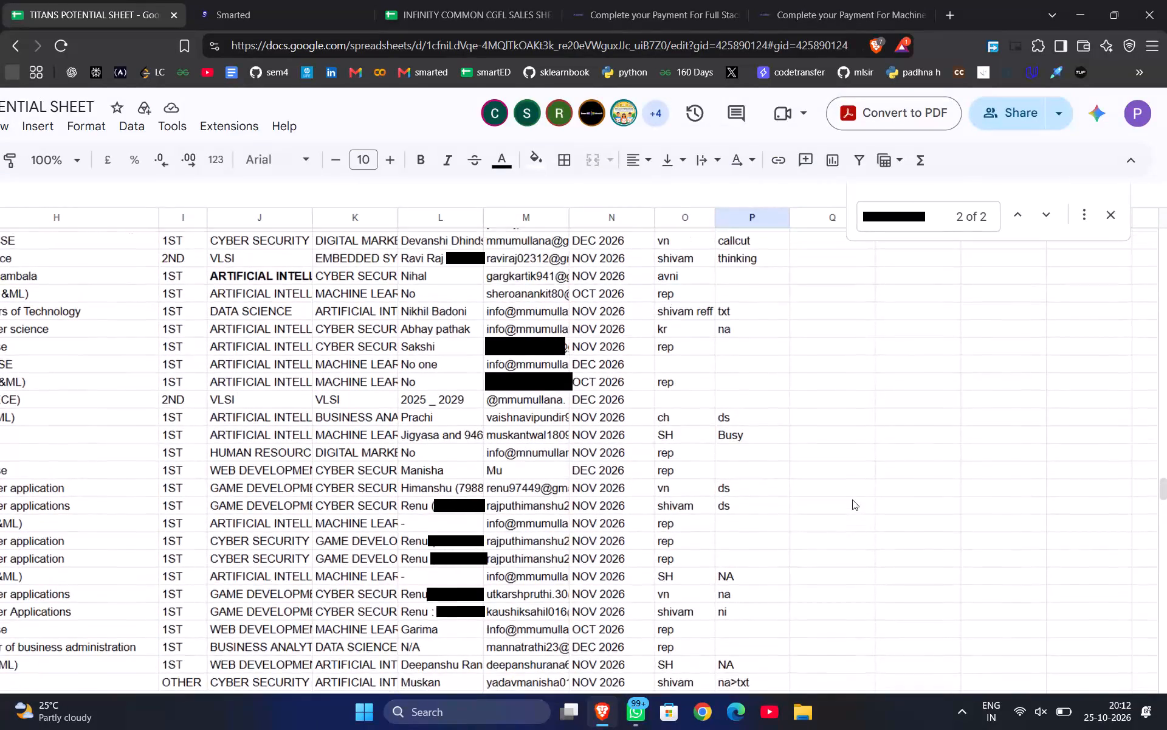
scroll(852, 499, up, 2)
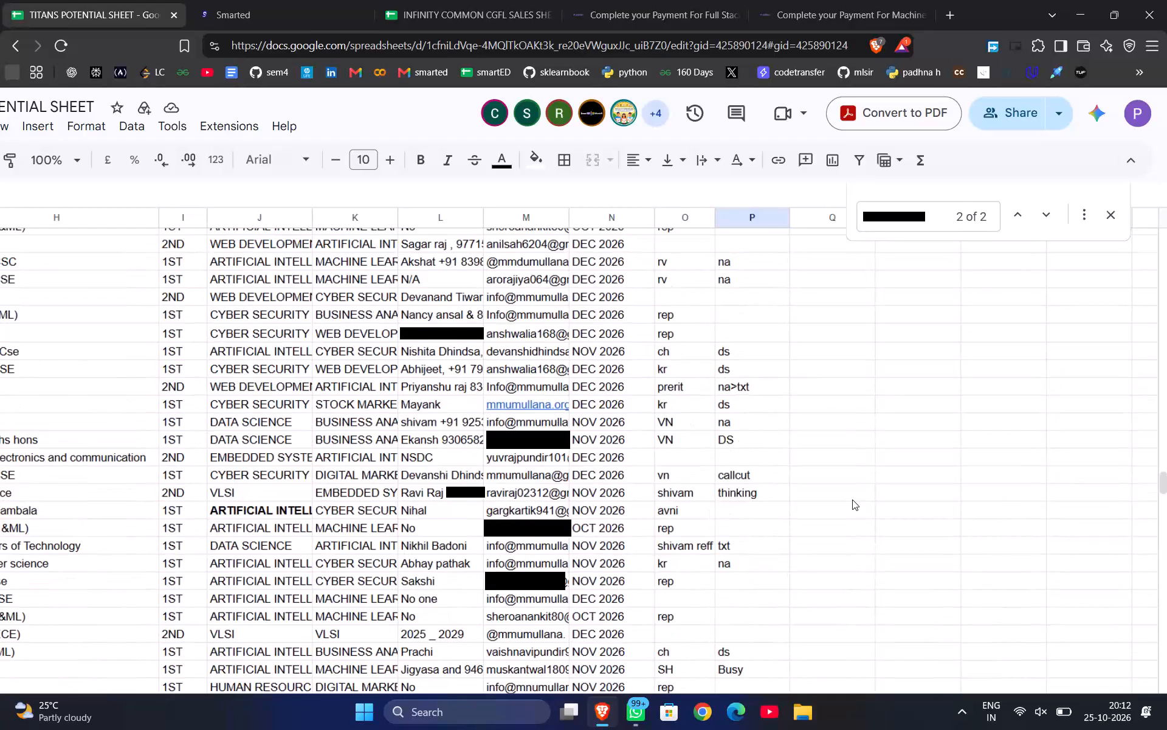
scroll(852, 499, up, 7)
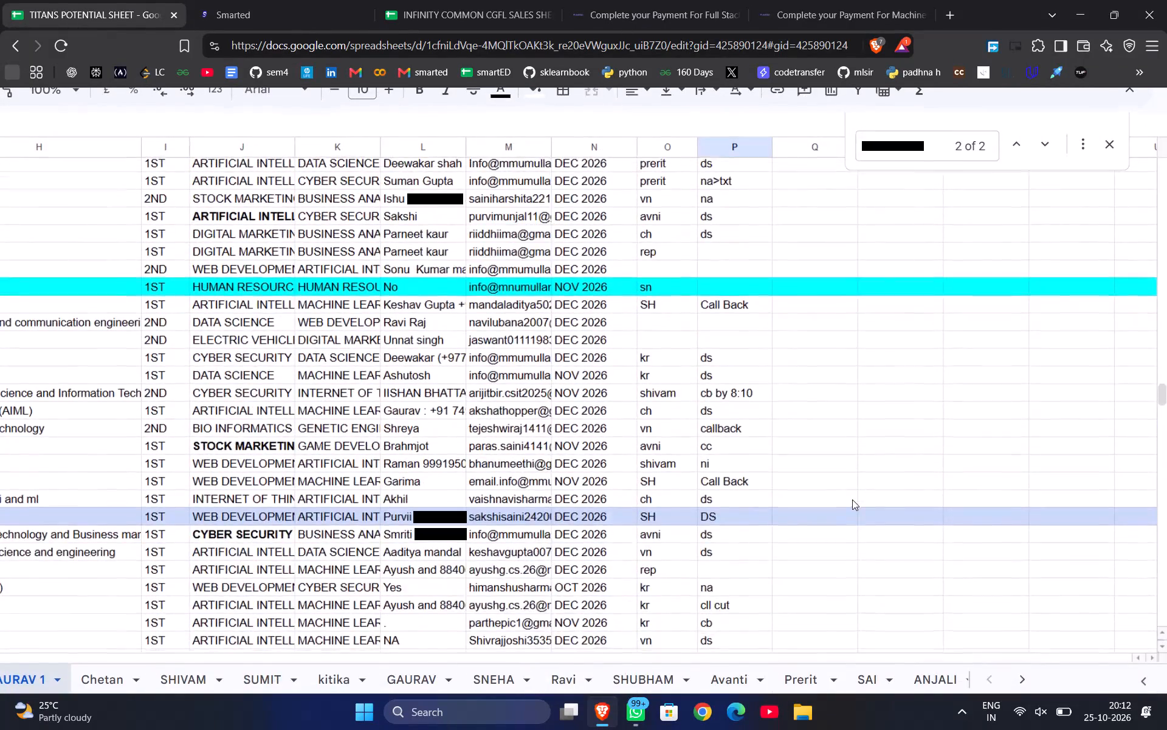
scroll(852, 499, up, 7)
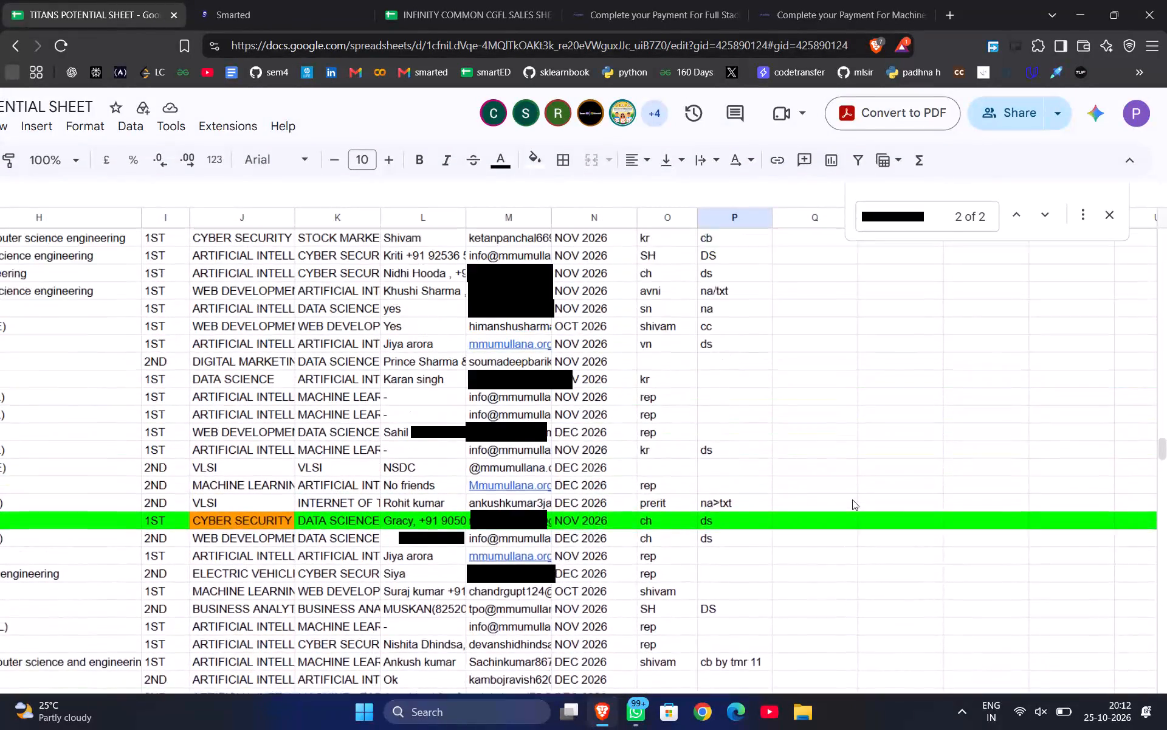
scroll(852, 499, up, 7)
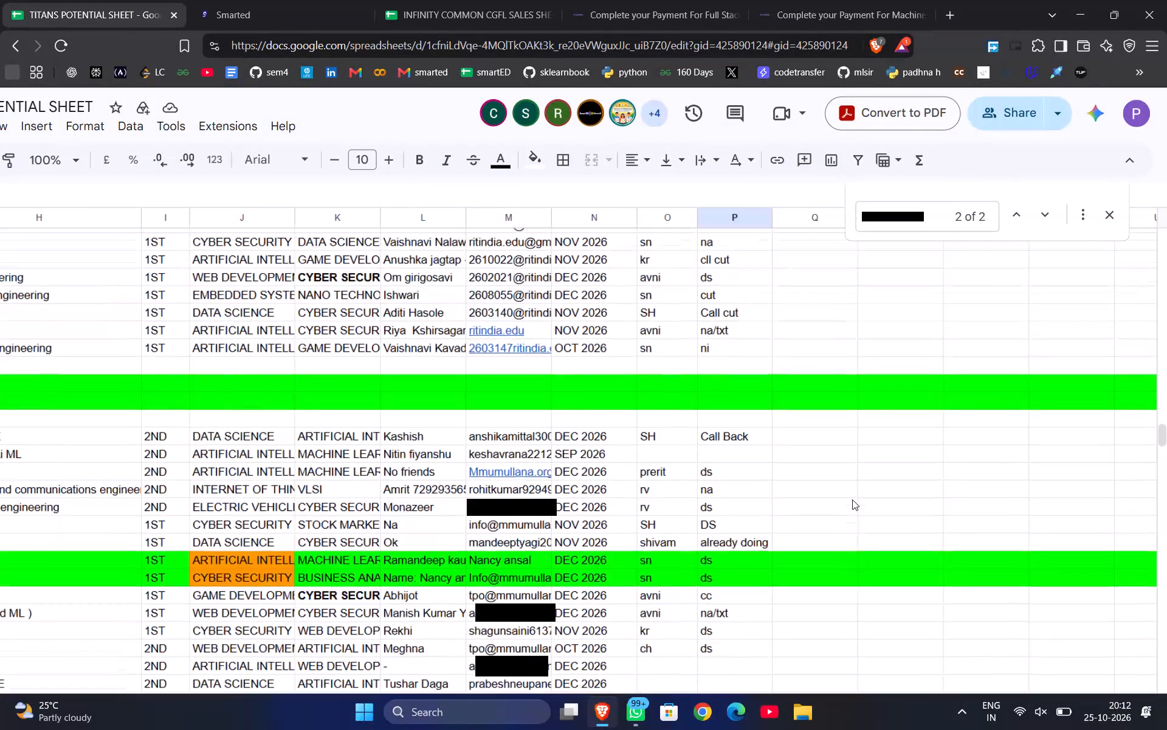
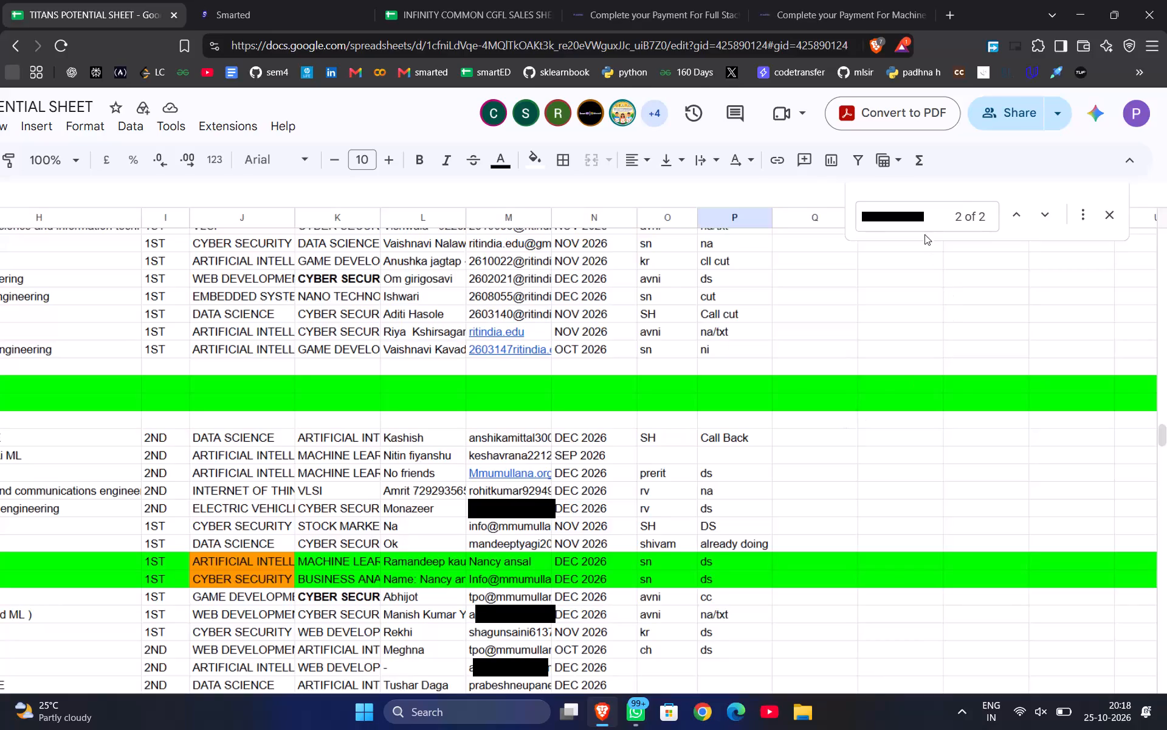
Search the sheet for another lead's phone number and examine the matching row among the mmumullana leads for a duplicate entry.
click(927, 219)
key(BackSpace)
key(BackSpace)
key(BackSpace)
key(BackSpace)
key(BackSpace)
key(BackSpace)
key(BackSpace)
key(BackSpace)
key(BackSpace)
key(BackSpace)
key(BackSpace)
key(BackSpace)
key(BackSpace)
key(BackSpace)
key(BackSpace)
key(BackSpace)
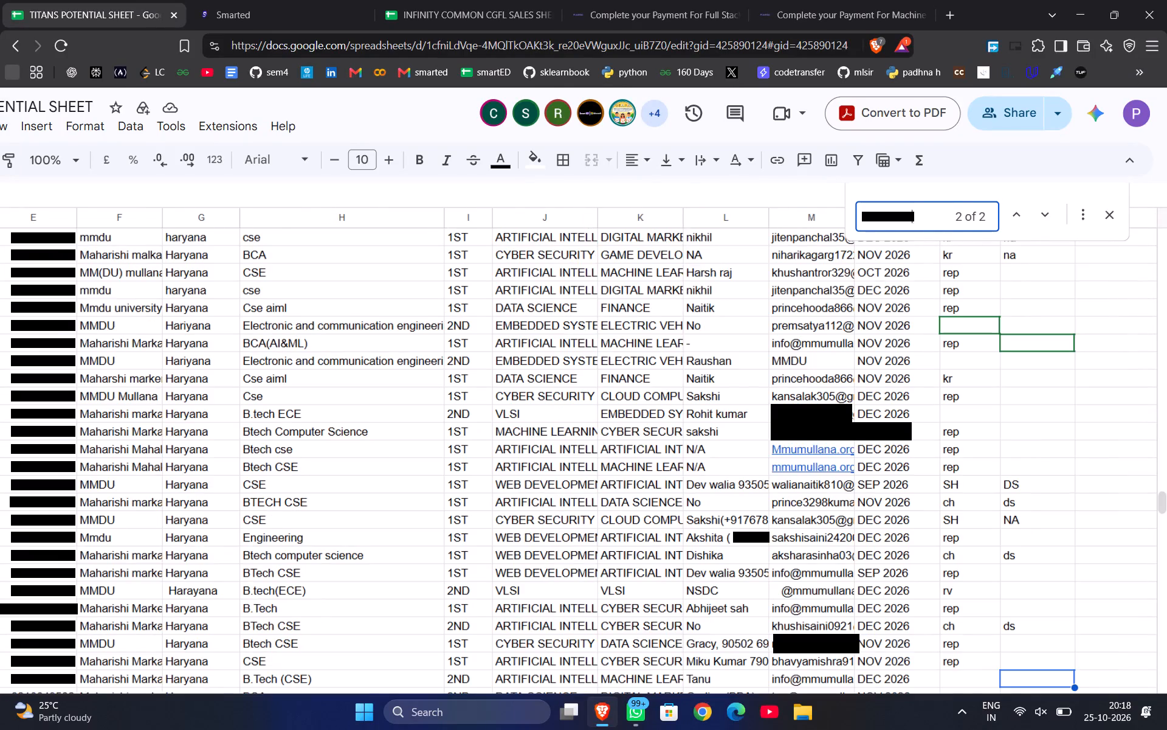
text(999)
text(18)
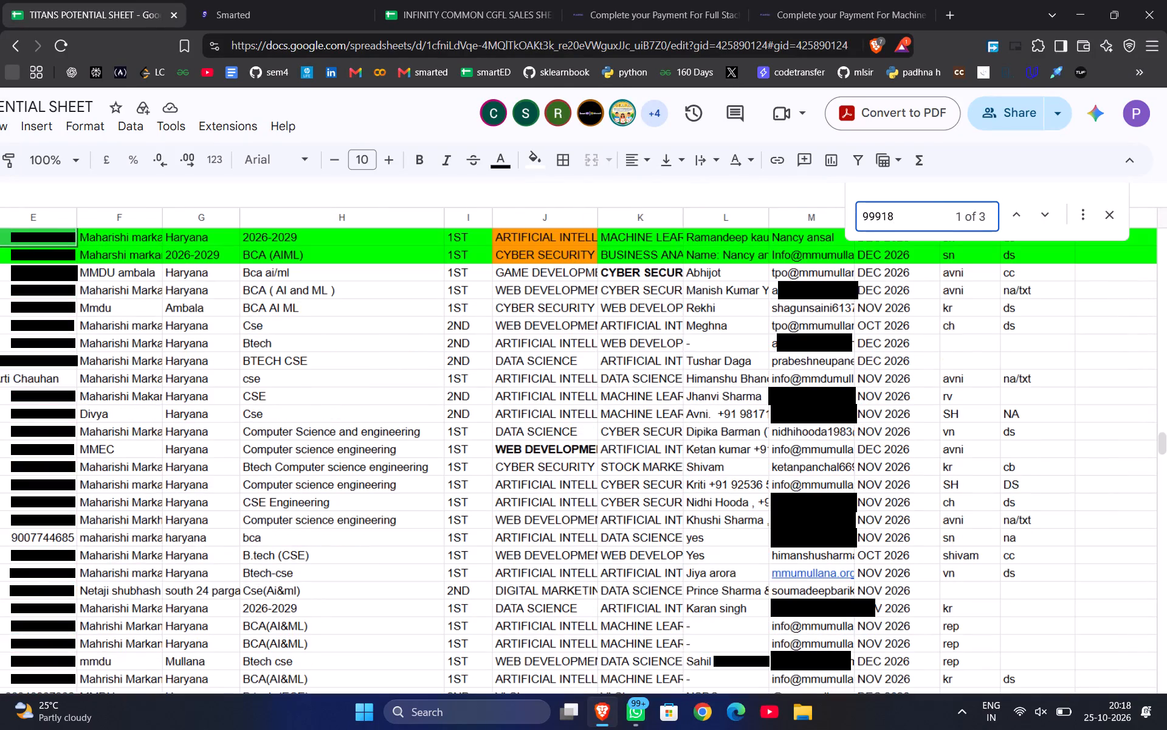
scroll(734, 259, right, 2)
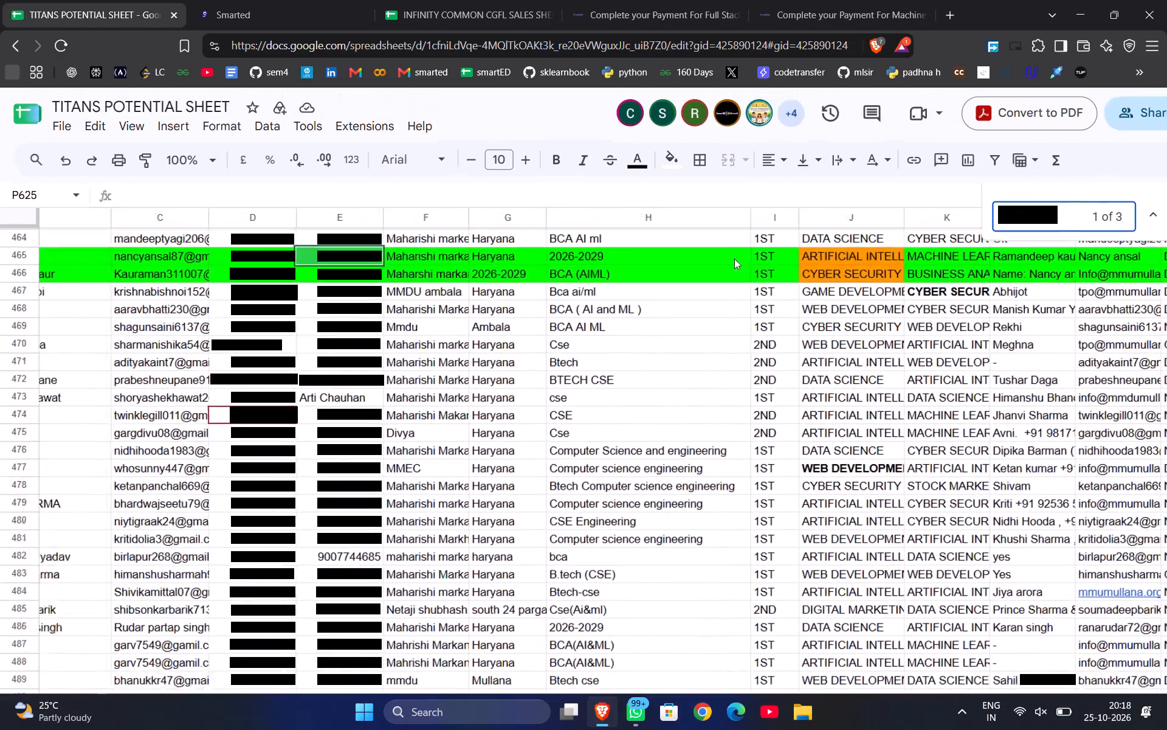
scroll(734, 259, right, 2)
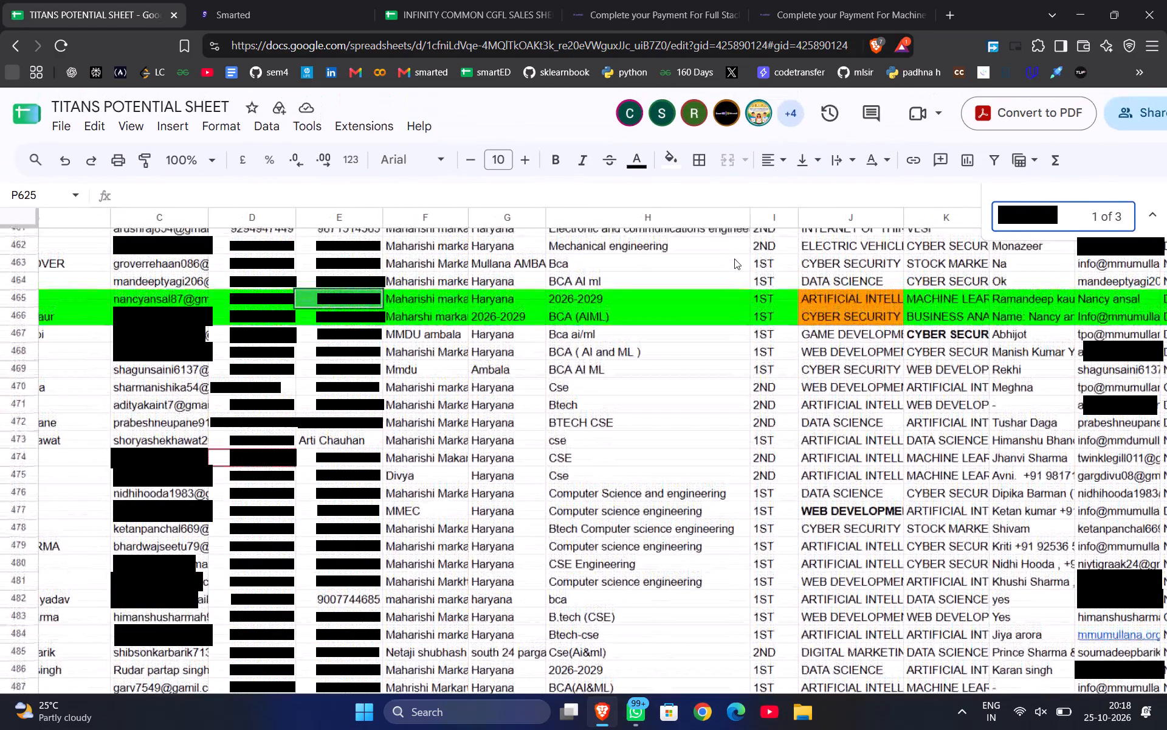
scroll(734, 259, right, 1)
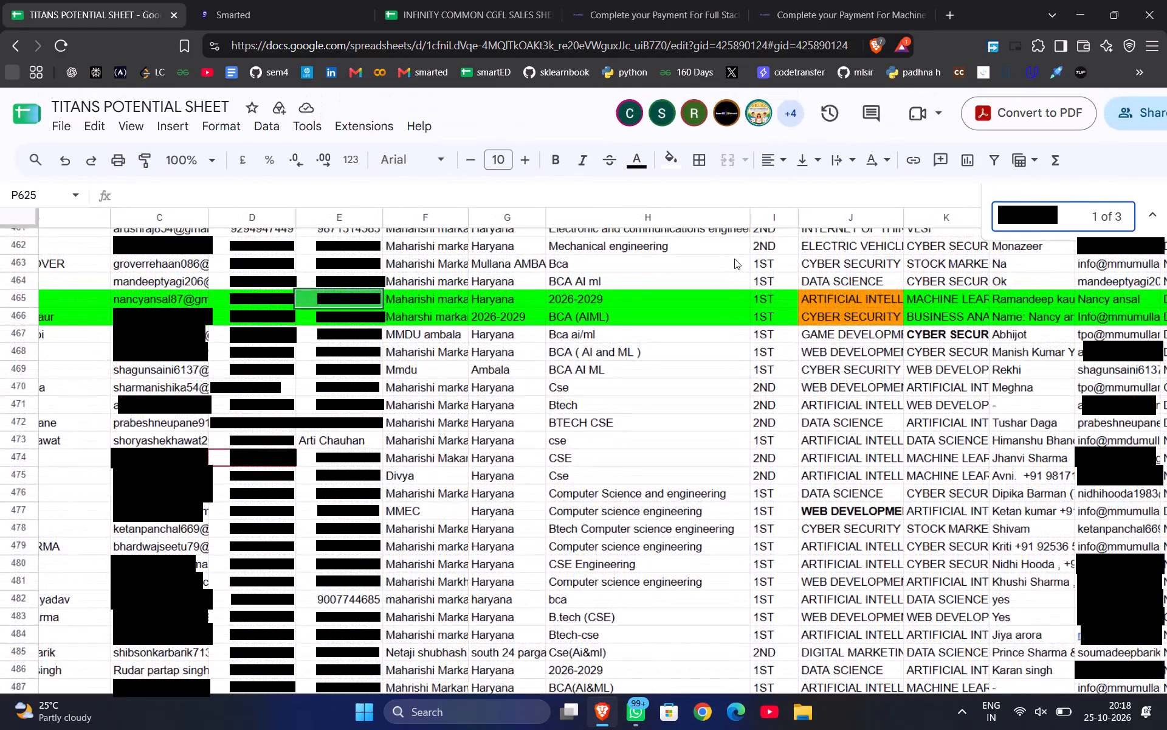
text(977)
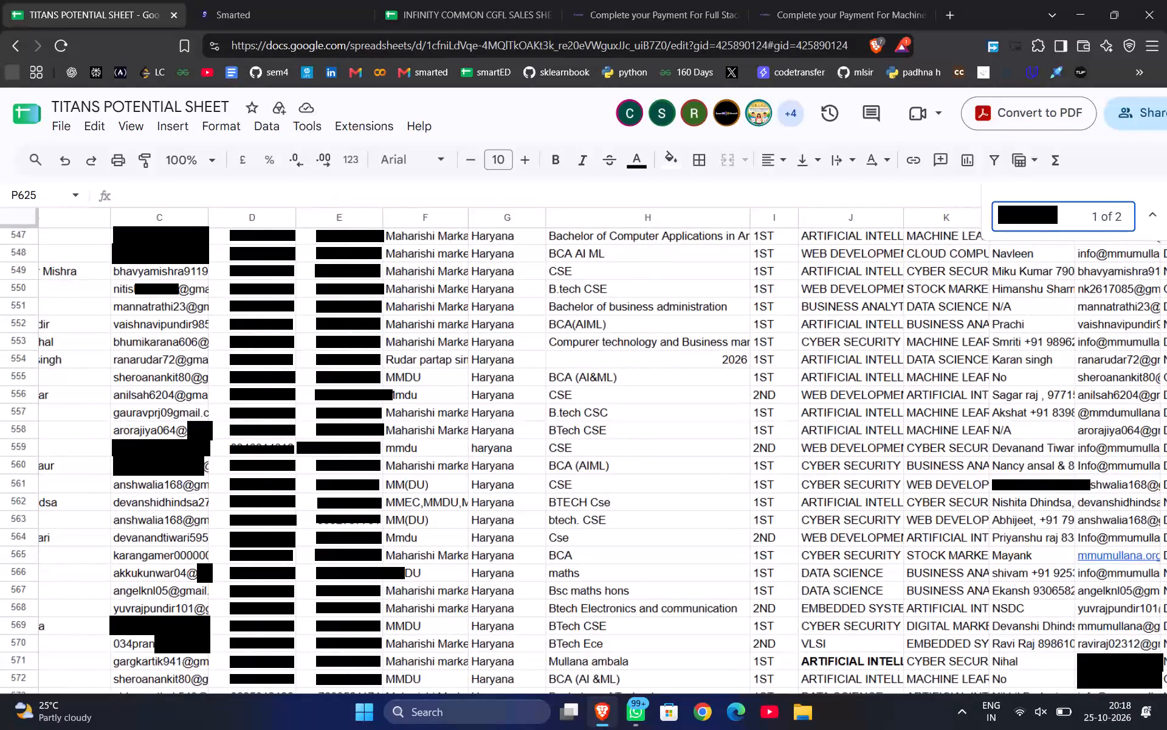
text(08)
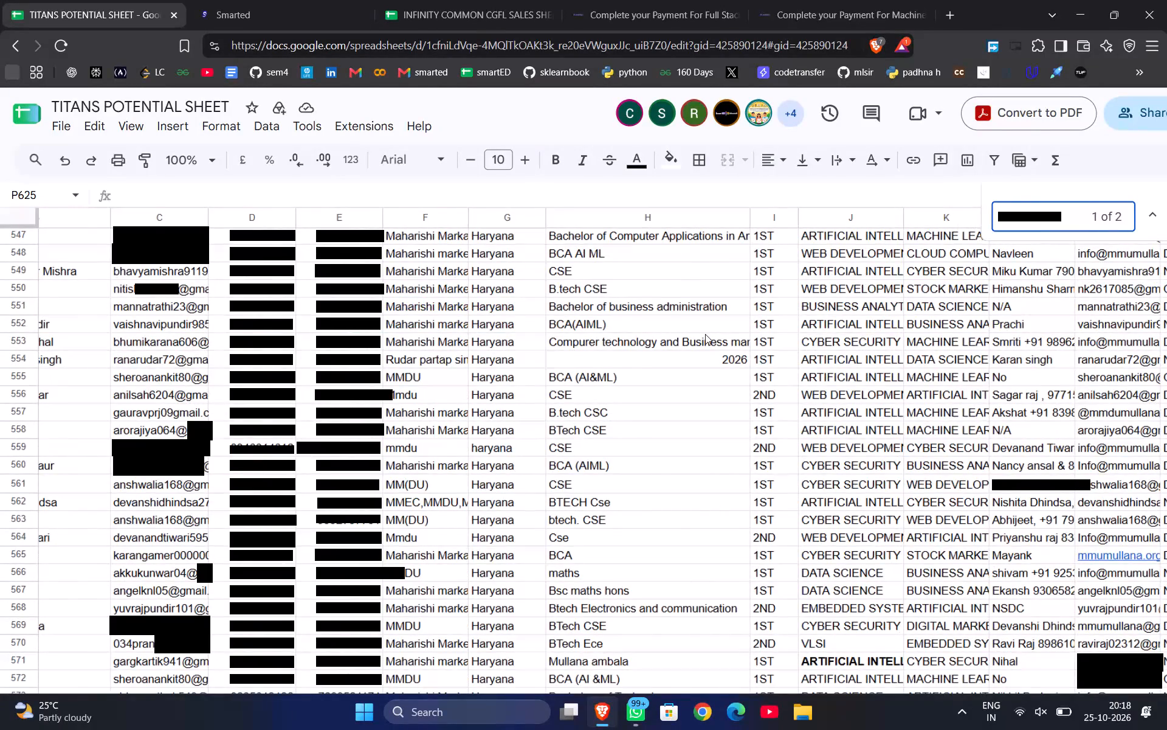
scroll(705, 334, right, 4)
scroll(705, 334, down, 3)
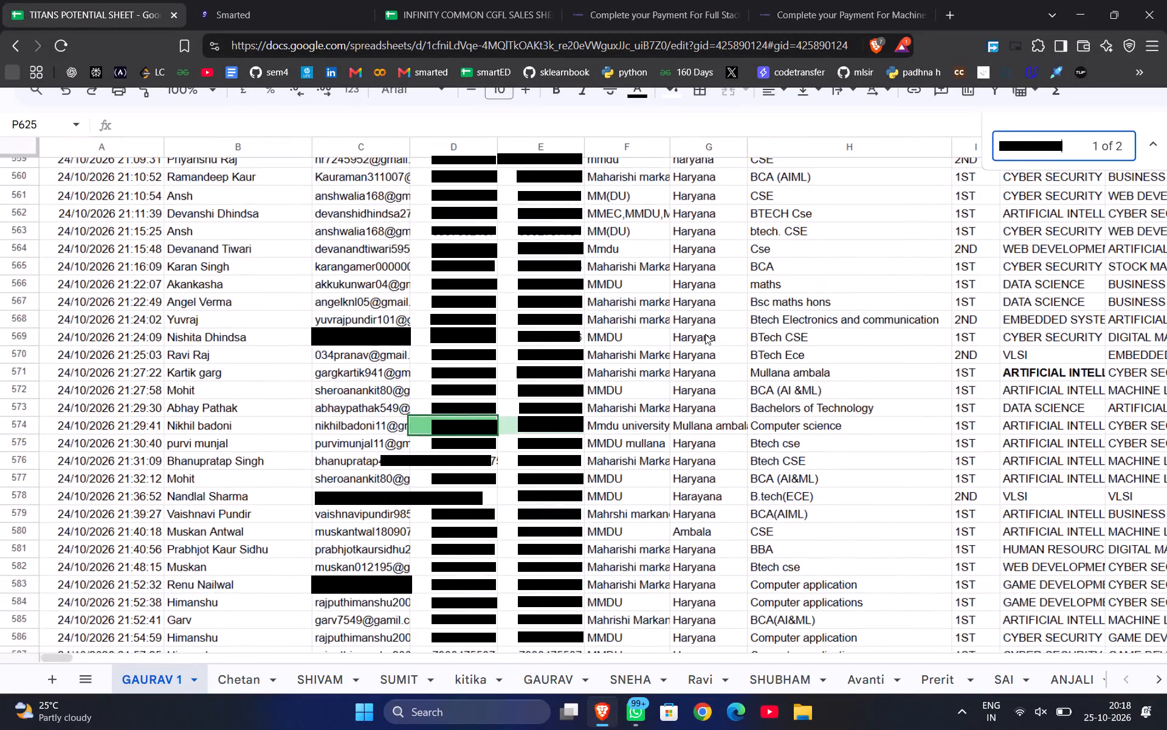
scroll(705, 334, left, 1)
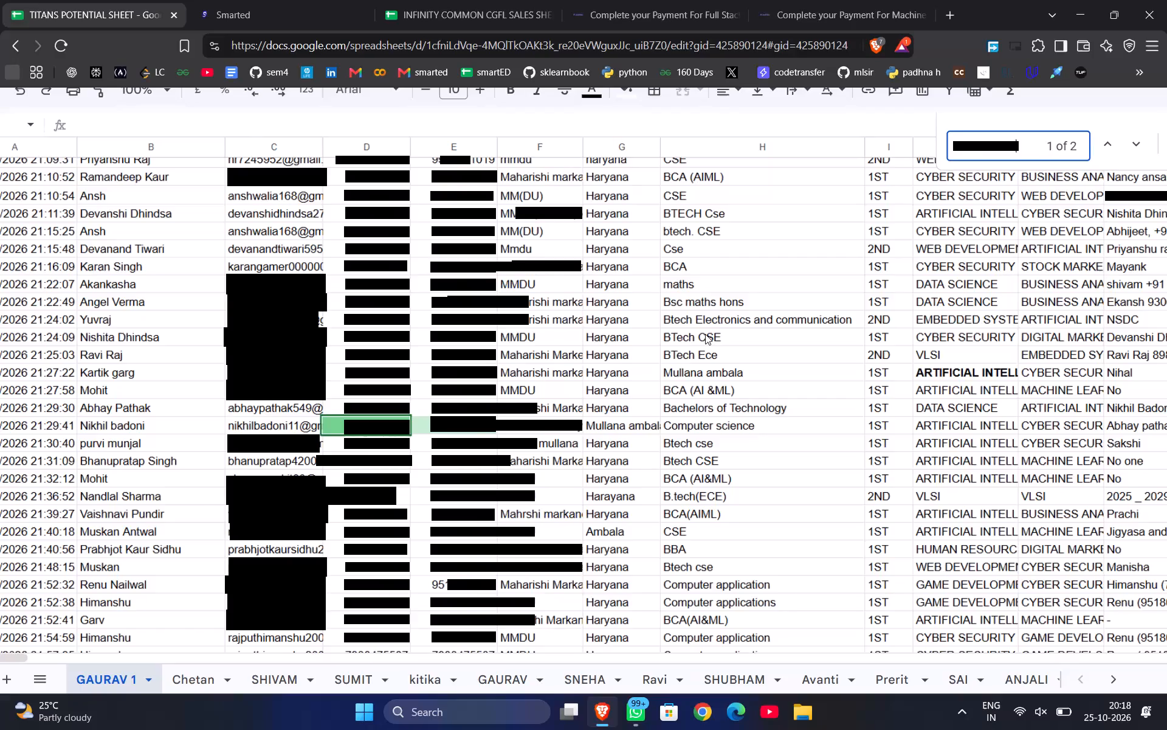
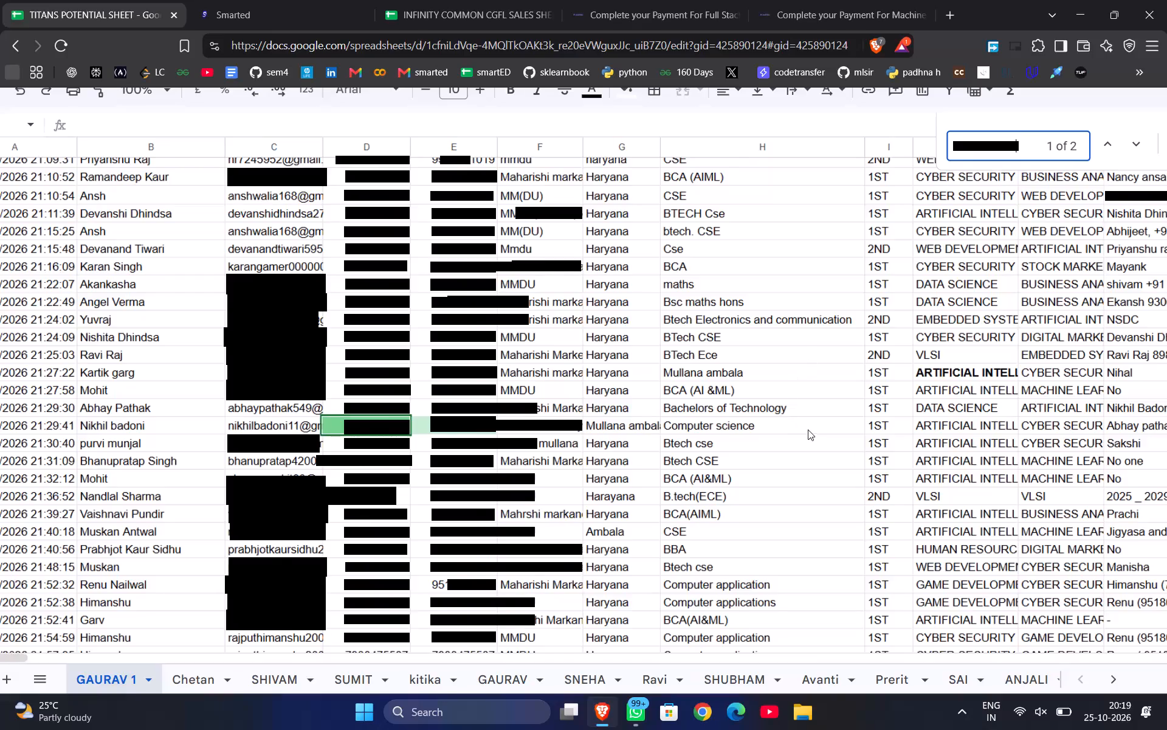
Examine the matching lead in row 574, checking its course and chosen domain entries.
click(808, 430)
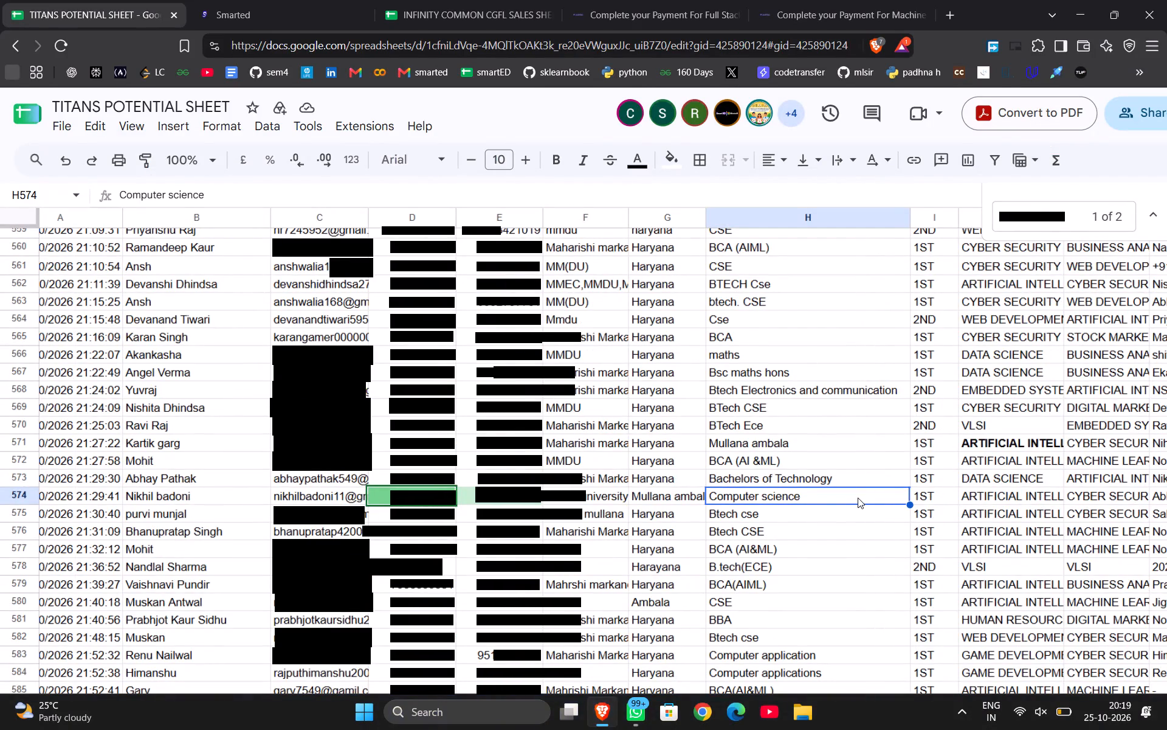
drag(858, 498, 905, 501)
scroll(905, 501, left, 2)
click(773, 499)
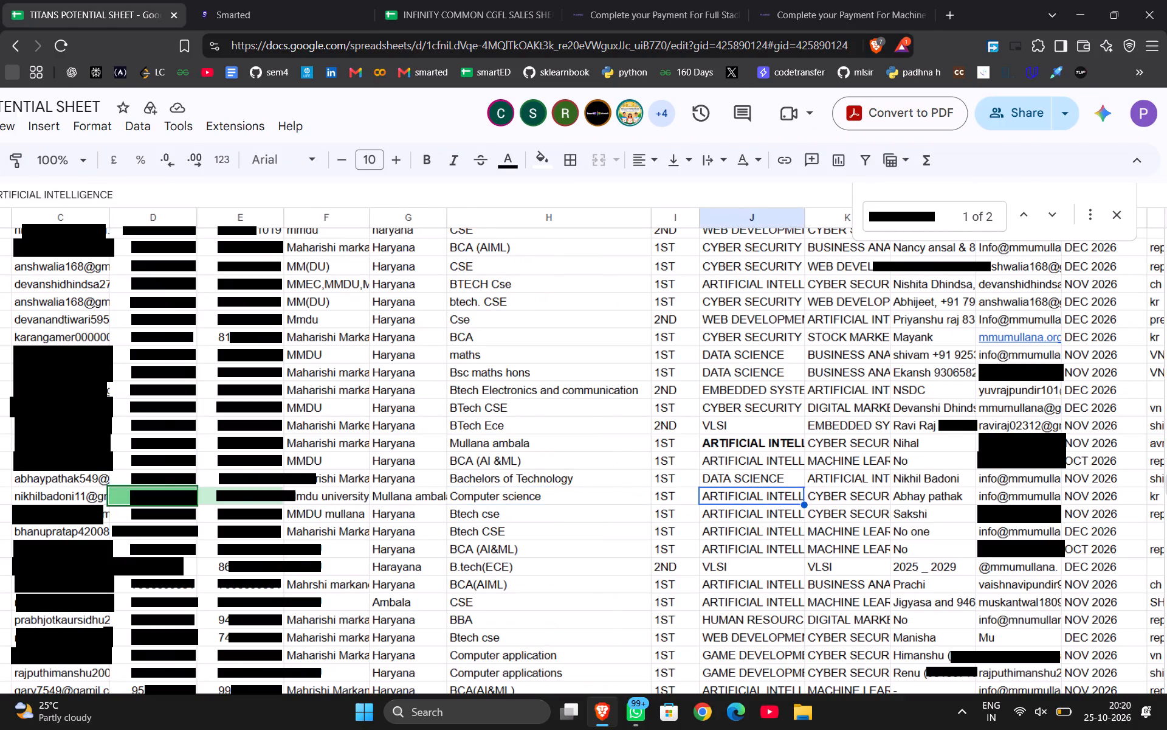
click(790, 498)
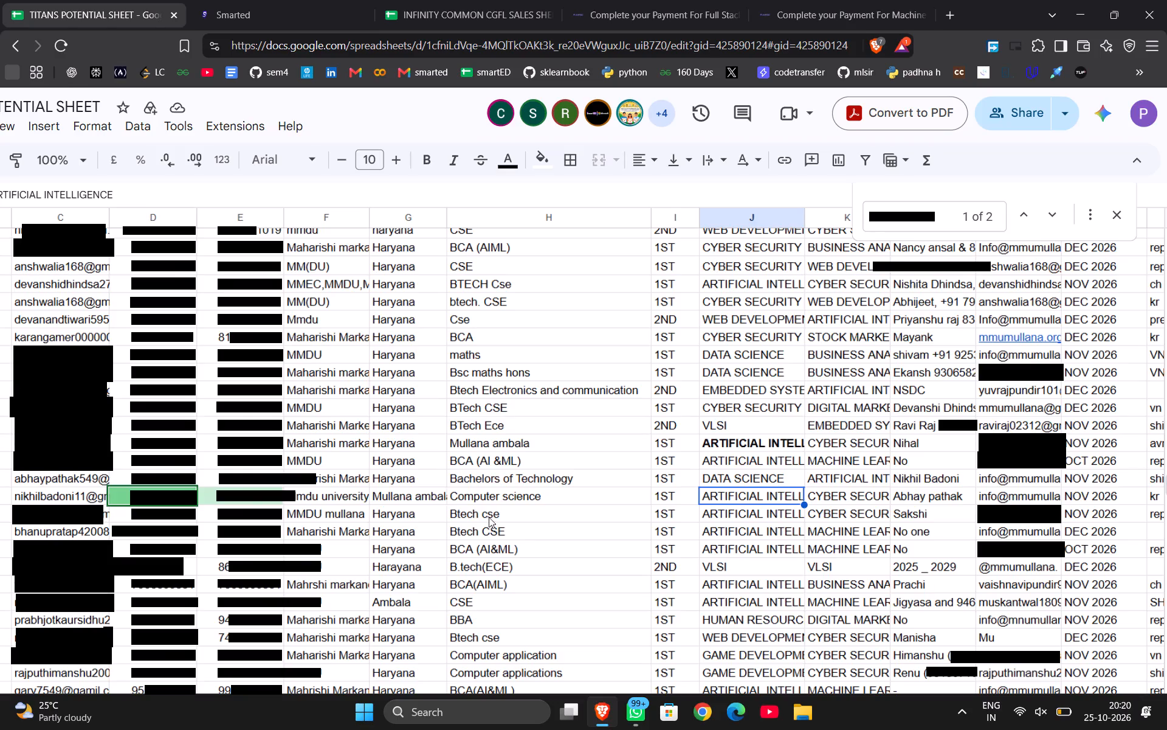
click(525, 500)
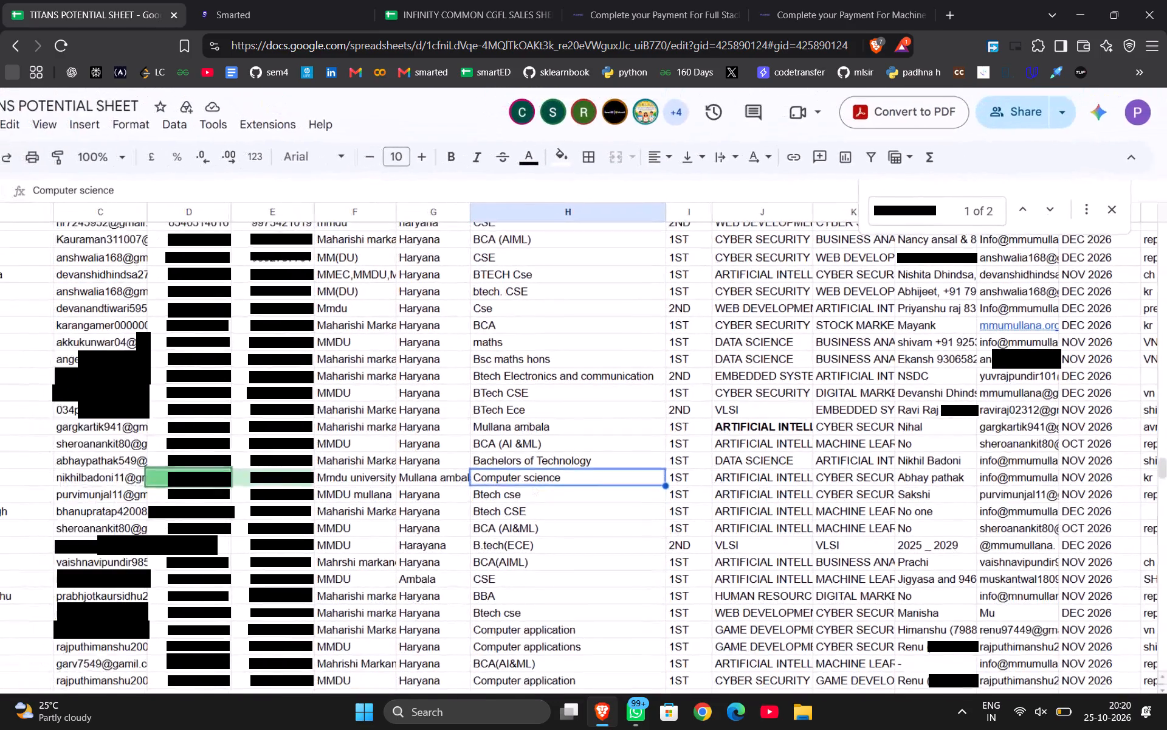
Look through the mmumullana leads below row 574 to the end of the list, checking their assignee and call-status entries.
scroll(532, 485, down, 7)
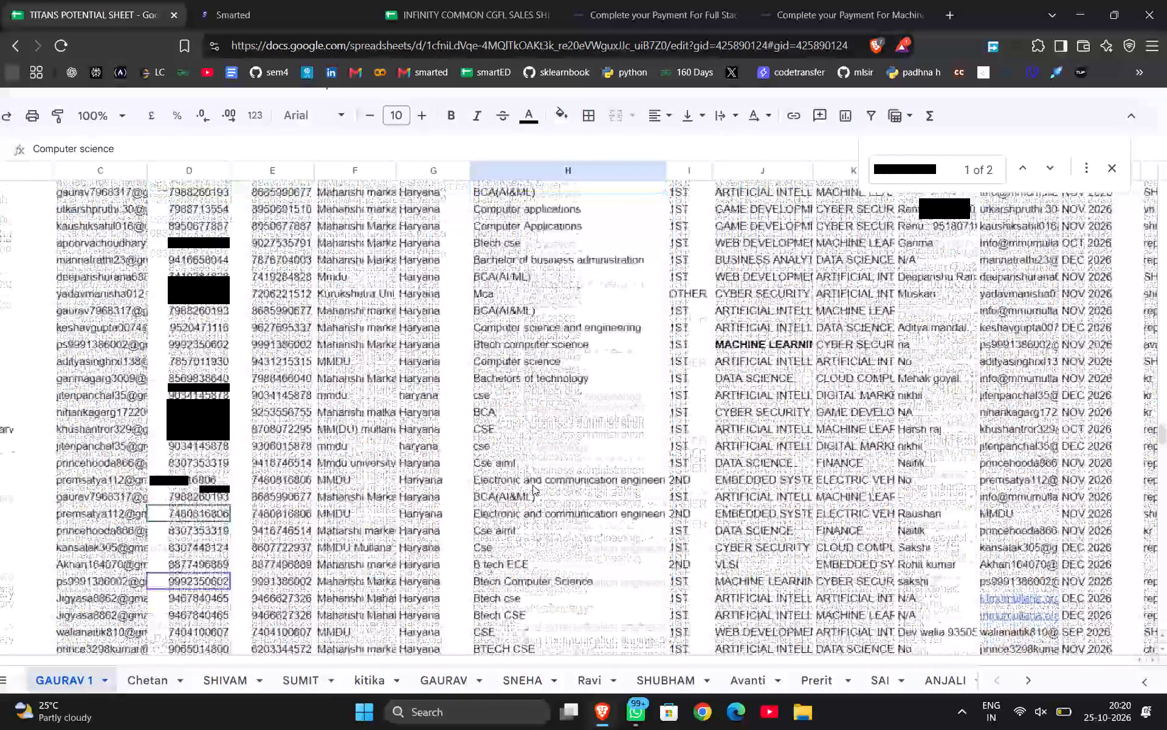
scroll(532, 485, down, 4)
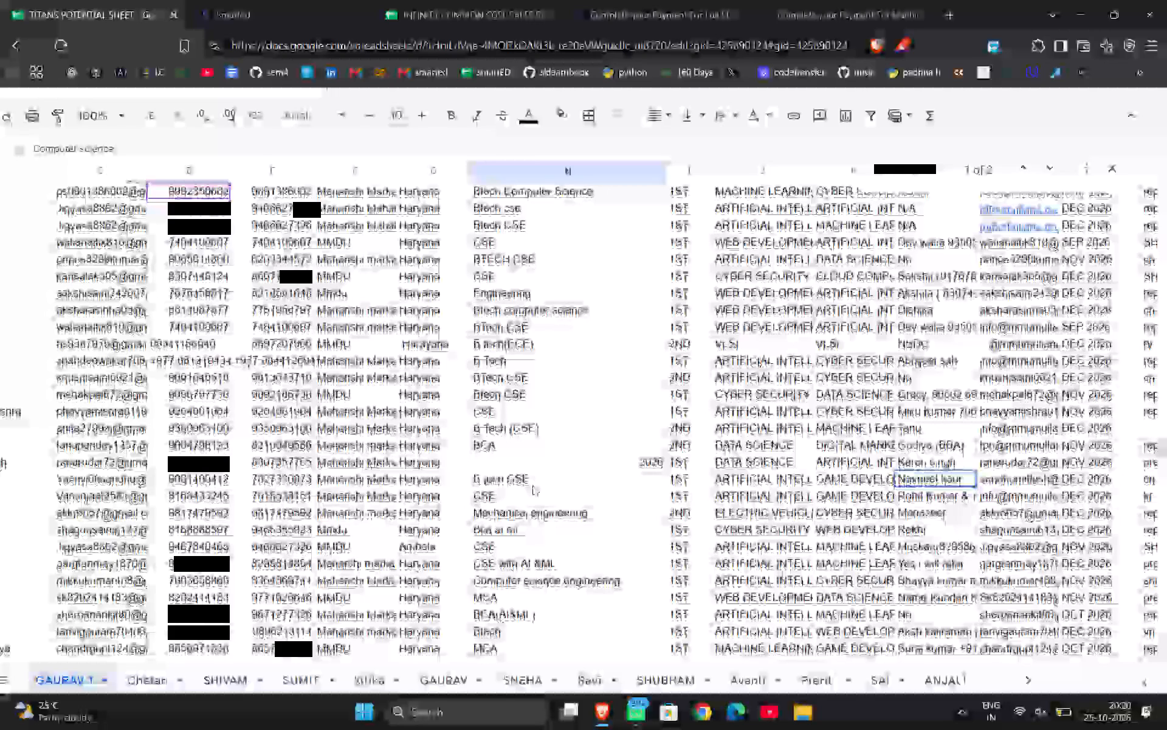
scroll(532, 485, down, 4)
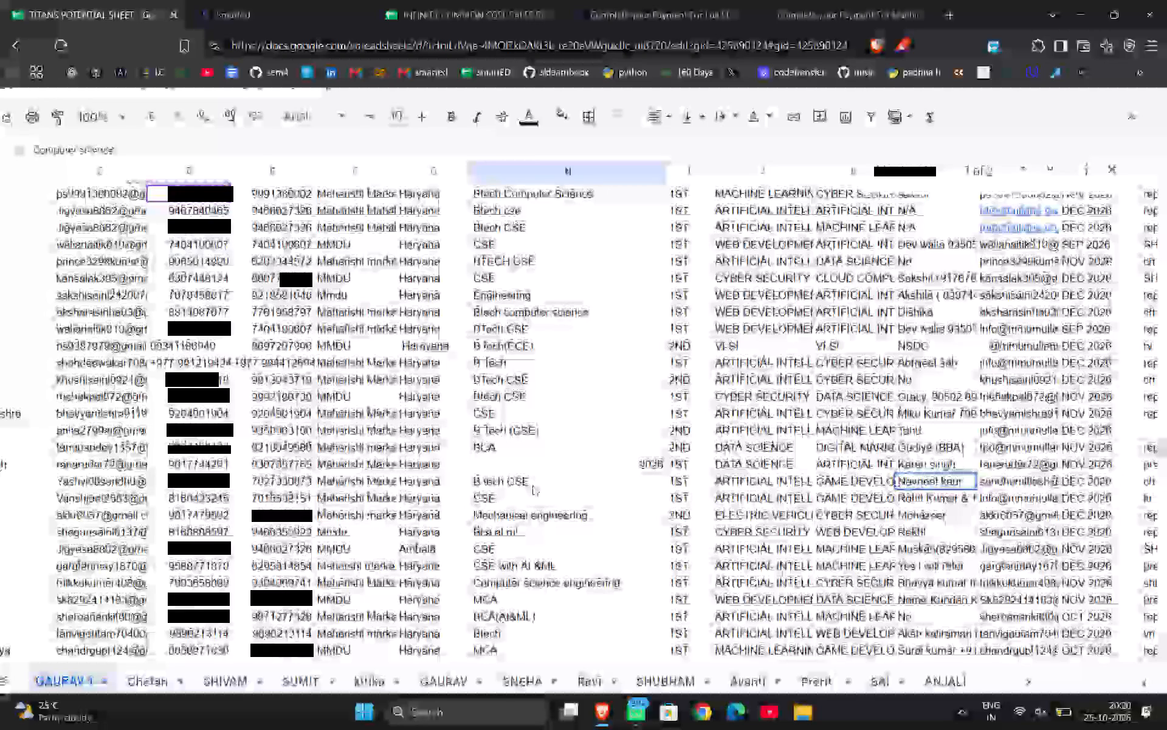
scroll(532, 485, down, 3)
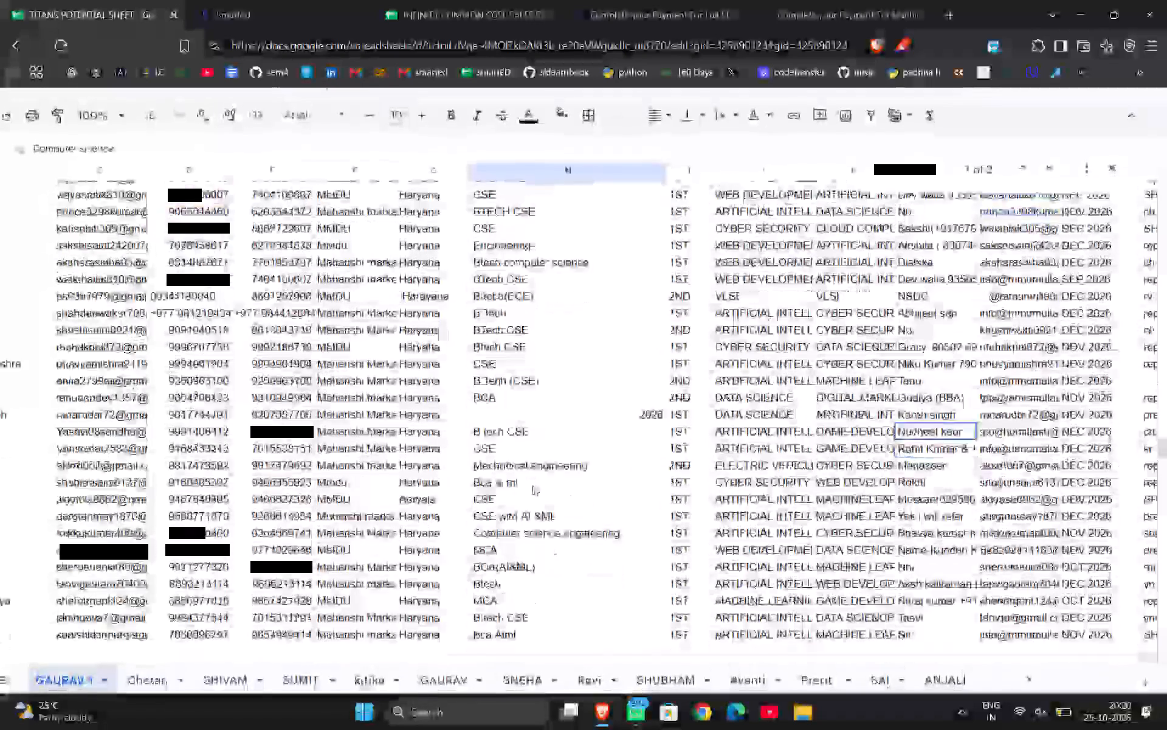
scroll(532, 485, down, 1)
scroll(532, 485, left, 1)
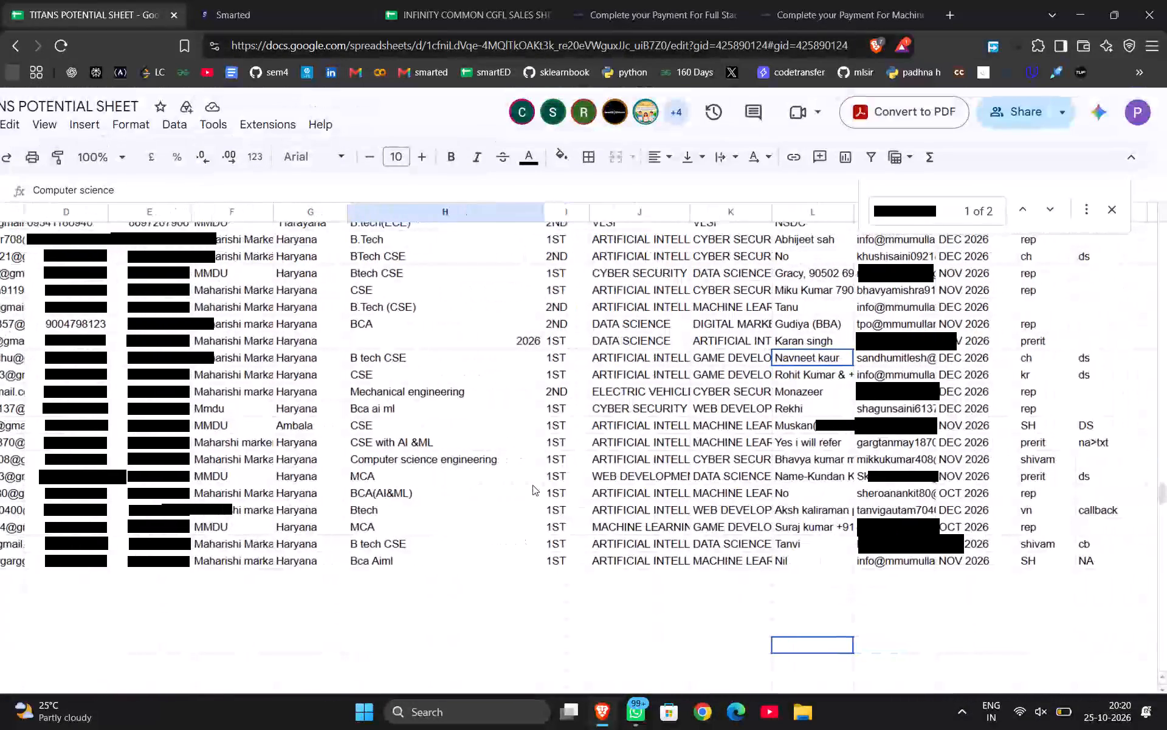
scroll(532, 485, left, 1)
scroll(532, 485, up, 9)
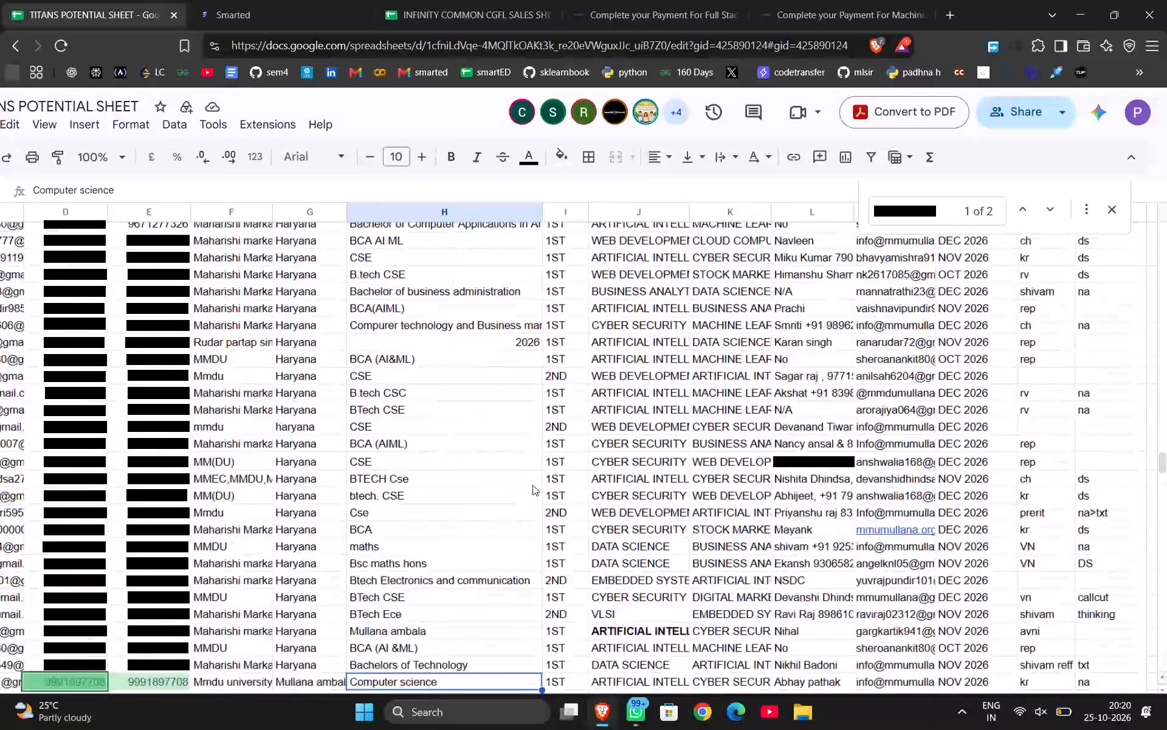
scroll(532, 485, down, 1)
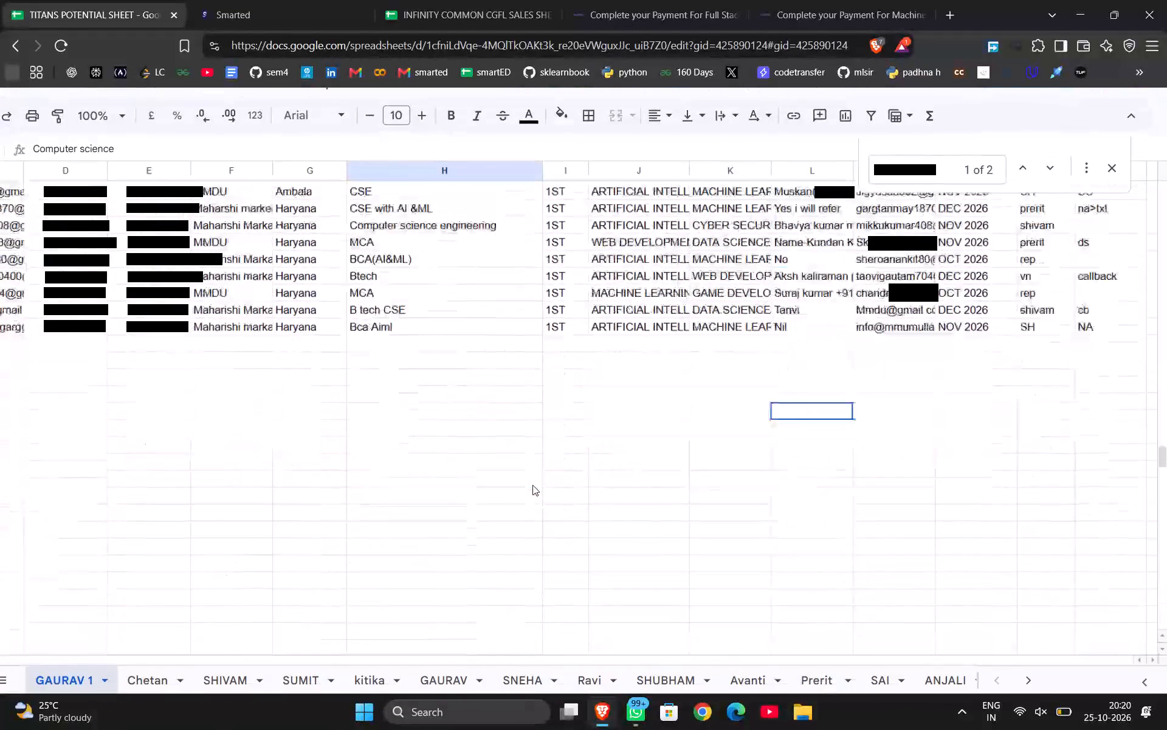
scroll(532, 485, down, 1)
scroll(532, 485, right, 1)
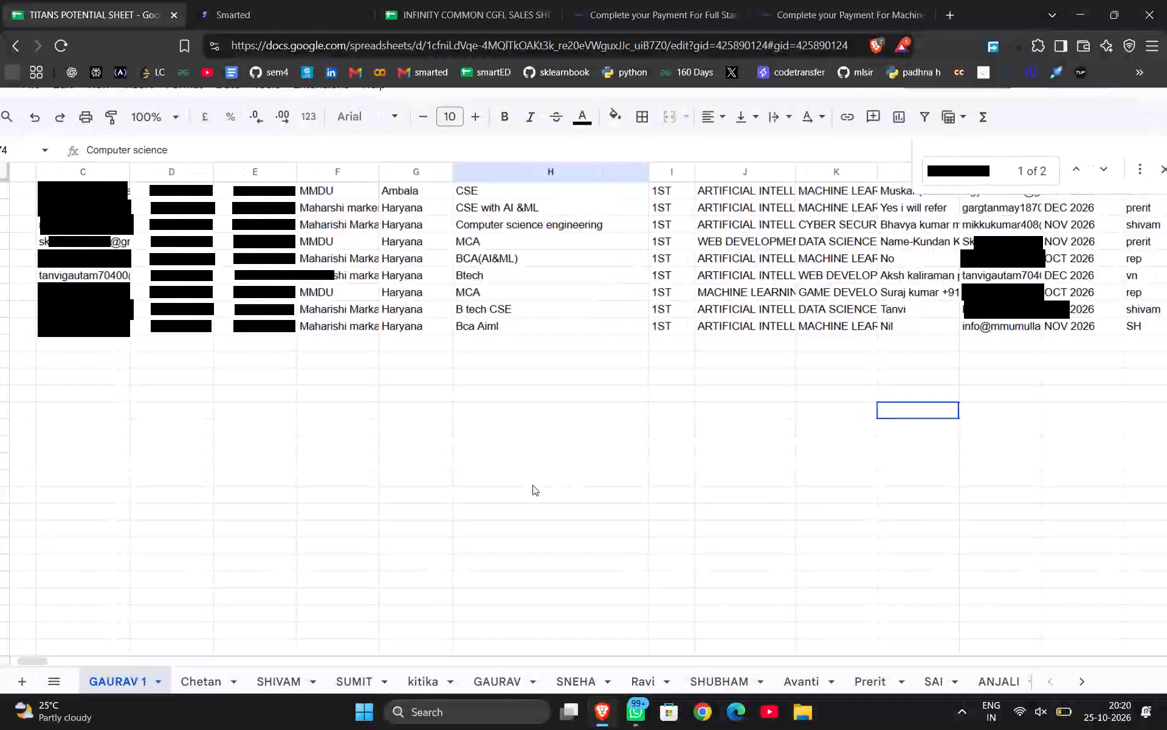
Review the latest leads back up to row 574 and check that row's second domain, referral, assignee and call status.
scroll(532, 485, up, 4)
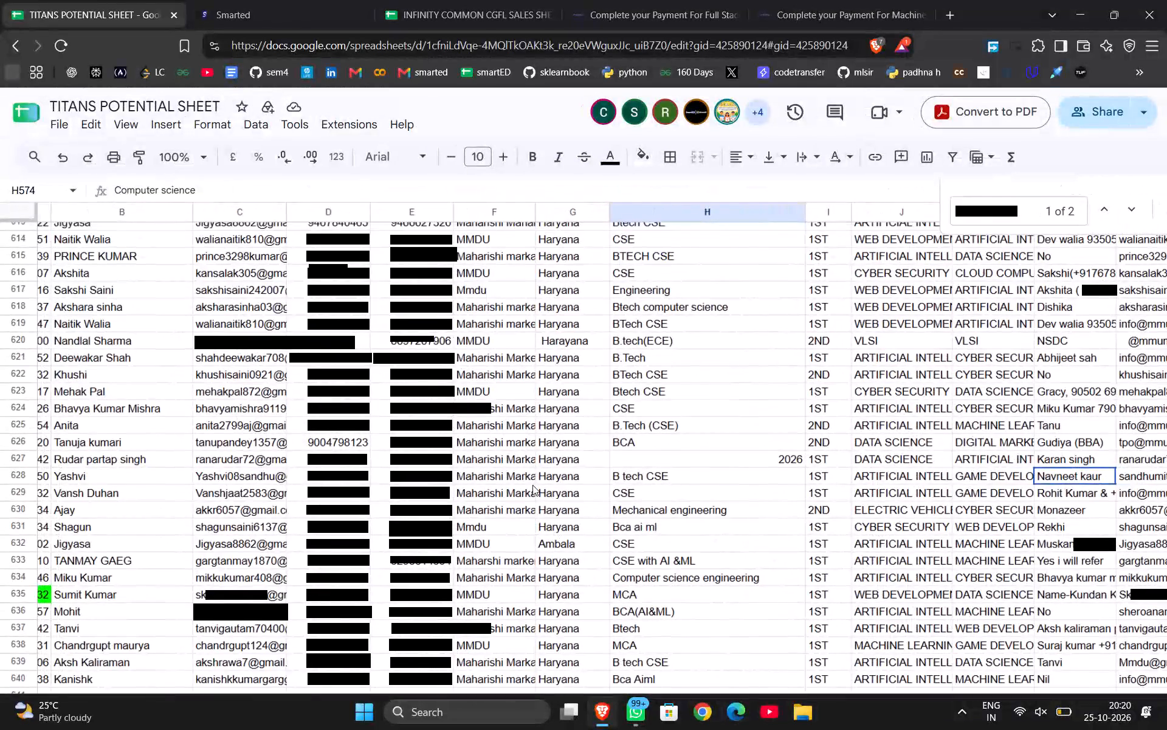
scroll(532, 485, right, 2)
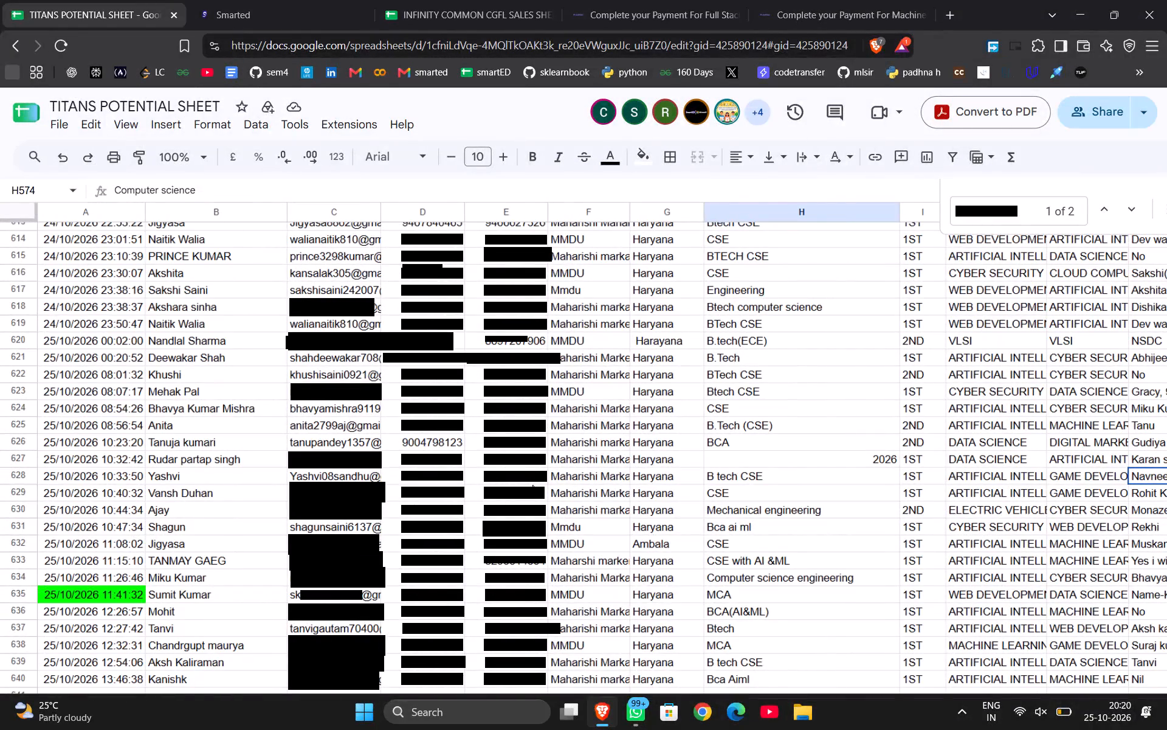
scroll(532, 485, up, 3)
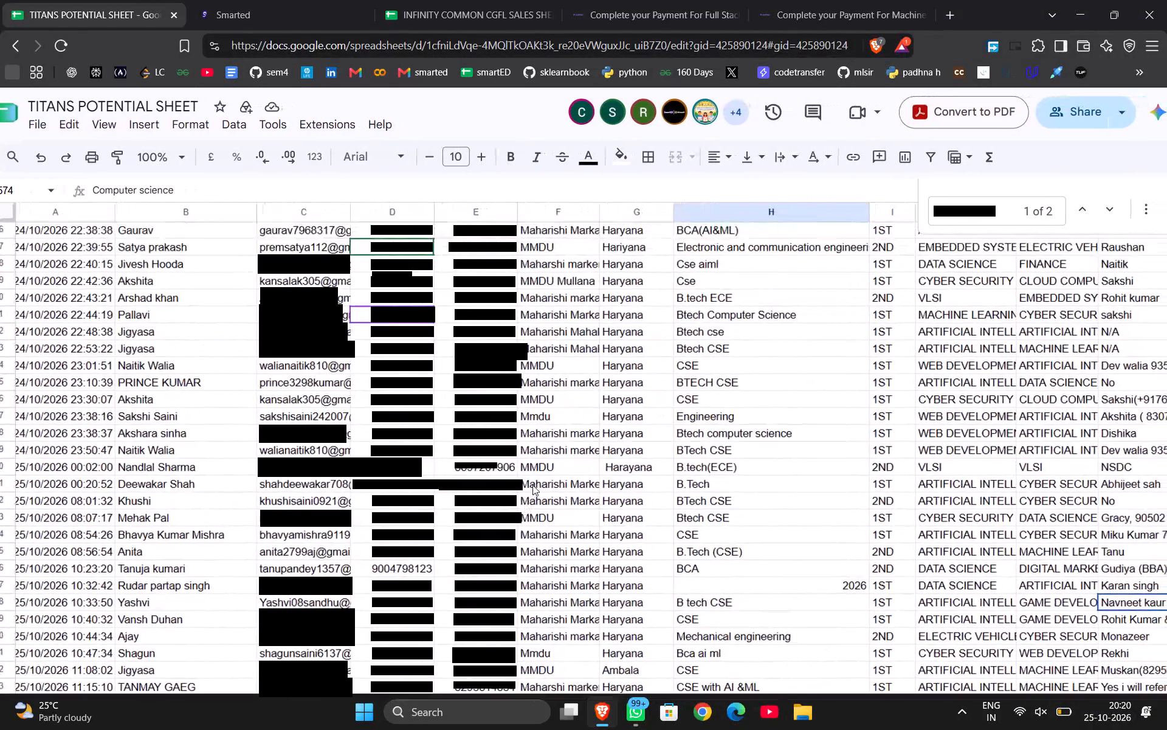
scroll(532, 485, up, 6)
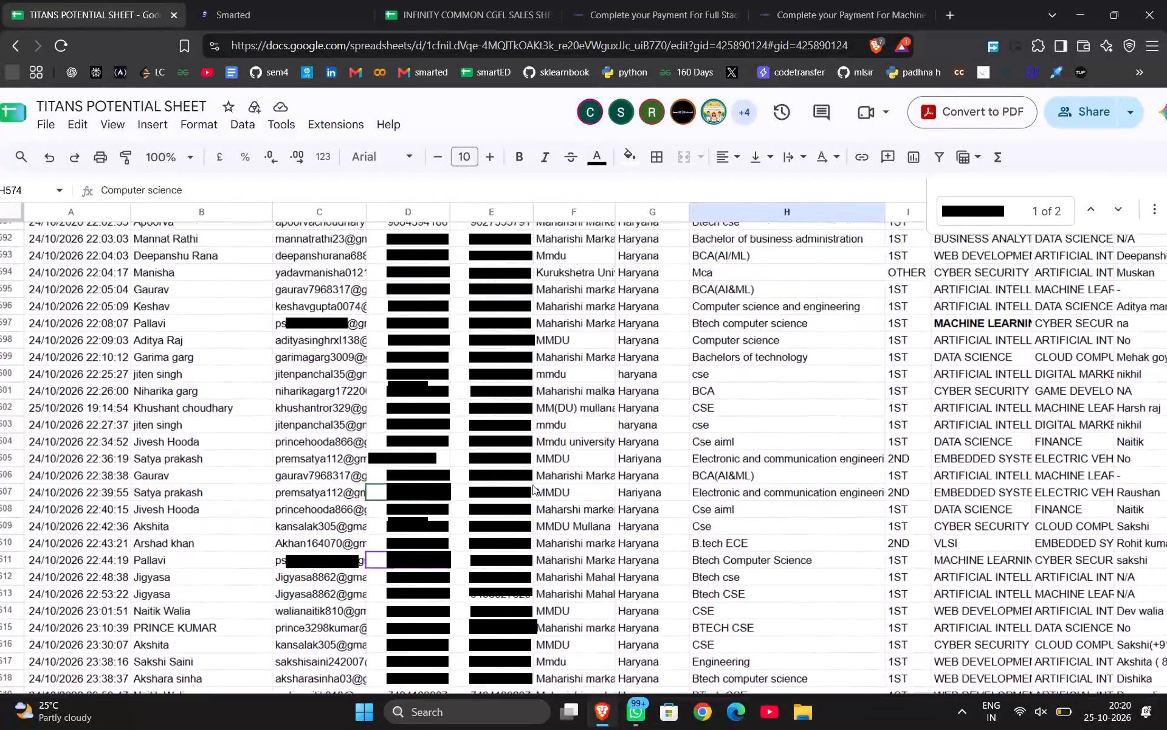
scroll(532, 485, up, 4)
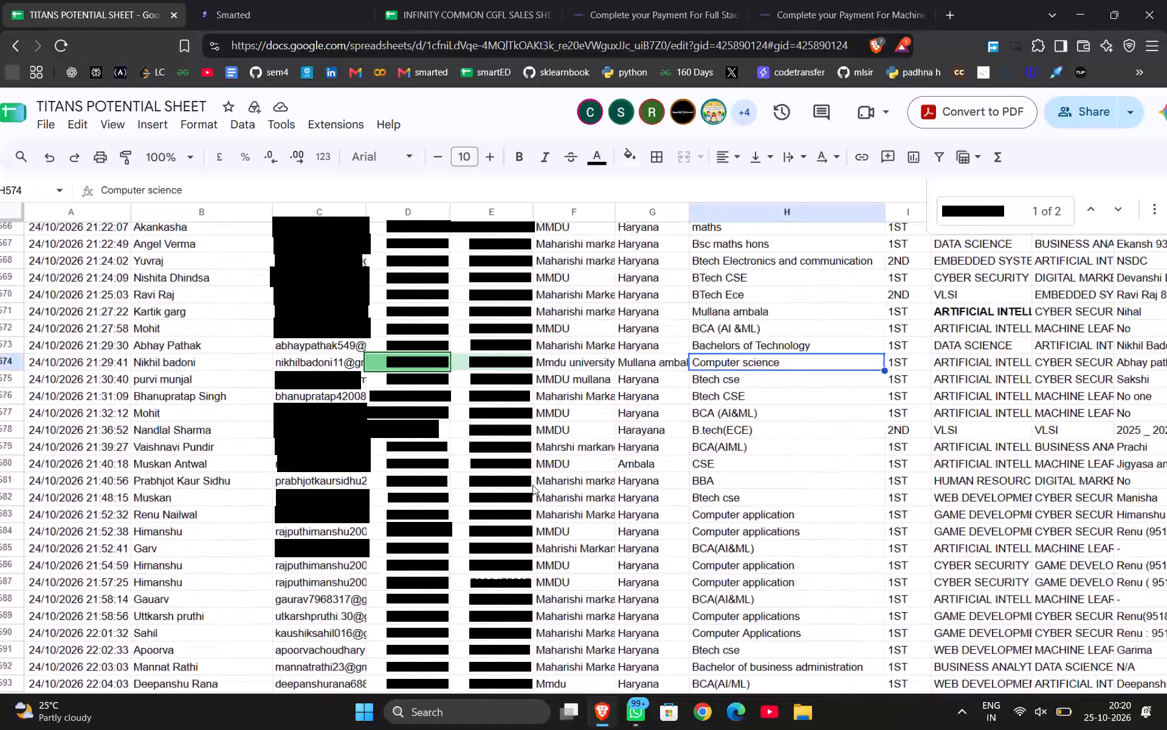
scroll(532, 485, left, 4)
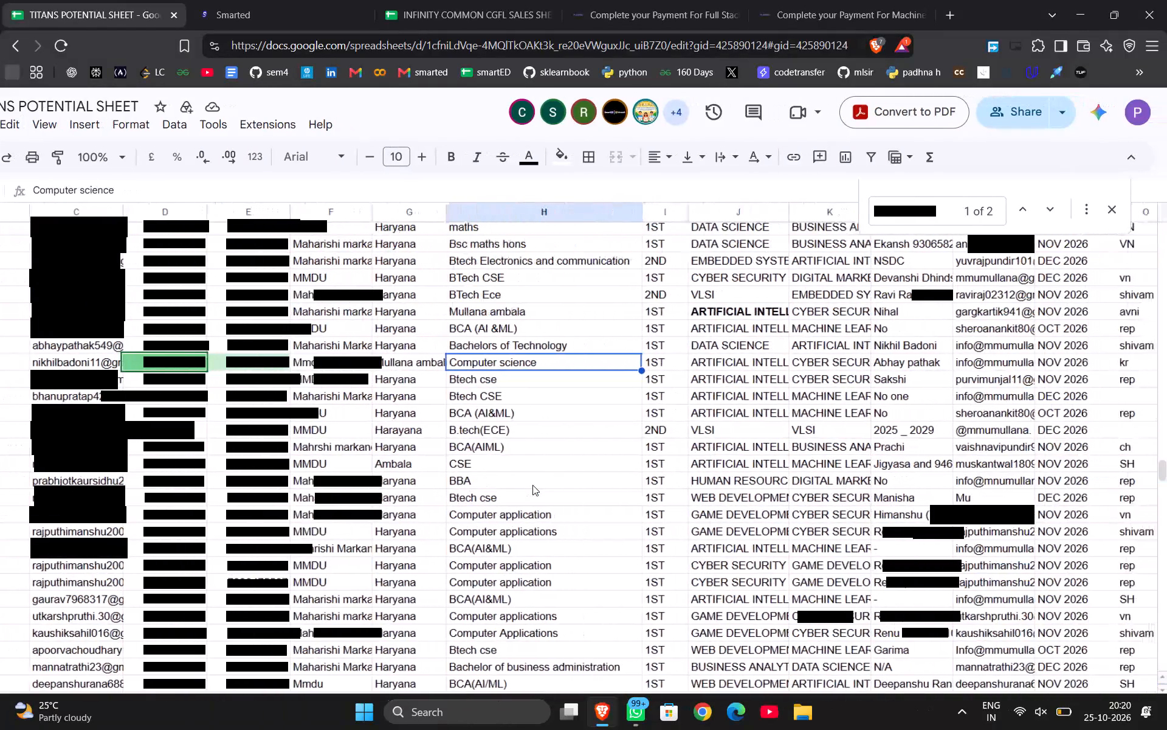
scroll(532, 485, left, 3)
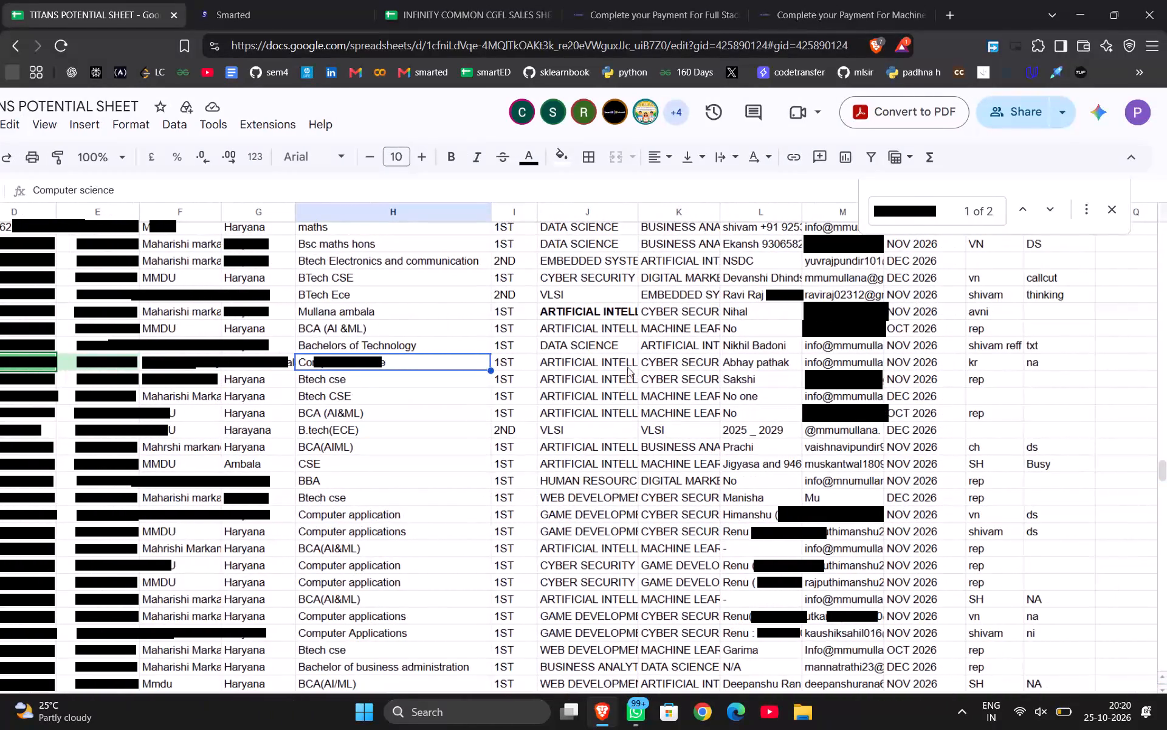
click(688, 359)
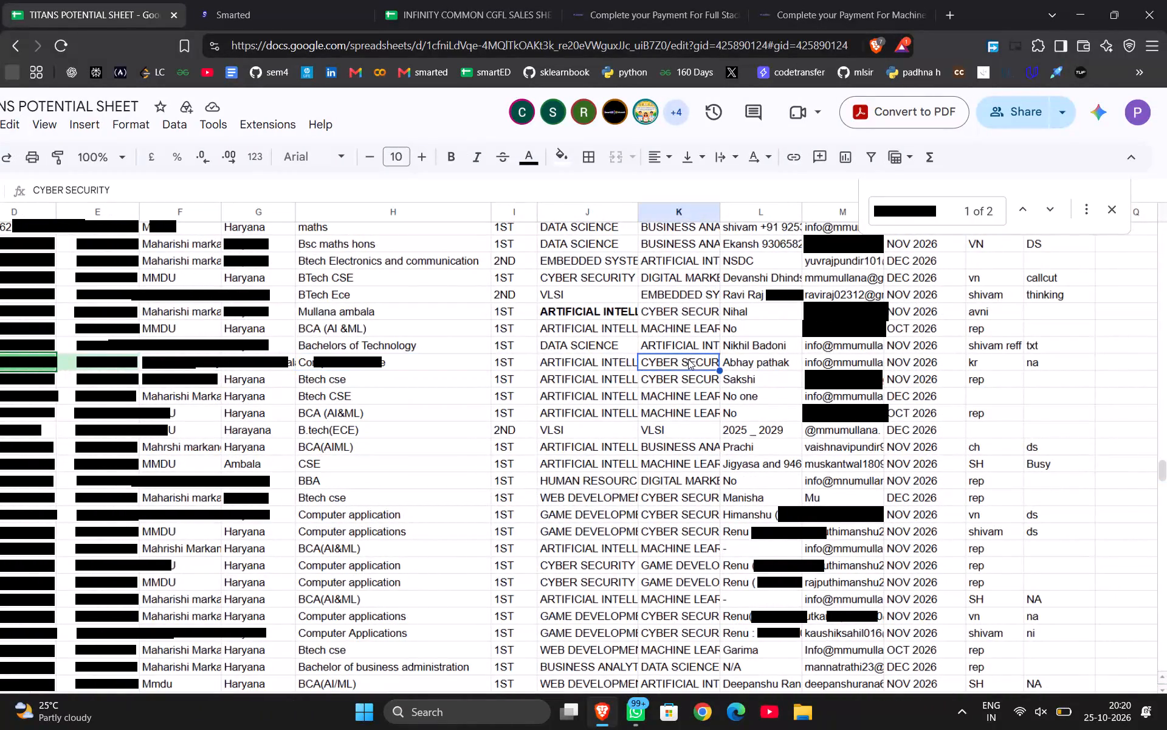
click(732, 366)
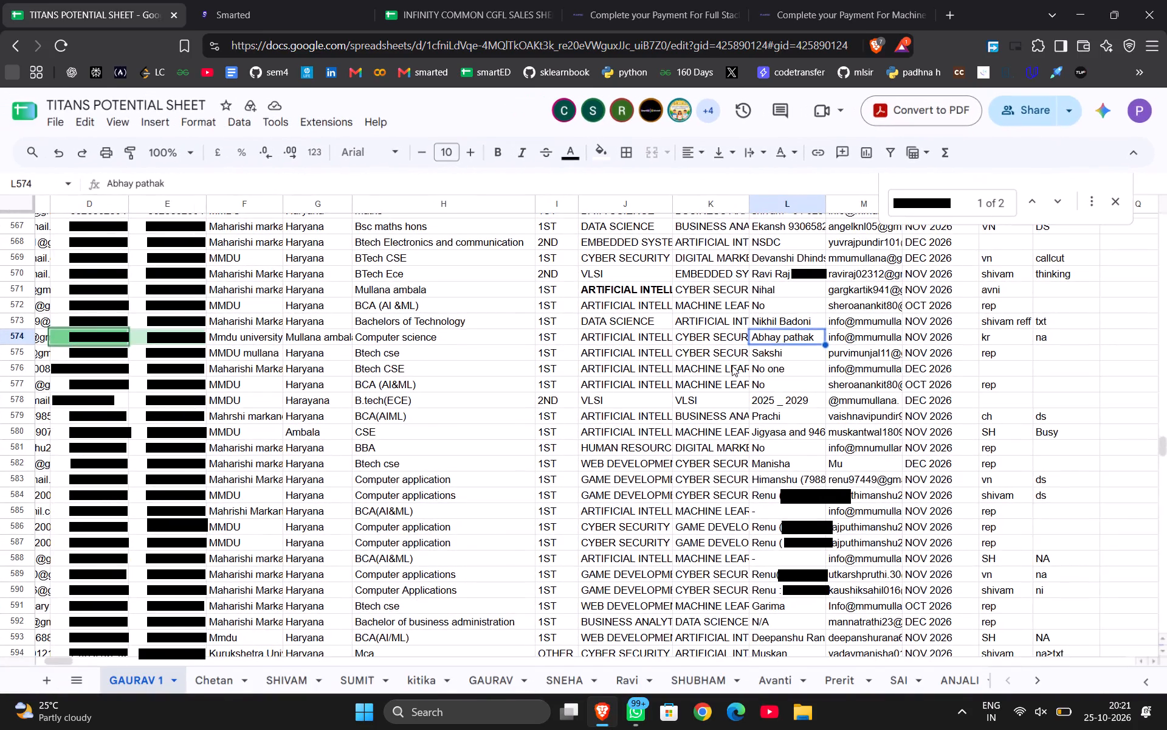
Look through the earlier mmumullana leads above row 574, back to the first entries dated 24/10/2026.
scroll(732, 366, right, 5)
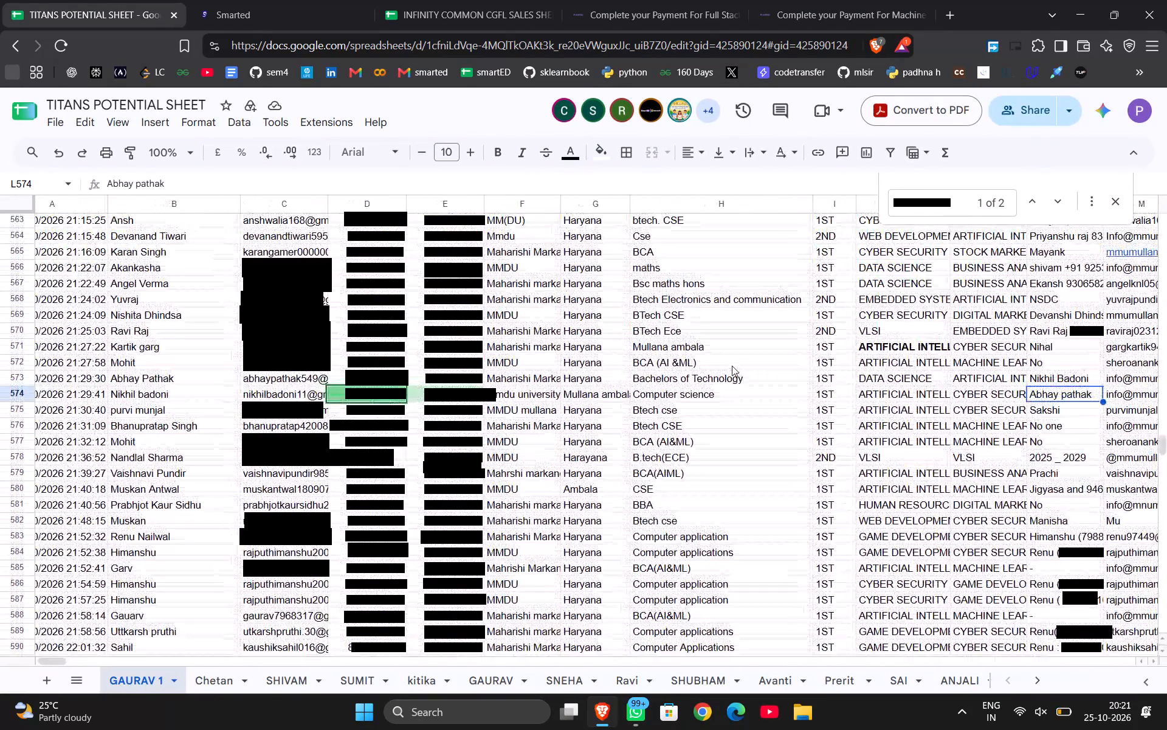
scroll(732, 366, up, 5)
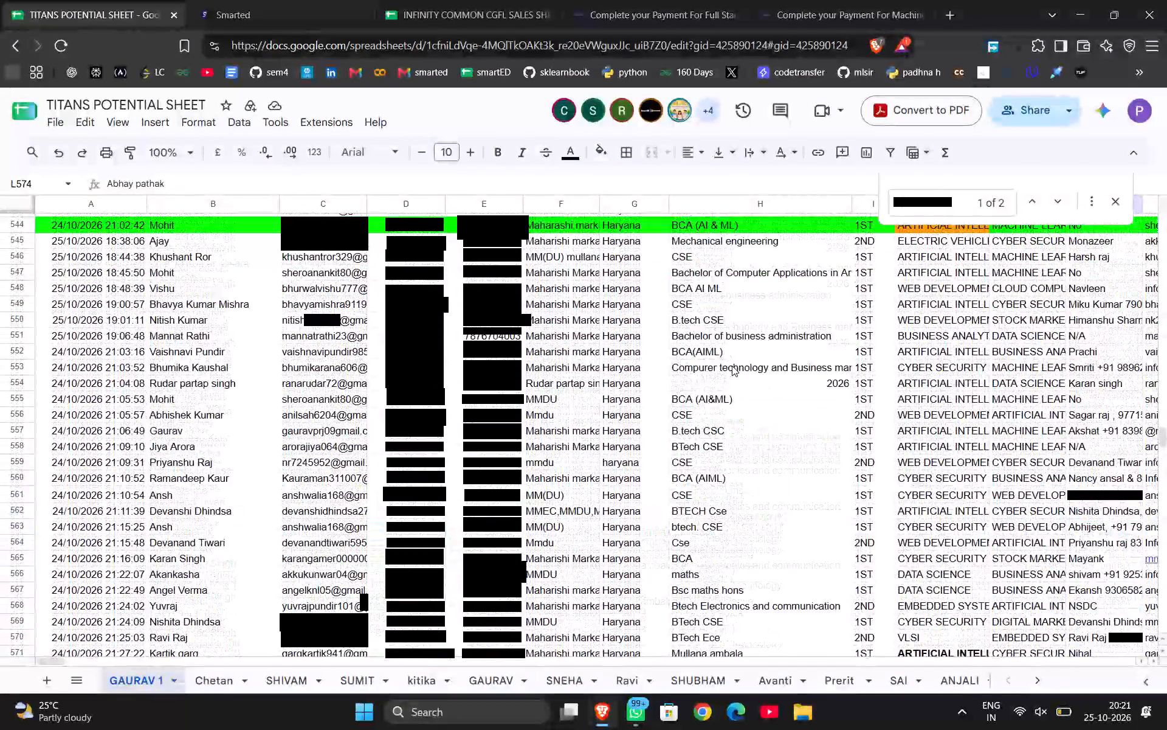
scroll(732, 366, up, 1)
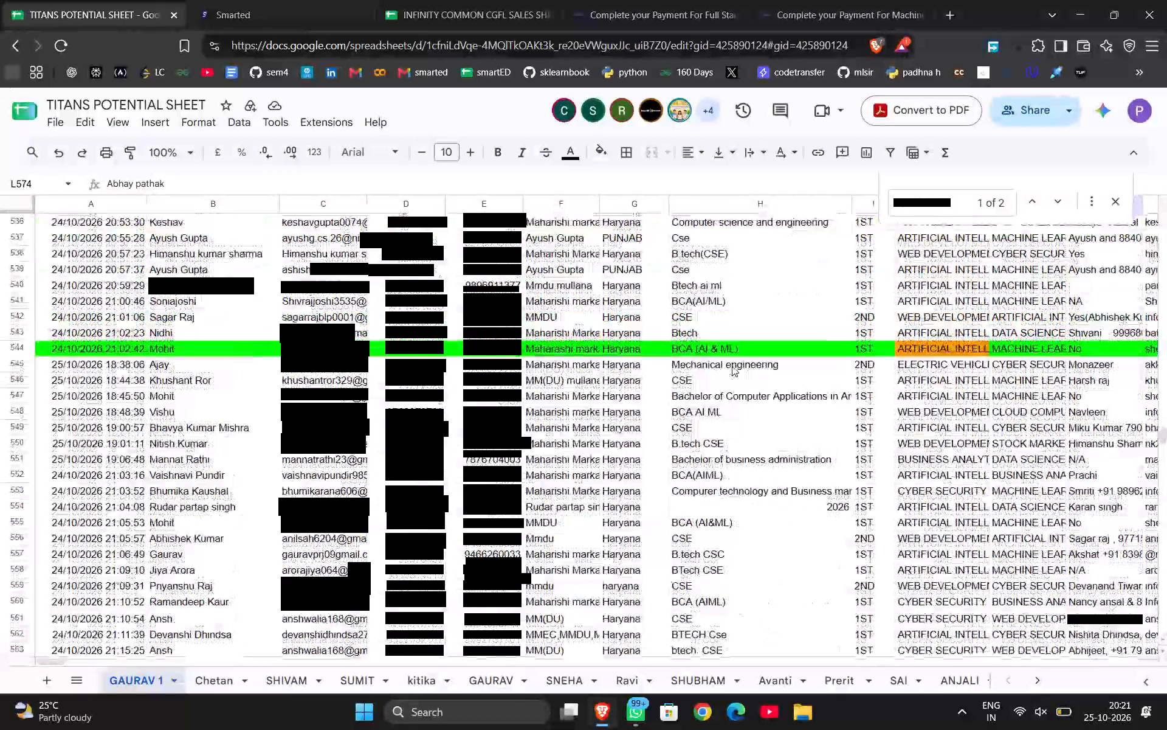
scroll(672, 345, up, 7)
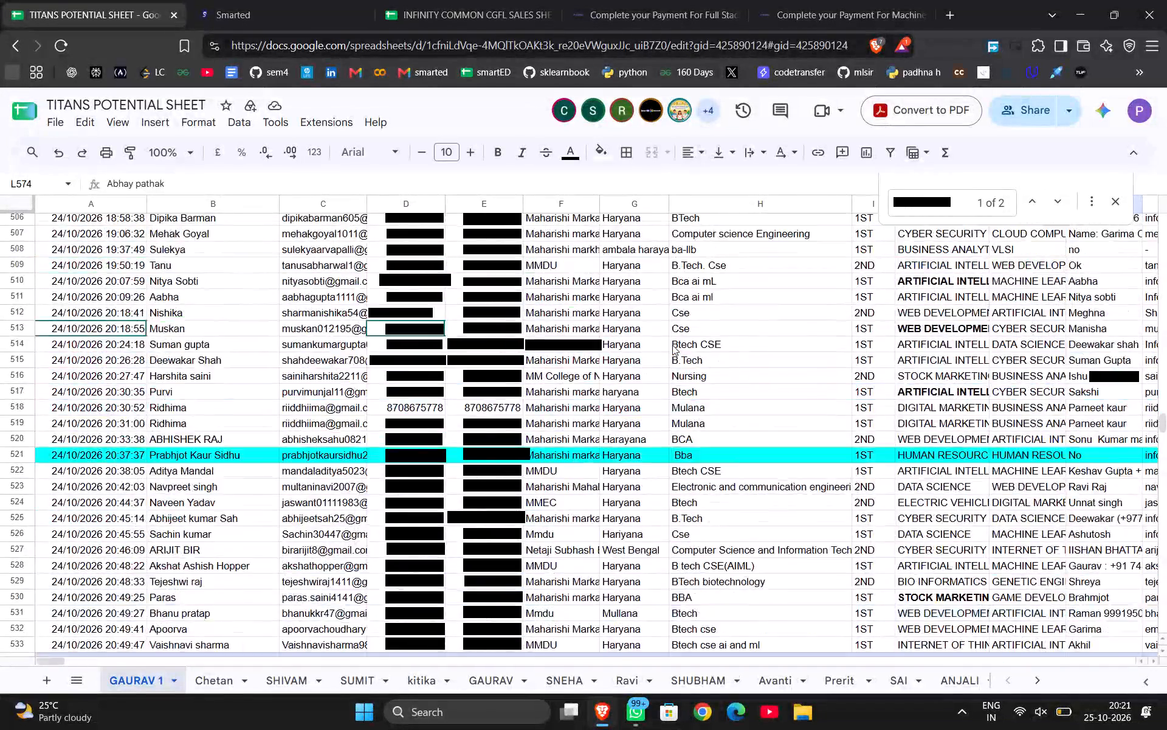
scroll(672, 345, up, 5)
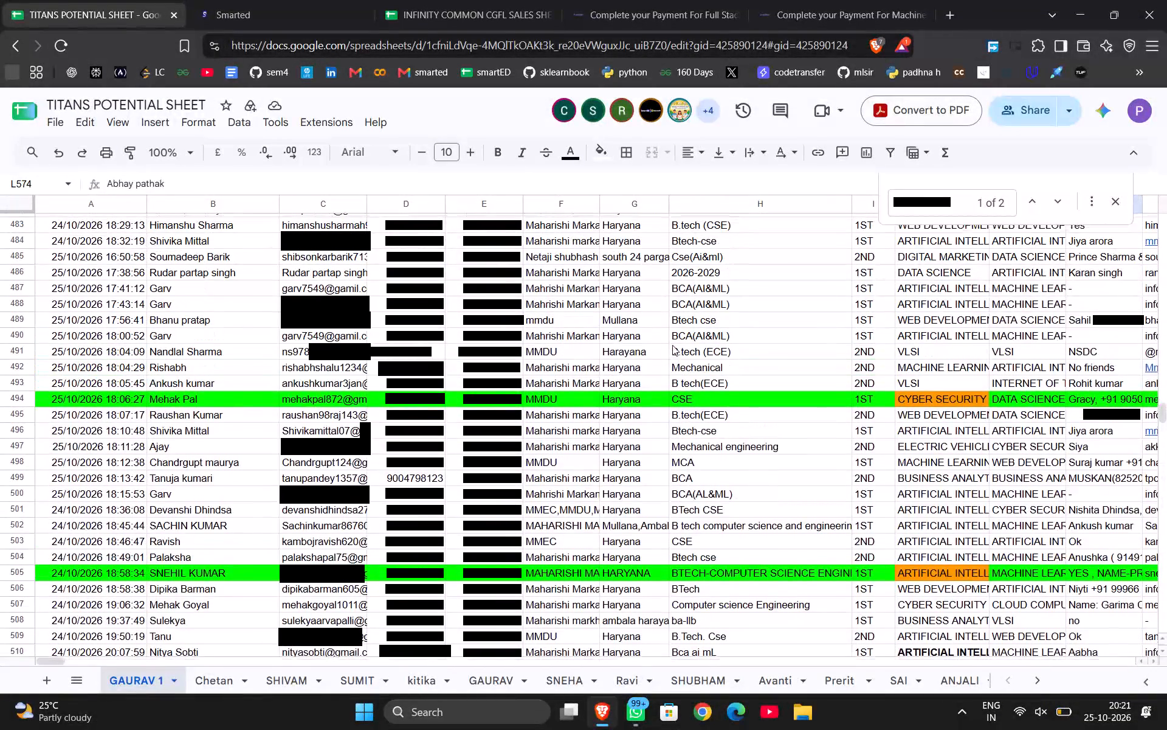
scroll(672, 345, up, 7)
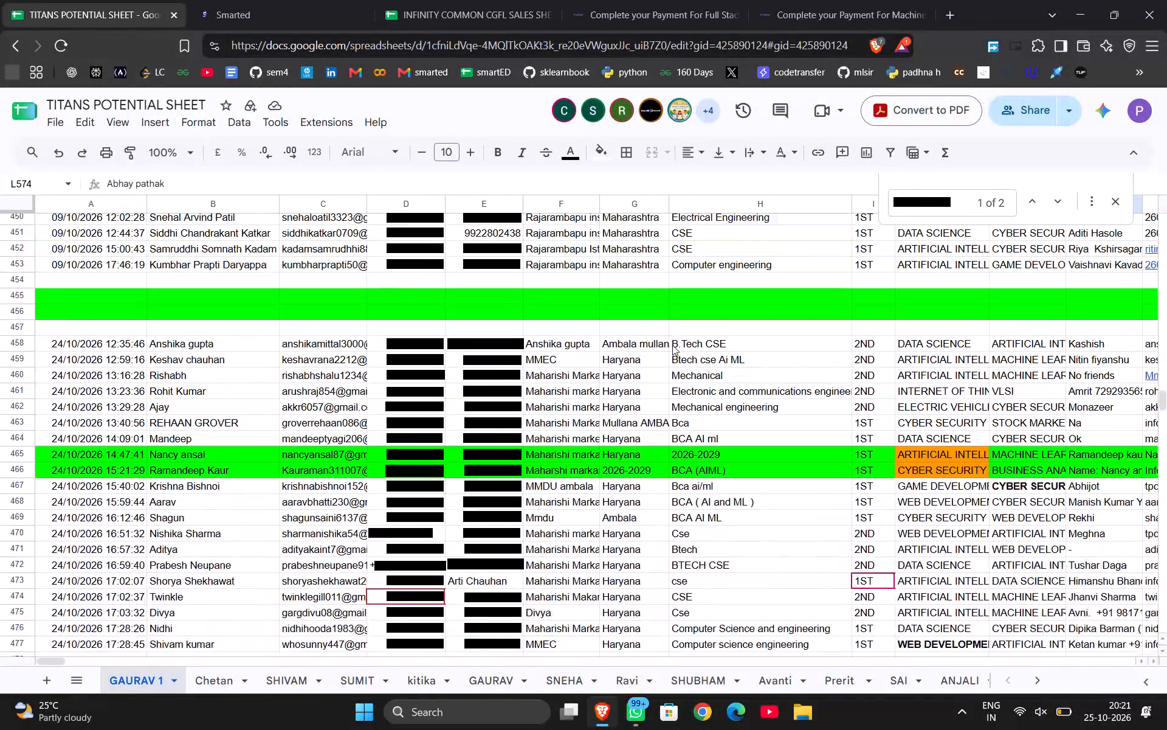
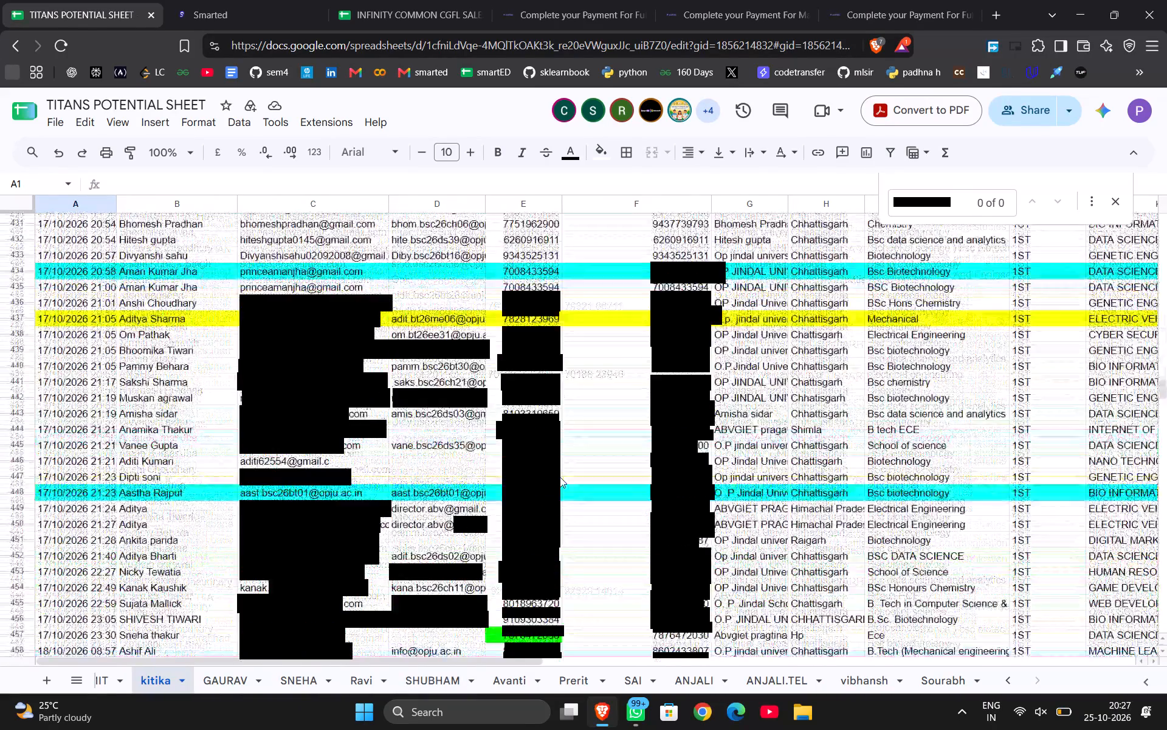
Assign the BBA (Digital Marketing) lead in row 581 of the kitika sheet to kr in column N.
scroll(560, 477, down, 17)
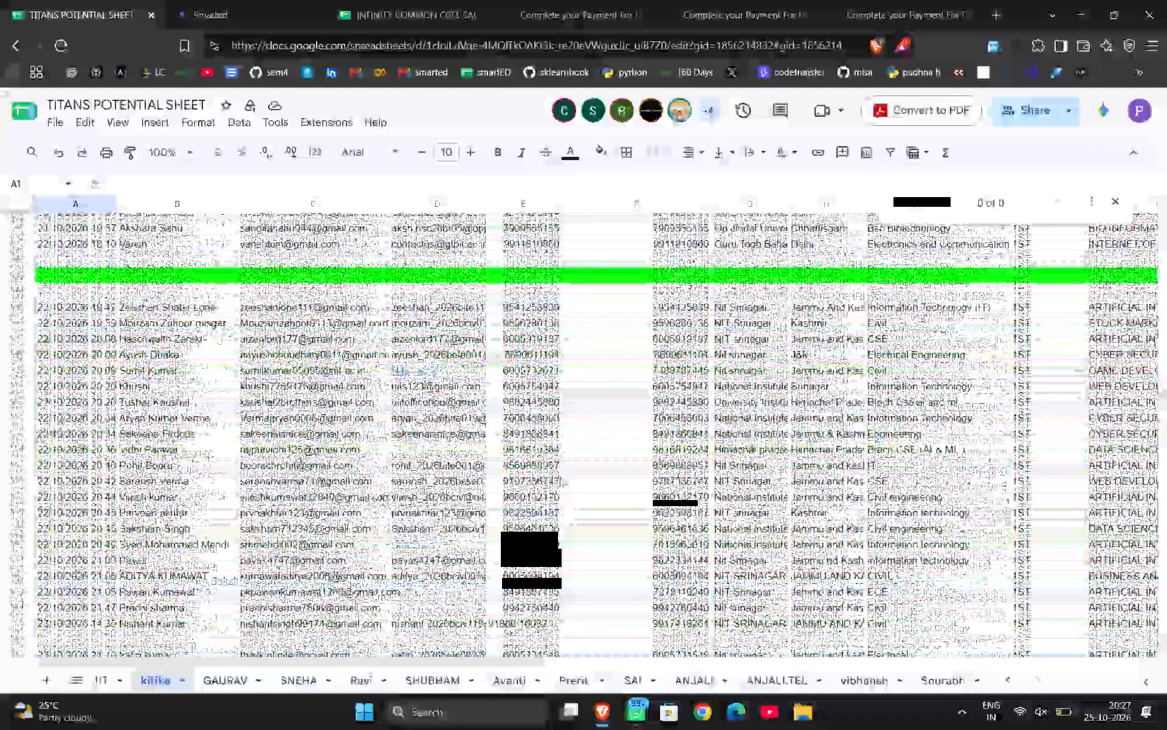
scroll(560, 477, down, 5)
scroll(560, 477, up, 7)
scroll(560, 477, down, 1)
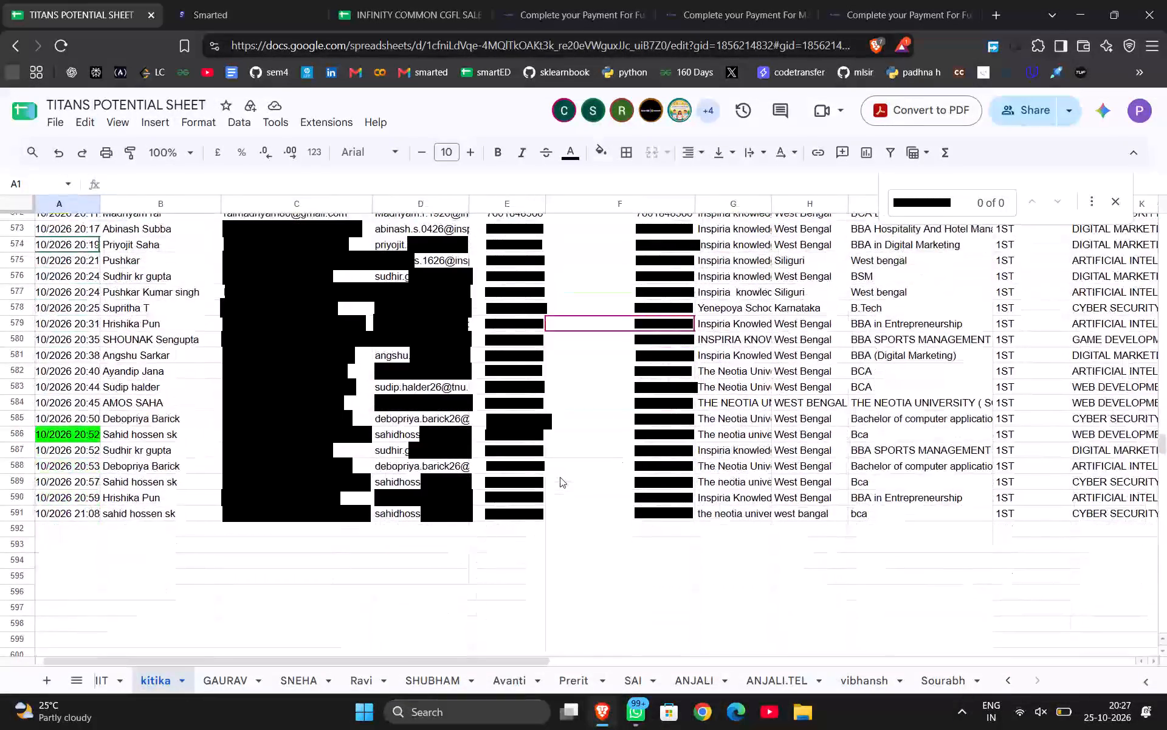
scroll(560, 477, left, 5)
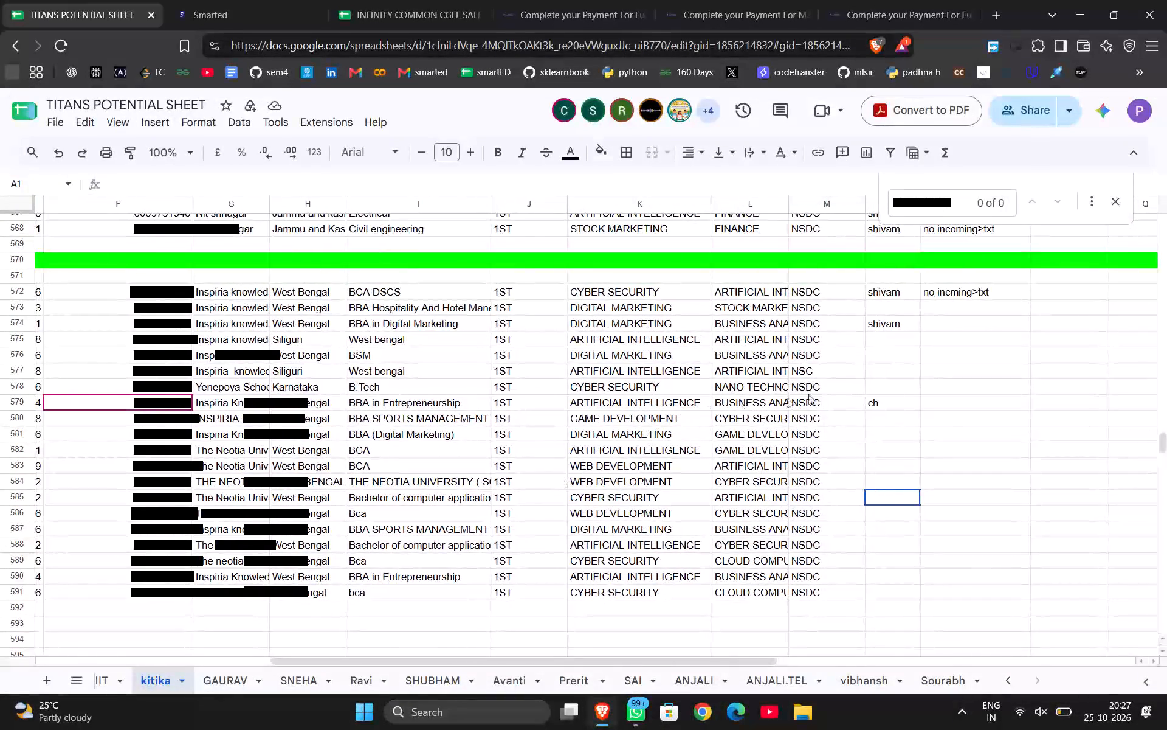
click(880, 442)
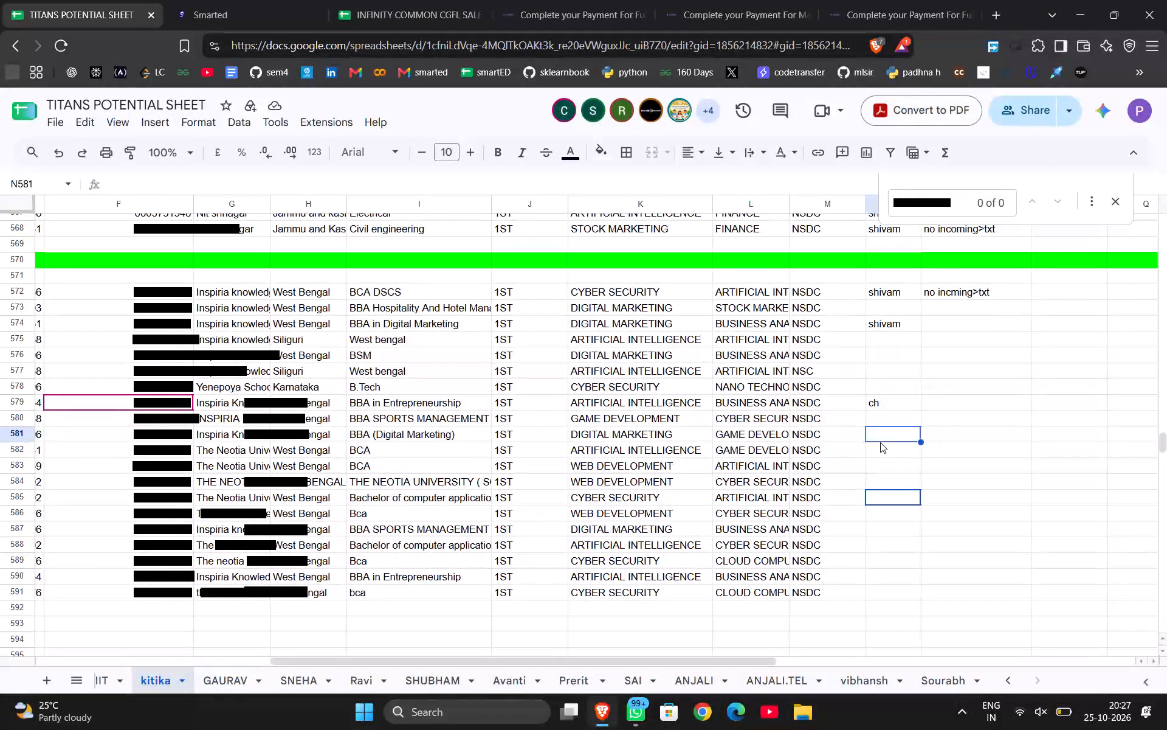
text(kr)
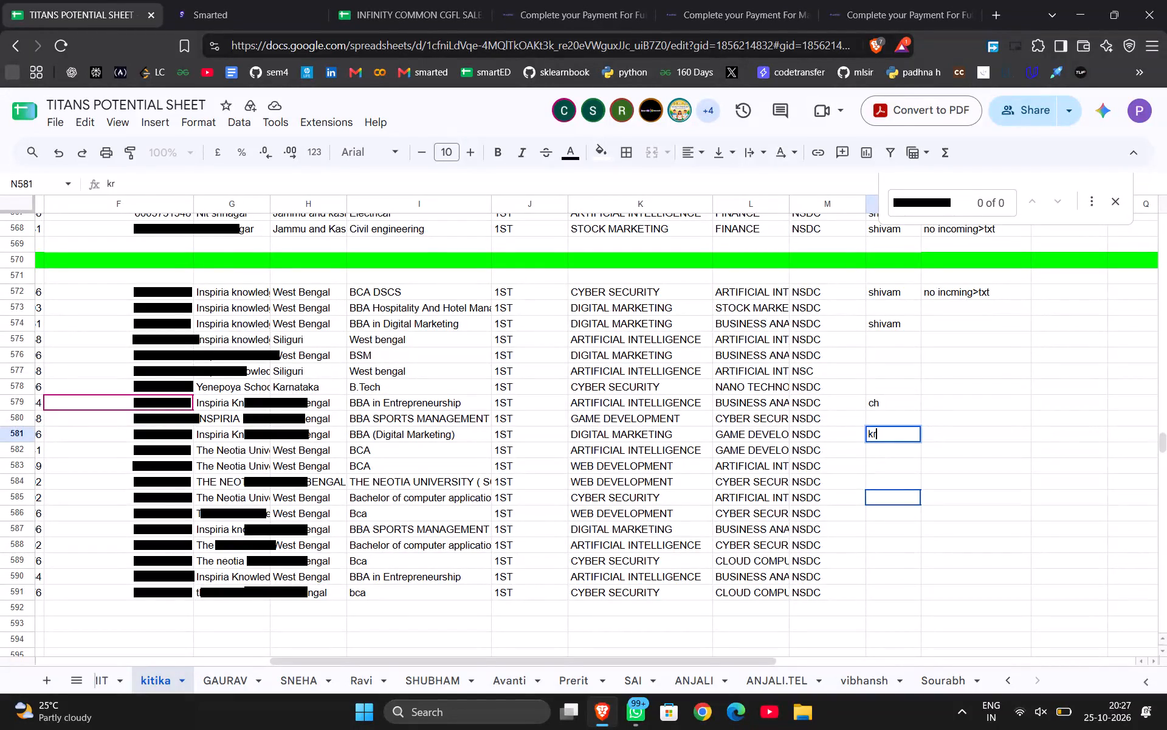
scroll(880, 442, right, 1)
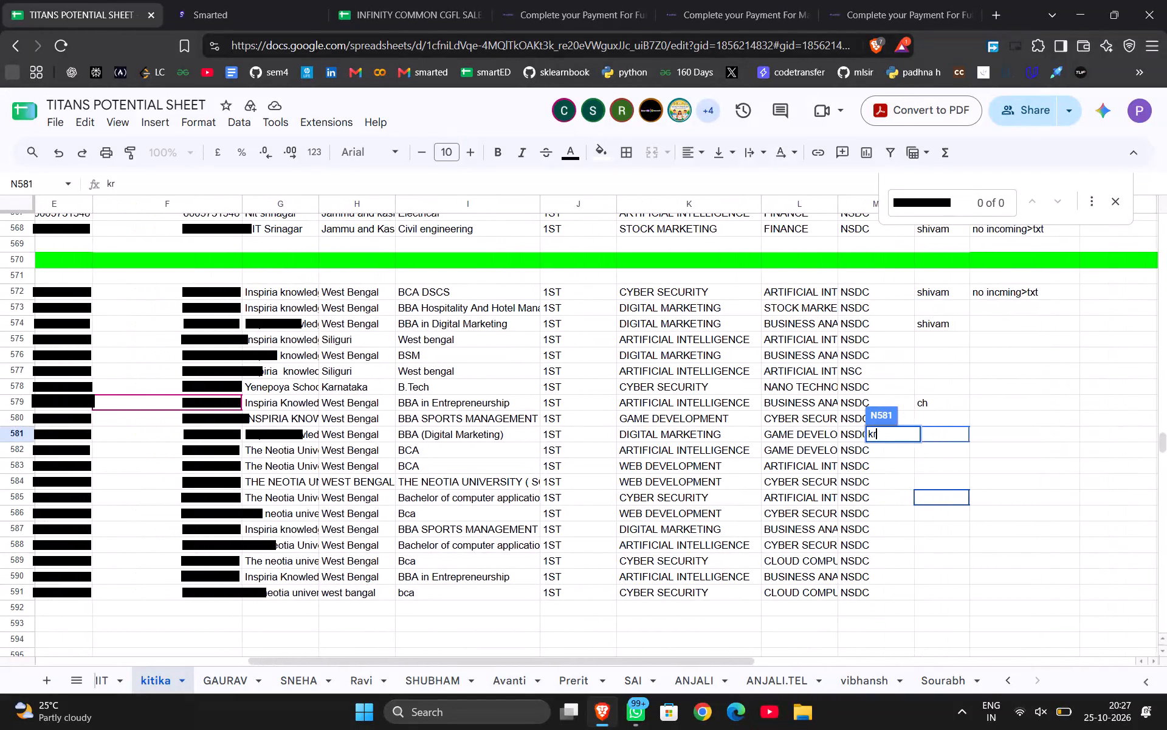
scroll(880, 442, right, 6)
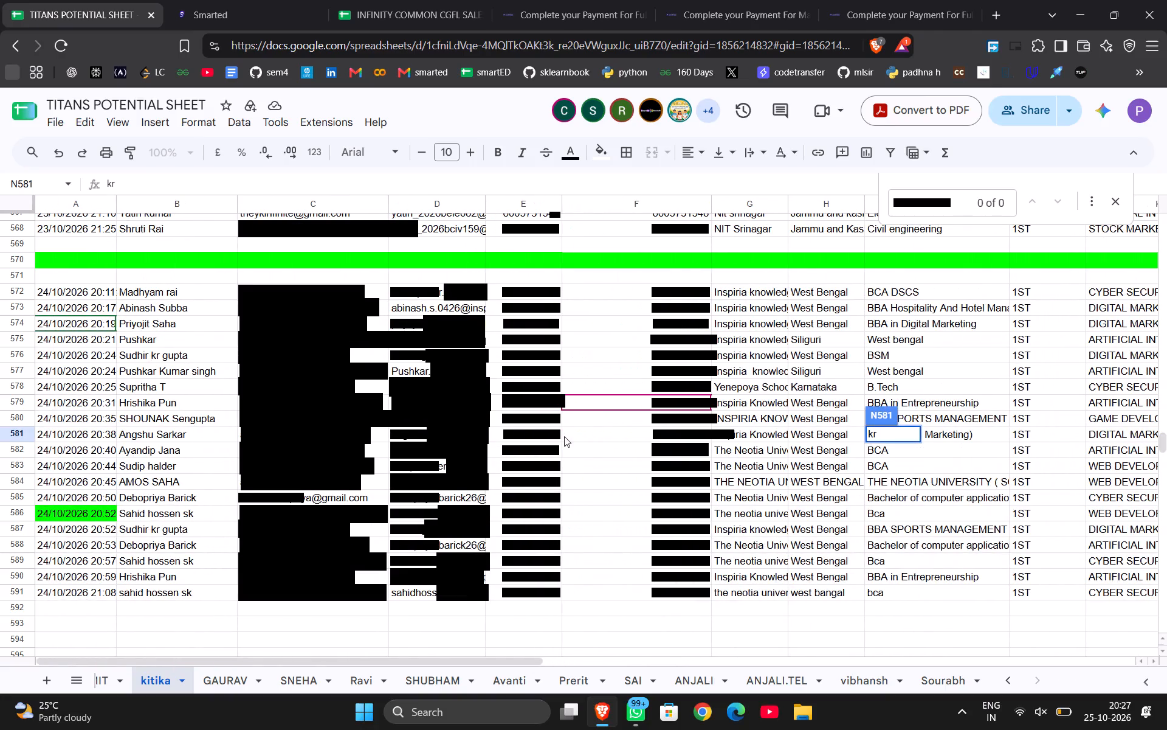
click(677, 443)
Review row 581's assignee, course and contact entries, and select the lead's phone number in column E.
scroll(677, 443, left, 4)
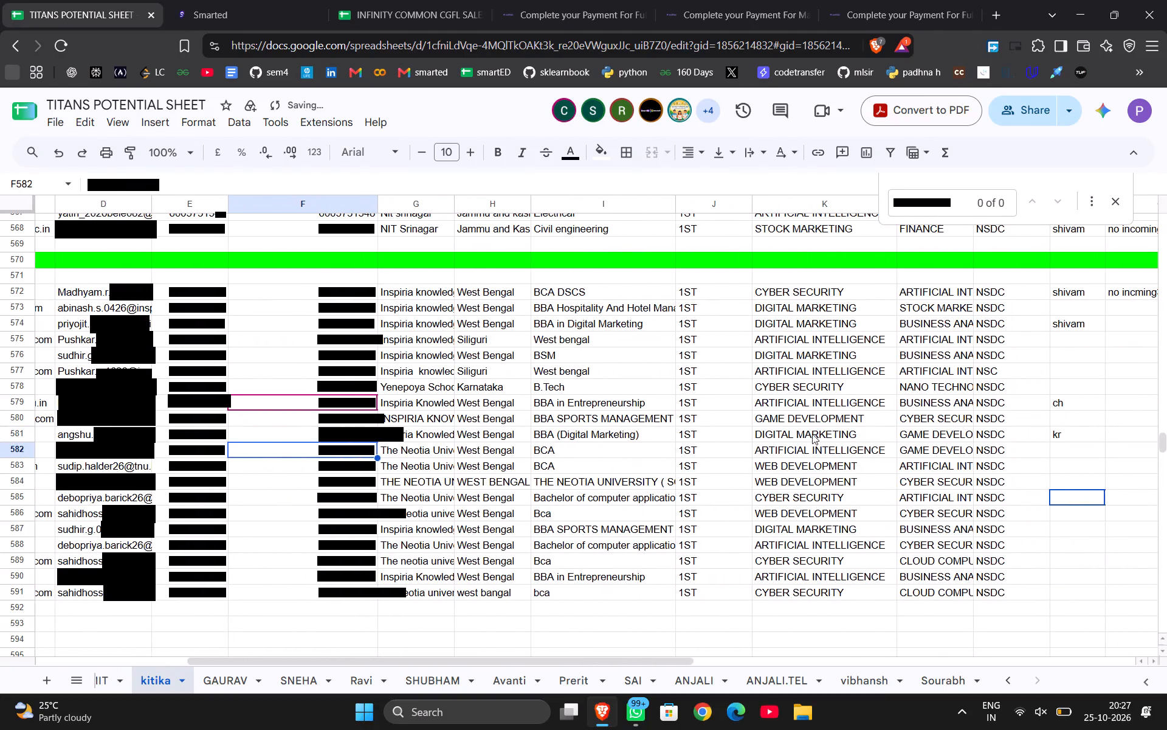
click(616, 431)
scroll(616, 431, right, 7)
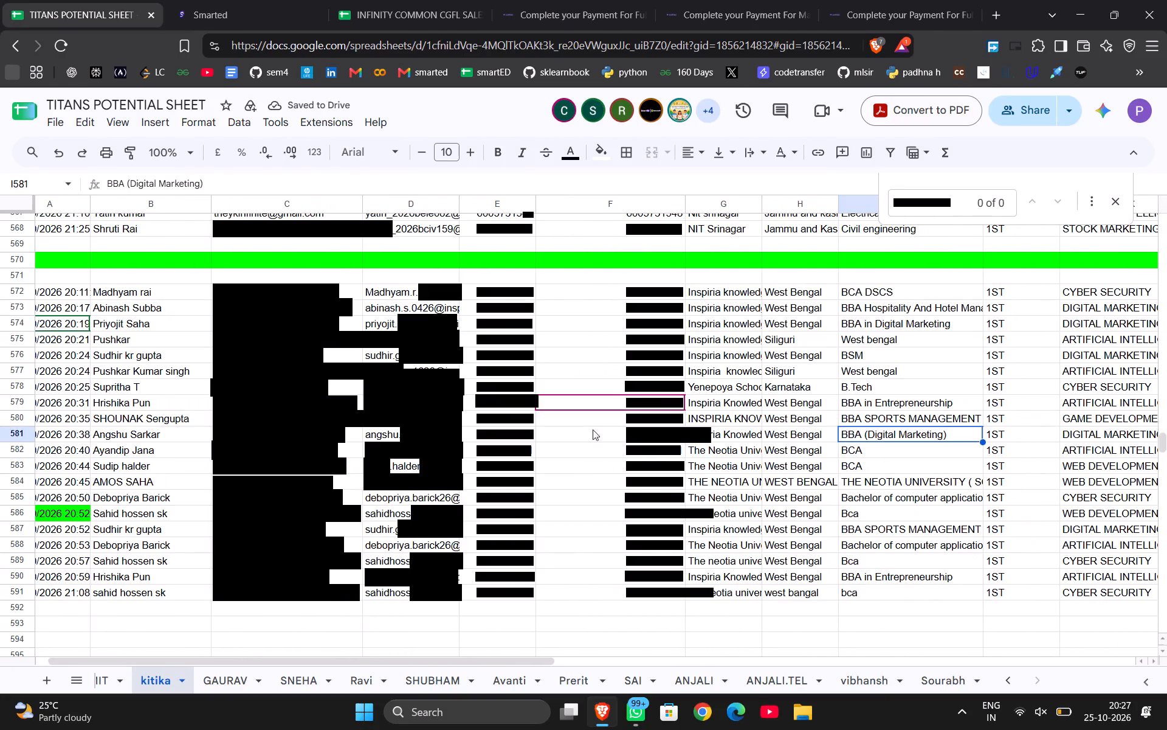
click(368, 430)
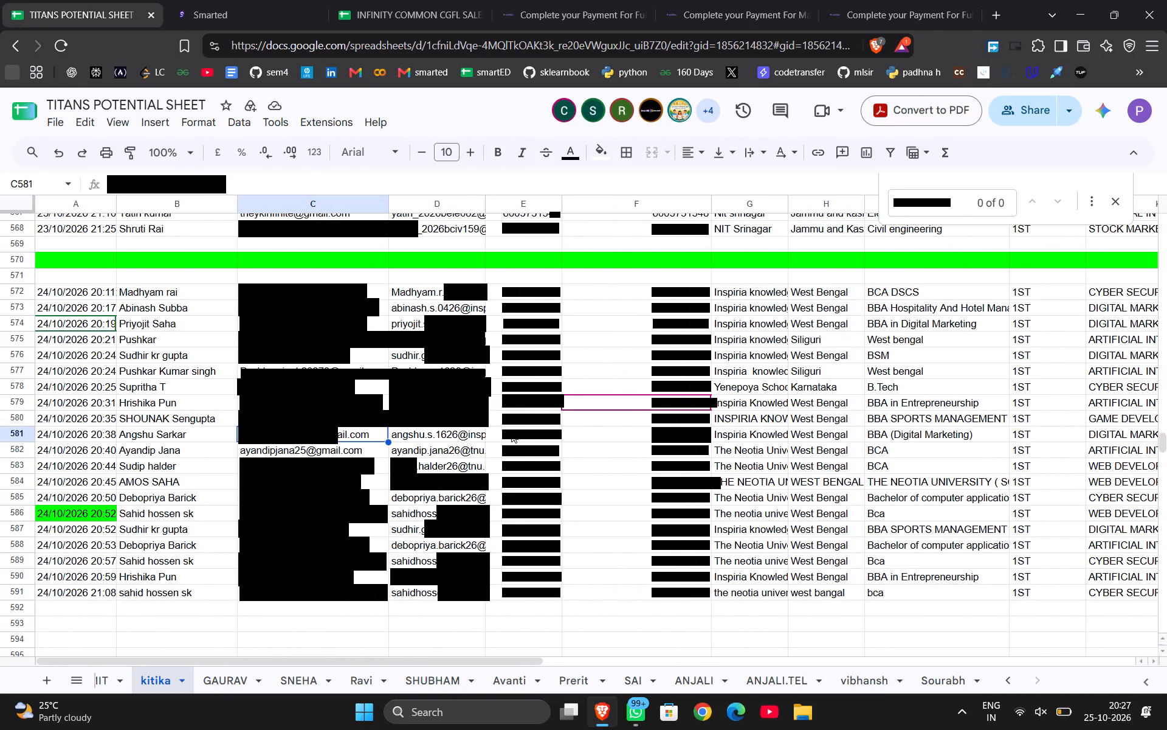
click(511, 432)
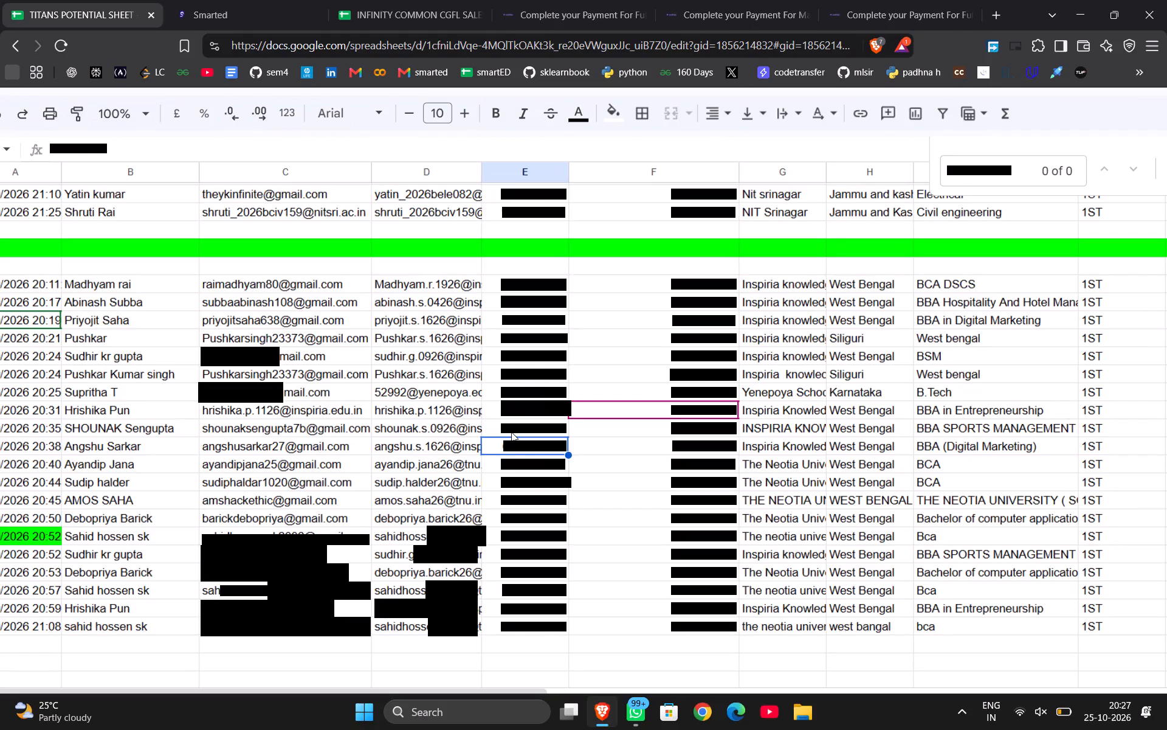
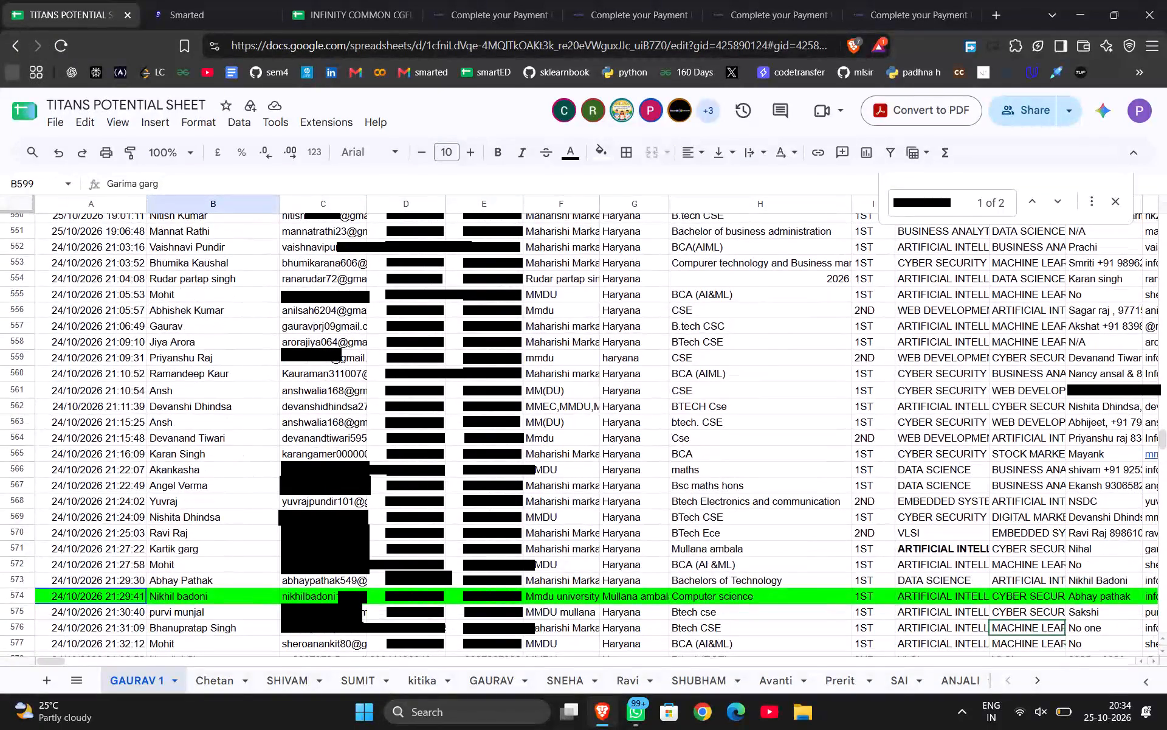
Search the GAURAV 1 sheet for the reference name in cell L574 and check row 573's assignee and status in columns O and P.
scroll(816, 591, left, 2)
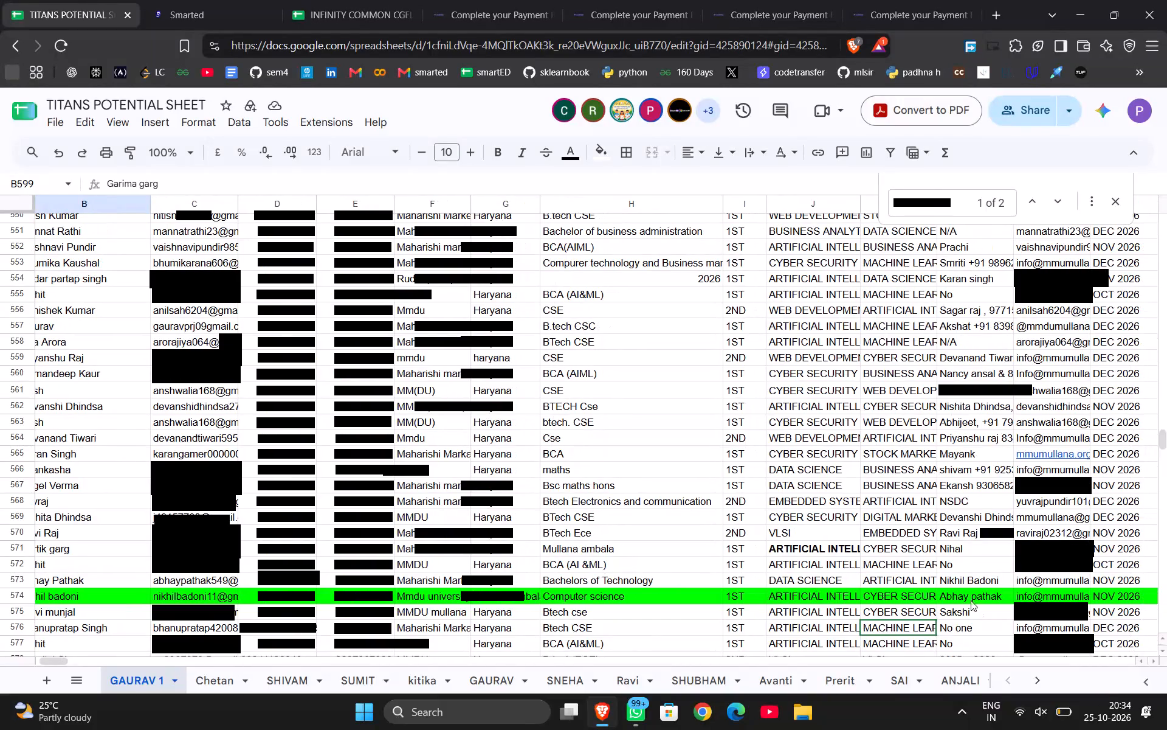
click(971, 600)
key(ctrl+c)
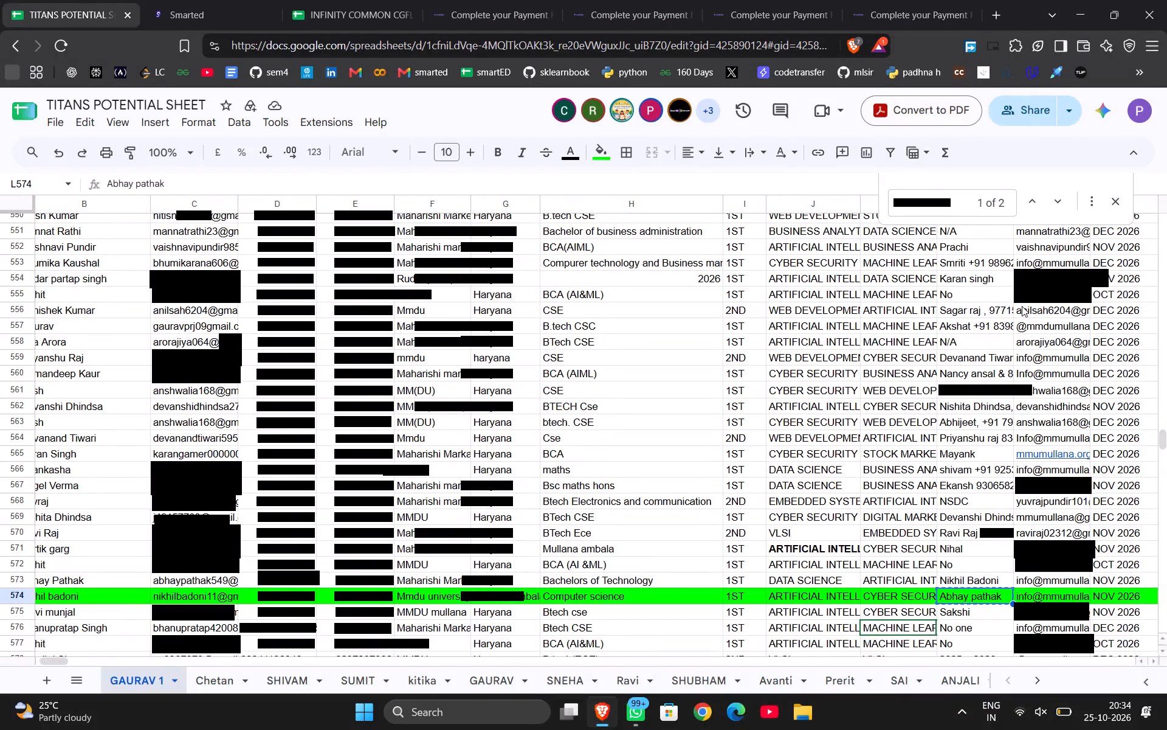
key(ctrl+f)
key(ctrl+v)
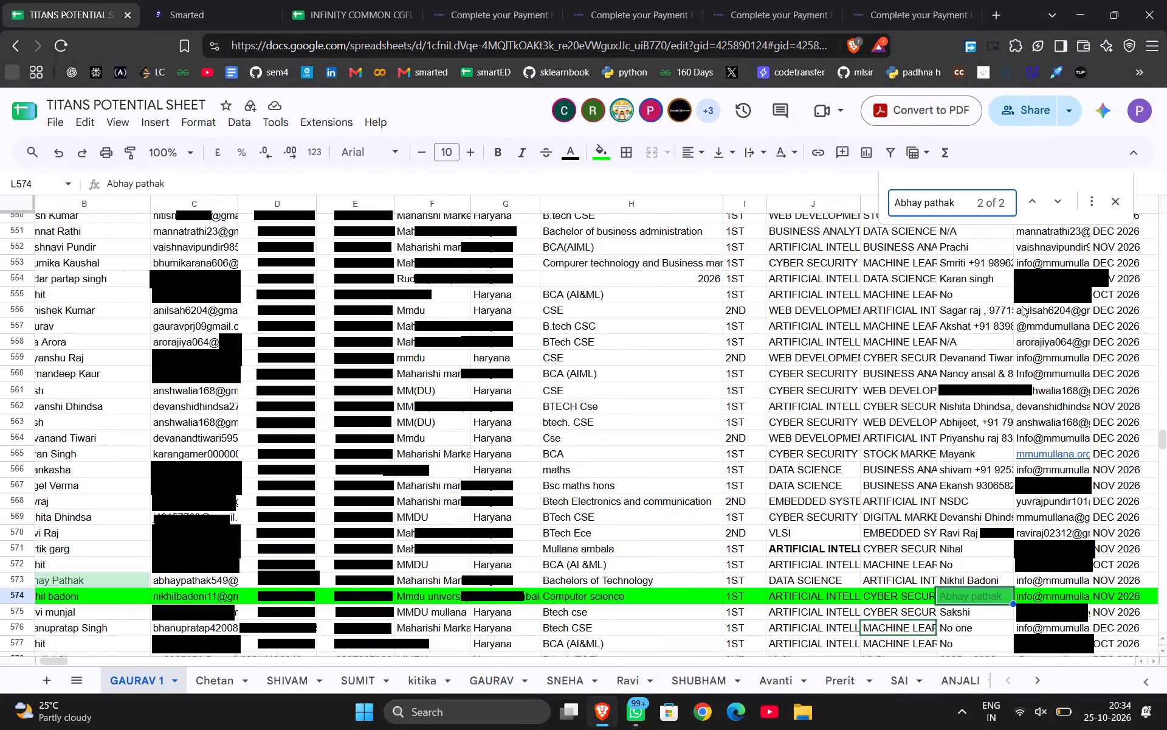
scroll(1022, 306, down, 1)
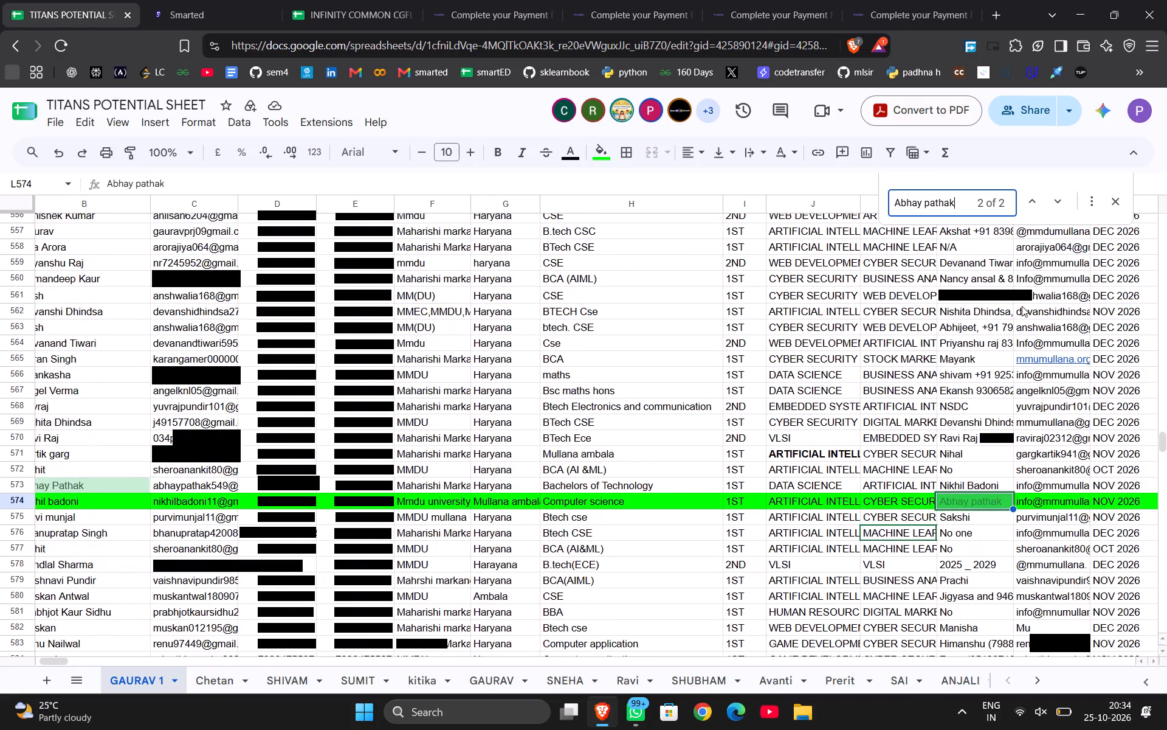
scroll(1022, 306, down, 1)
scroll(1022, 306, left, 2)
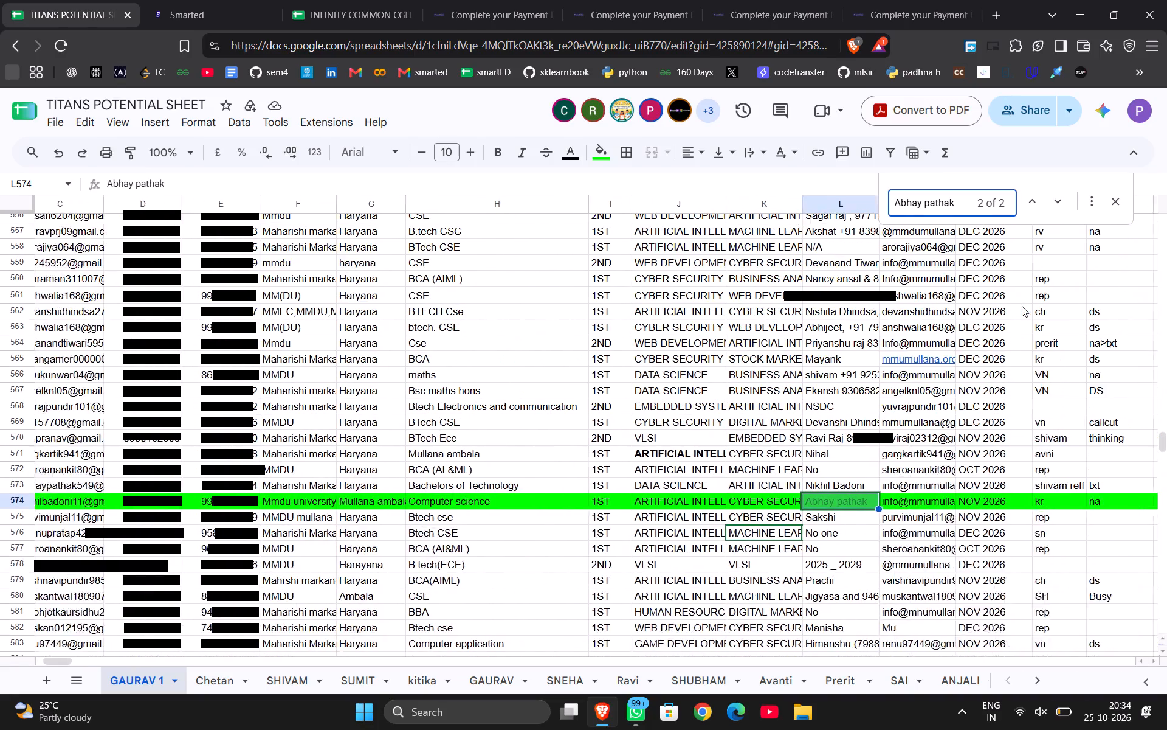
scroll(1022, 306, left, 1)
click(1056, 486)
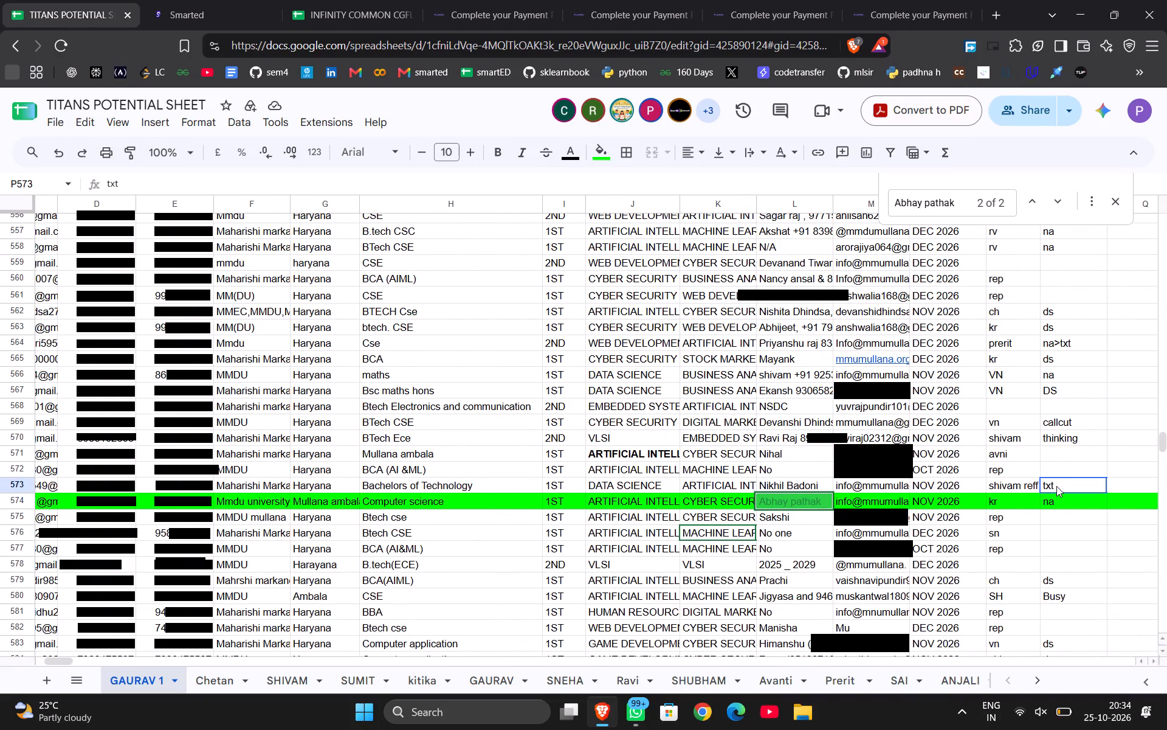
click(1030, 487)
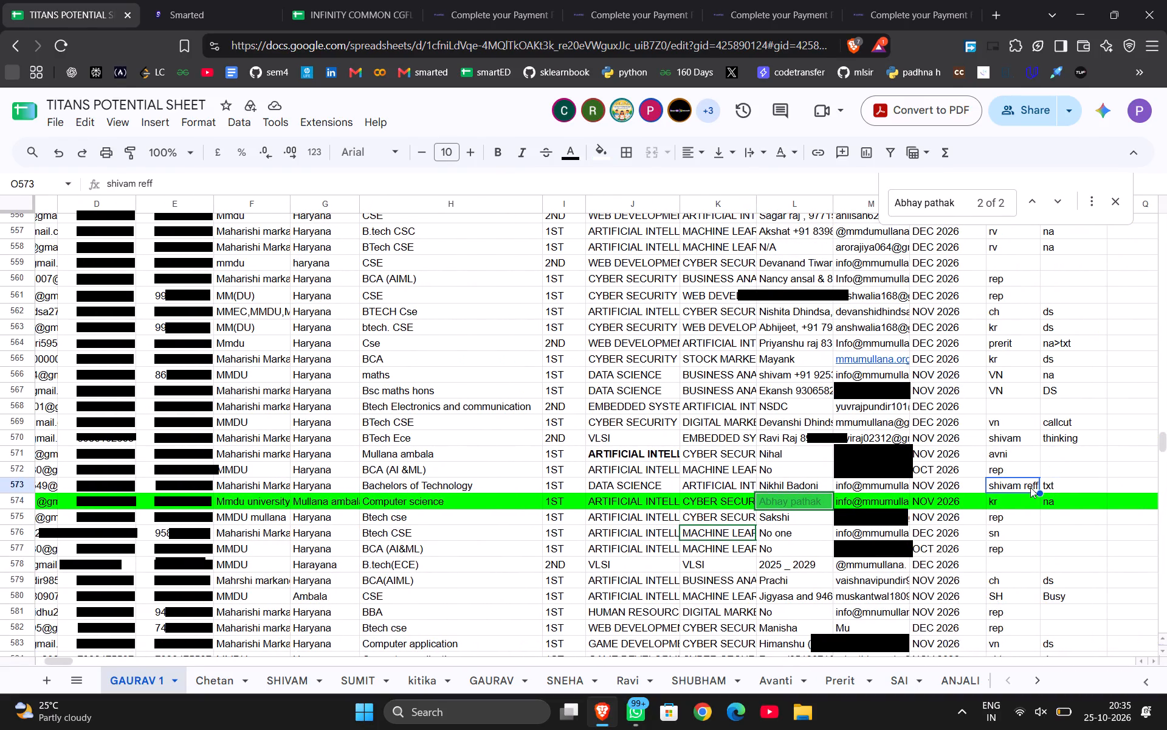
scroll(1030, 487, right, 5)
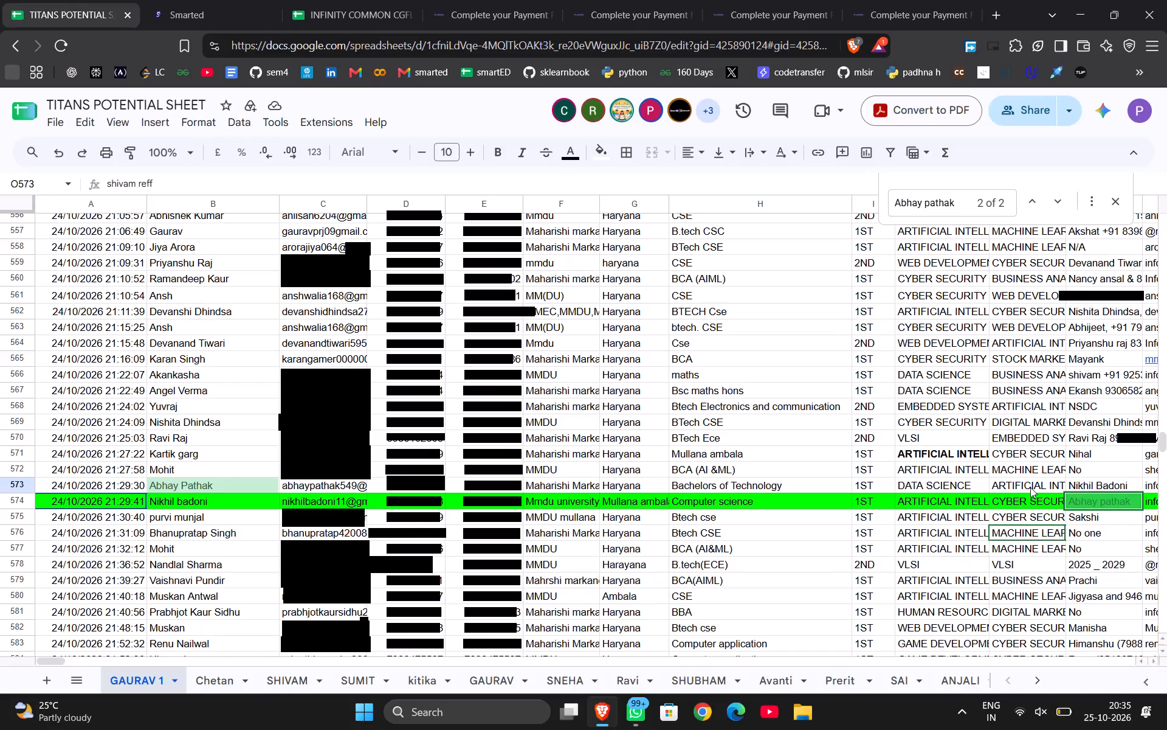
scroll(1030, 487, left, 3)
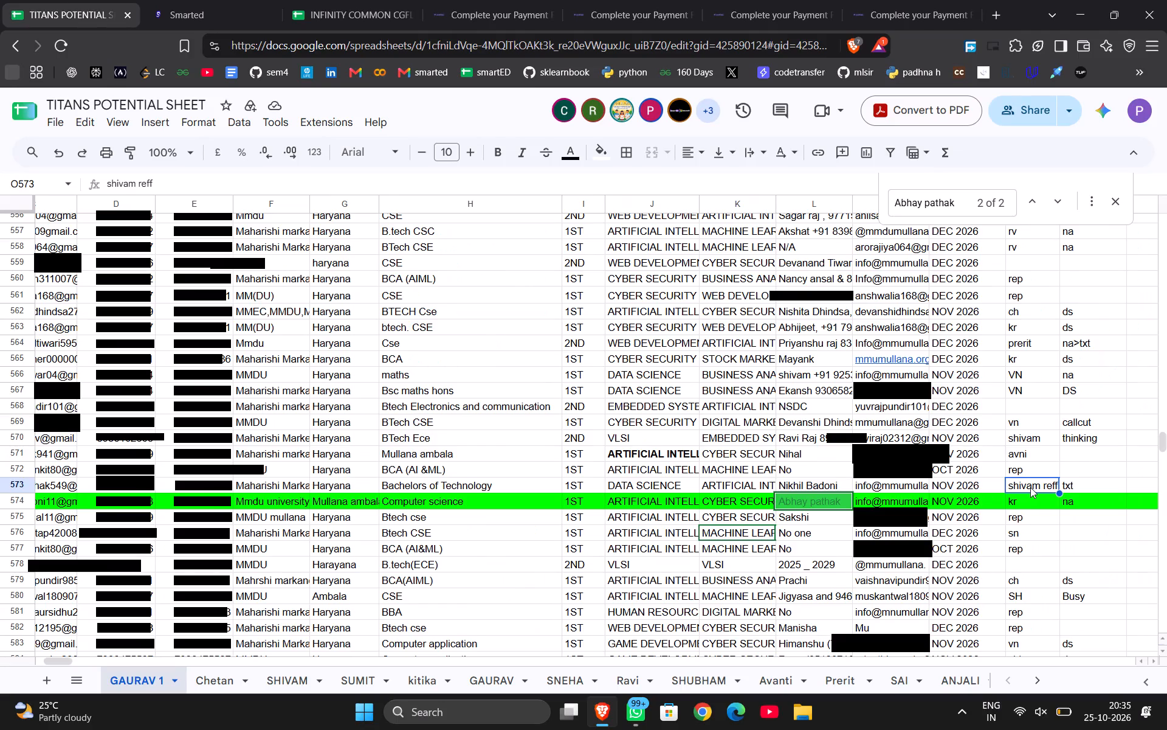
Examine the assignee and call status entries in columns O and P of the GAURAV 1 sheet, from row 573 up to about row 482.
scroll(1018, 374, up, 2)
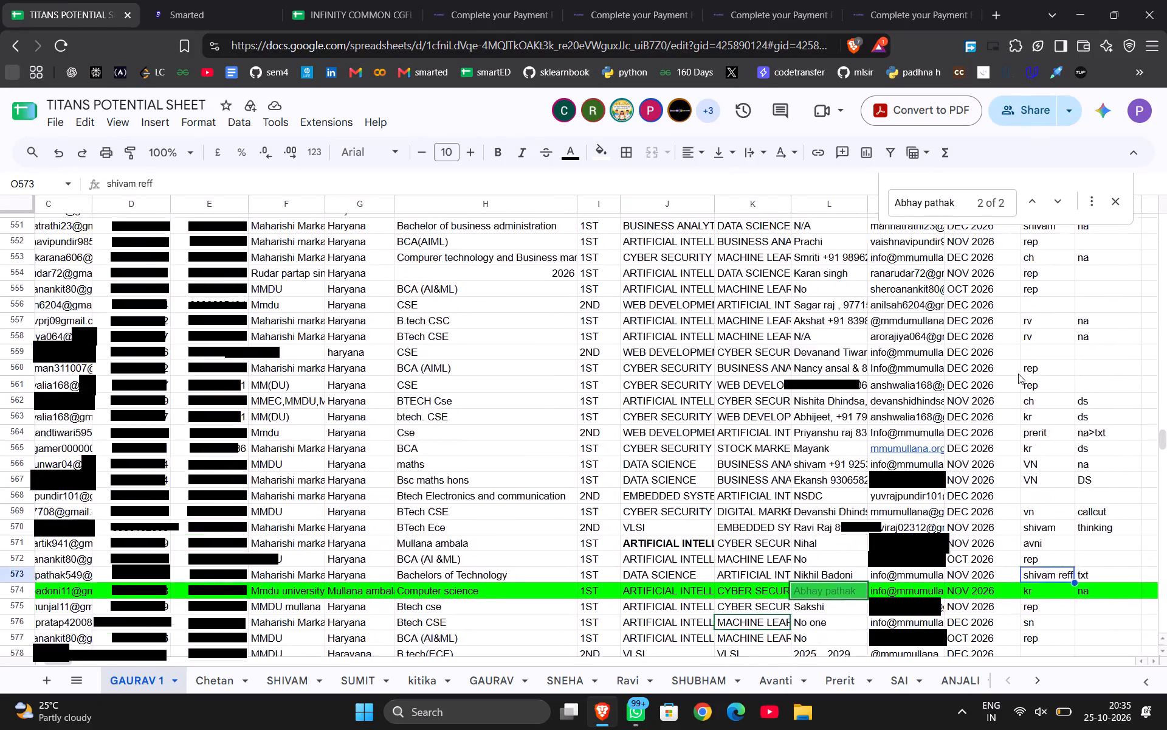
scroll(1018, 374, up, 3)
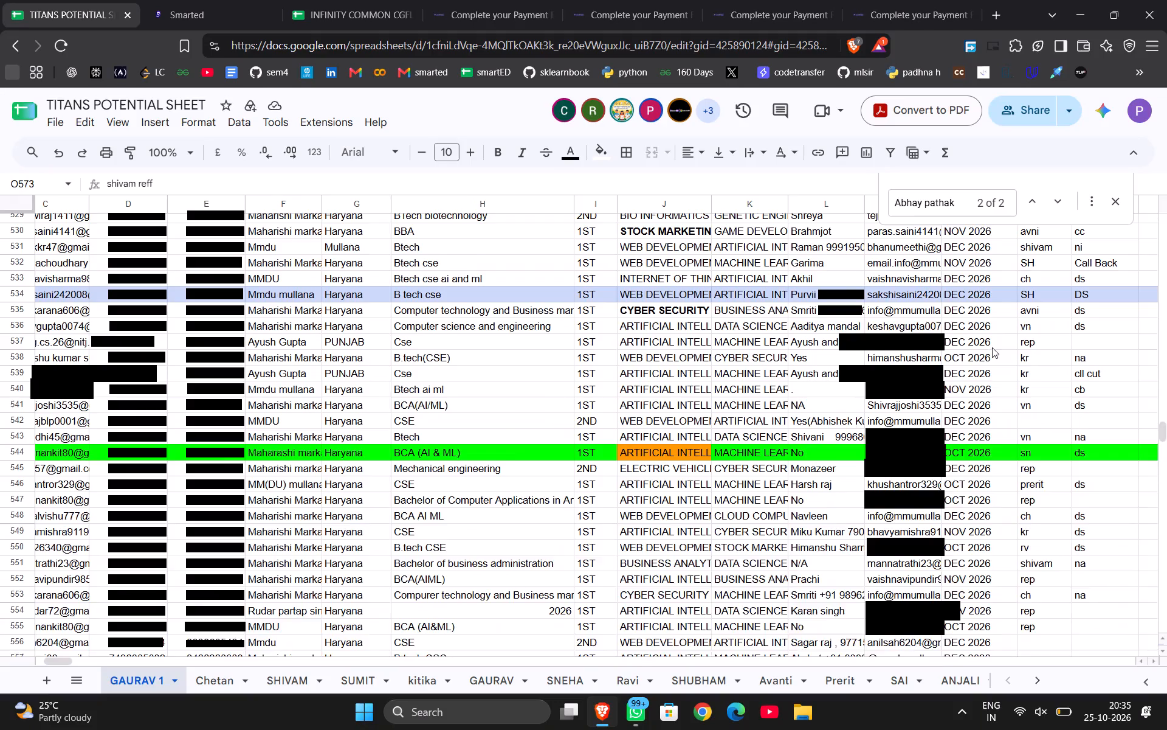
scroll(992, 347, up, 5)
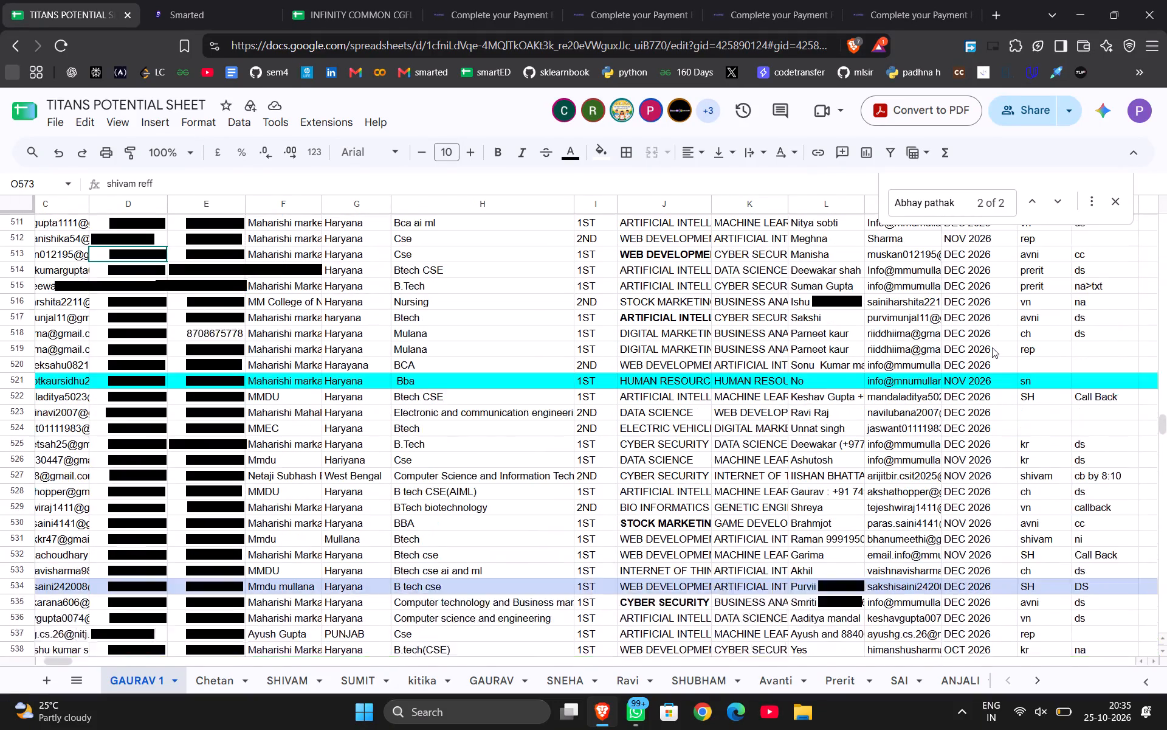
scroll(992, 347, up, 3)
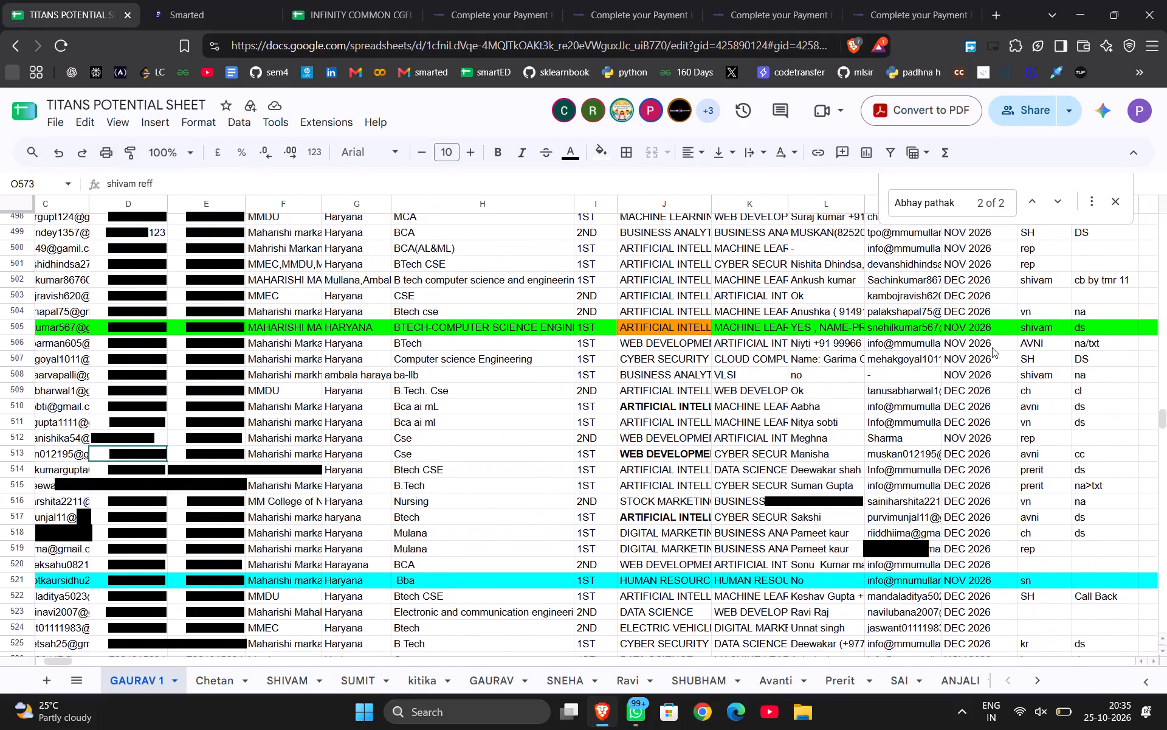
scroll(992, 347, up, 1)
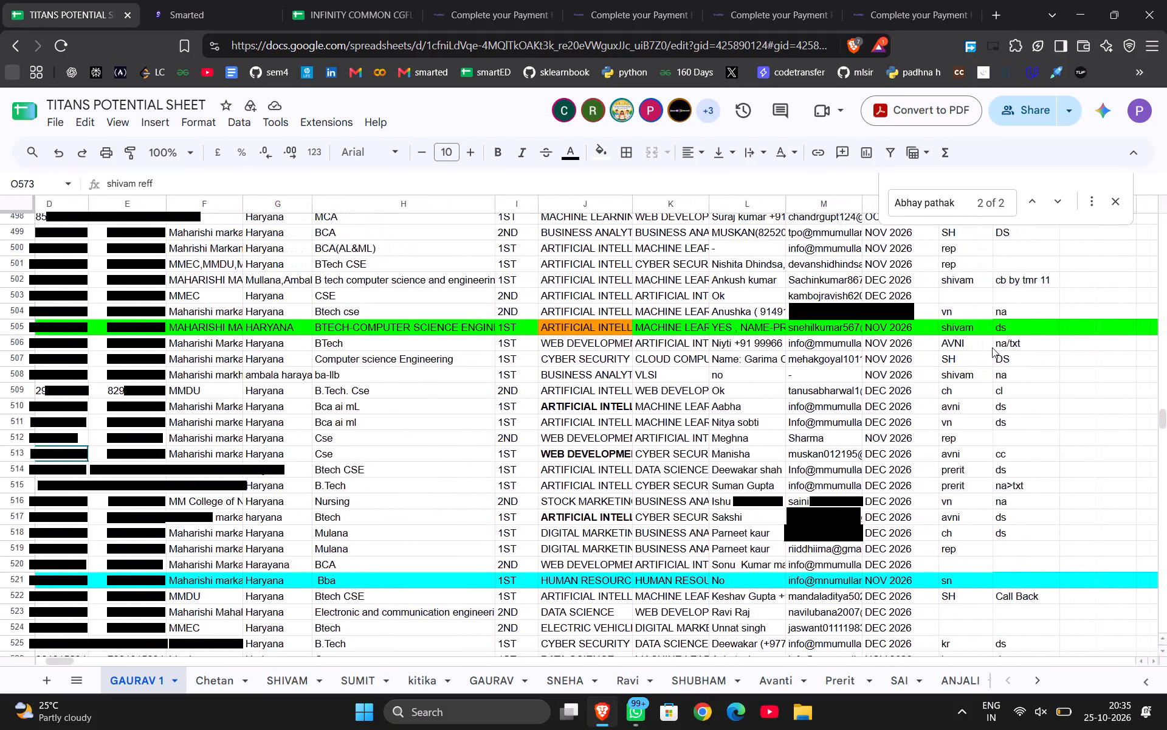
scroll(992, 347, up, 1)
scroll(992, 347, left, 2)
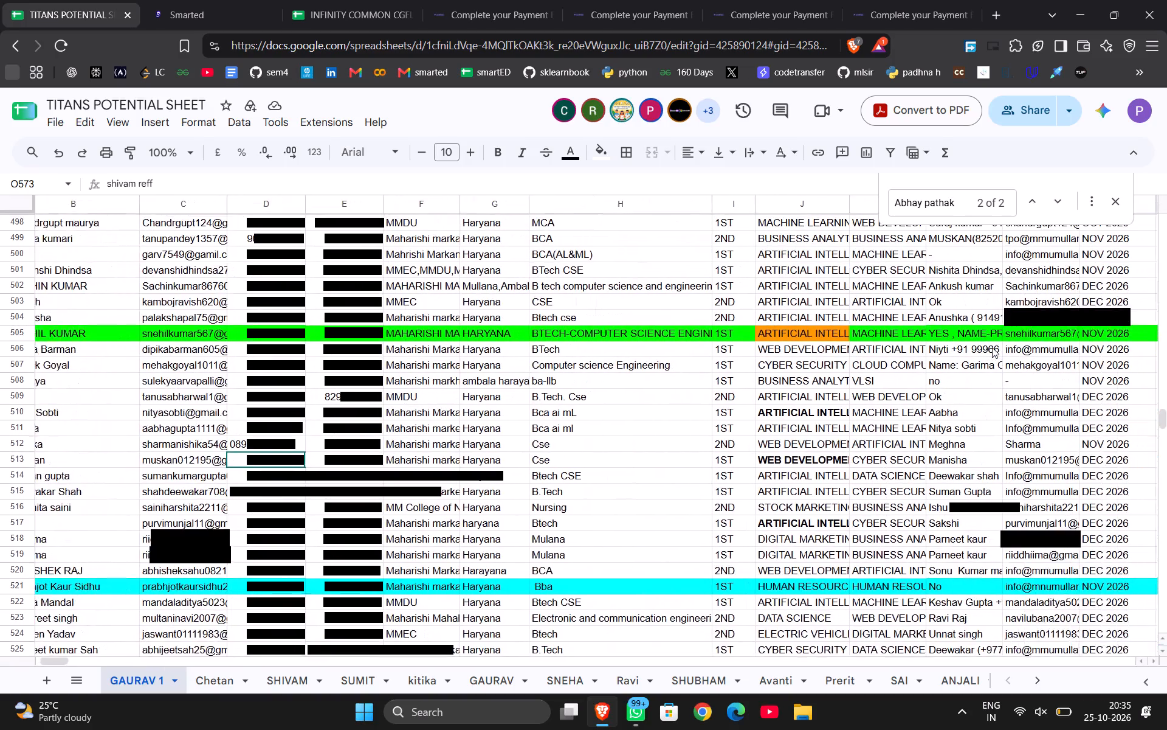
scroll(992, 347, left, 4)
scroll(992, 347, up, 3)
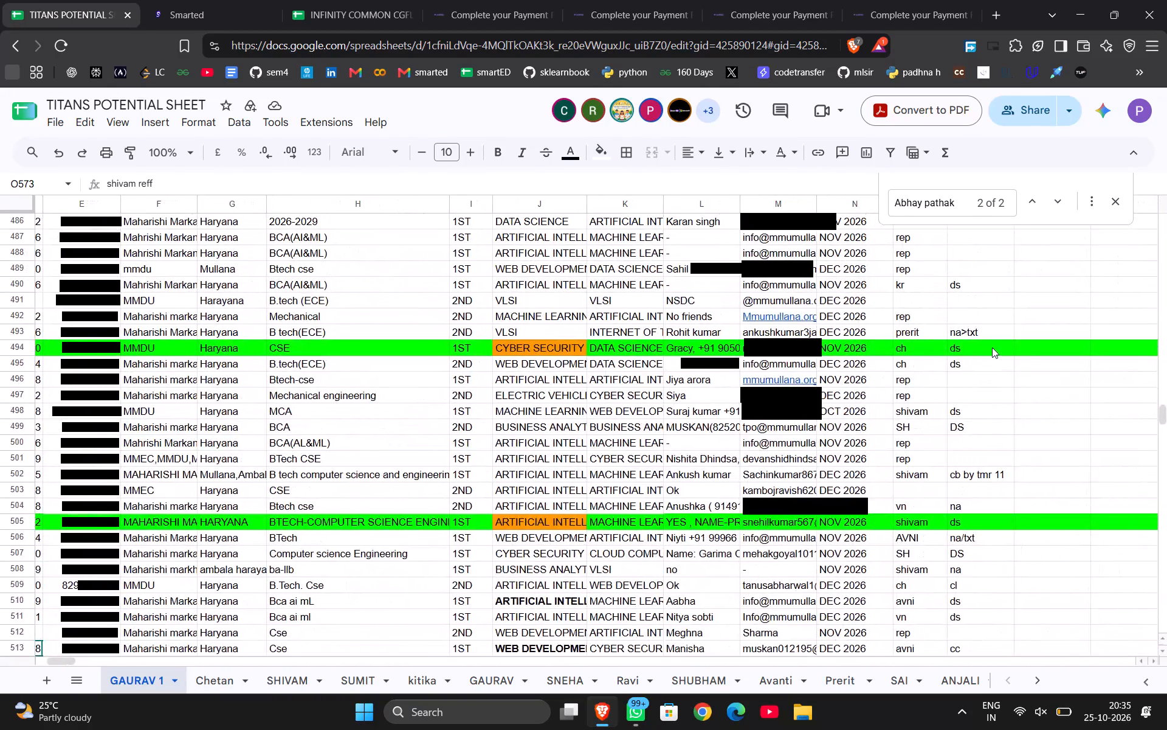
scroll(992, 347, up, 2)
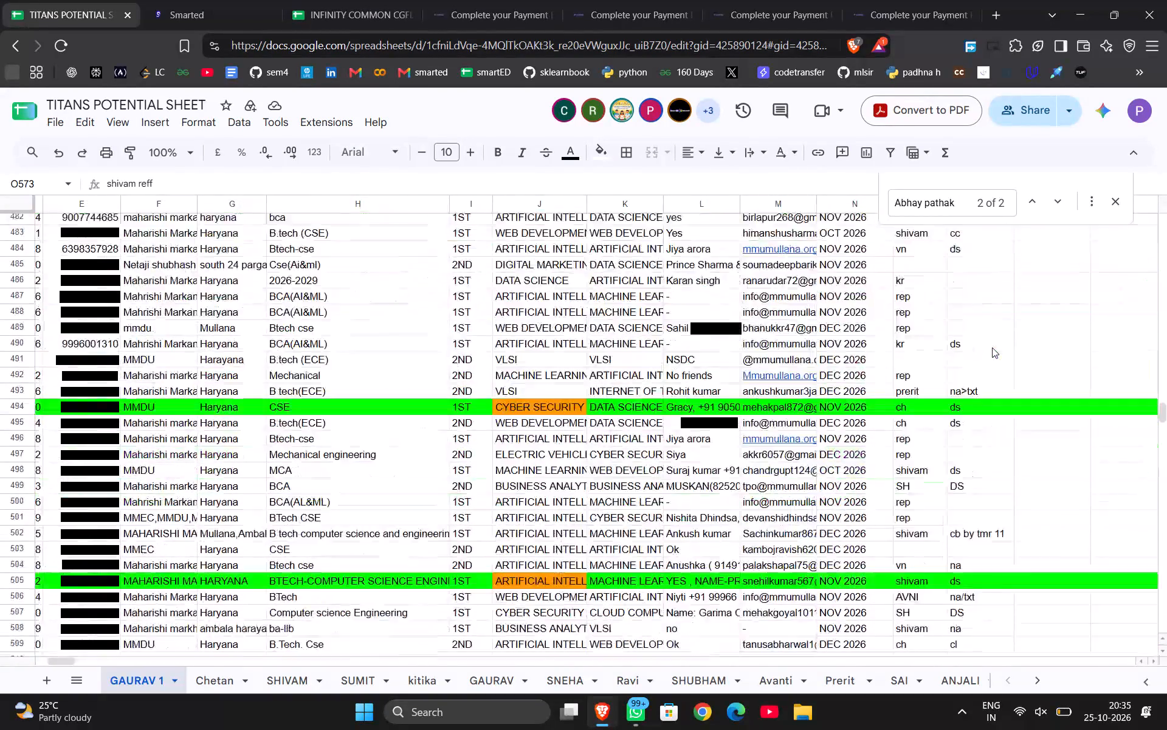
scroll(992, 347, down, 3)
scroll(992, 347, up, 2)
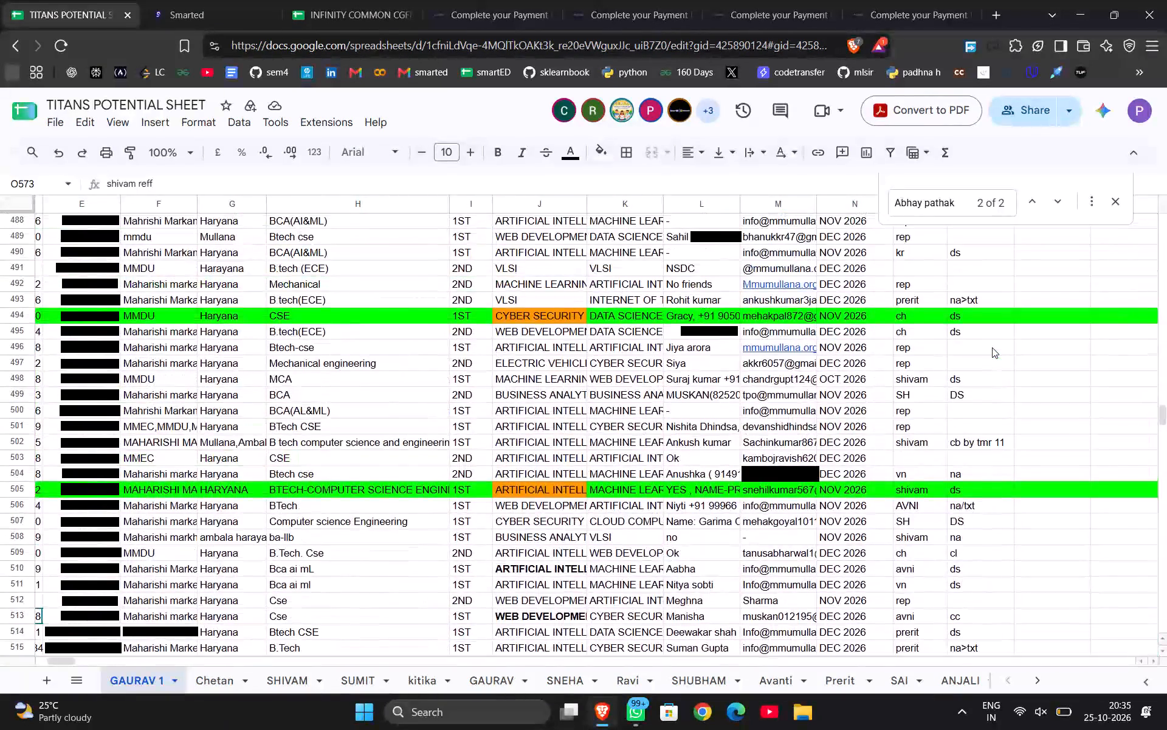
scroll(992, 347, up, 4)
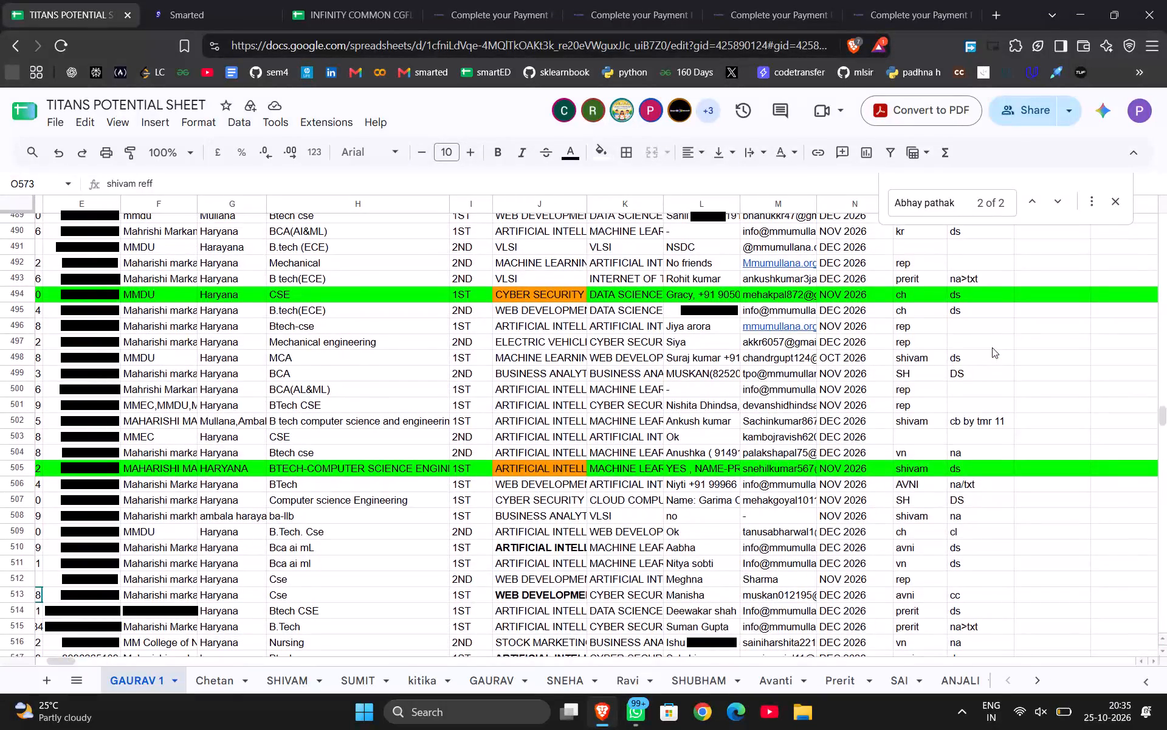
scroll(992, 347, up, 3)
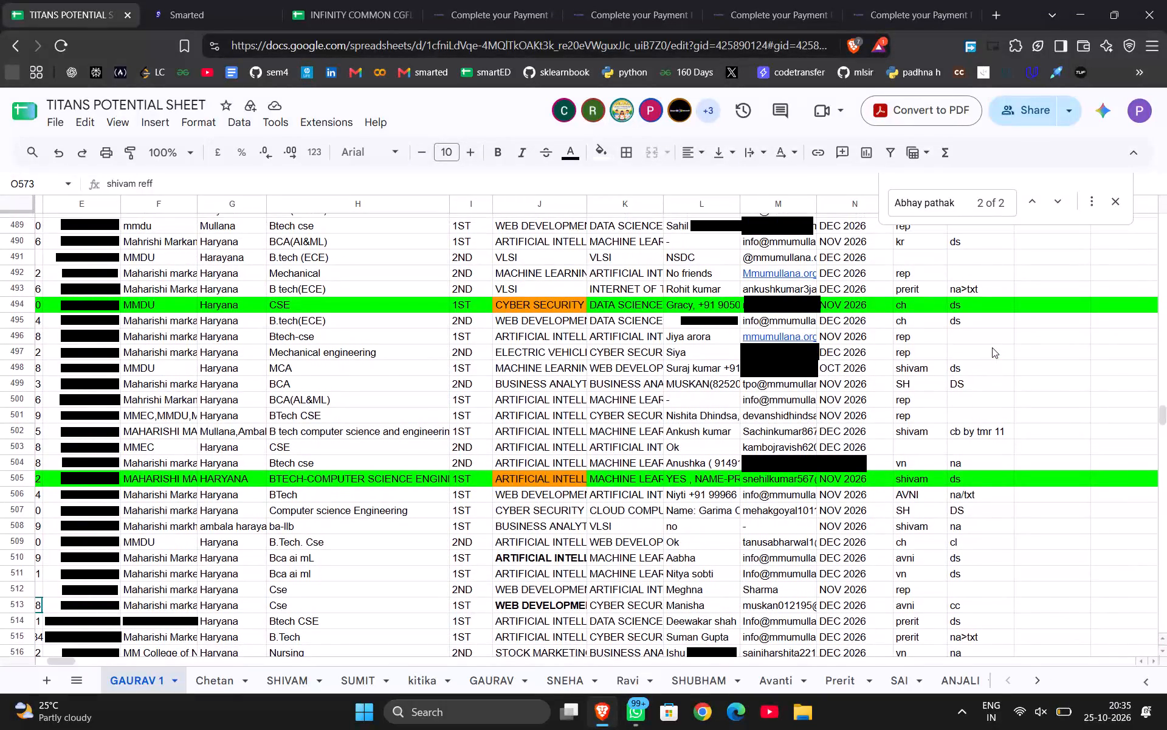
scroll(992, 347, up, 1)
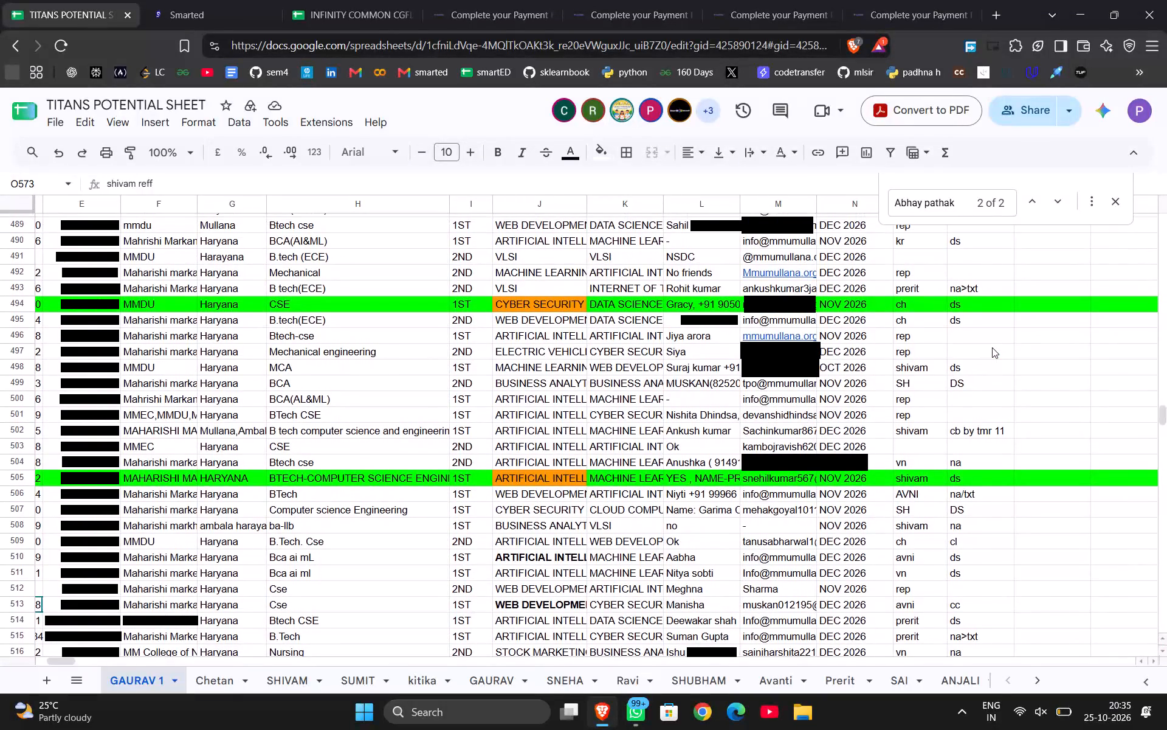
scroll(992, 347, up, 3)
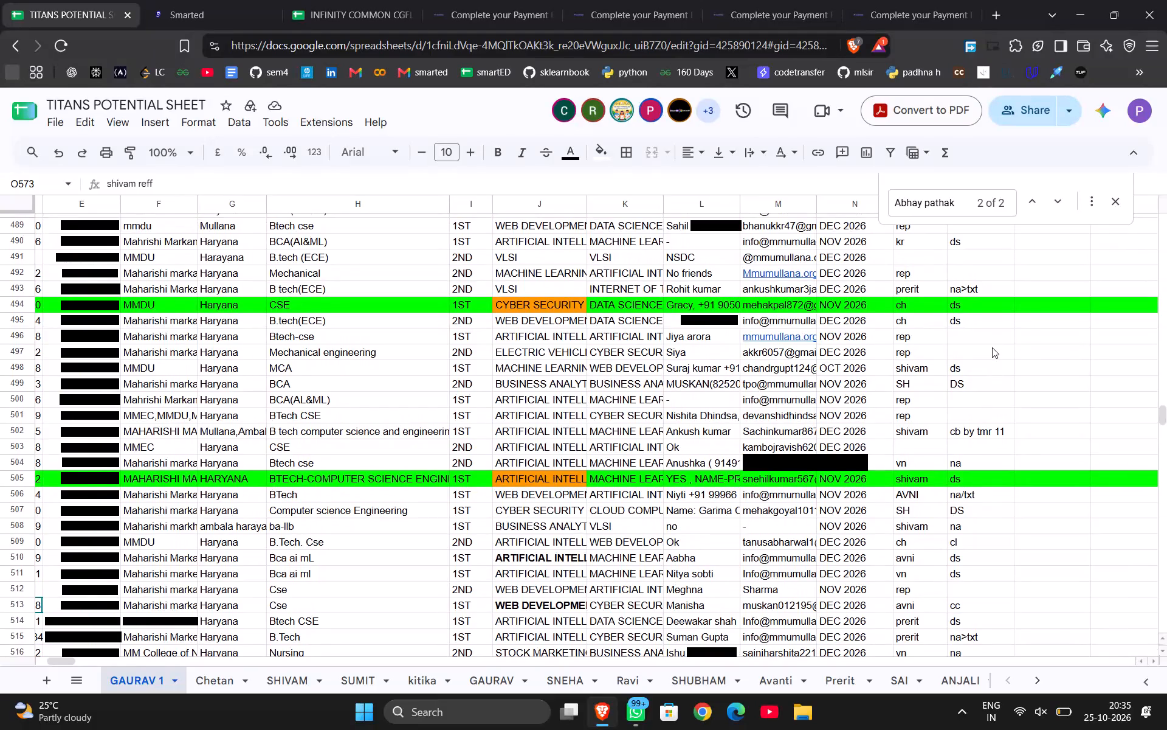
scroll(992, 347, up, 1)
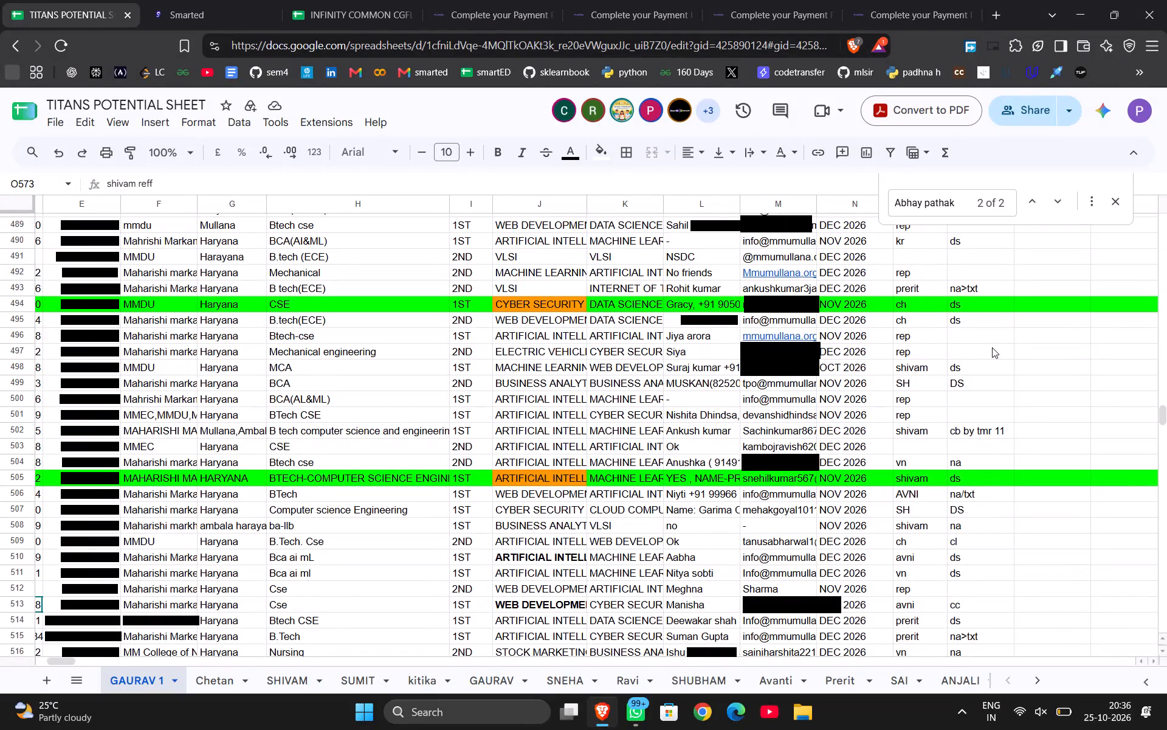
scroll(992, 347, up, 1)
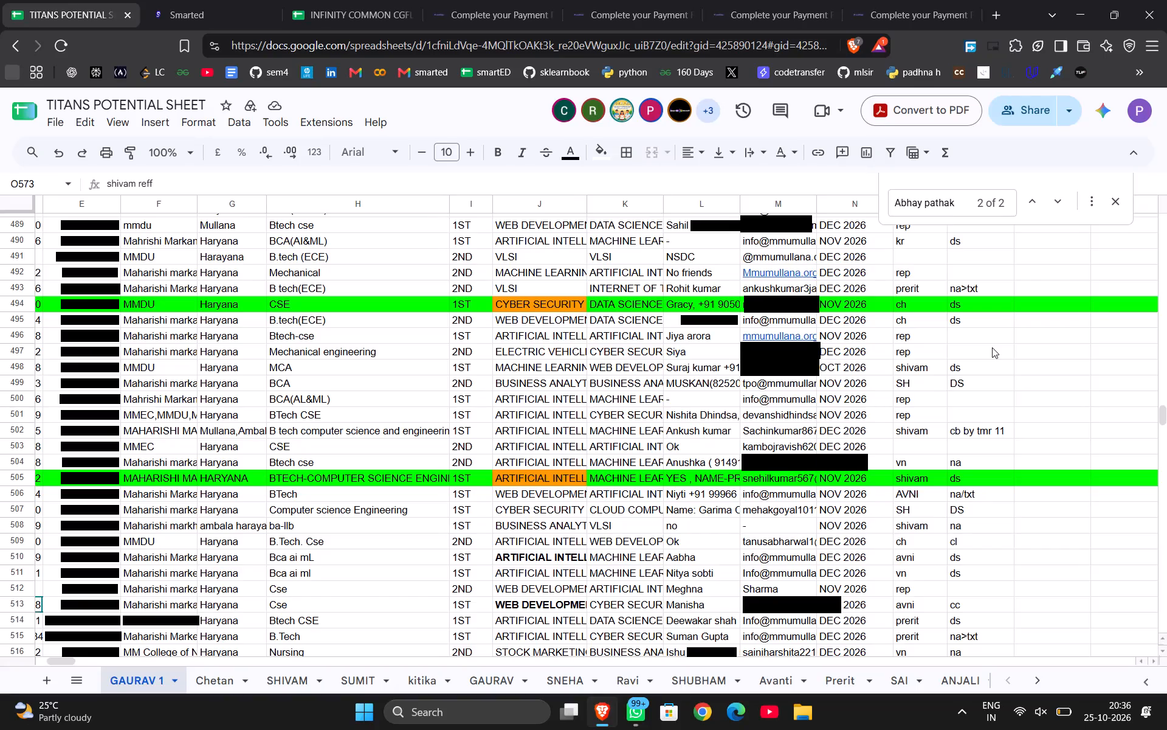
Examine the lead names, colleges and courses in the GAURAV 1 sheet between about rows 489 and 555.
scroll(992, 347, right, 6)
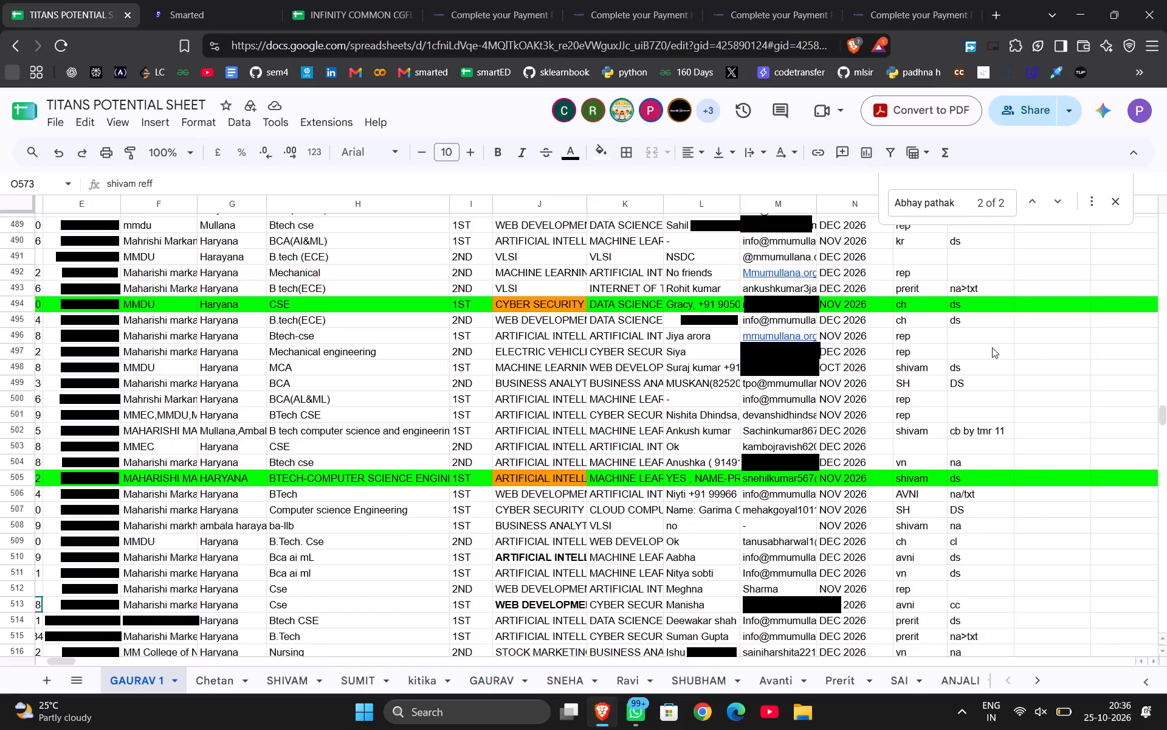
scroll(992, 347, down, 1)
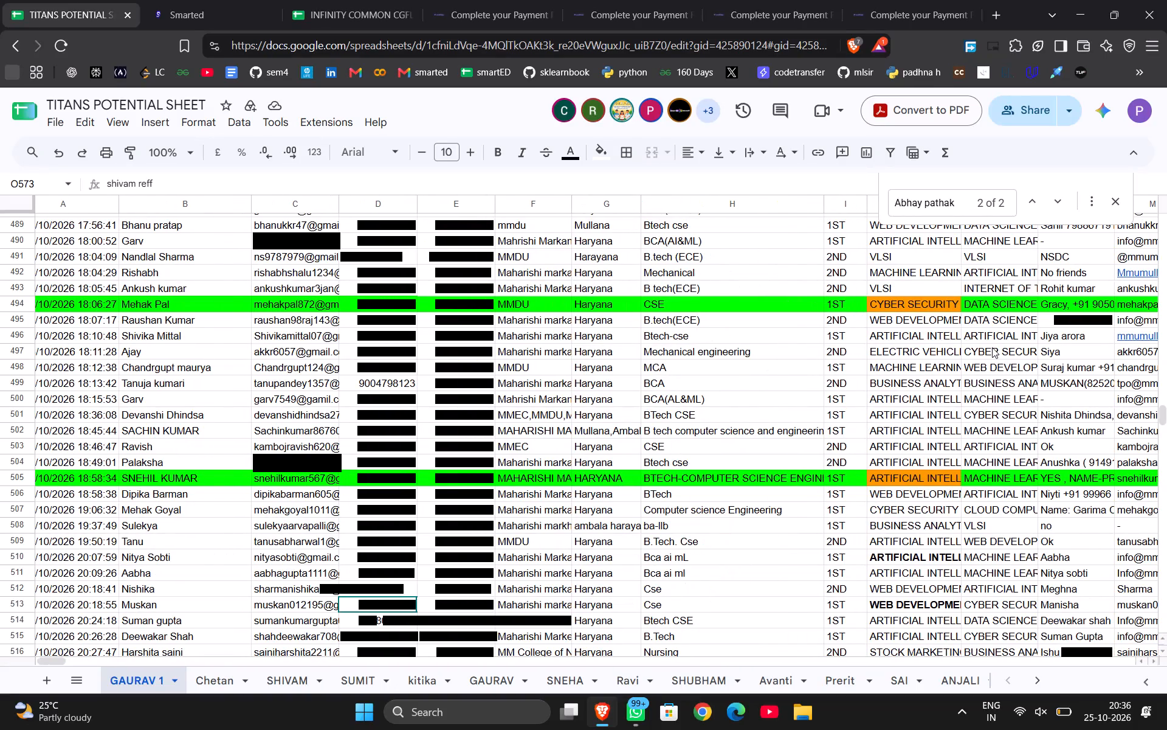
scroll(992, 347, down, 1)
scroll(992, 347, right, 6)
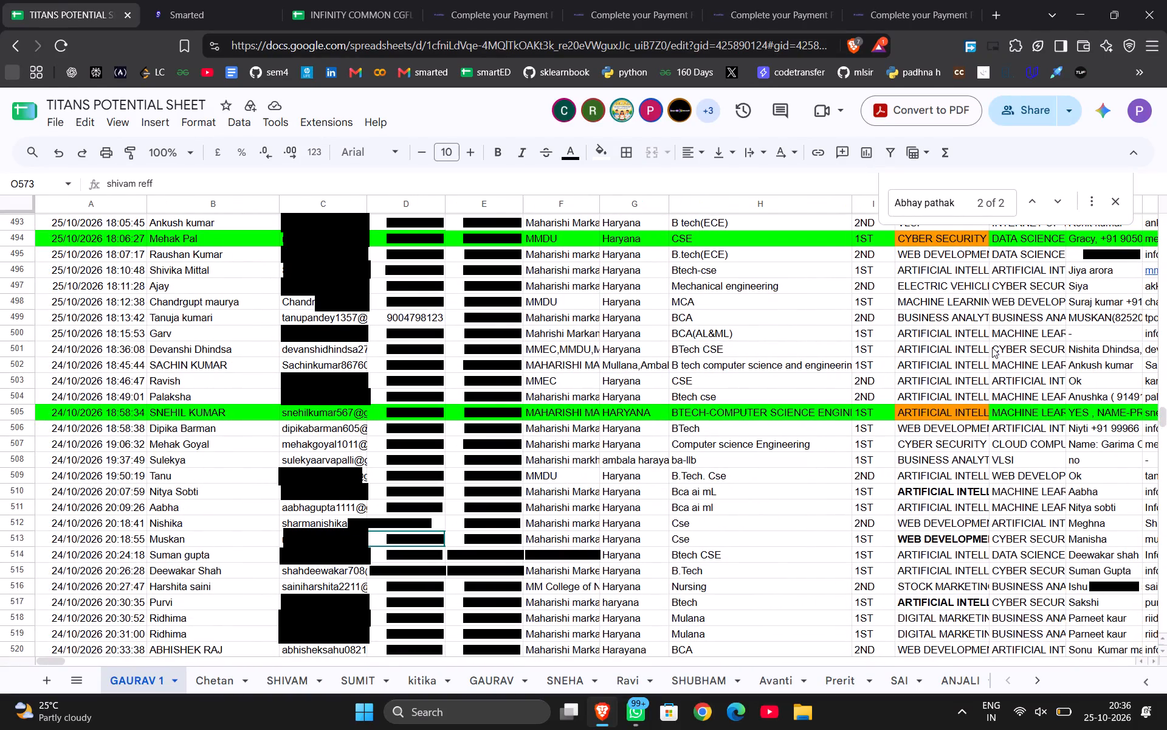
scroll(820, 438, down, 4)
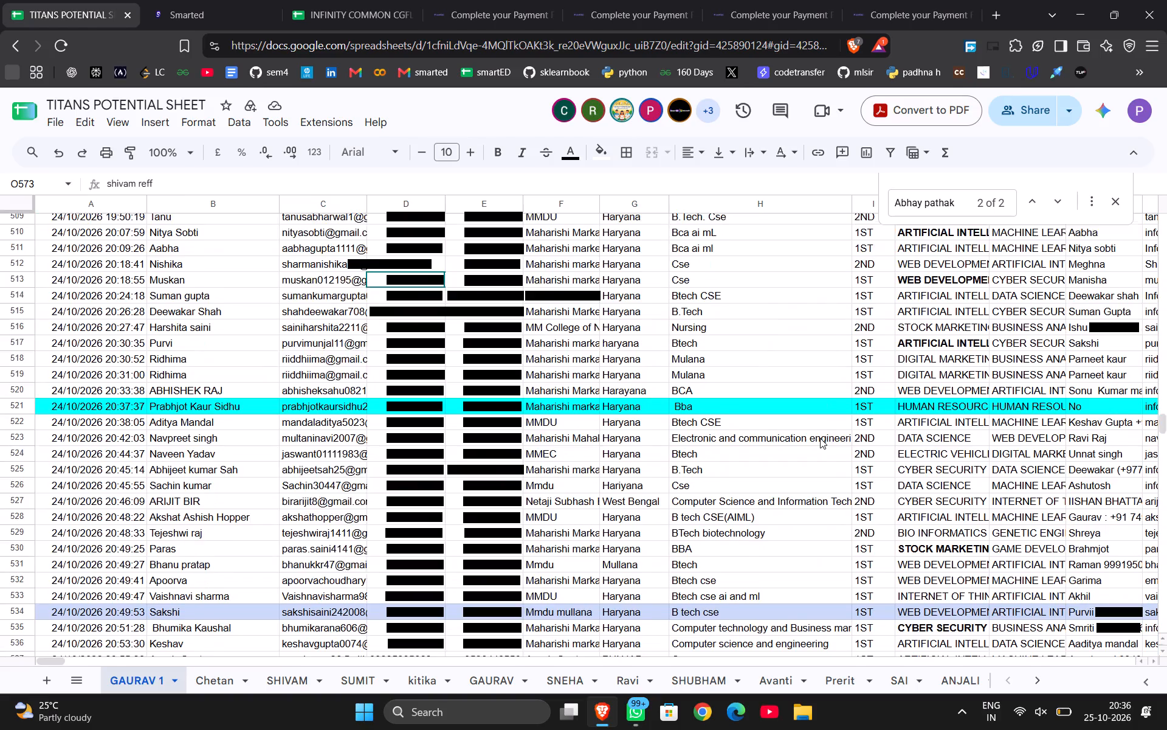
scroll(820, 438, down, 2)
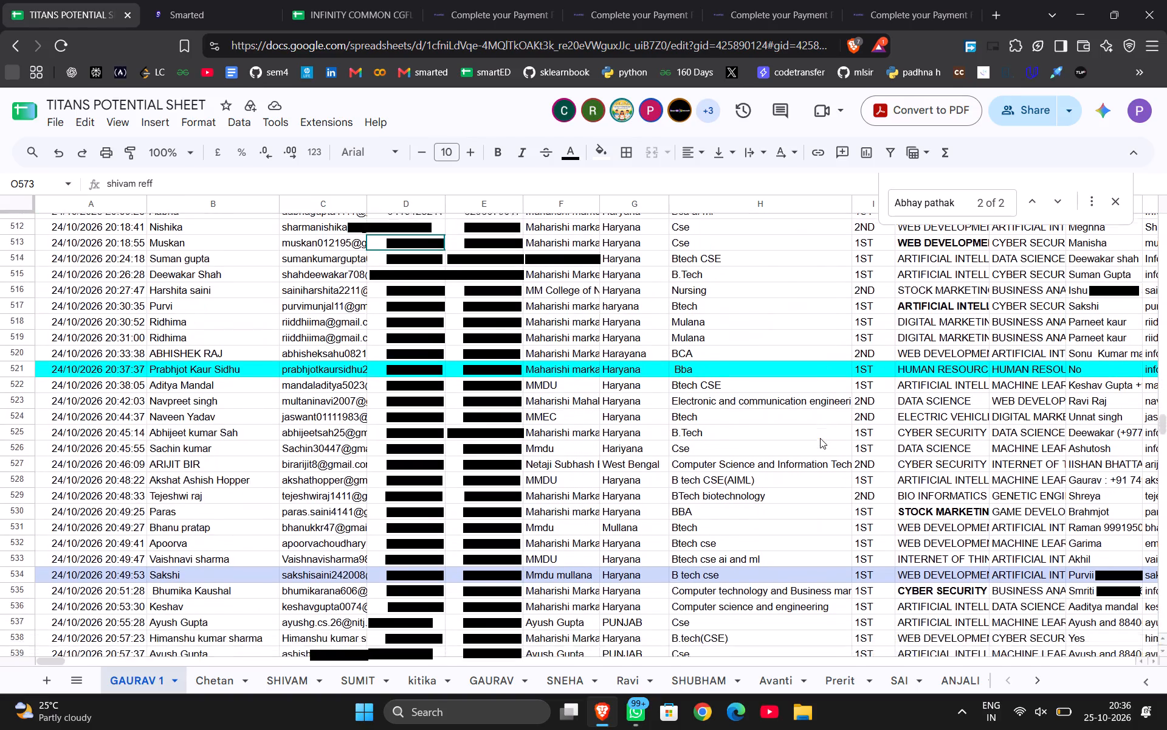
scroll(820, 438, down, 2)
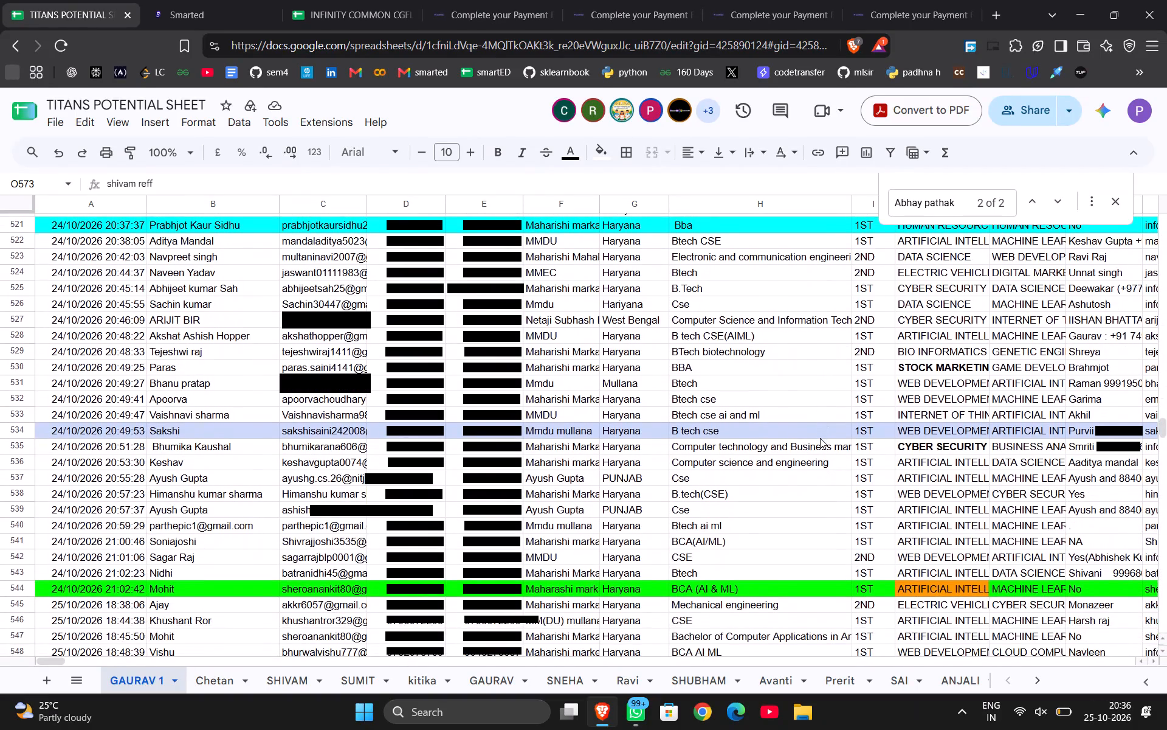
scroll(820, 438, down, 2)
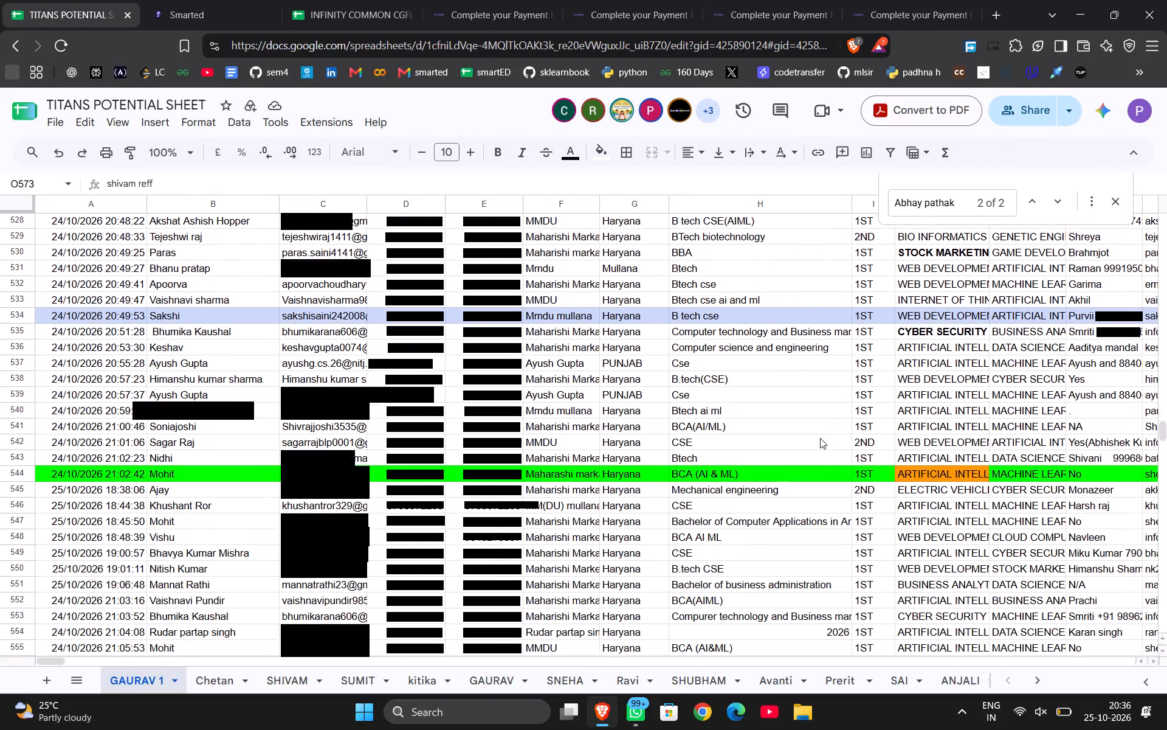
scroll(820, 438, down, 1)
scroll(820, 438, up, 1)
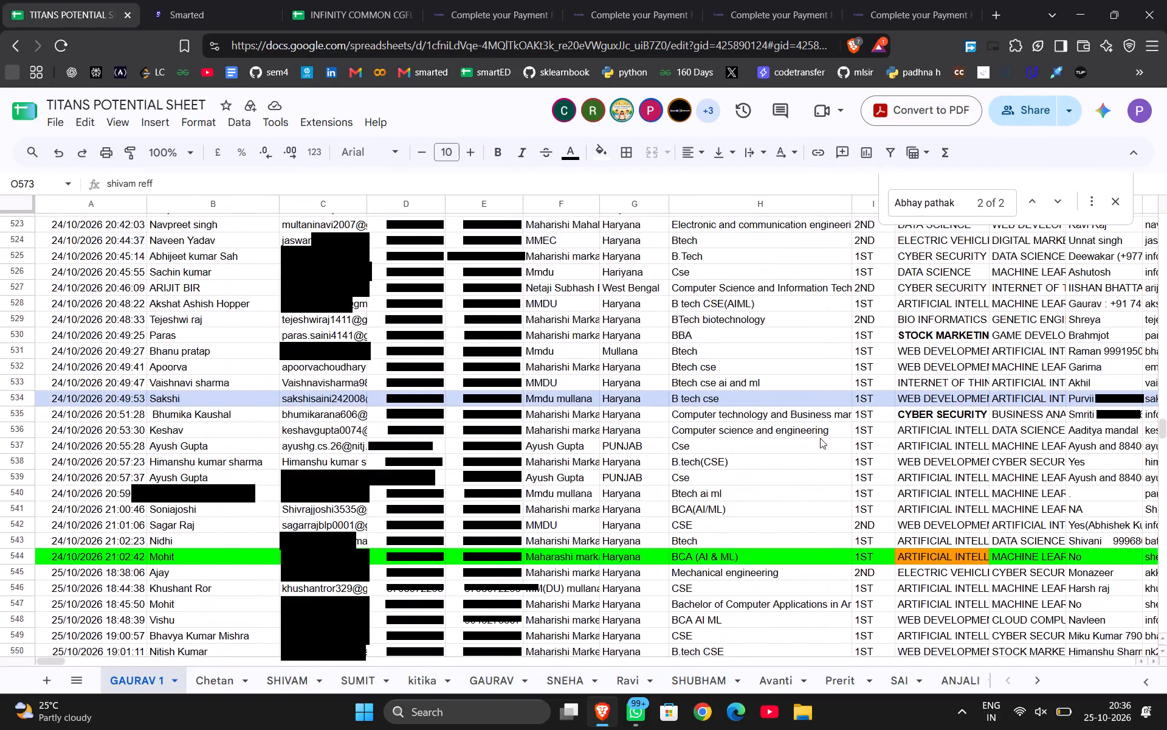
scroll(820, 438, up, 3)
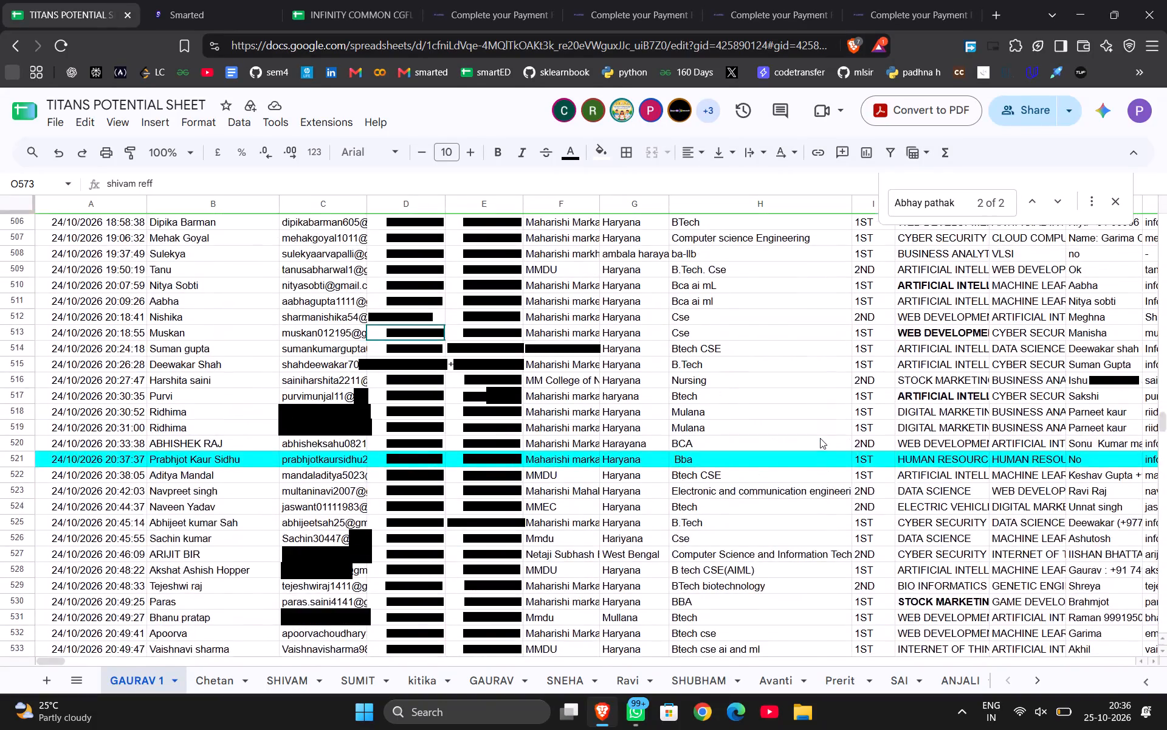
scroll(820, 438, up, 2)
scroll(820, 438, down, 4)
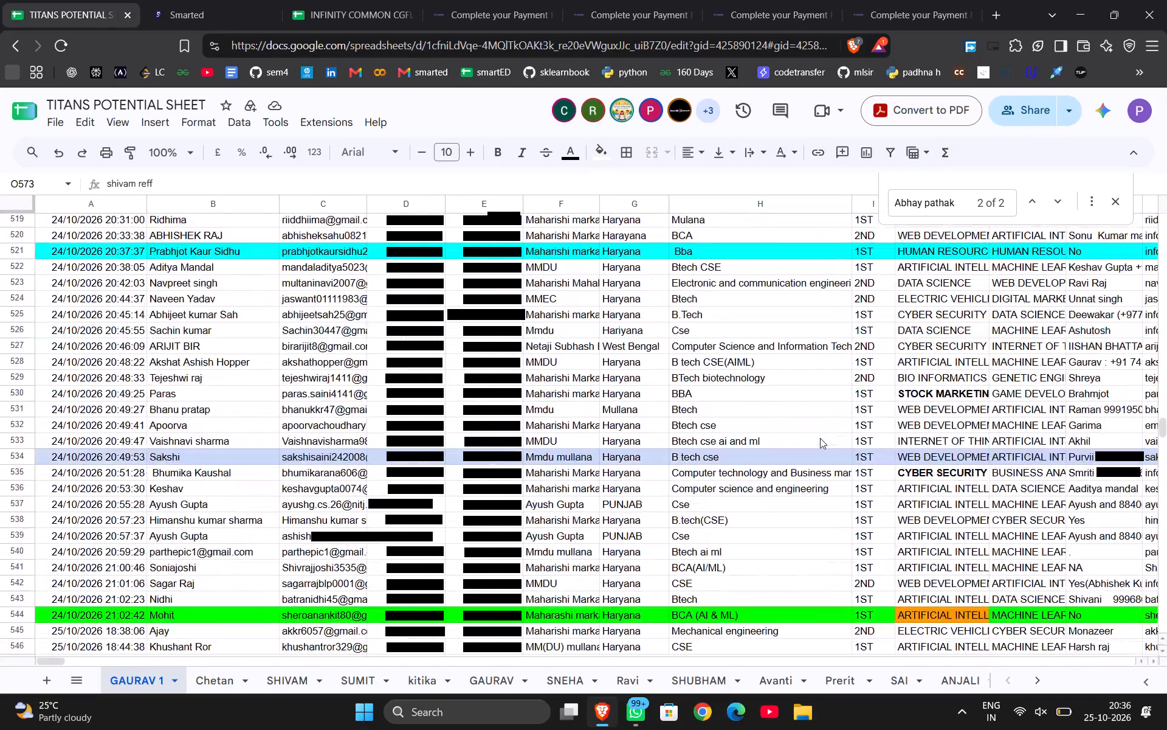
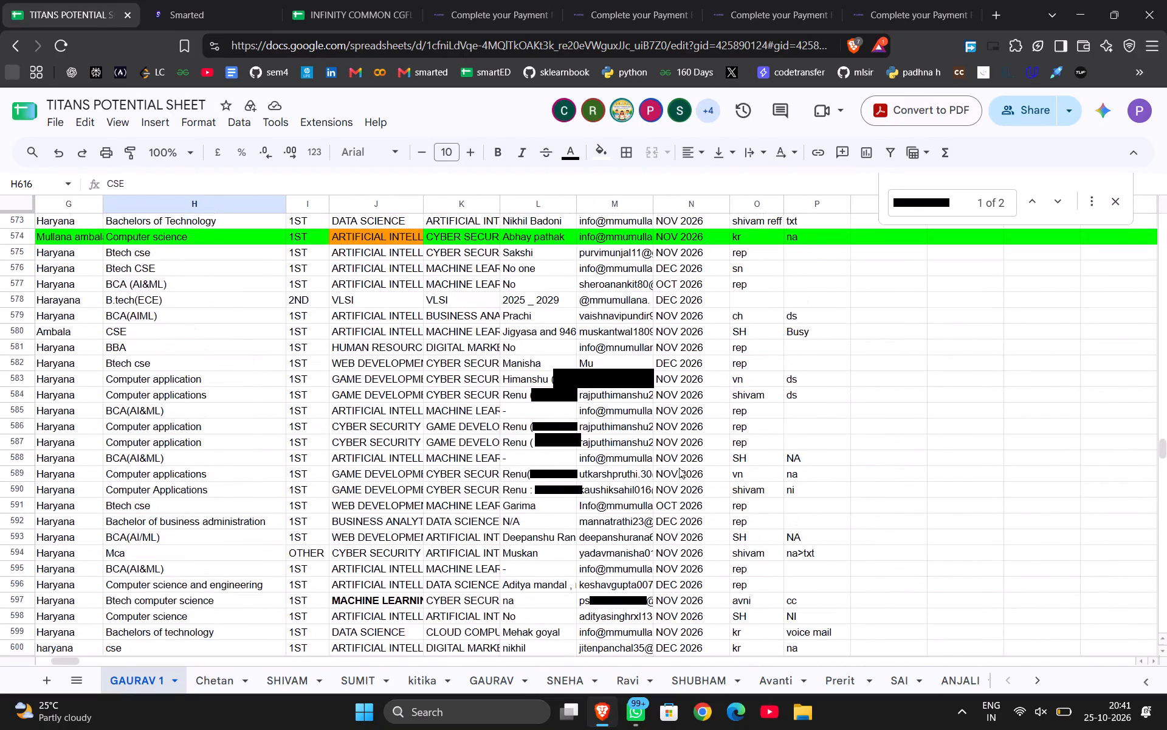
Examine the assignee and status entries in columns O and P from about row 600 up to row 466, including O559 and O542.
scroll(679, 468, up, 7)
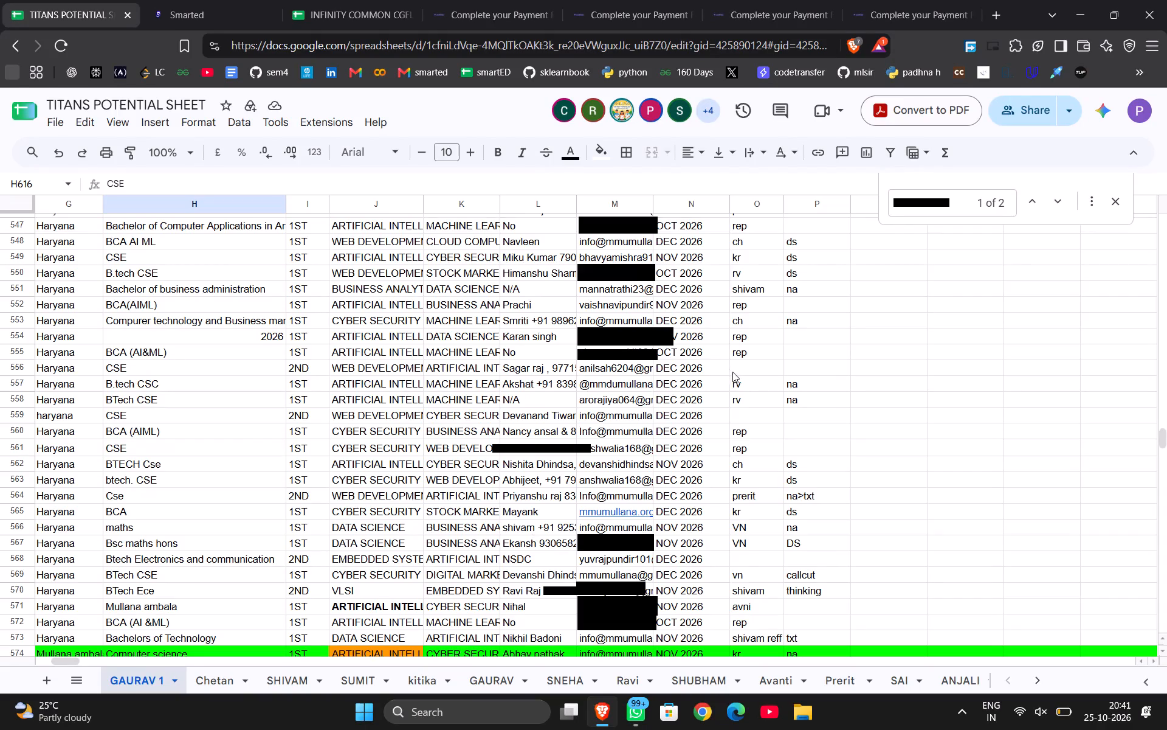
click(737, 418)
scroll(737, 418, right, 3)
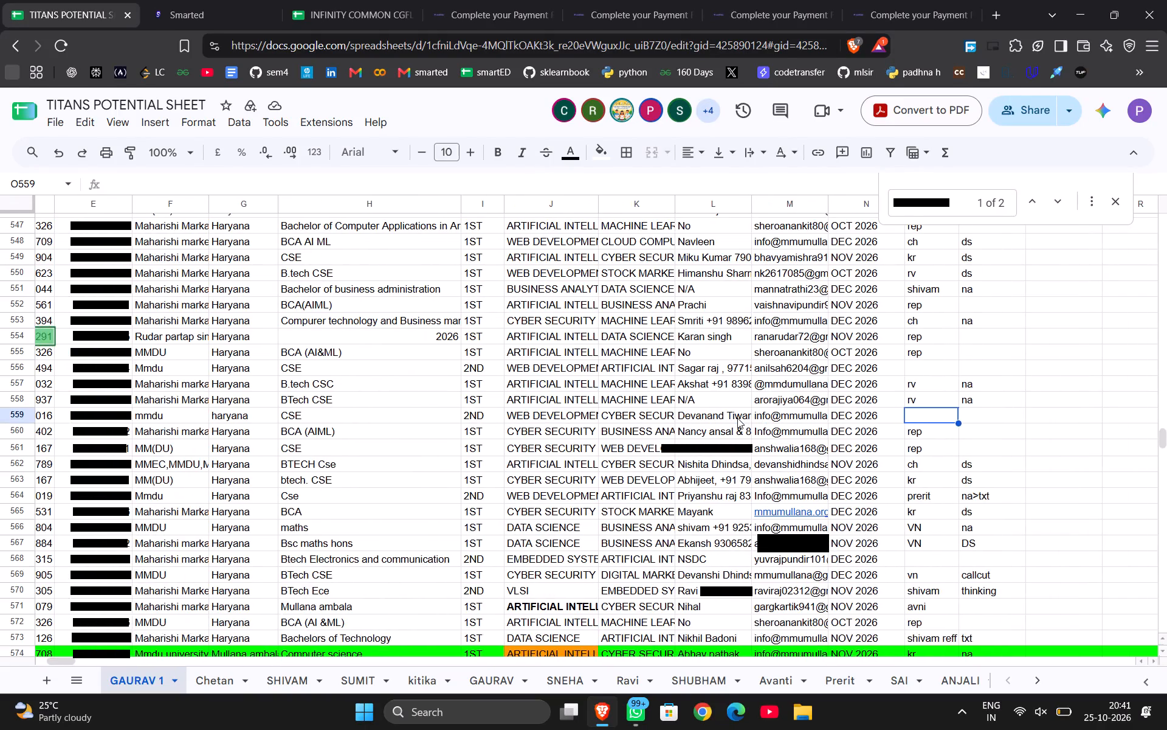
scroll(737, 418, left, 2)
scroll(737, 418, up, 3)
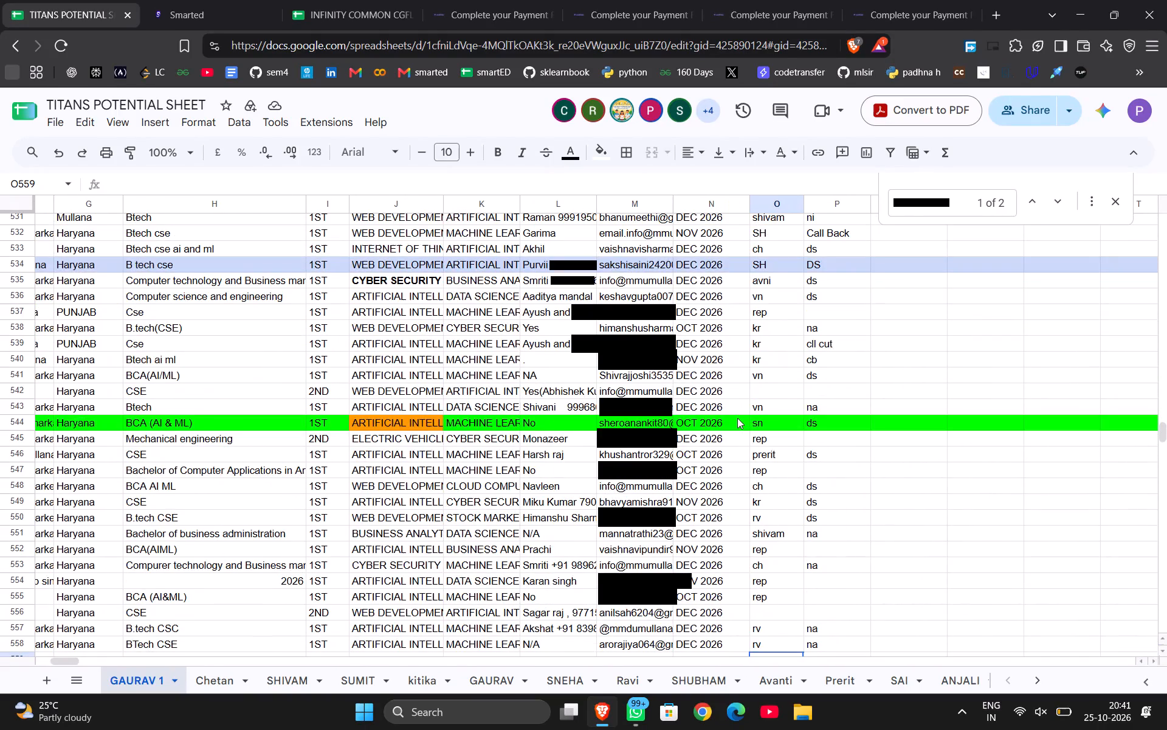
click(768, 391)
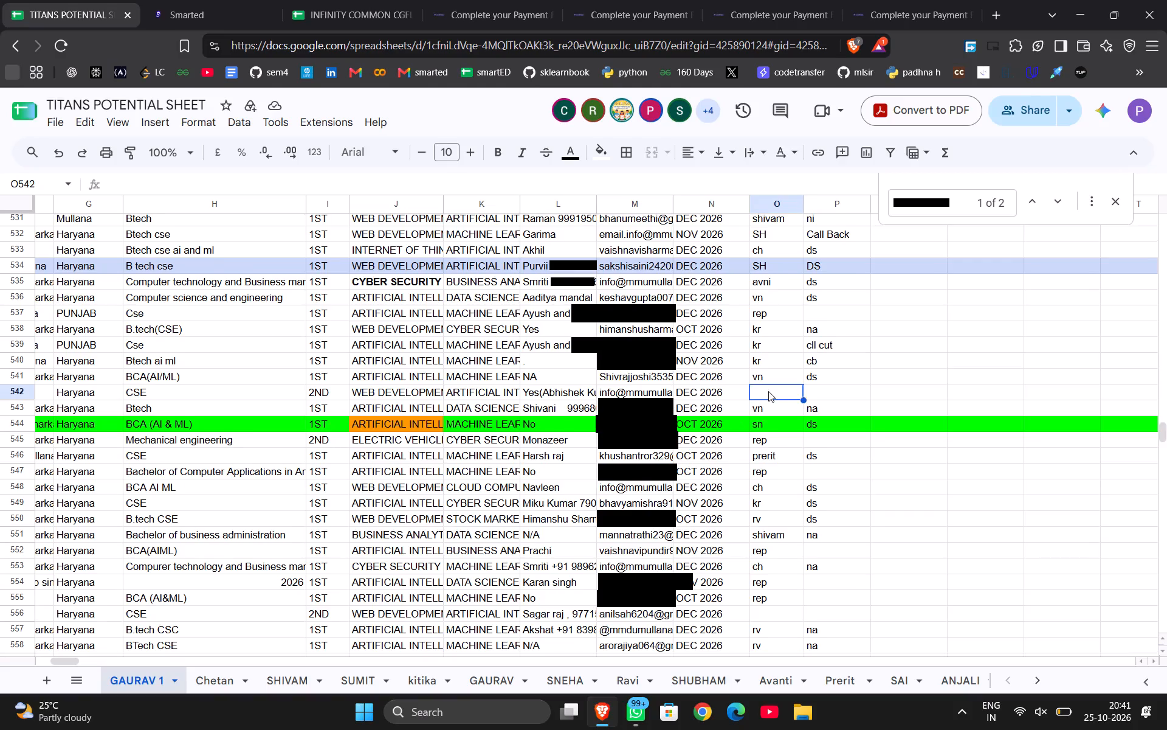
scroll(789, 405, up, 5)
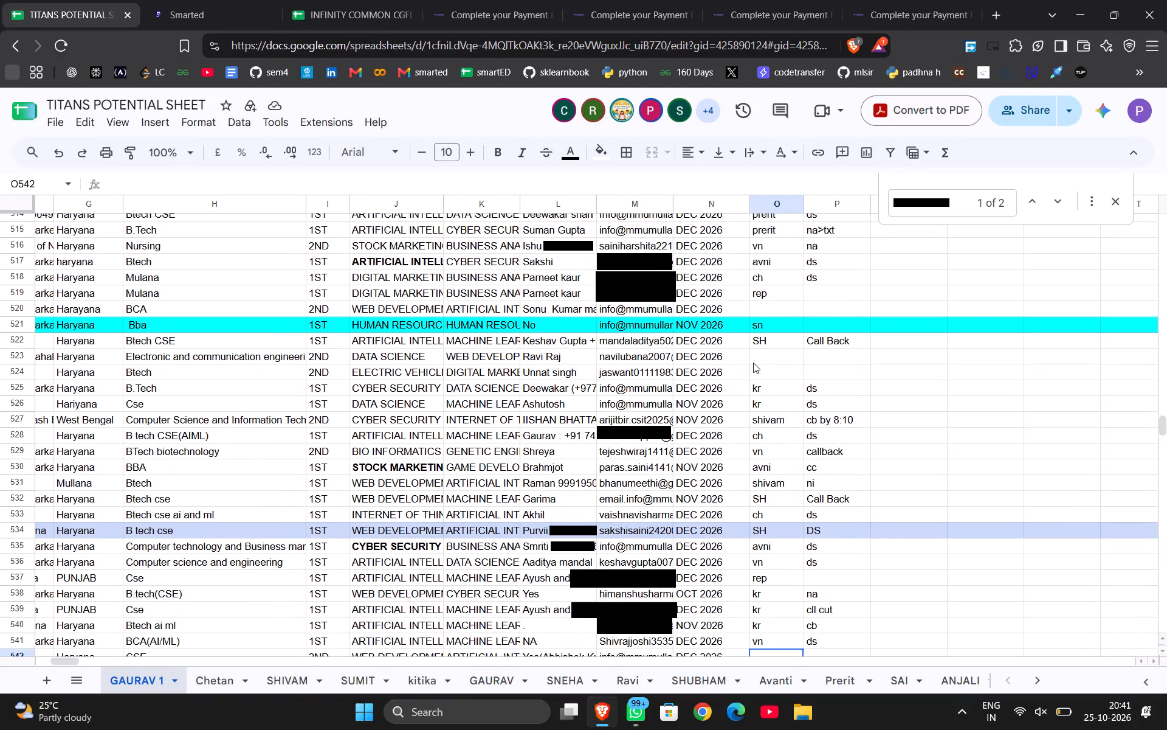
scroll(764, 297, up, 1)
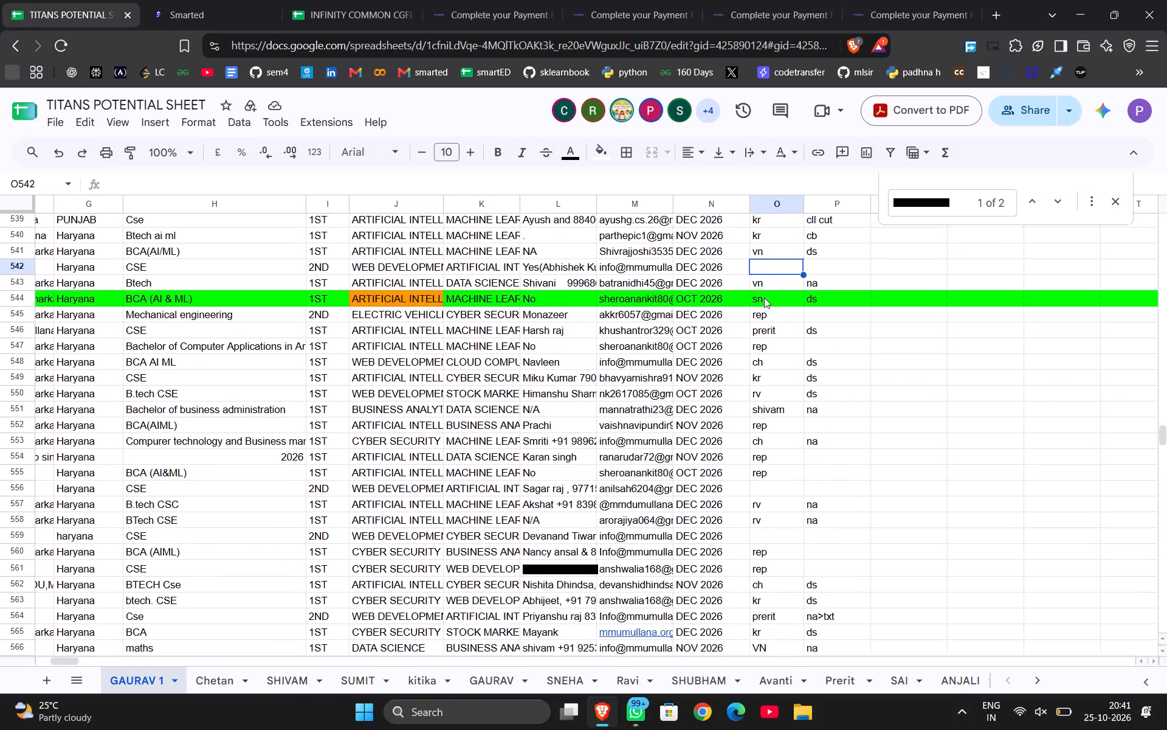
scroll(764, 297, up, 2)
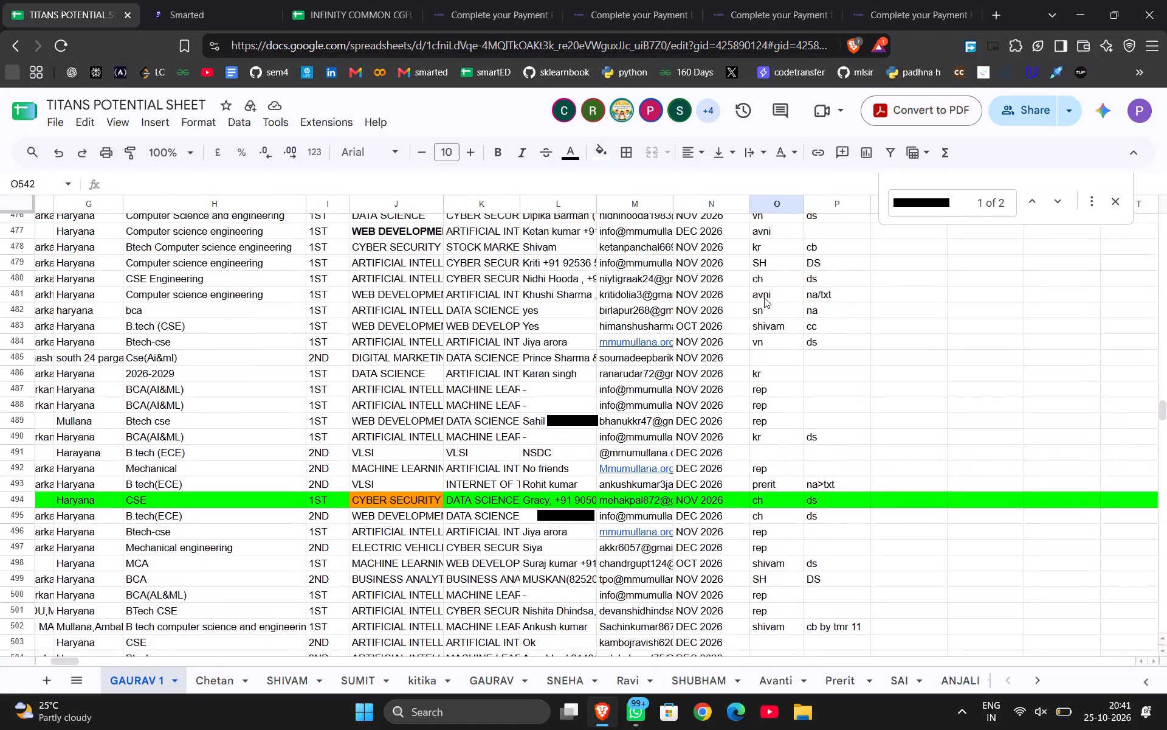
scroll(764, 297, up, 1)
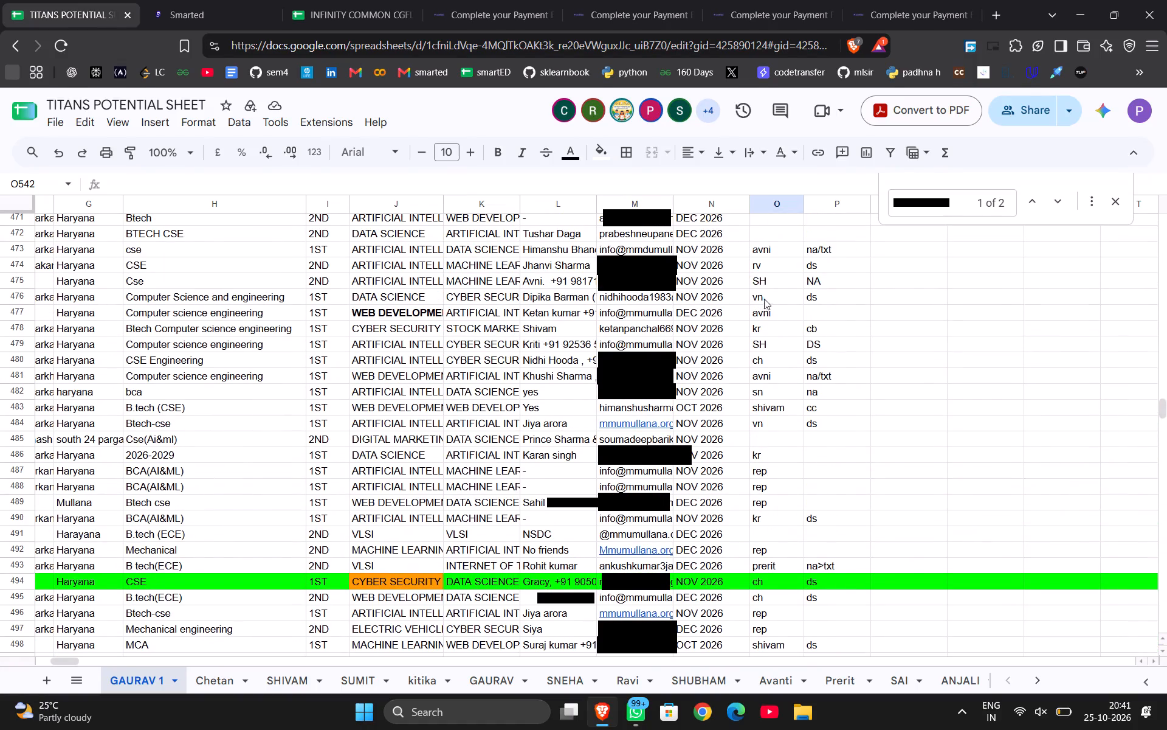
scroll(717, 256, up, 3)
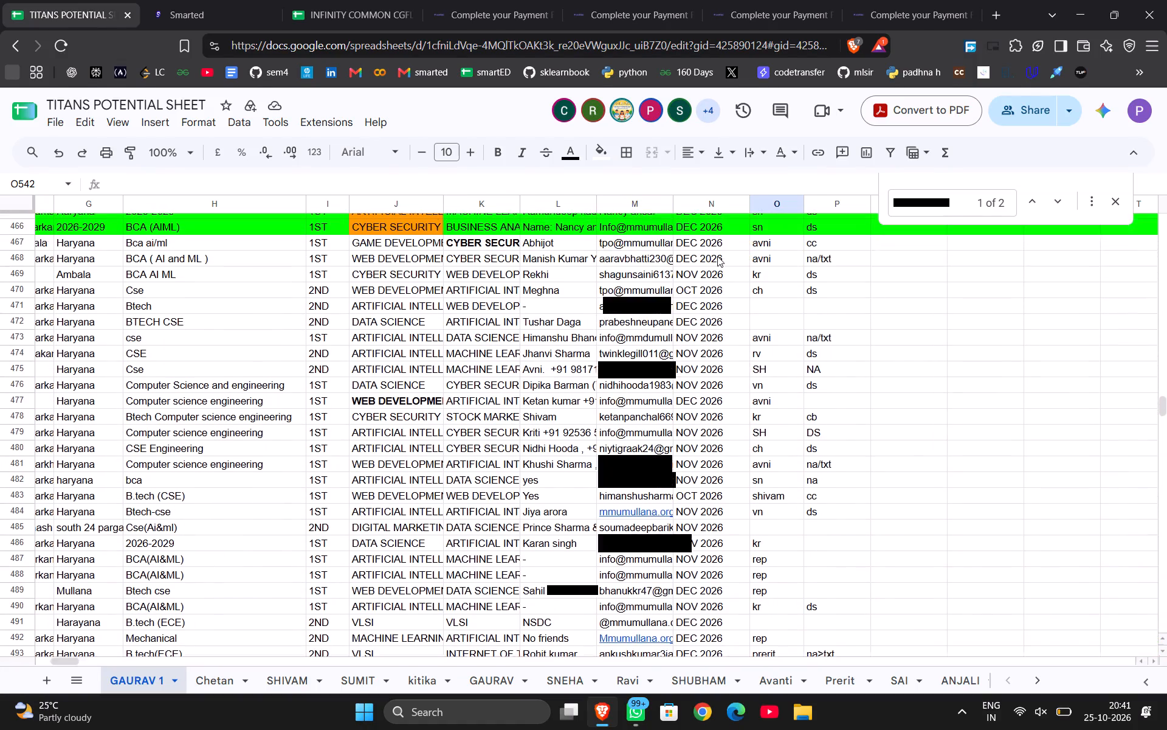
scroll(717, 256, up, 2)
Examine the assignee and status entries of the most recent leads in the GAURAV 1 sheet, between about rows 607 and 640.
scroll(717, 256, down, 10)
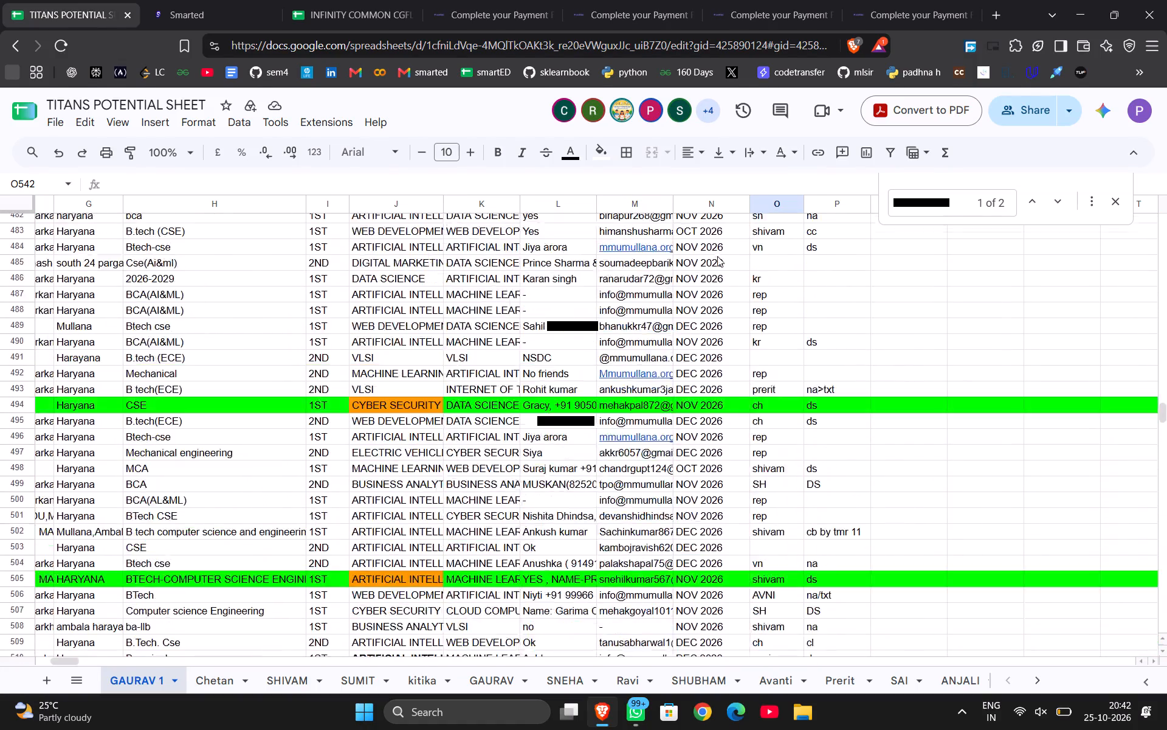
scroll(717, 256, down, 8)
scroll(717, 256, up, 6)
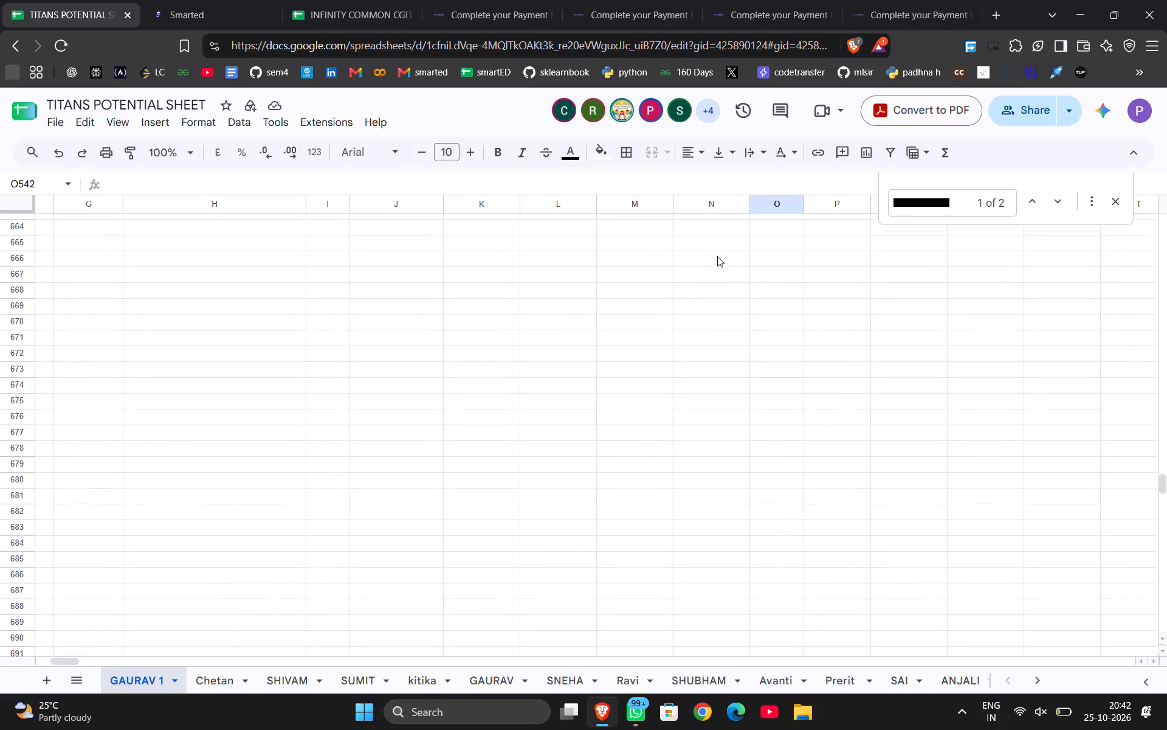
scroll(717, 256, up, 3)
scroll(717, 256, down, 3)
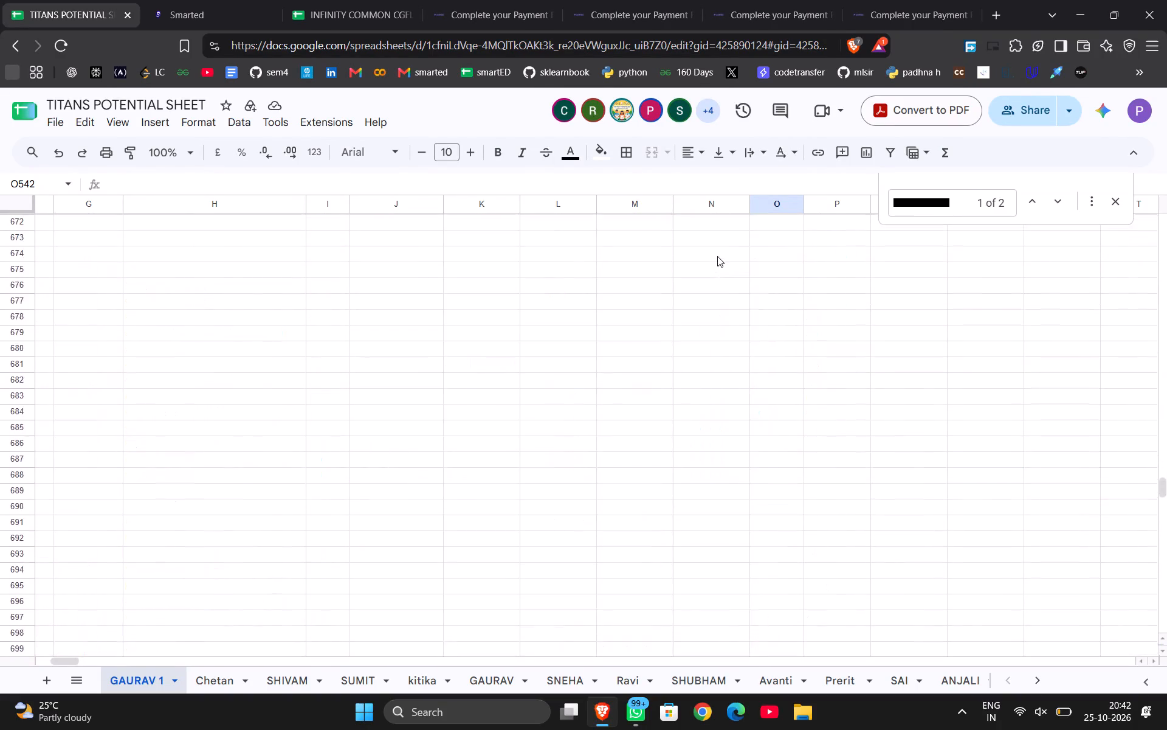
scroll(717, 256, down, 3)
scroll(717, 256, up, 1)
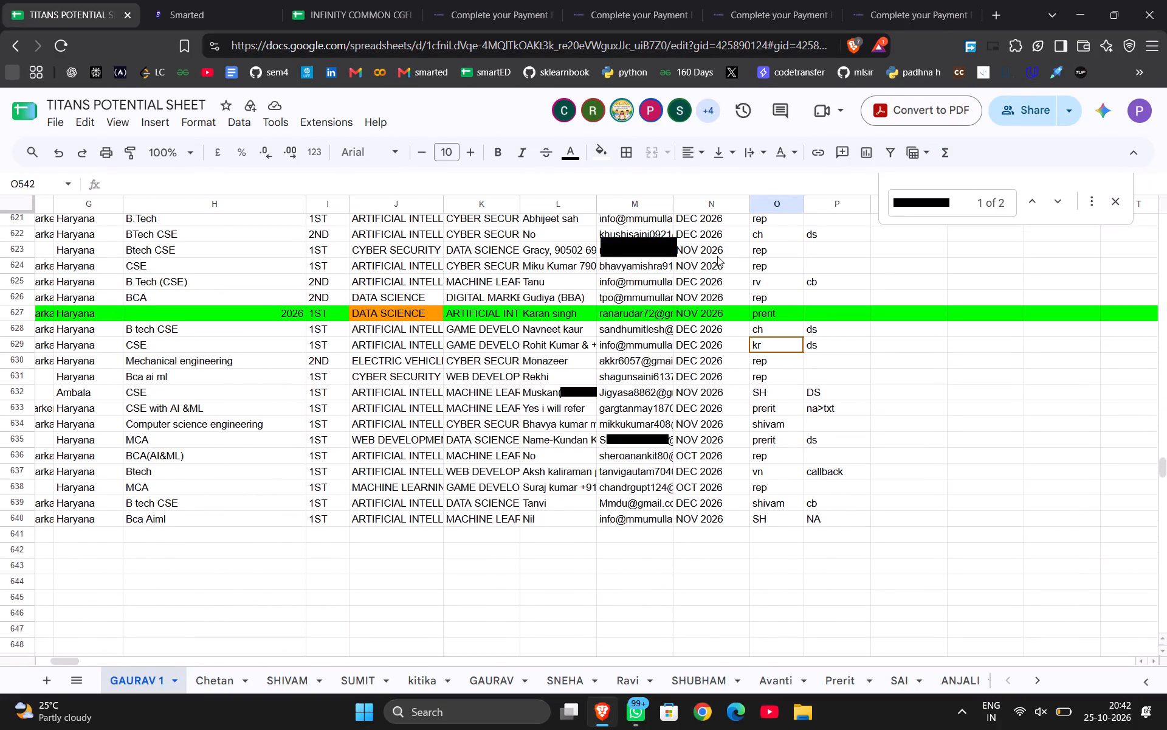
scroll(717, 256, up, 3)
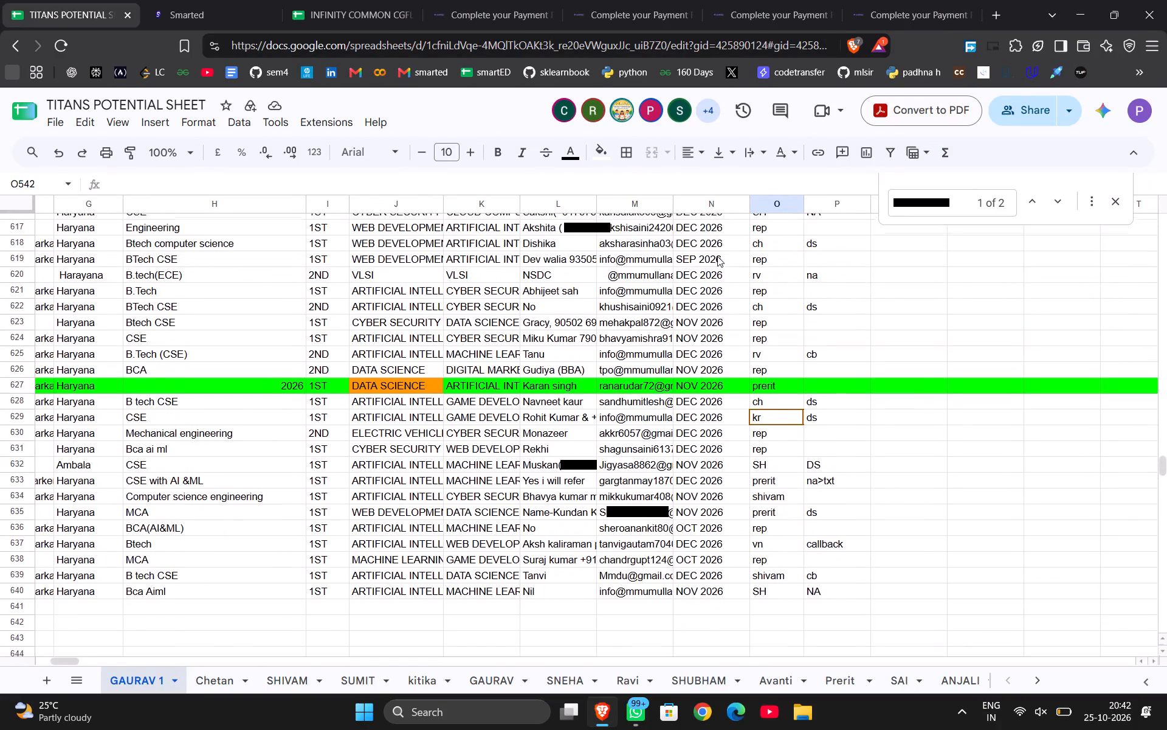
scroll(717, 256, up, 2)
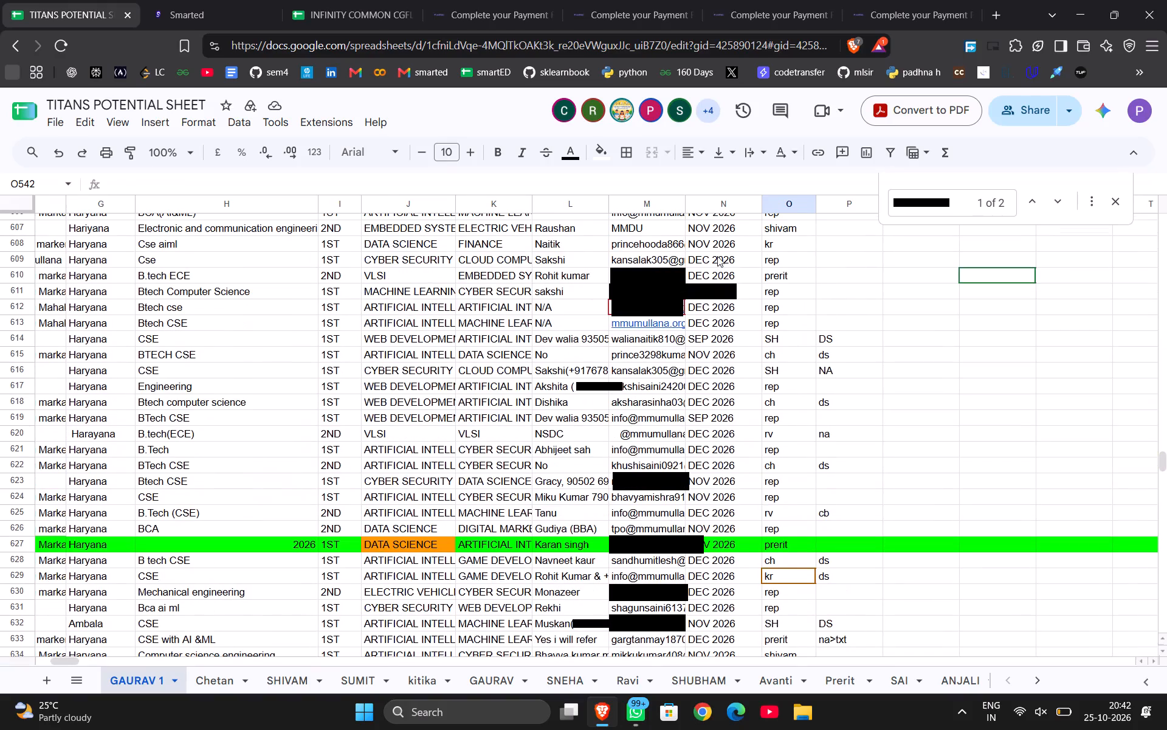
scroll(717, 256, up, 1)
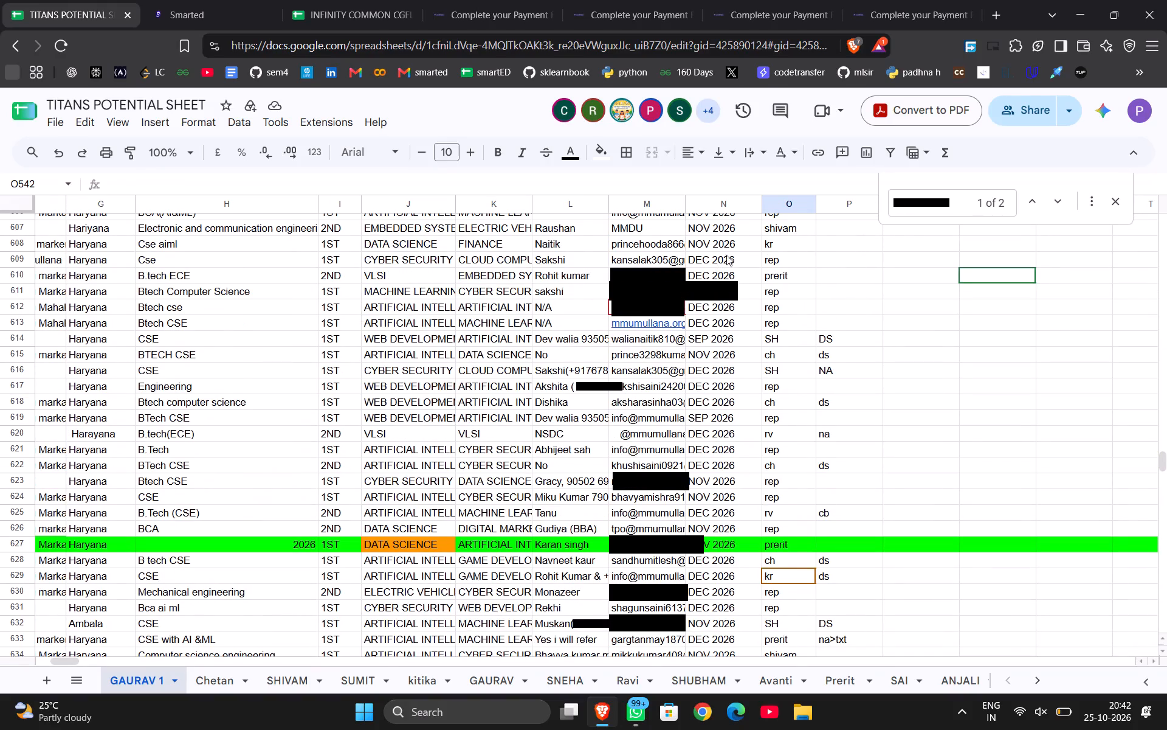
Select the reference entry in cell L608 and check row 608's lead name, college and course.
click(566, 246)
scroll(566, 246, right, 6)
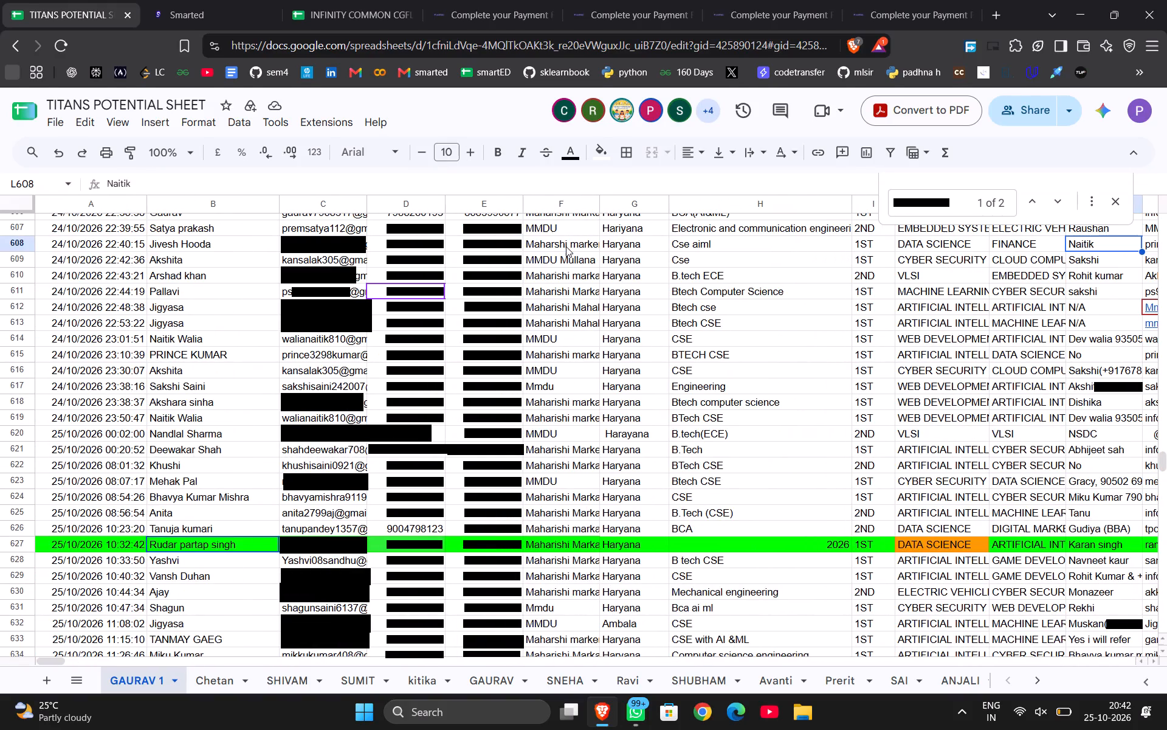
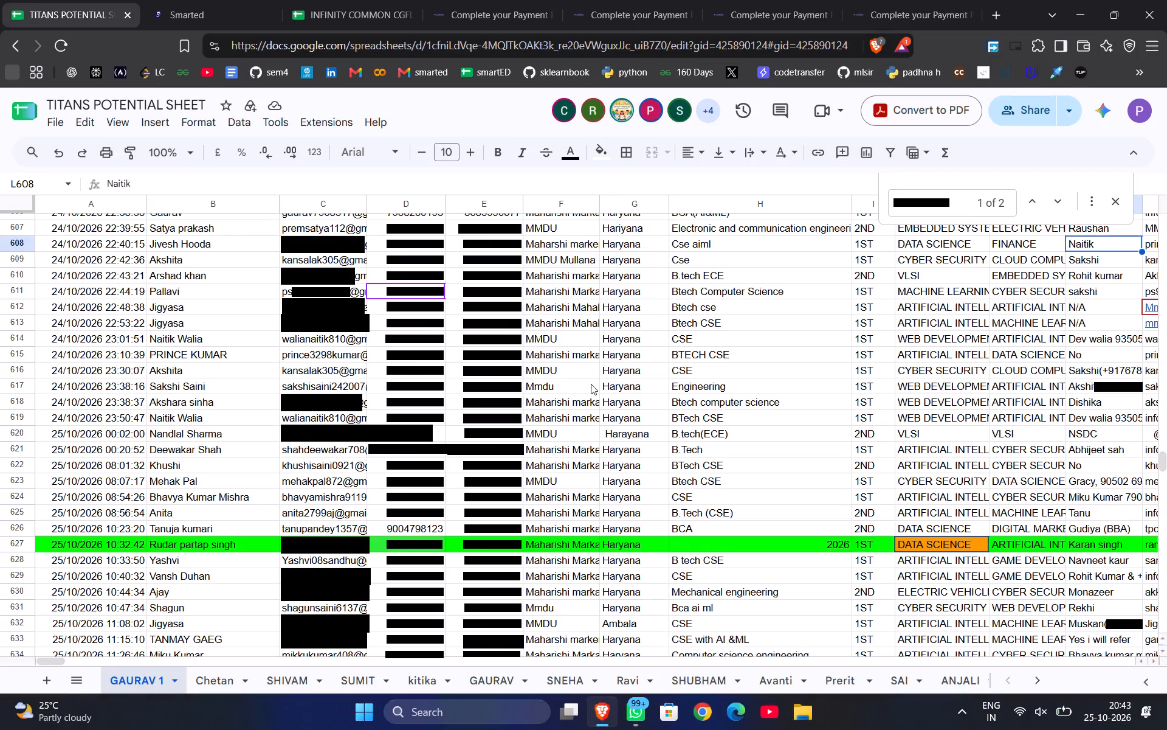
Assign the newest lead in row 643 to kr by entering kr in cell O643.
scroll(853, 309, left, 1)
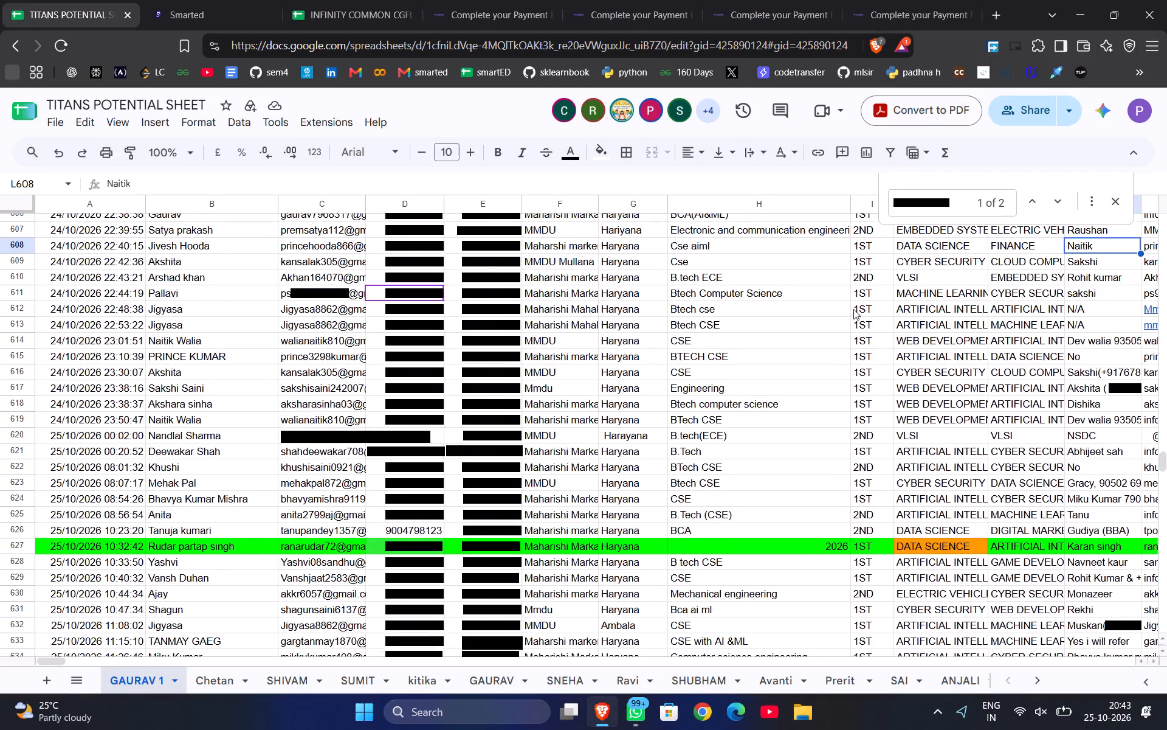
scroll(853, 309, left, 4)
scroll(853, 309, up, 1)
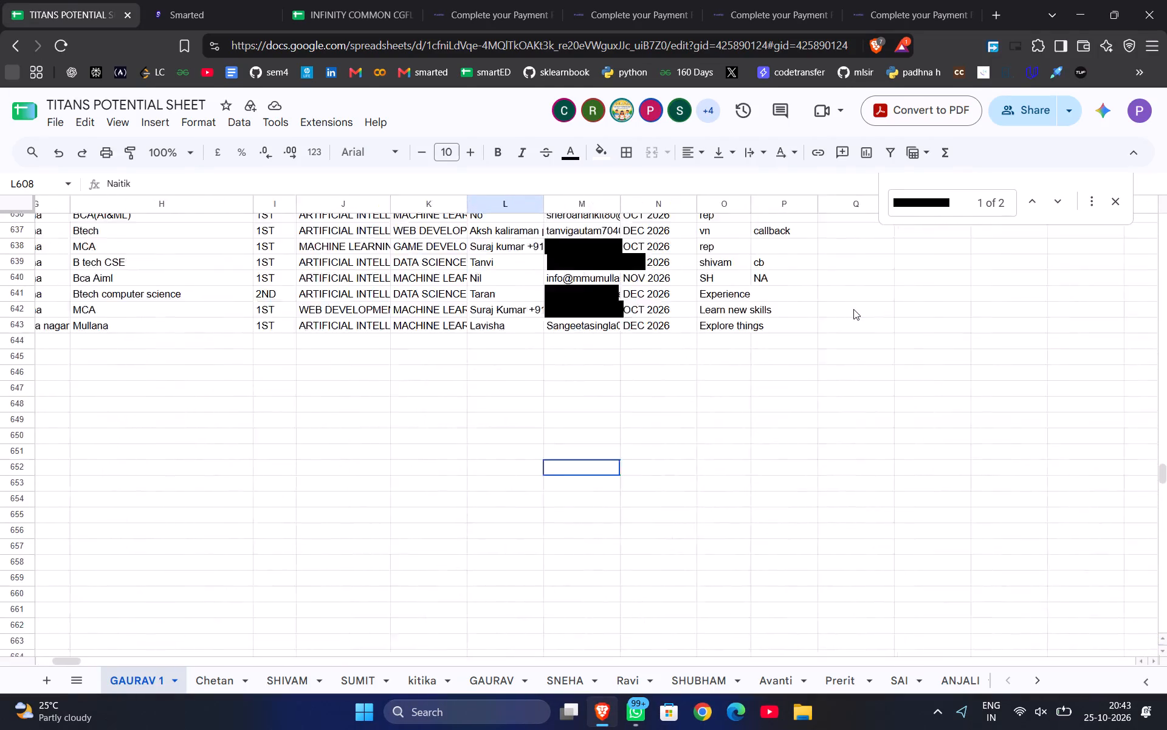
scroll(853, 309, up, 1)
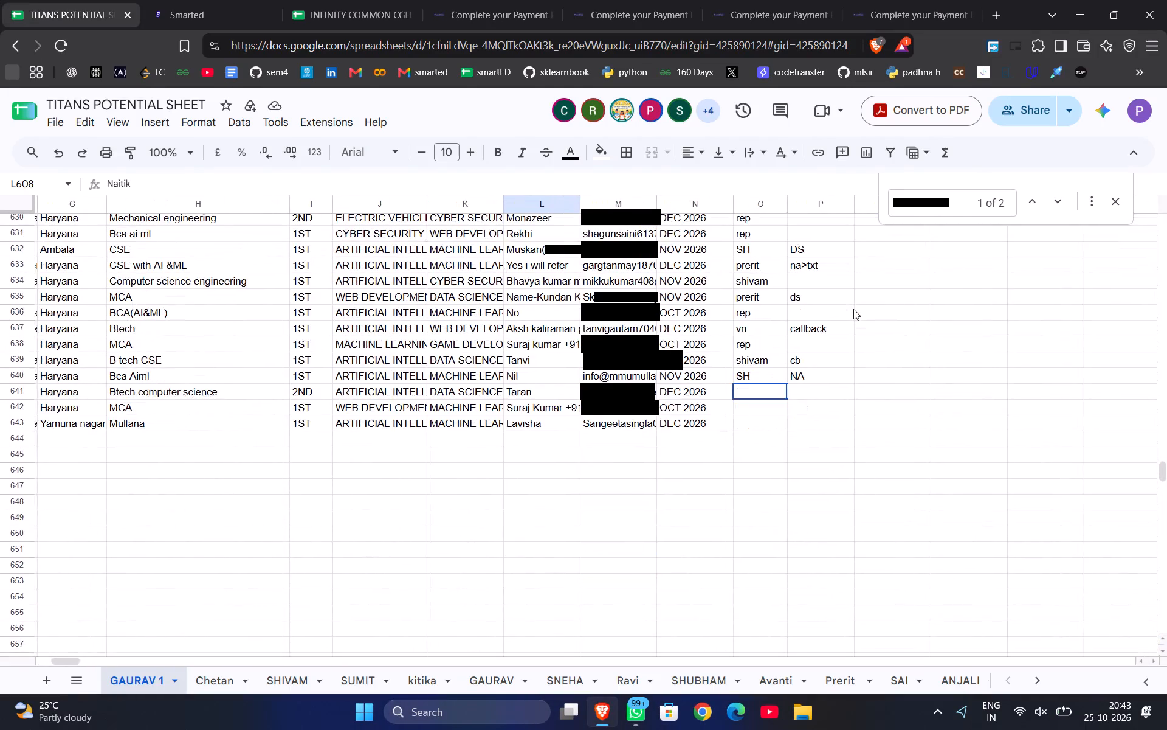
click(756, 425)
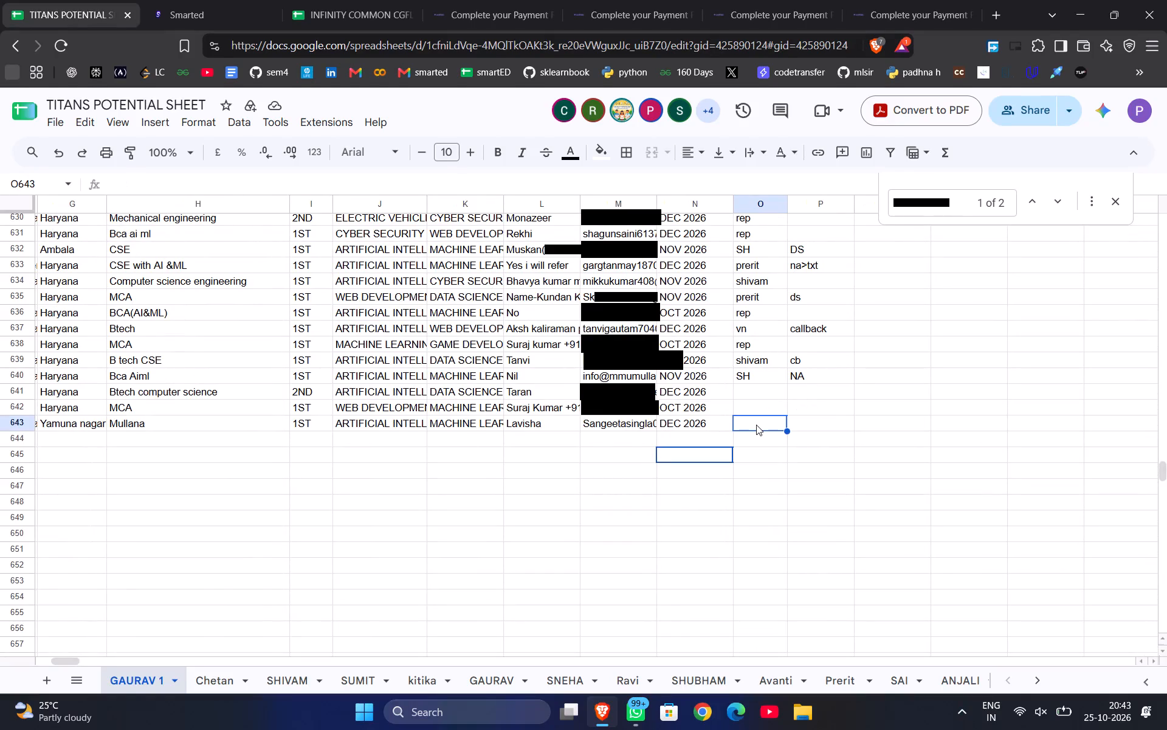
text(kr)
scroll(756, 425, right, 8)
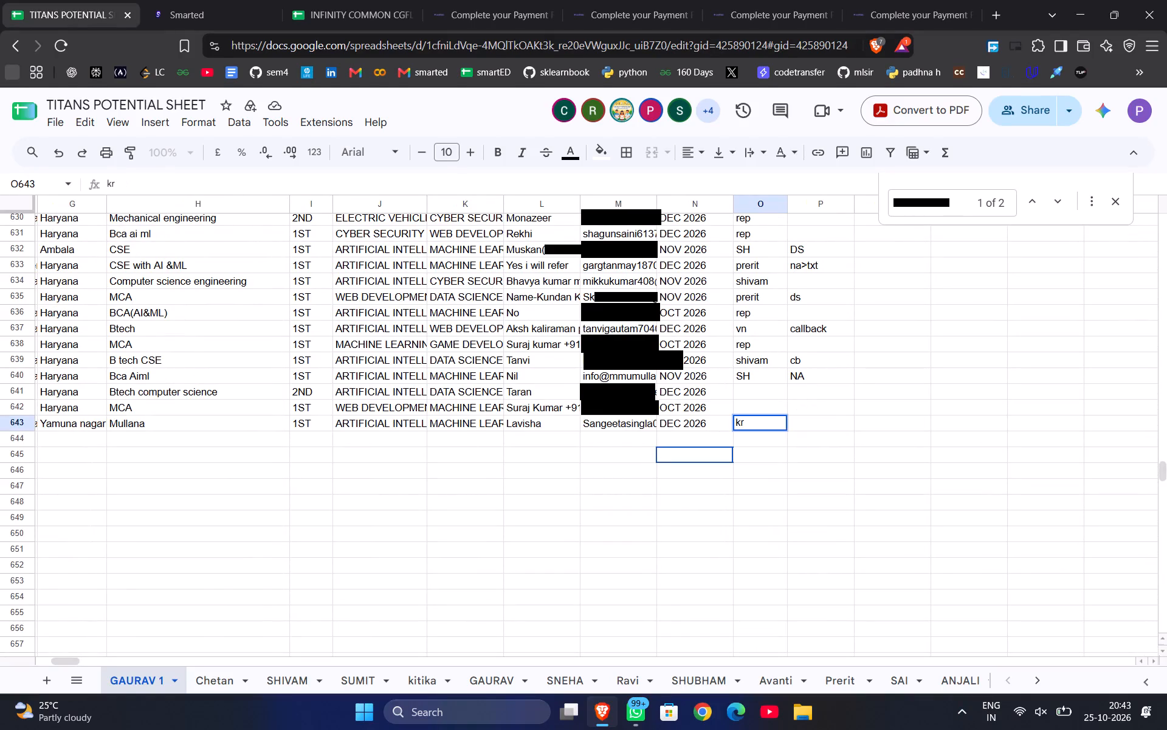
click(441, 434)
Search the GAURAV 1 sheet for the contact number in cell D643 to check the lead for duplicates.
scroll(441, 434, right, 6)
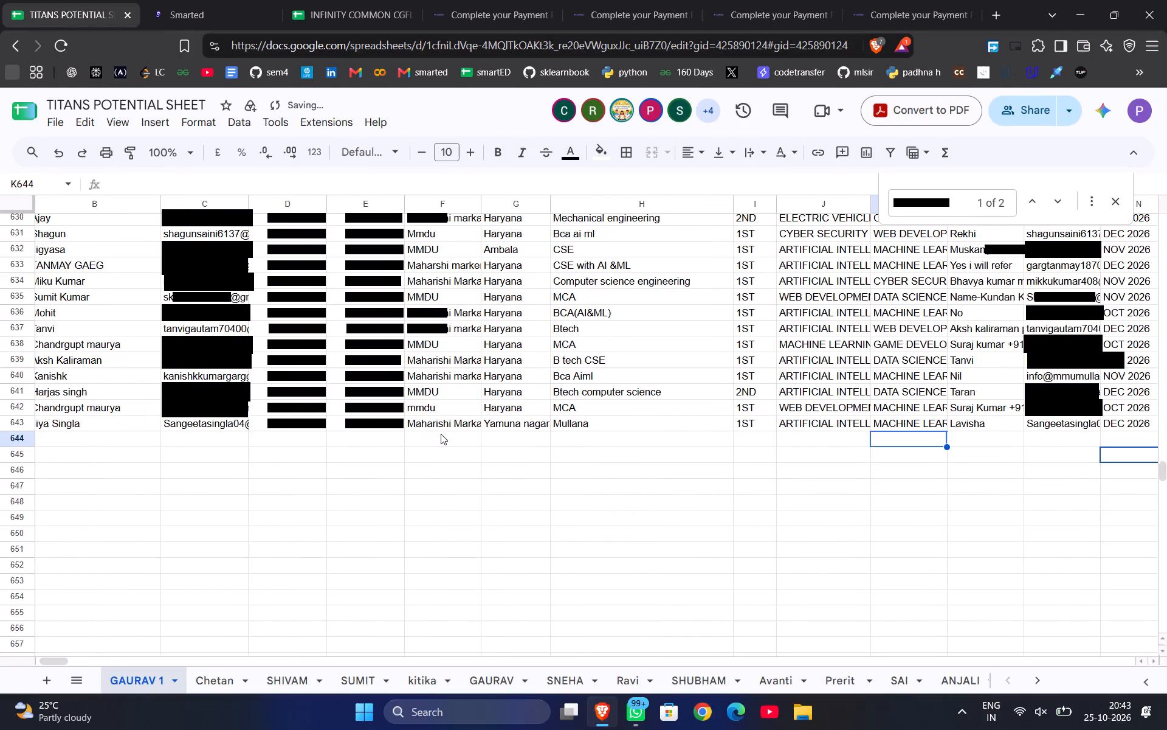
click(414, 422)
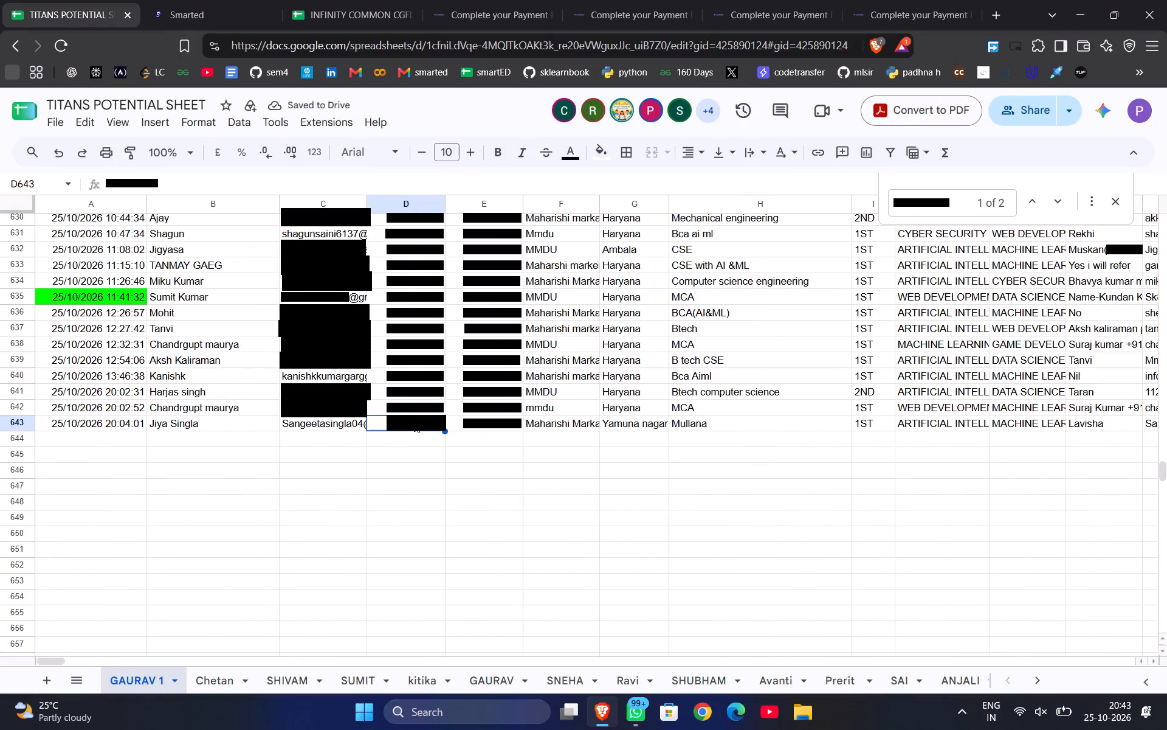
key(ctrl+c)
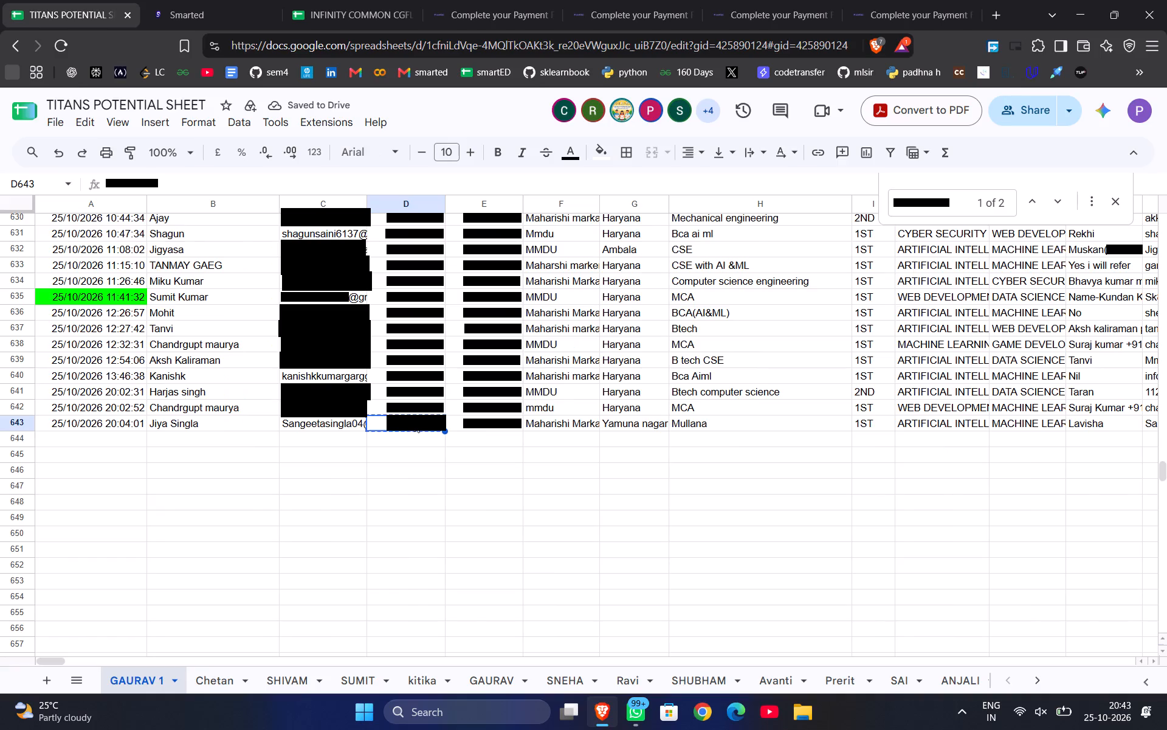
key(ctrl+f)
key(ctrl+v)
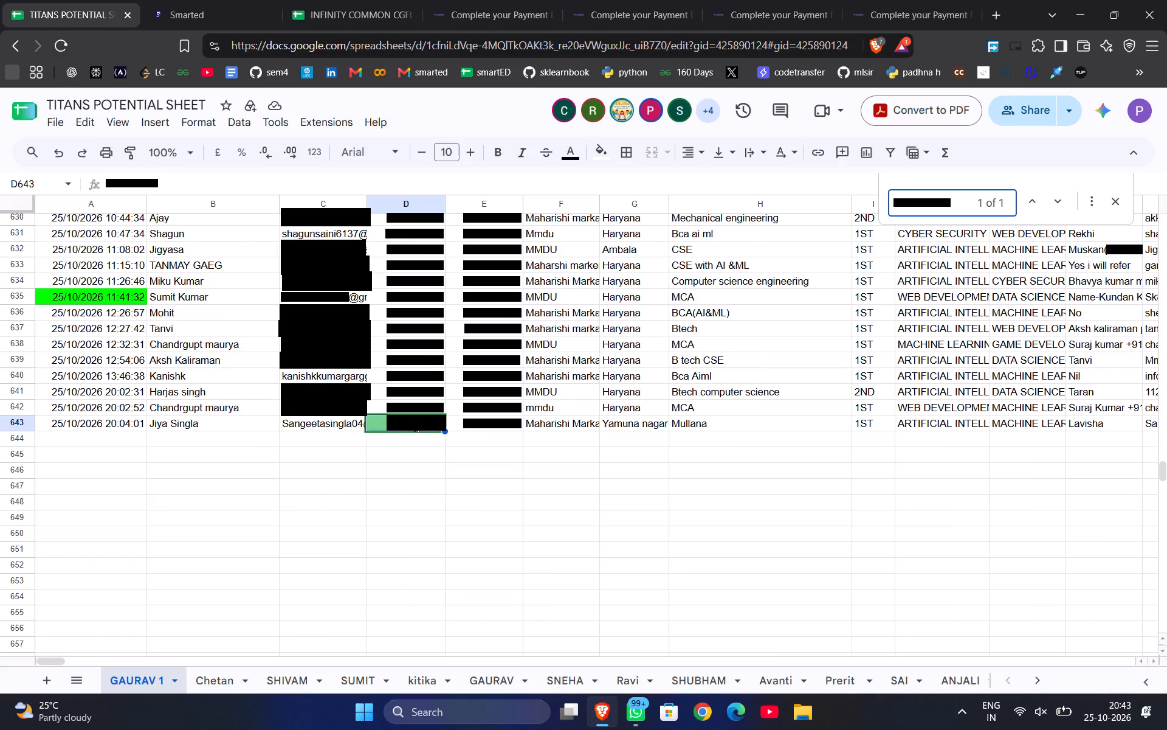
key(Return)
Examine the recent leads between about rows 600 and 643, including the details of row 641 and the assignee entry in O643.
scroll(528, 427, up, 4)
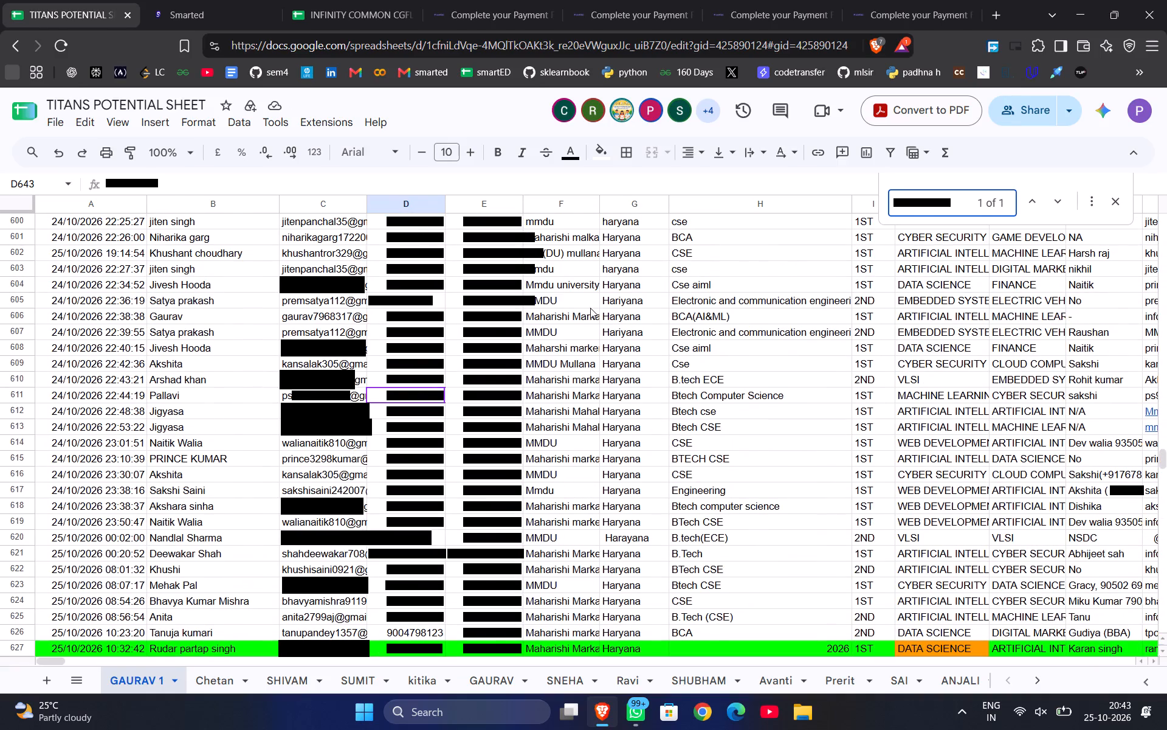
scroll(952, 290, down, 3)
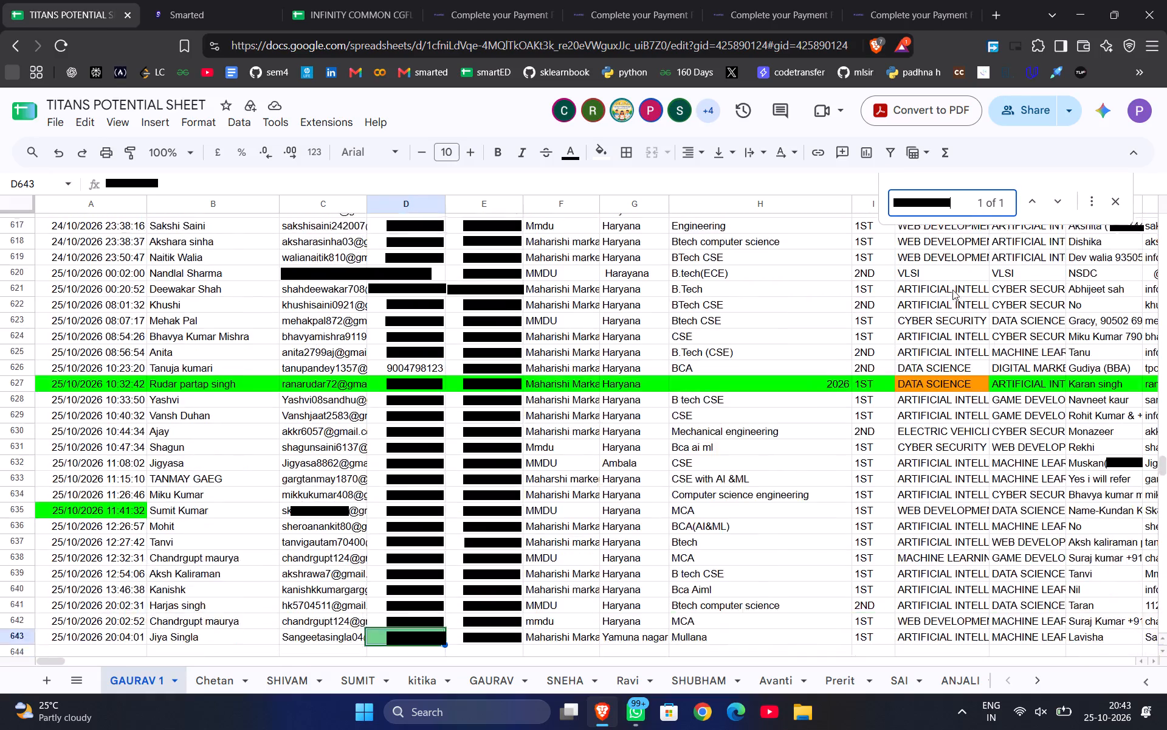
scroll(952, 290, down, 4)
scroll(952, 290, up, 4)
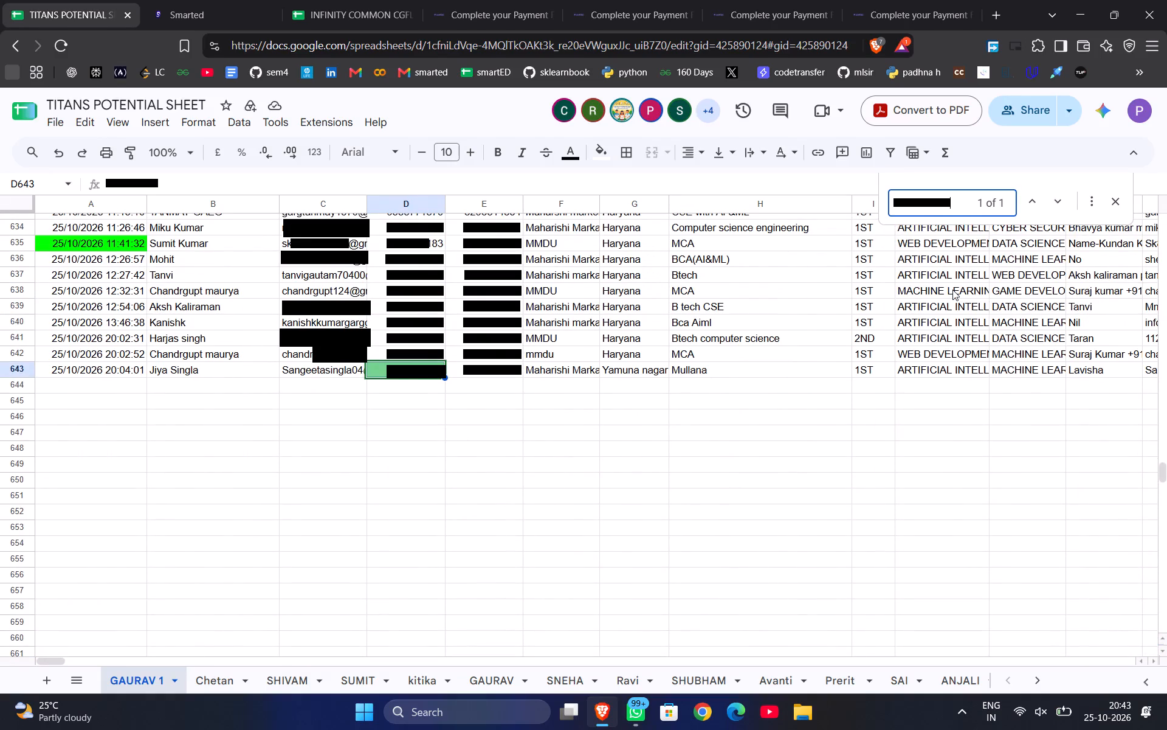
click(891, 336)
scroll(891, 336, left, 2)
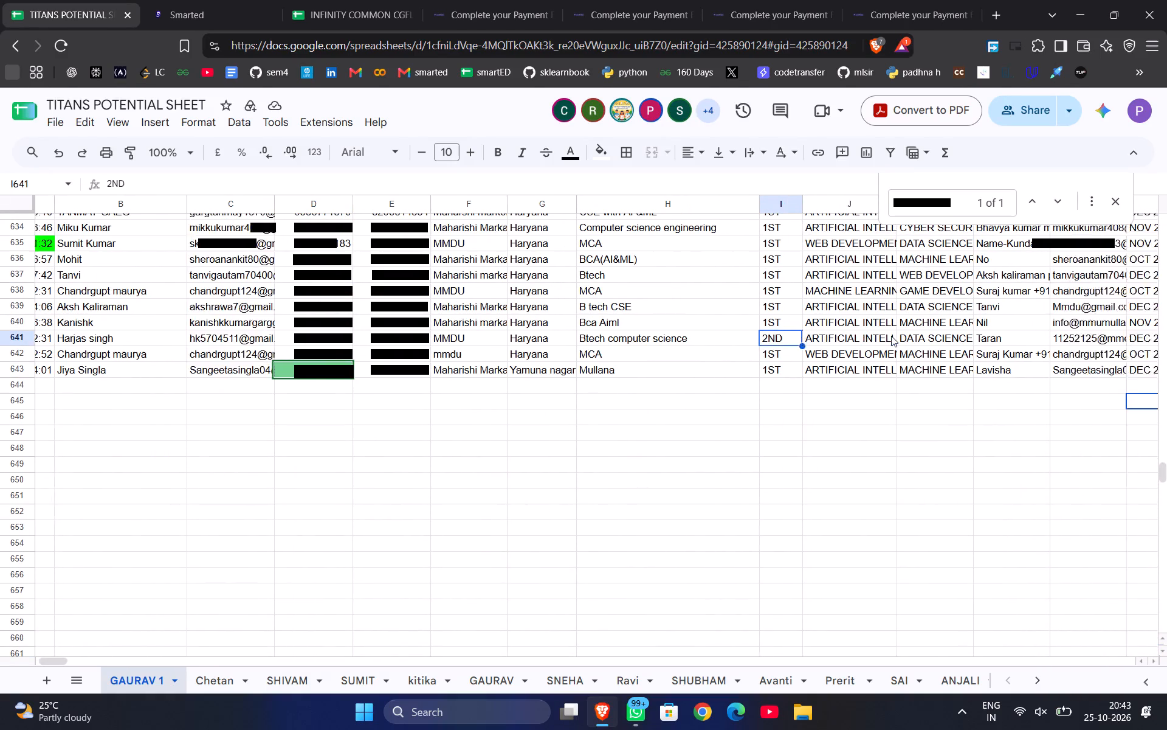
scroll(891, 336, left, 2)
click(954, 341)
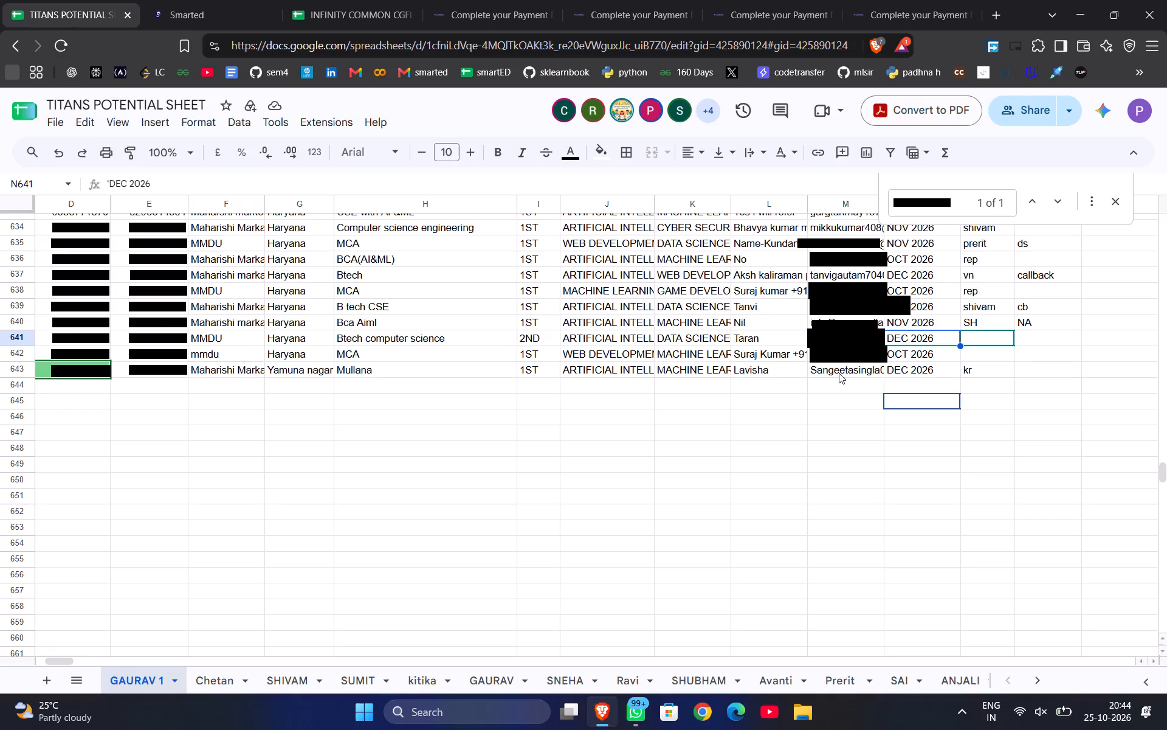
click(981, 375)
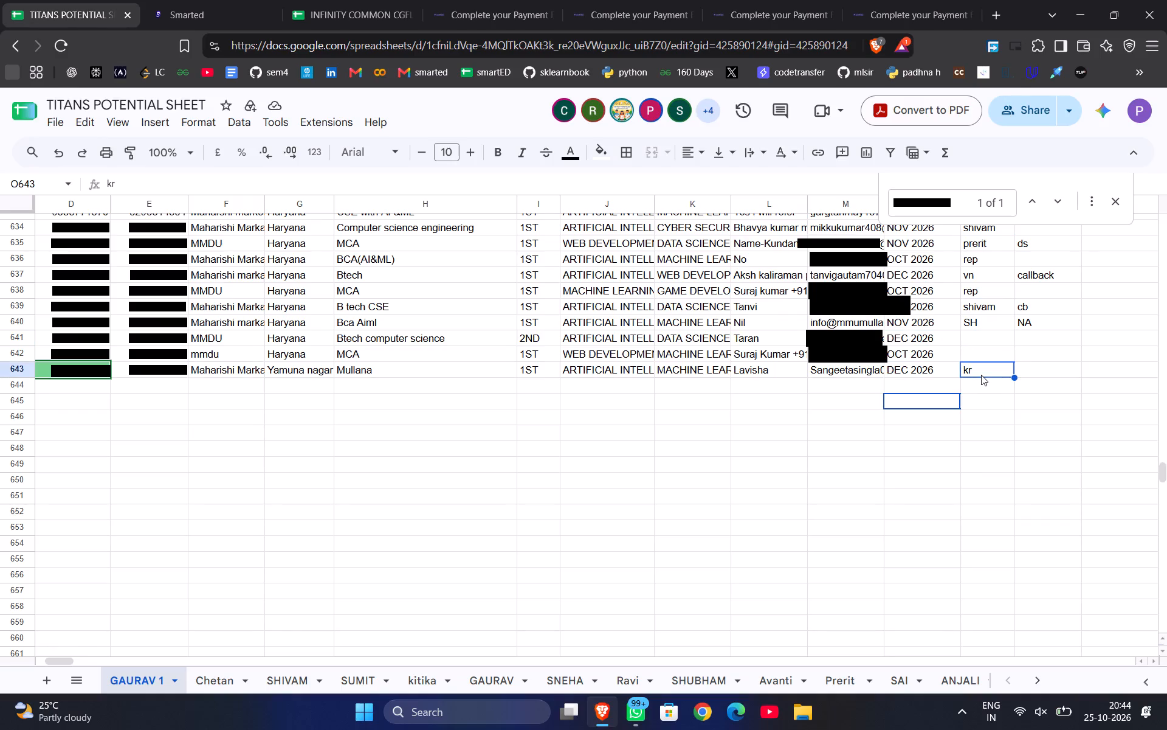
scroll(981, 375, left, 1)
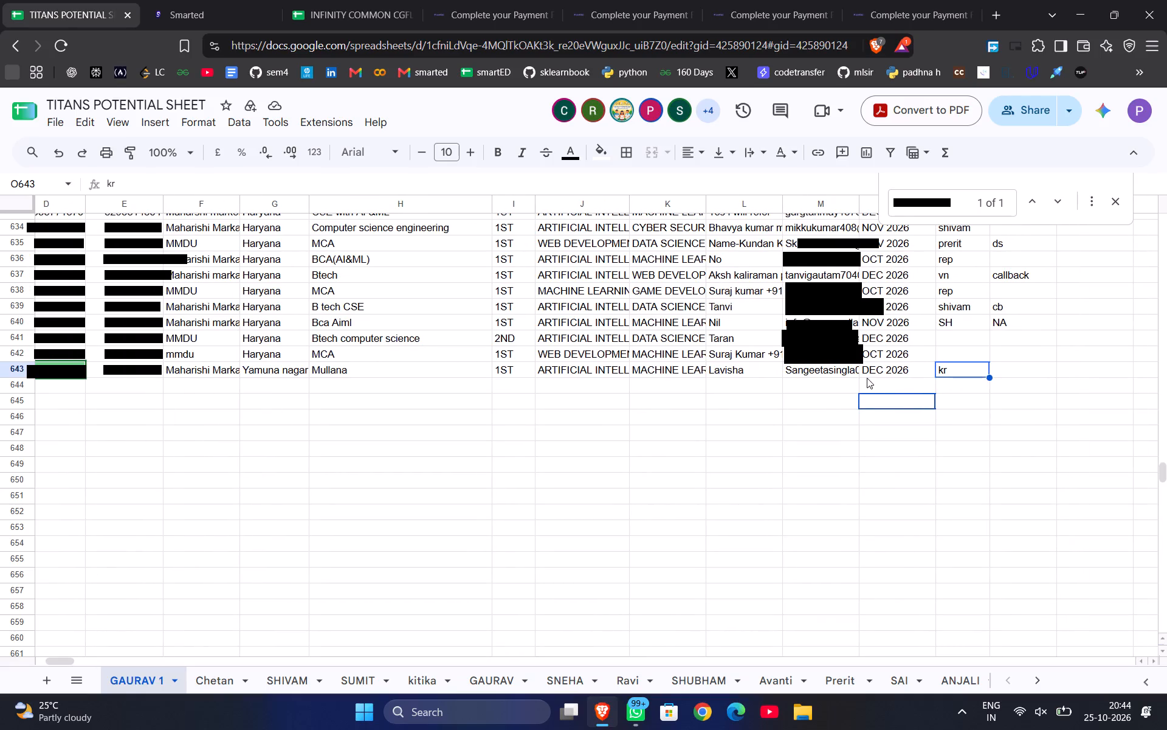
scroll(867, 377, right, 6)
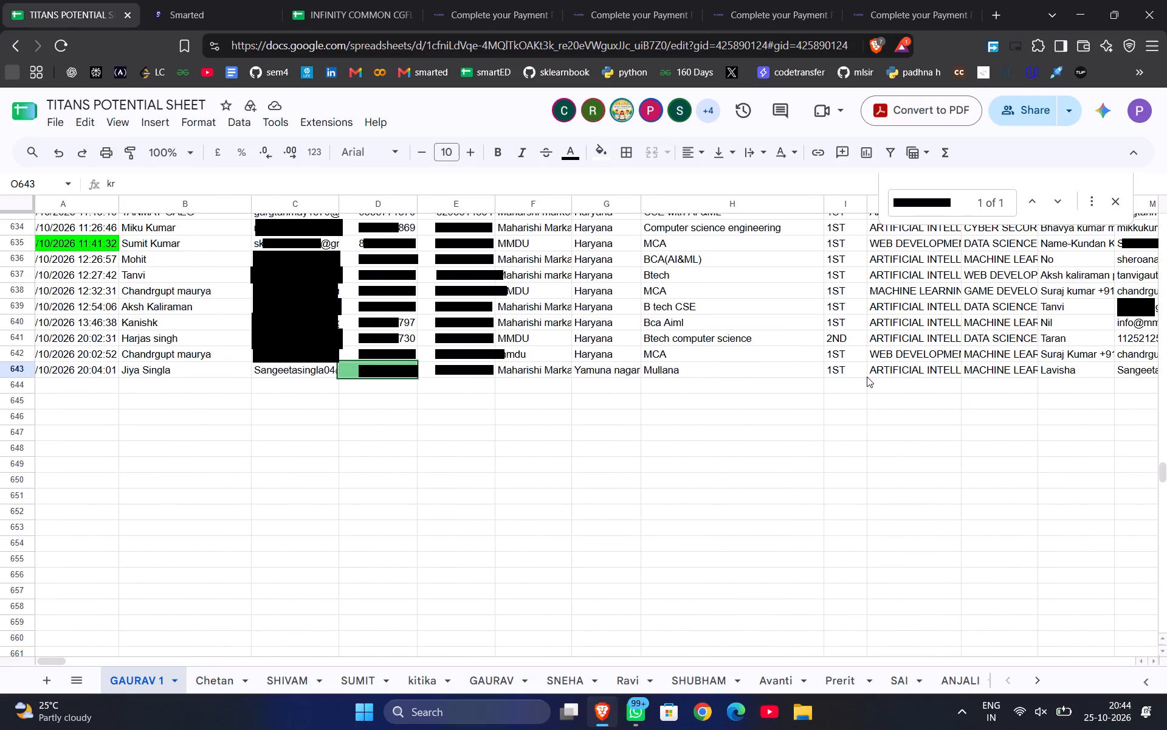
scroll(867, 377, up, 3)
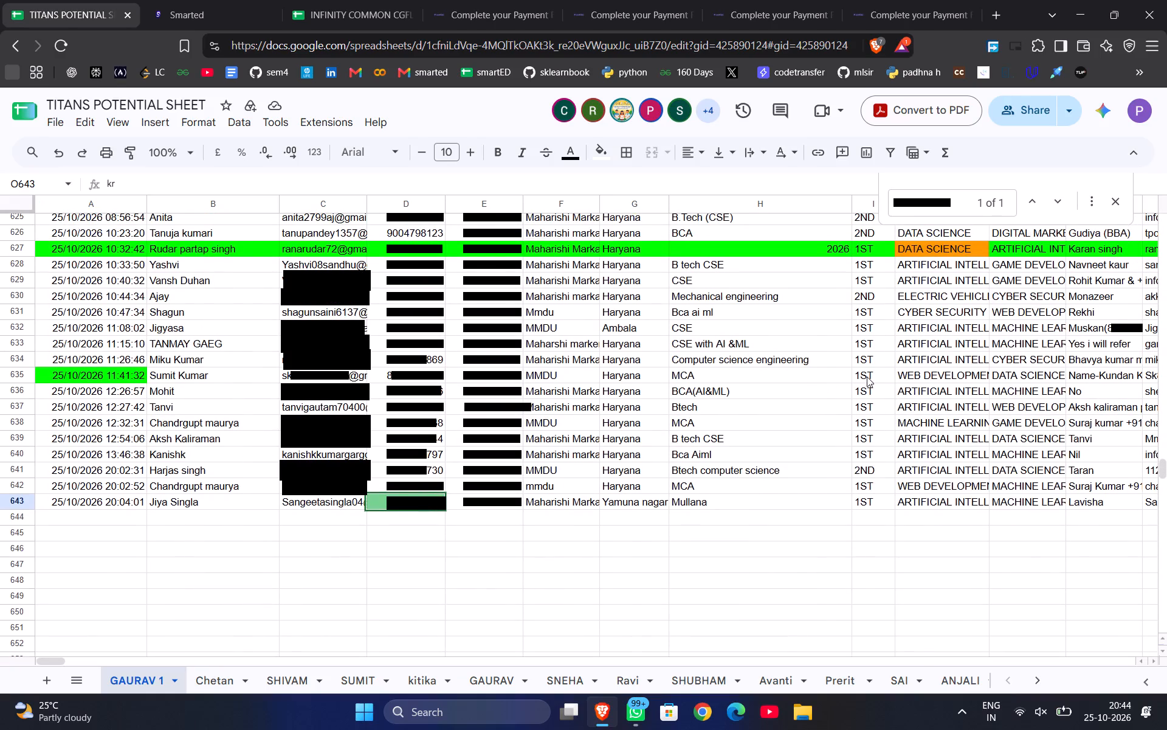
scroll(867, 377, up, 1)
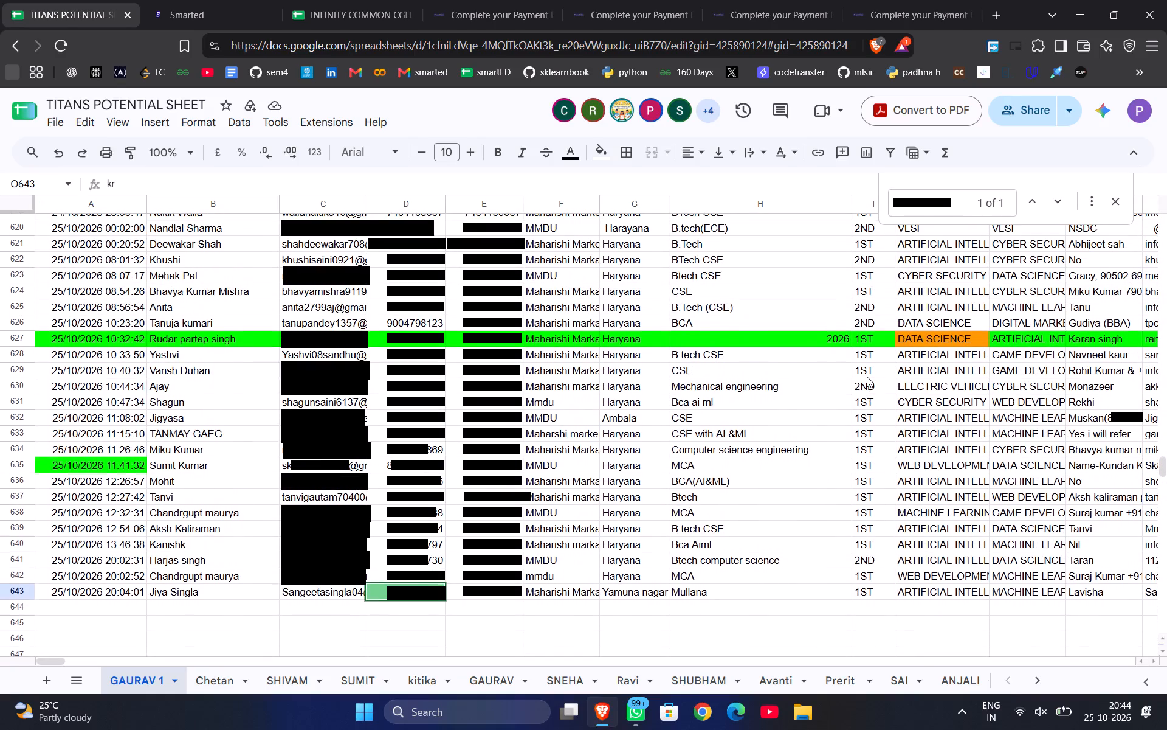
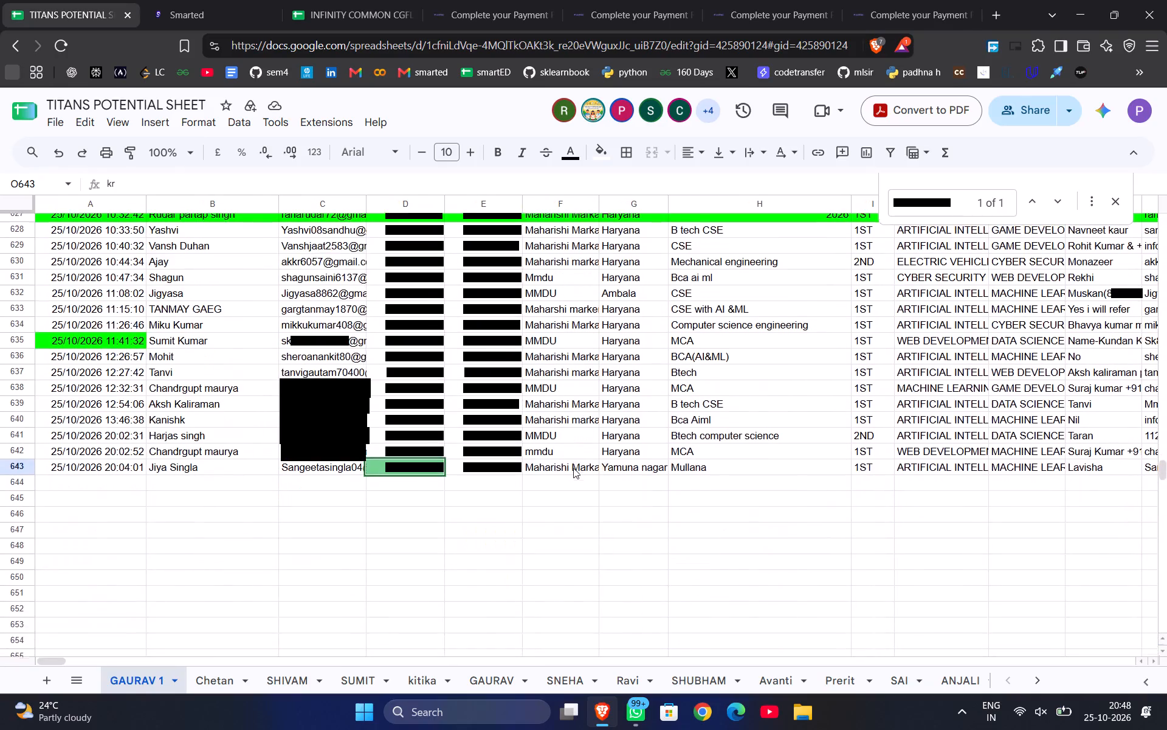
Record the call status ds in cell P608 for the kr-assigned lead in row 608.
scroll(573, 468, up, 4)
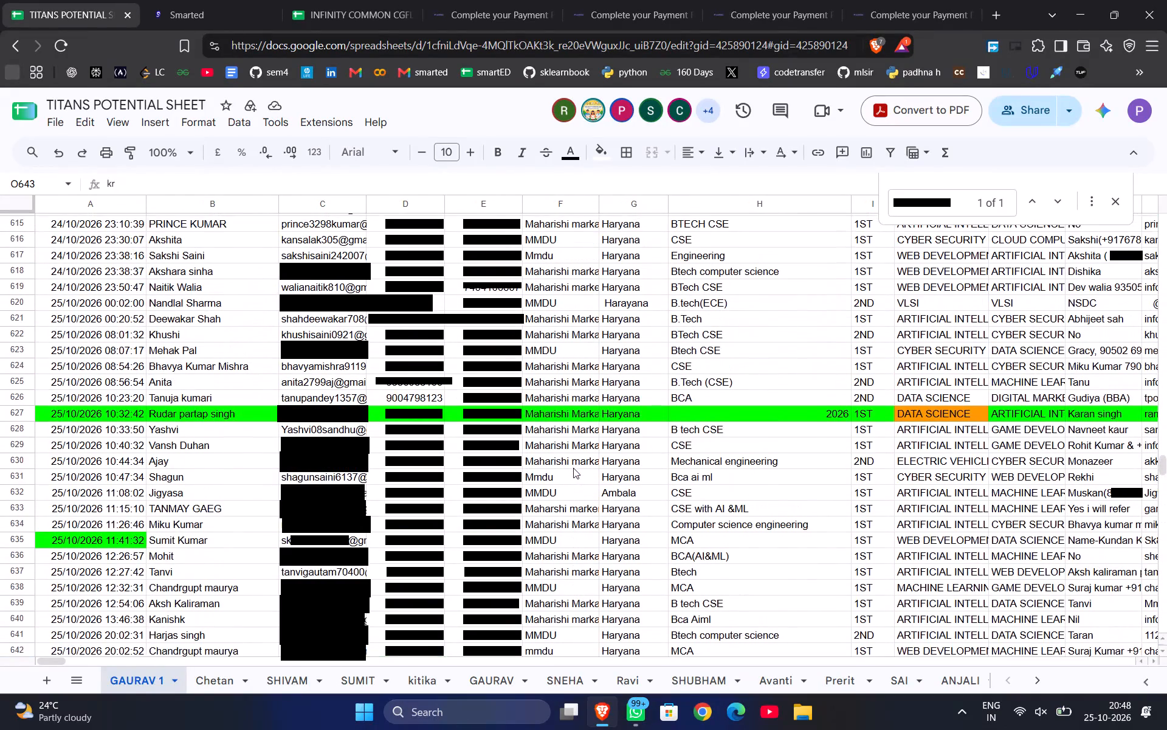
scroll(573, 468, up, 4)
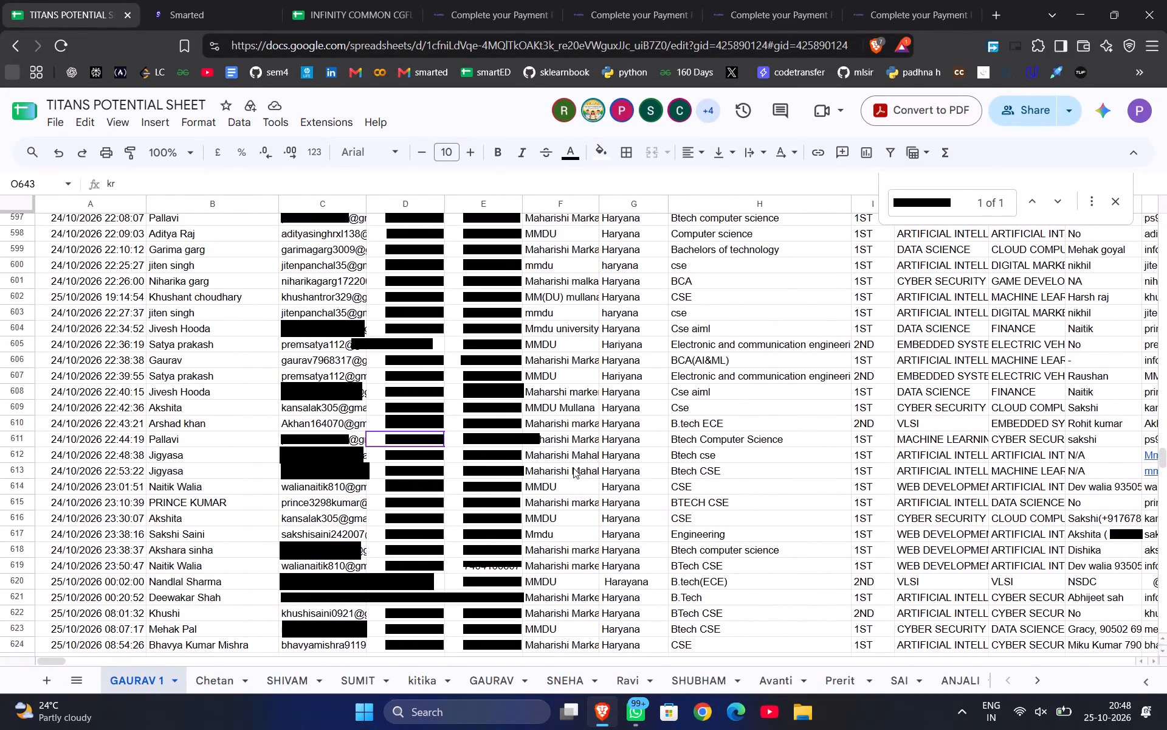
click(474, 393)
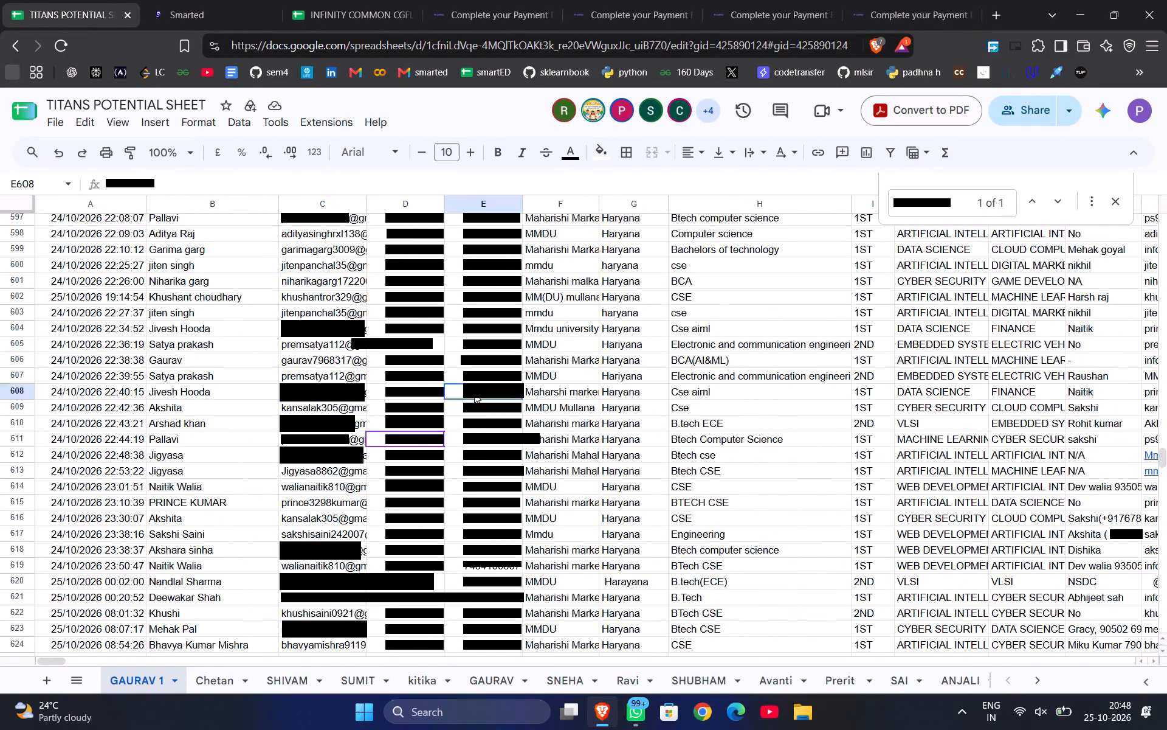
scroll(474, 393, left, 1)
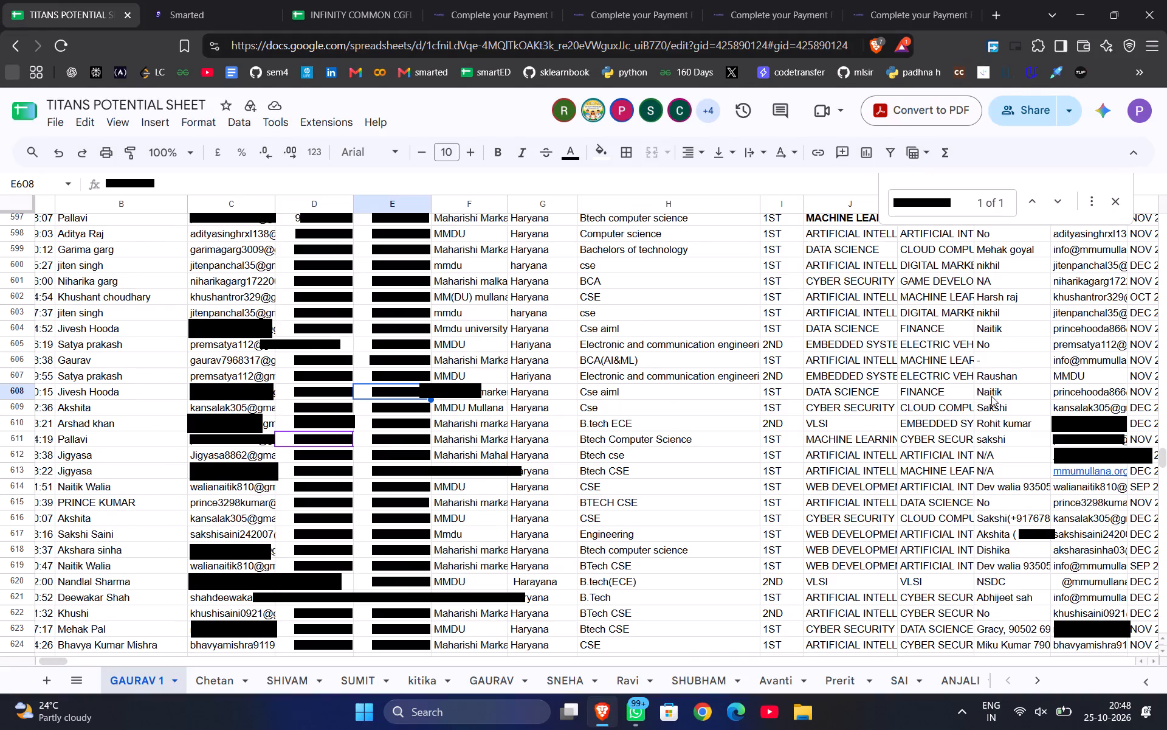
scroll(991, 395, left, 3)
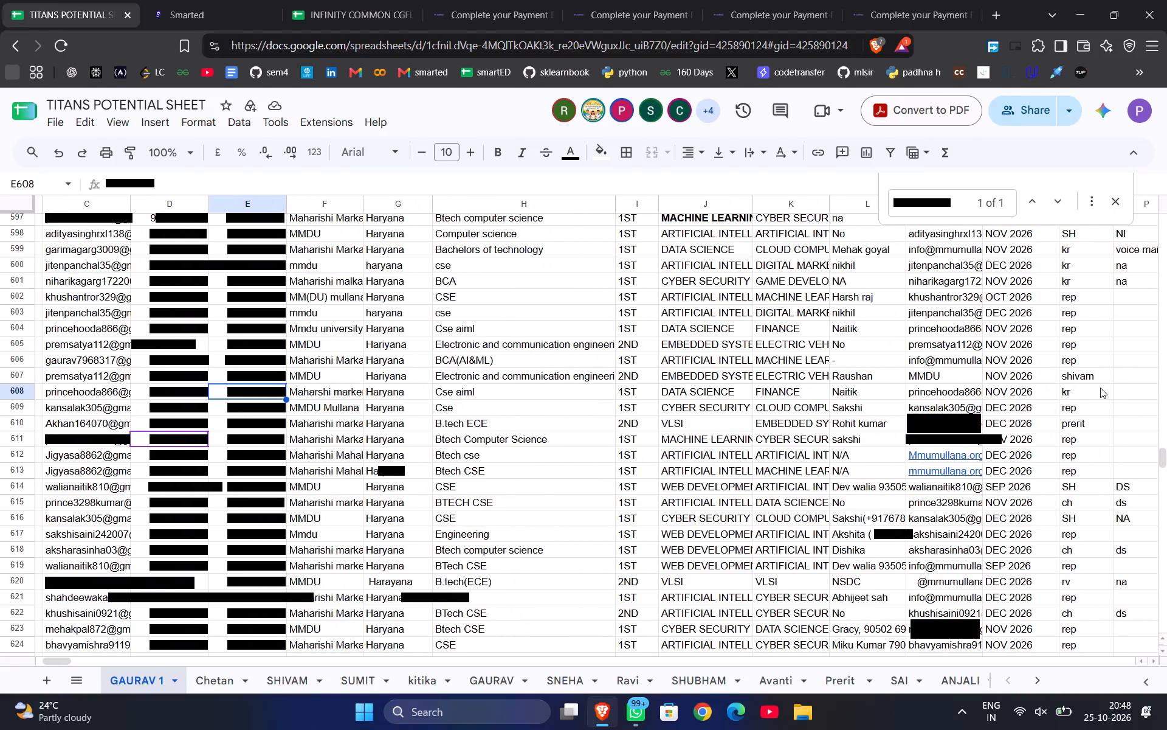
click(1122, 392)
text(ds)
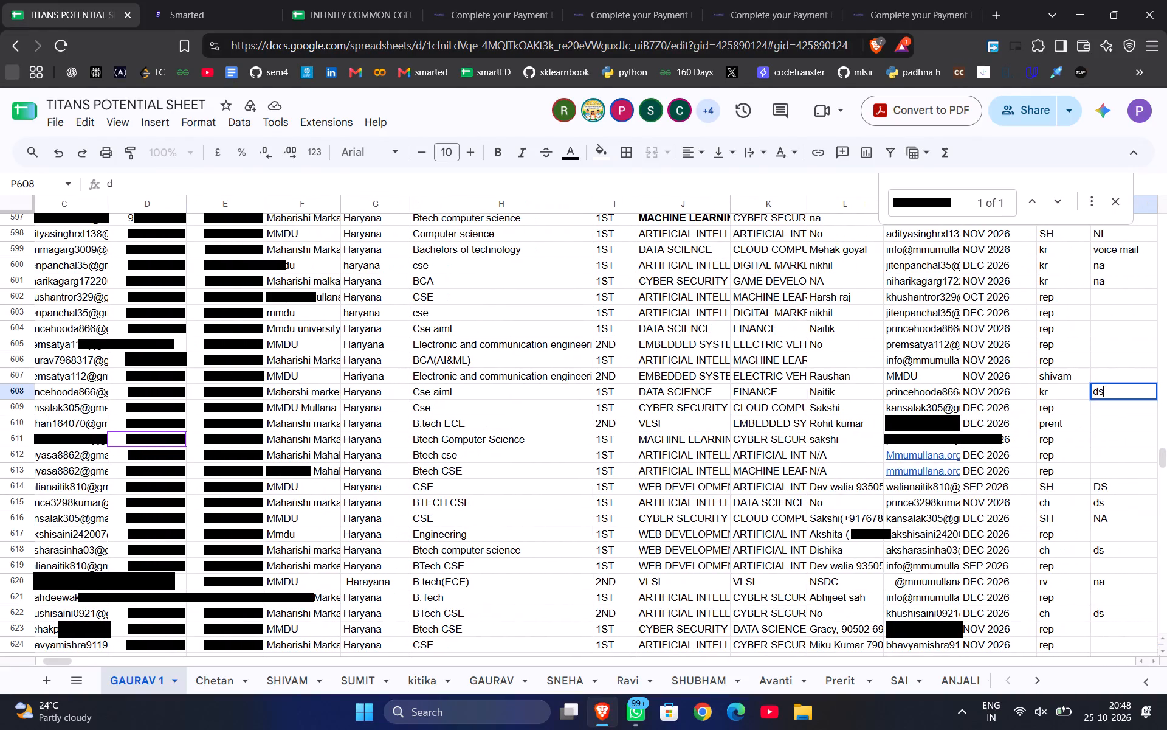
click(1000, 394)
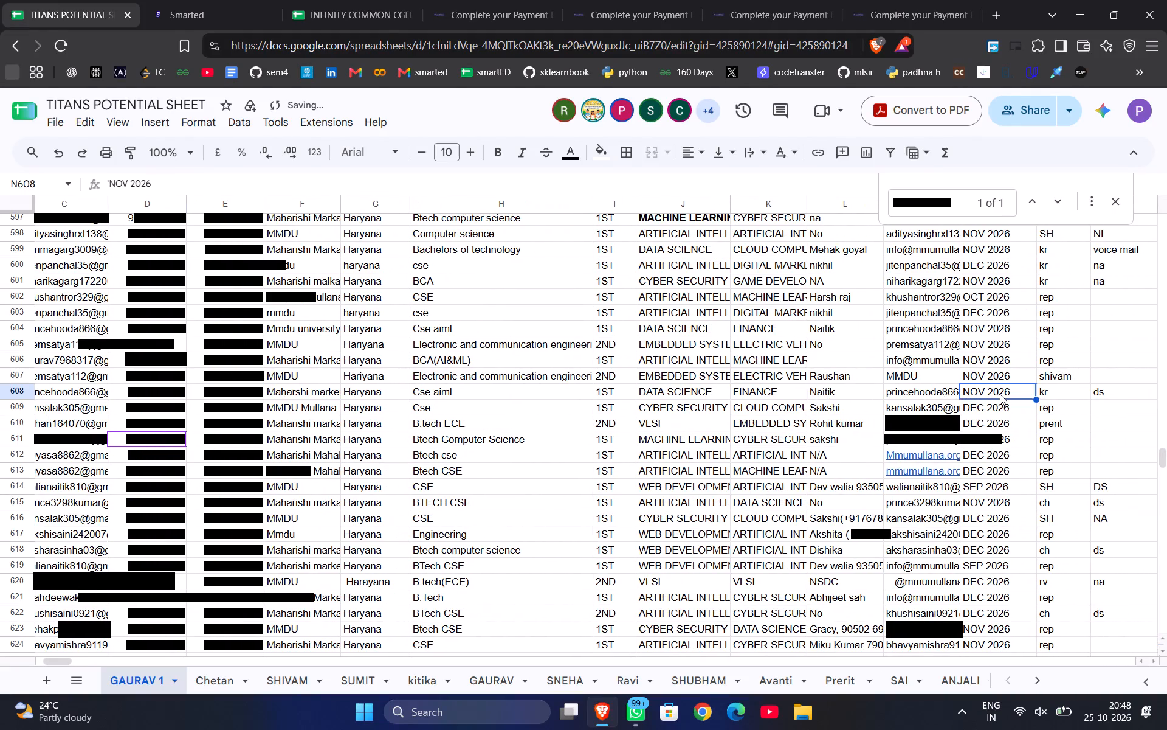
Examine the details of the lead in row 608, including its email entries in M608 and C608 and the month in N608.
click(928, 391)
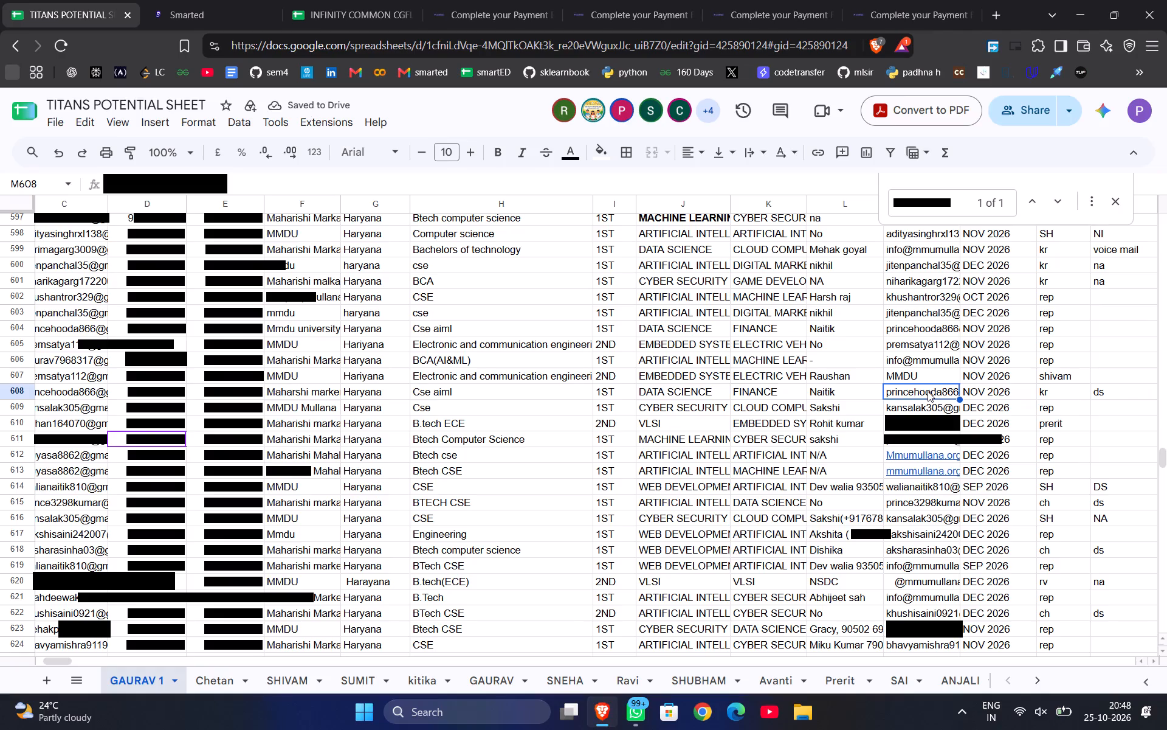
scroll(928, 391, left, 1)
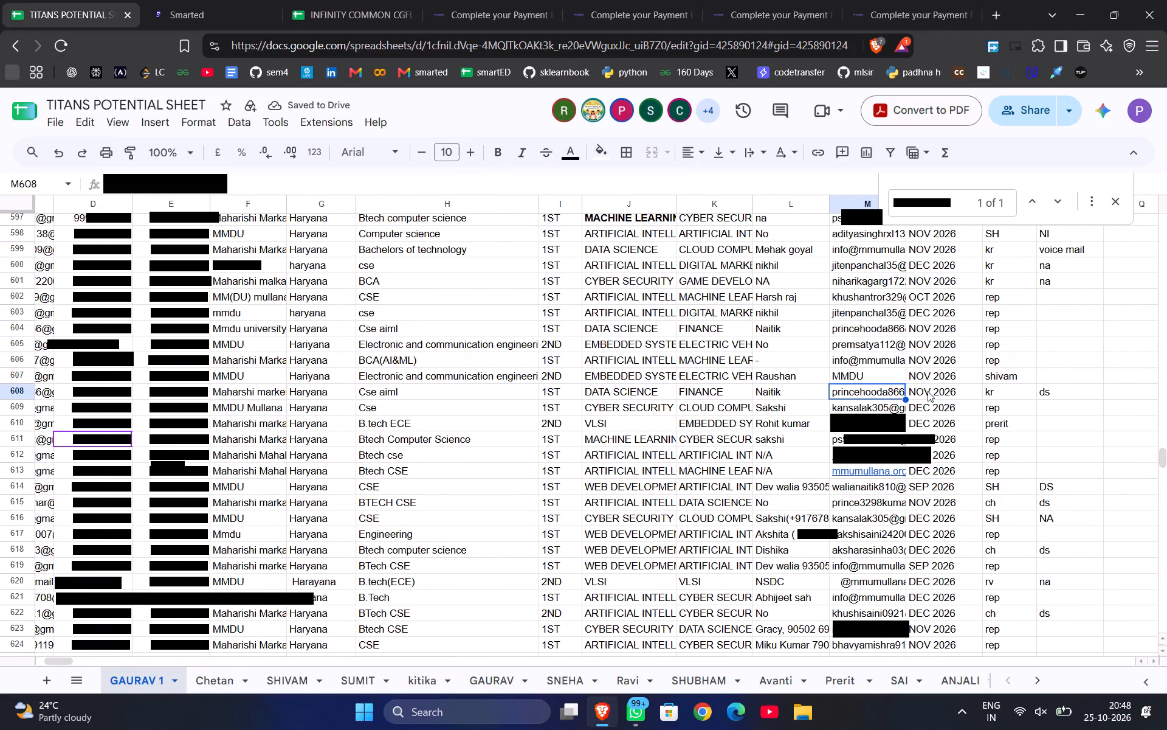
click(939, 394)
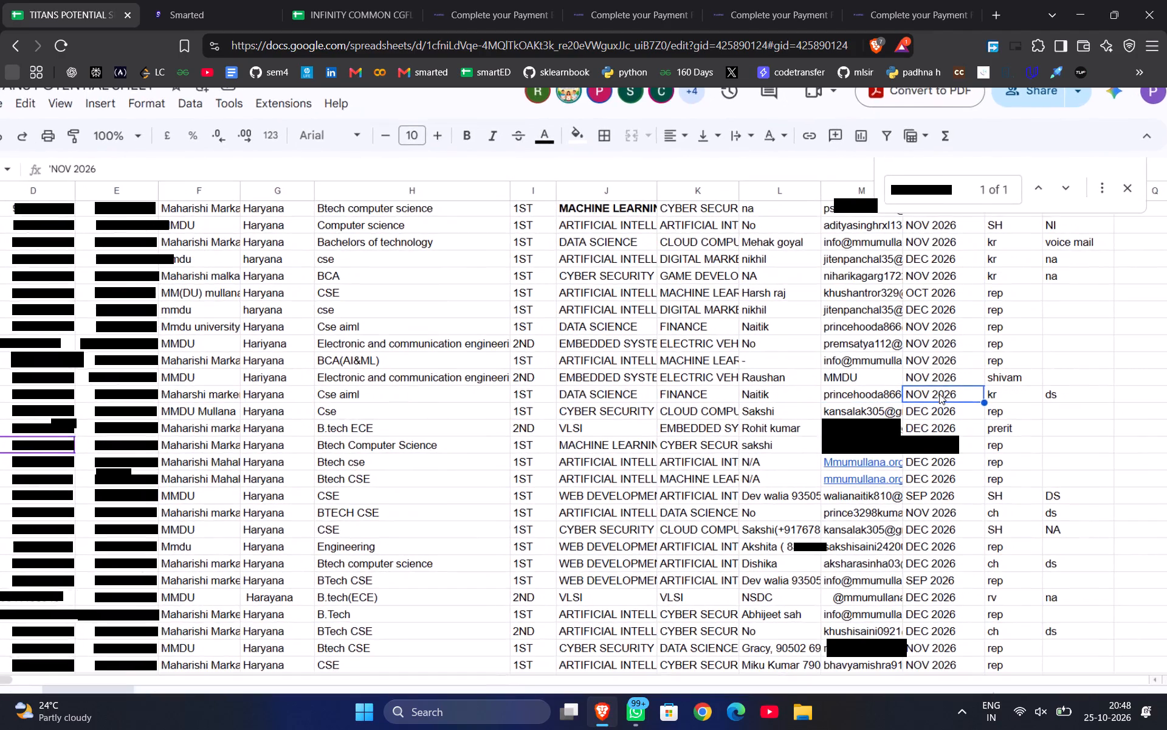
scroll(939, 394, right, 4)
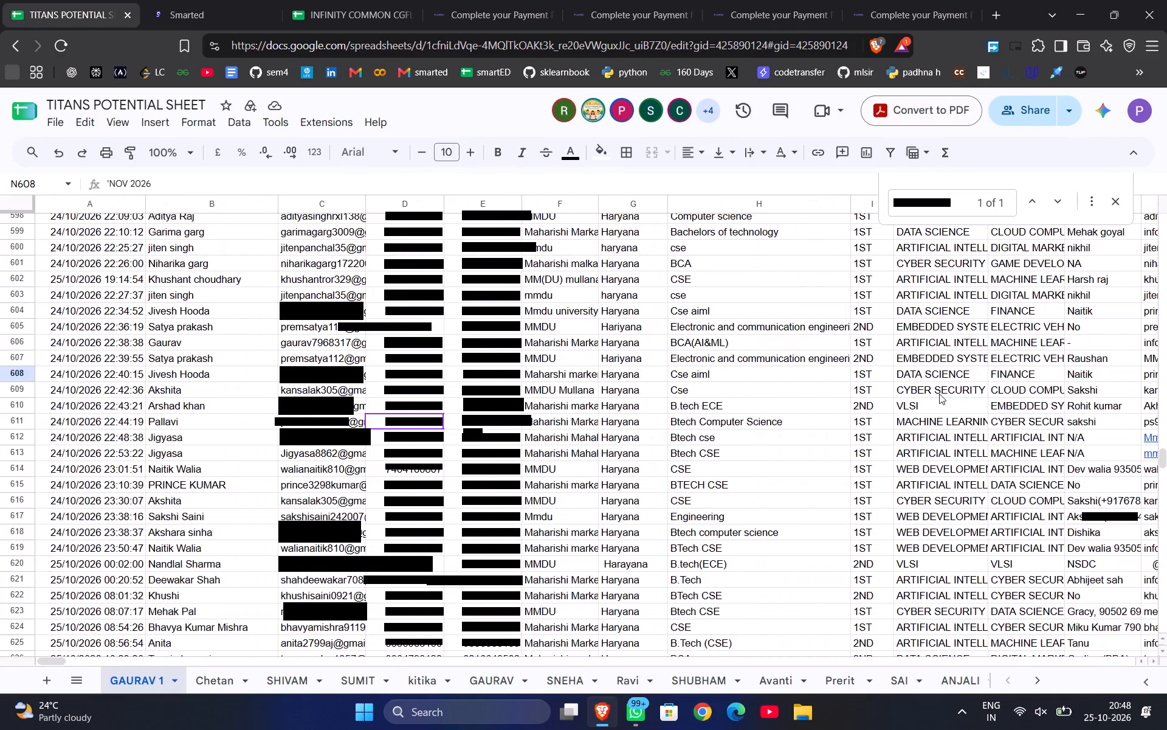
scroll(939, 394, right, 4)
scroll(939, 394, left, 1)
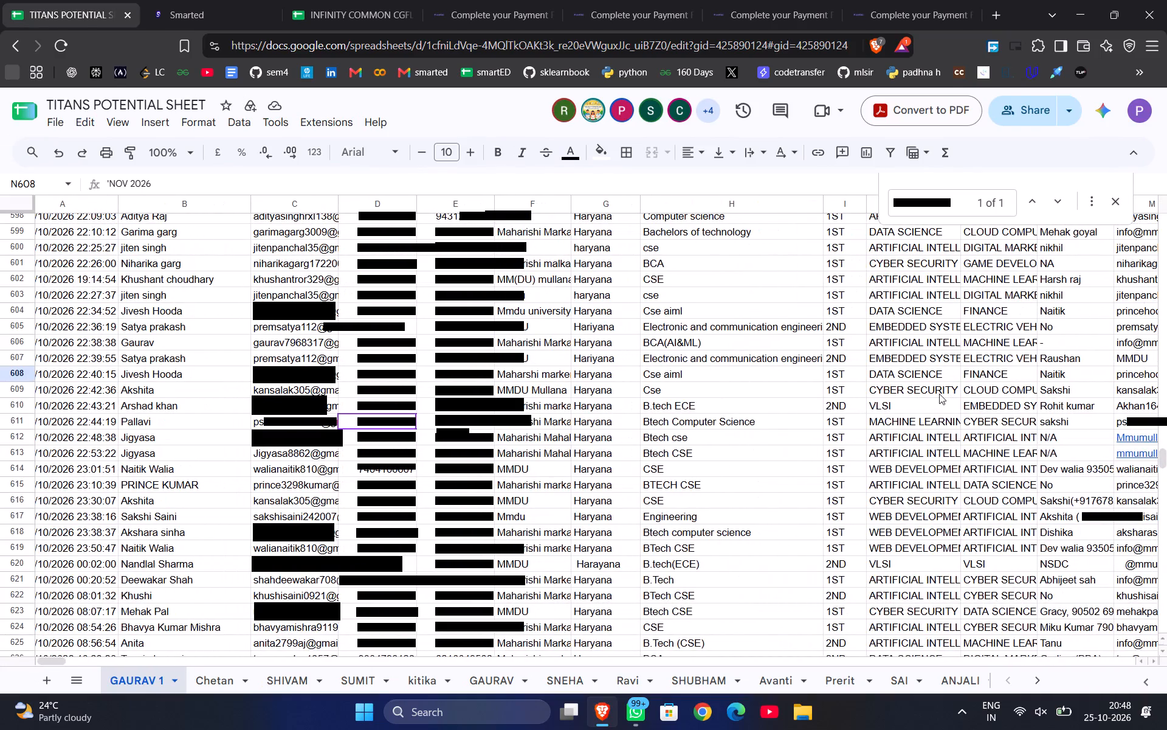
scroll(939, 394, left, 1)
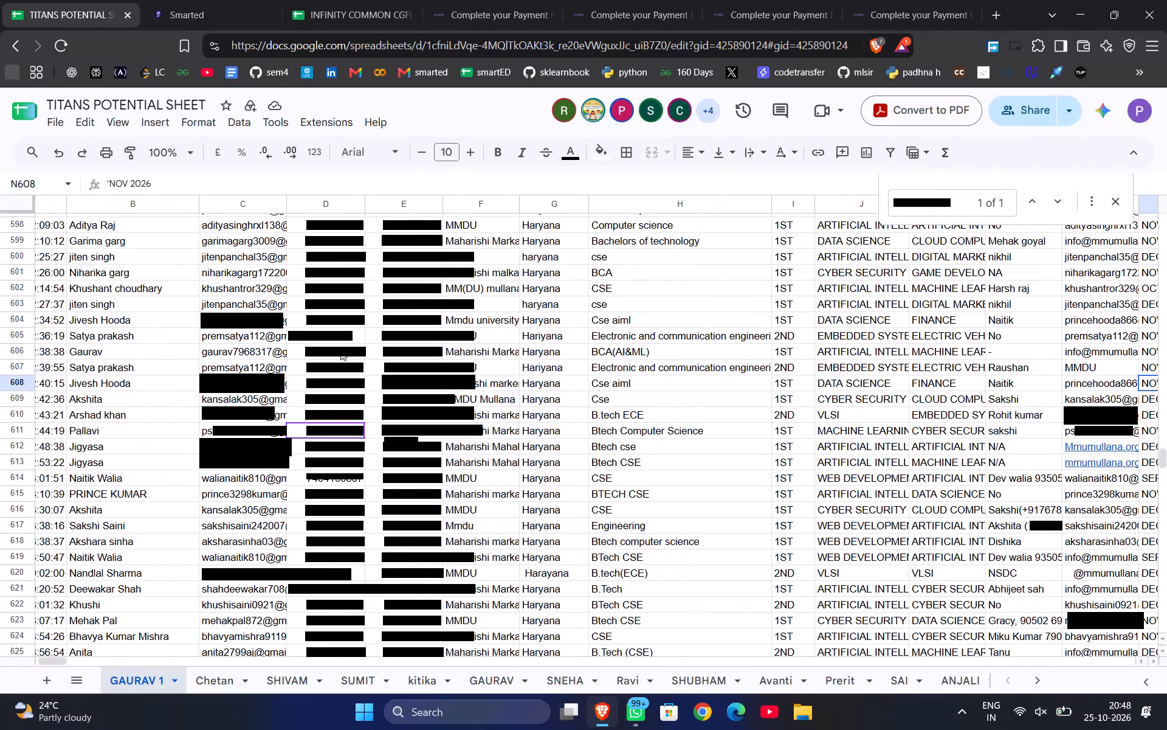
click(240, 386)
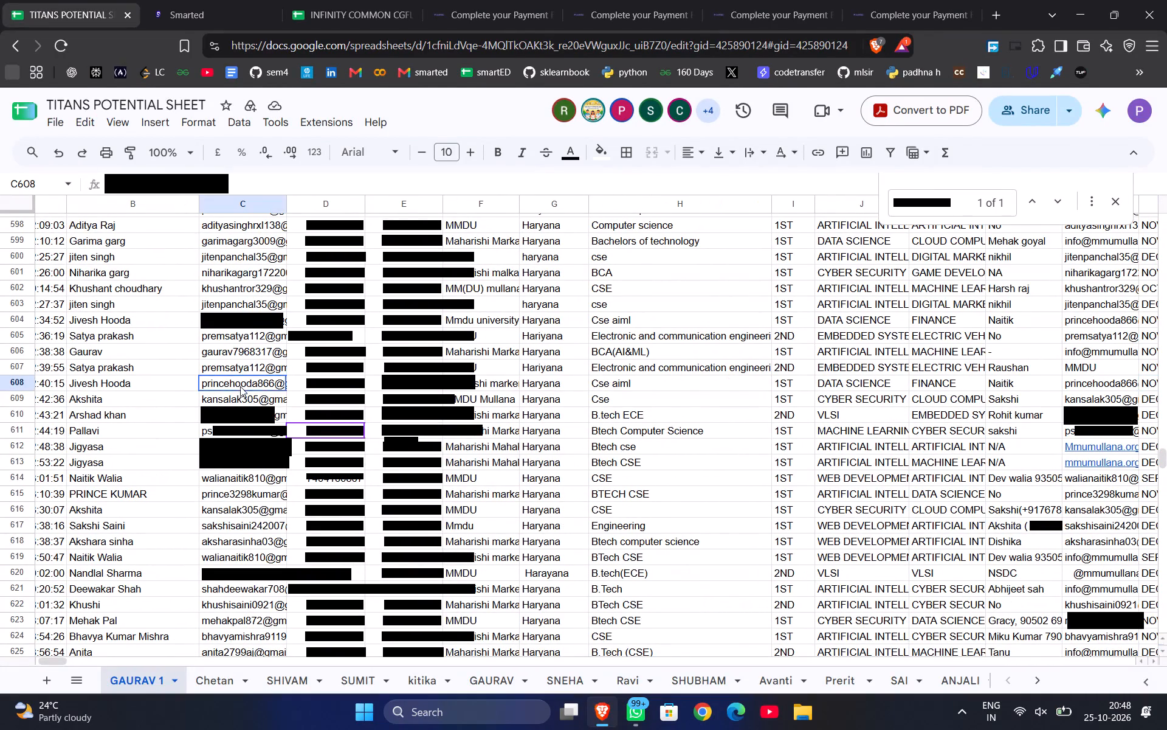
scroll(240, 386, left, 1)
Look through the leads between about rows 564 and 633, including the green-highlighted lead in row 574.
scroll(240, 386, down, 1)
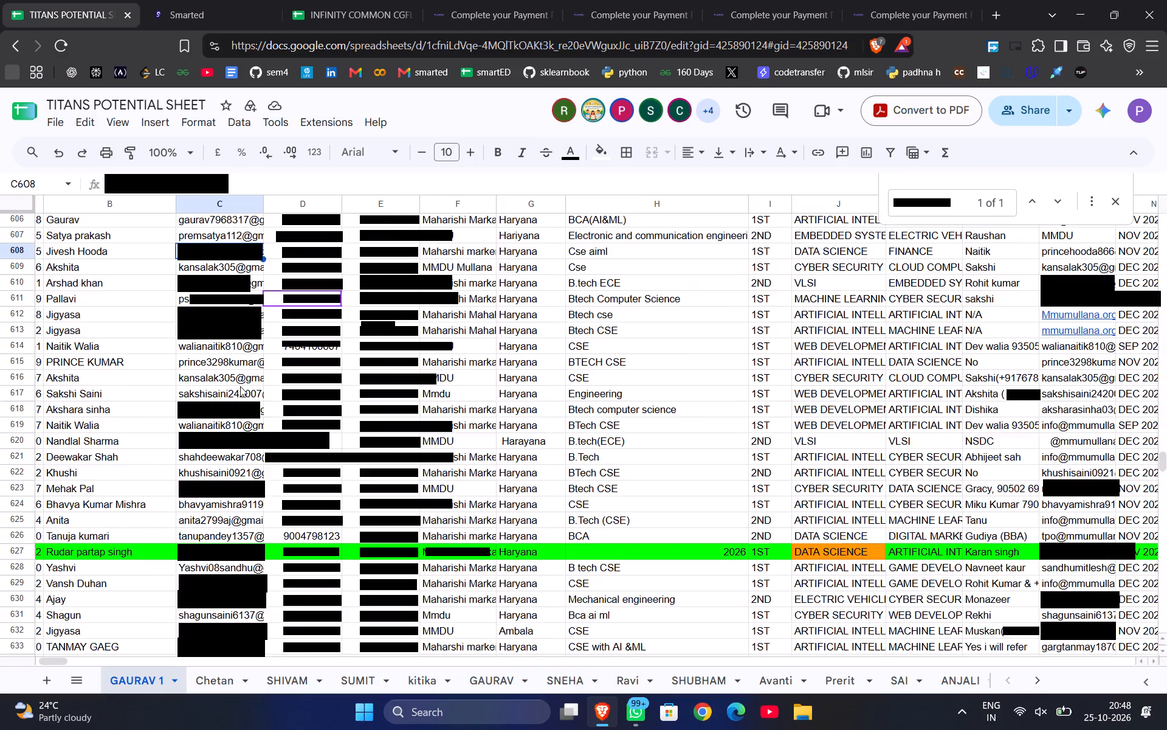
scroll(240, 386, right, 4)
scroll(240, 386, up, 4)
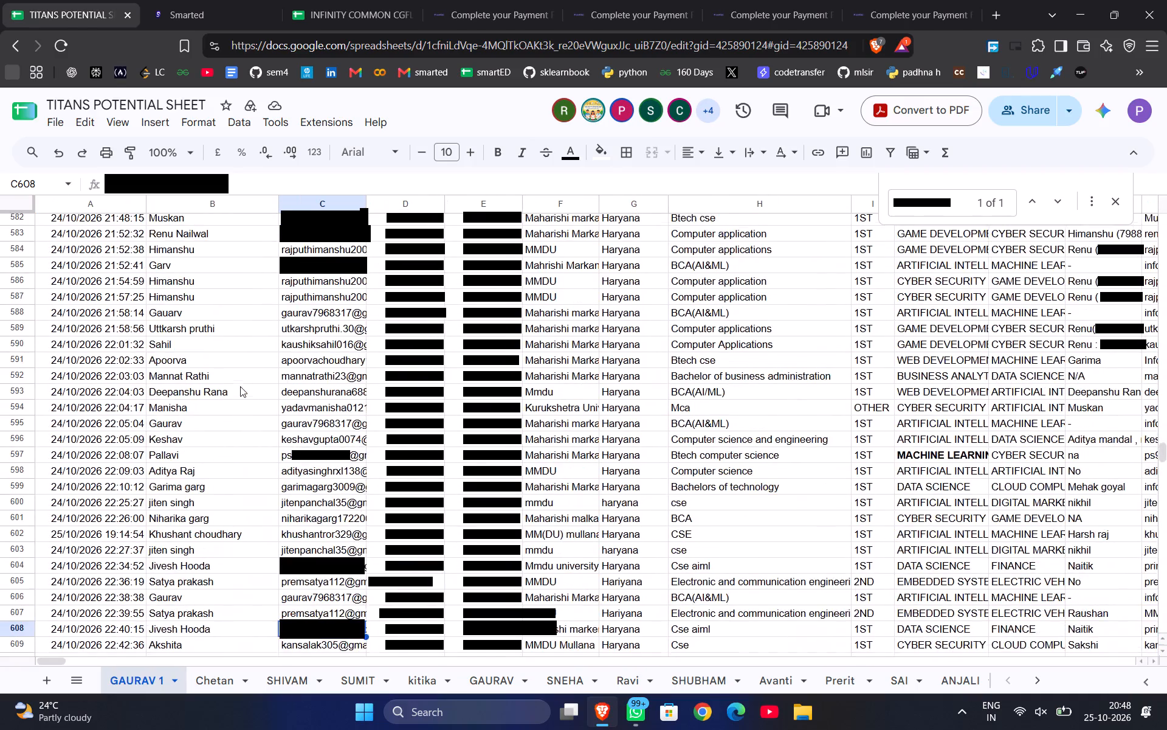
scroll(240, 386, up, 2)
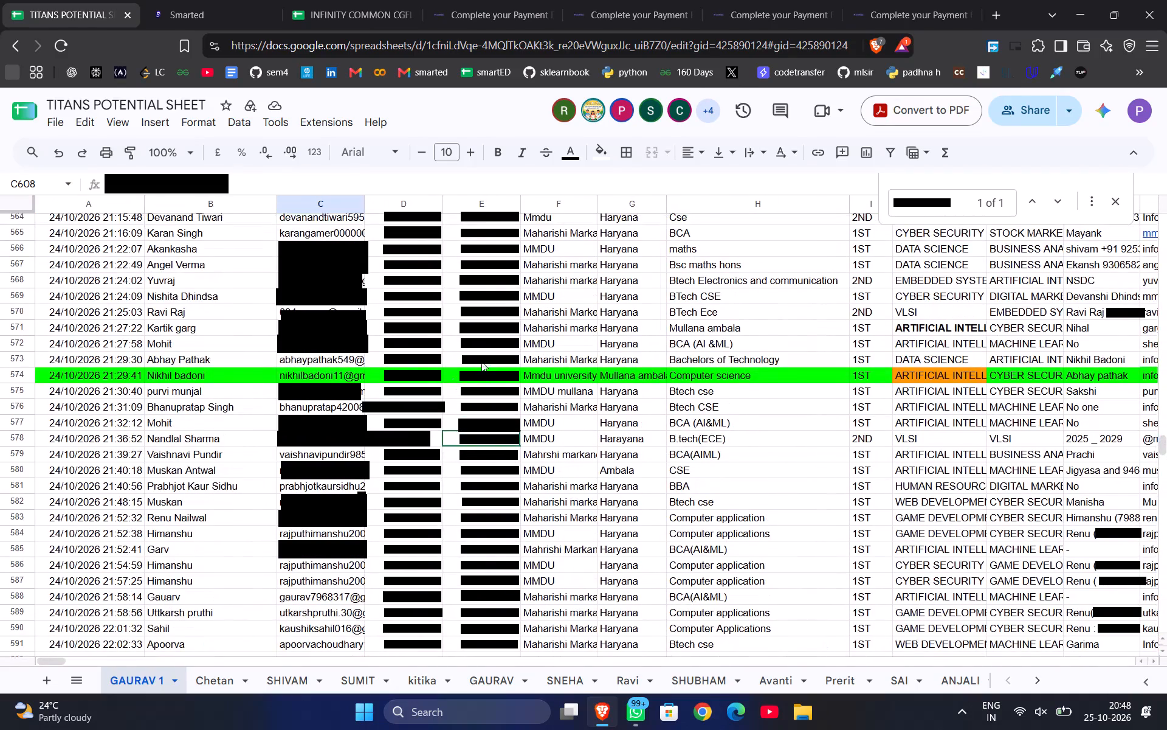
click(732, 372)
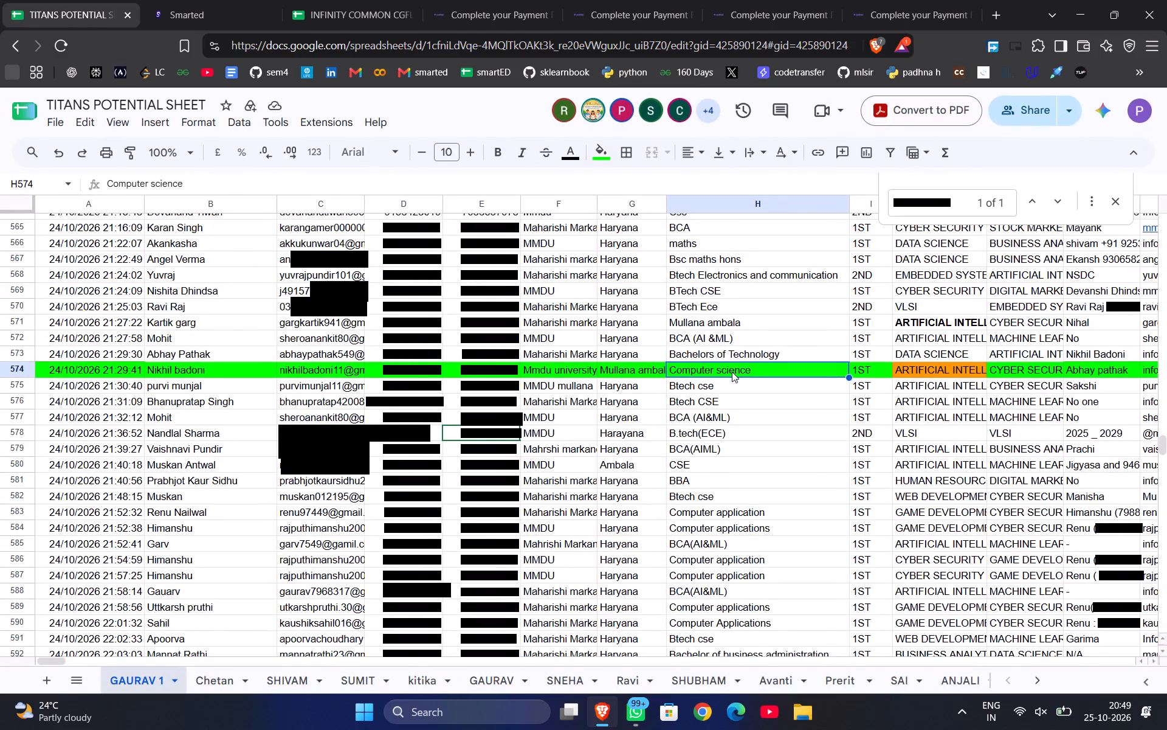
scroll(732, 372, down, 7)
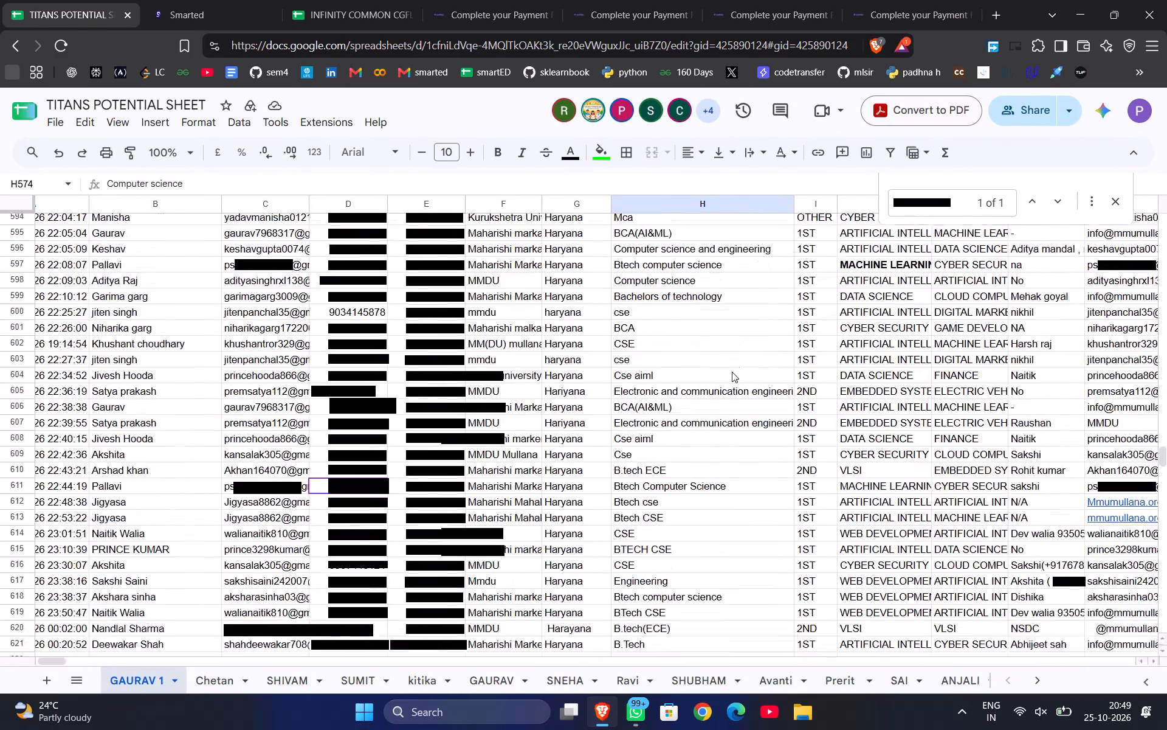
scroll(732, 372, down, 1)
scroll(732, 372, right, 4)
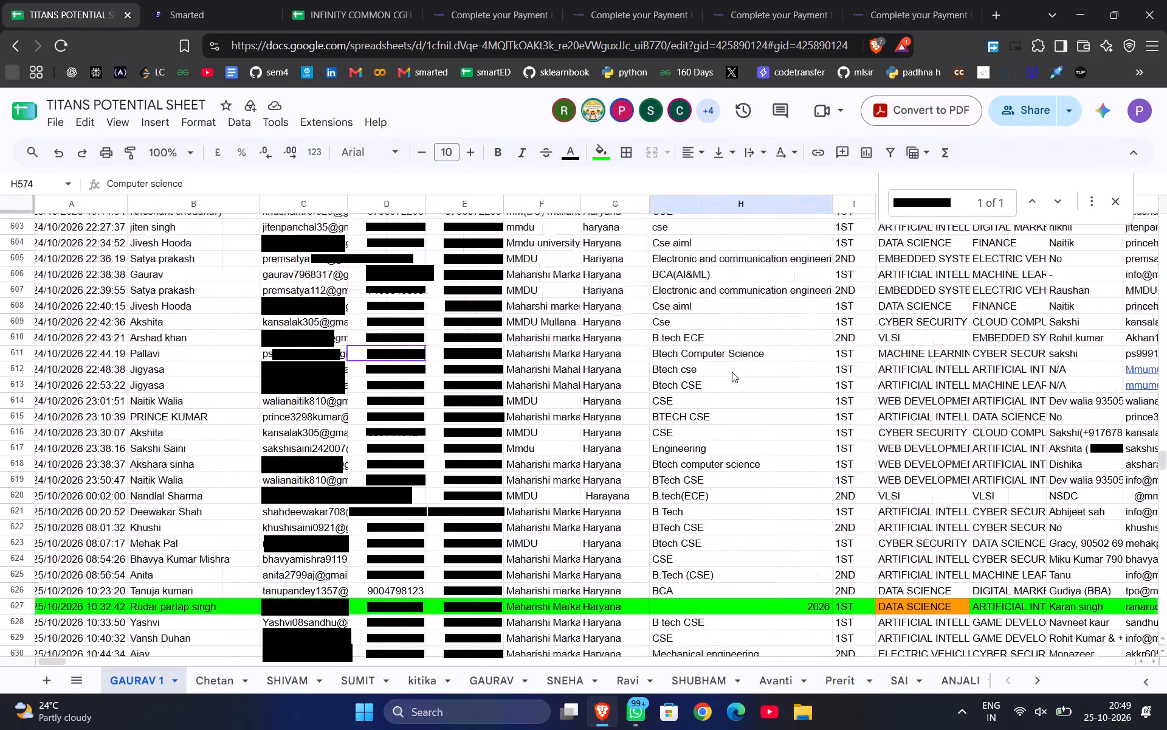
scroll(732, 372, up, 2)
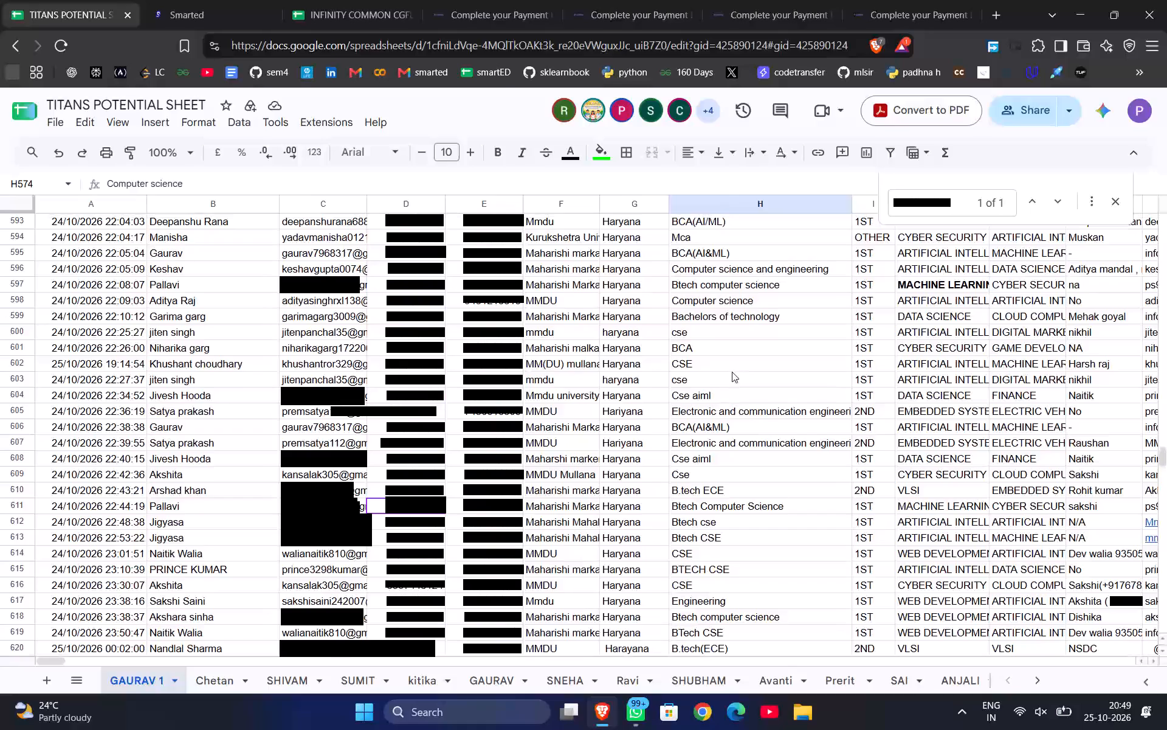
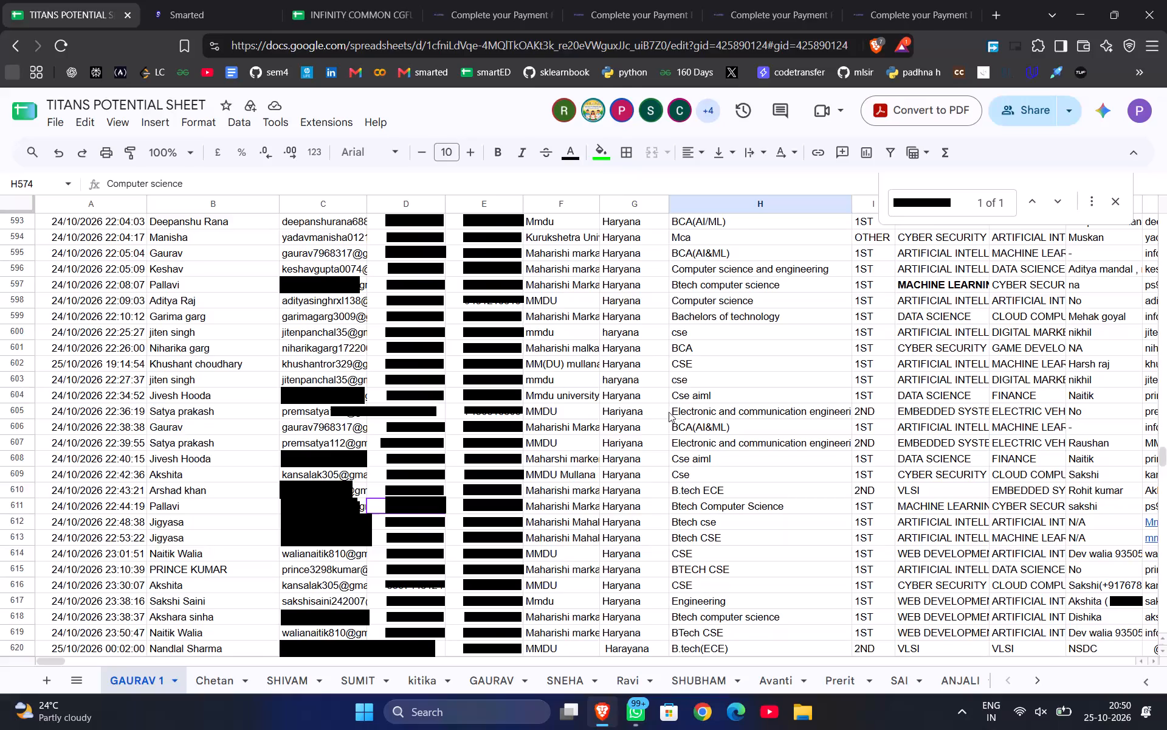
Browse the October 24 student entries and select the column D contact number in row 604.
scroll(669, 409, down, 2)
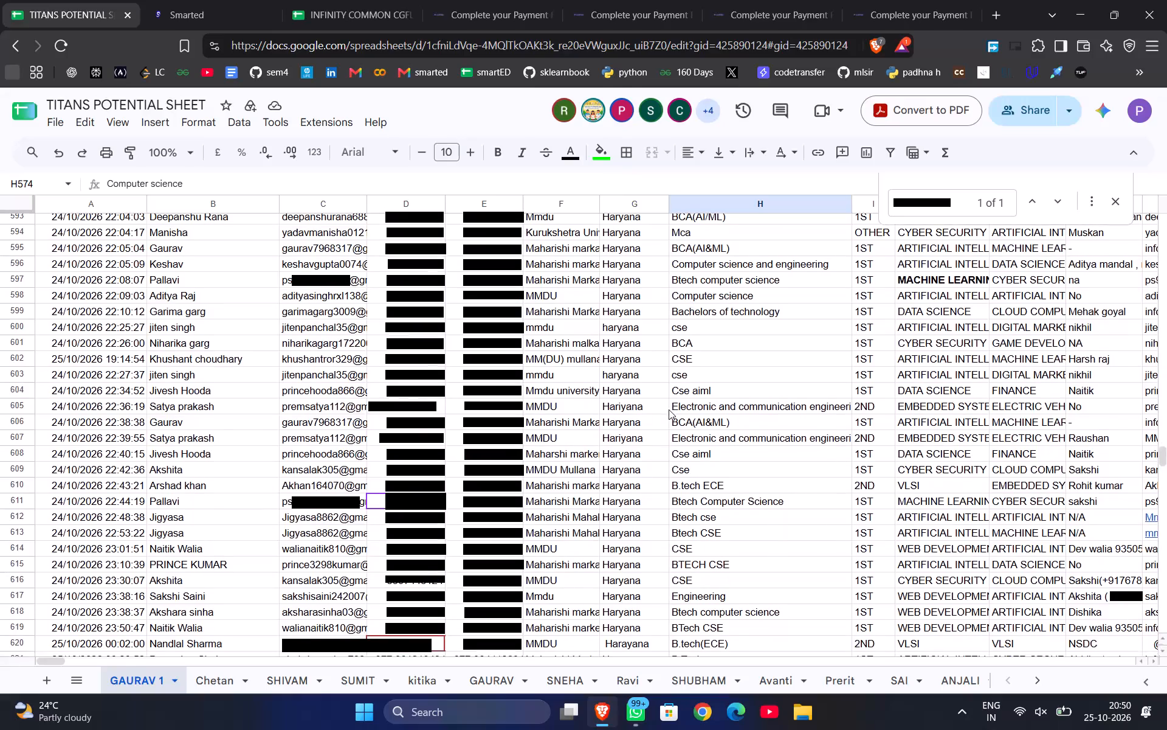
scroll(669, 409, down, 1)
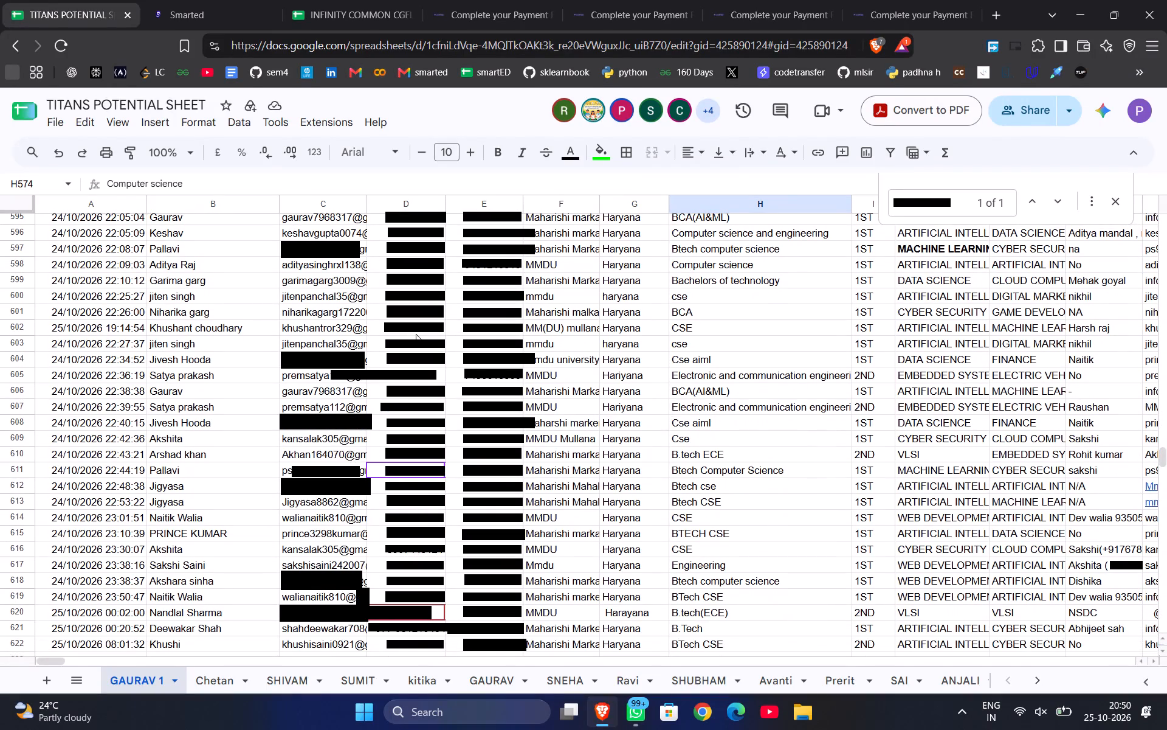
click(416, 358)
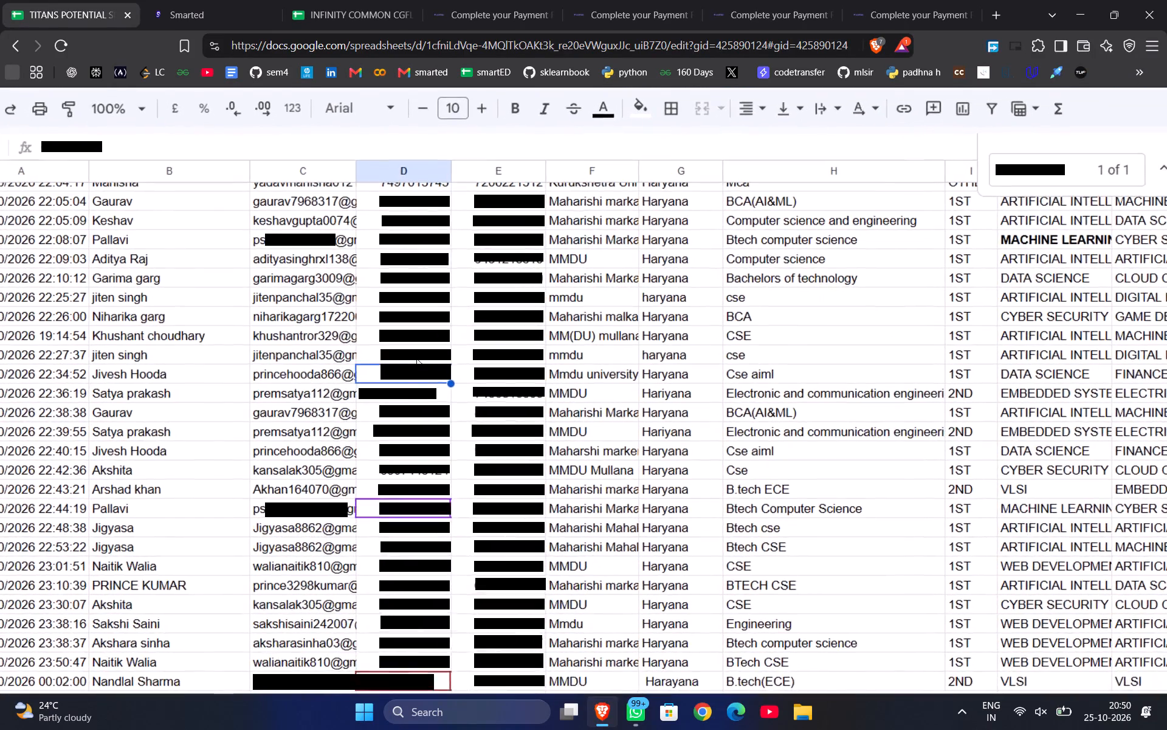
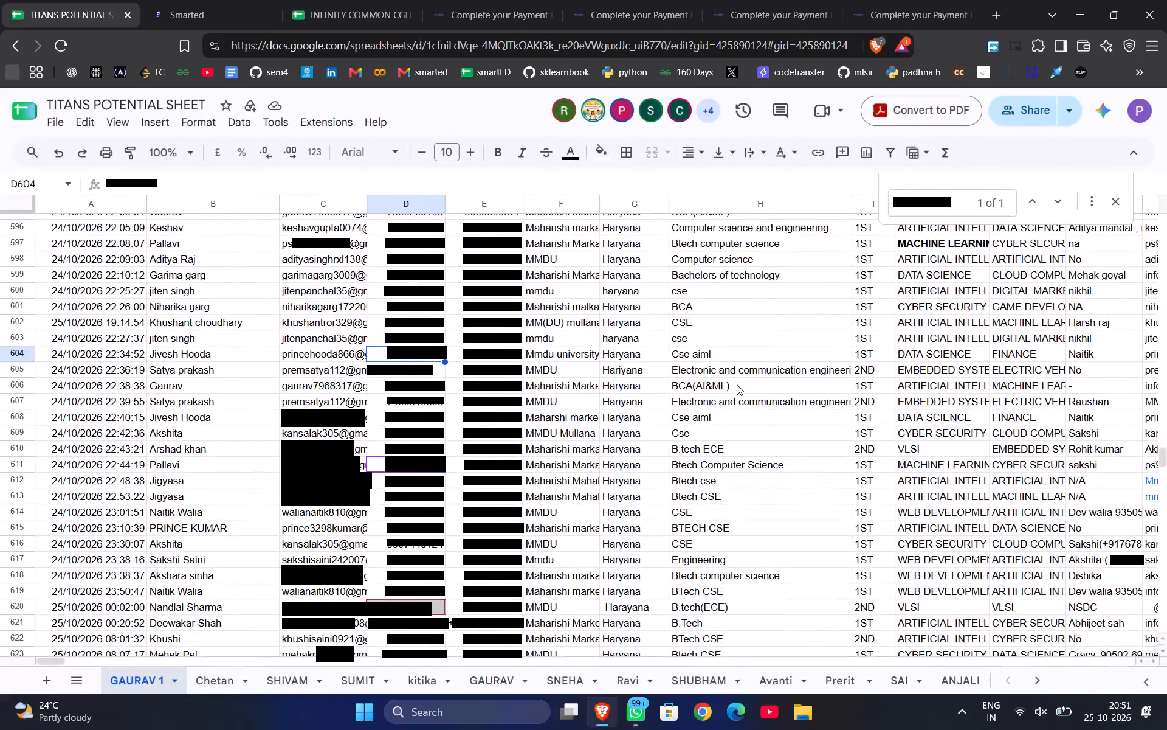
Review row 604 across its columns, checking the referral name in column L and the assignee code in column O.
scroll(983, 370, left, 4)
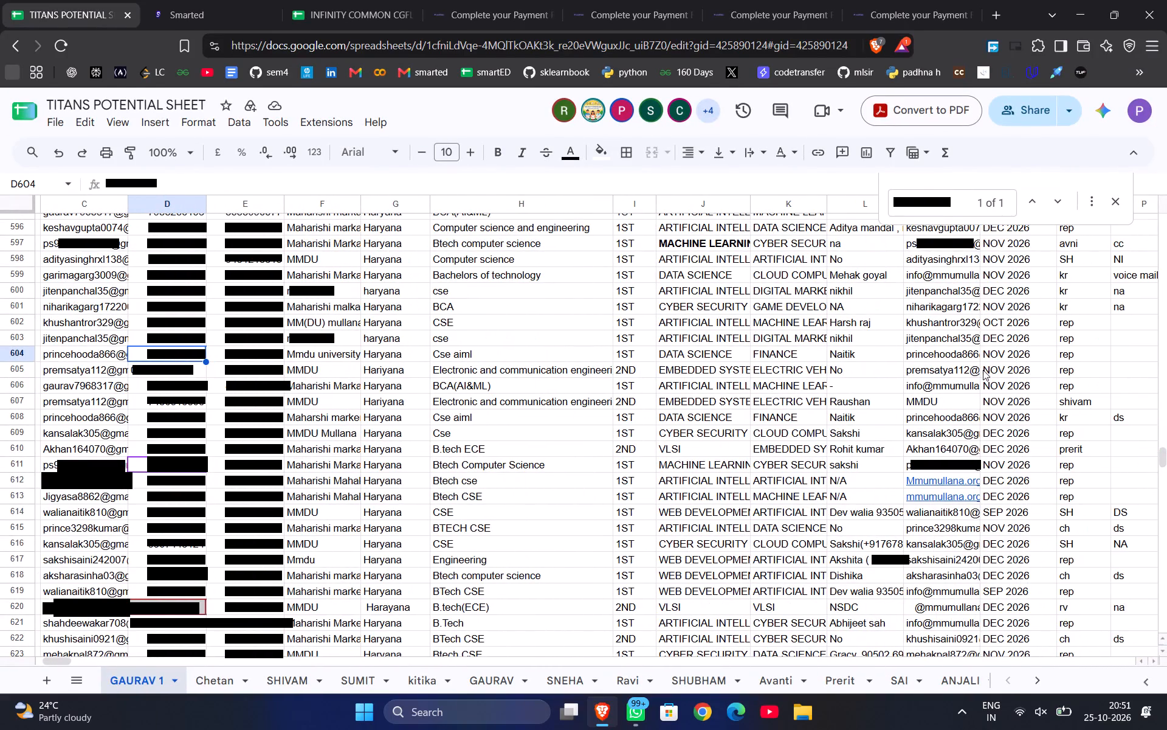
scroll(825, 363, right, 7)
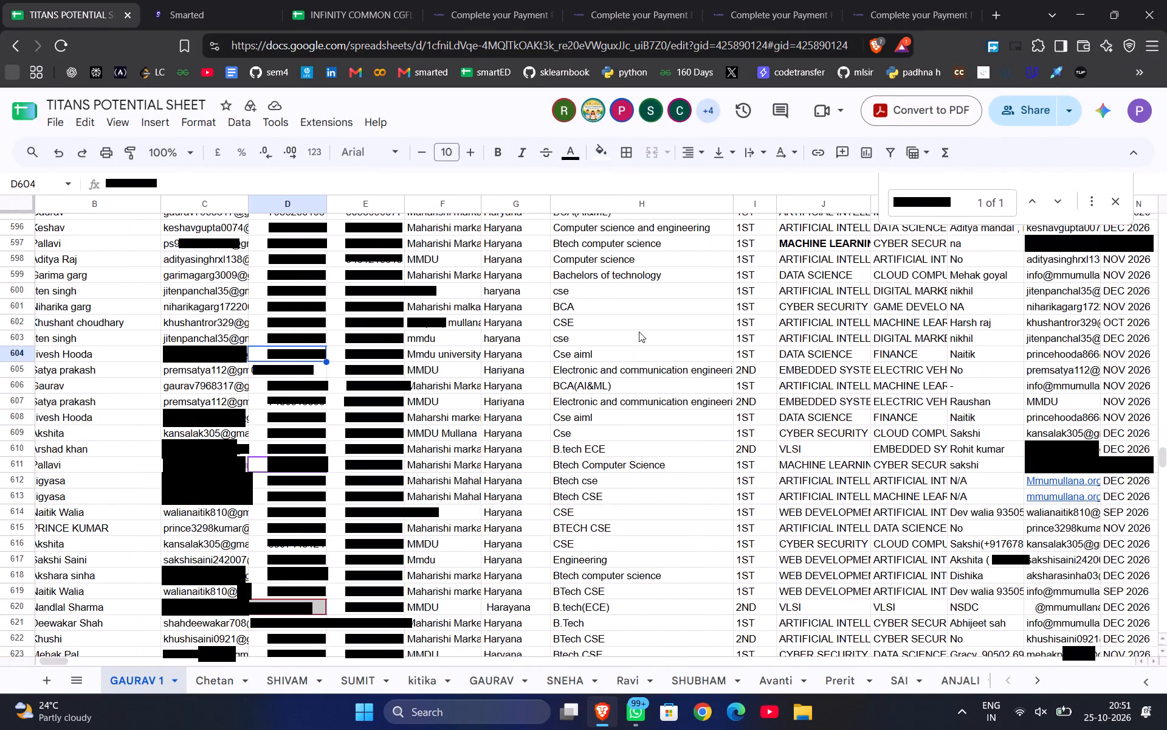
click(1076, 360)
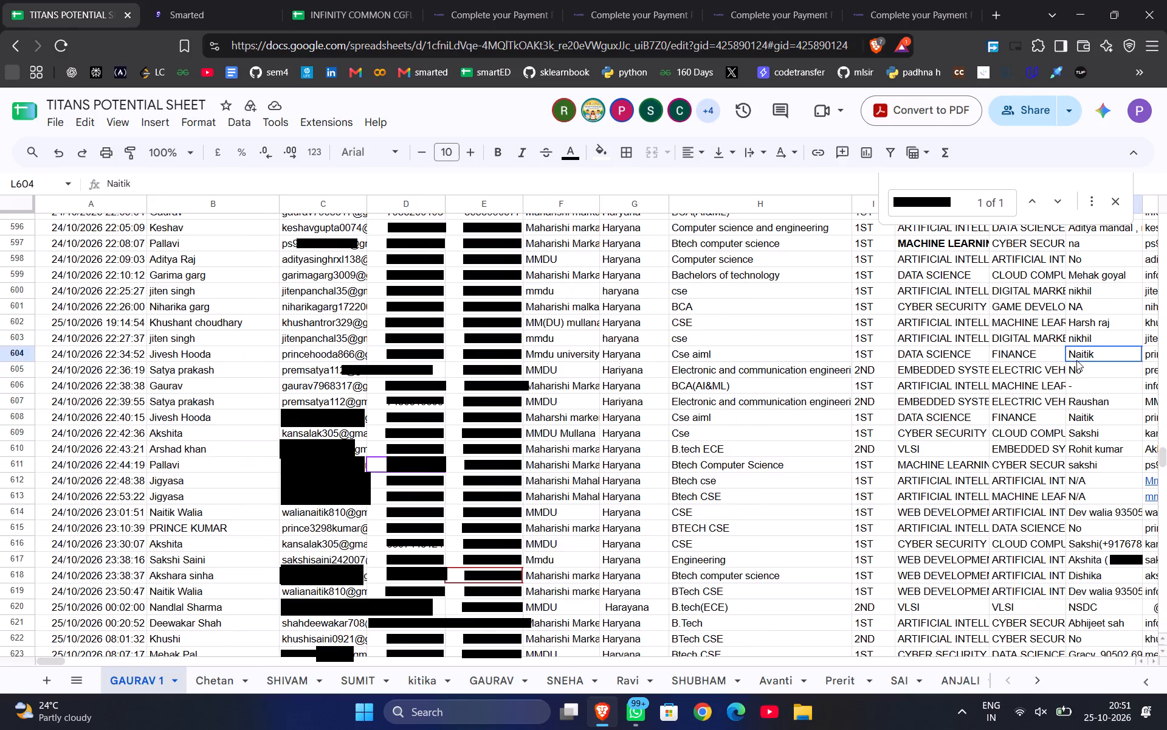
scroll(1076, 360, left, 2)
click(1130, 356)
scroll(1130, 356, left, 1)
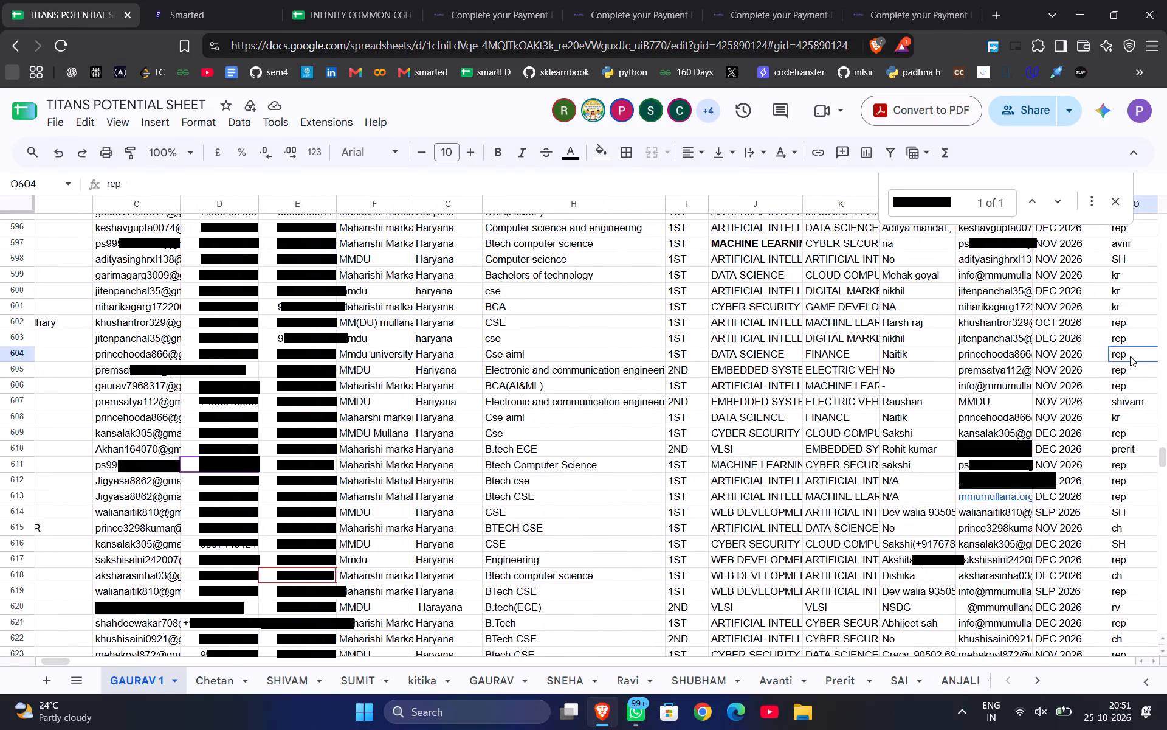
scroll(1130, 356, left, 2)
click(1130, 356)
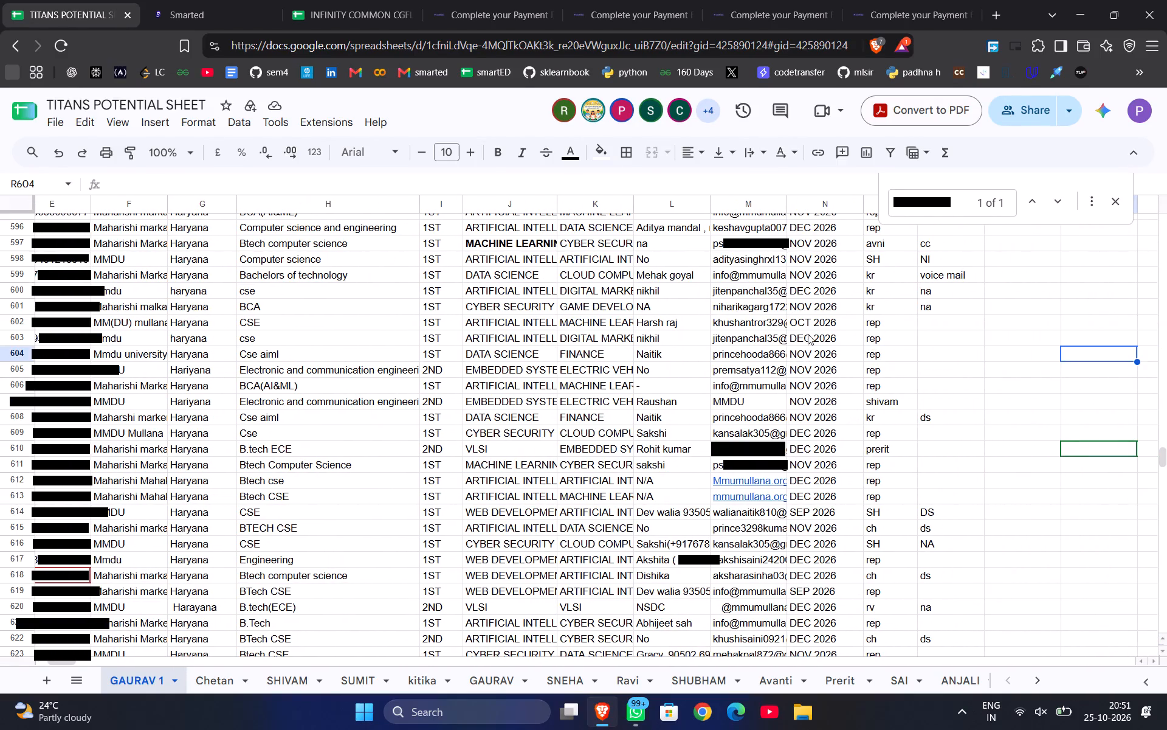
click(893, 353)
scroll(893, 353, right, 7)
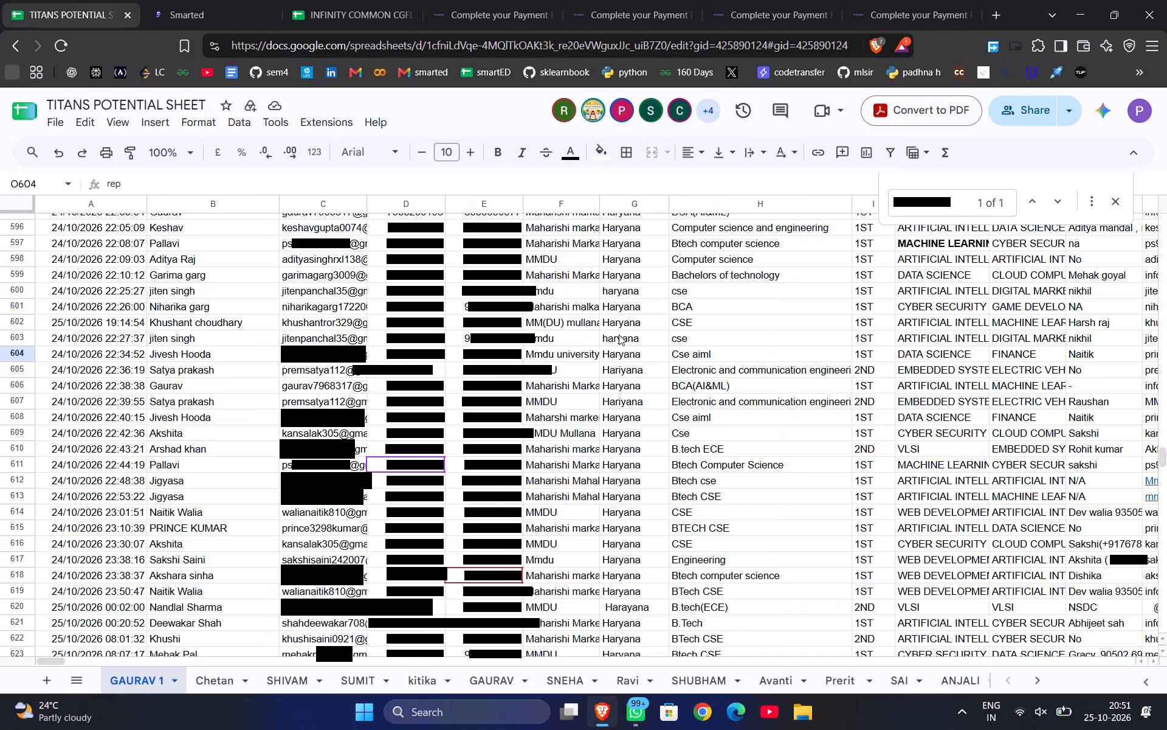
Search the sheet for row 604's column D contact number, go to the next match and check that row's assignee and remark.
click(405, 355)
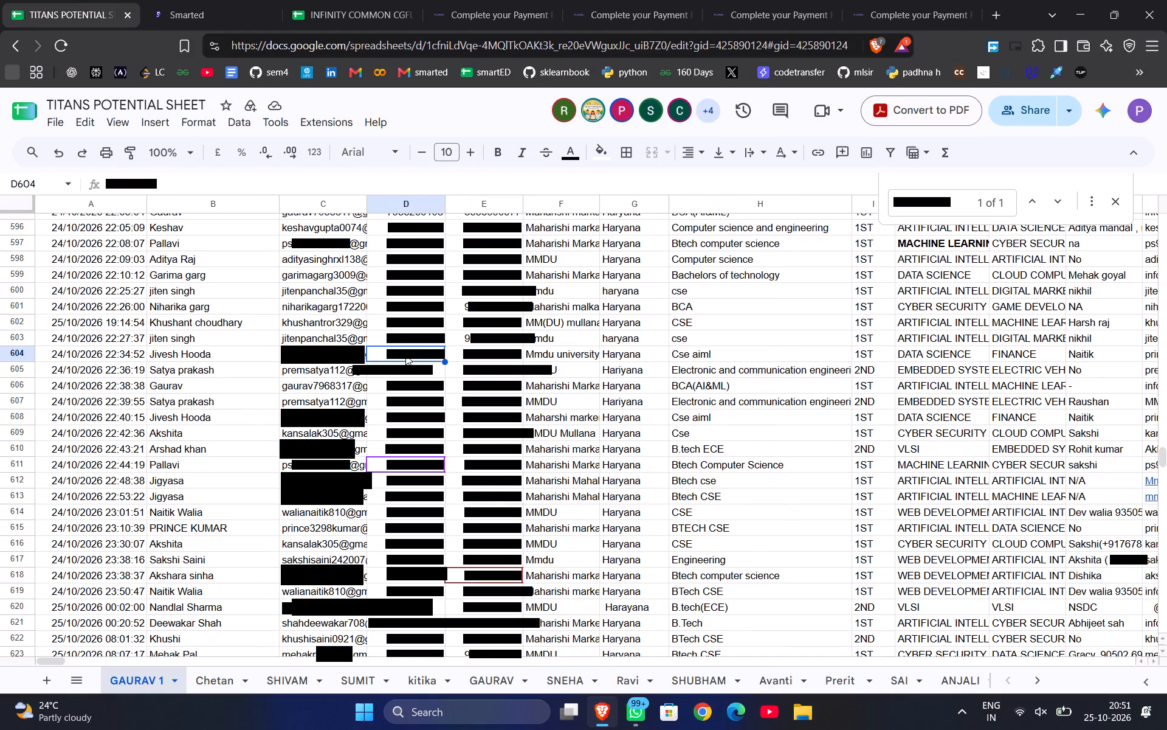
key(ctrl+c)
key(ctrl+f)
key(ctrl+v)
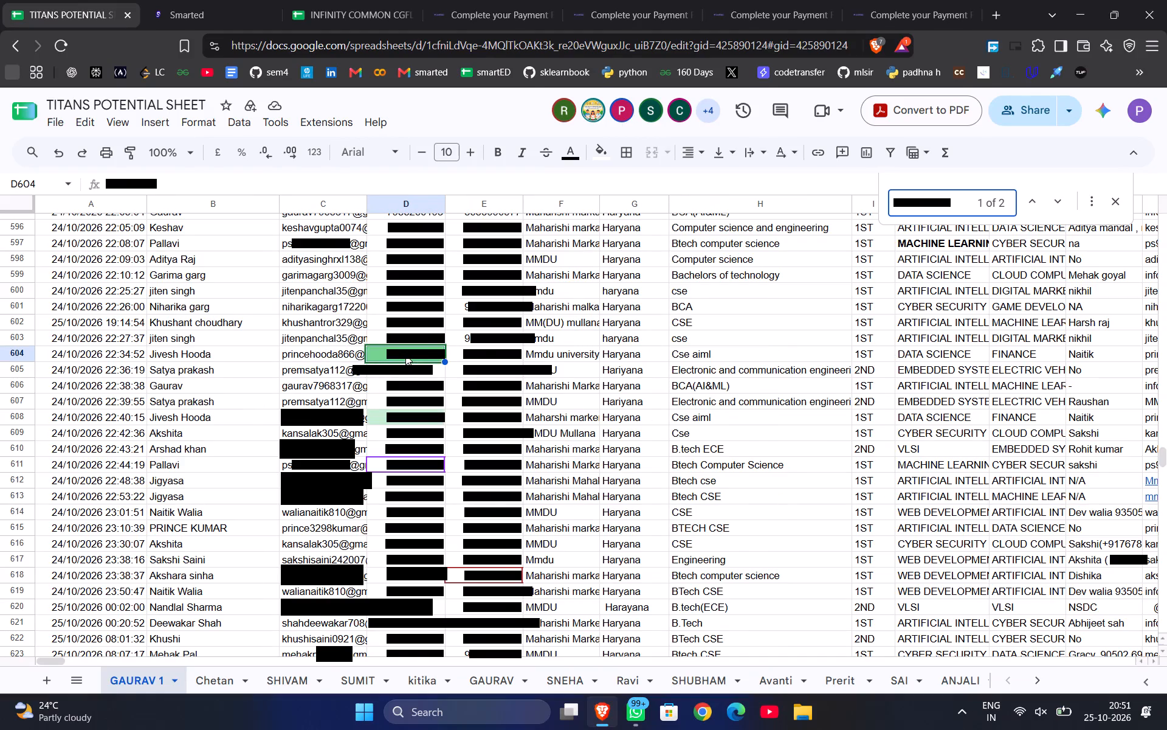
key(Return)
scroll(405, 355, left, 3)
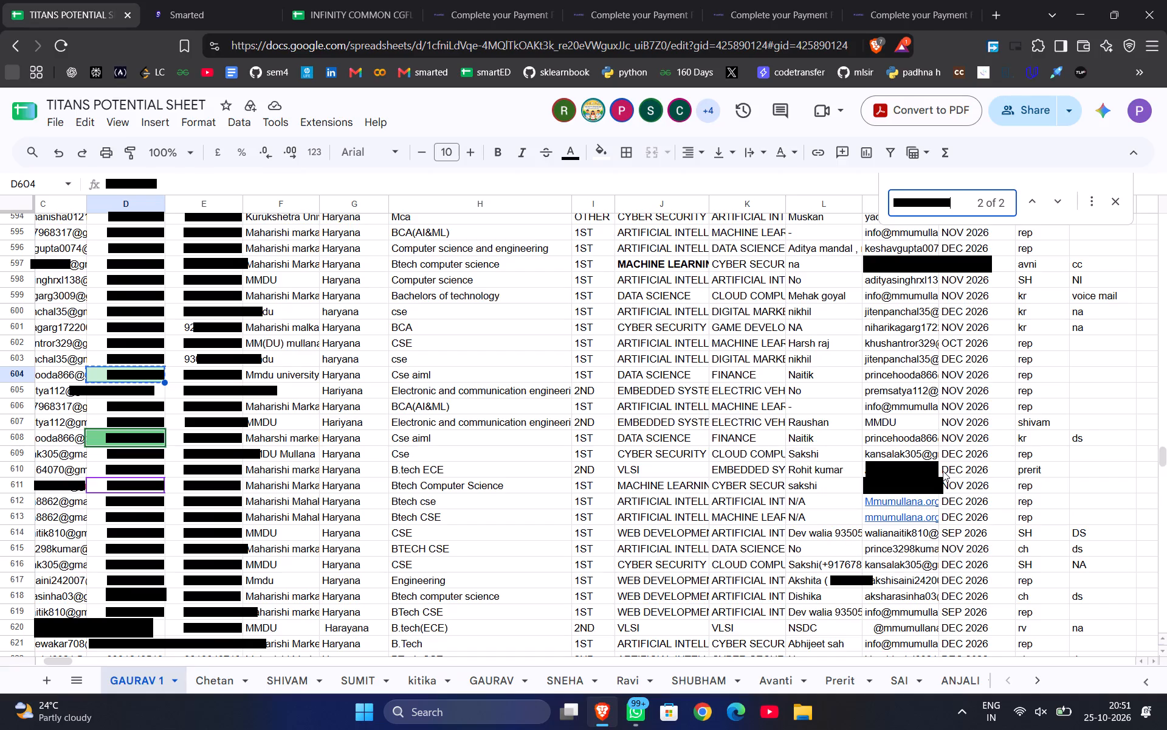
Browse the October 25 entries down to row 643 and examine that row's assignee cell, column P remark cell and student details.
scroll(943, 471, down, 2)
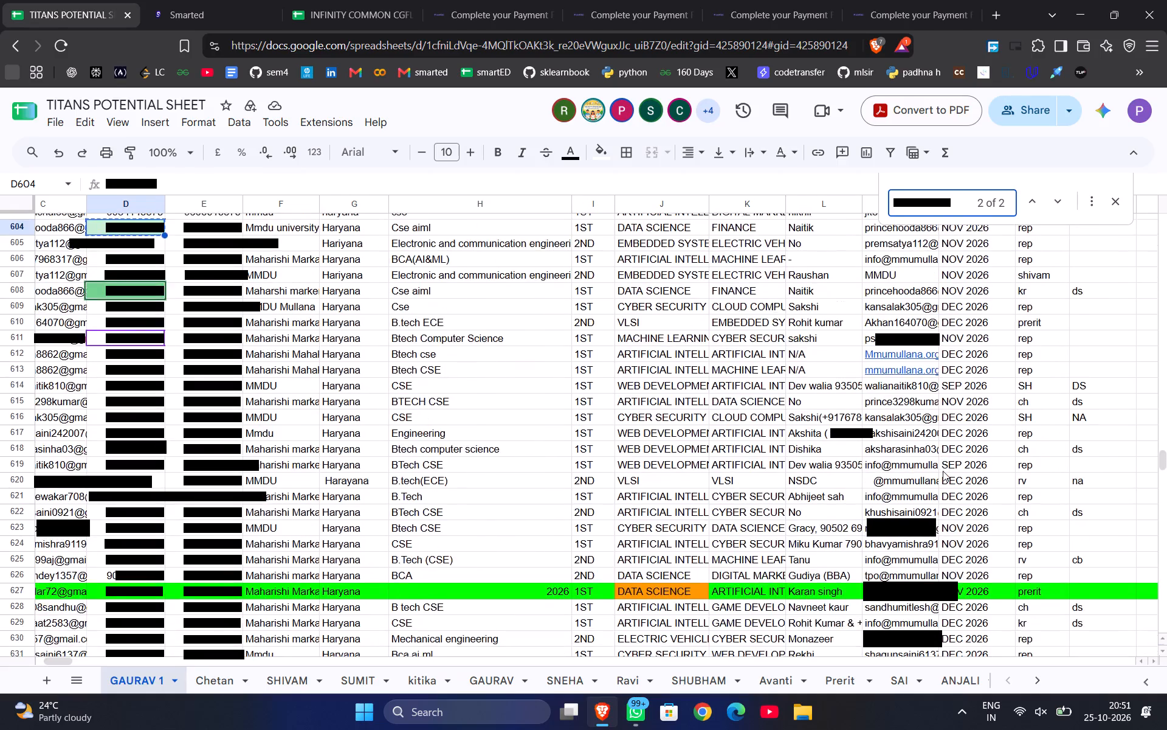
scroll(943, 471, down, 1)
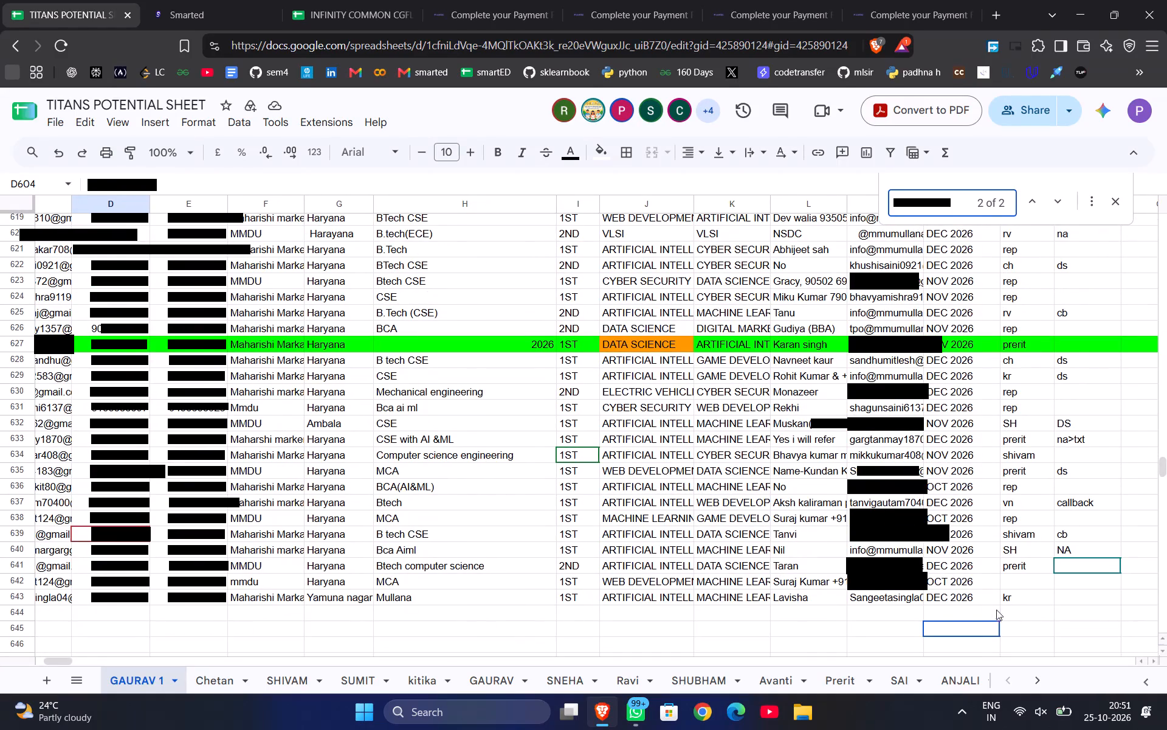
click(1024, 602)
scroll(1024, 602, right, 7)
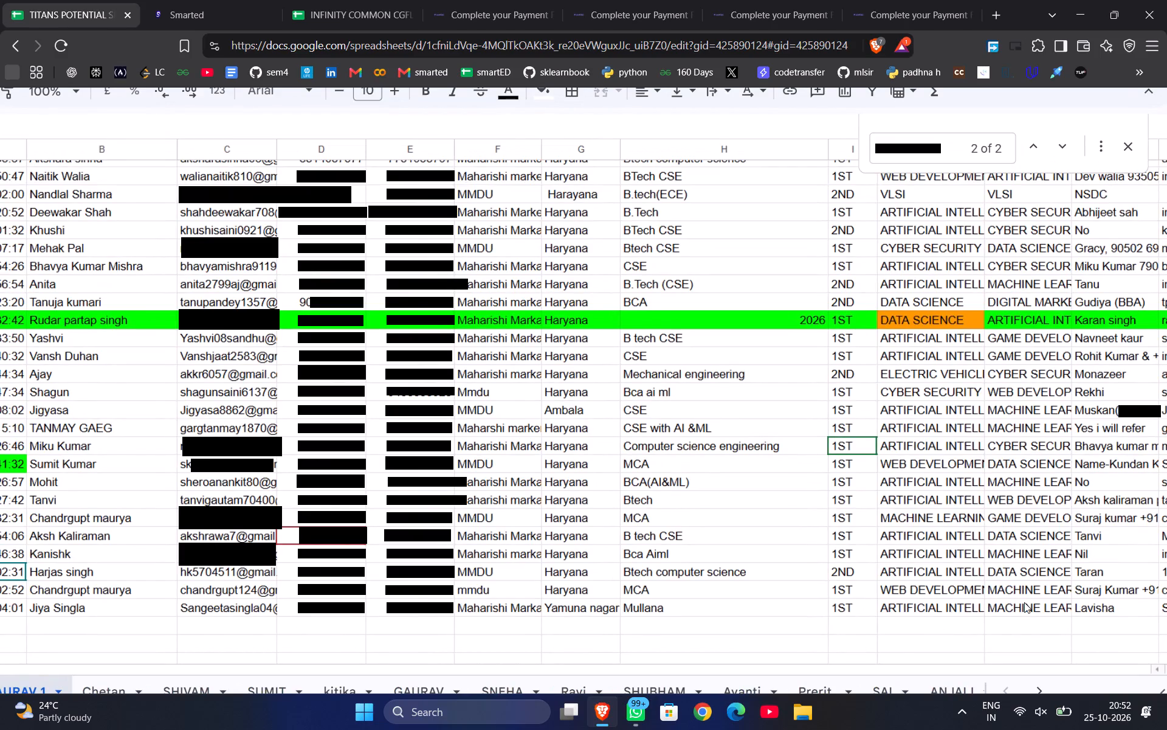
scroll(1024, 602, down, 1)
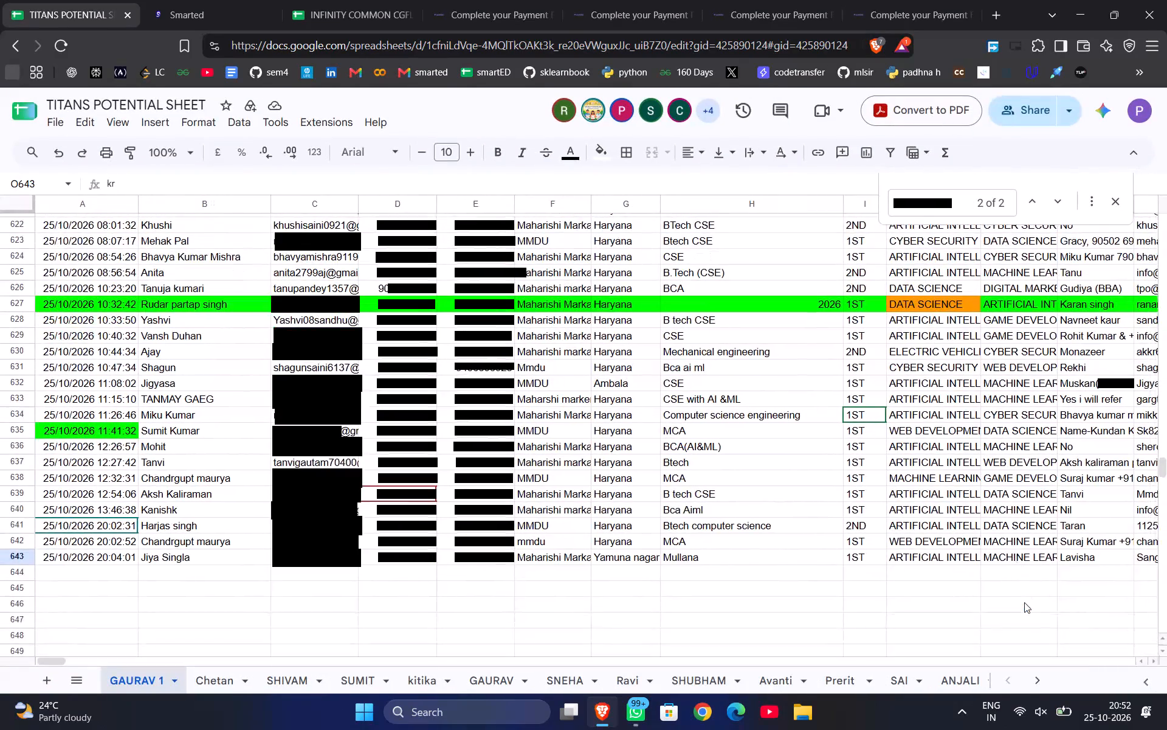
scroll(1024, 602, down, 1)
scroll(1024, 602, left, 4)
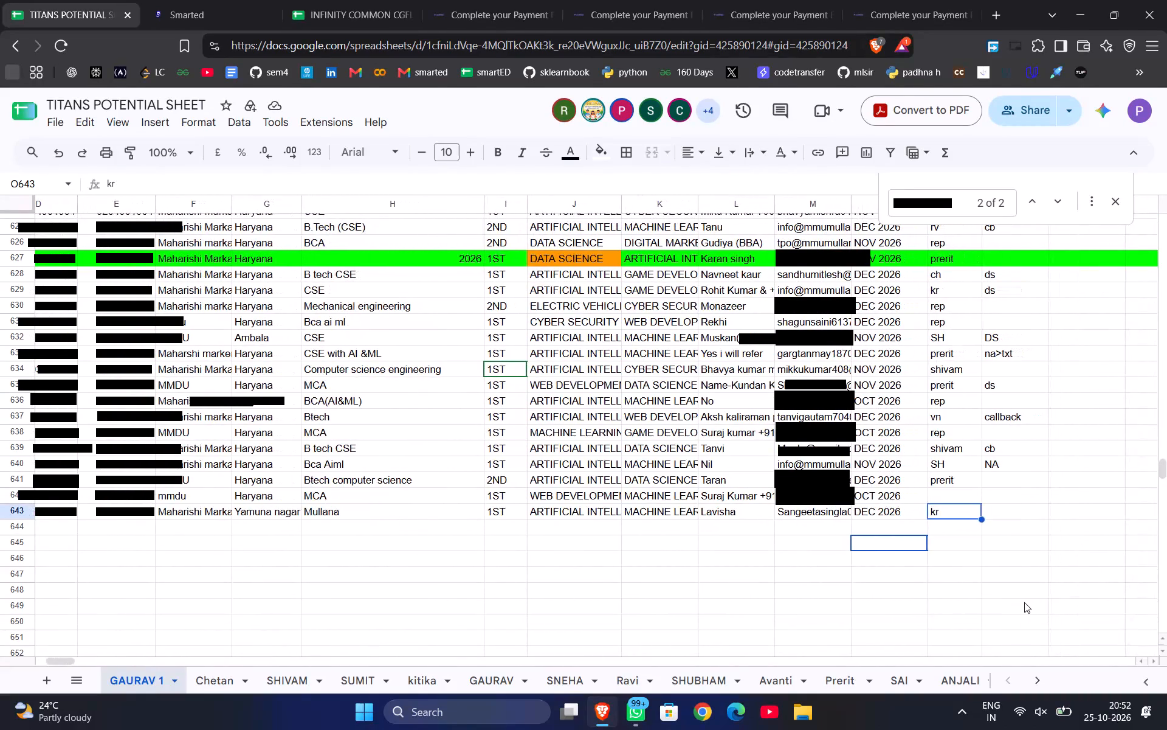
click(1007, 514)
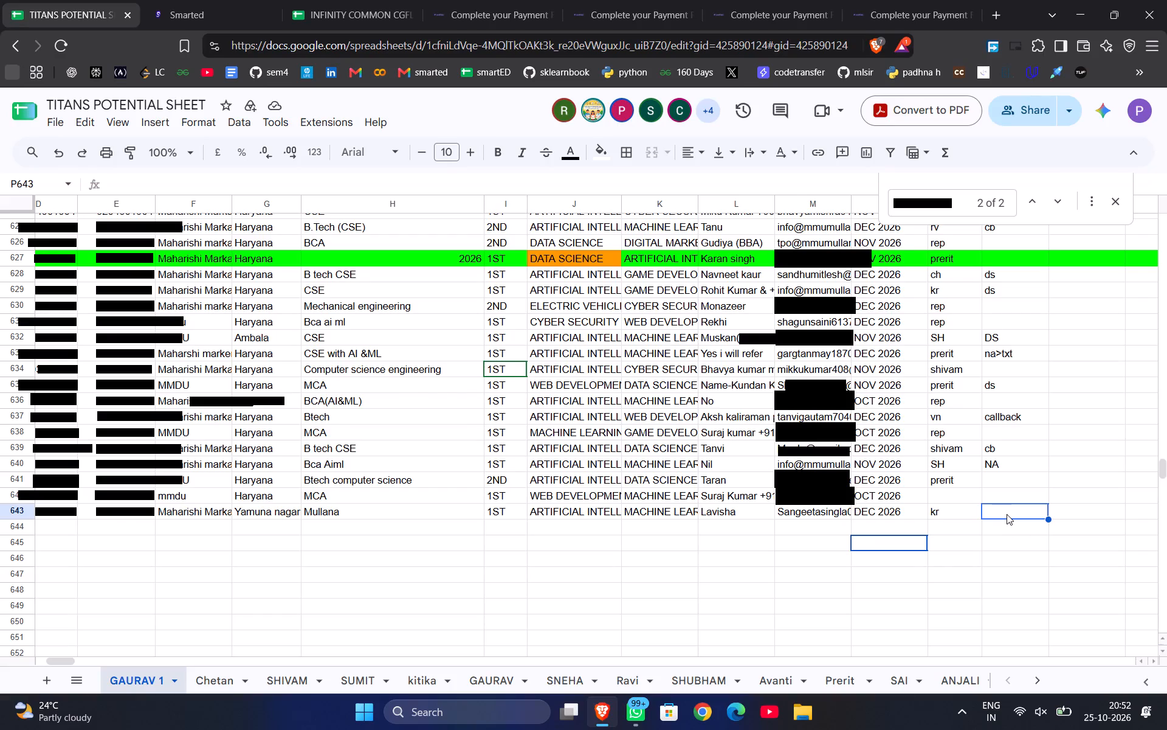
scroll(1007, 514, right, 7)
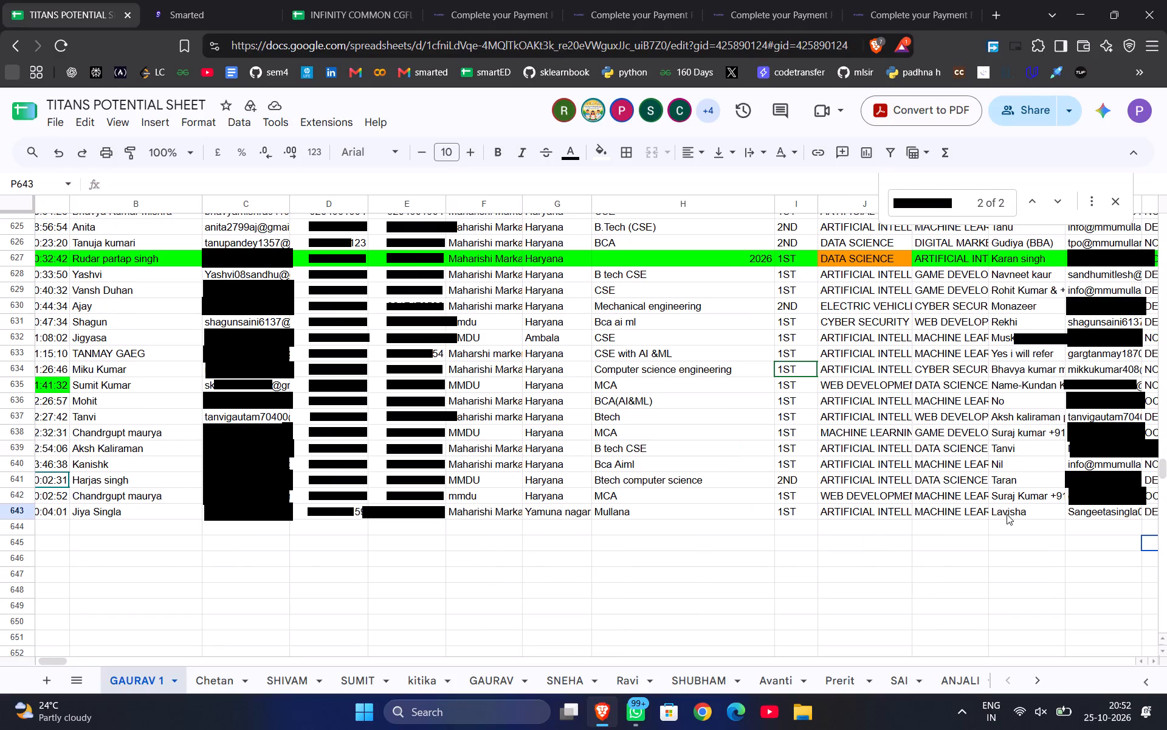
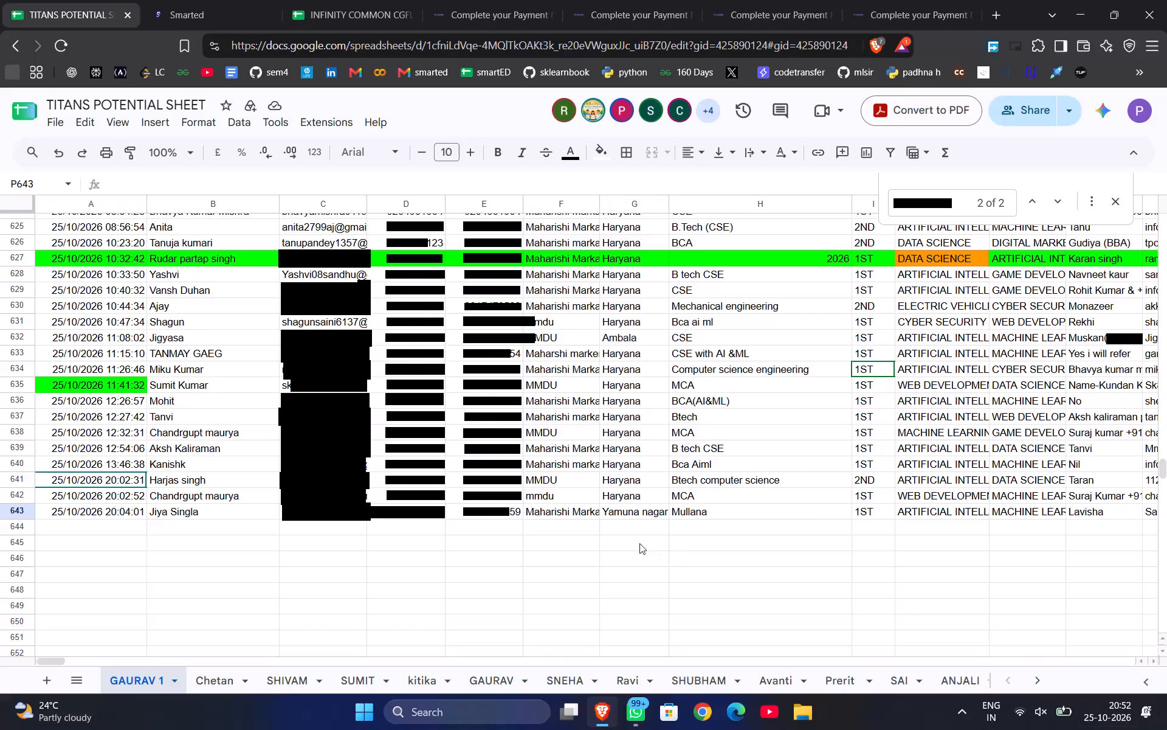
Examine row 643's column H entry and column M e-mail cell, and compare the assignees and remarks of the October 25 entries.
click(727, 506)
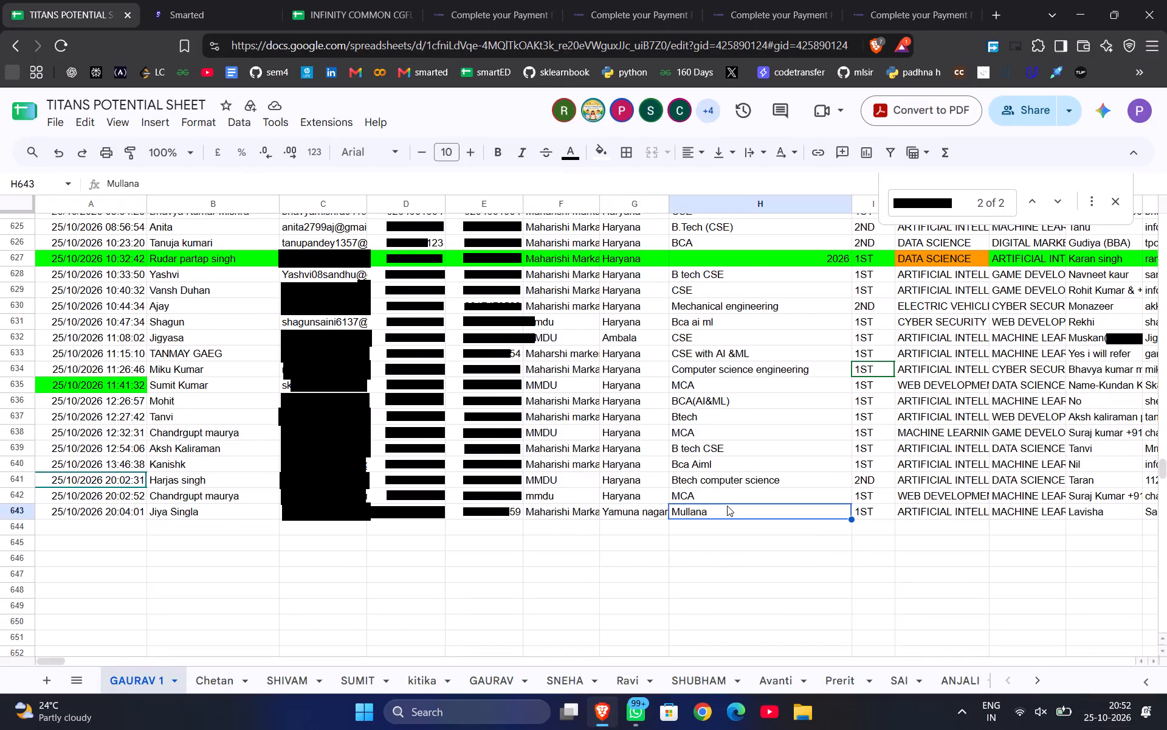
scroll(727, 506, up, 1)
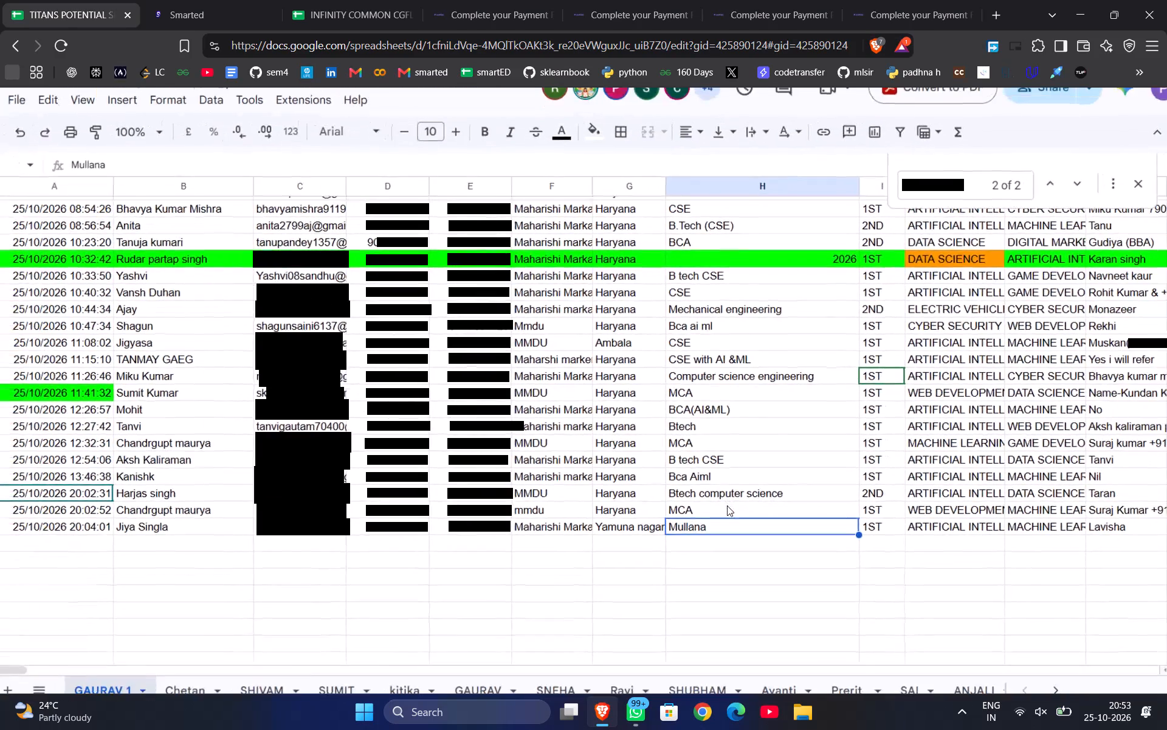
scroll(727, 506, up, 1)
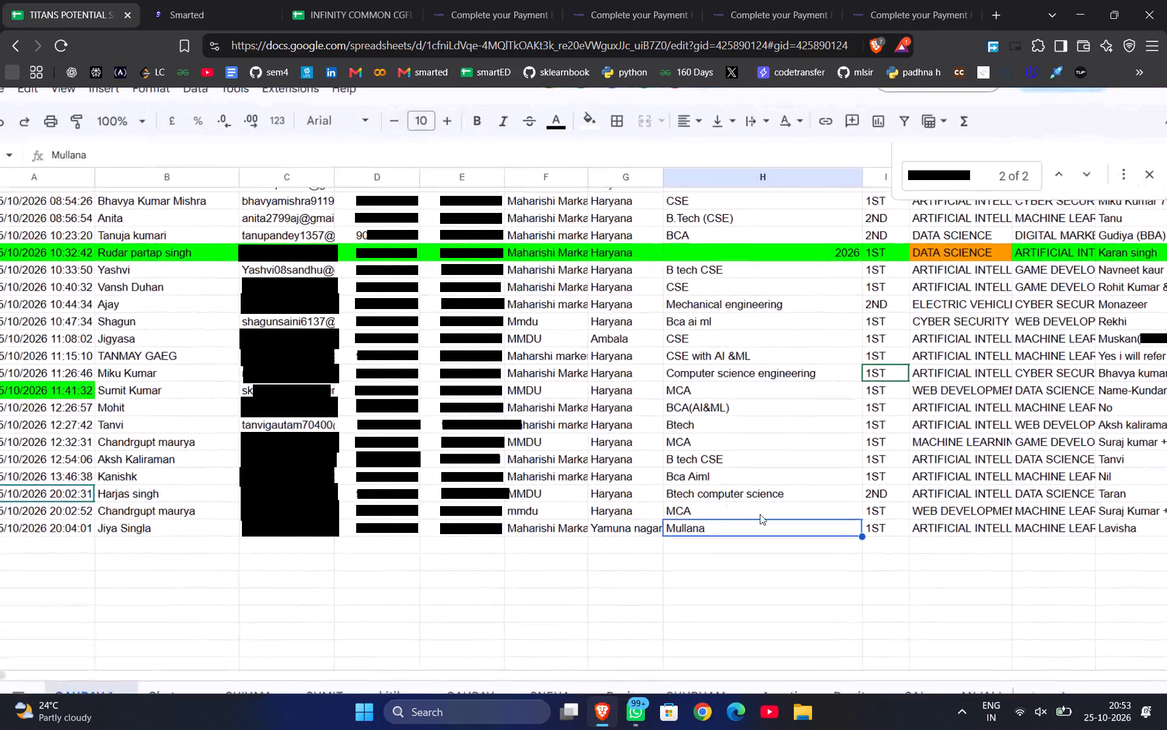
scroll(832, 498, left, 2)
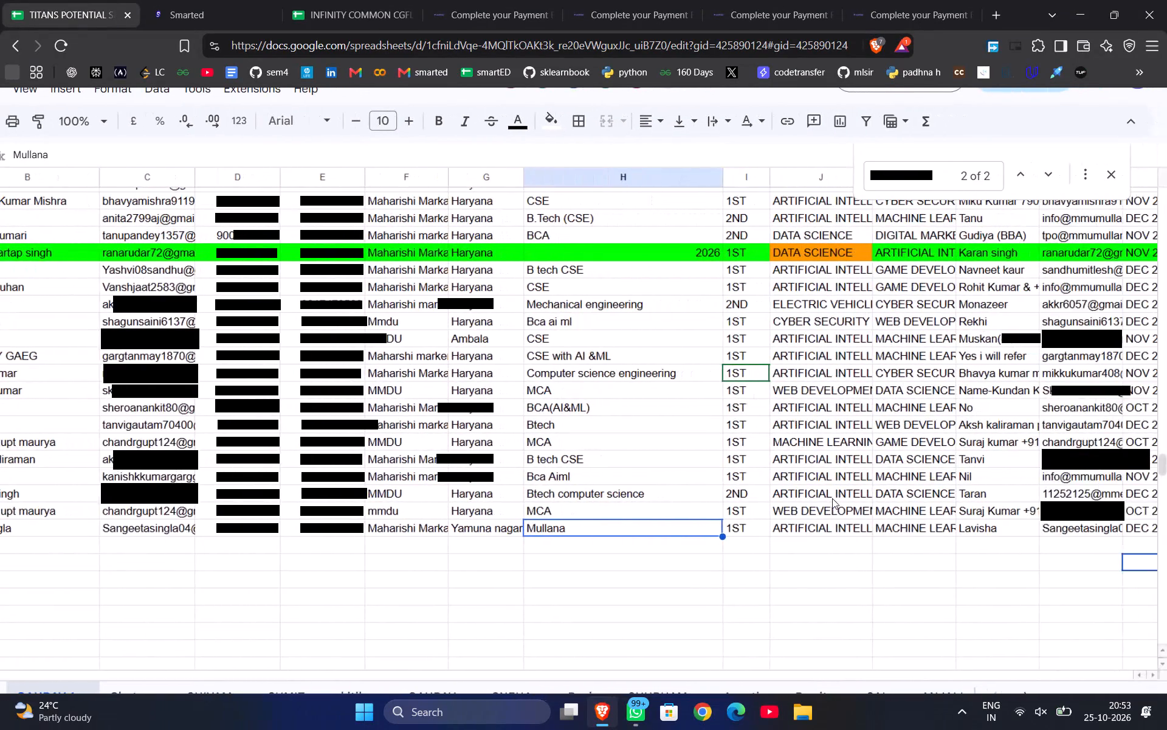
scroll(832, 498, left, 4)
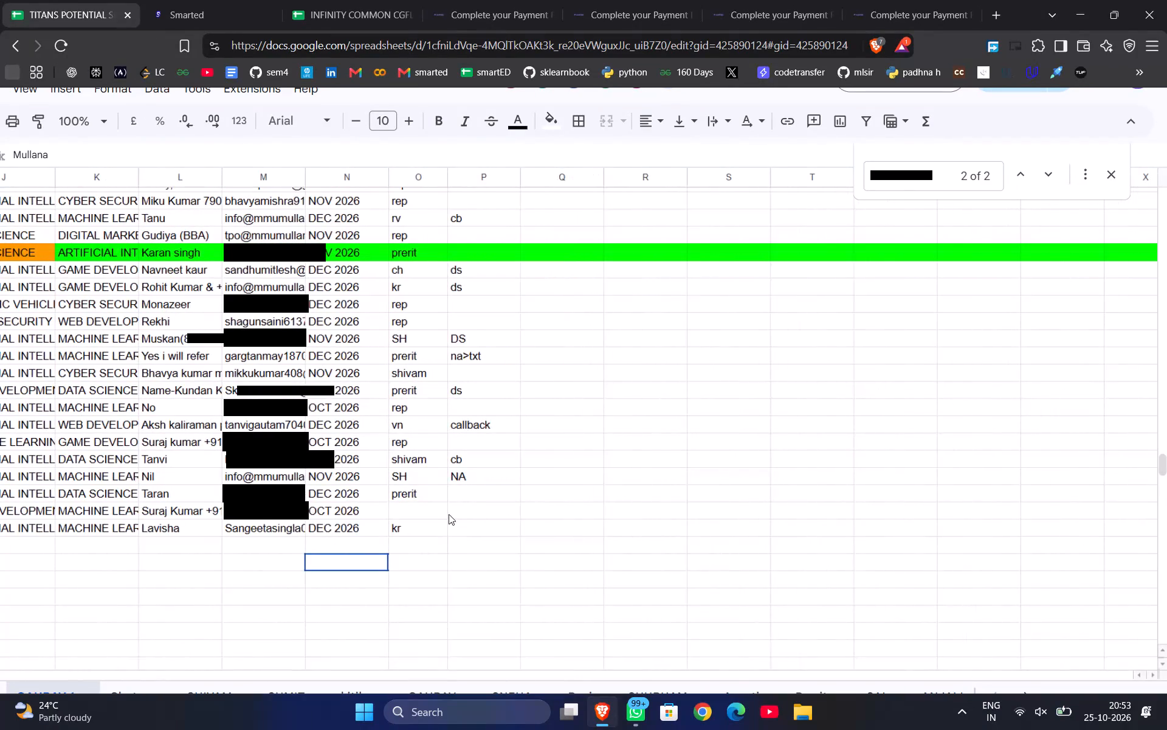
click(279, 527)
scroll(279, 527, right, 6)
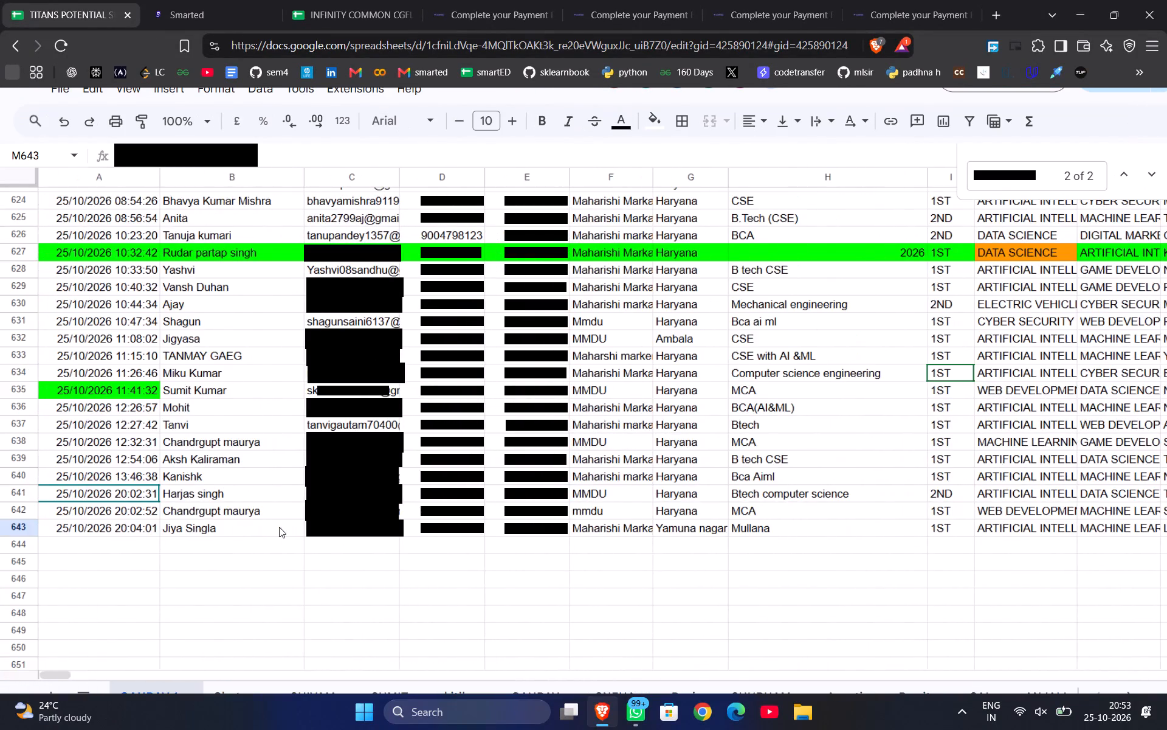
scroll(279, 527, right, 5)
scroll(279, 527, left, 2)
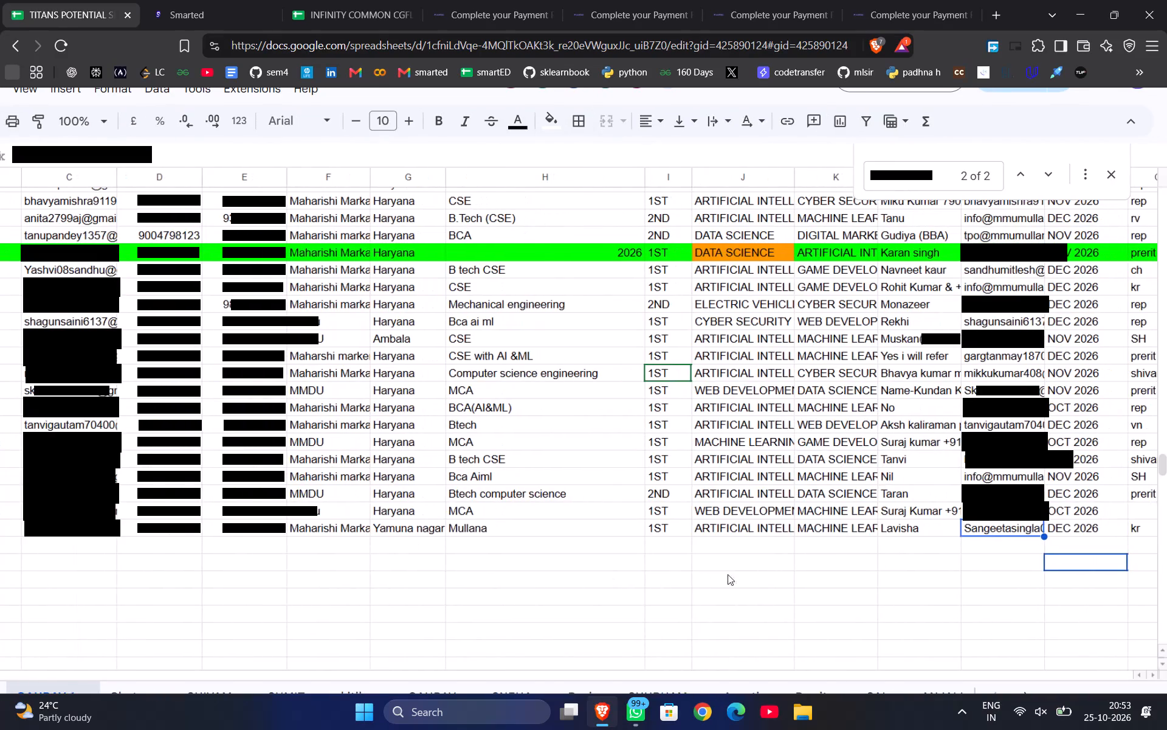
scroll(995, 461, up, 1)
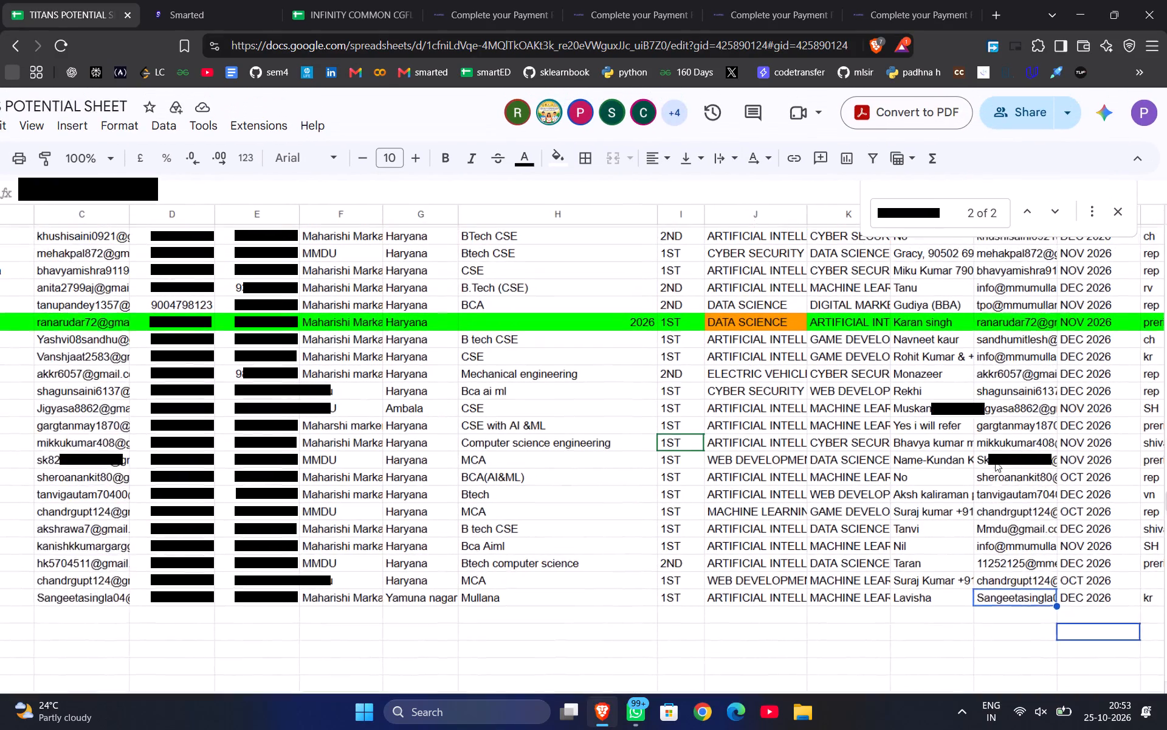
scroll(995, 461, up, 1)
scroll(995, 461, left, 4)
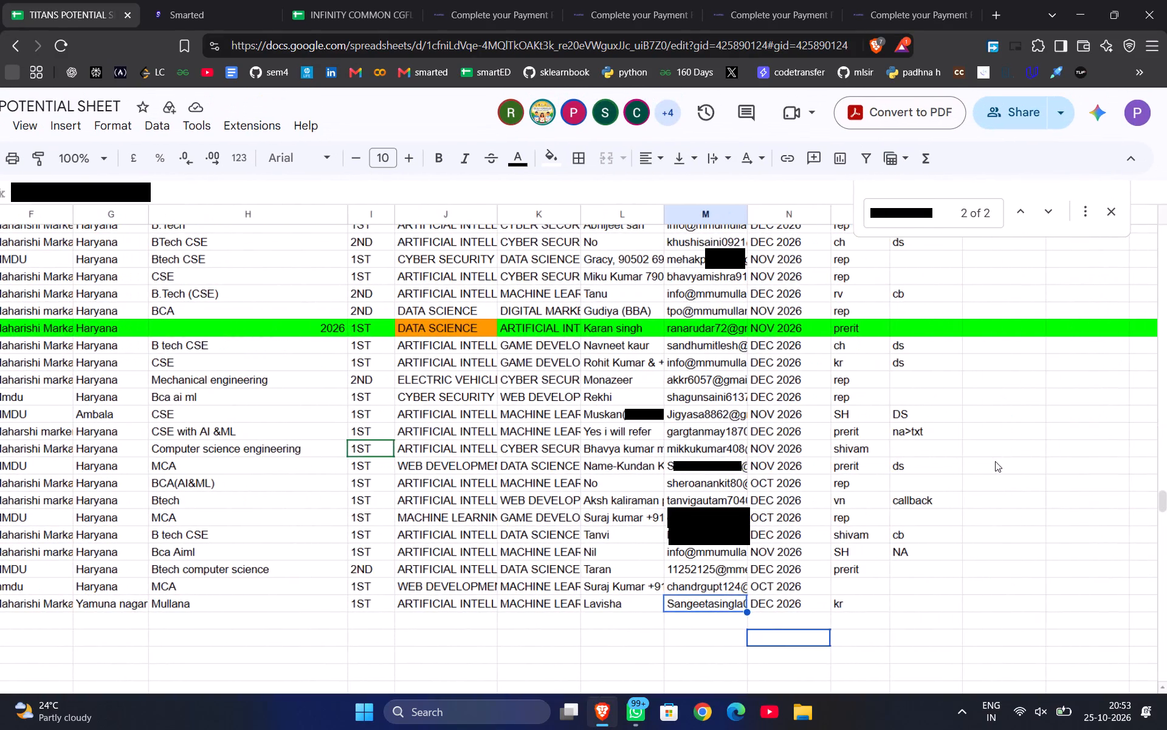
scroll(697, 472, right, 1)
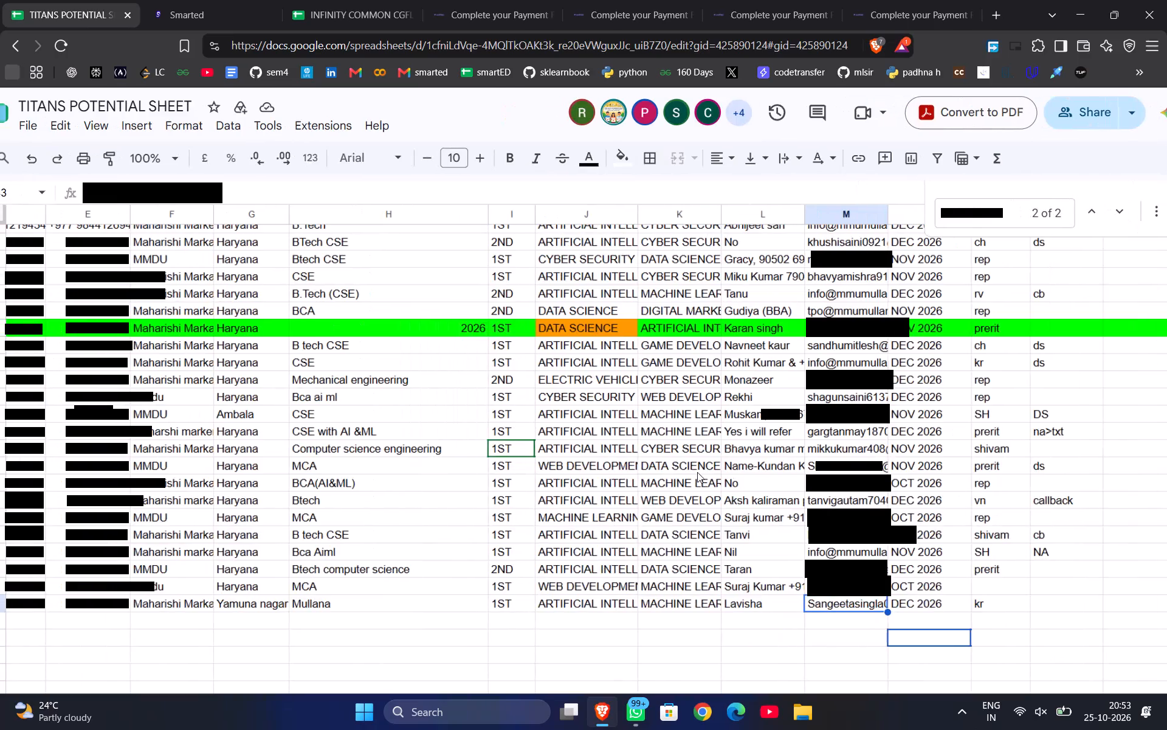
scroll(697, 472, right, 5)
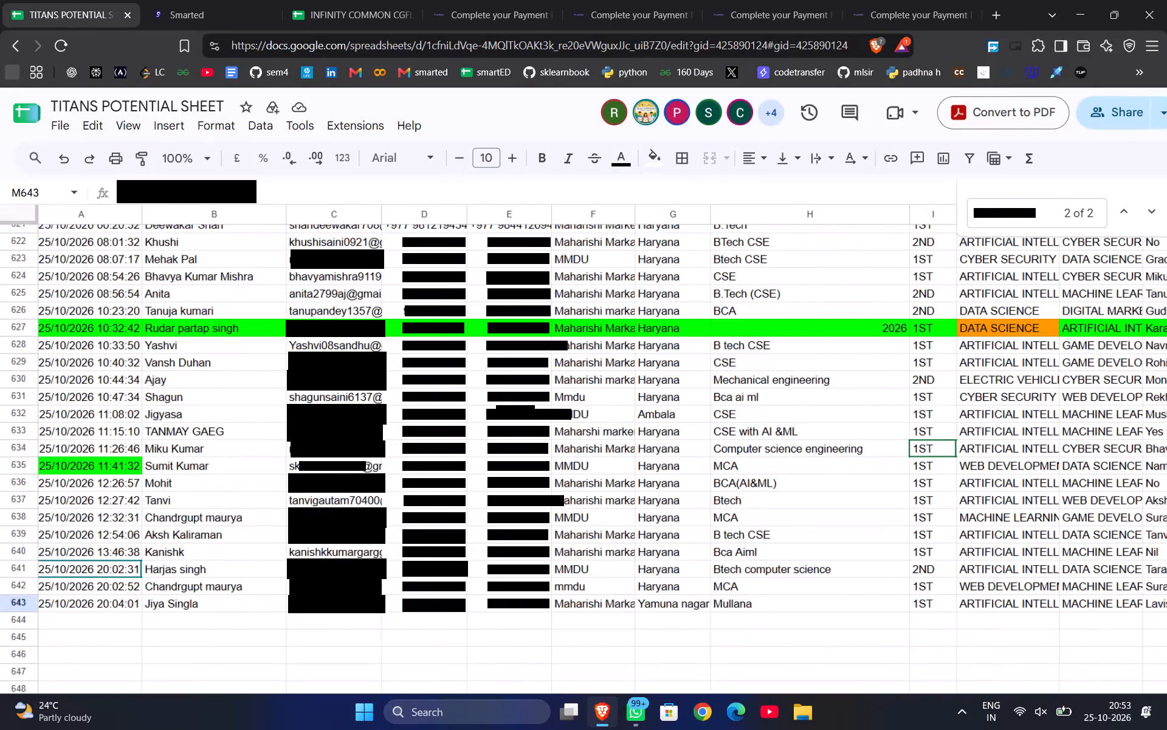
Check row 643's column D contact number and column J course choice, along with the assignees and remarks of the newest entries.
click(452, 600)
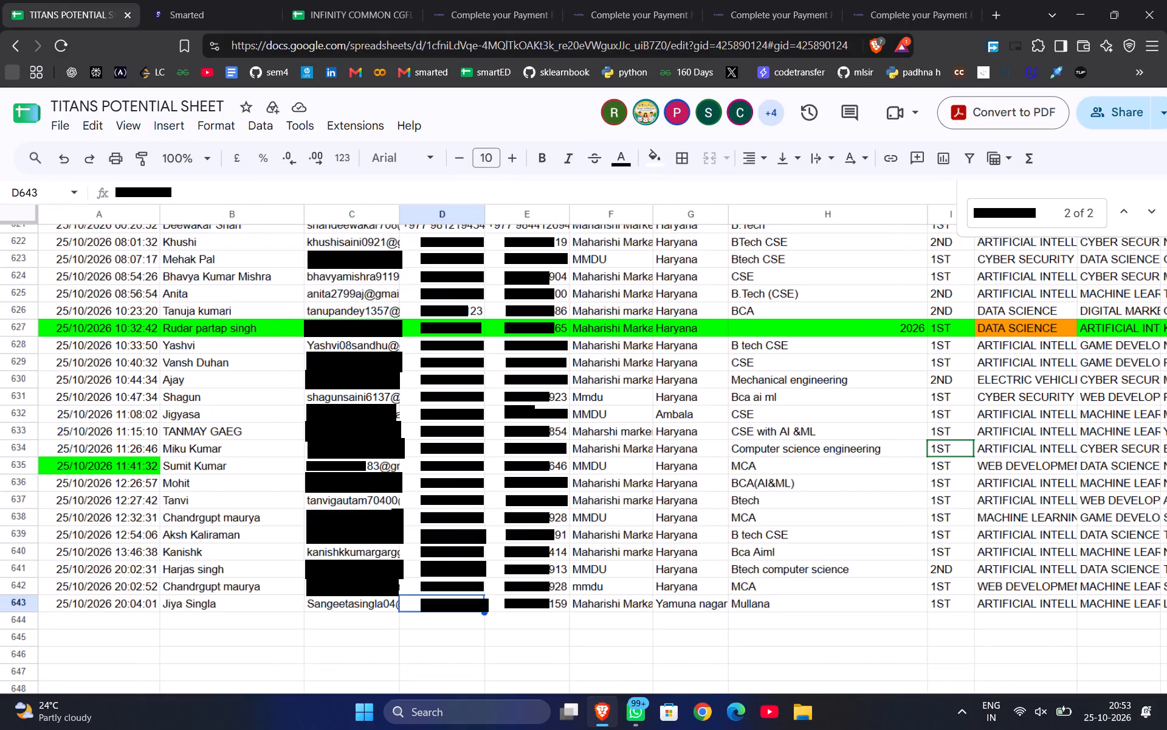
click(1019, 605)
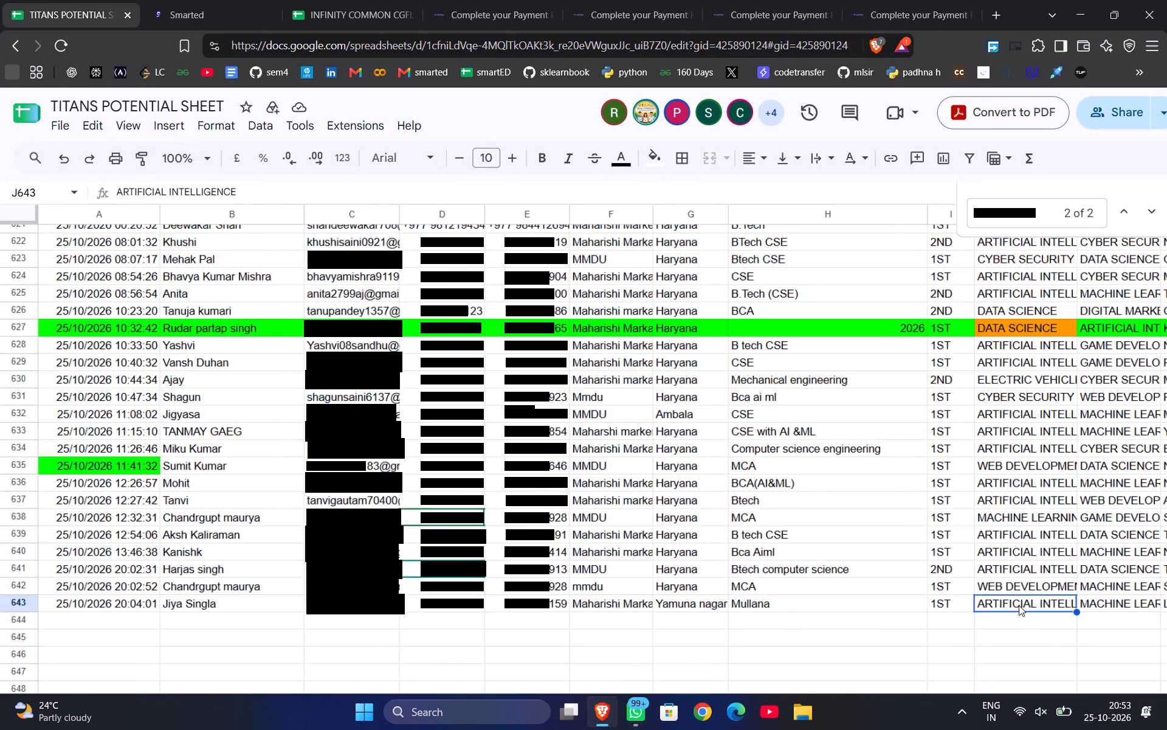
scroll(1019, 605, left, 2)
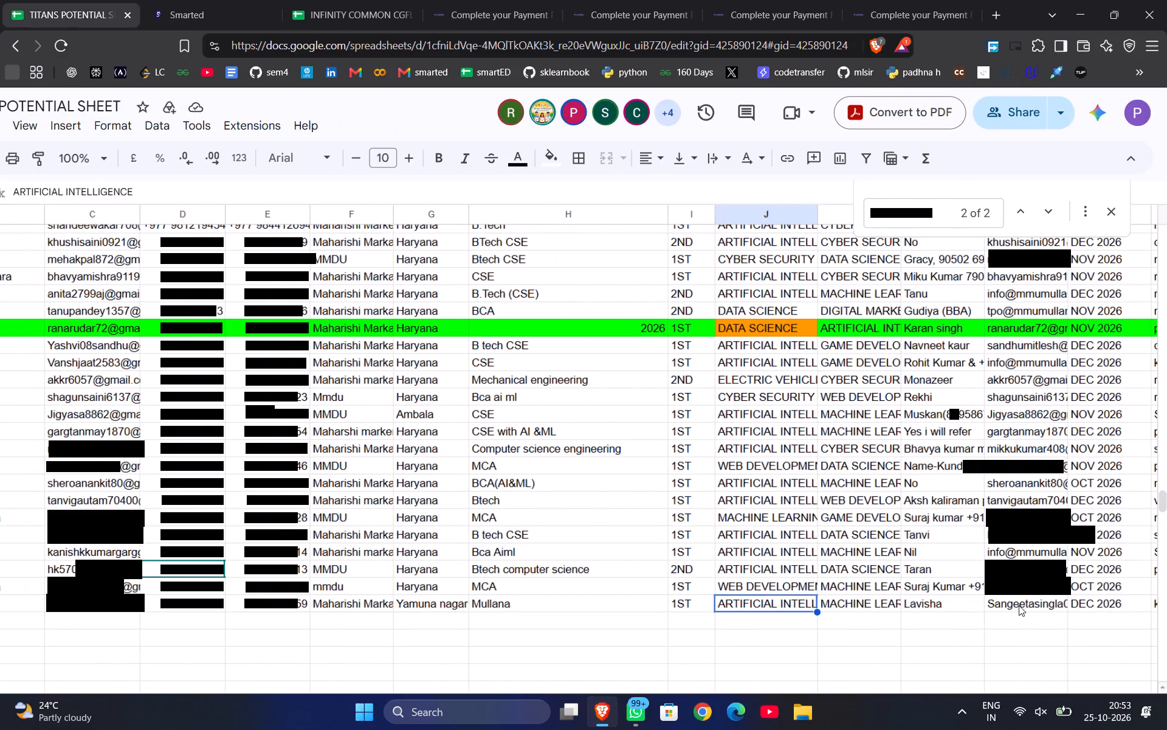
scroll(1019, 605, left, 1)
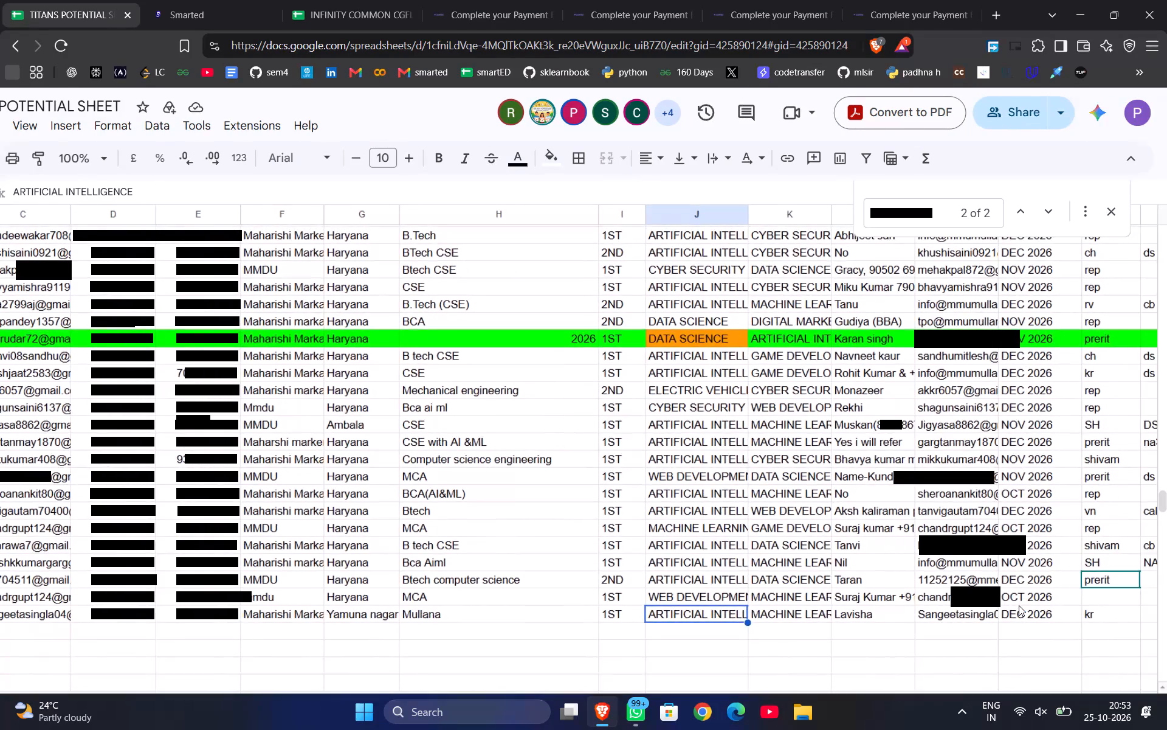
scroll(1019, 605, left, 1)
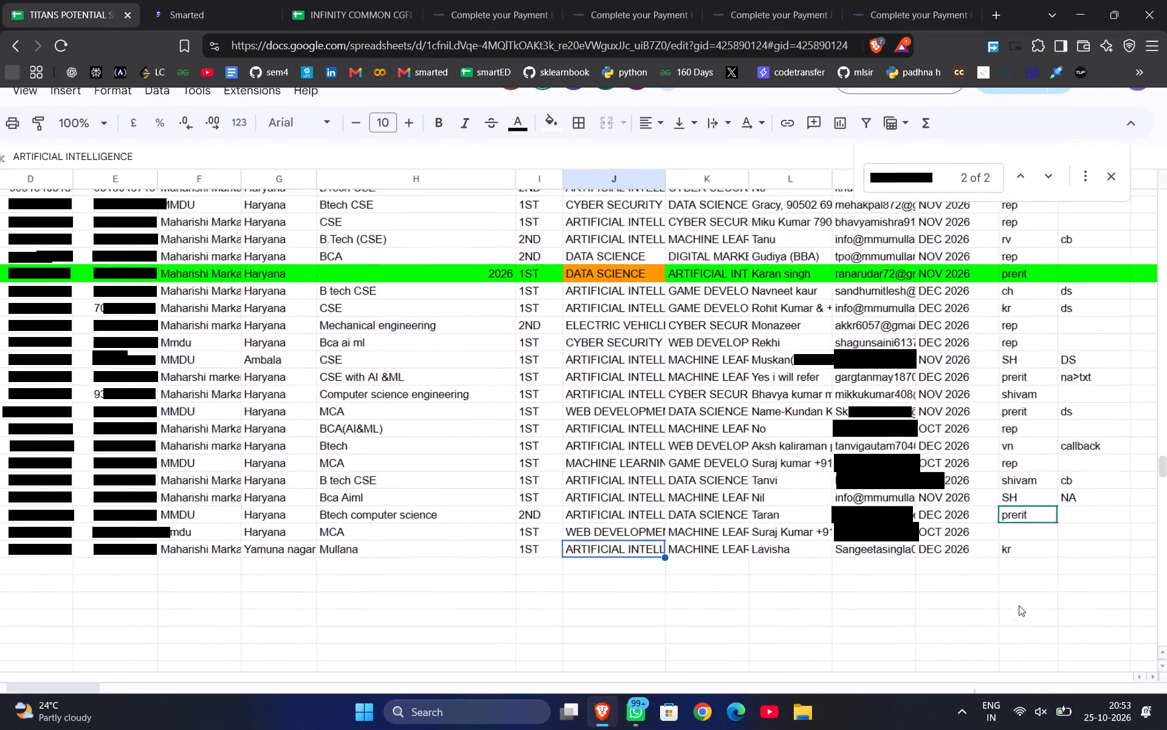
scroll(1019, 605, left, 1)
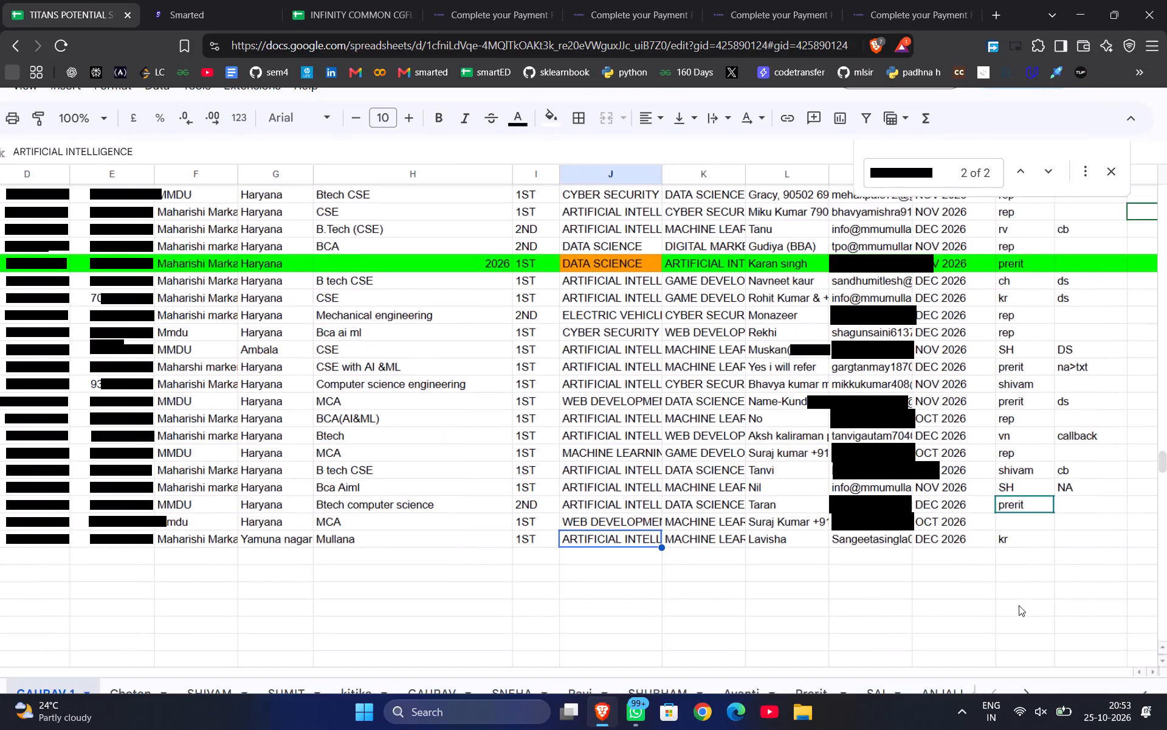
scroll(1019, 605, left, 1)
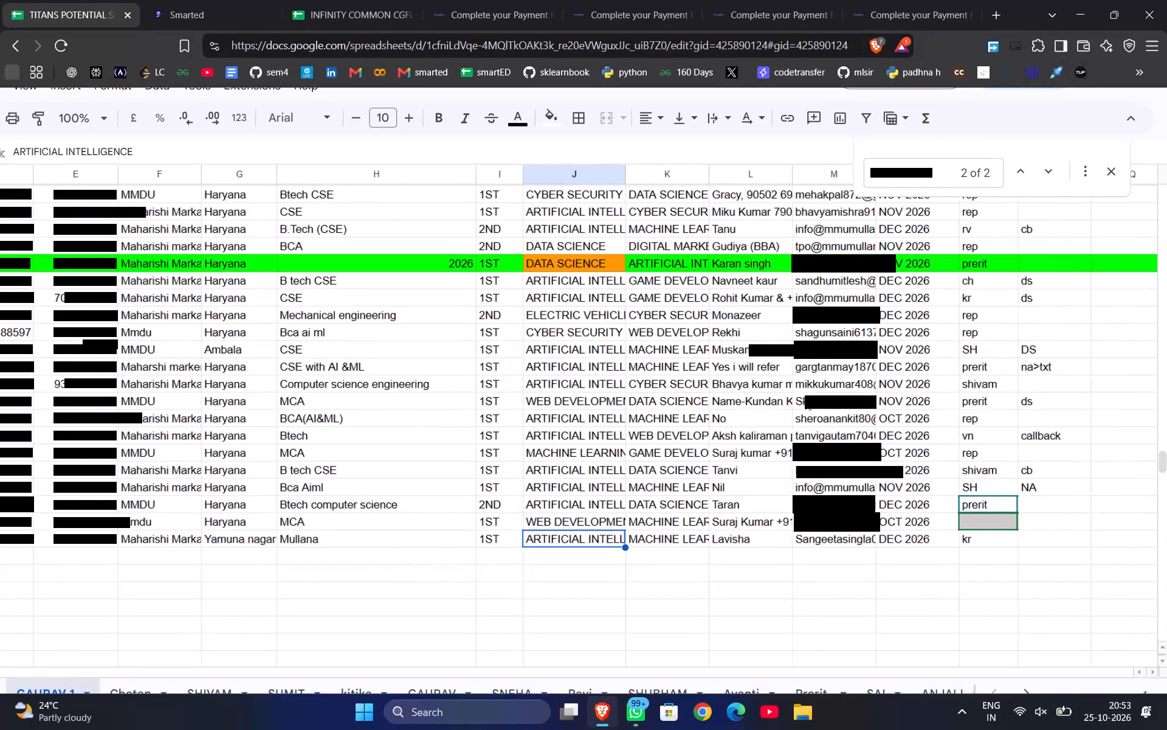
Read the full referral entry in cell L635, and recheck row 643's column J course choice and student details.
drag(743, 366, 751, 399)
click(751, 399)
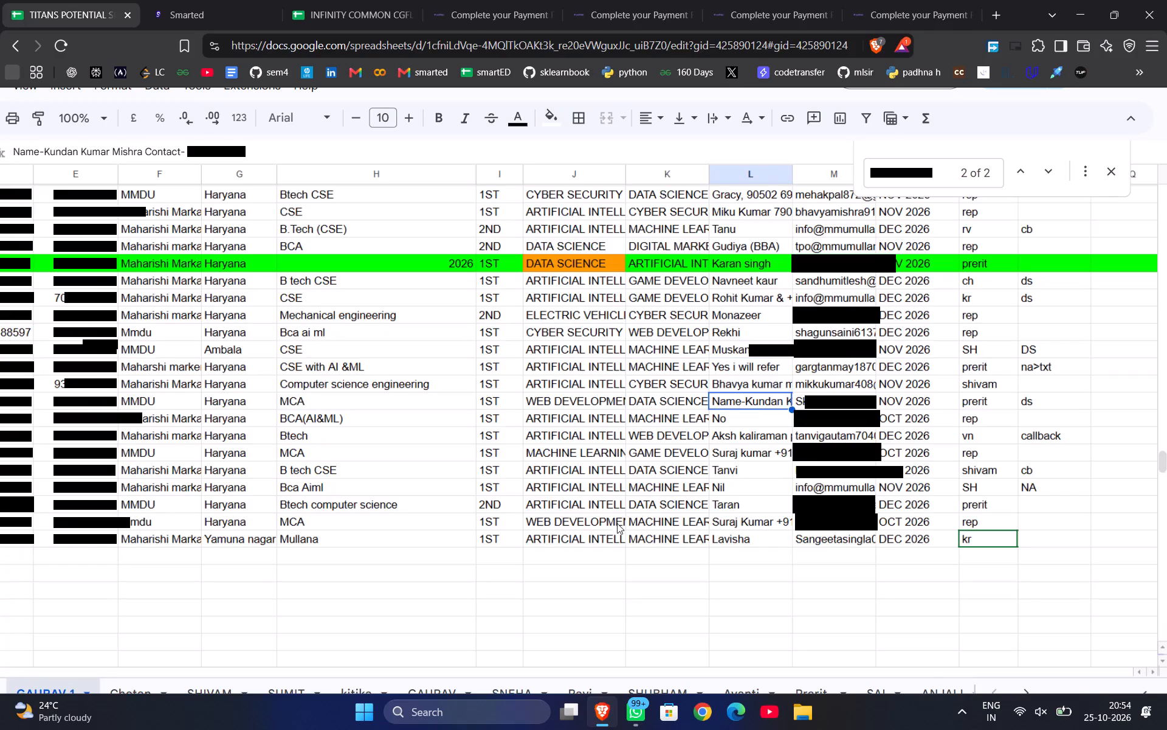
click(596, 537)
scroll(596, 537, right, 1)
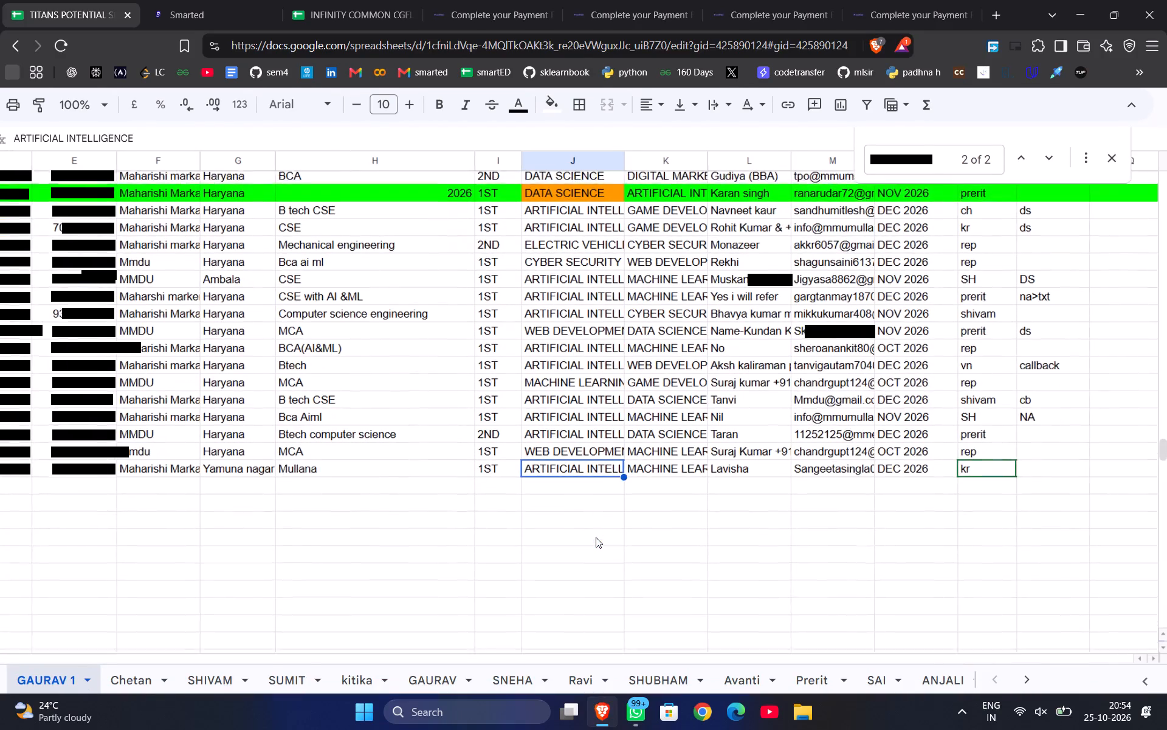
scroll(596, 537, right, 2)
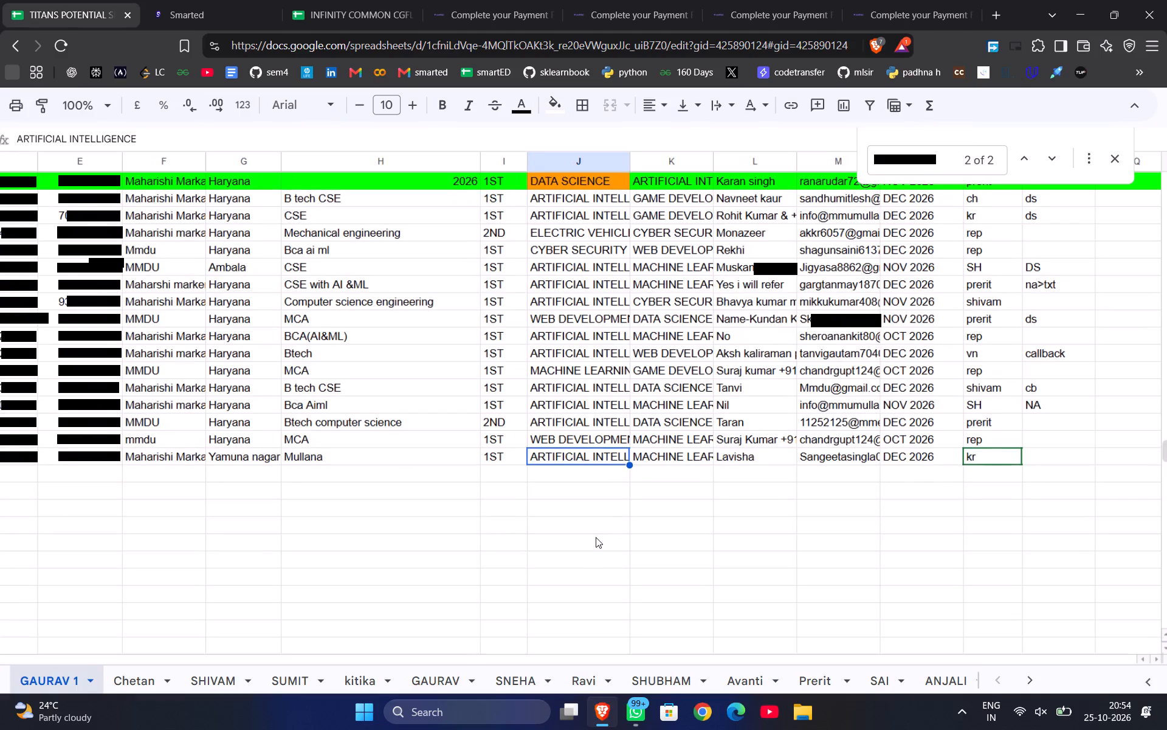
scroll(596, 537, right, 2)
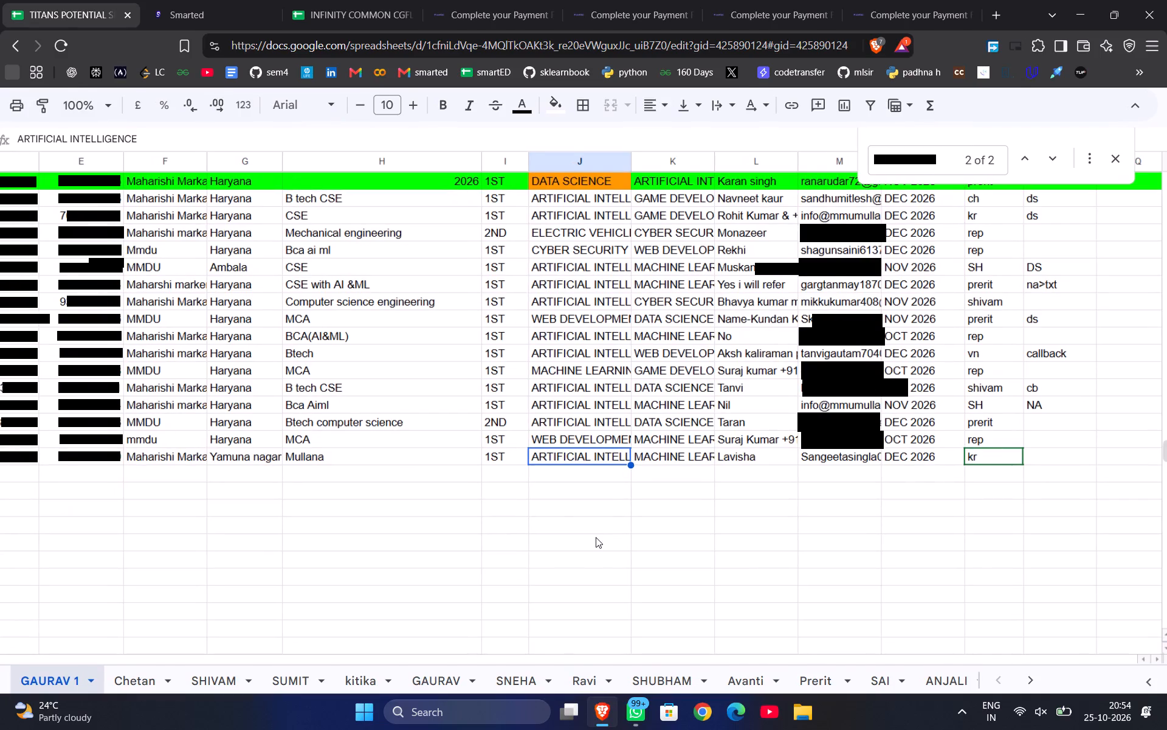
scroll(596, 537, right, 2)
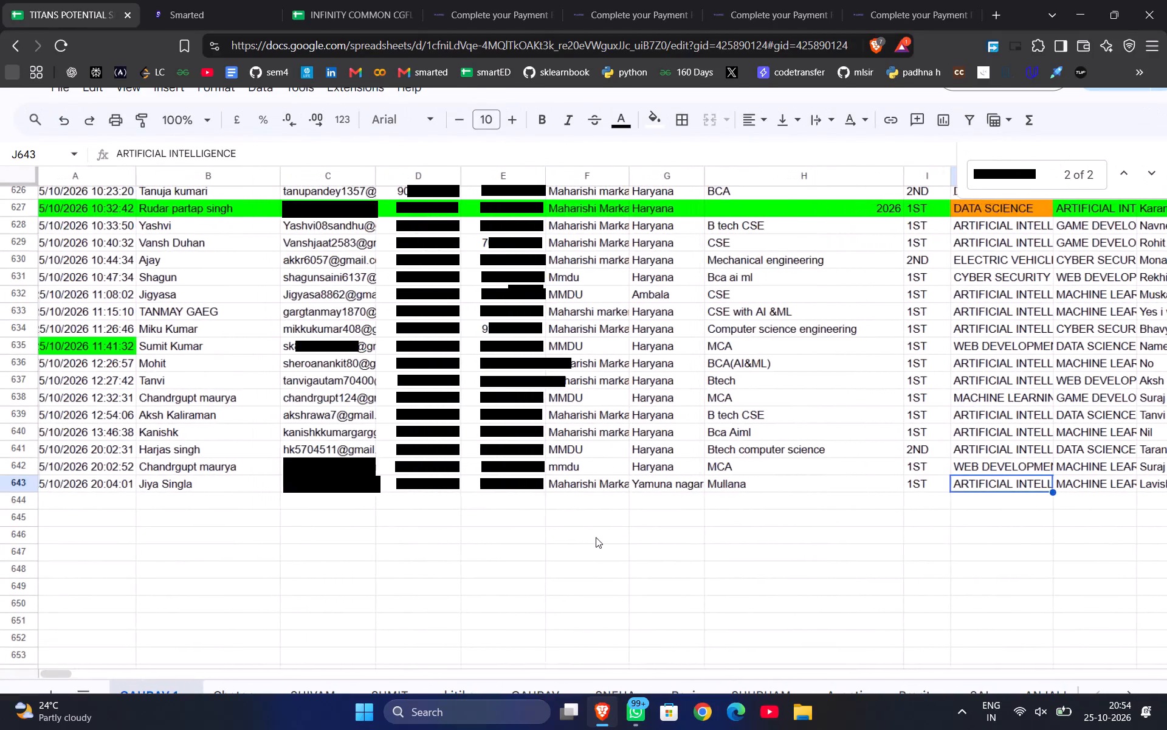
Browse the October 24 and 25 entries between row 643 and row 571, examining student details and highlighted rows.
scroll(596, 537, up, 2)
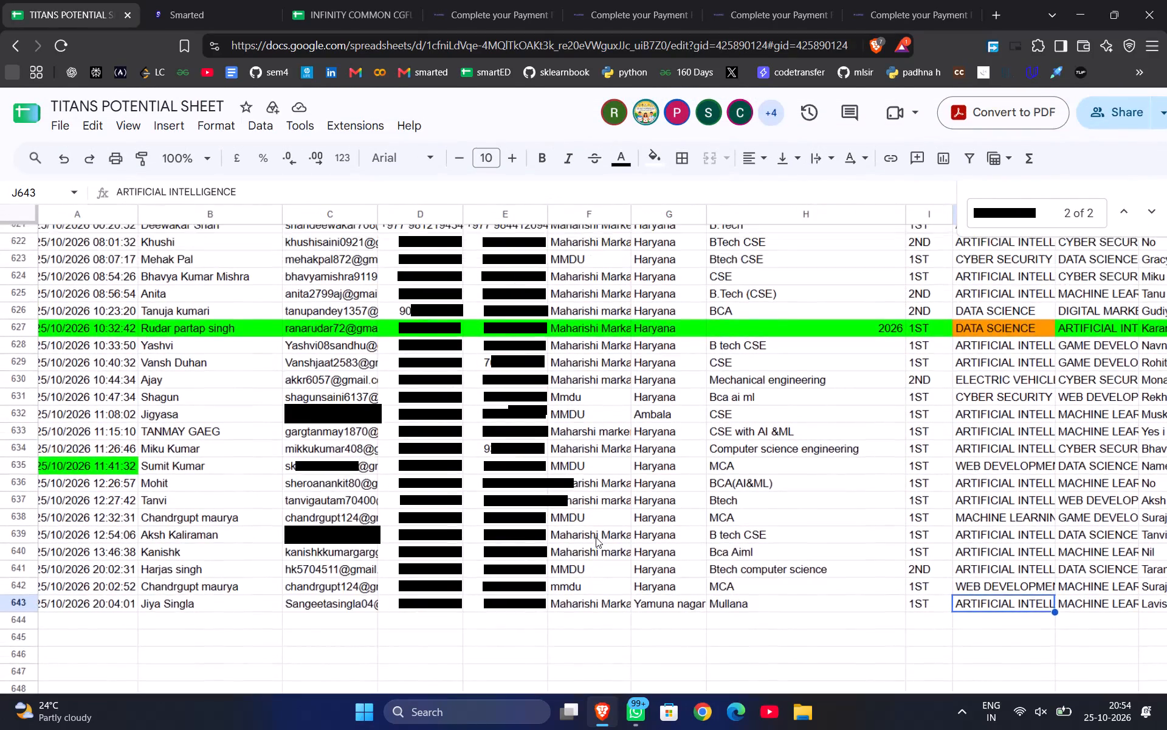
scroll(596, 537, up, 3)
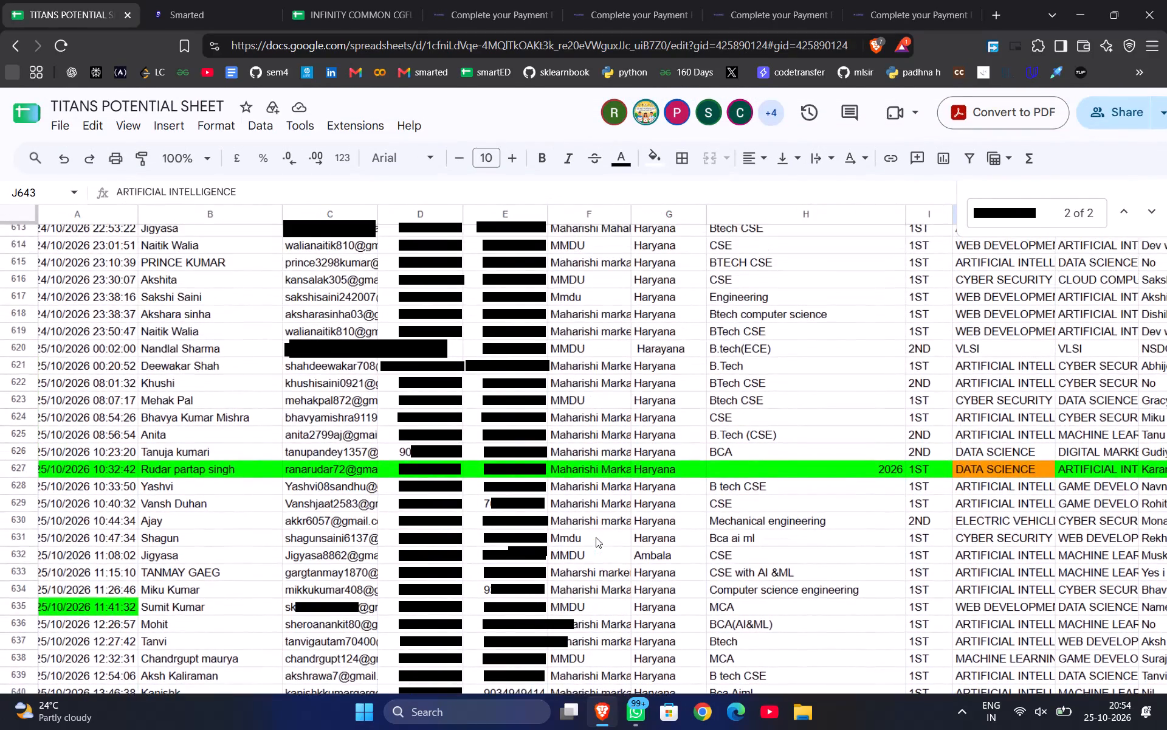
scroll(596, 537, up, 4)
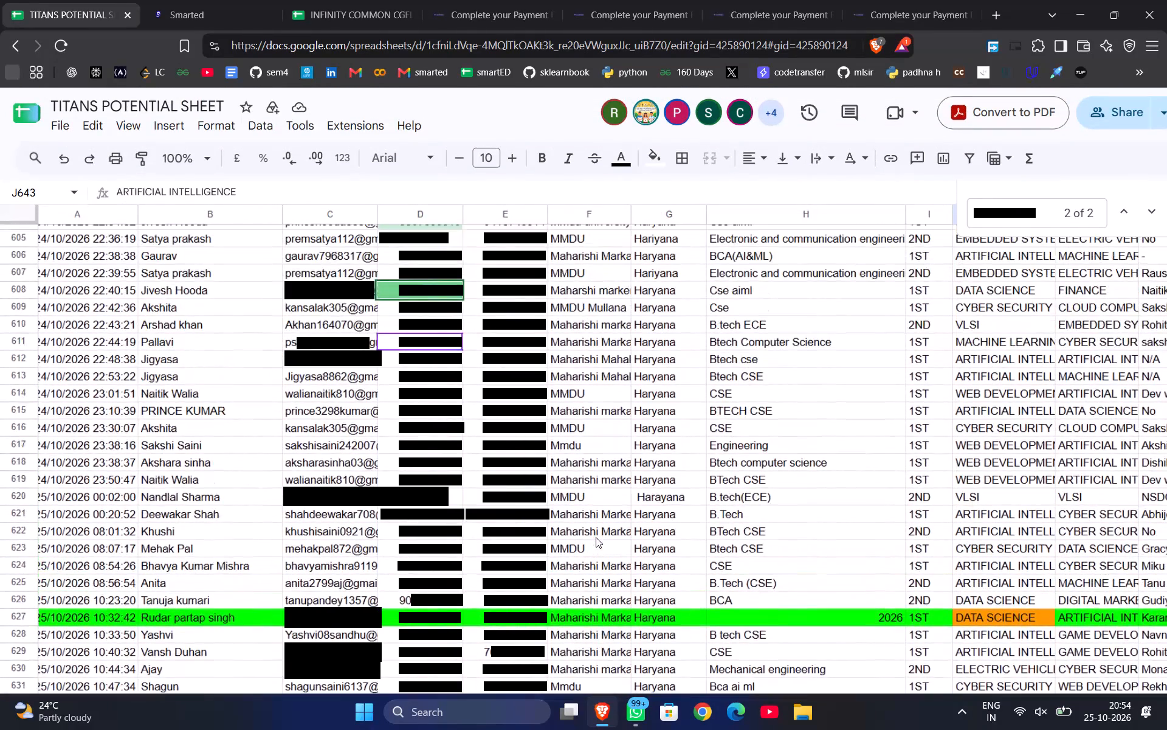
scroll(596, 537, up, 7)
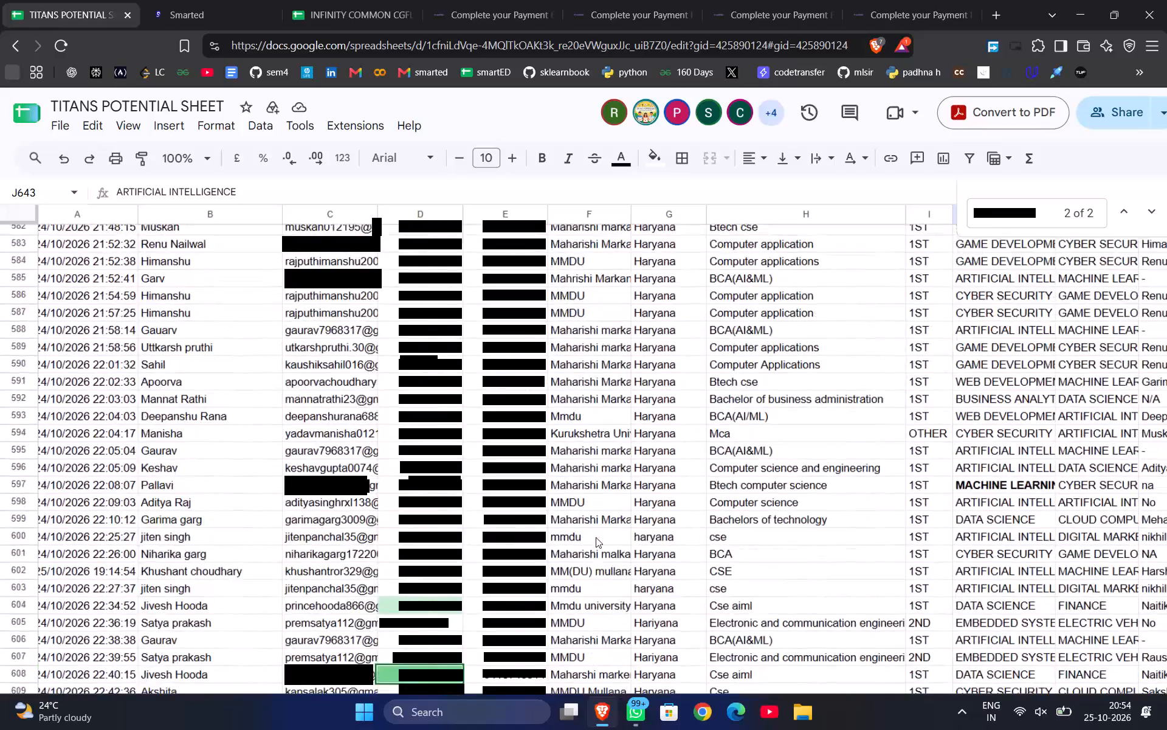
scroll(596, 537, up, 4)
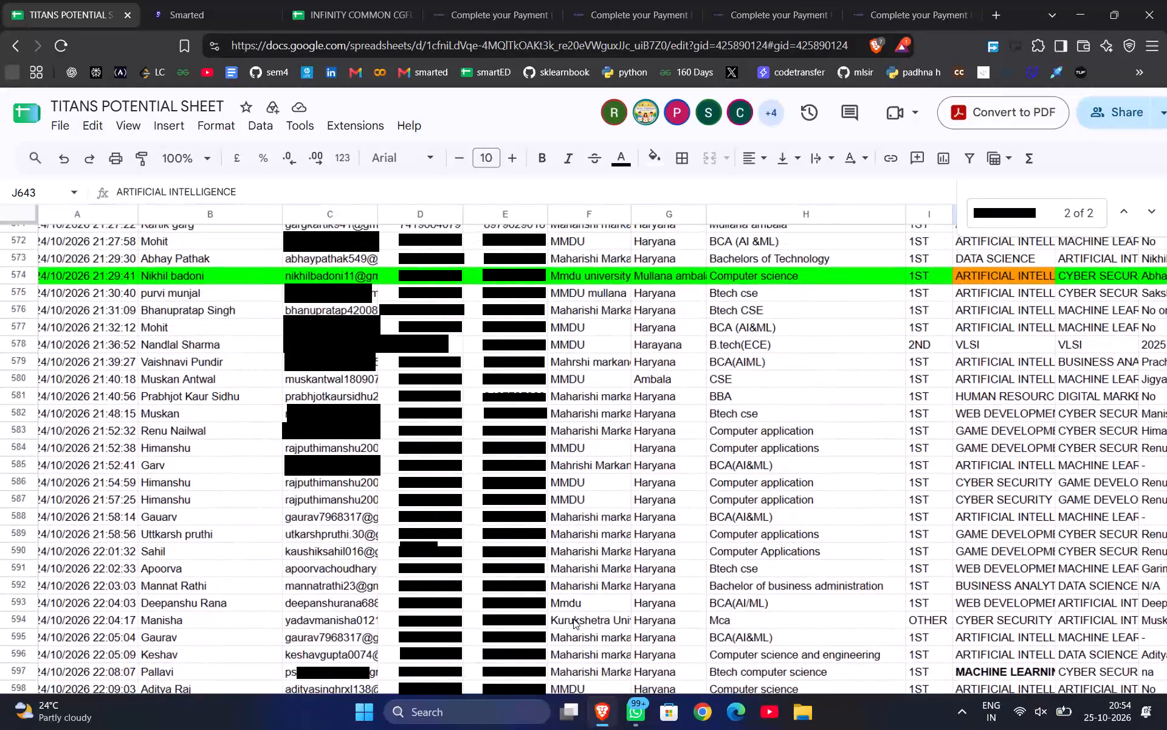
scroll(573, 619, down, 6)
scroll(573, 619, up, 1)
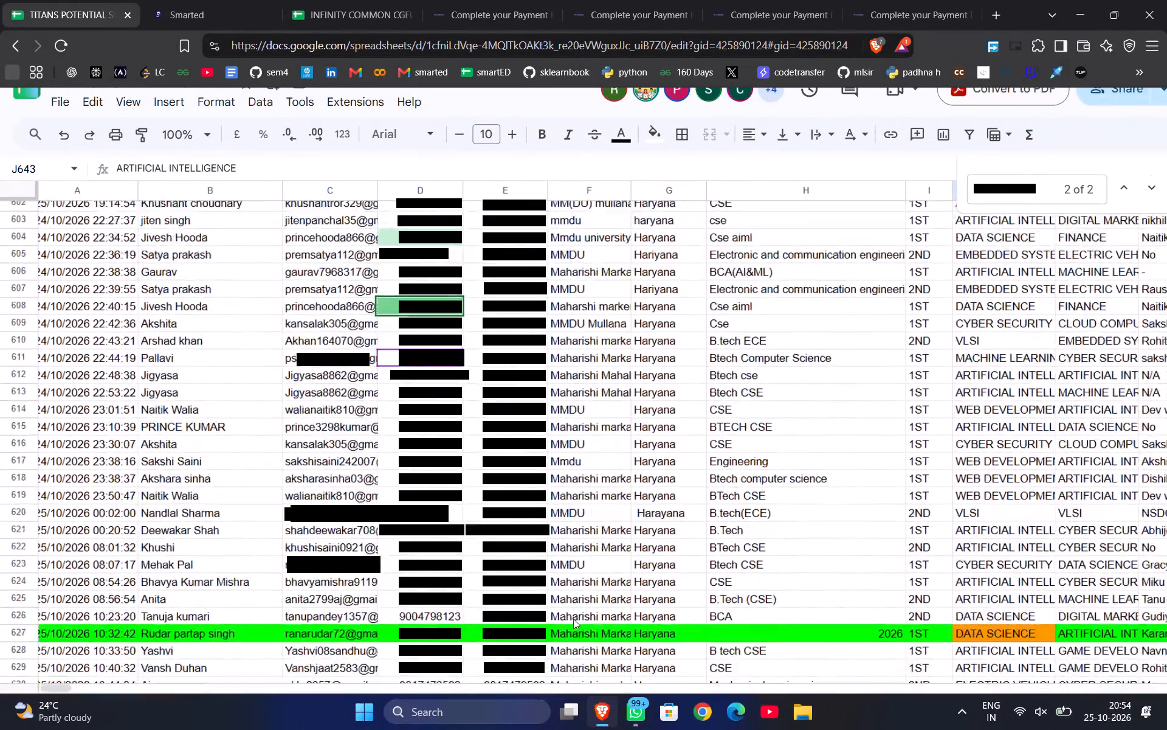
scroll(573, 619, up, 5)
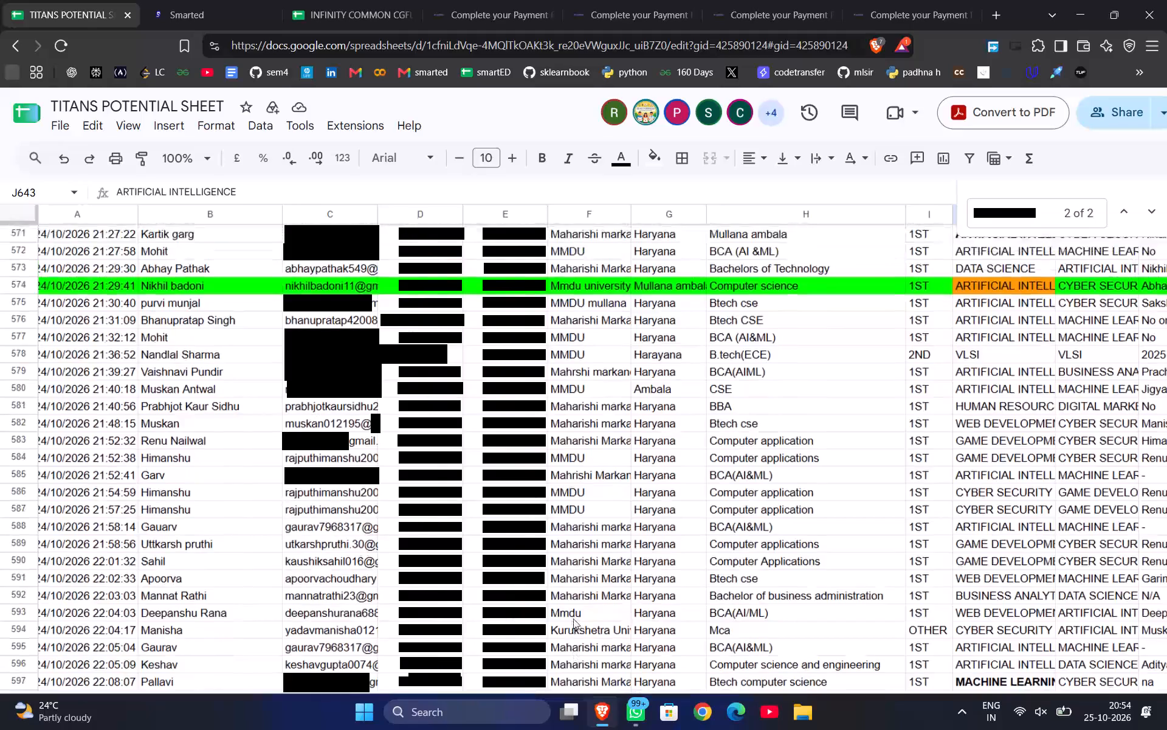
Browse the earlier entries back to about row 462, examining student details, course choices and highlighted rows.
scroll(573, 619, up, 9)
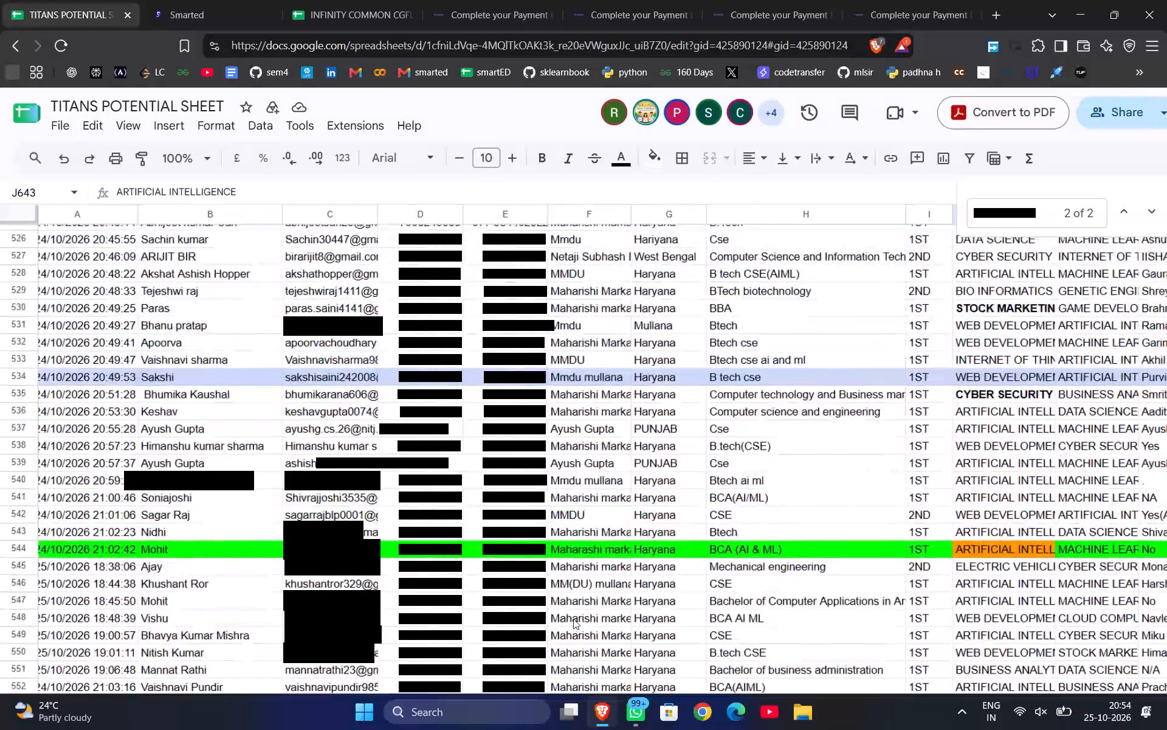
scroll(573, 619, up, 7)
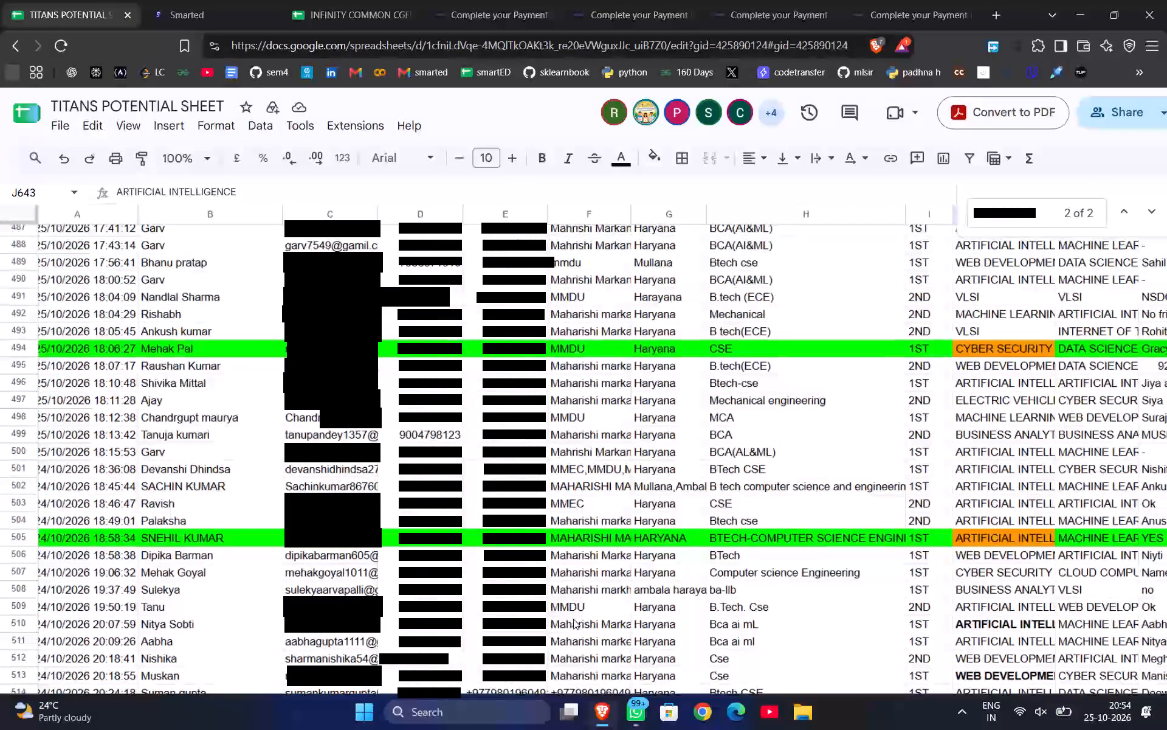
scroll(573, 619, up, 6)
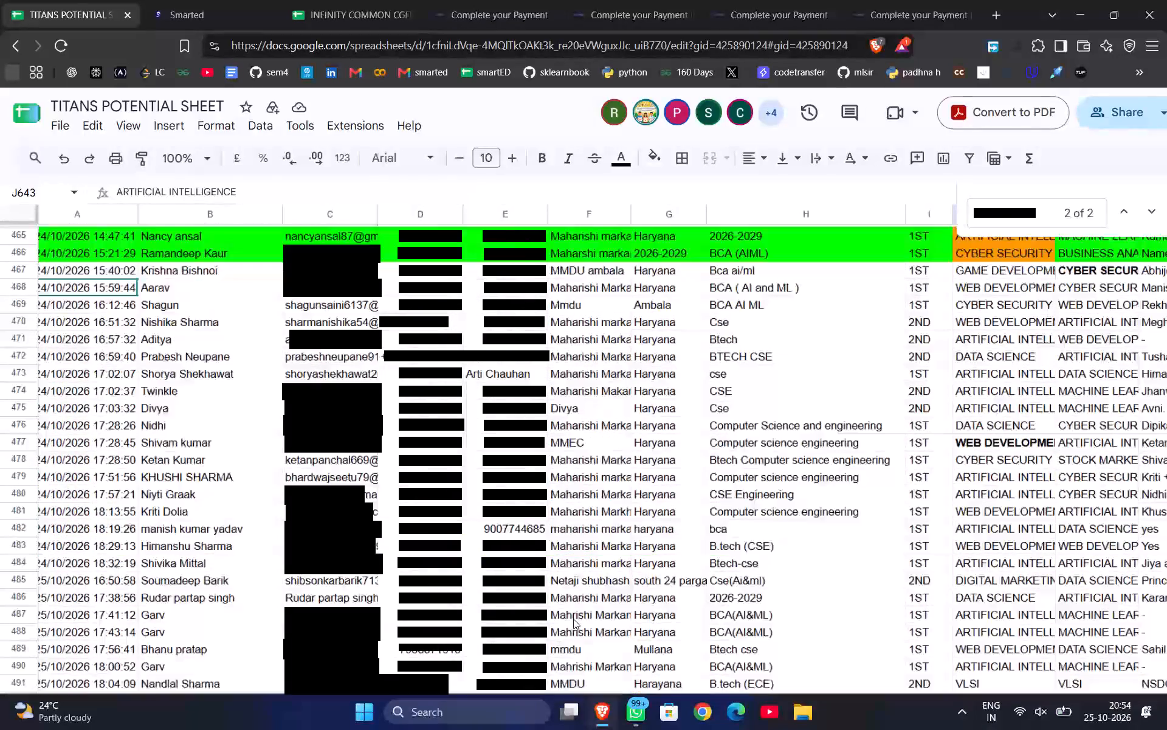
scroll(573, 619, up, 2)
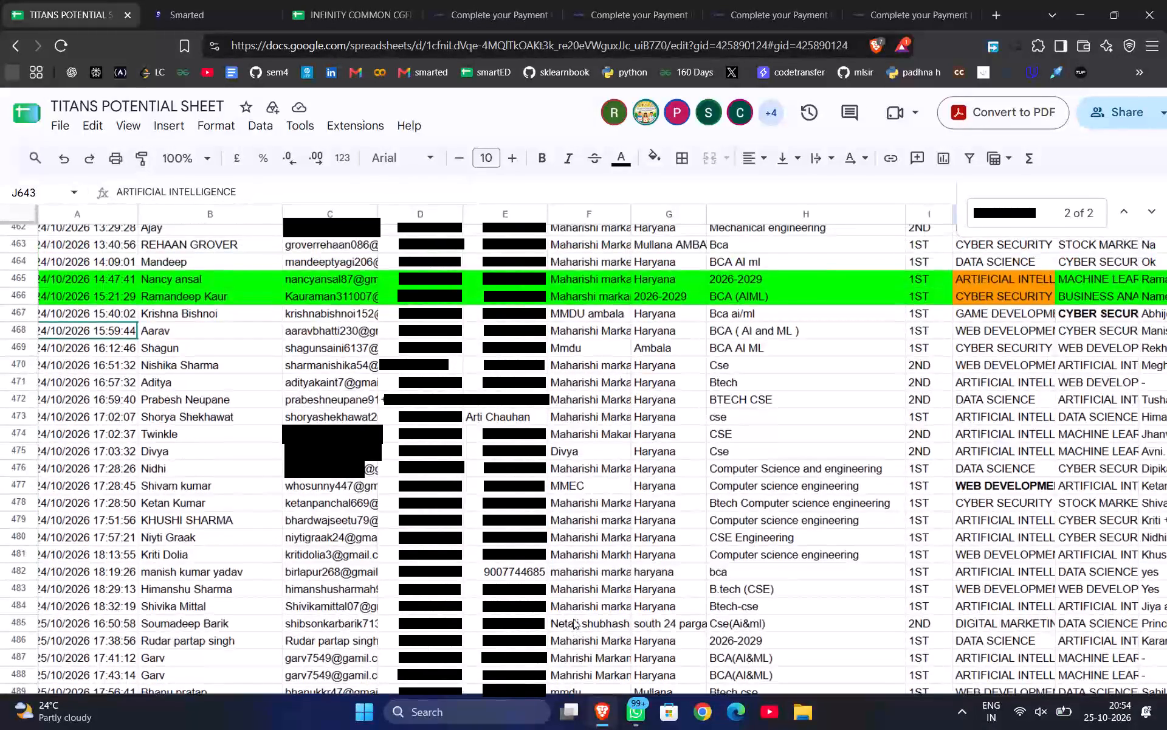
Return to the newest entry in row 643 and examine its column H entry and column J course choice.
scroll(573, 619, down, 11)
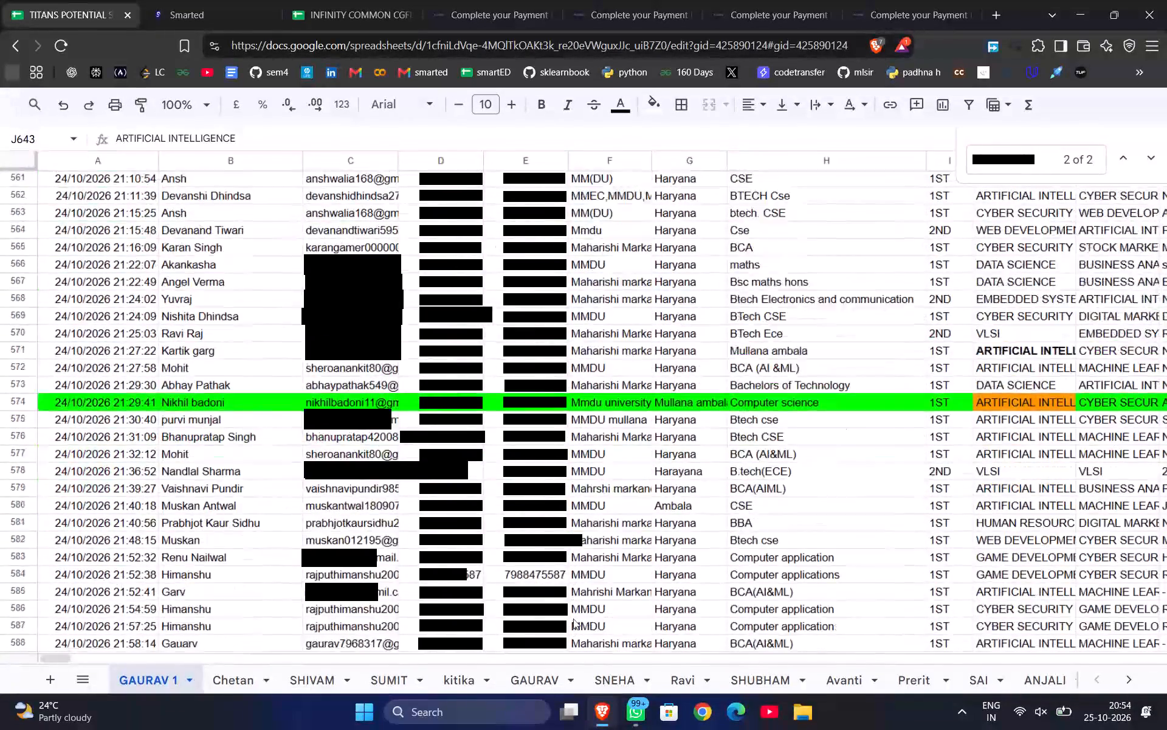
scroll(573, 619, down, 8)
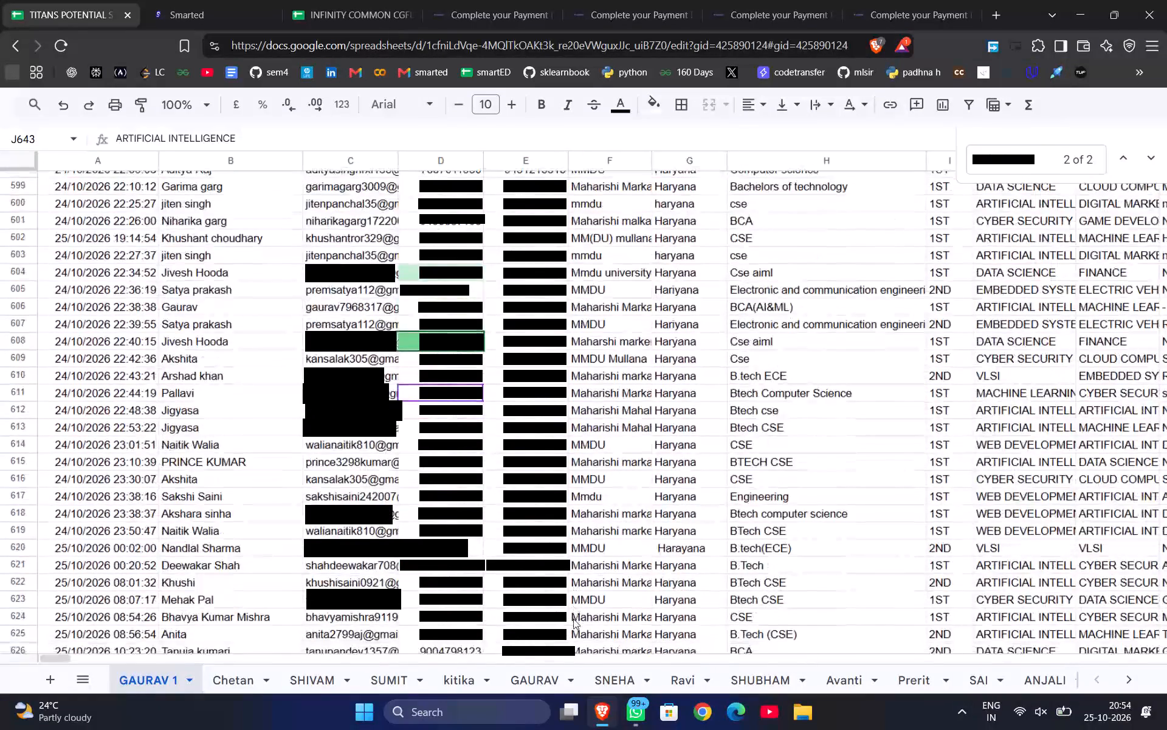
scroll(573, 619, down, 6)
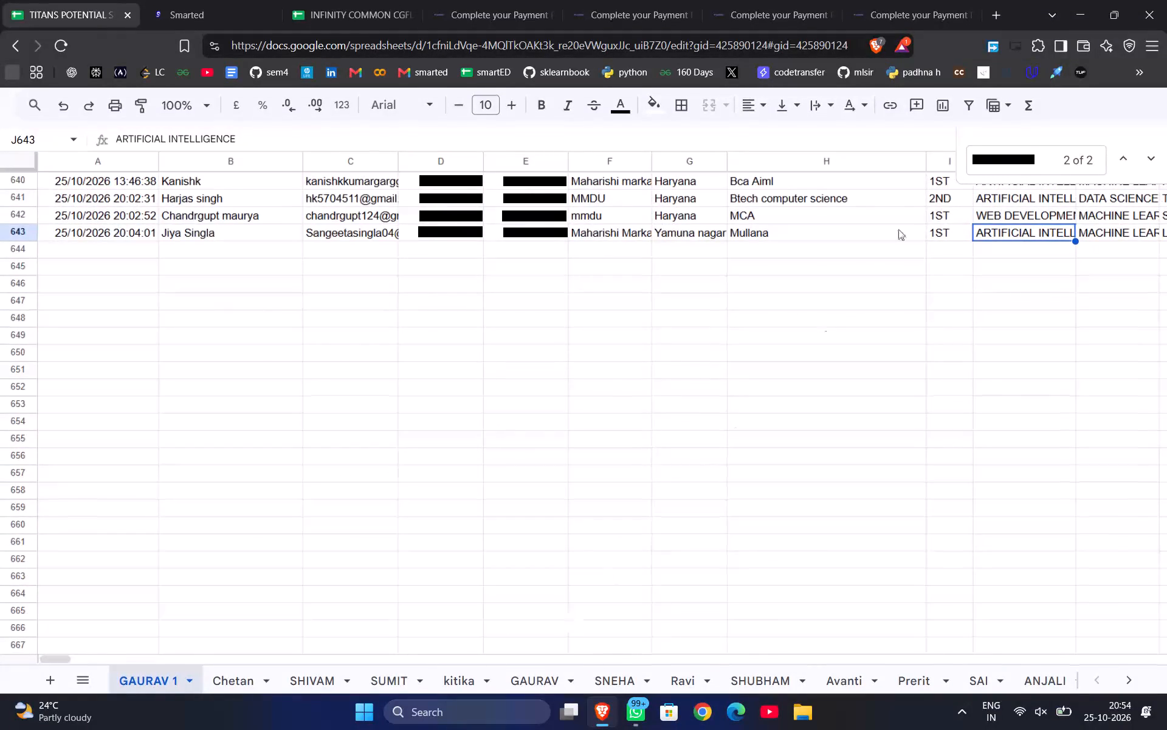
click(928, 228)
scroll(928, 228, left, 1)
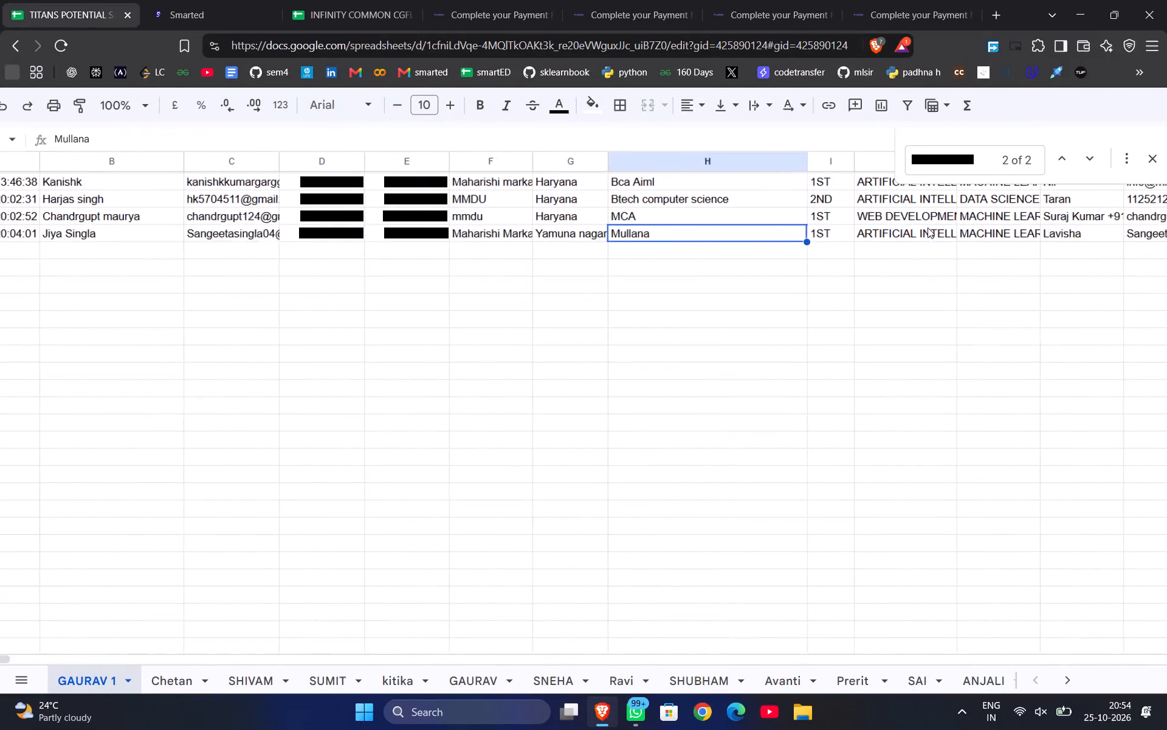
scroll(928, 228, left, 1)
click(928, 228)
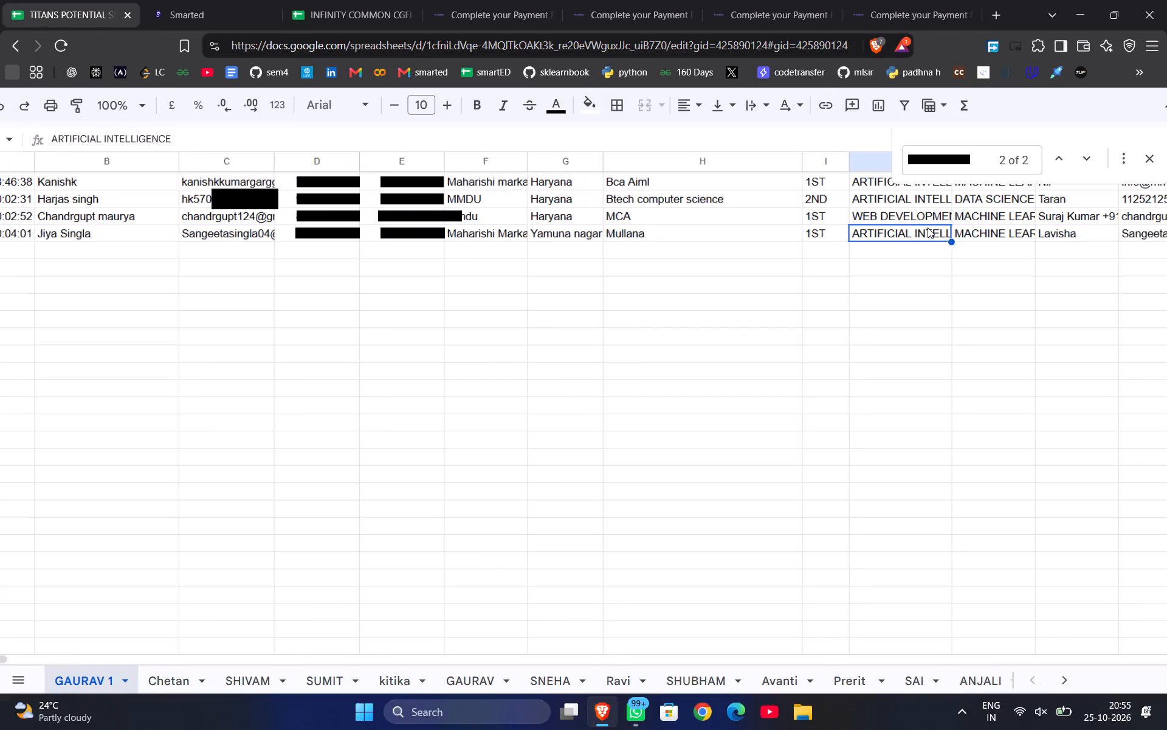
scroll(928, 228, left, 1)
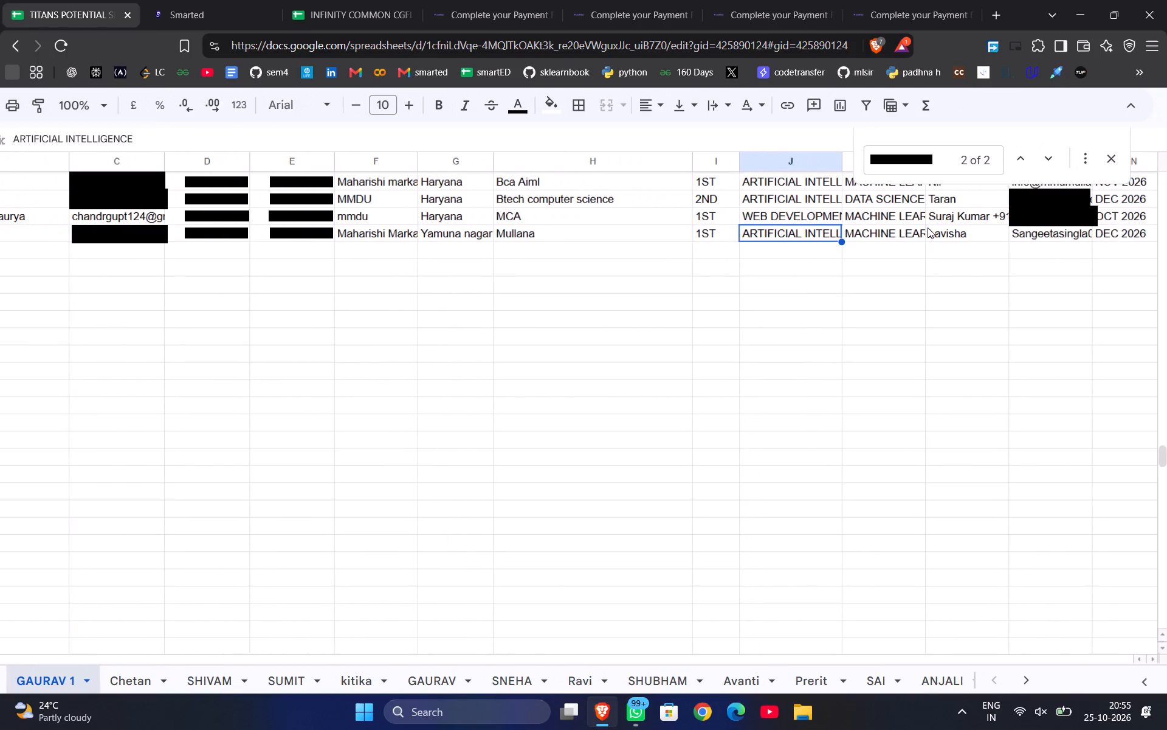
Check row 643's column L referral, column N date, column O assignee and column P remark cells.
click(945, 231)
scroll(945, 231, left, 3)
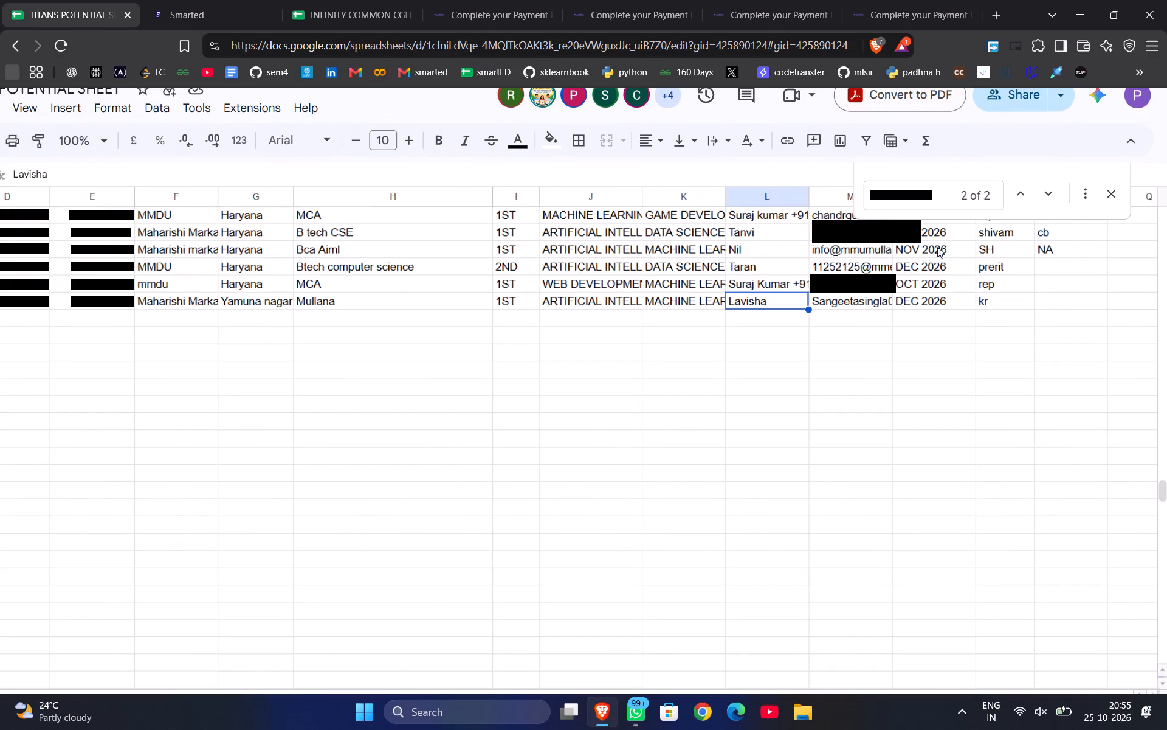
click(946, 294)
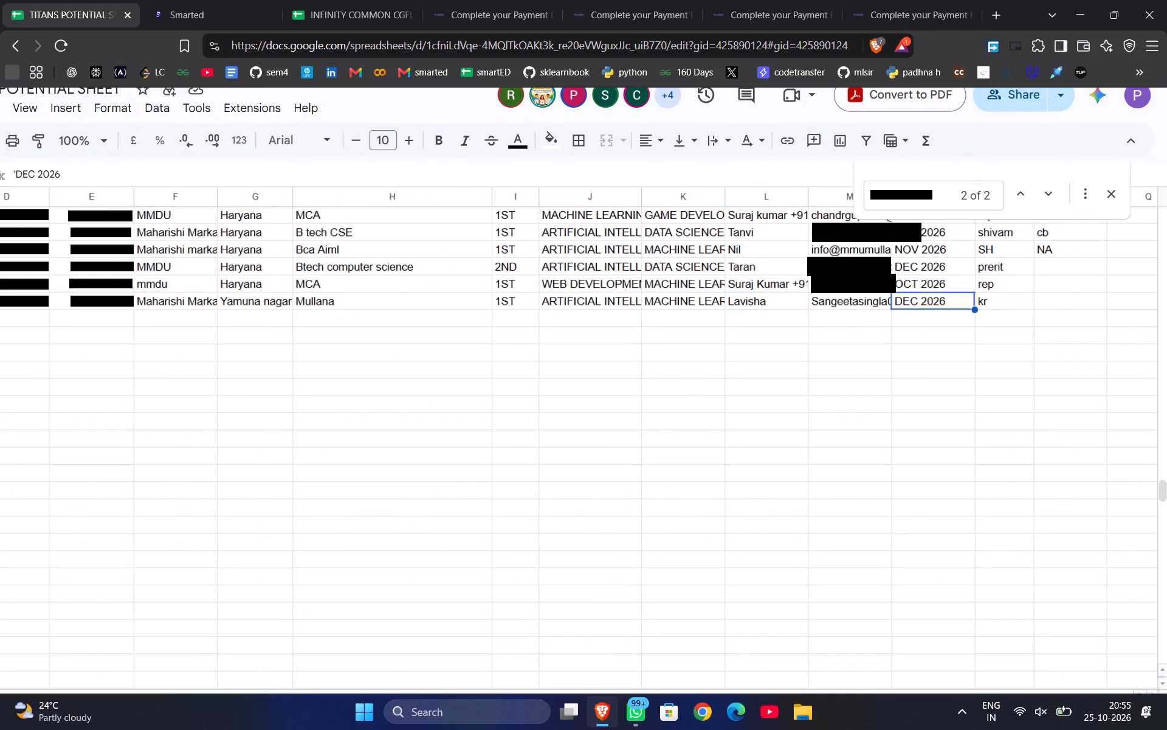
click(996, 304)
scroll(996, 304, left, 1)
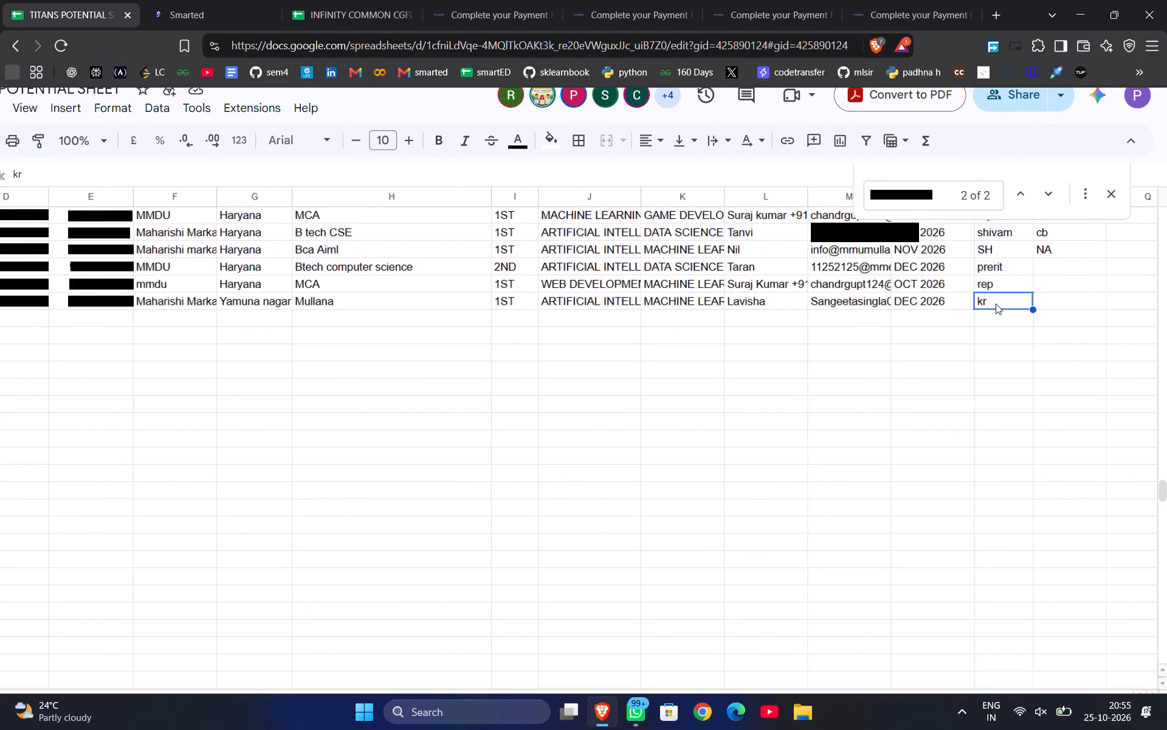
scroll(996, 304, left, 1)
click(991, 302)
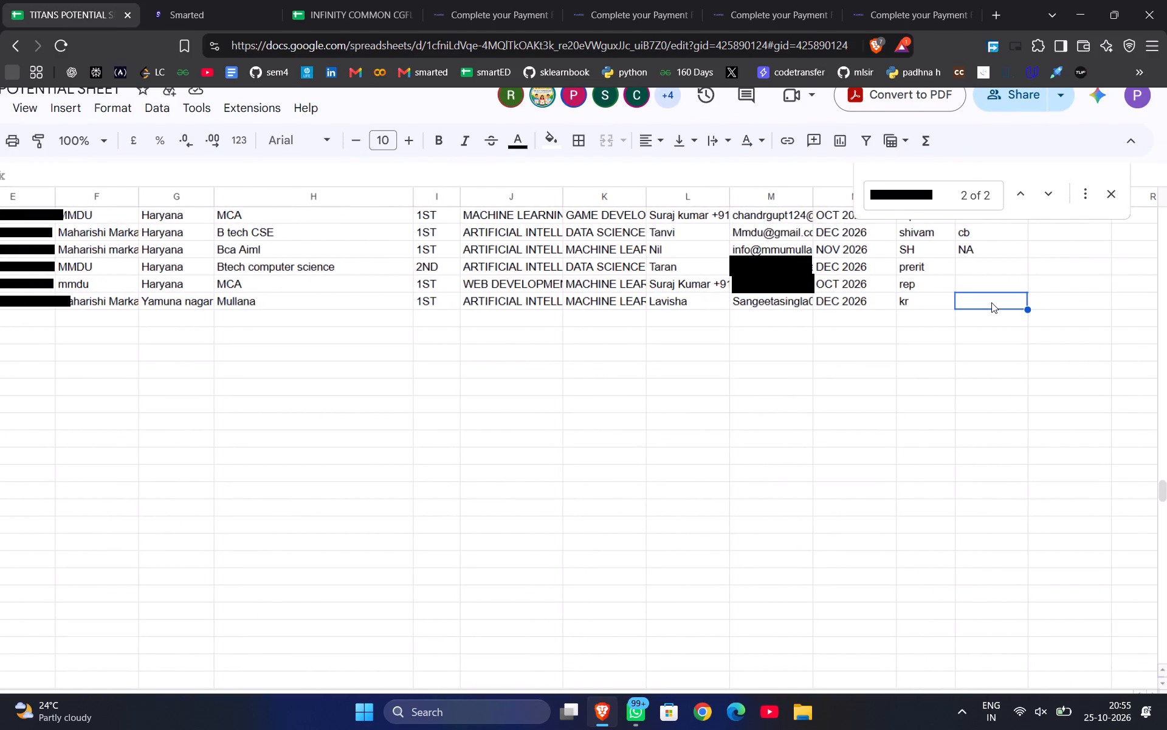
Compare the student details of the newest October 25 entries with their assignees and remarks in columns O and P.
scroll(991, 302, right, 4)
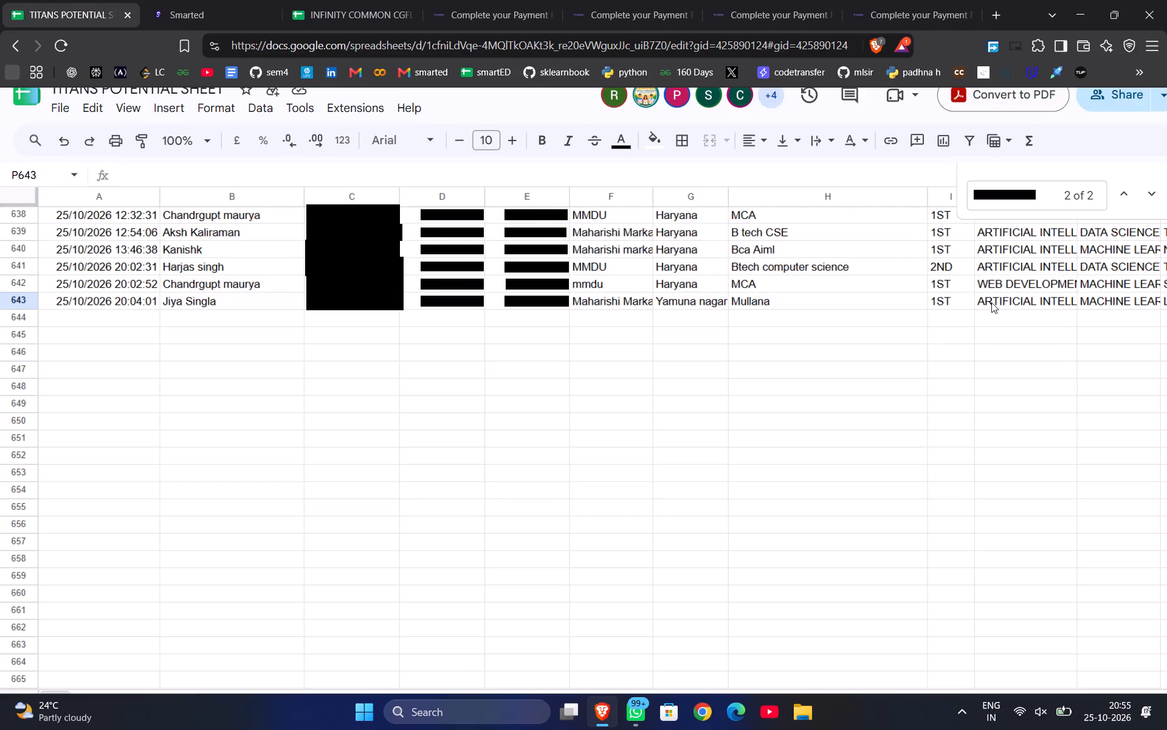
scroll(991, 302, left, 5)
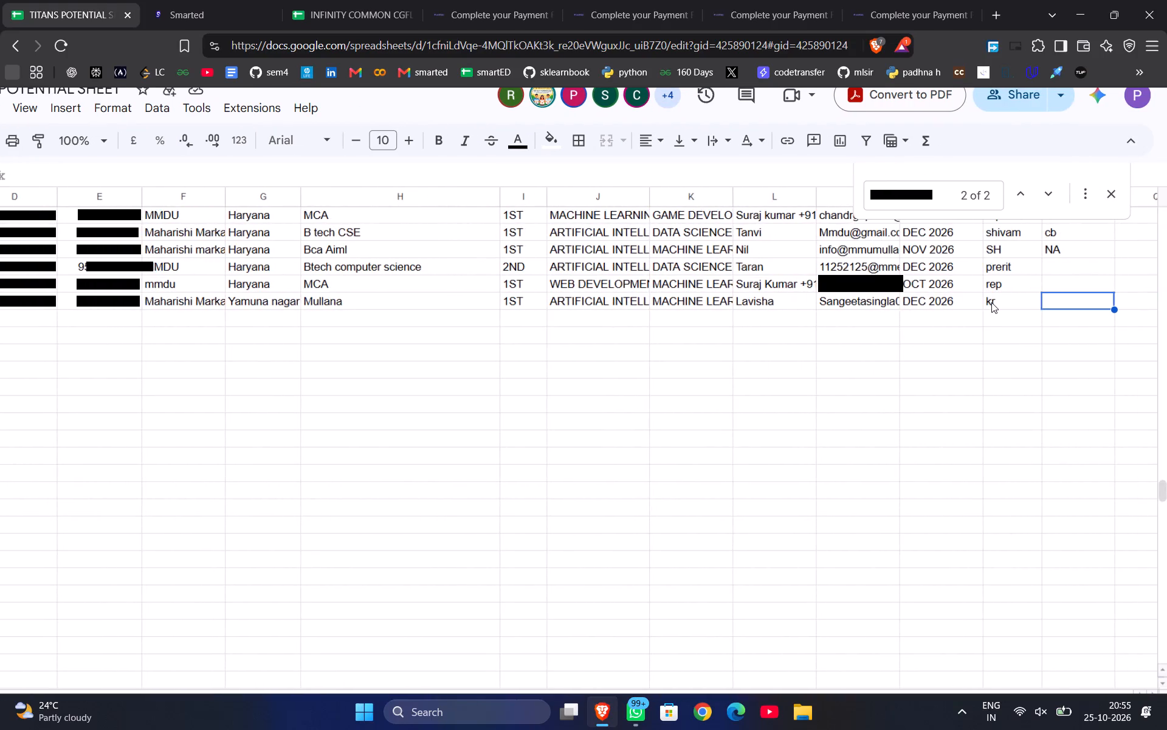
scroll(991, 302, right, 1)
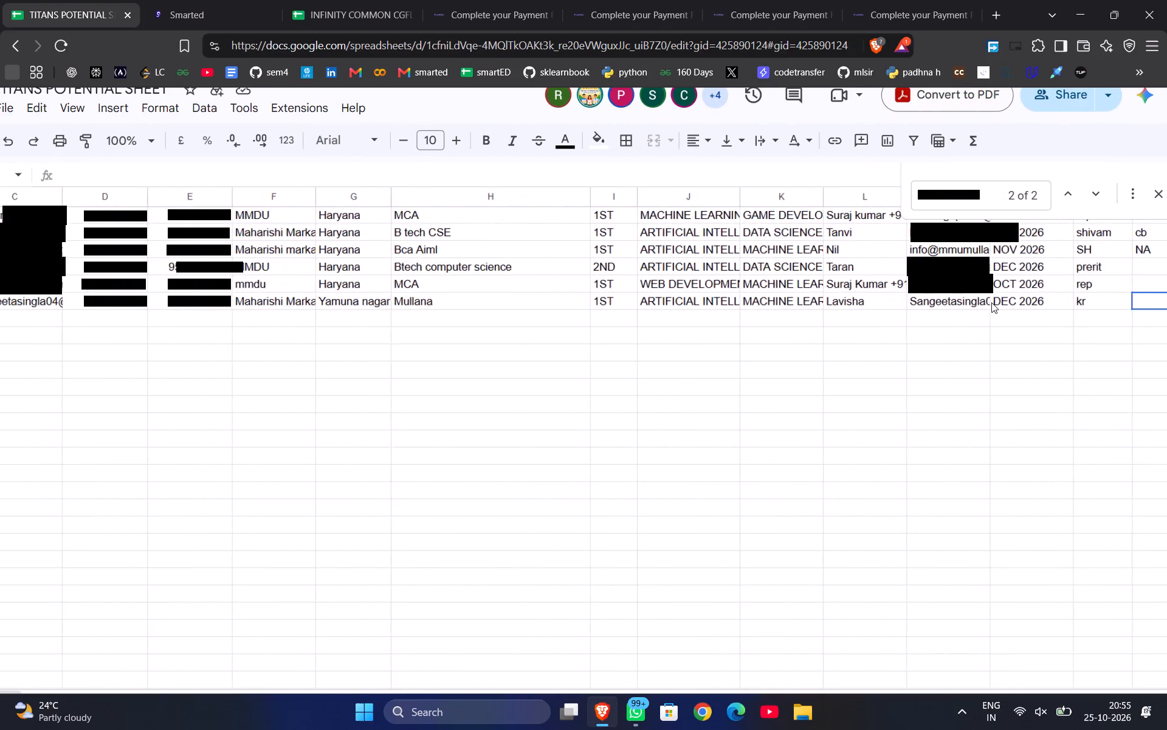
scroll(991, 302, right, 1)
scroll(991, 302, up, 1)
scroll(991, 302, left, 4)
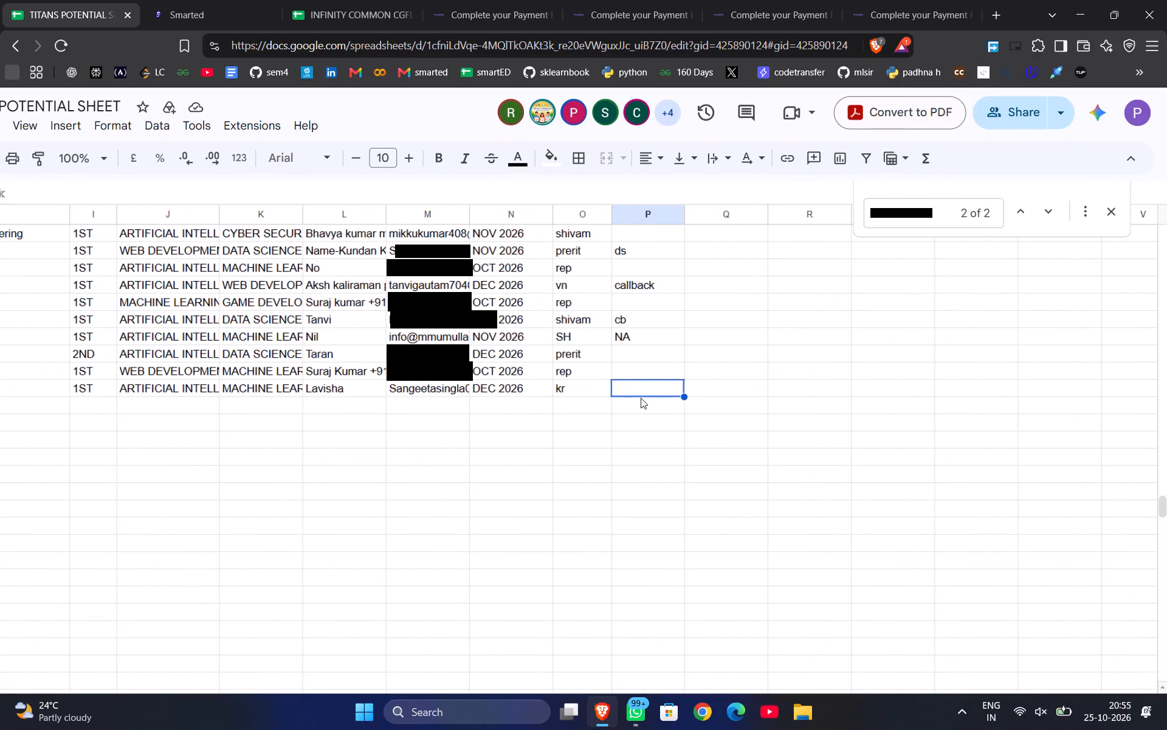
Select the blank column P cells from P643 to P658 and move the block down one row.
drag(675, 397, 657, 498)
drag(657, 498, 646, 556)
click(646, 556)
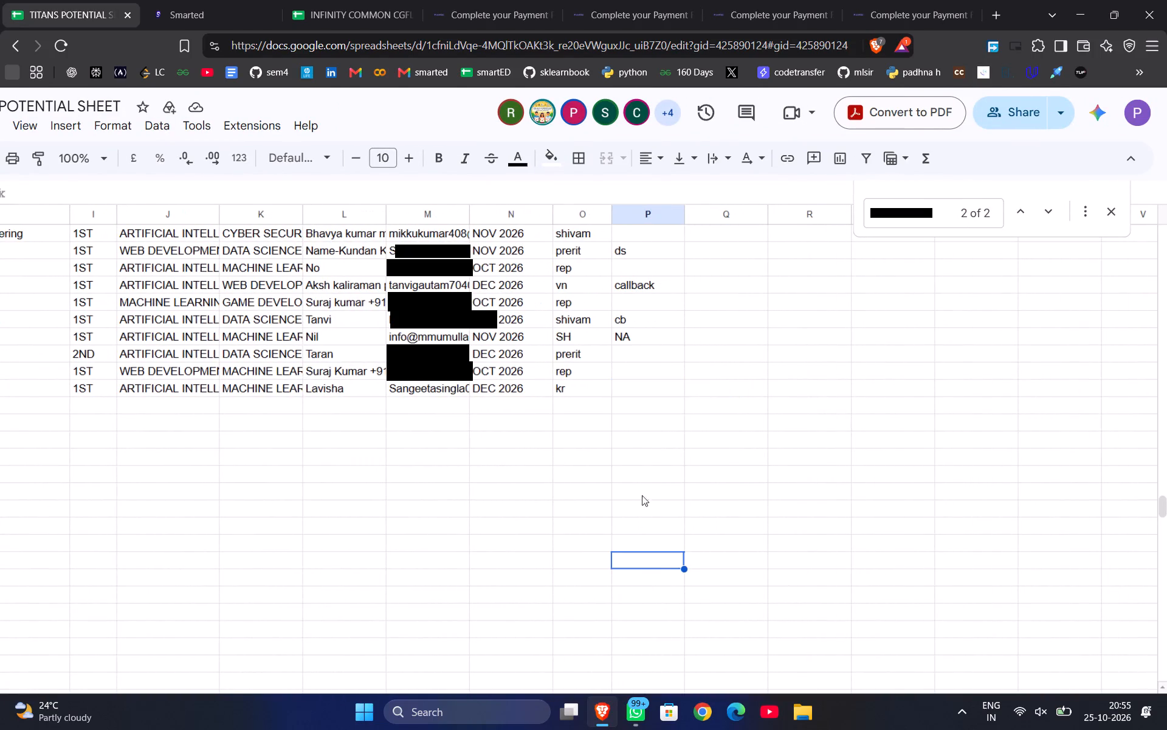
drag(653, 386, 649, 574)
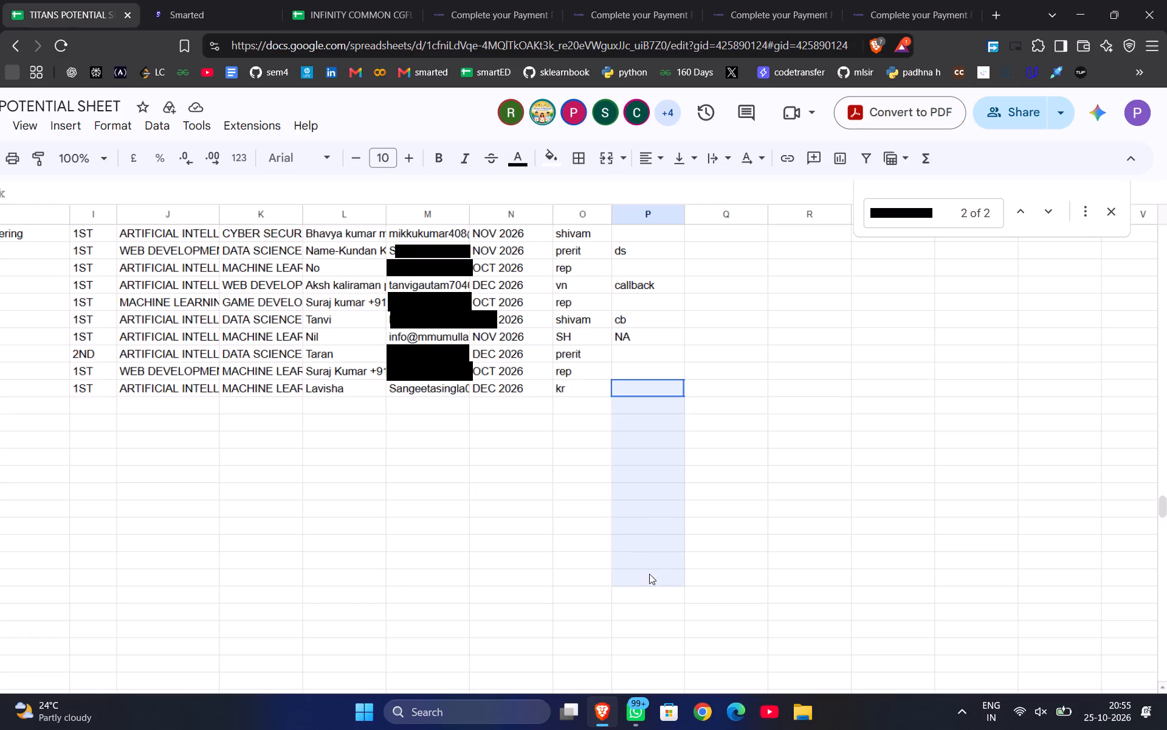
drag(649, 574, 649, 639)
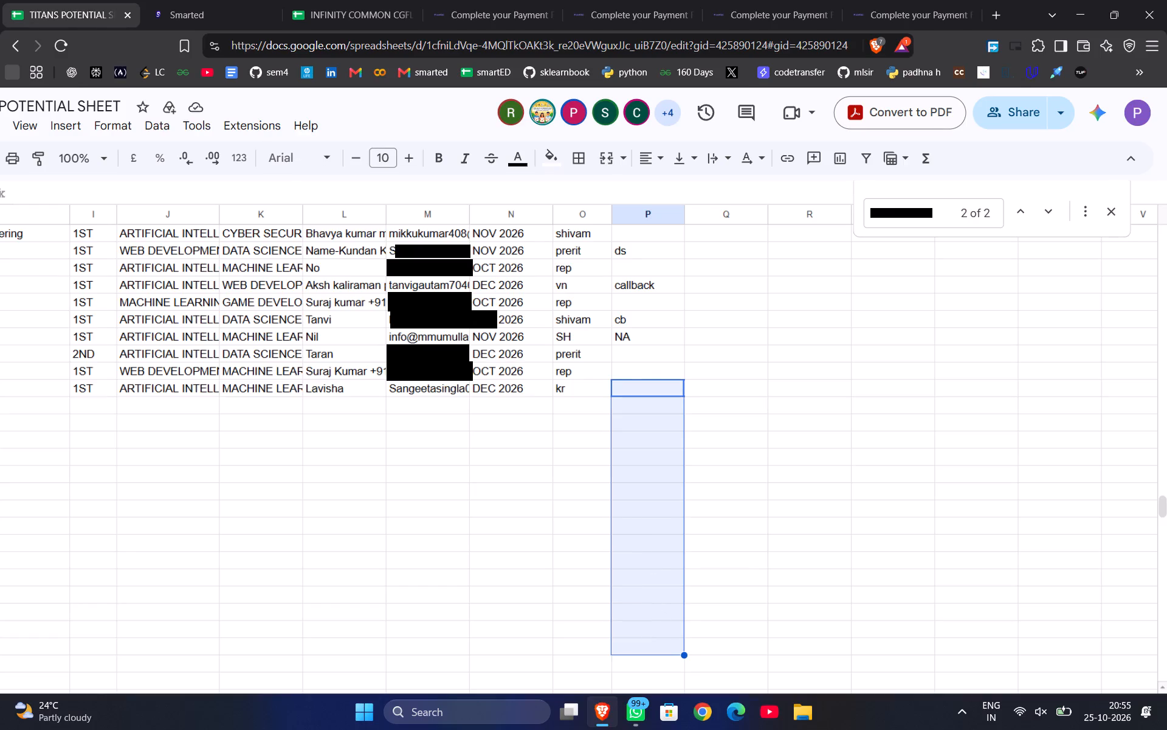
drag(668, 654, 656, 638)
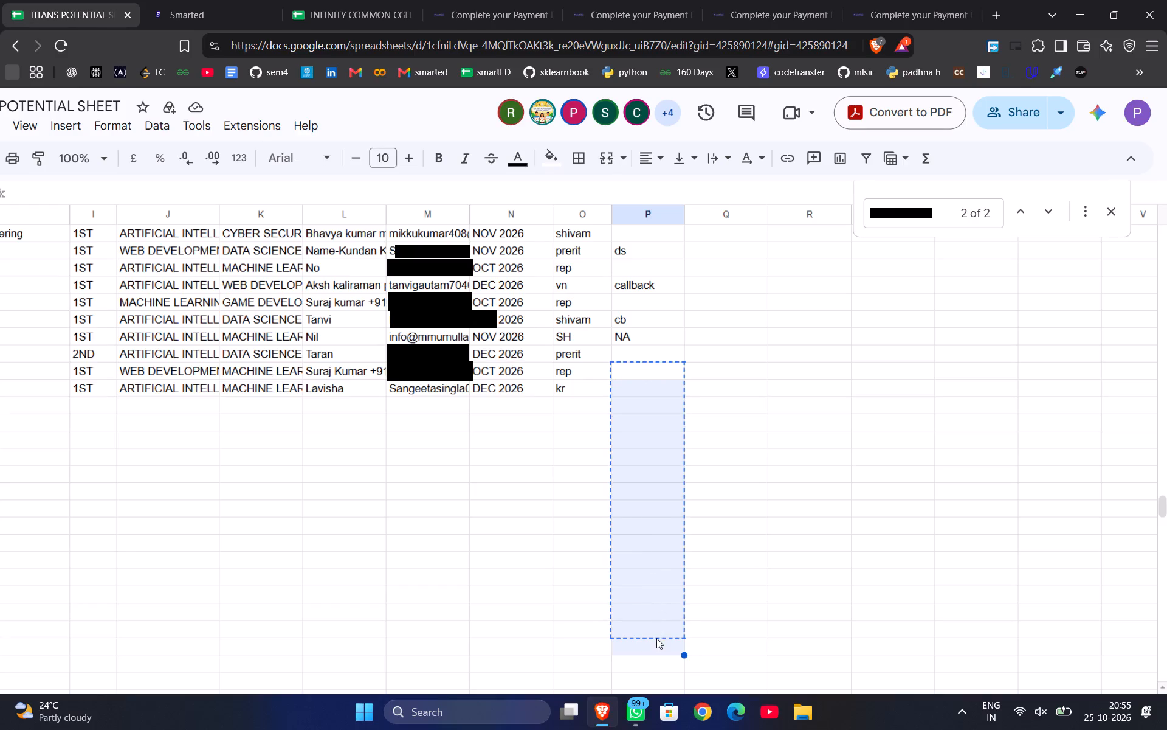
drag(656, 638, 652, 666)
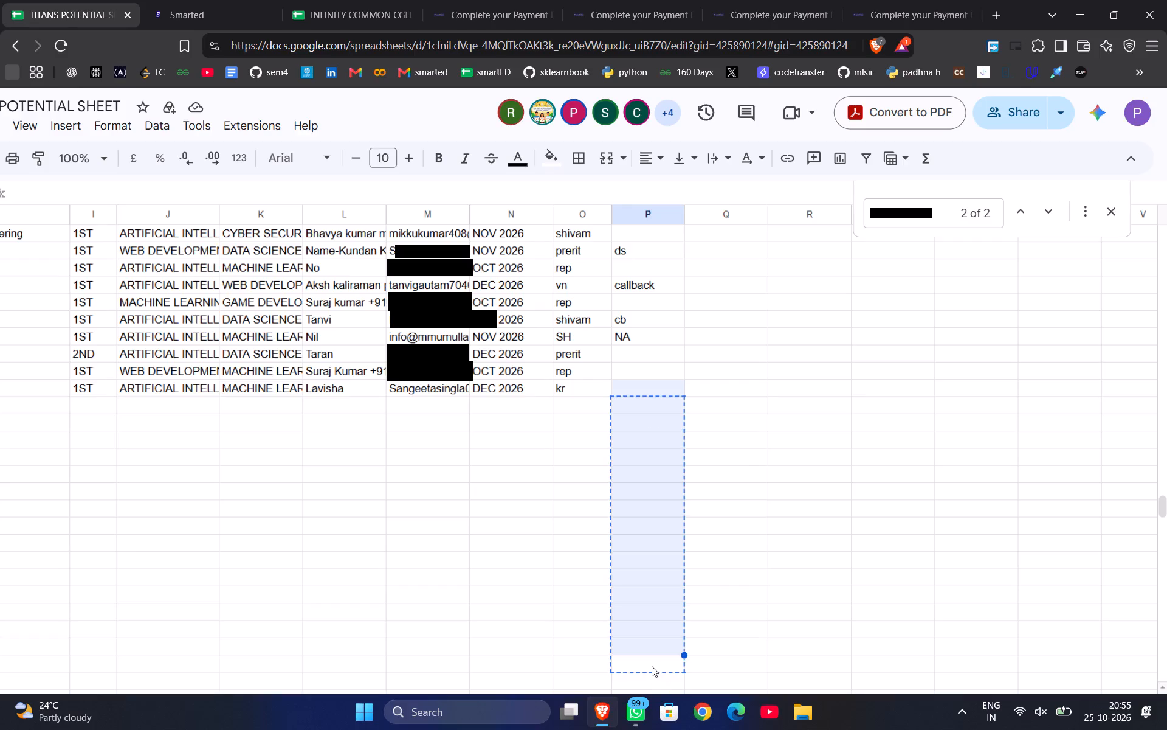
drag(652, 666, 647, 657)
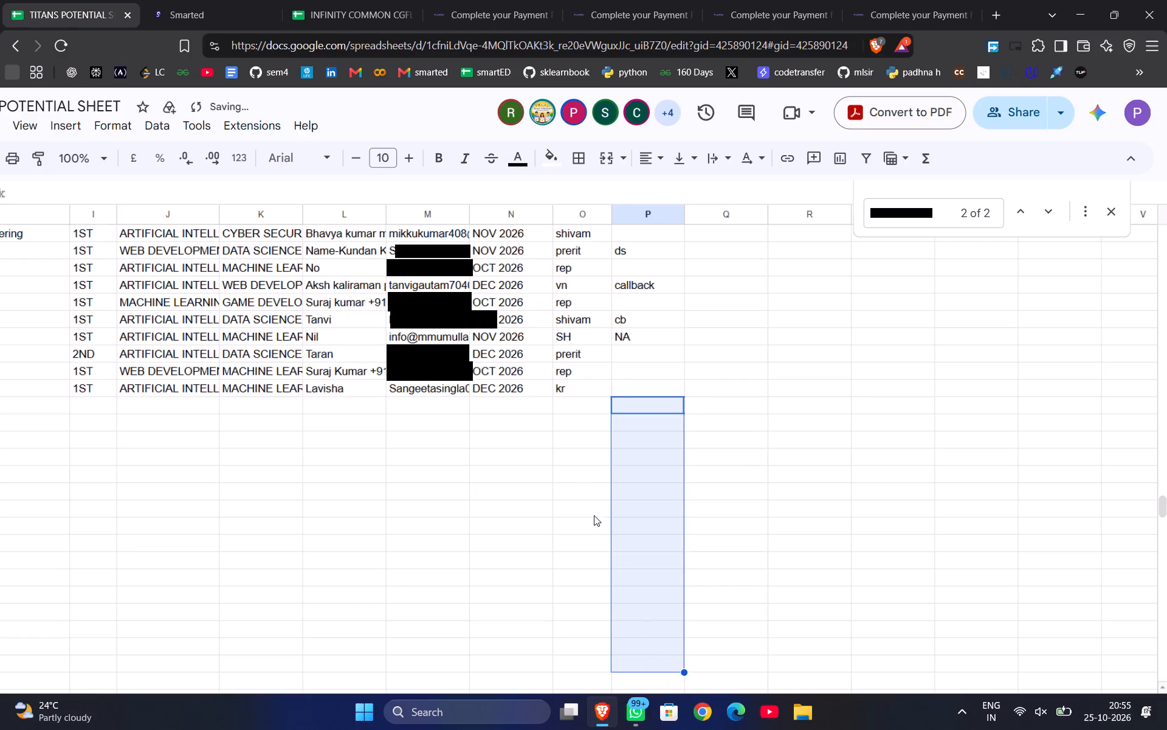
Recheck row 643's column P remark cell against the row's student details and the neighbouring entries.
click(618, 386)
scroll(618, 386, right, 4)
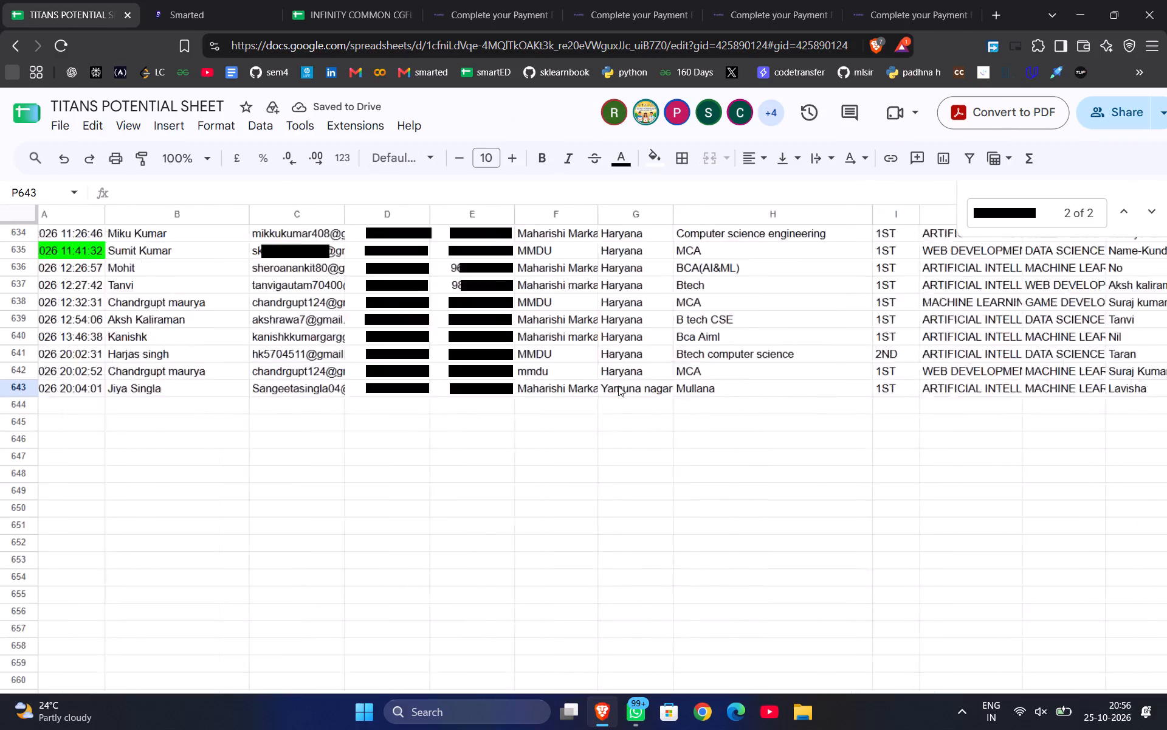
scroll(618, 386, left, 7)
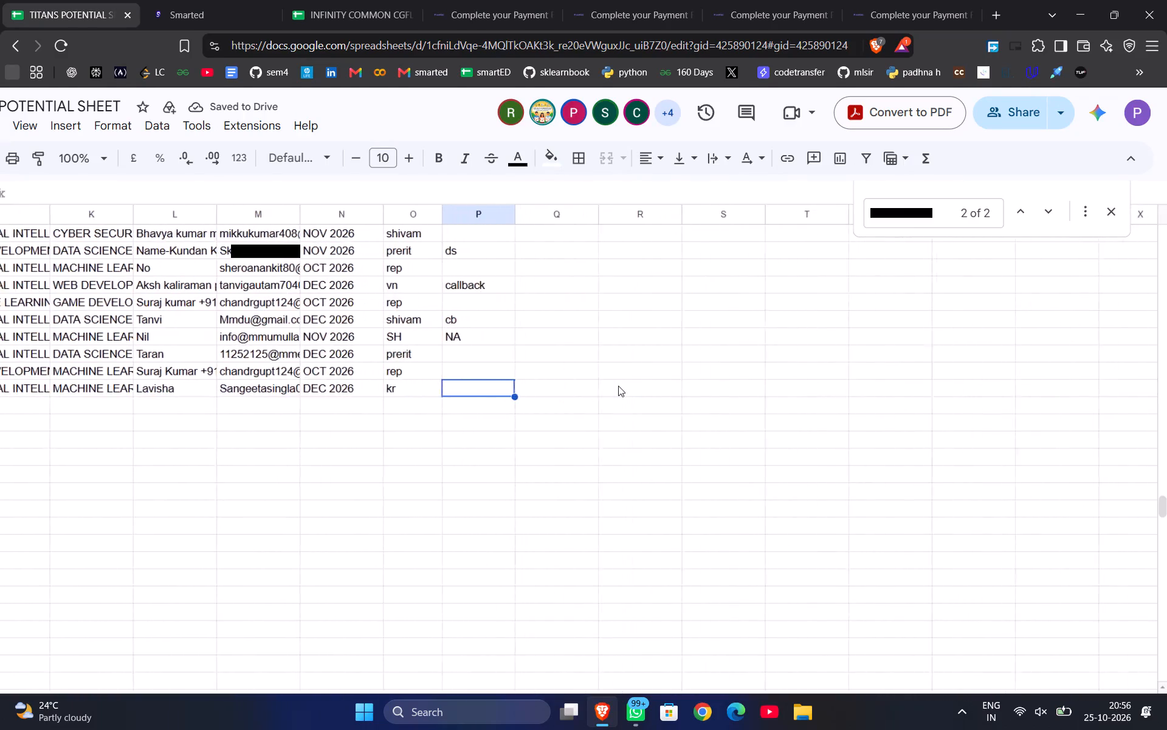
scroll(618, 386, right, 5)
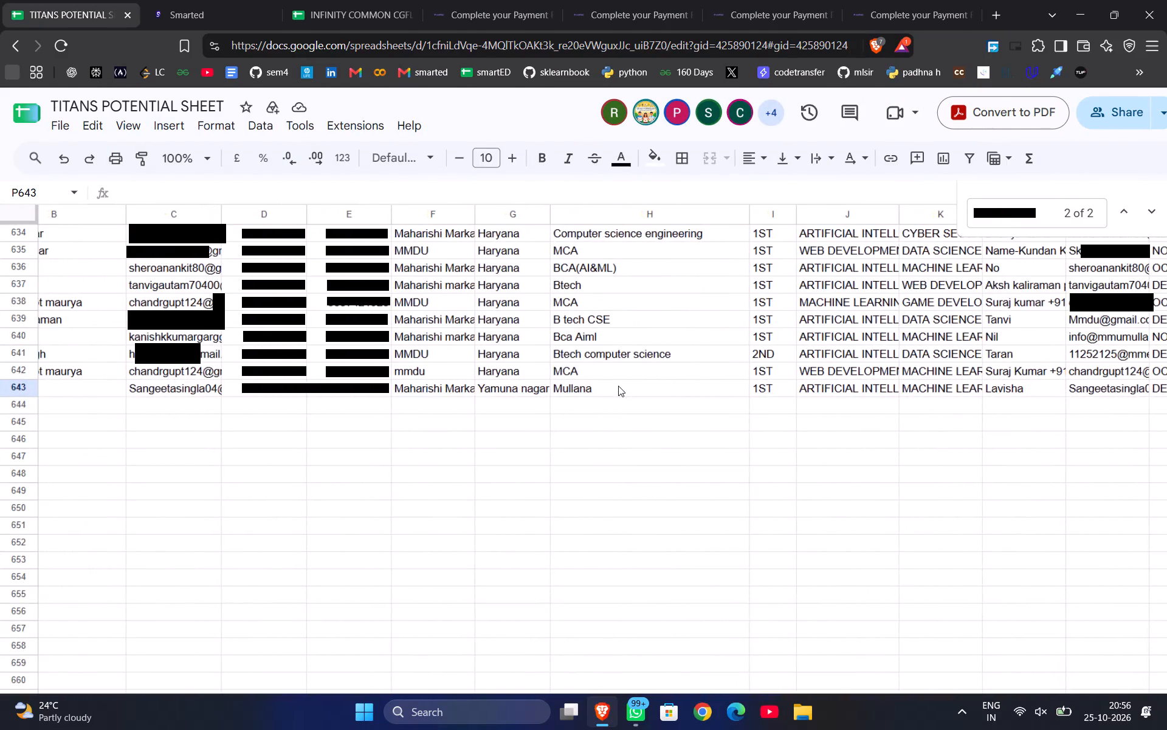
Examine the contact, college, course and referral details of rows 640 to 643 on the GAURAV 1 sheet.
click(618, 386)
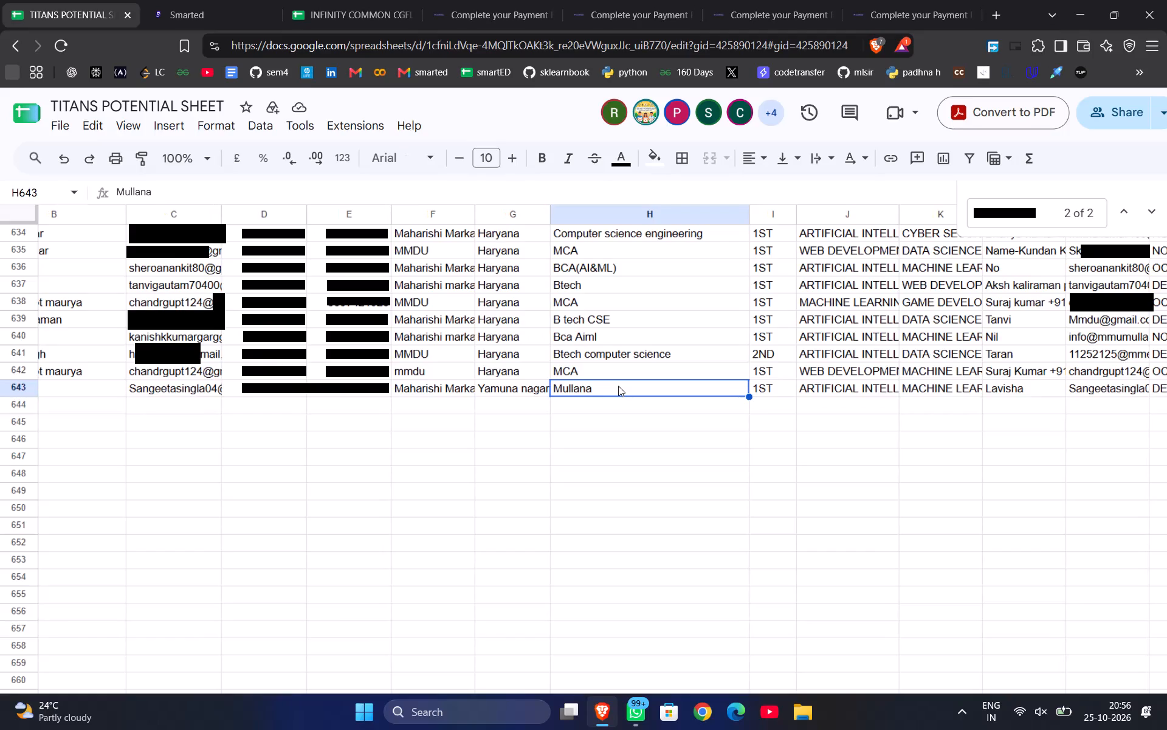
click(618, 386)
click(627, 356)
scroll(627, 356, left, 1)
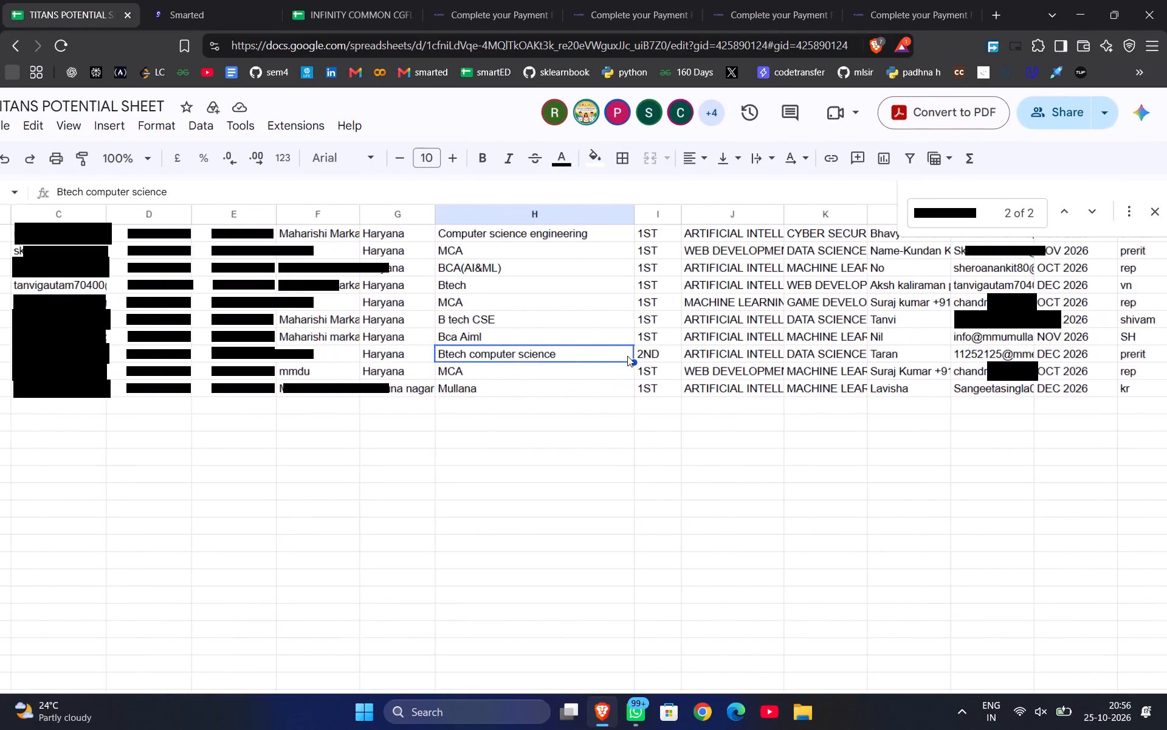
scroll(627, 356, right, 4)
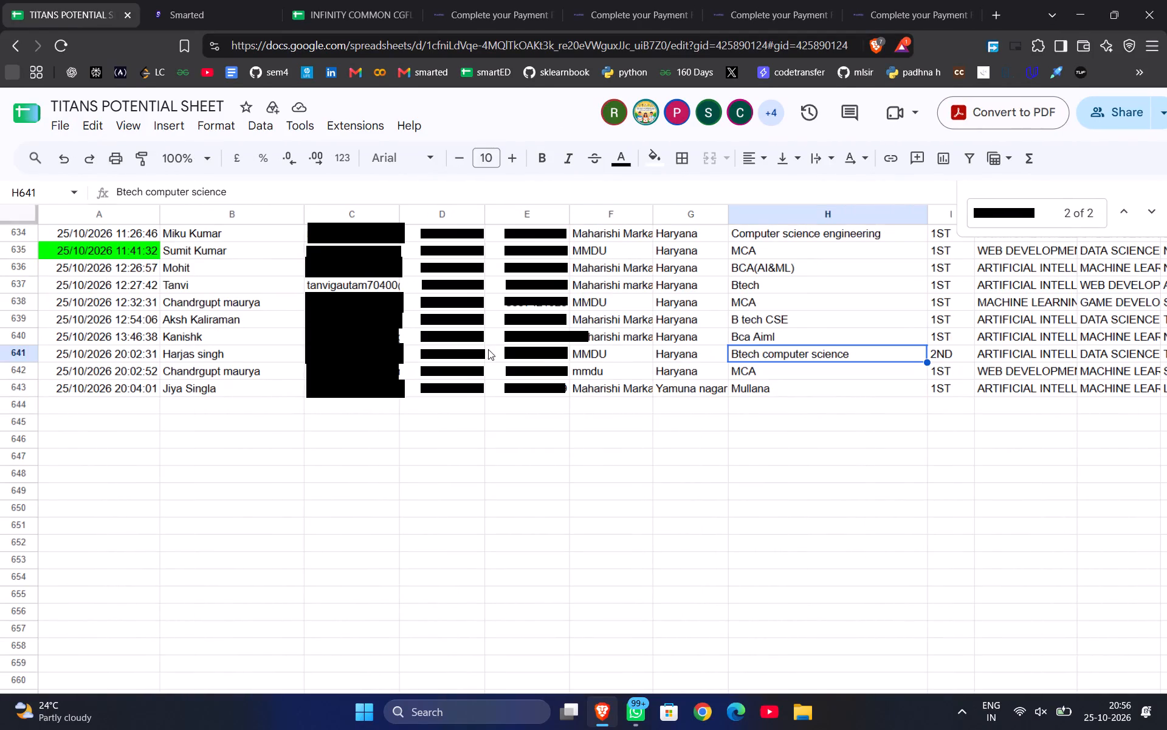
drag(367, 356, 569, 342)
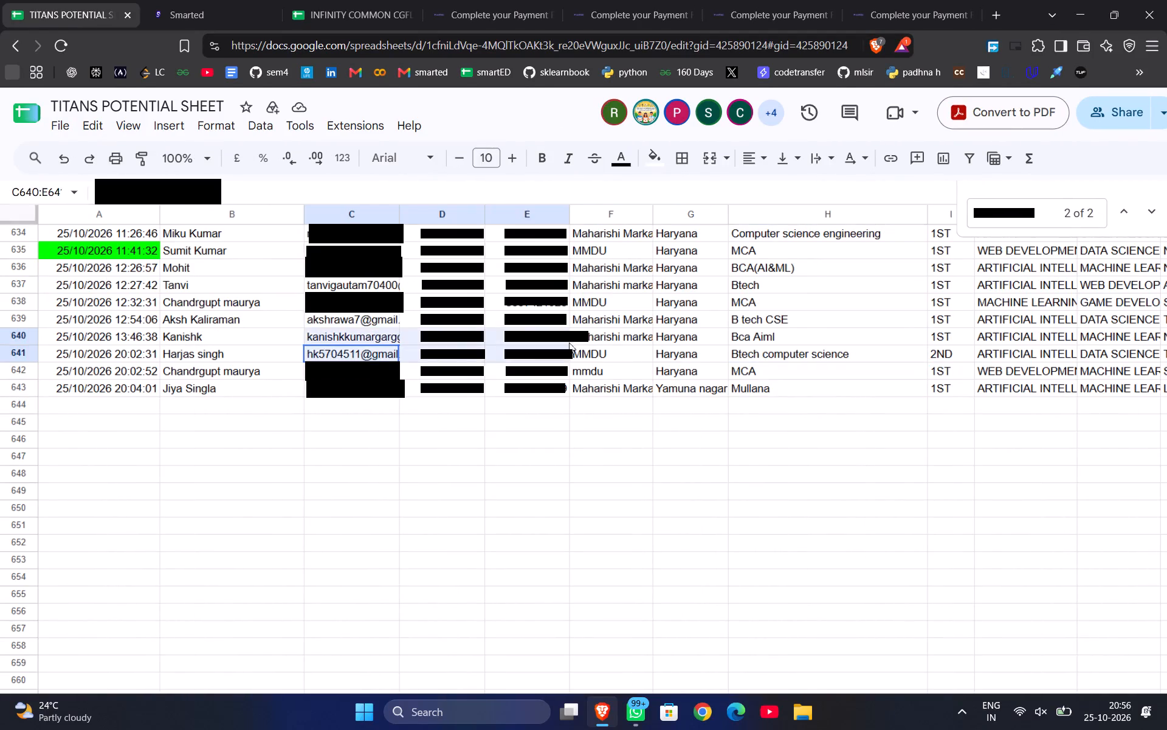
drag(569, 342, 799, 342)
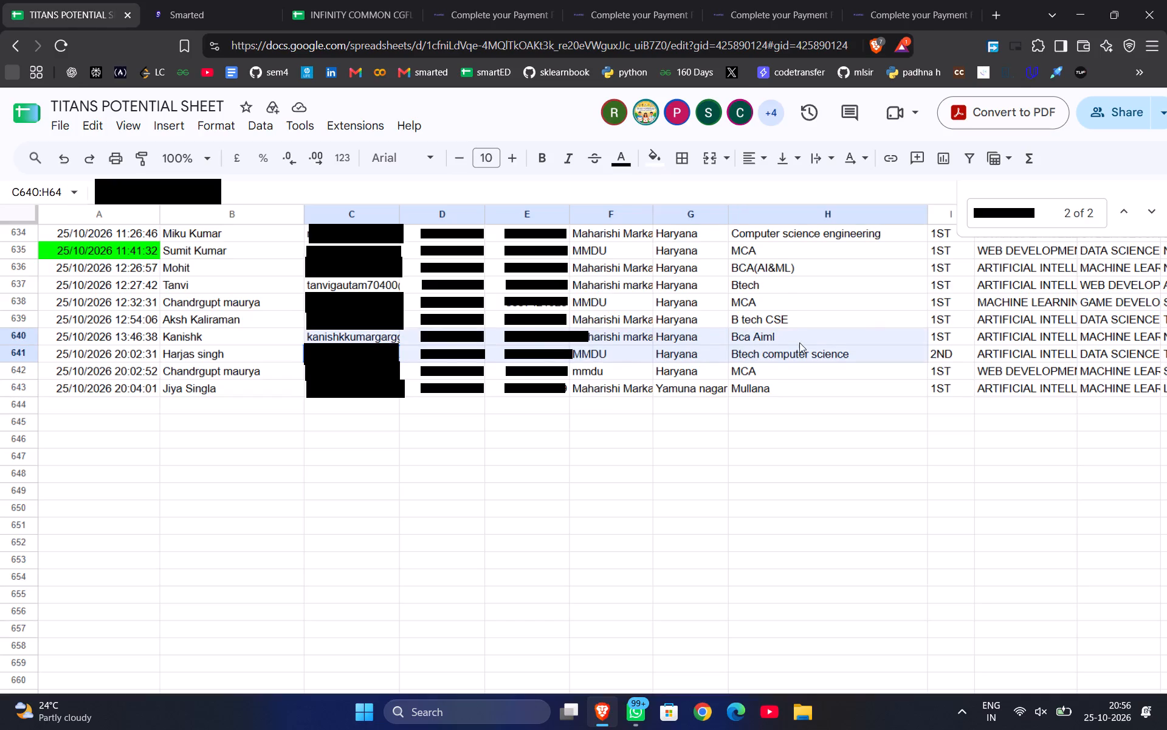
drag(799, 342, 1041, 357)
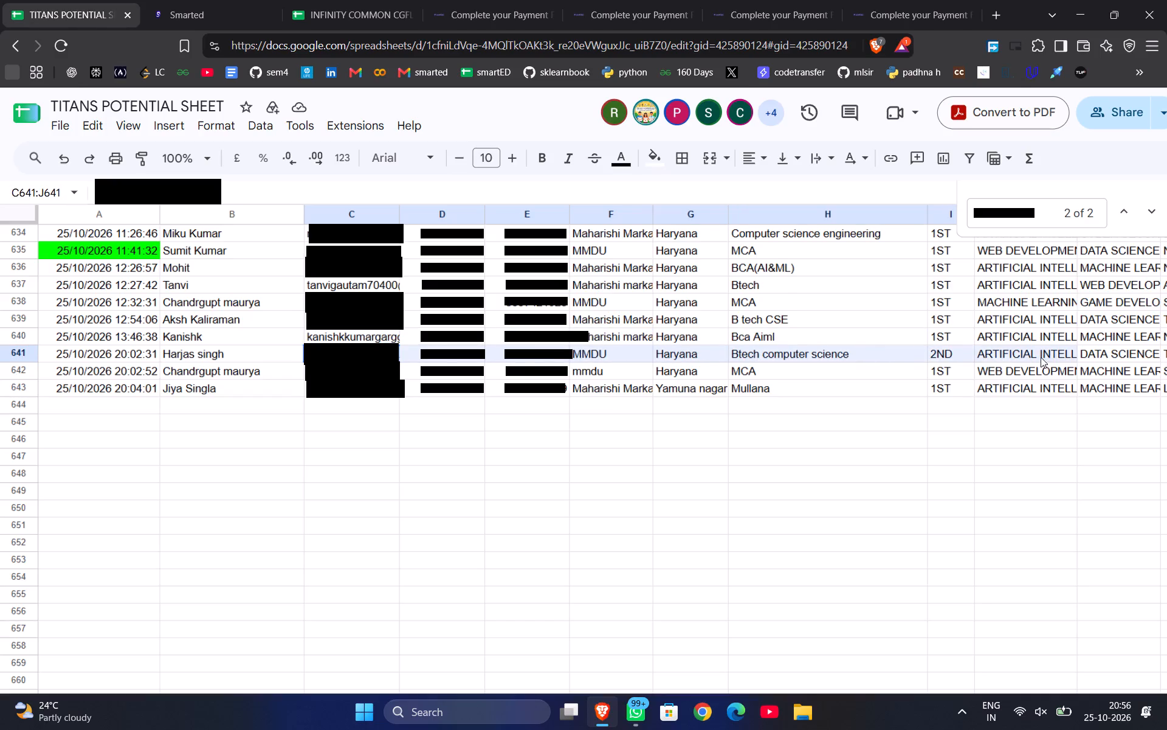
drag(1041, 357, 1166, 357)
drag(1166, 357, 1166, 346)
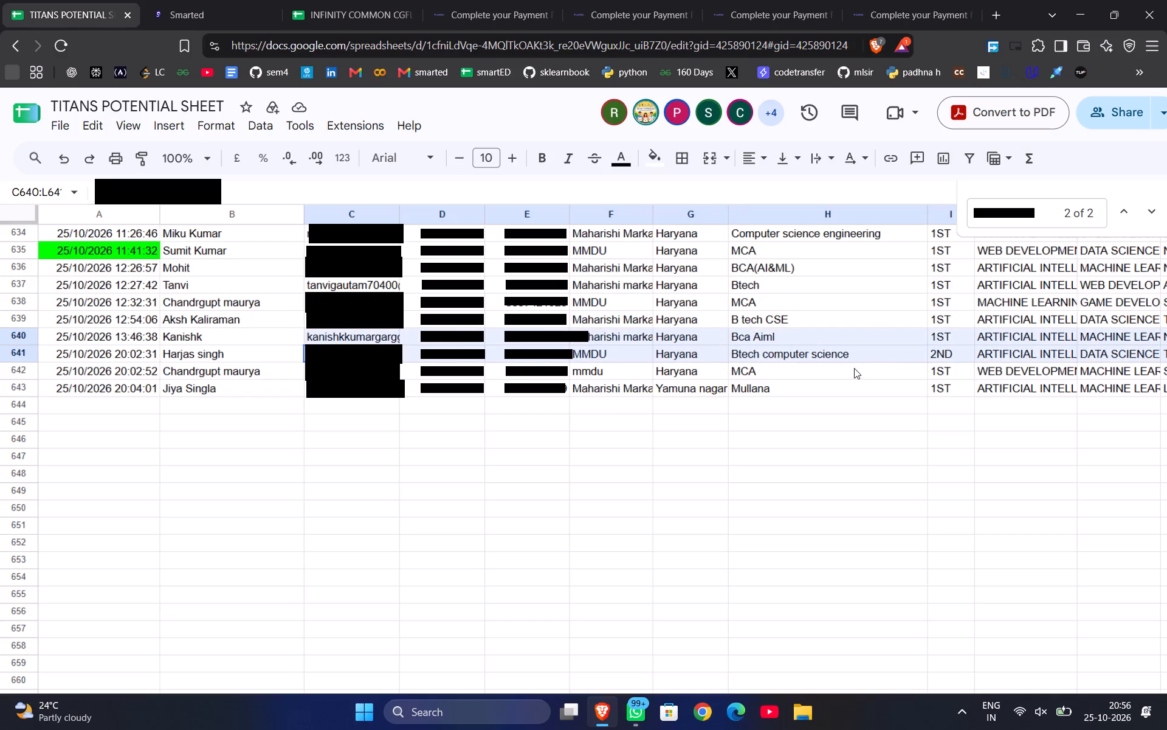
click(847, 370)
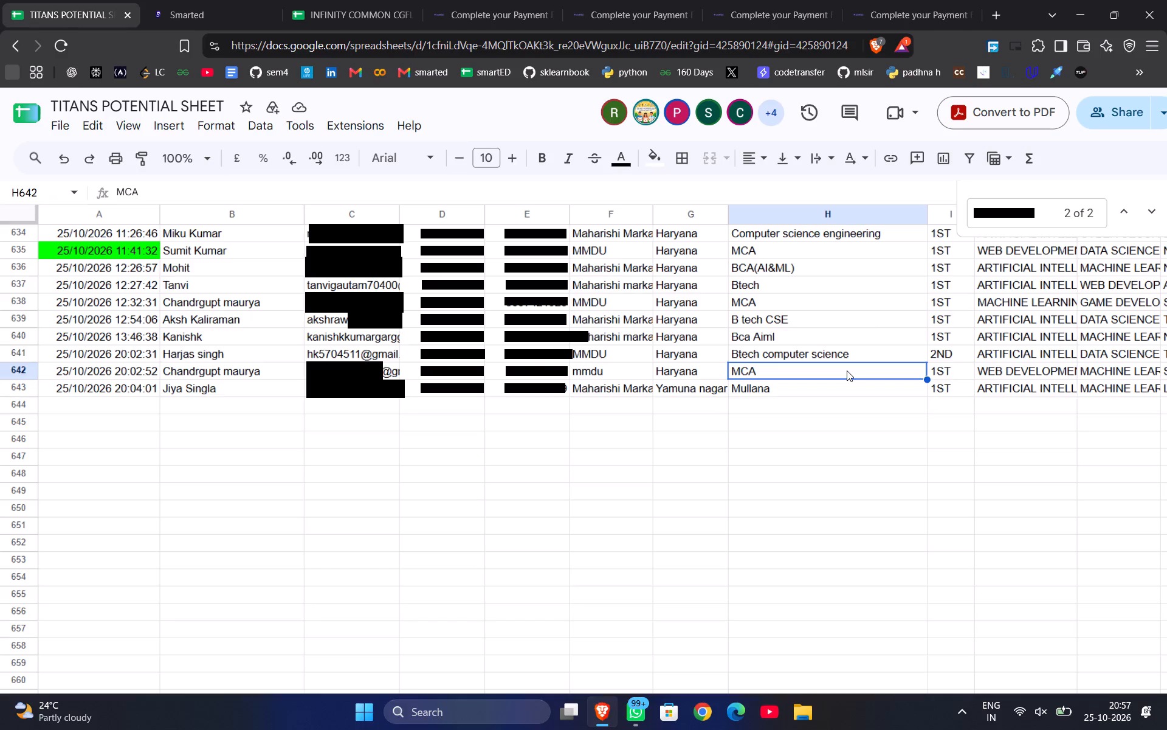
scroll(847, 370, left, 1)
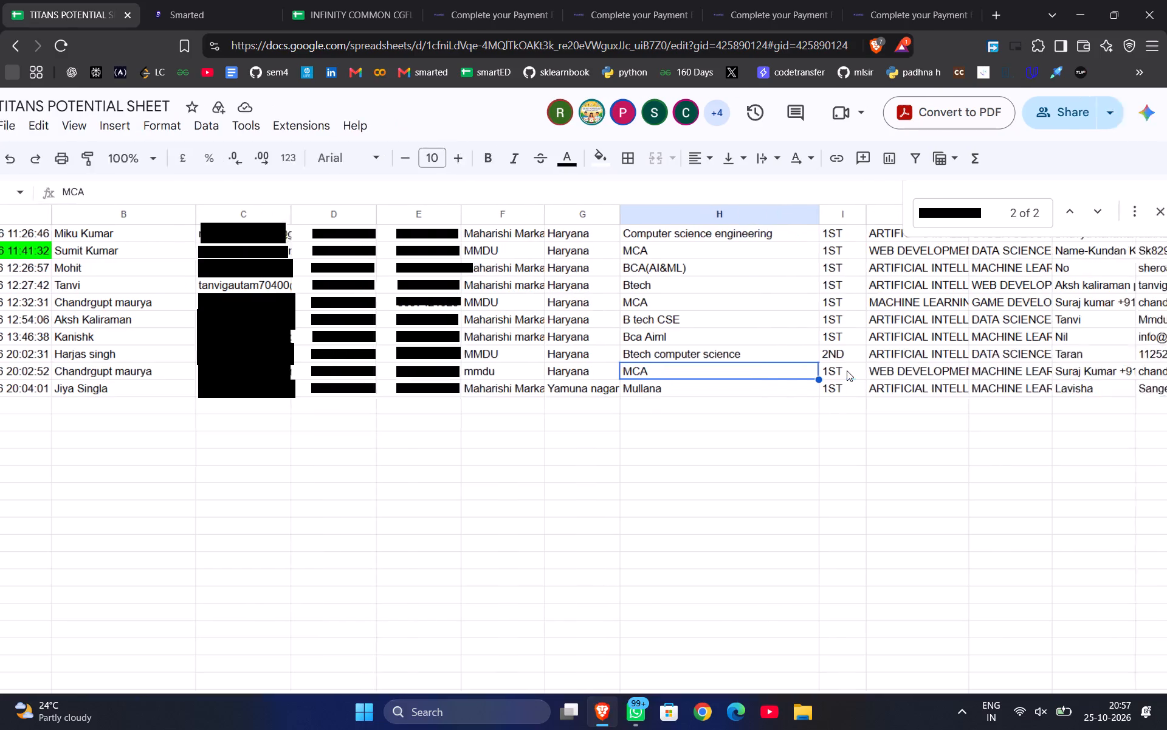
scroll(847, 370, left, 2)
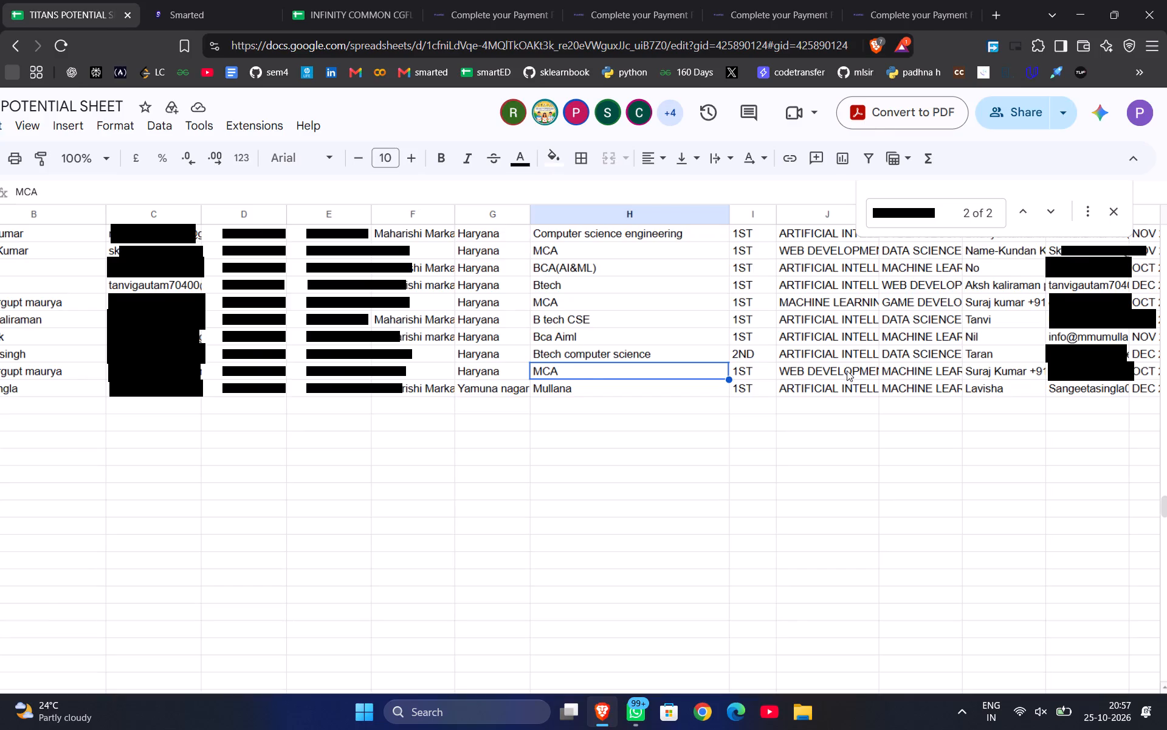
Enter the remark "ds" for row 643 in column P of the GAURAV 1 sheet.
click(996, 488)
scroll(996, 488, left, 3)
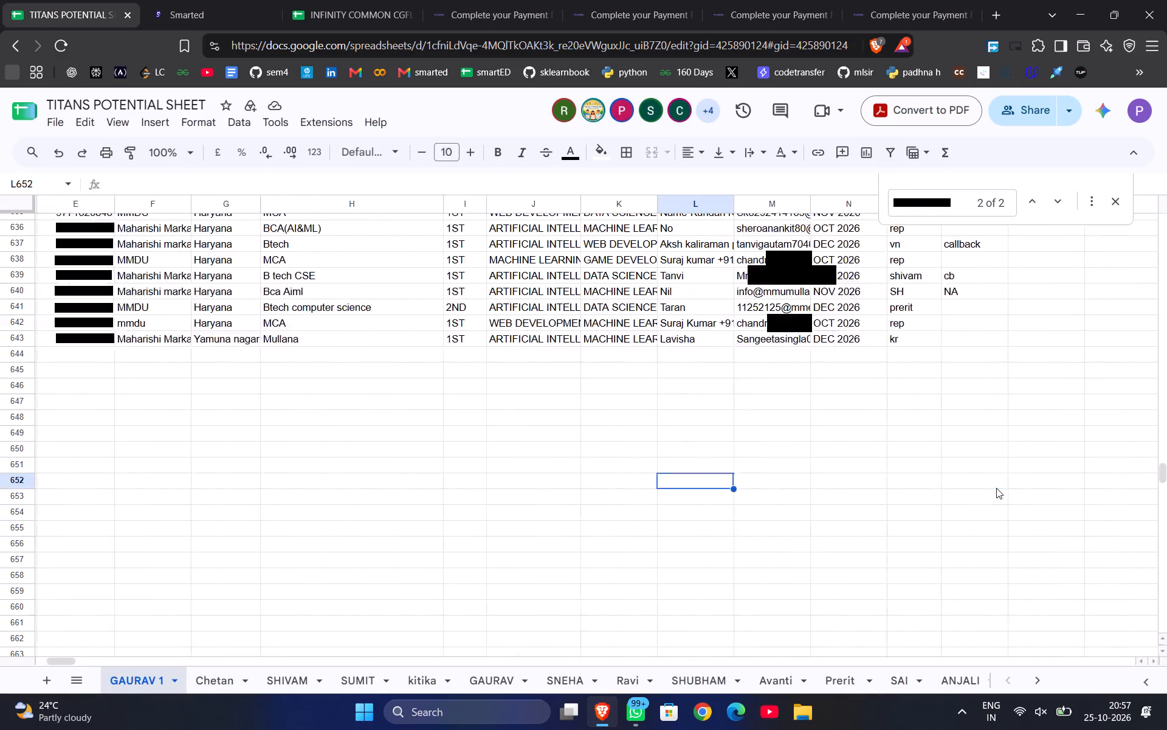
scroll(996, 488, left, 2)
click(859, 346)
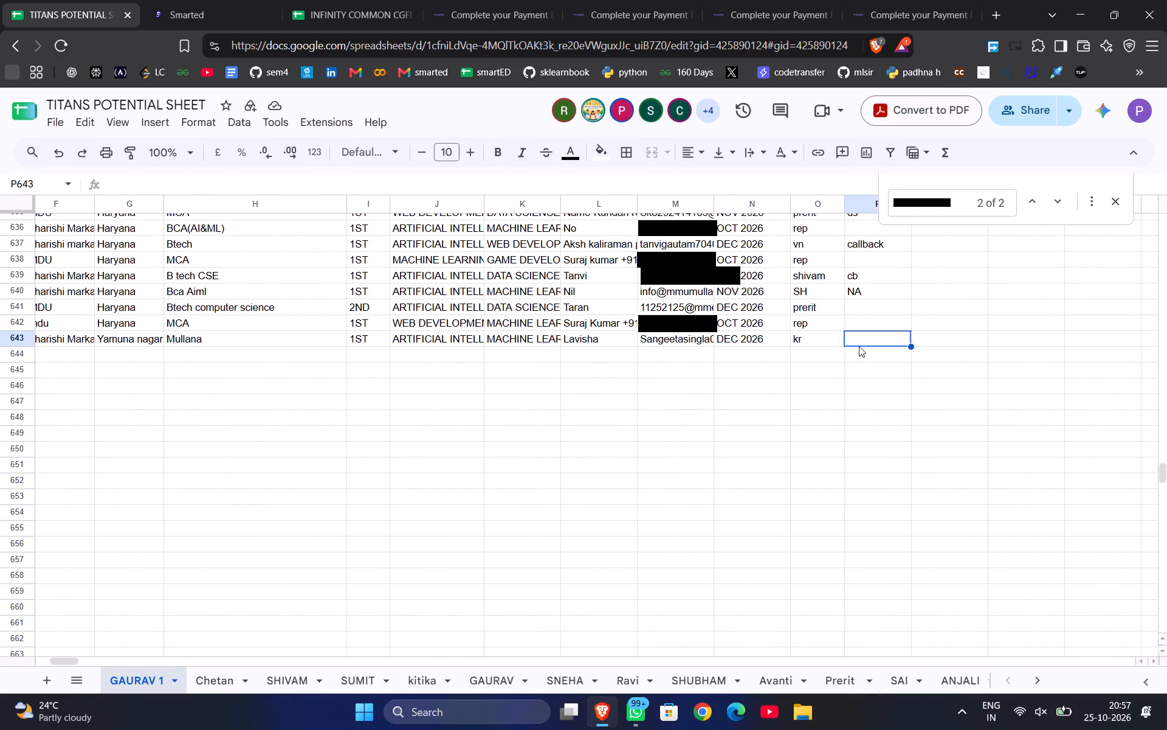
text(ds)
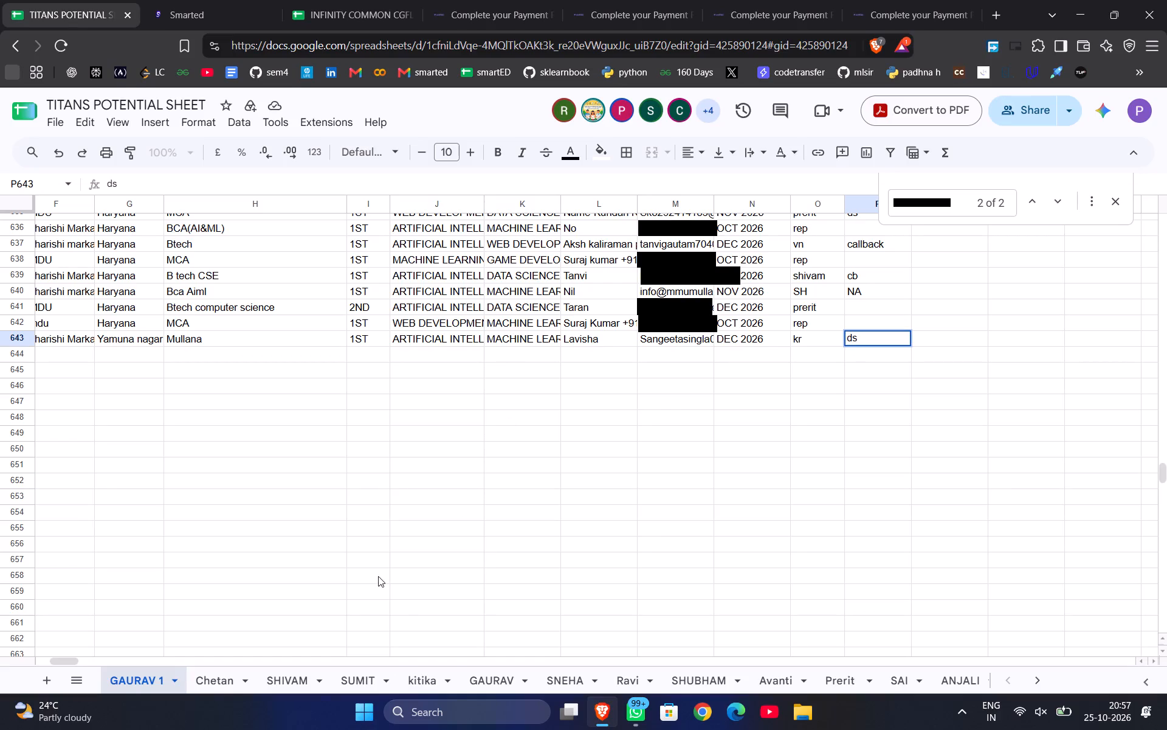
On the kitika sheet, check row 581's student details and enter the remark "ni" in column O.
click(413, 676)
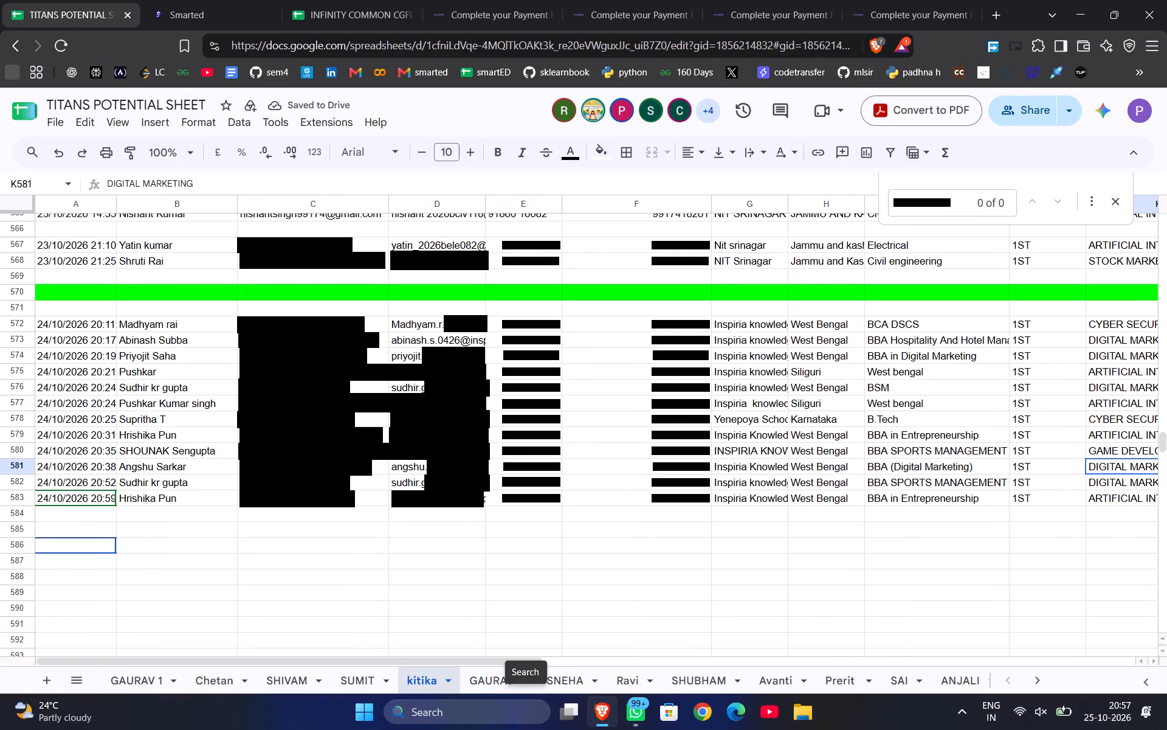
scroll(526, 703, left, 2)
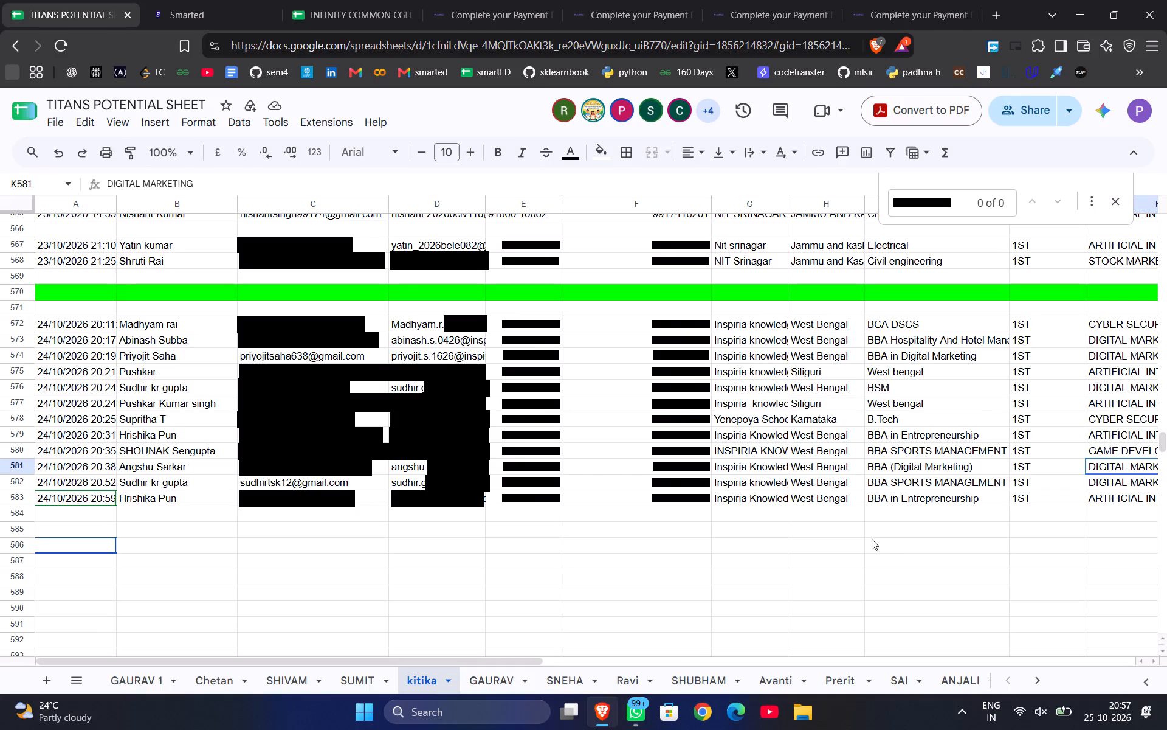
click(976, 419)
scroll(976, 419, left, 6)
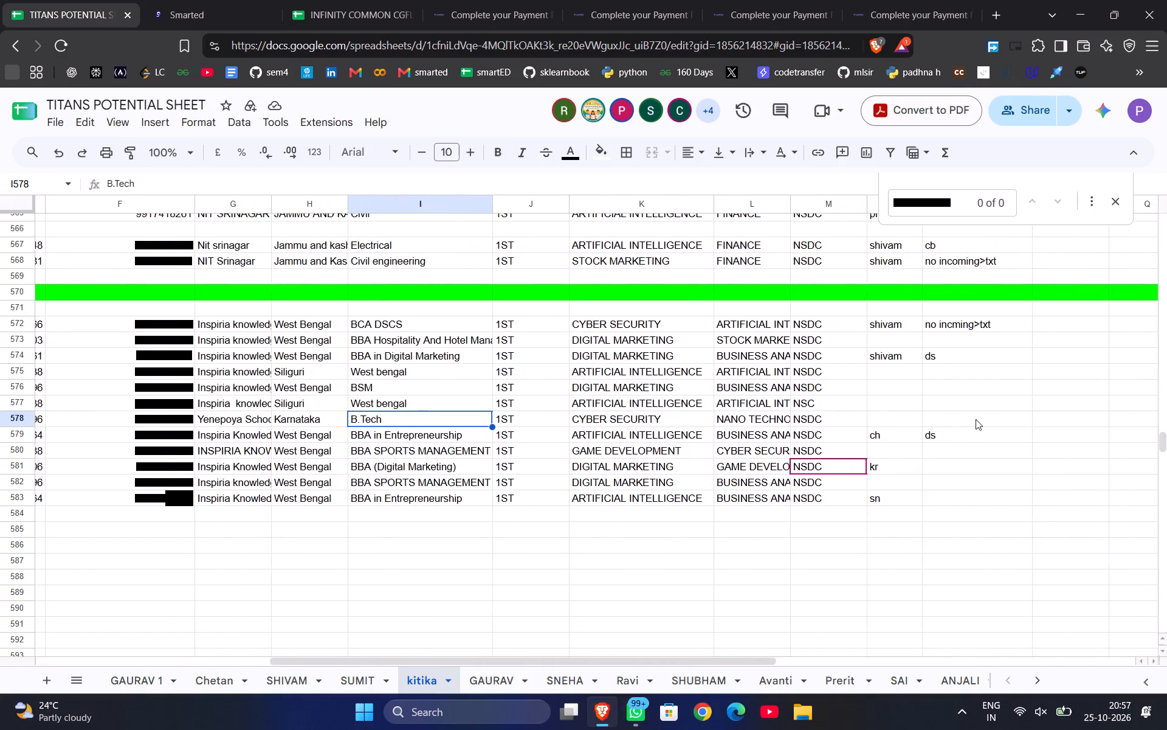
click(930, 468)
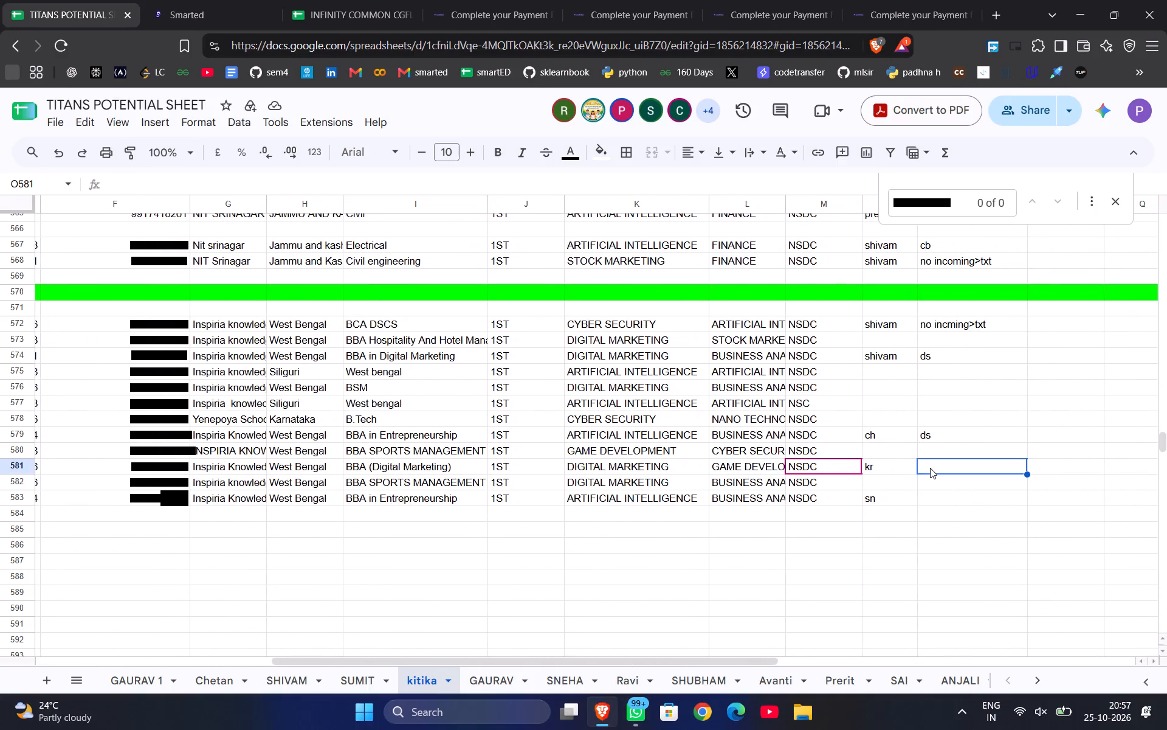
scroll(930, 468, right, 5)
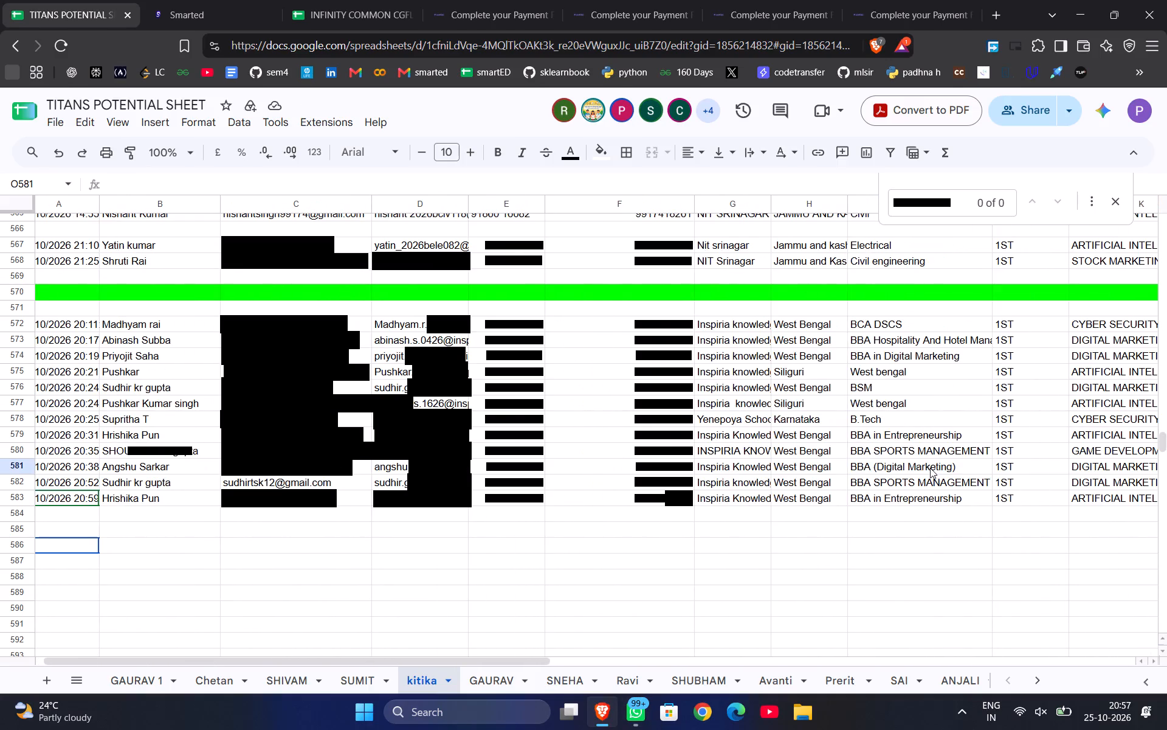
text(ni)
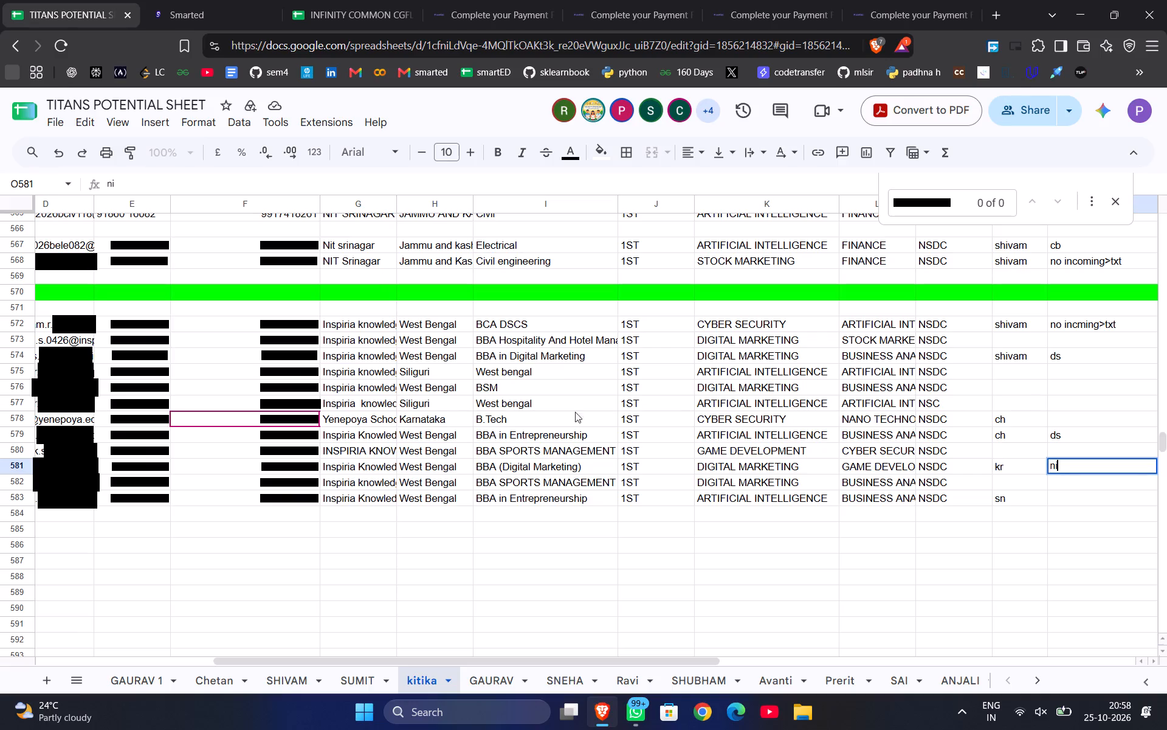
Check the contact details of row 576 on the kitika sheet and enter "kr" as its assignee in column N.
click(421, 418)
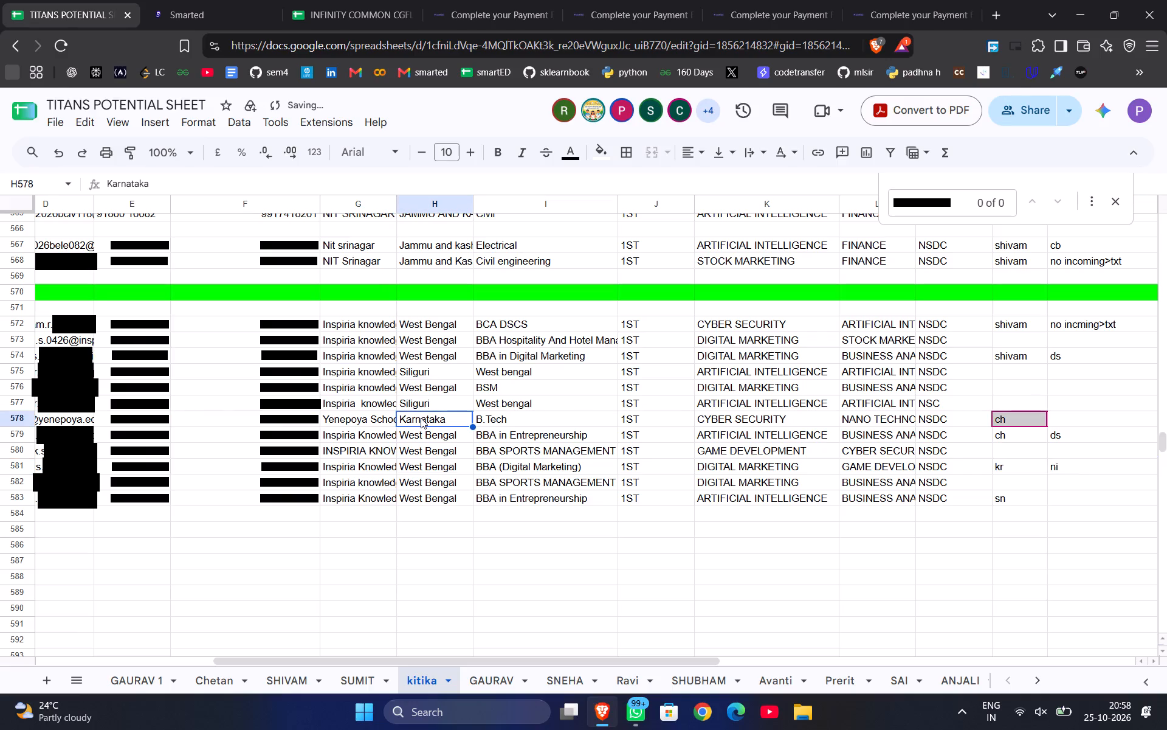
scroll(421, 418, right, 6)
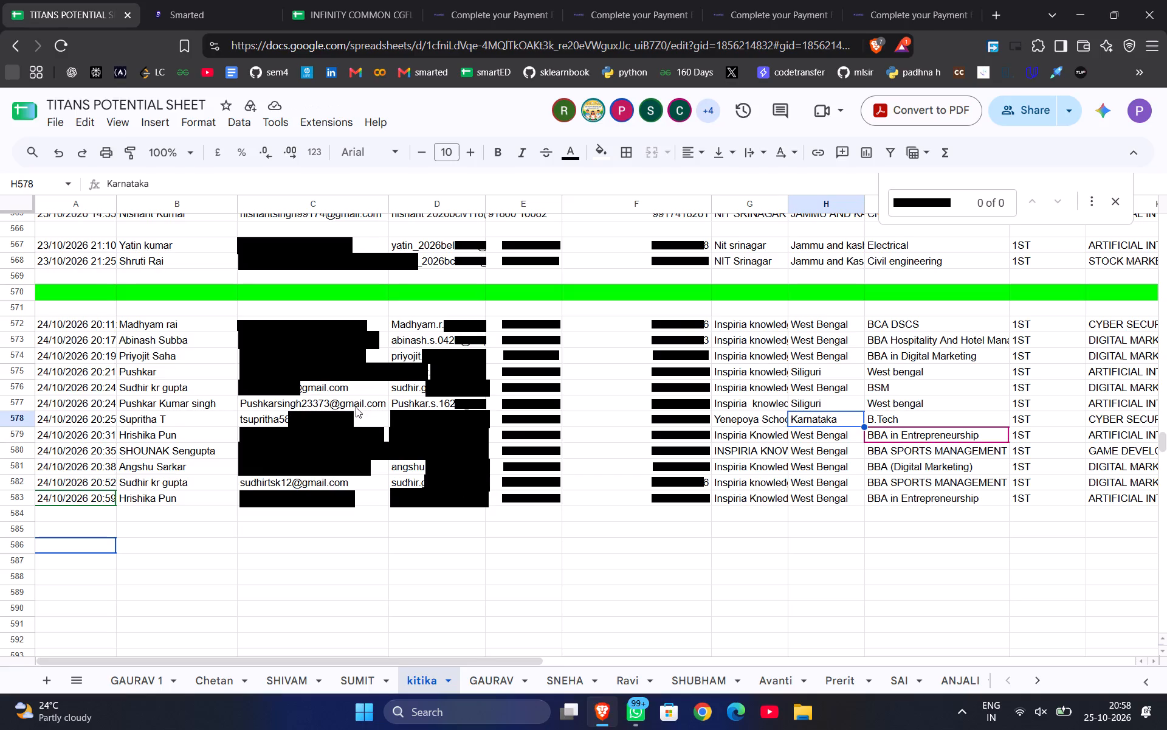
click(298, 387)
scroll(298, 387, left, 4)
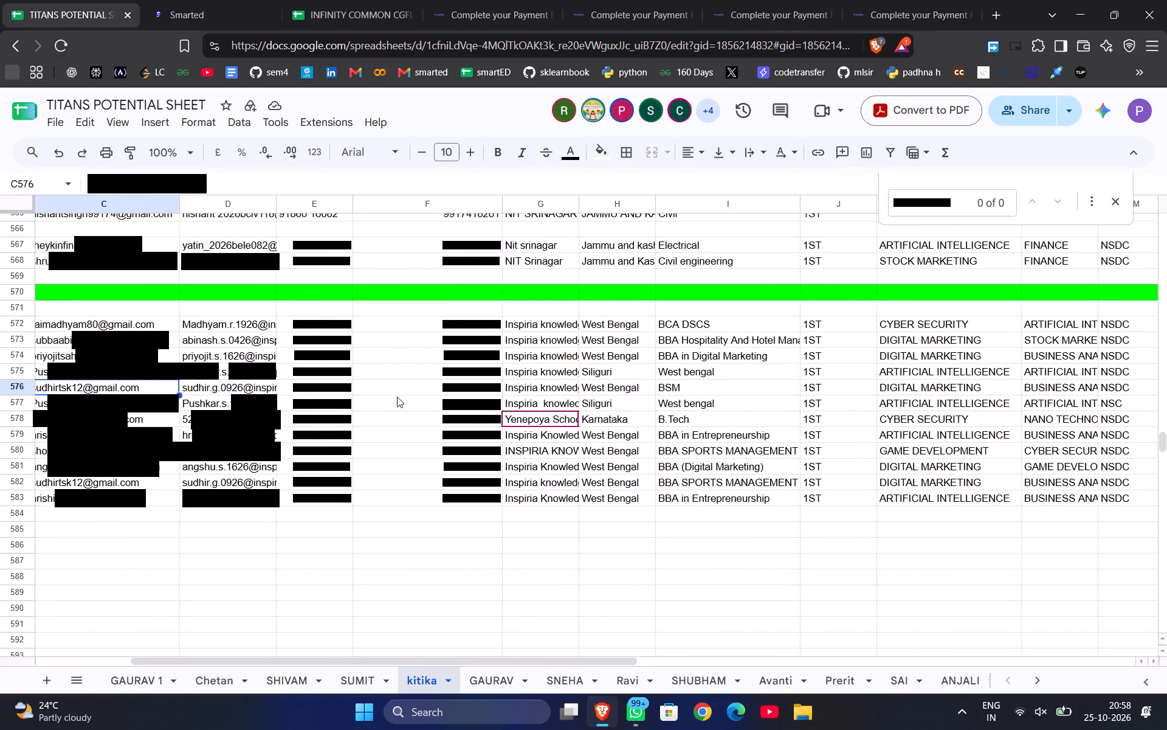
scroll(681, 419, left, 5)
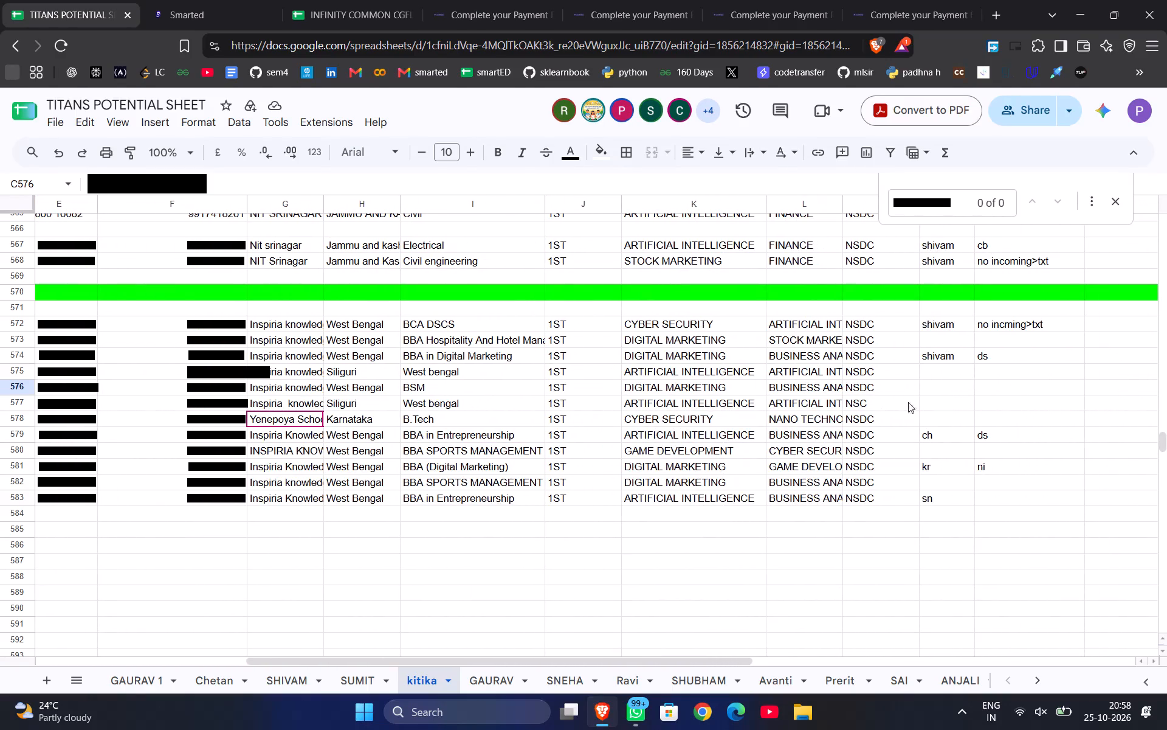
click(934, 389)
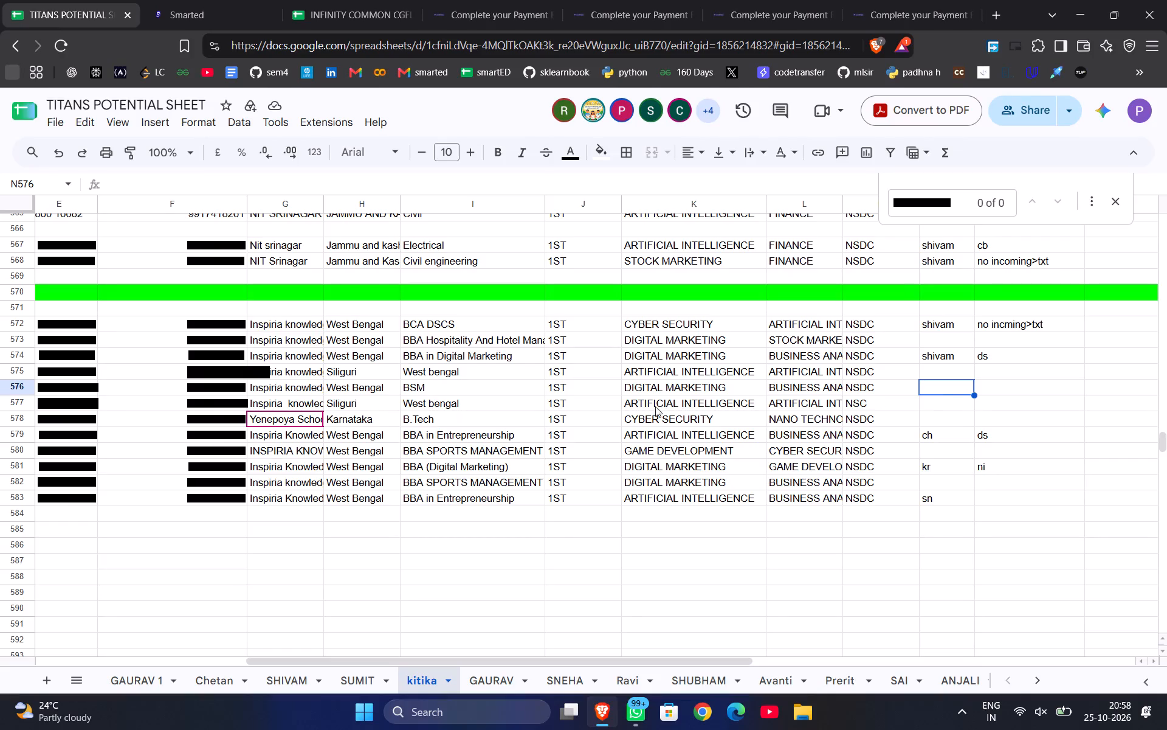
click(705, 415)
scroll(705, 415, right, 12)
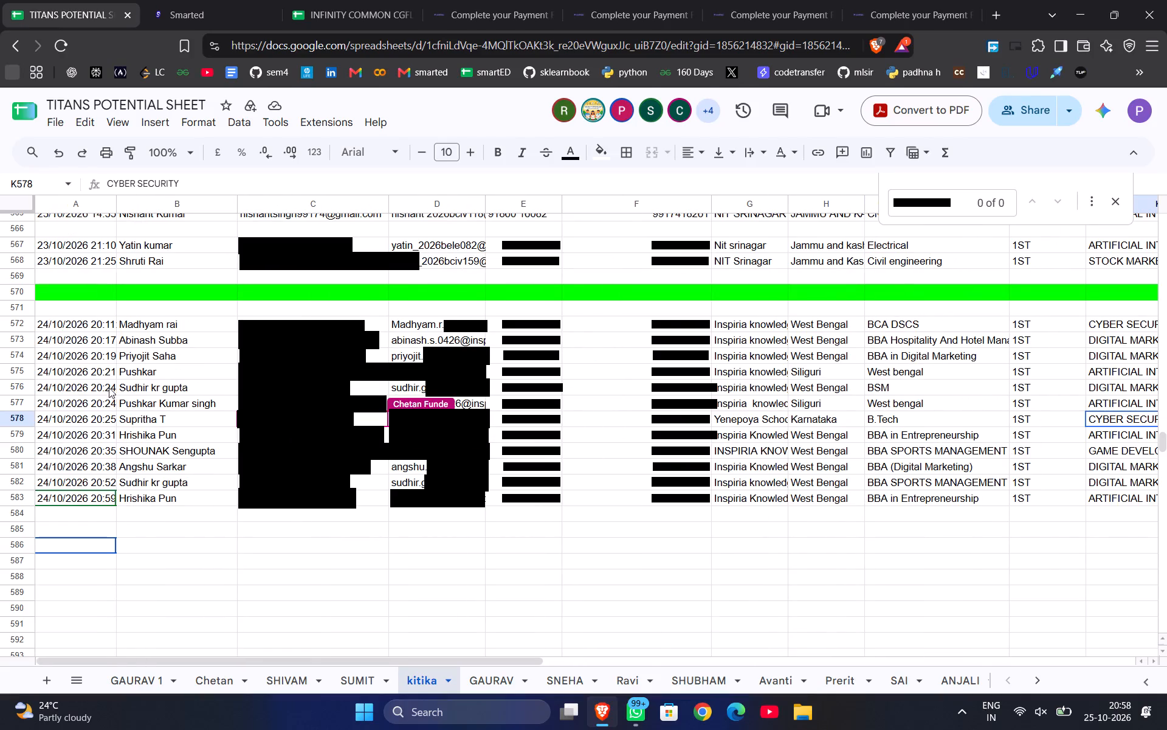
click(312, 385)
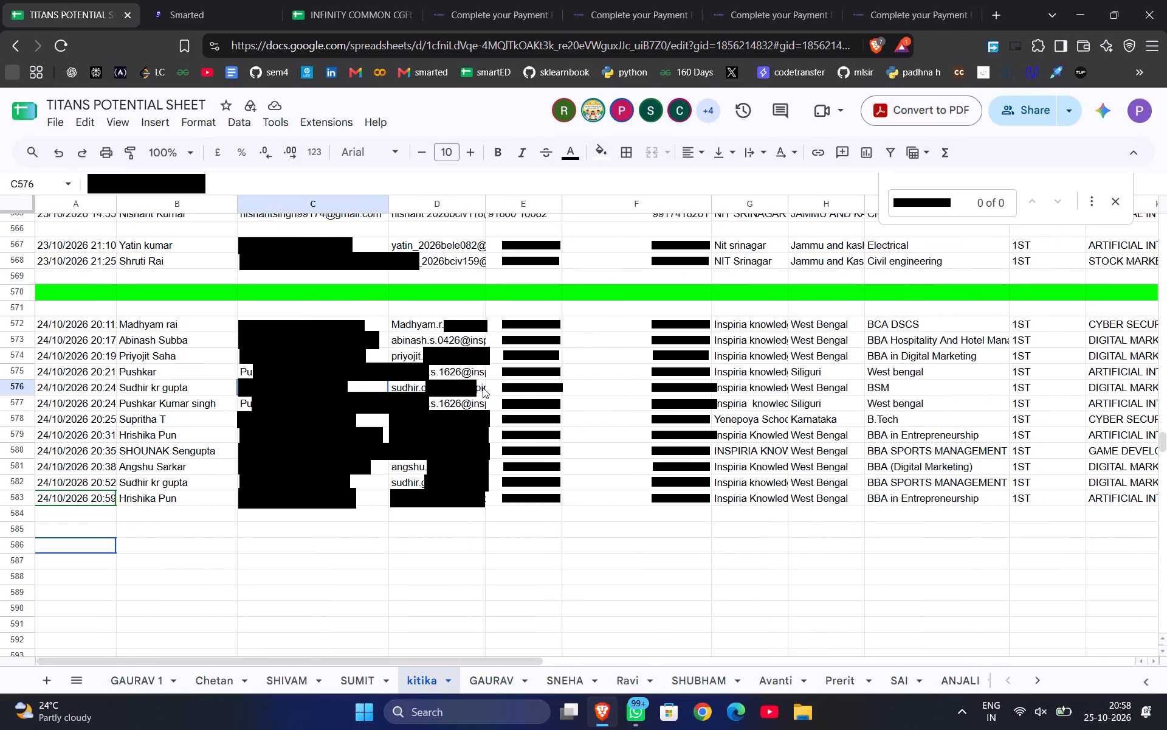
click(520, 387)
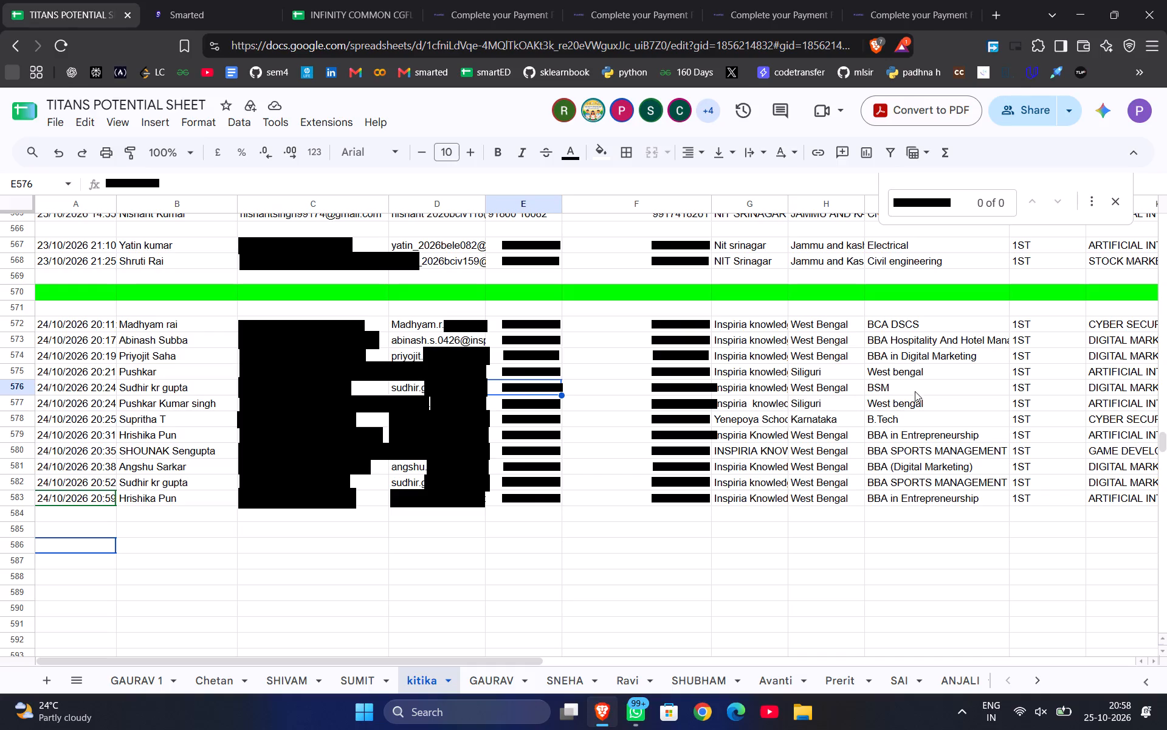
scroll(994, 402, left, 4)
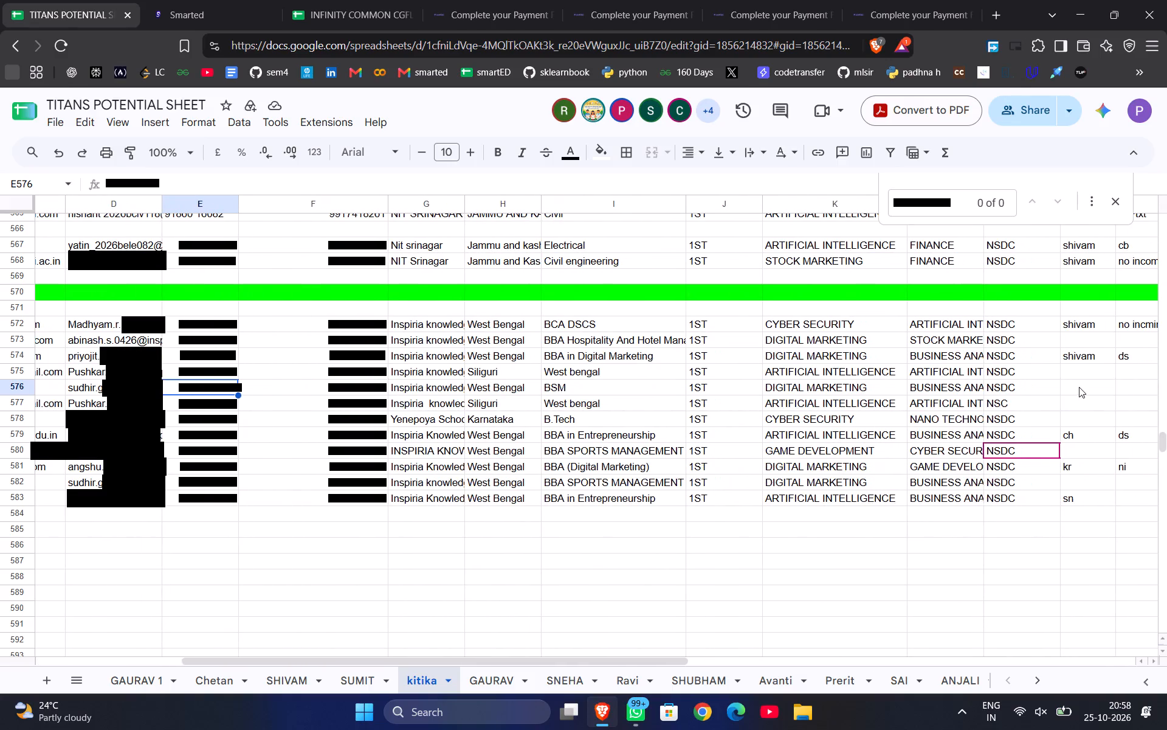
click(1079, 387)
text(kr)
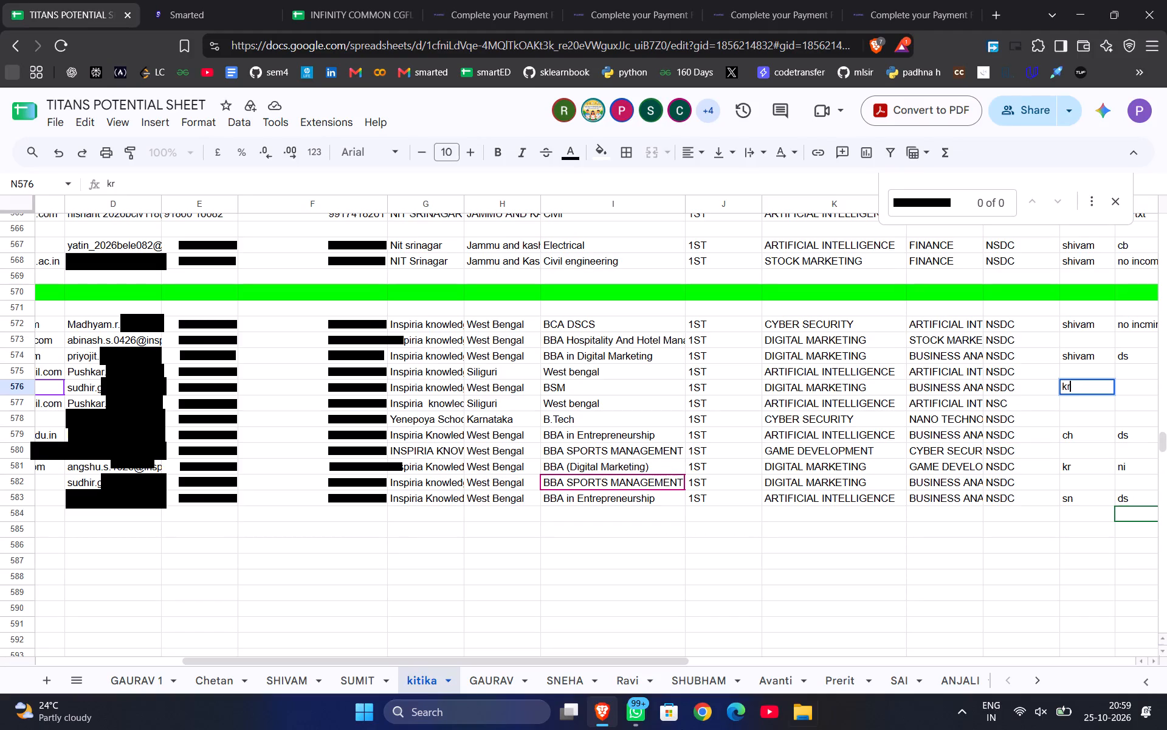
Look through the student leads on the GAURAV 1 sheet, from row 643 back up to about row 449.
click(117, 680)
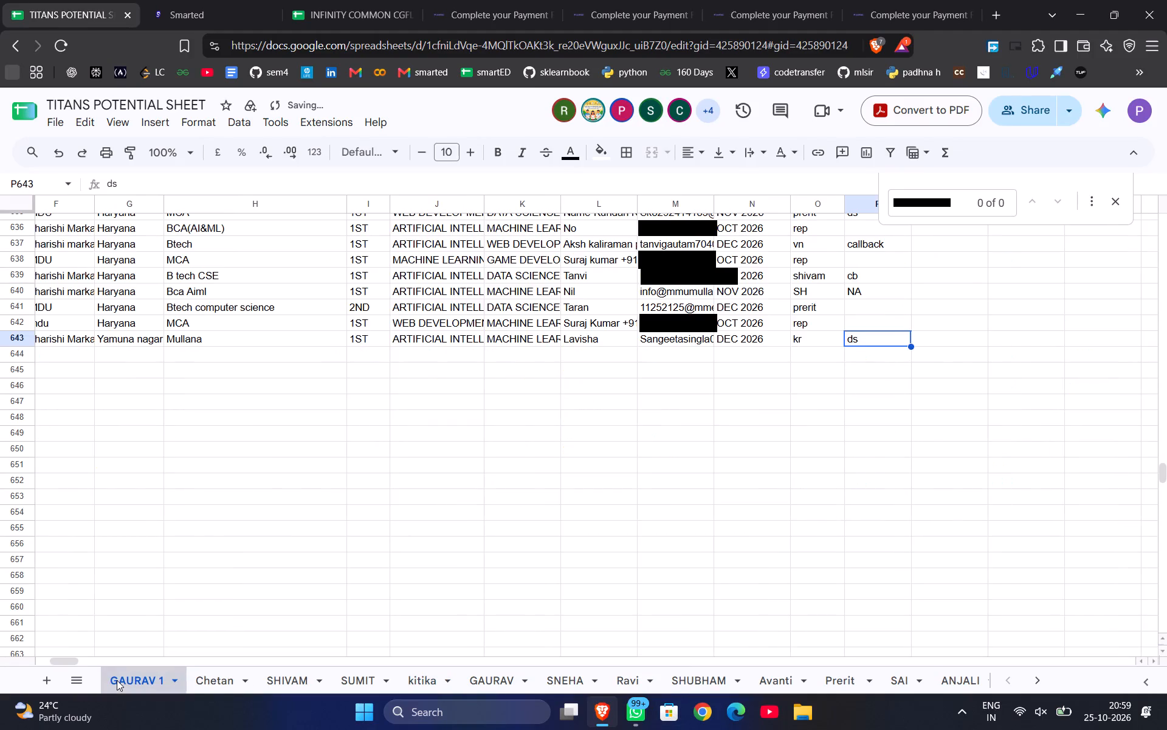
scroll(297, 496, right, 8)
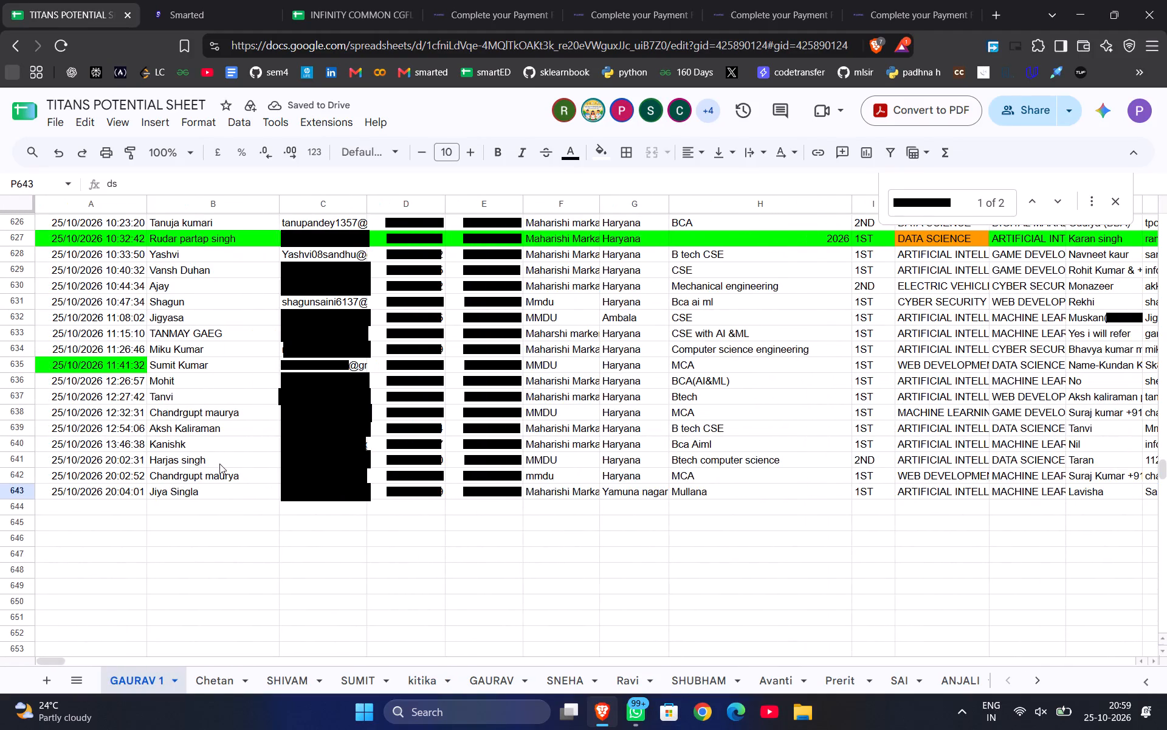
scroll(551, 461, up, 4)
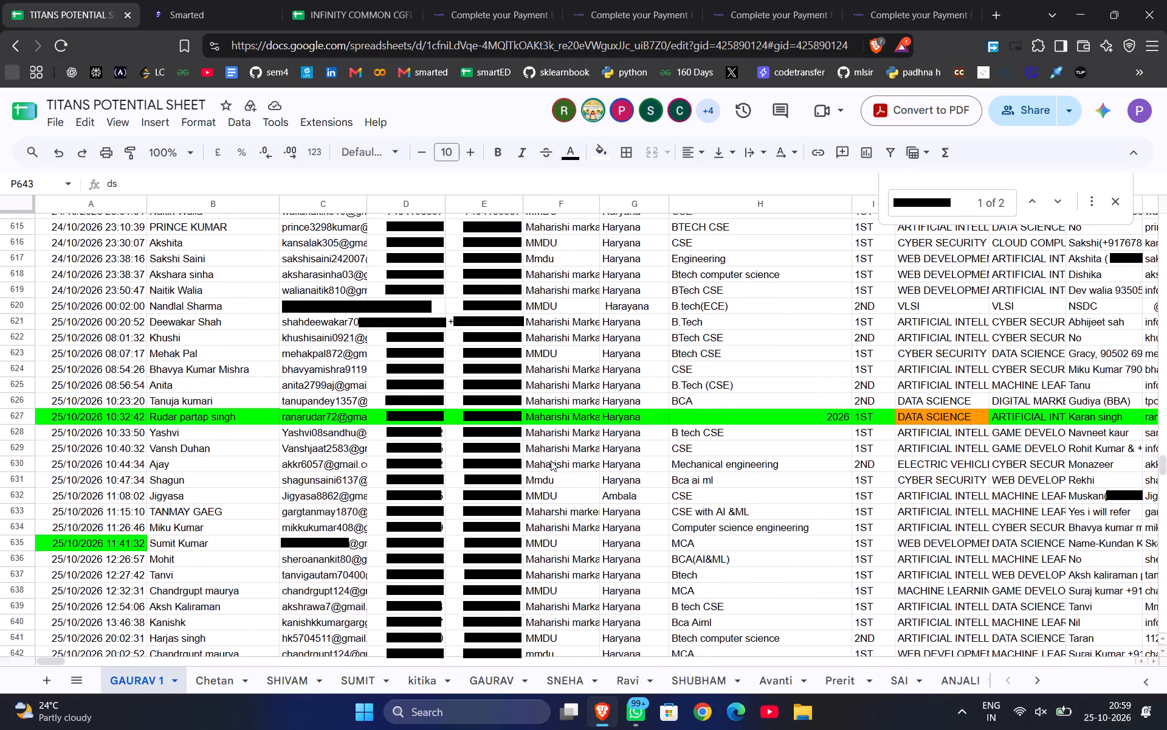
scroll(551, 461, up, 7)
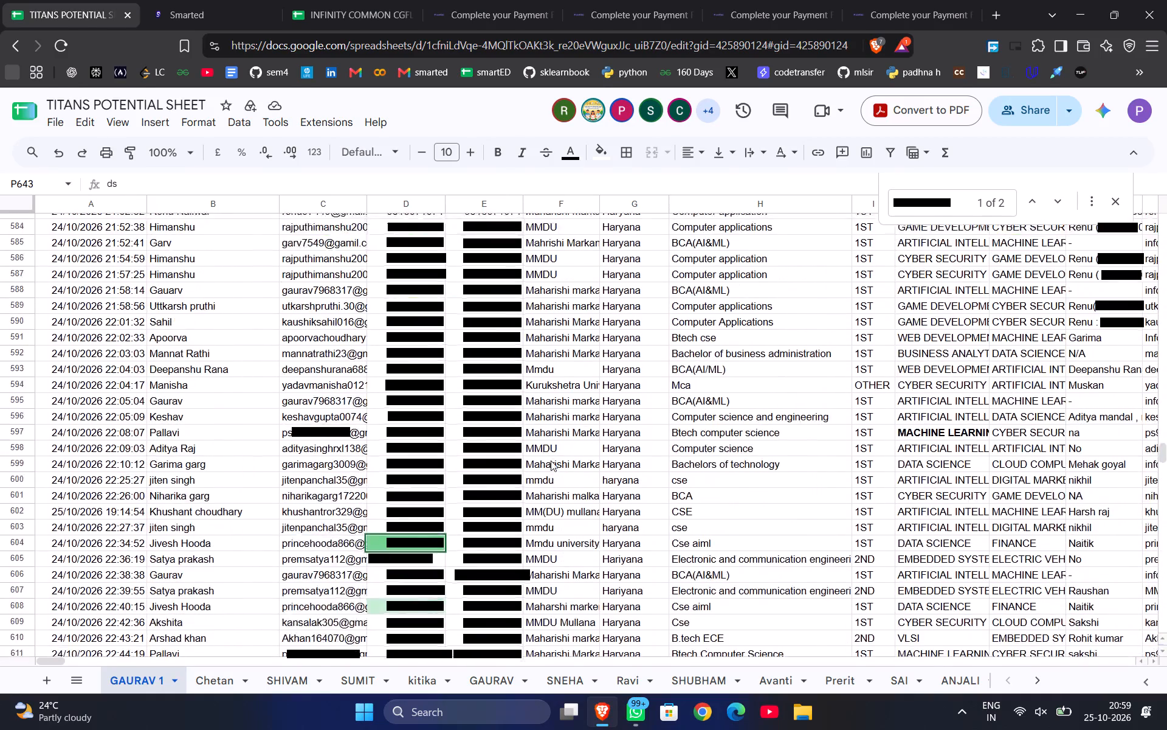
scroll(551, 461, up, 5)
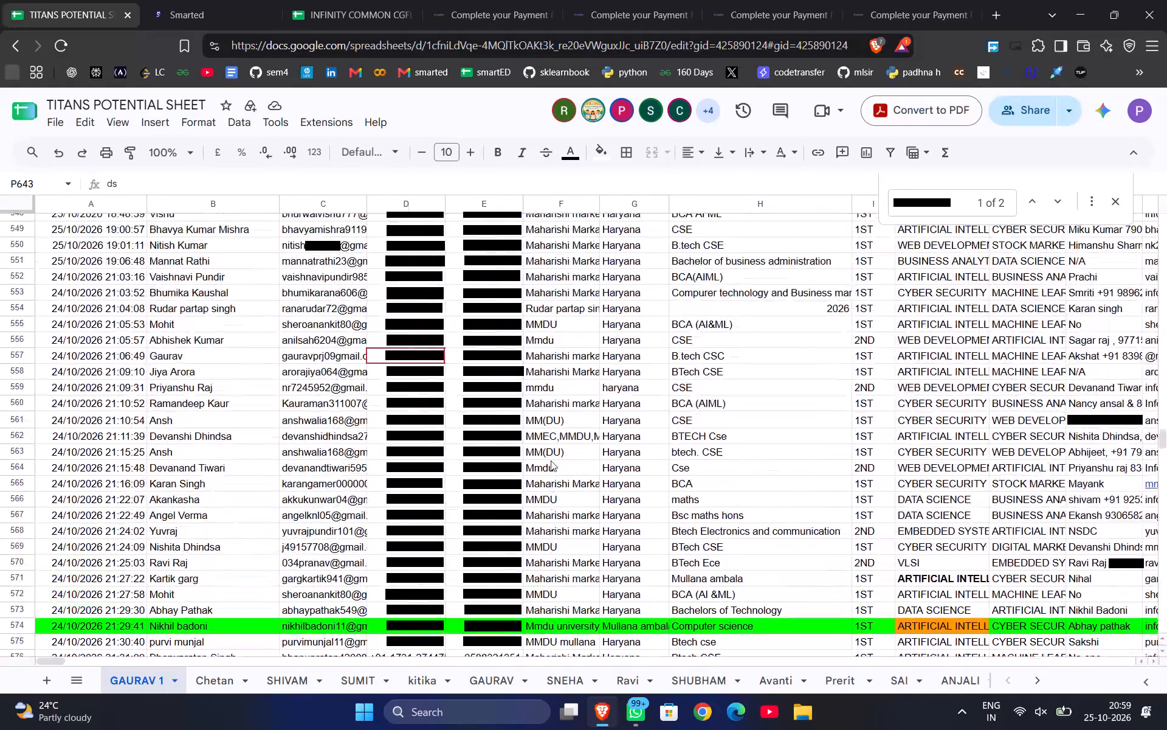
scroll(551, 461, up, 5)
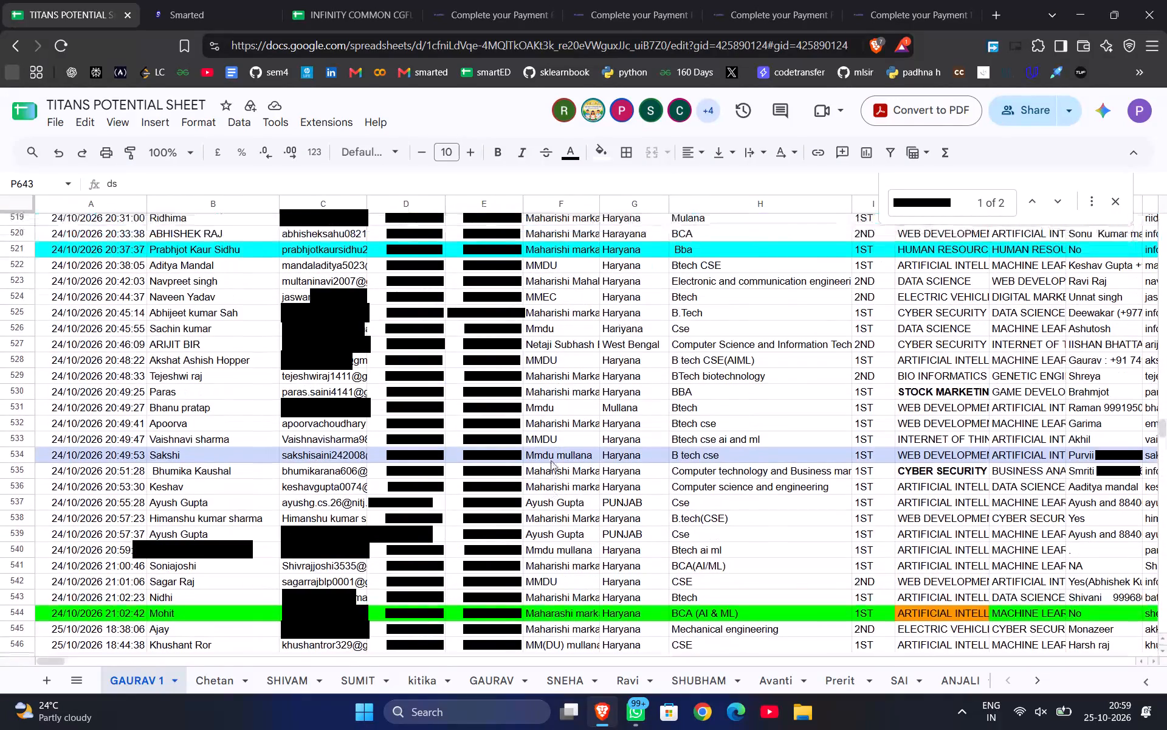
scroll(551, 461, up, 5)
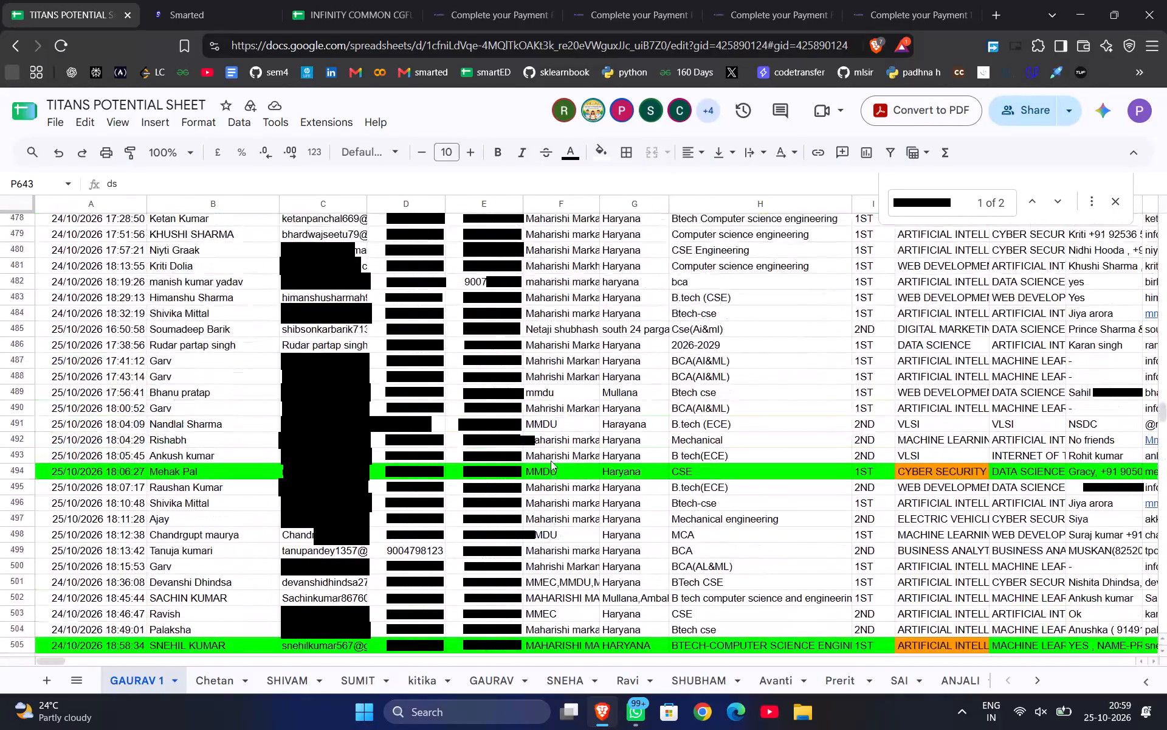
scroll(551, 461, up, 5)
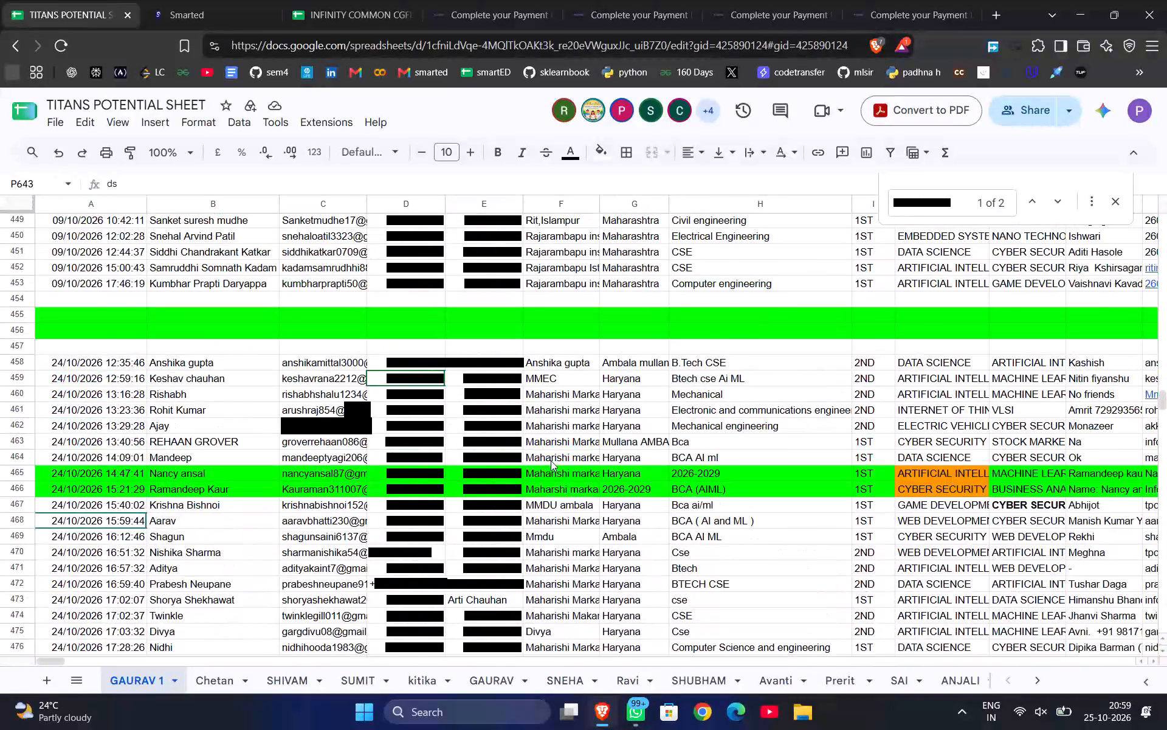
scroll(551, 461, down, 6)
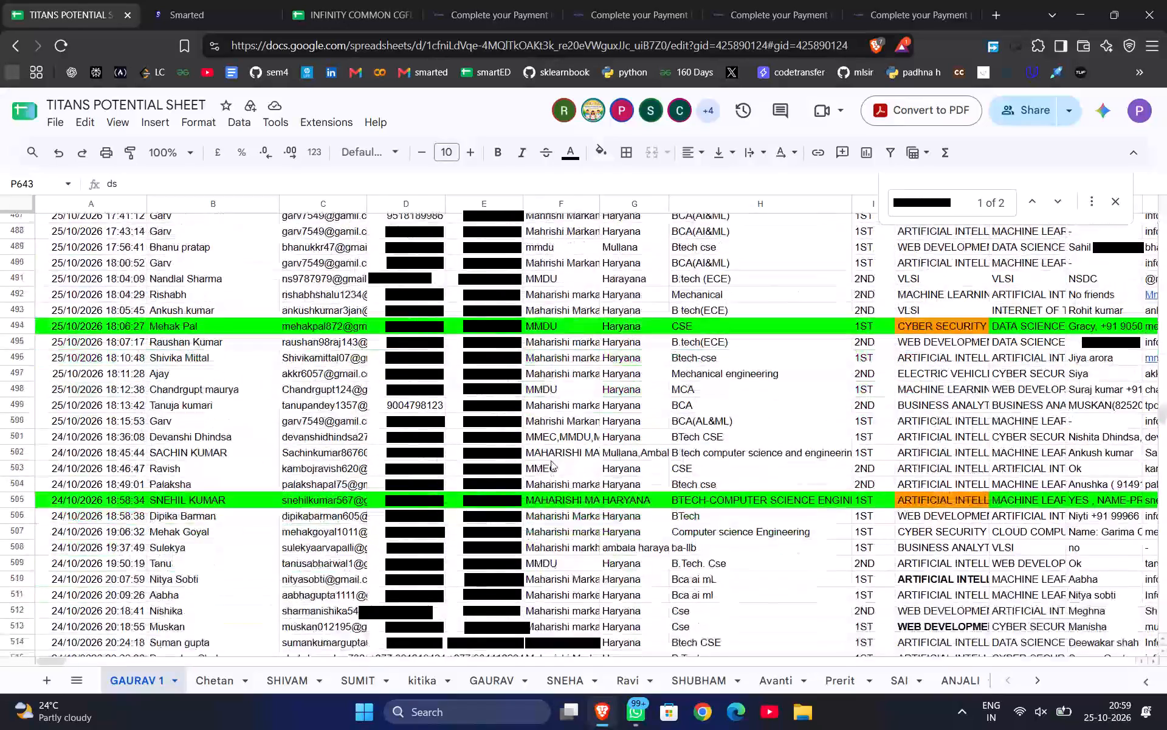
scroll(551, 461, down, 7)
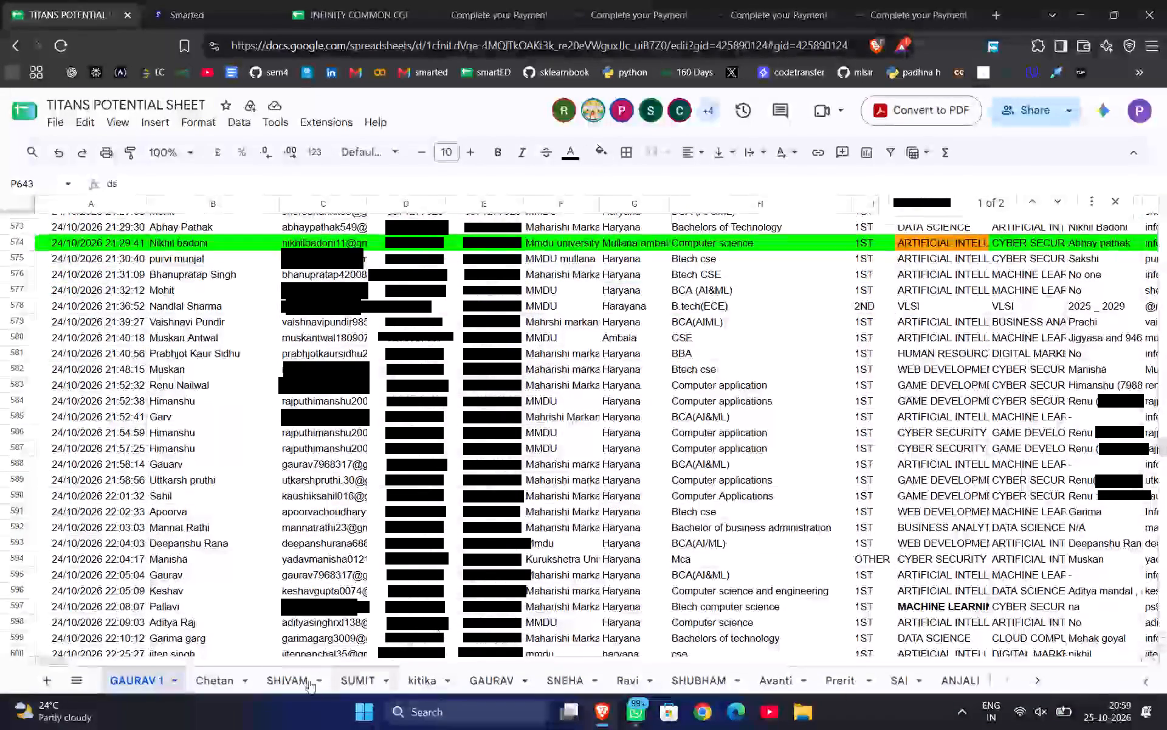
On the kitika sheet, check row 576's contact number, remark cell, student name and course.
click(419, 684)
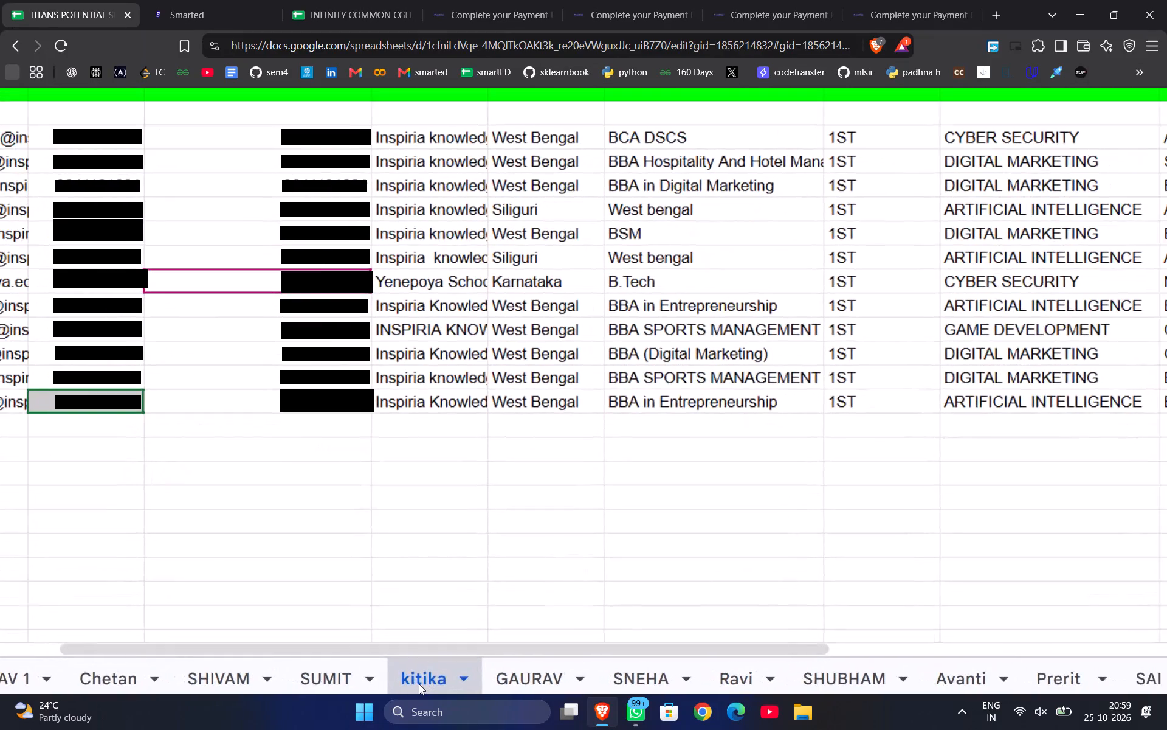
click(93, 235)
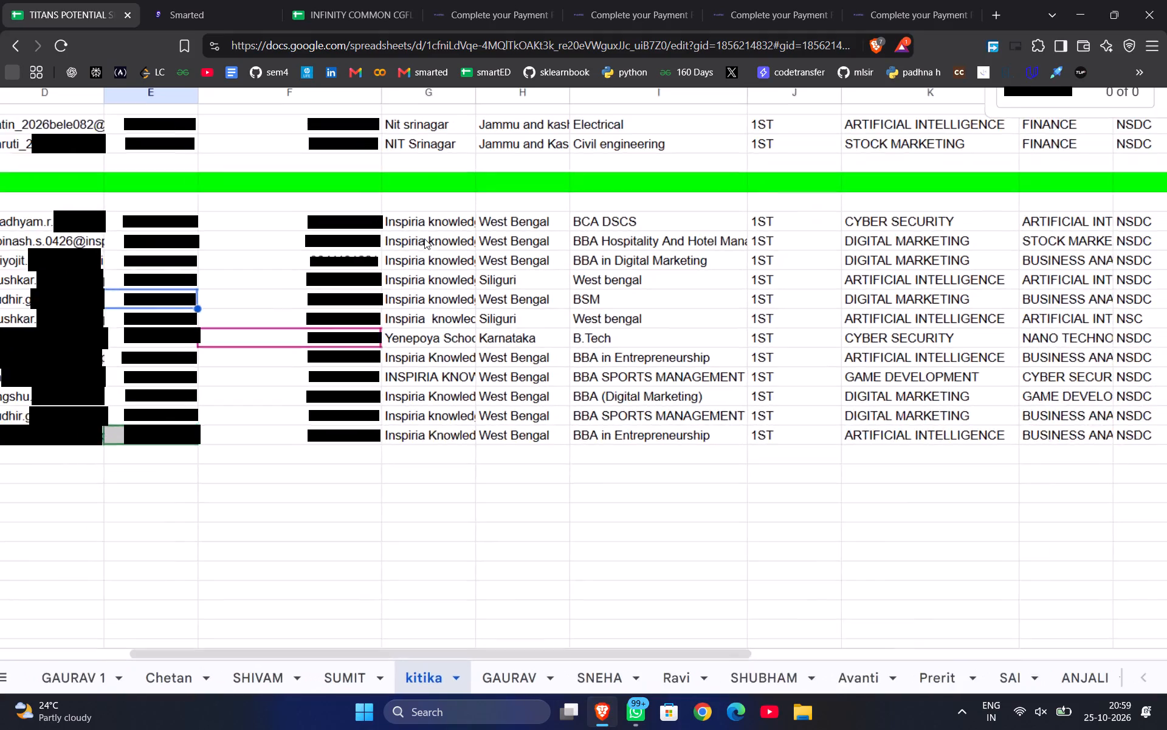
scroll(424, 238, left, 5)
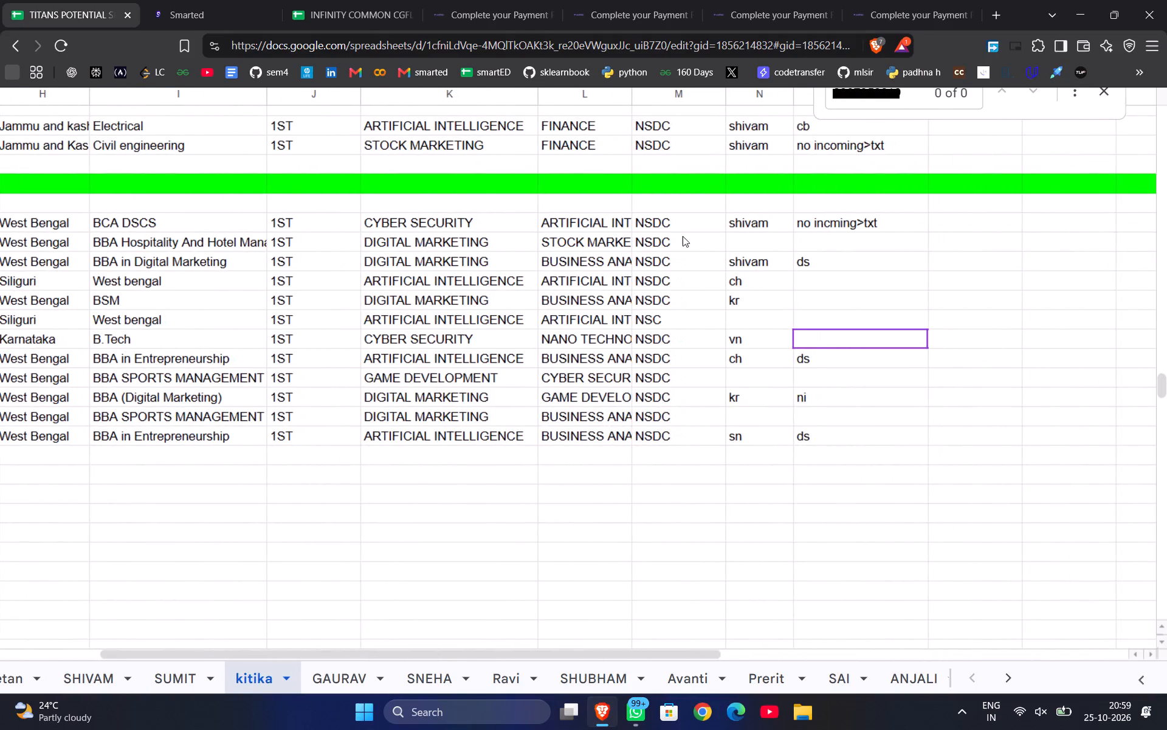
click(797, 300)
scroll(797, 300, right, 7)
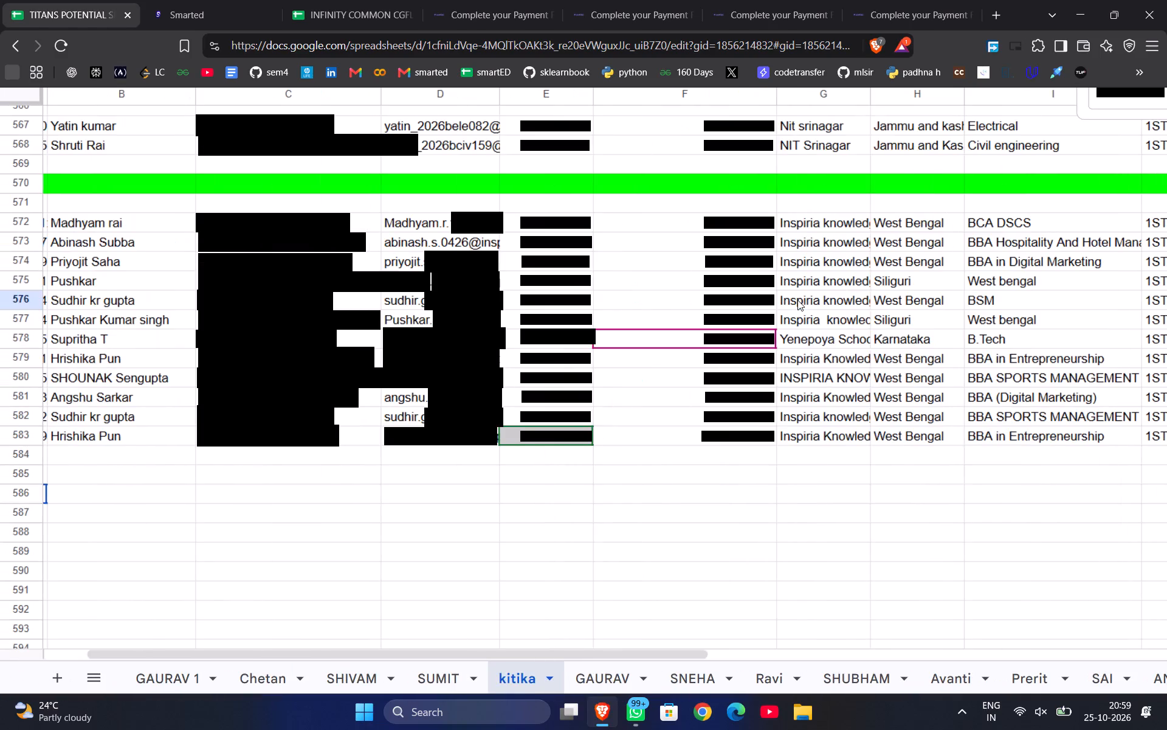
click(219, 299)
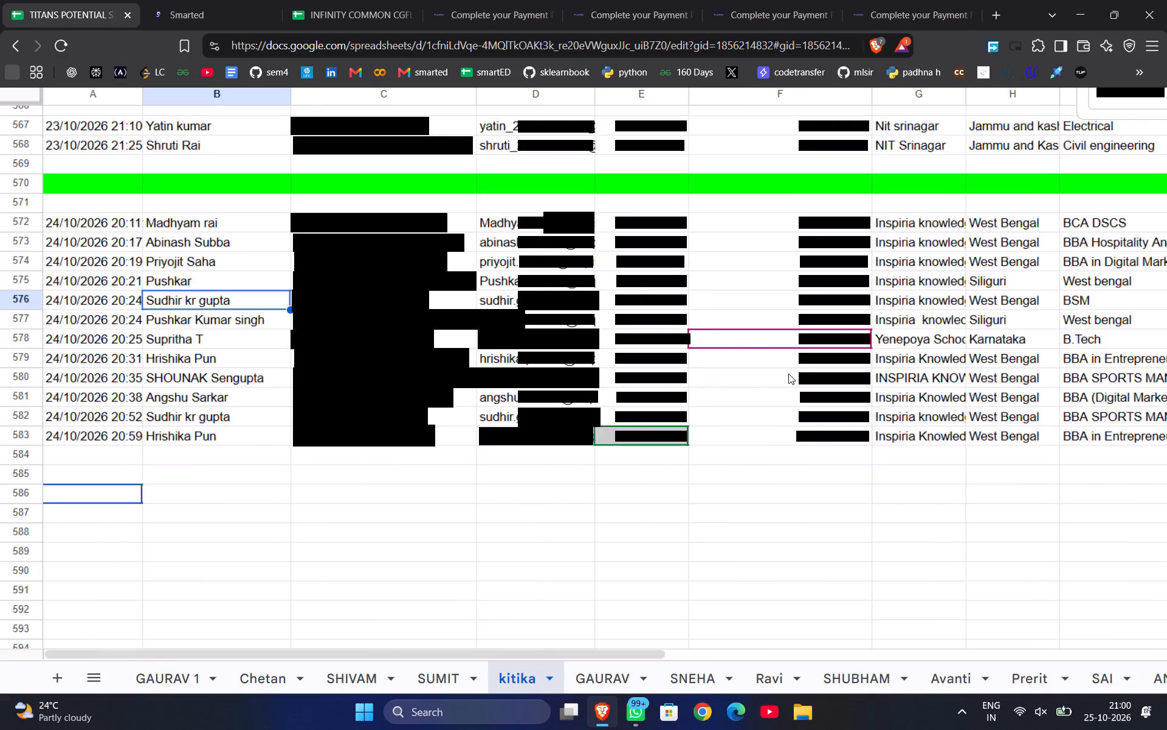
click(1077, 300)
scroll(1077, 300, left, 4)
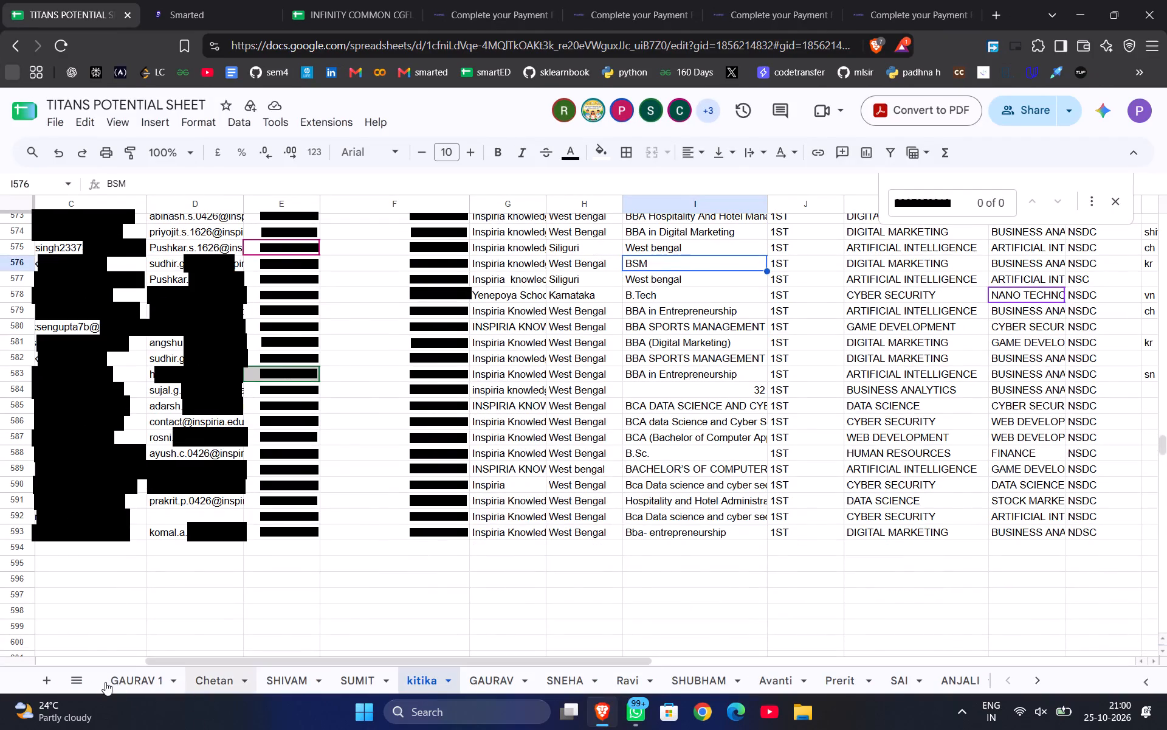
Look through the GAURAV 1 sheet's leads again, down to the last filled rows around row 643.
click(105, 682)
scroll(479, 476, up, 5)
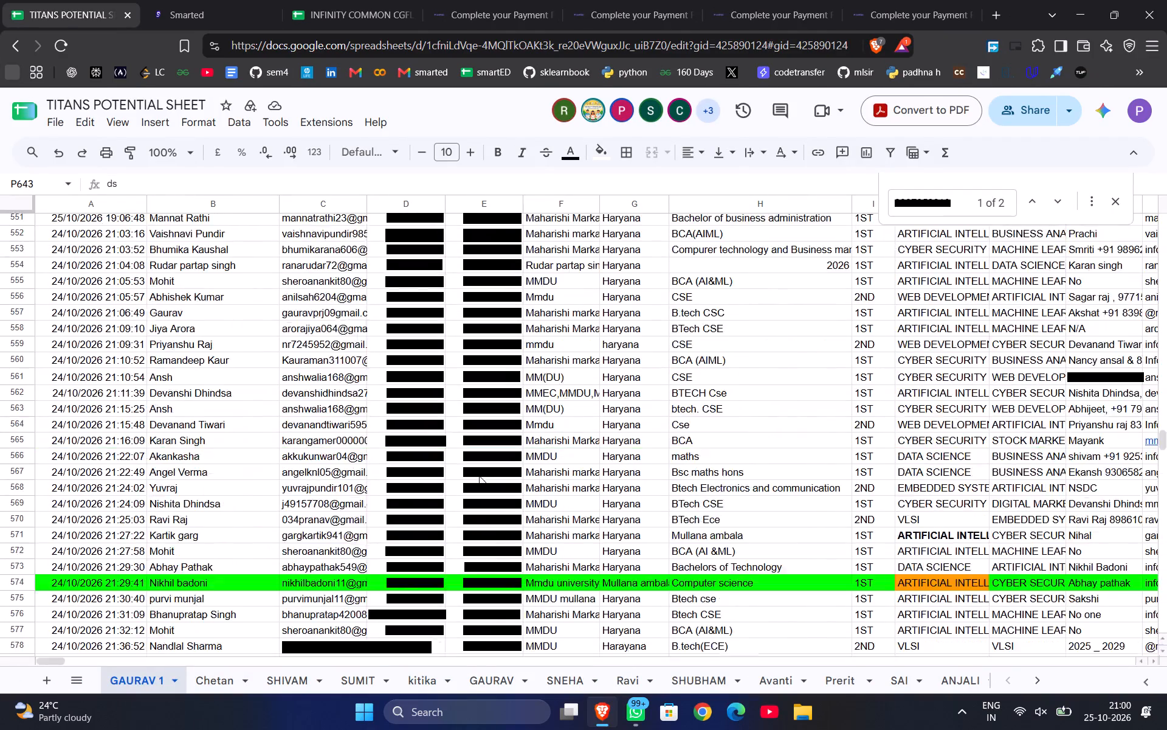
scroll(479, 476, up, 3)
scroll(479, 476, down, 12)
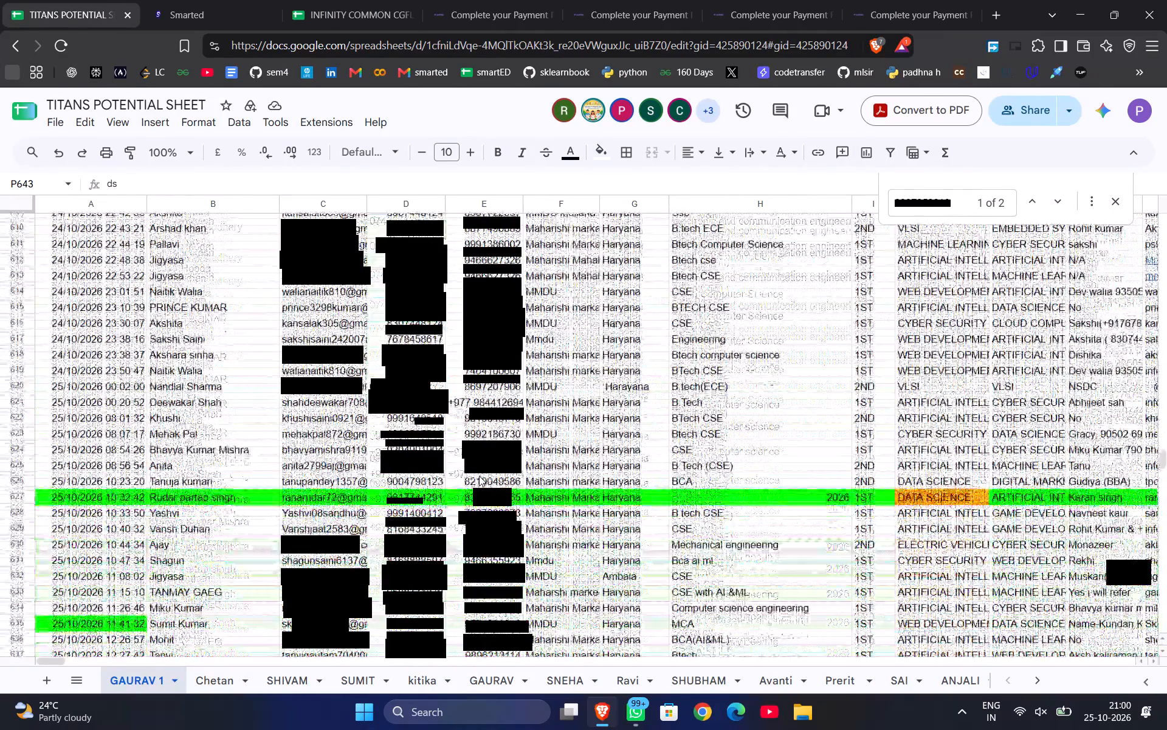
scroll(479, 476, down, 1)
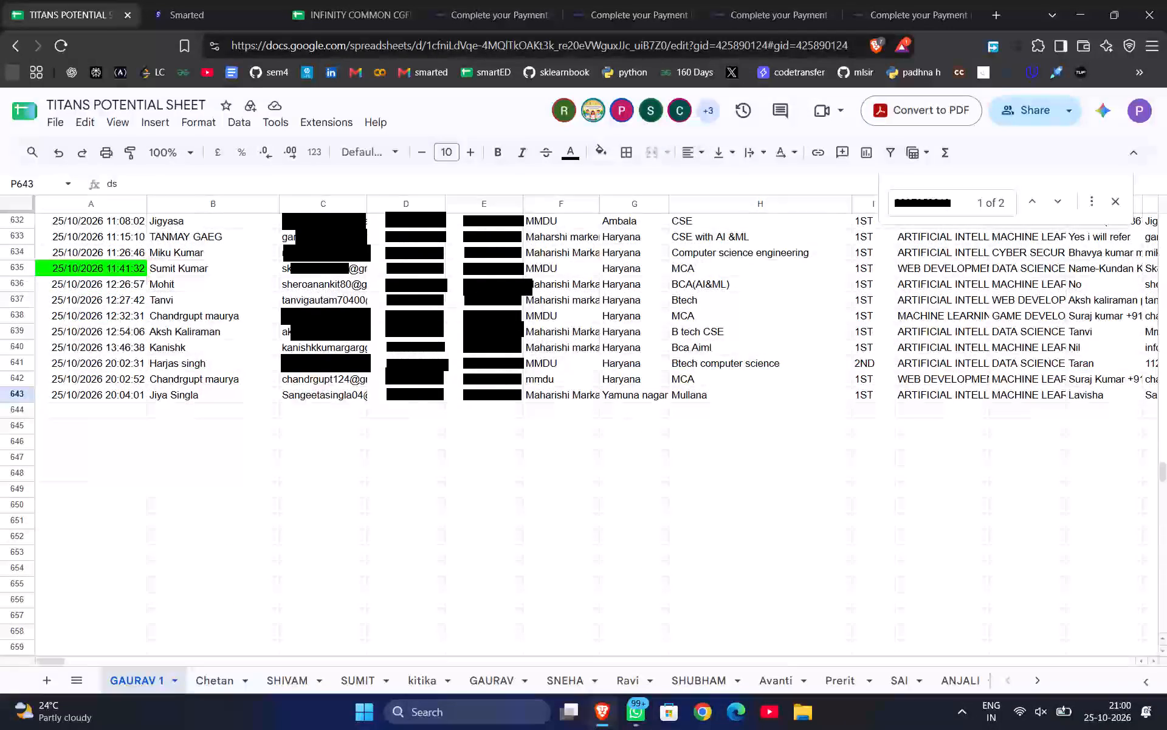
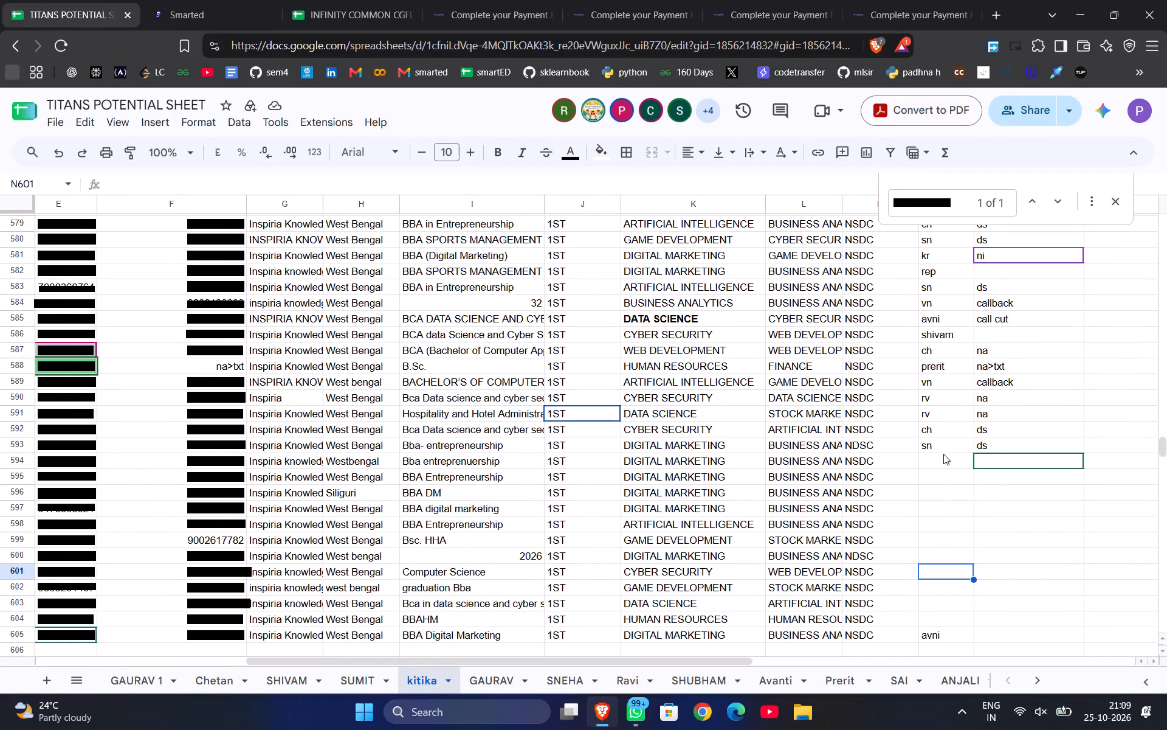
On the kitika sheet, enter "kr" as the assignee of row 599 in column N.
click(999, 321)
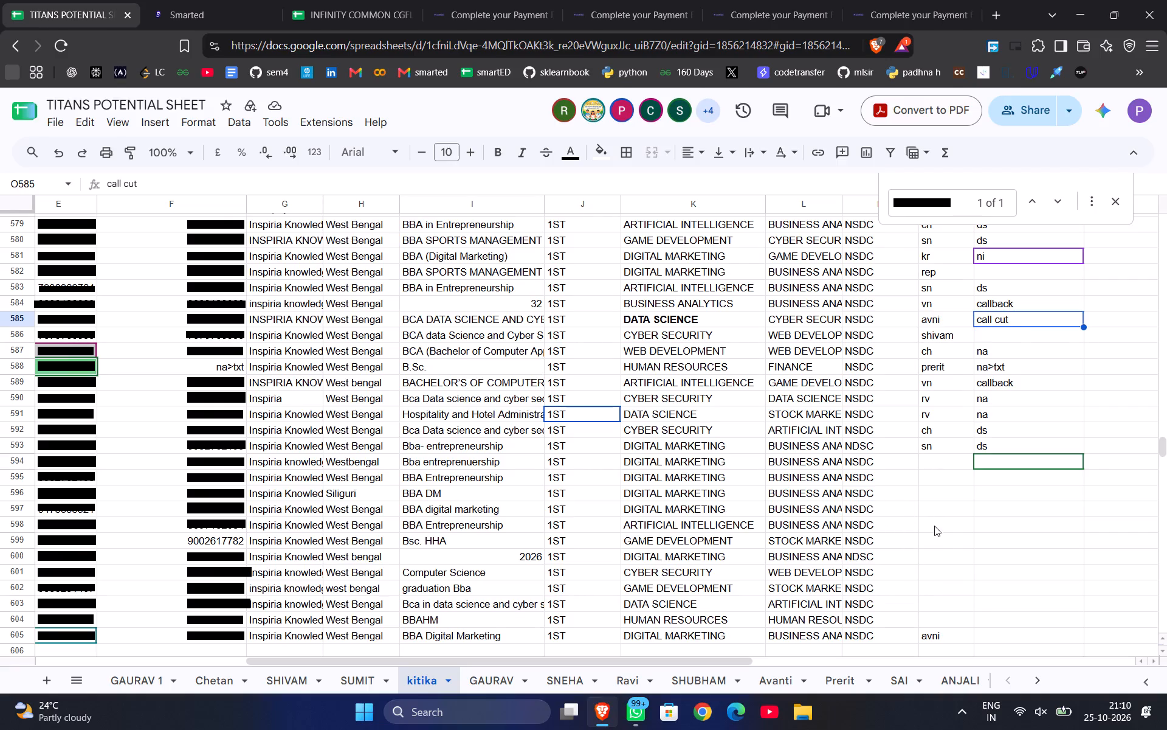
click(937, 542)
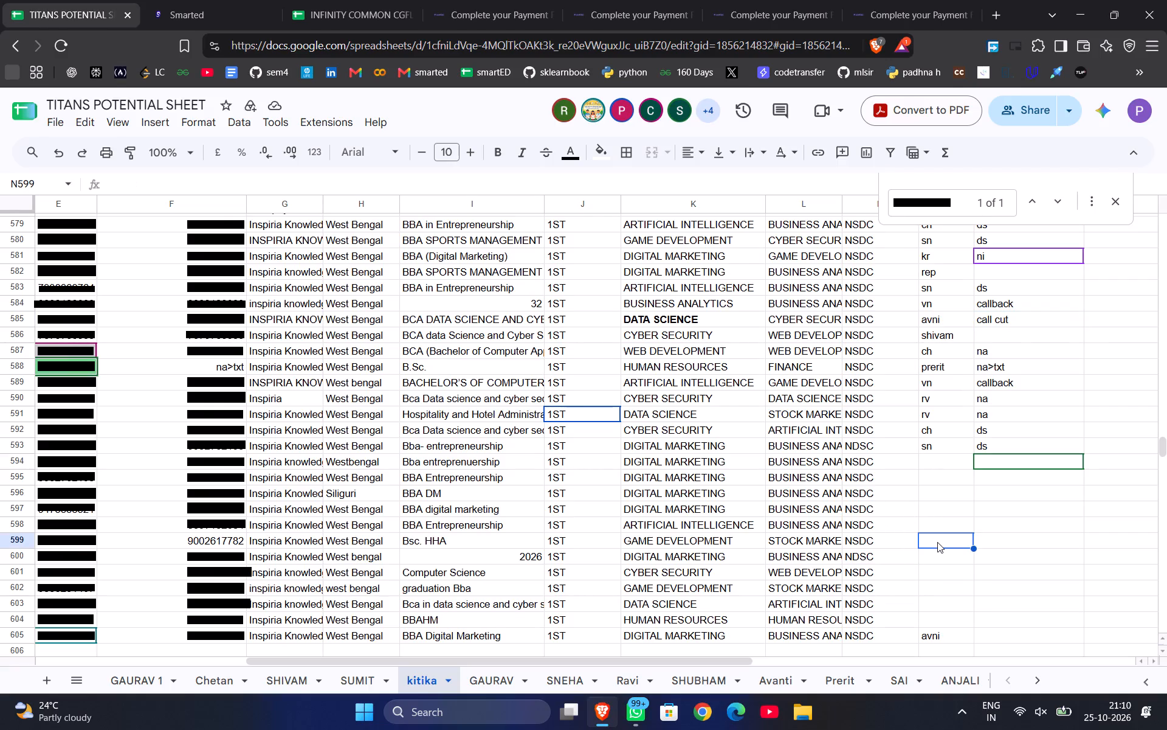
text(kr)
scroll(937, 542, right, 6)
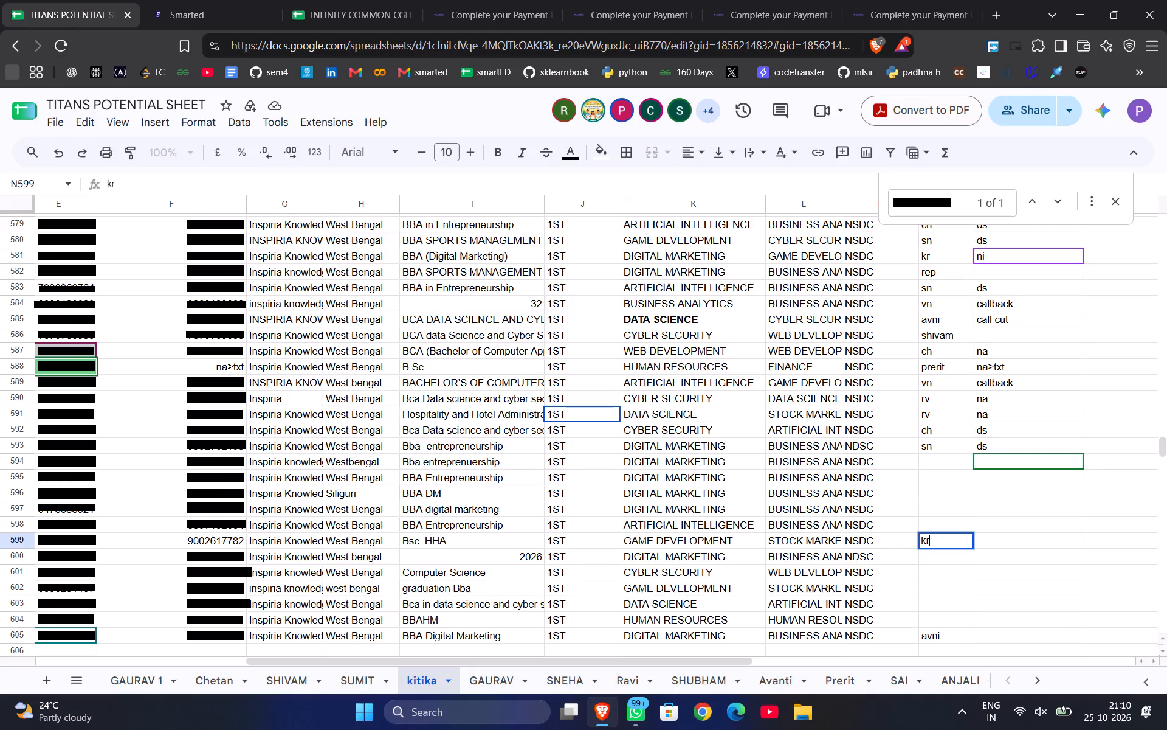
click(514, 536)
Copy row 599's contact number from column E and search the kitika sheet for it.
scroll(514, 536, right, 4)
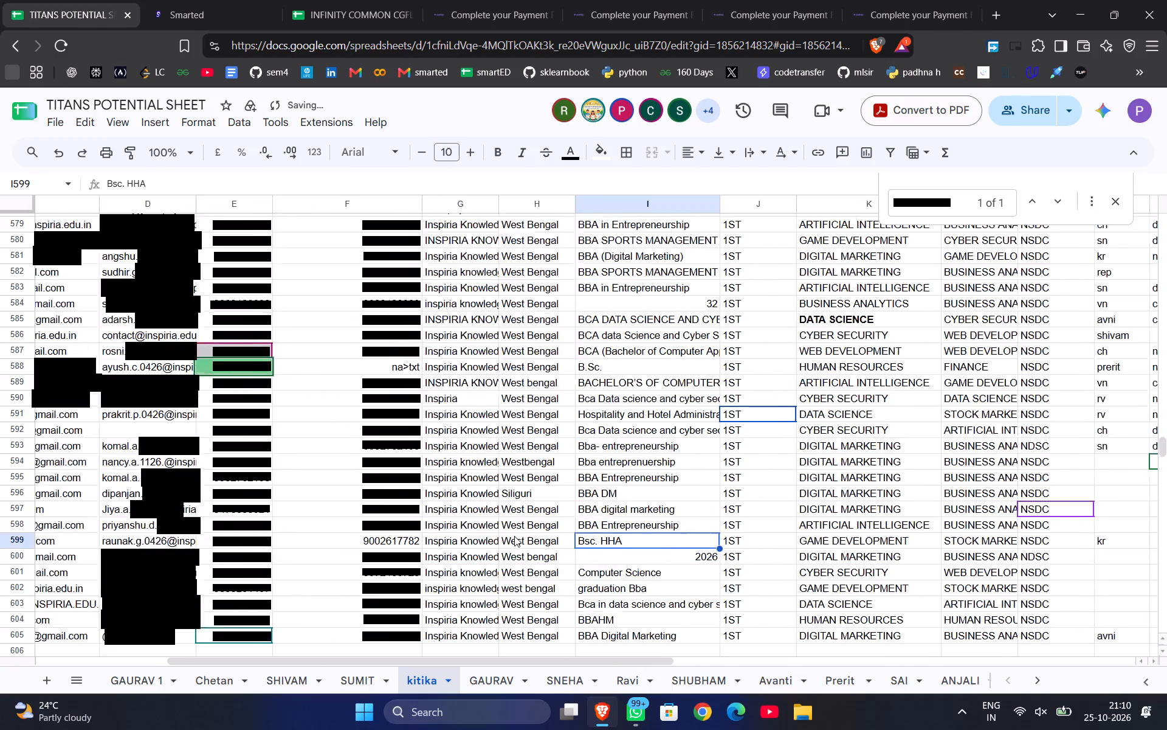
scroll(514, 536, right, 5)
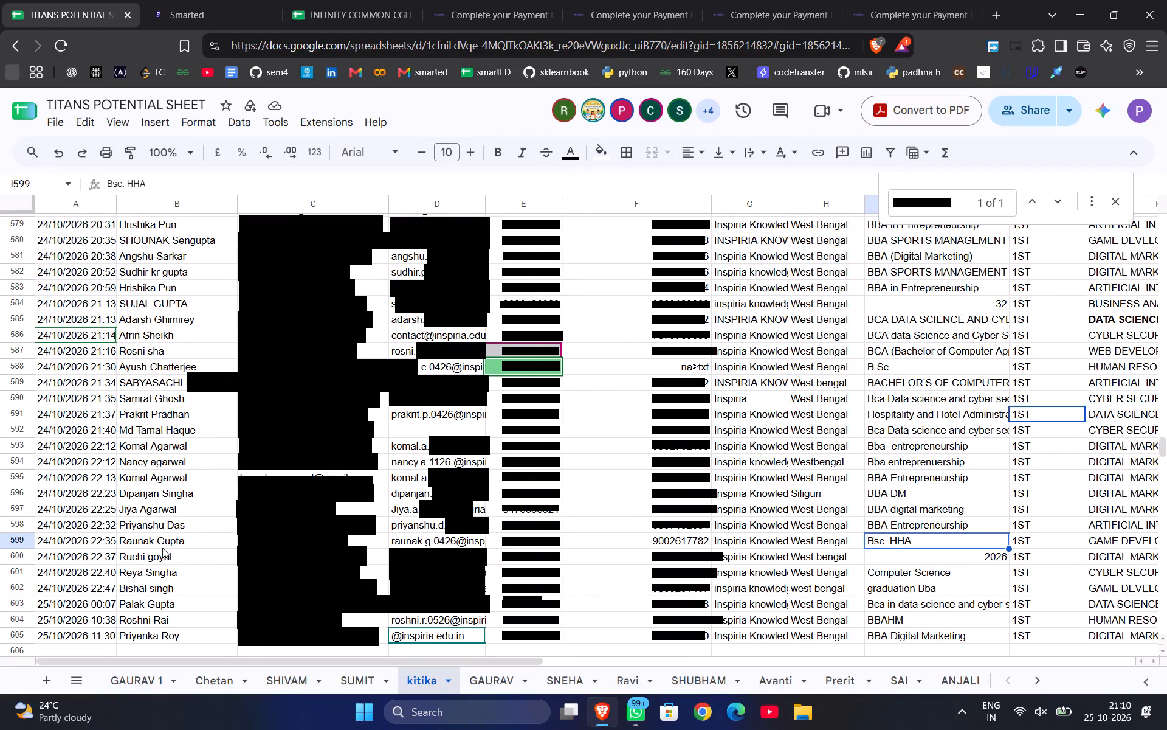
click(522, 552)
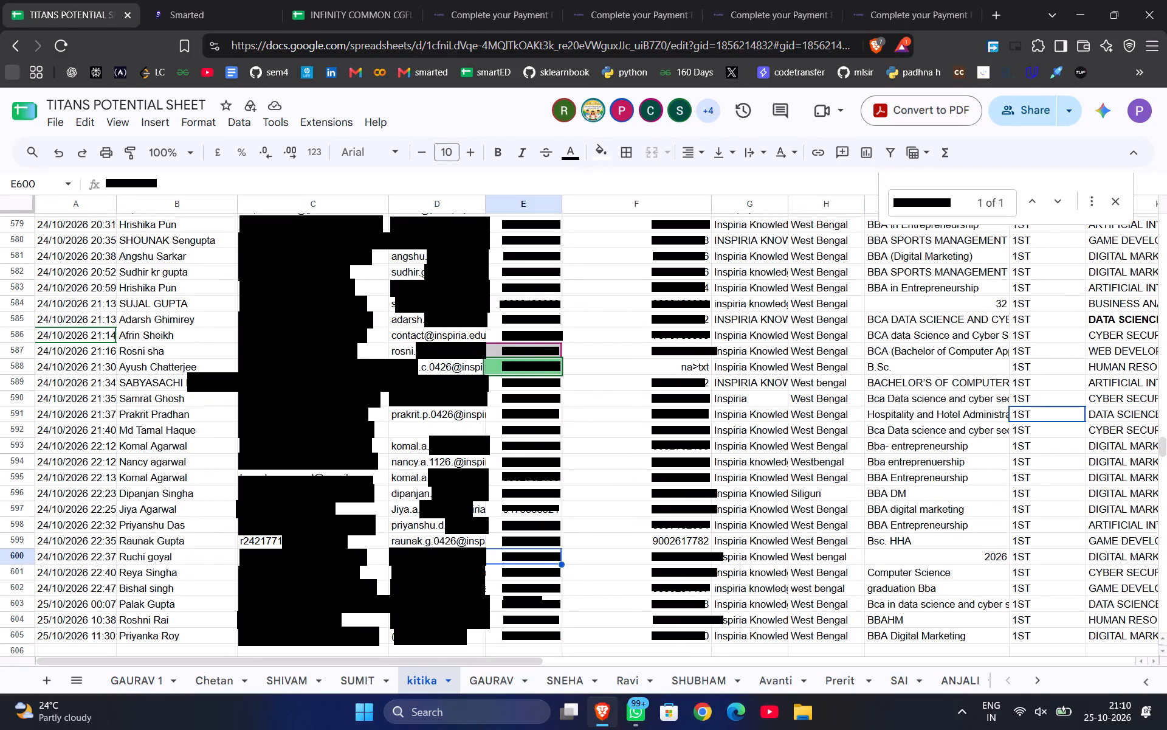
click(524, 547)
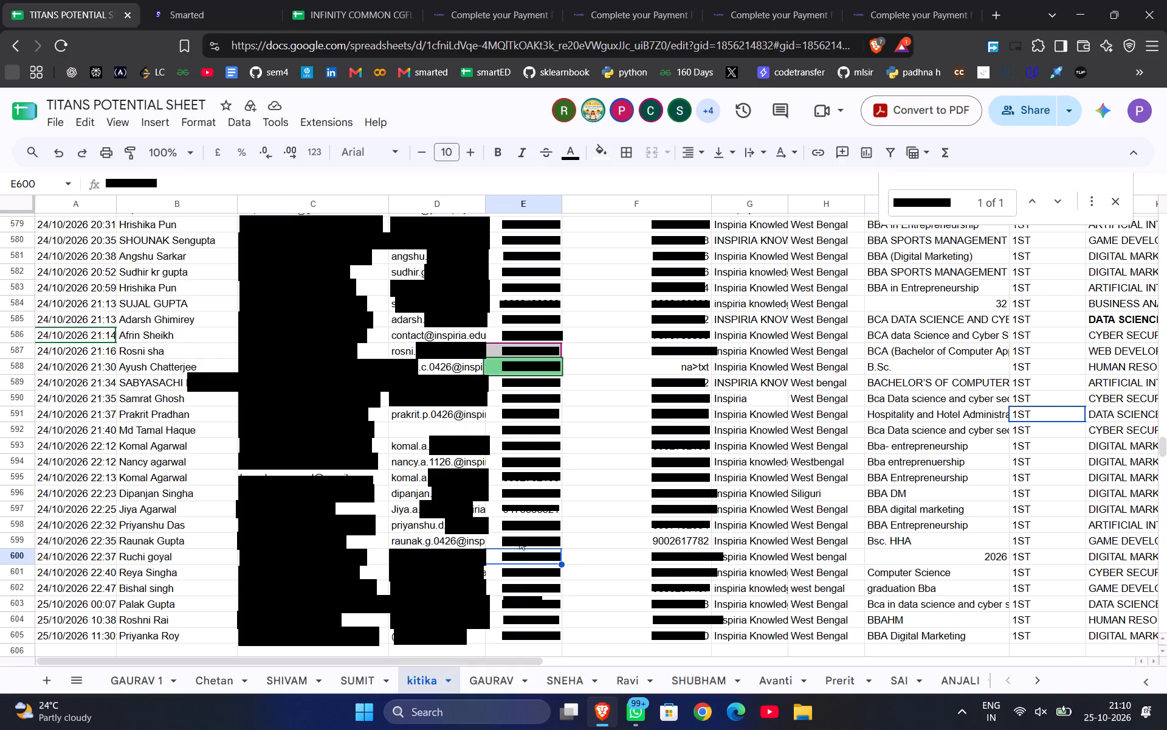
click(519, 539)
key(ctrl+c)
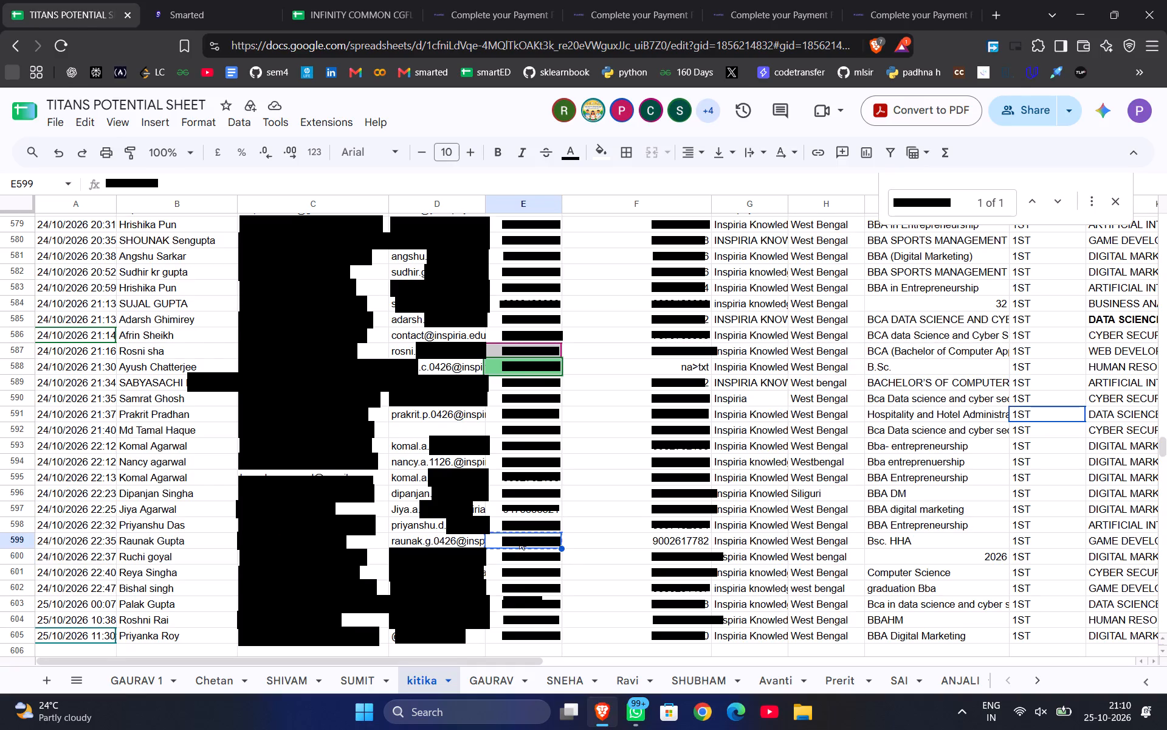
key(ctrl+f)
key(ctrl+v)
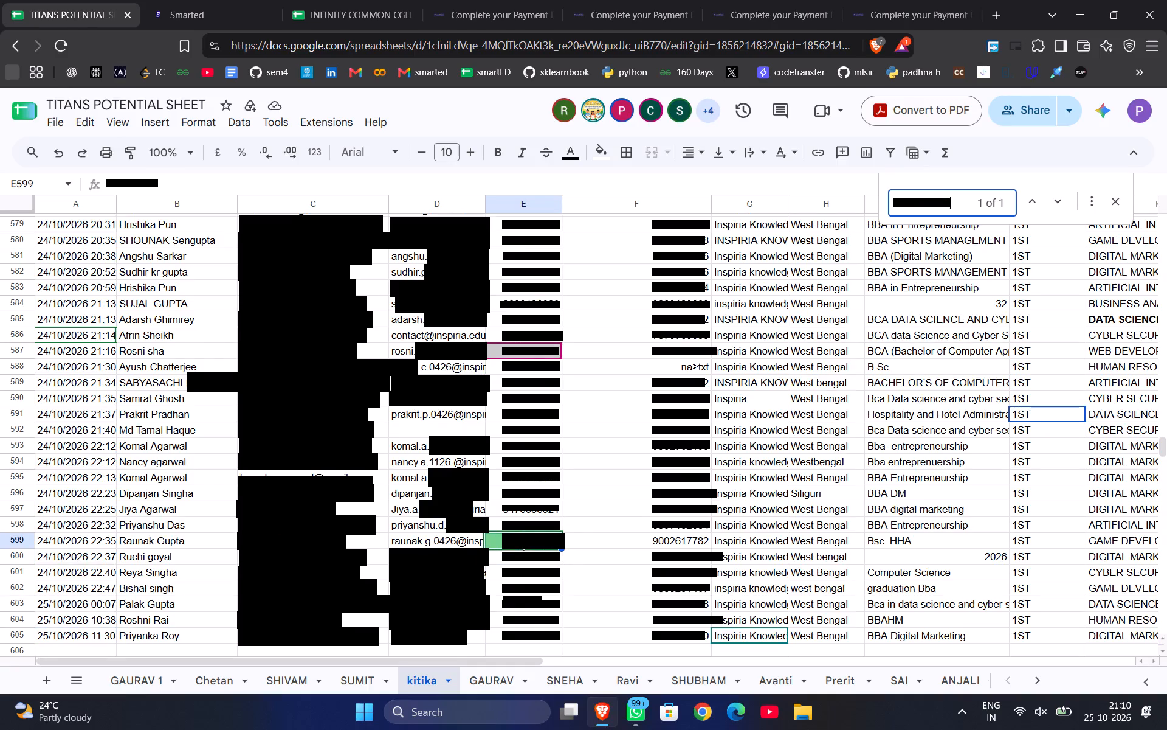
key(Return)
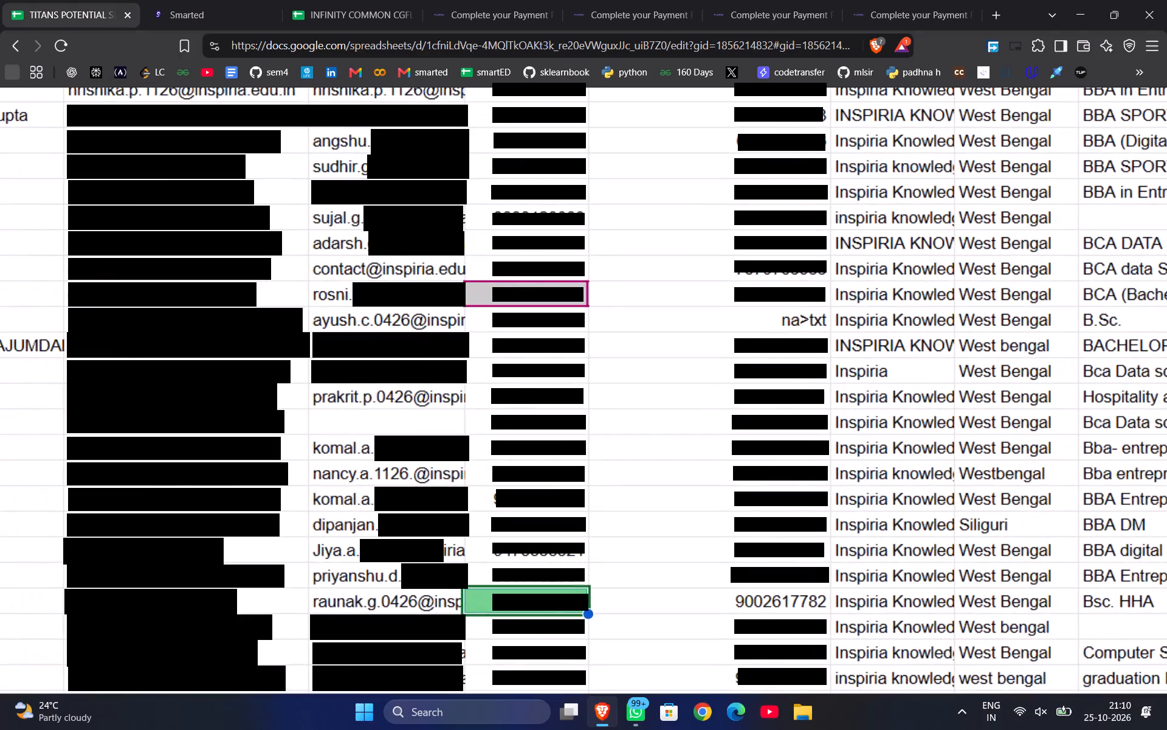
Look through the kitika sheet's last leads, down to row 605, checking their courses, assignees and remarks.
scroll(519, 539, down, 1)
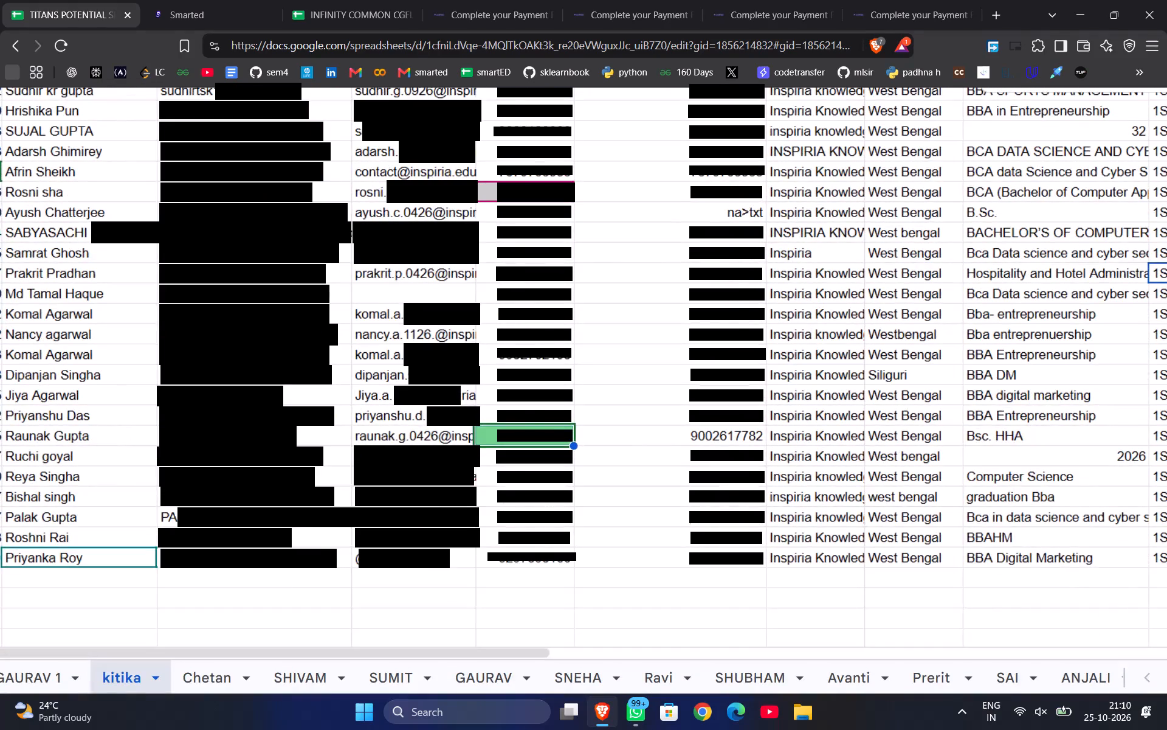
scroll(519, 539, down, 1)
scroll(374, 531, right, 2)
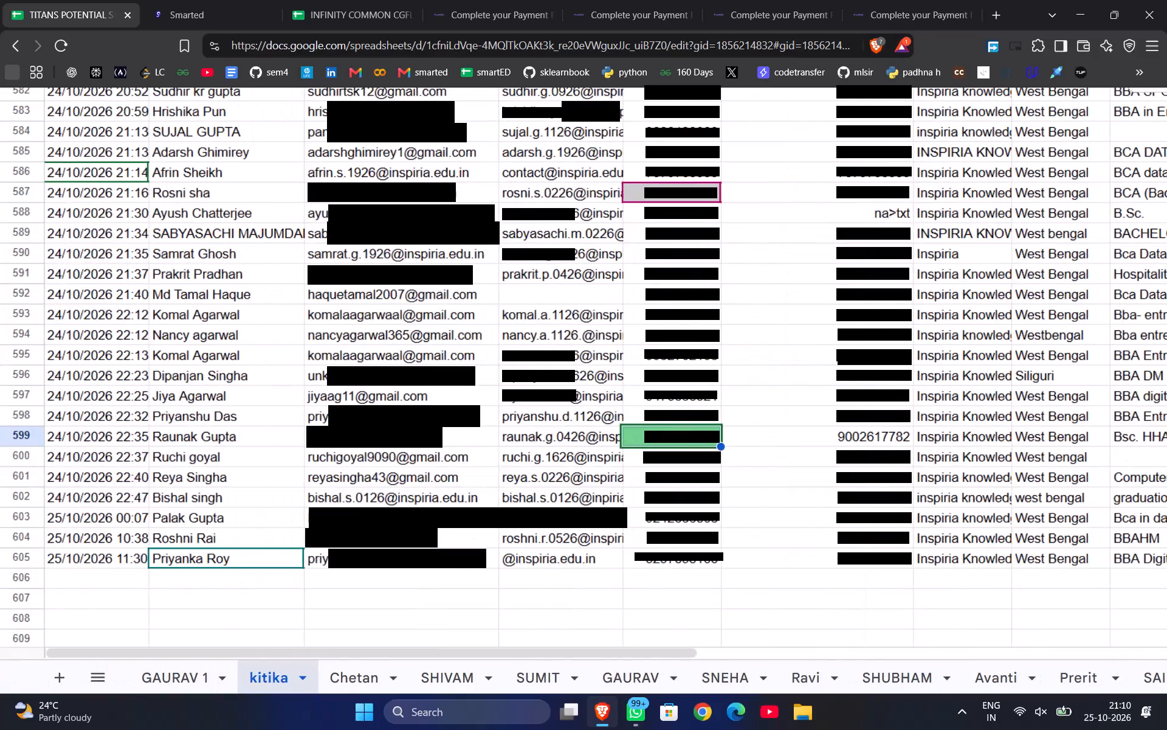
scroll(374, 531, up, 4)
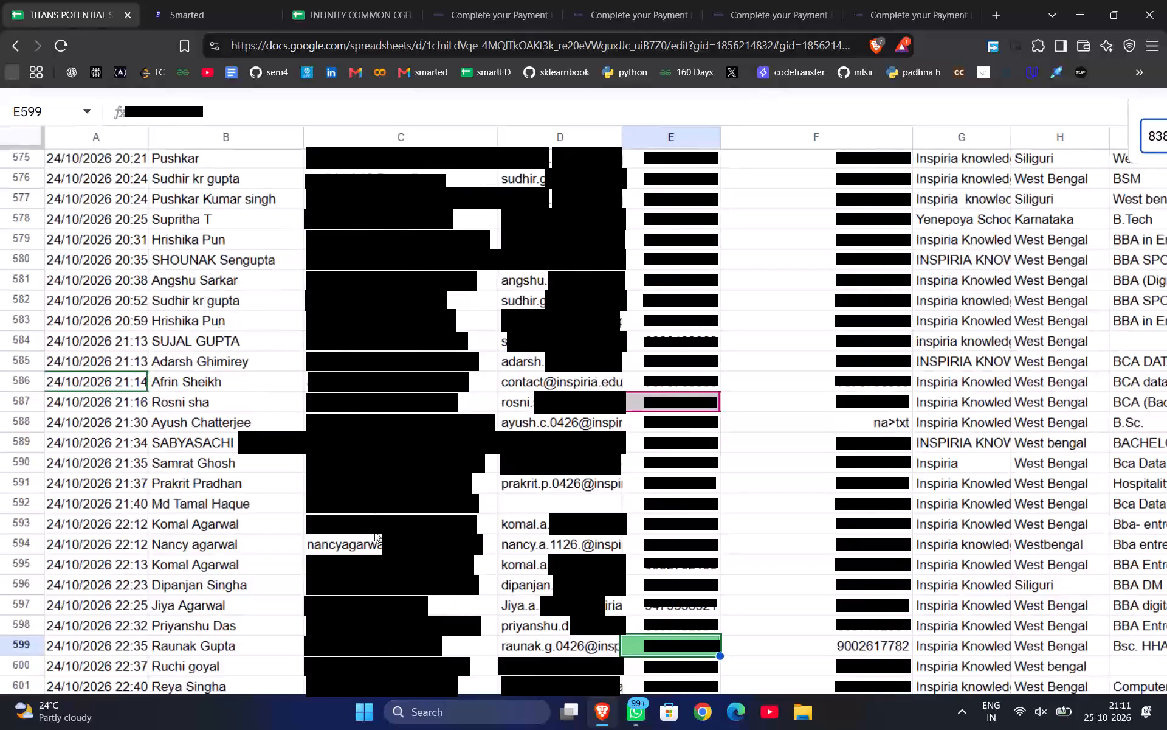
scroll(542, 558, down, 1)
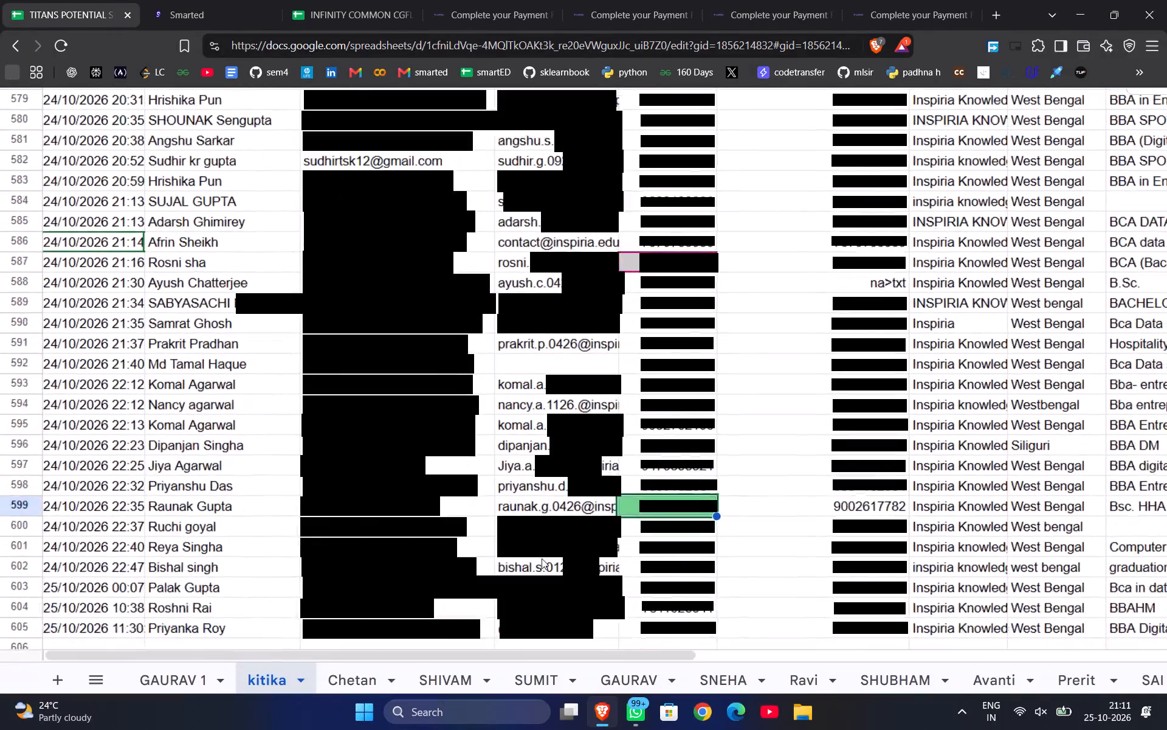
scroll(542, 558, down, 1)
scroll(542, 558, left, 7)
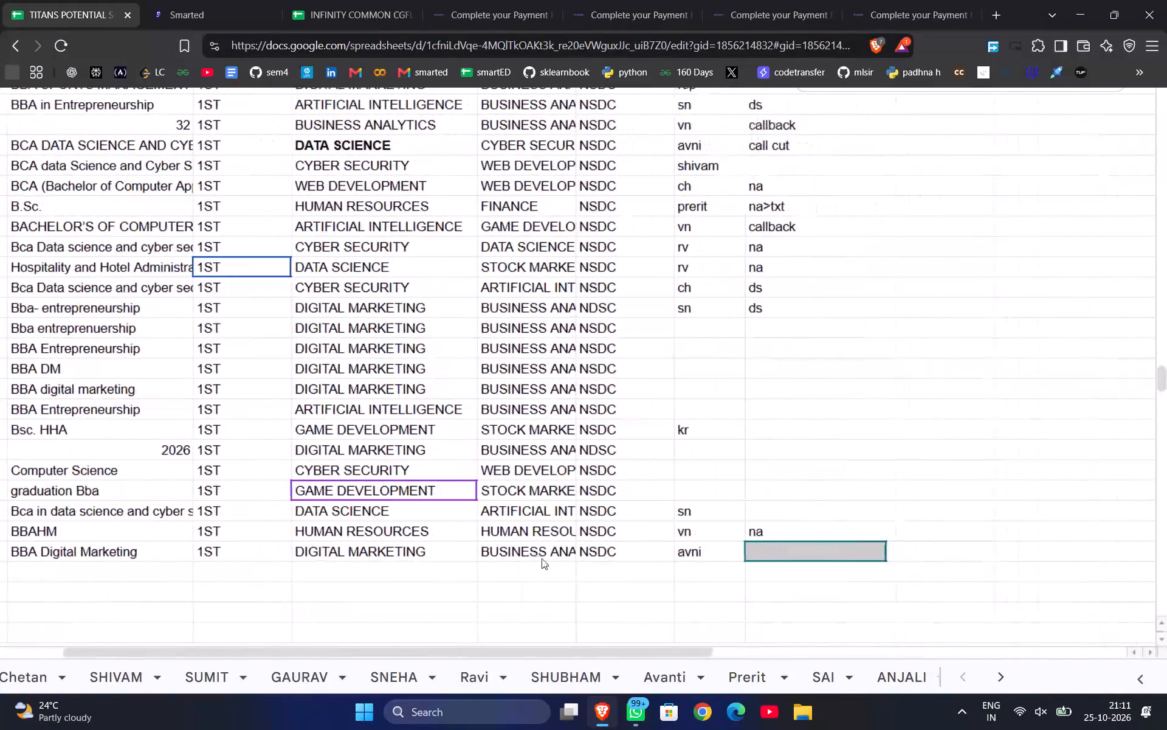
scroll(624, 526, right, 4)
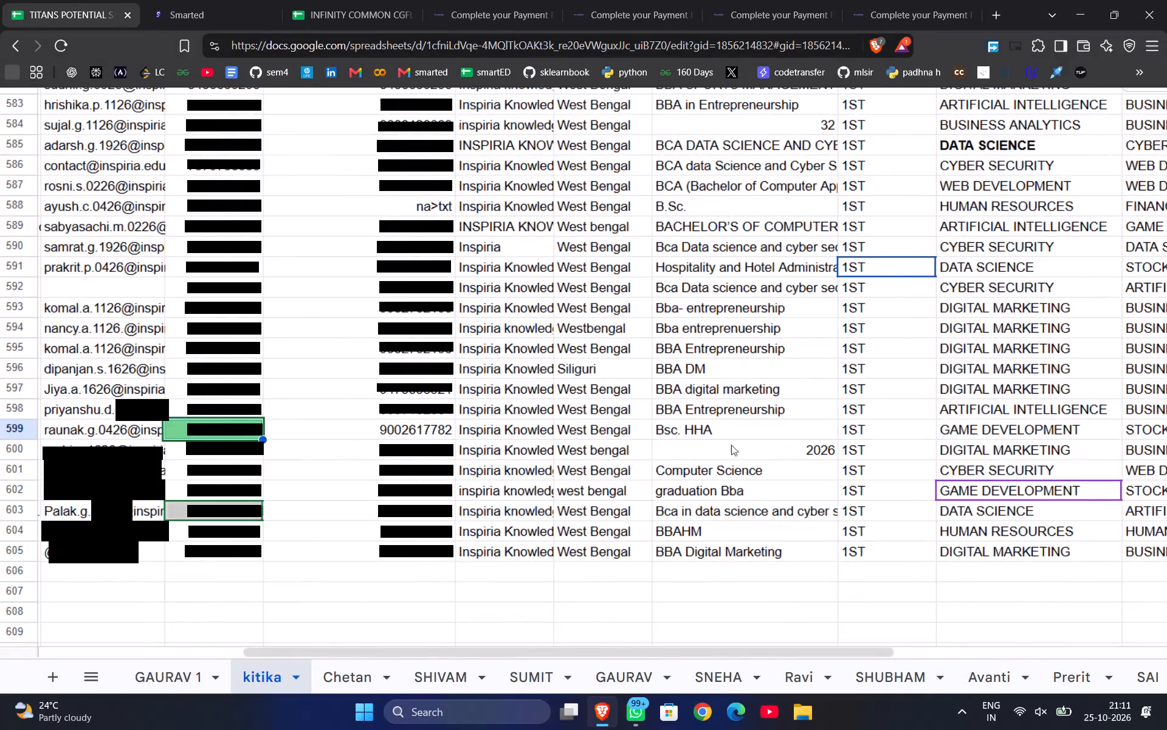
click(1000, 433)
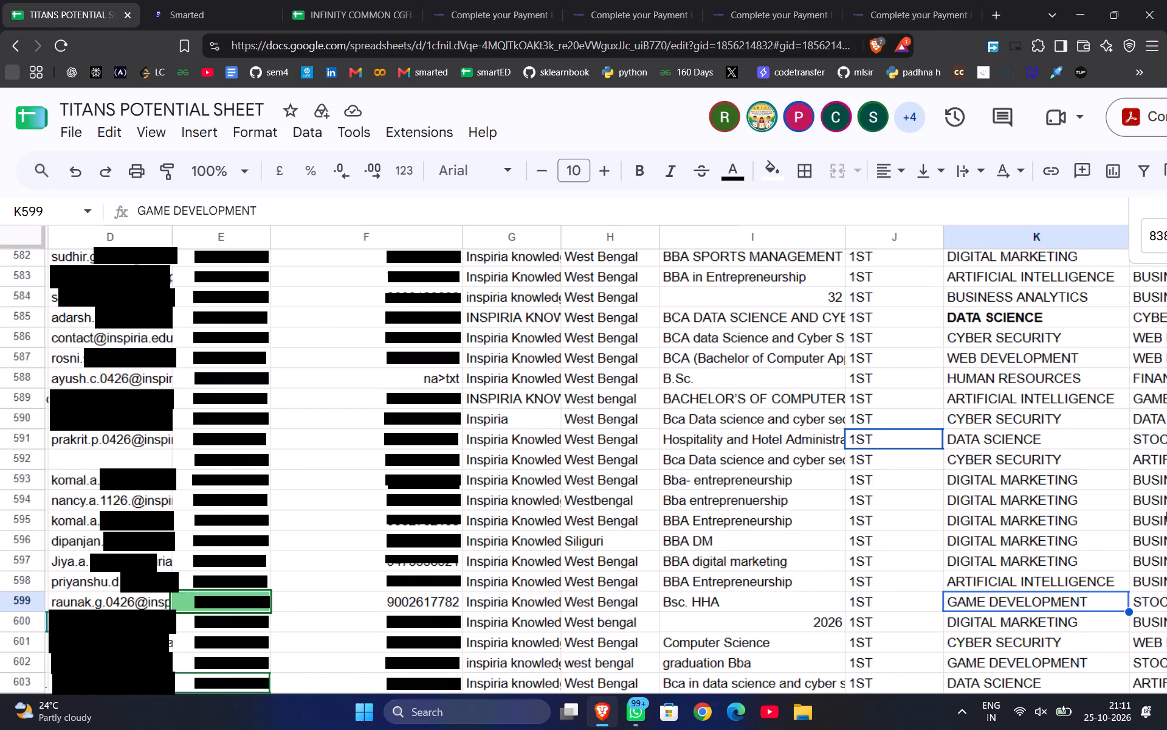
Enter "prerit" as the assignee of row 602 in column N.
scroll(1166, 481, left, 8)
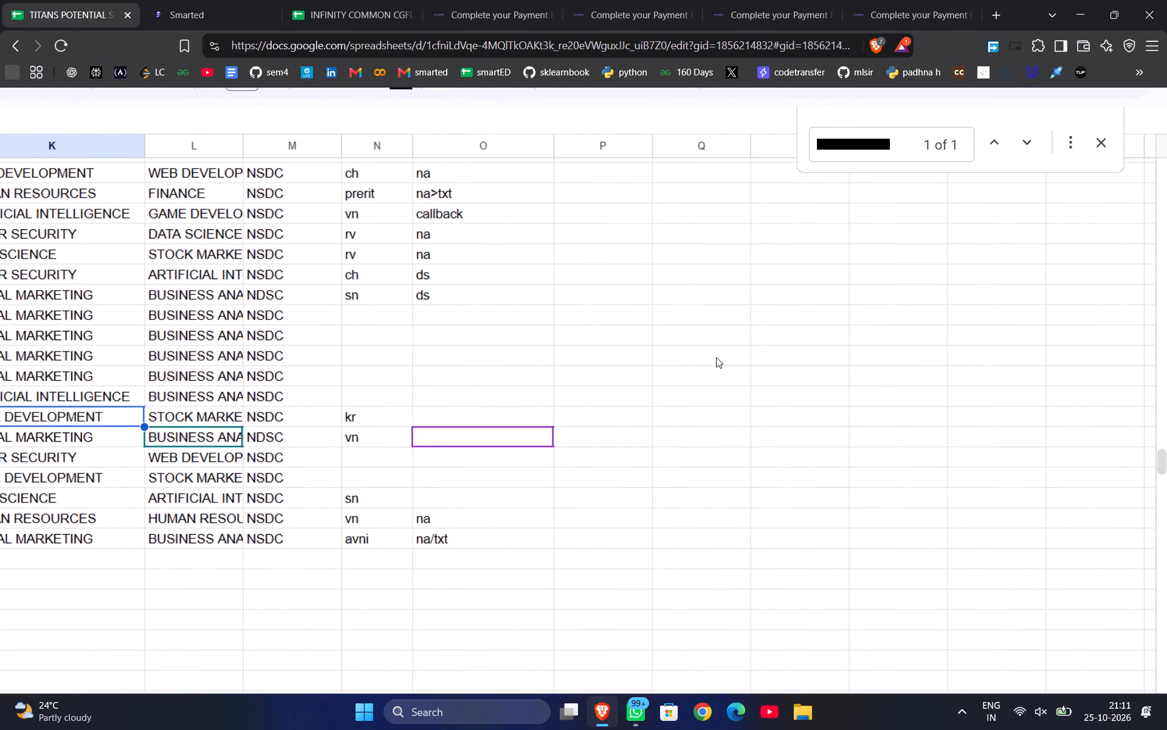
click(379, 476)
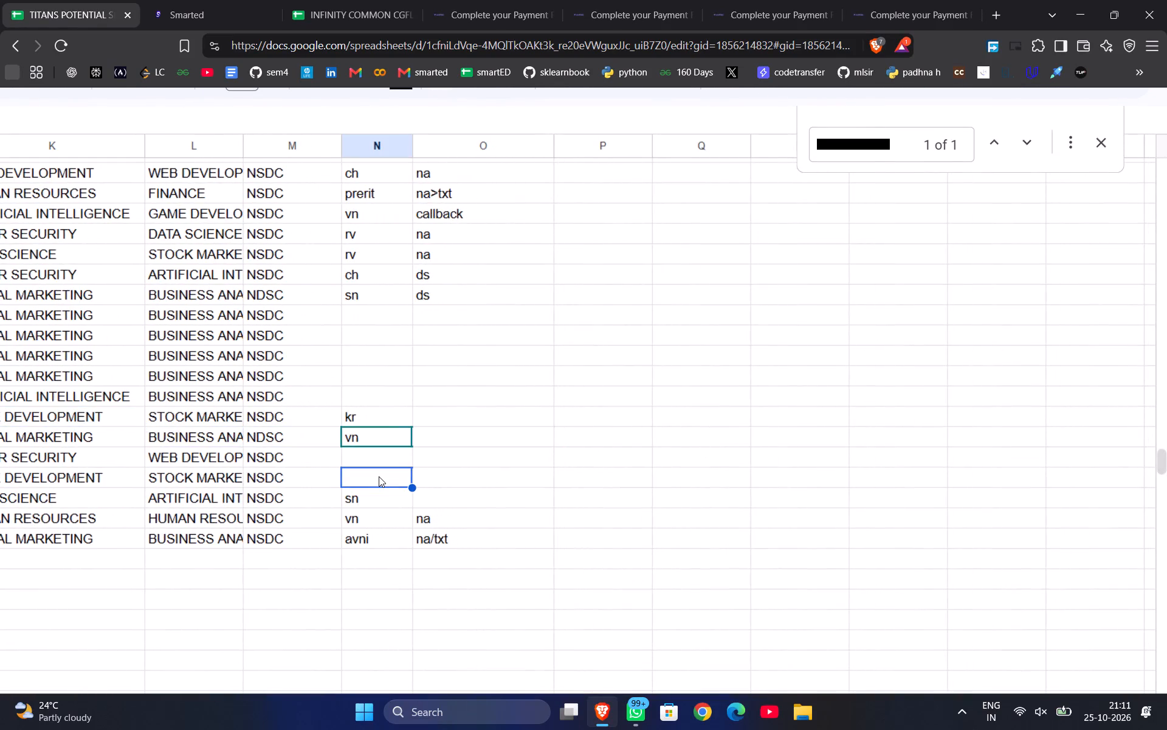
text(prerit)
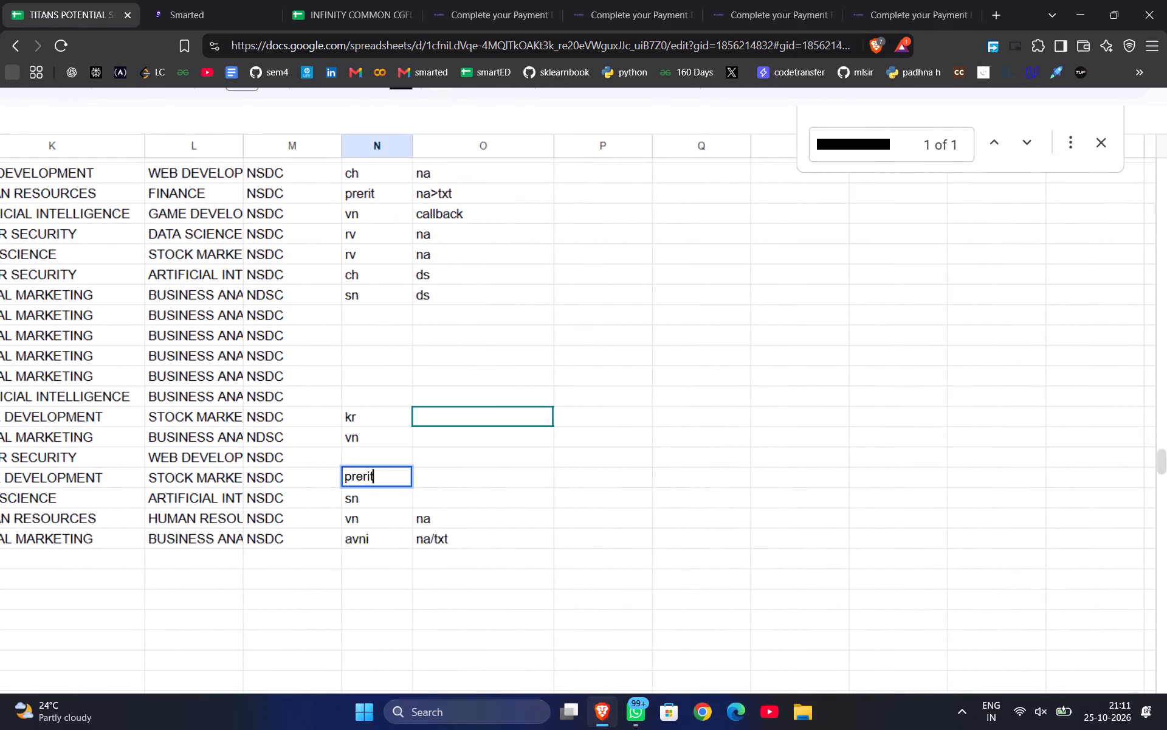
key(Tab)
Copy row 602's contact number from column E and search the kitika sheet for it.
scroll(379, 476, right, 14)
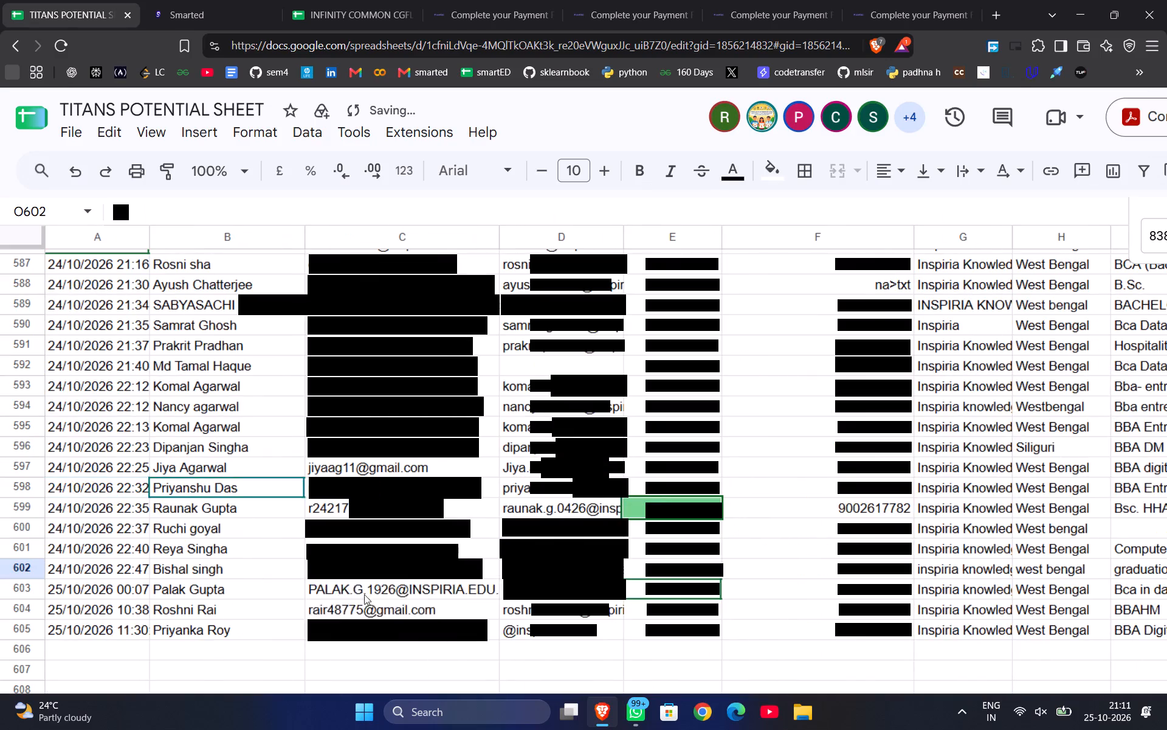
click(649, 571)
key(ctrl+c)
key(ctrl+f)
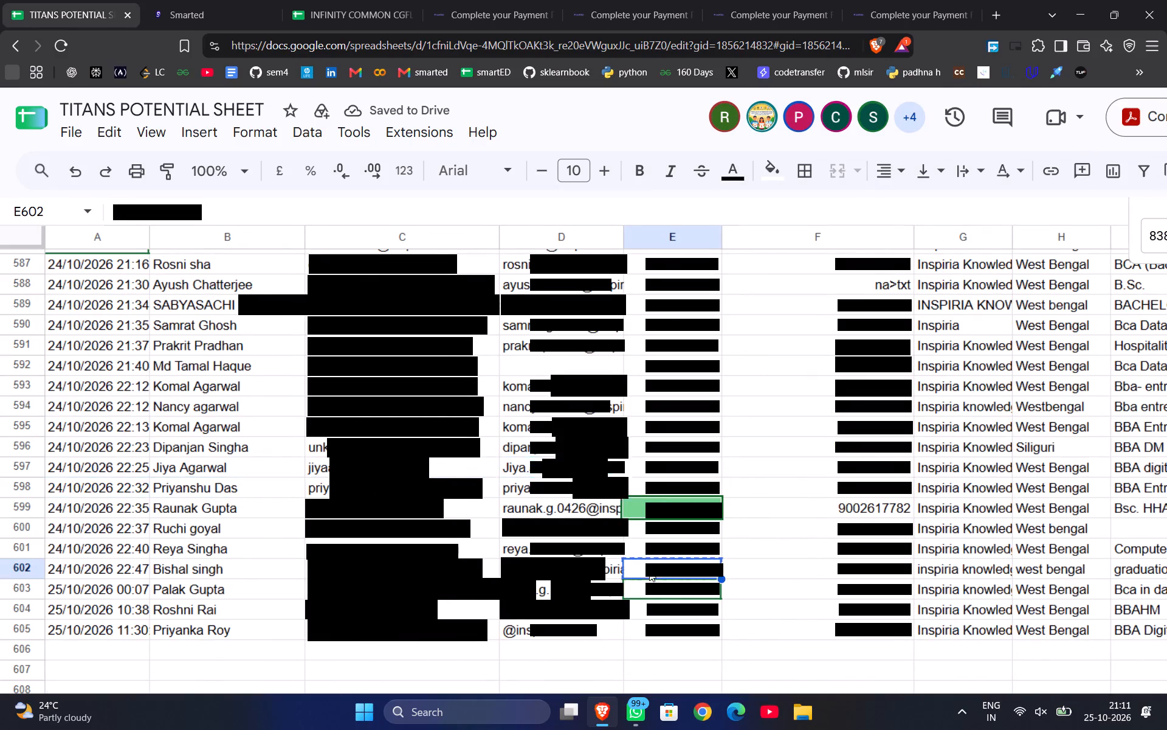
key(ctrl+v)
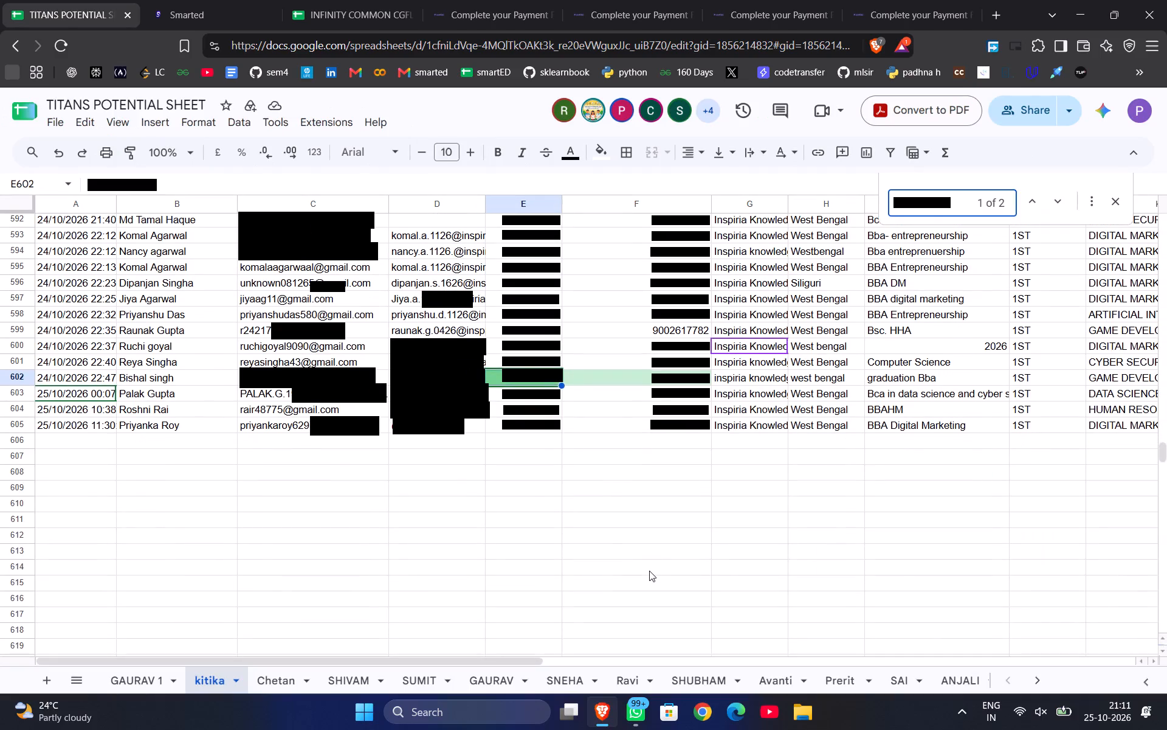
Copy row 602's contact number from column E again and check its column F number and course details.
scroll(649, 571, up, 1)
triple_click(528, 460)
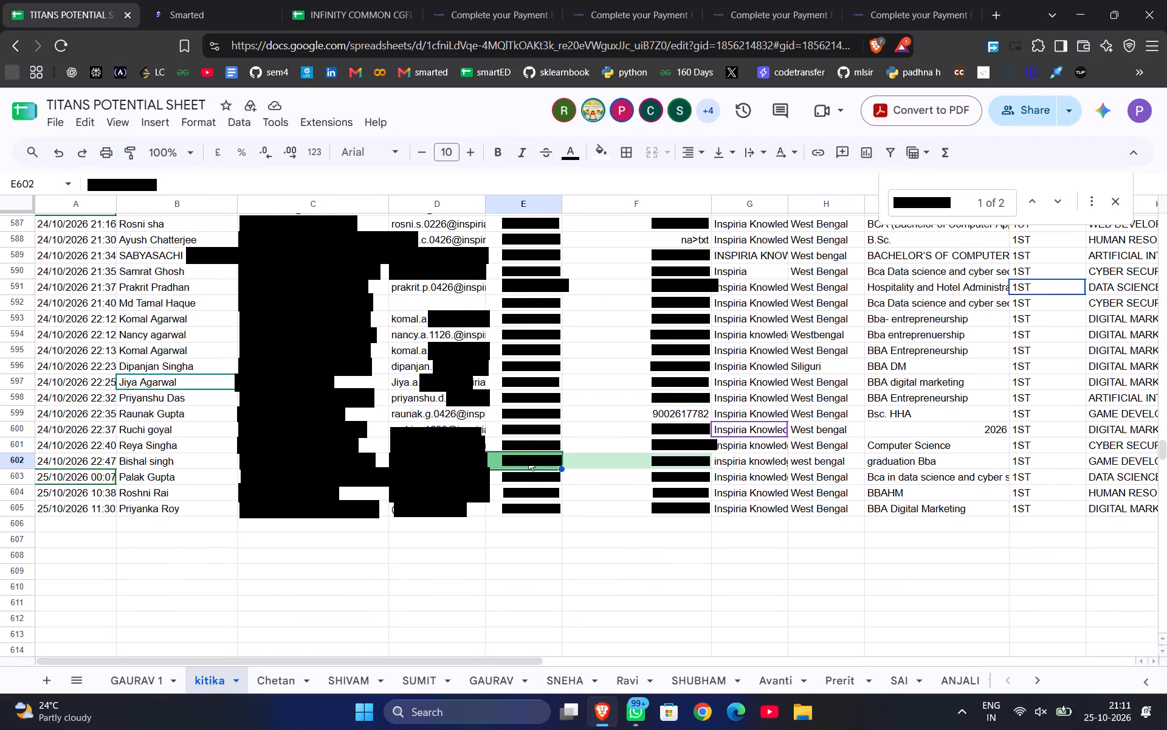
key(ctrl+c)
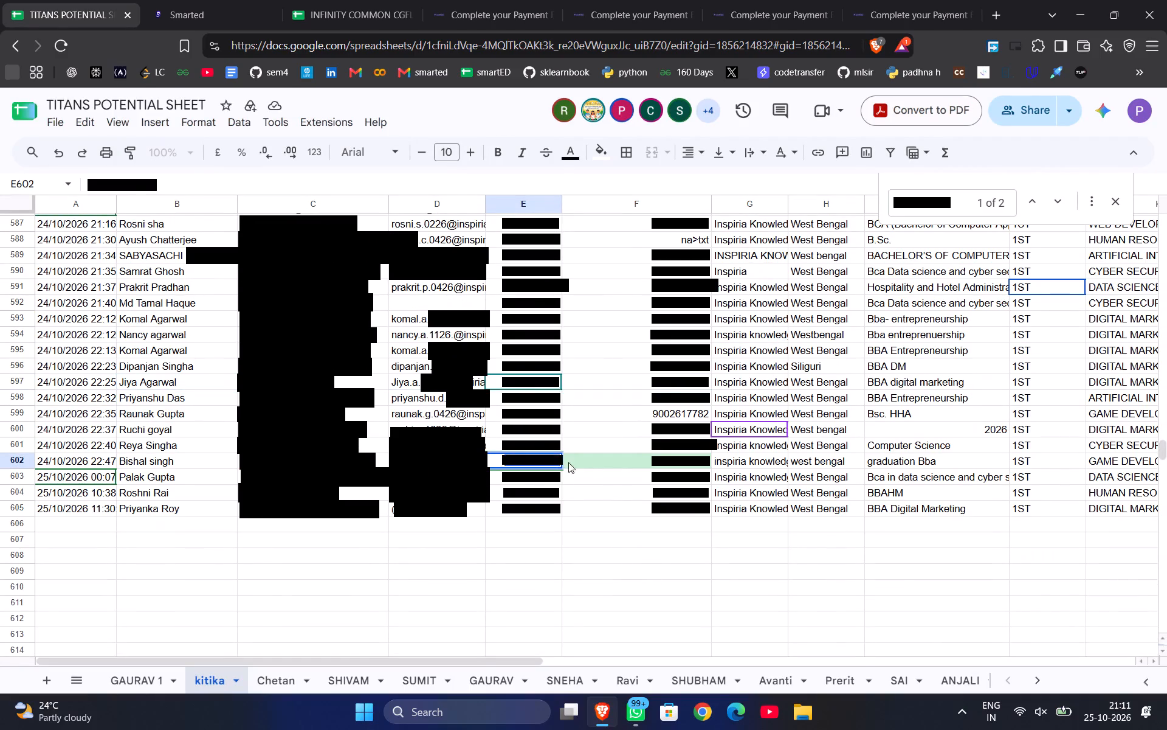
click(612, 463)
scroll(612, 463, right, 2)
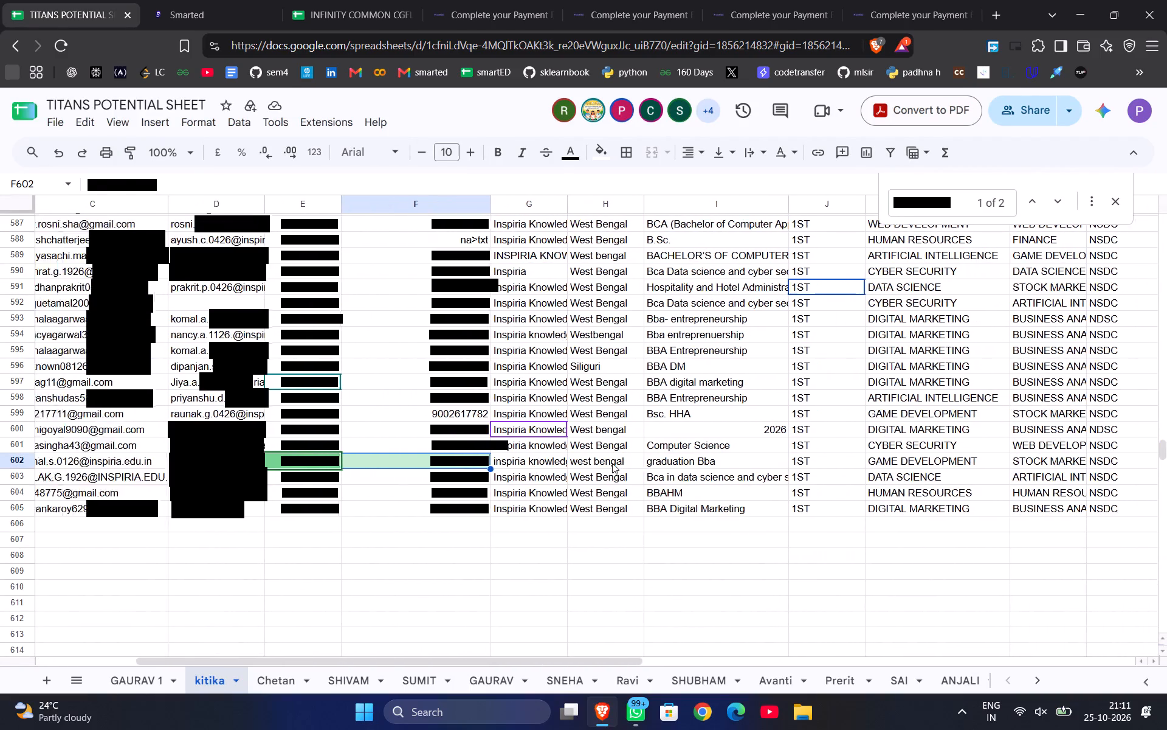
scroll(612, 463, right, 1)
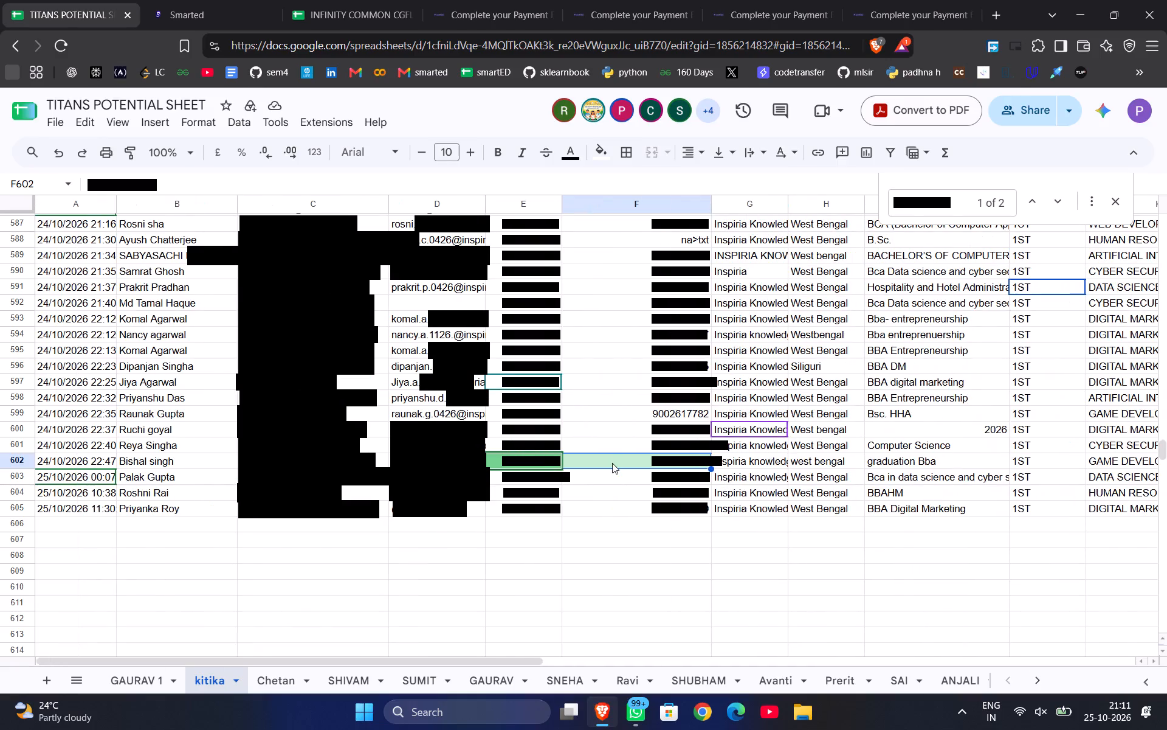
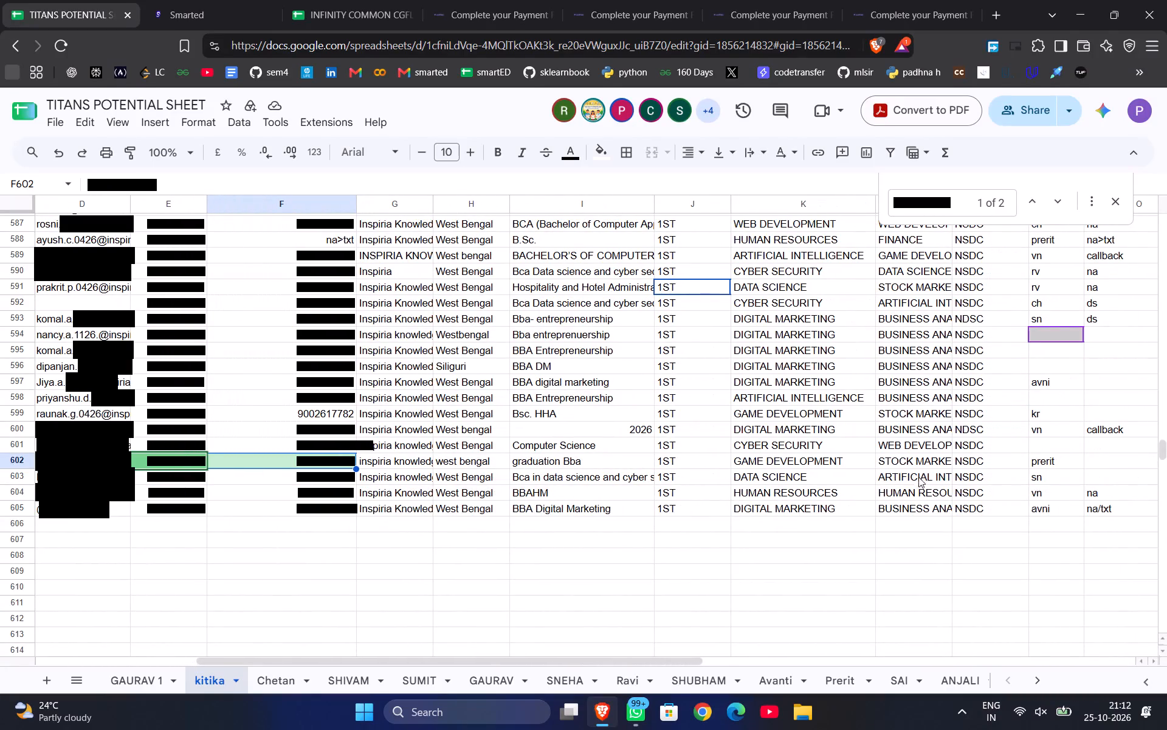
Enter "switch off" as the remark for row 599 in column O of the kitika sheet.
scroll(915, 462, right, 8)
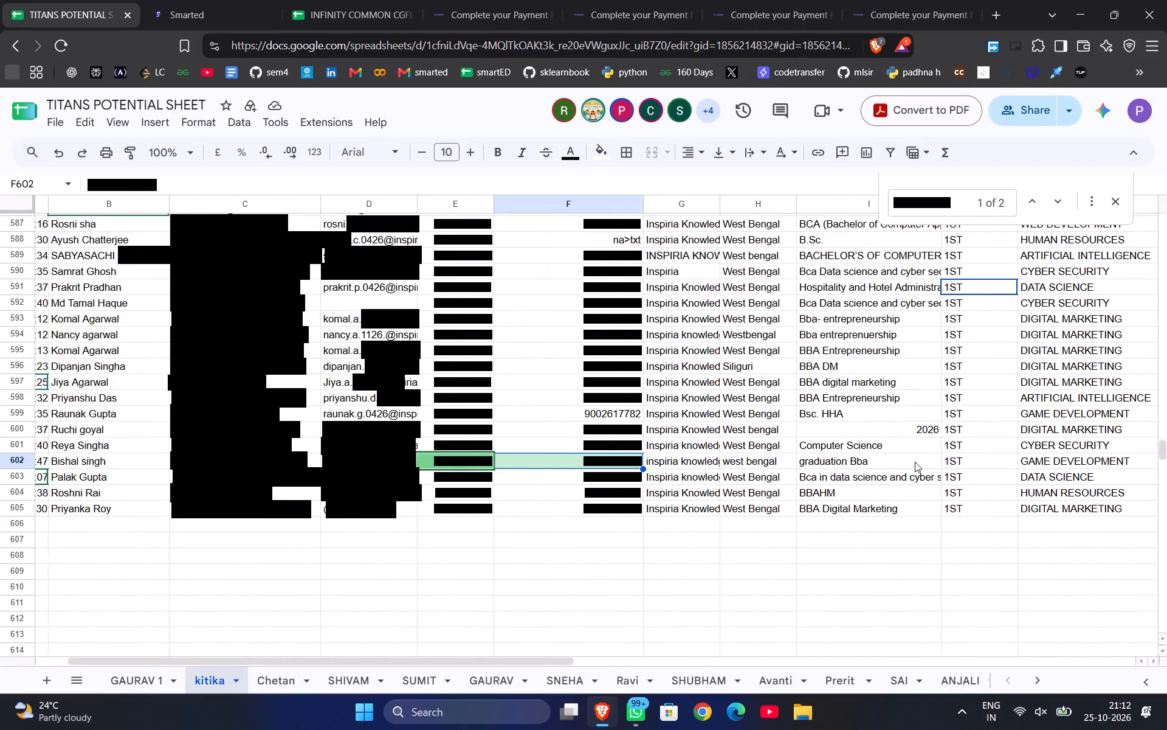
scroll(915, 462, left, 5)
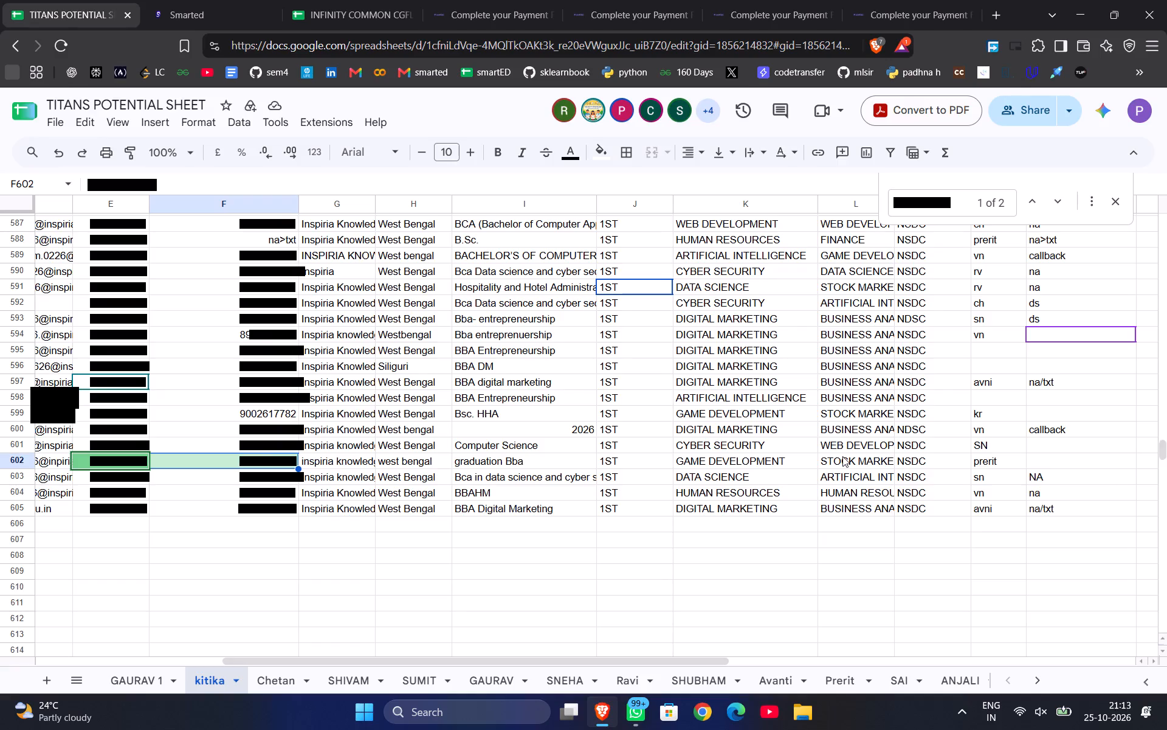
scroll(855, 466, right, 8)
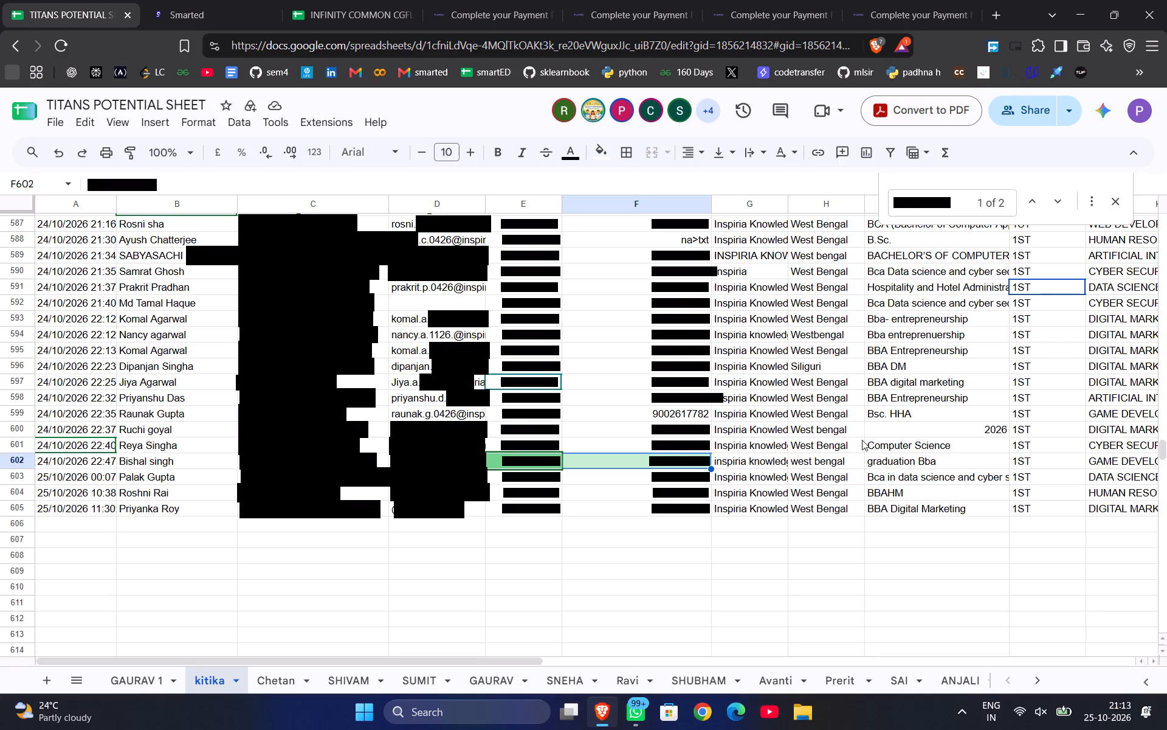
scroll(817, 444, left, 5)
click(911, 415)
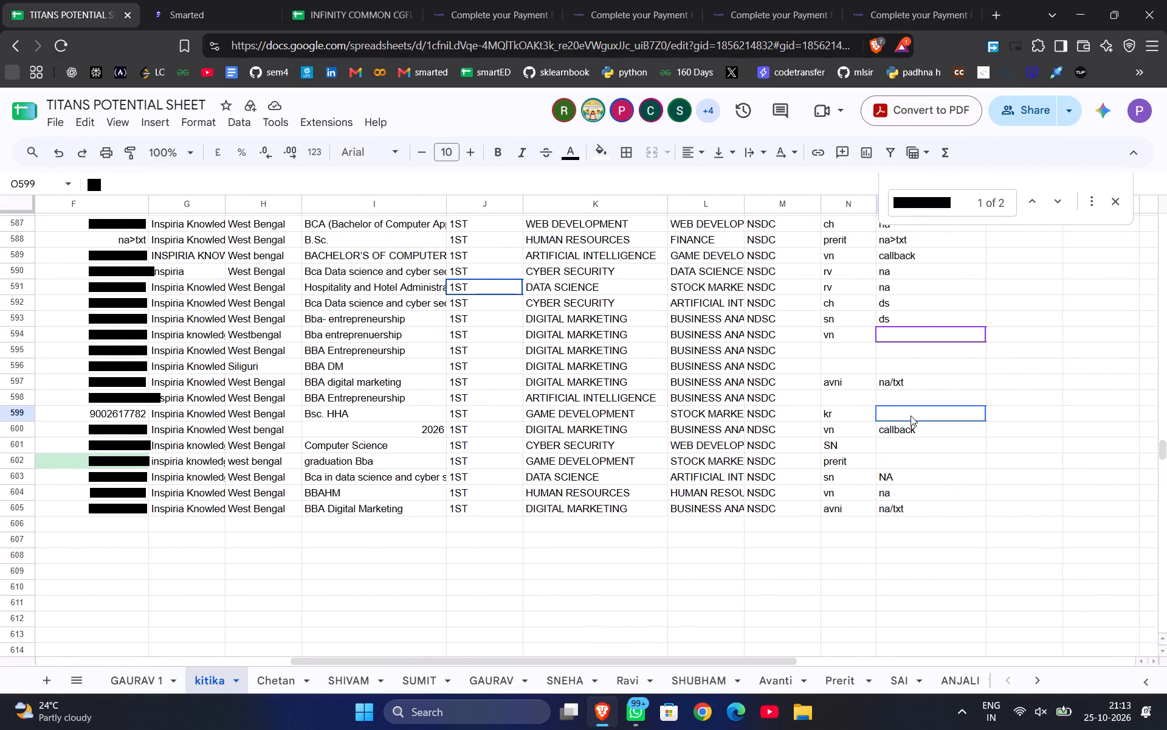
key(s)
text(witch off)
scroll(911, 415, right, 6)
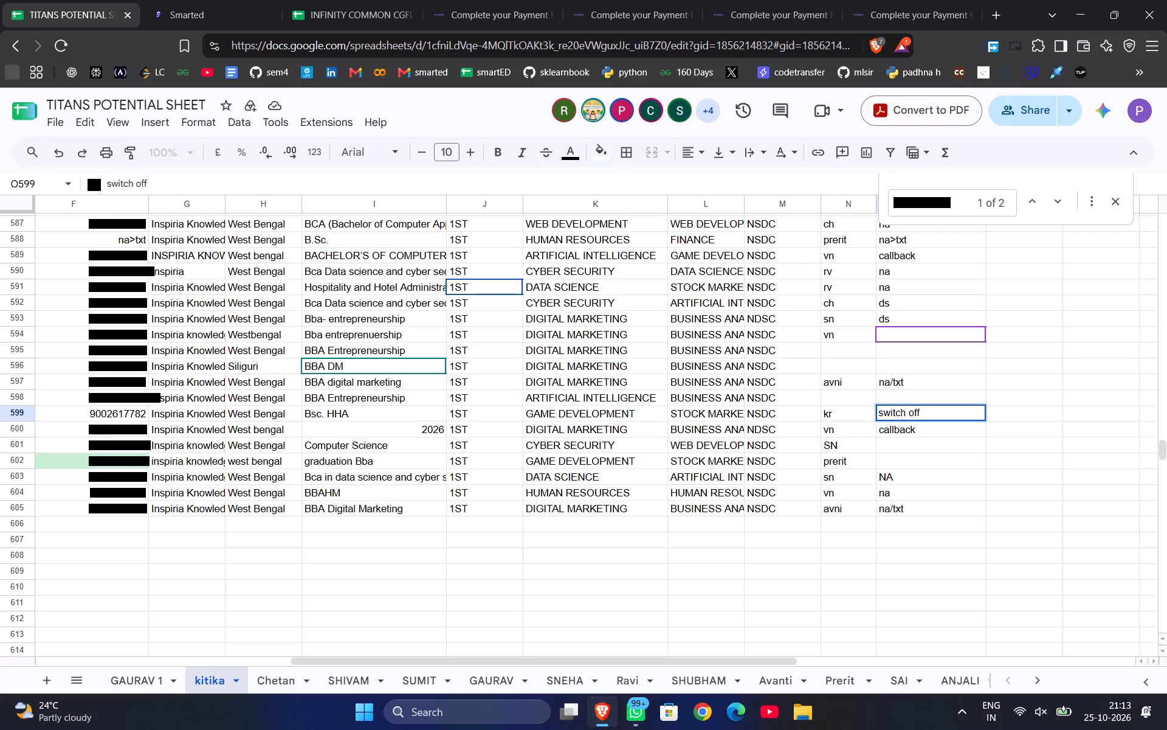
click(684, 412)
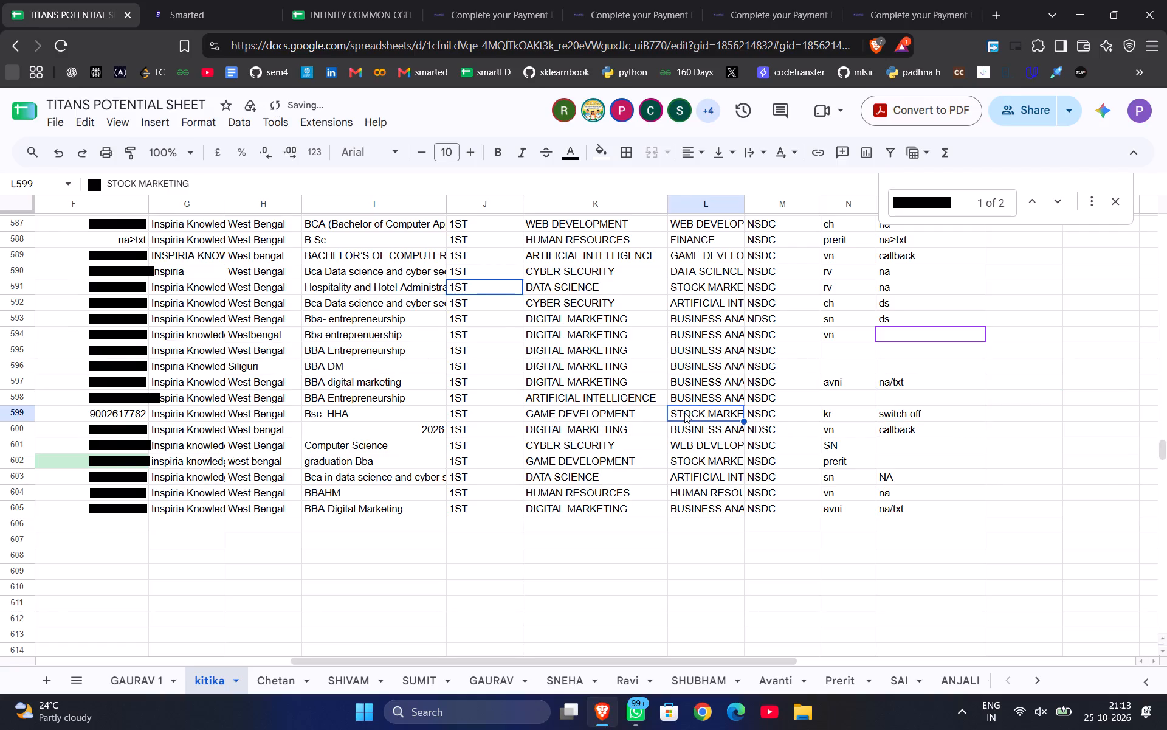
scroll(684, 412, right, 6)
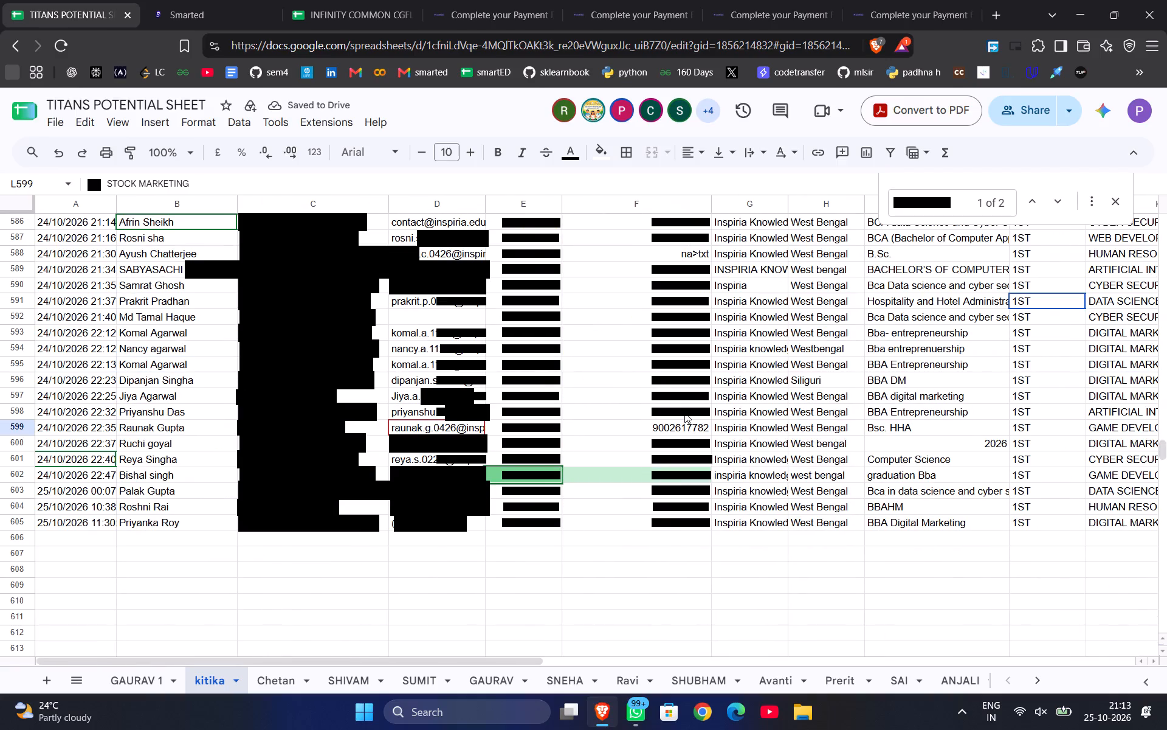
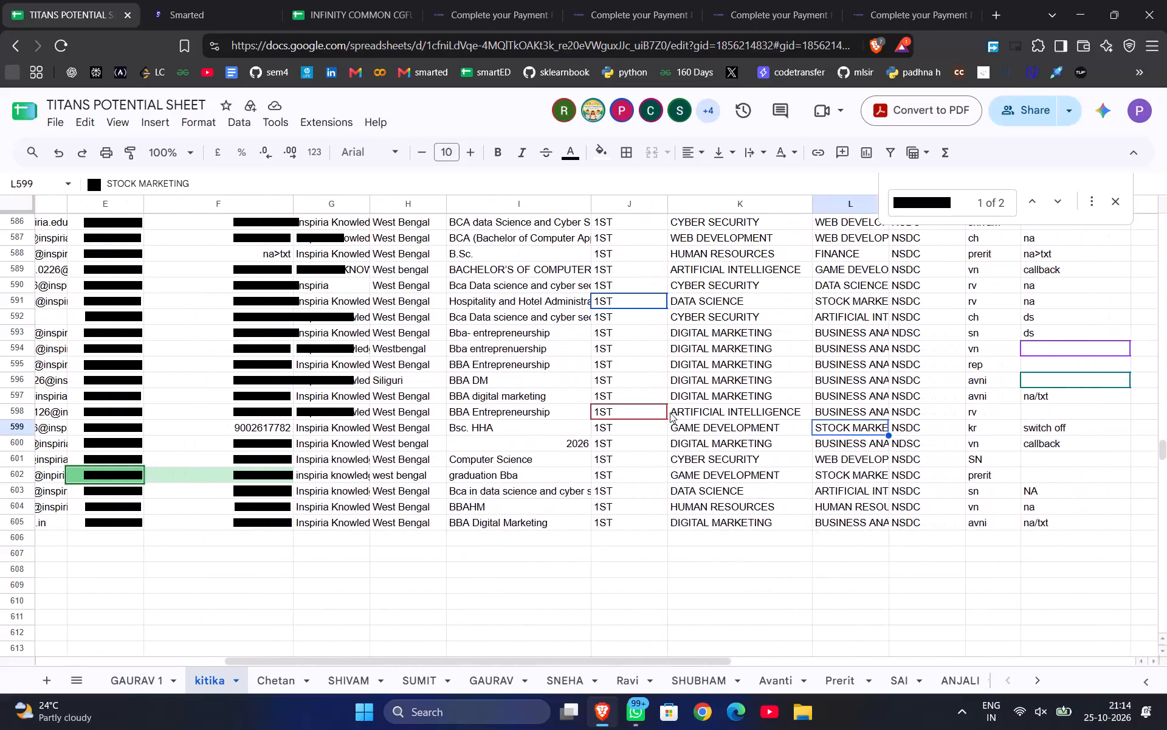
Check the assignees and remarks in columns N and O of the kitika sheet's last rows for an unassigned lead.
scroll(670, 412, left, 2)
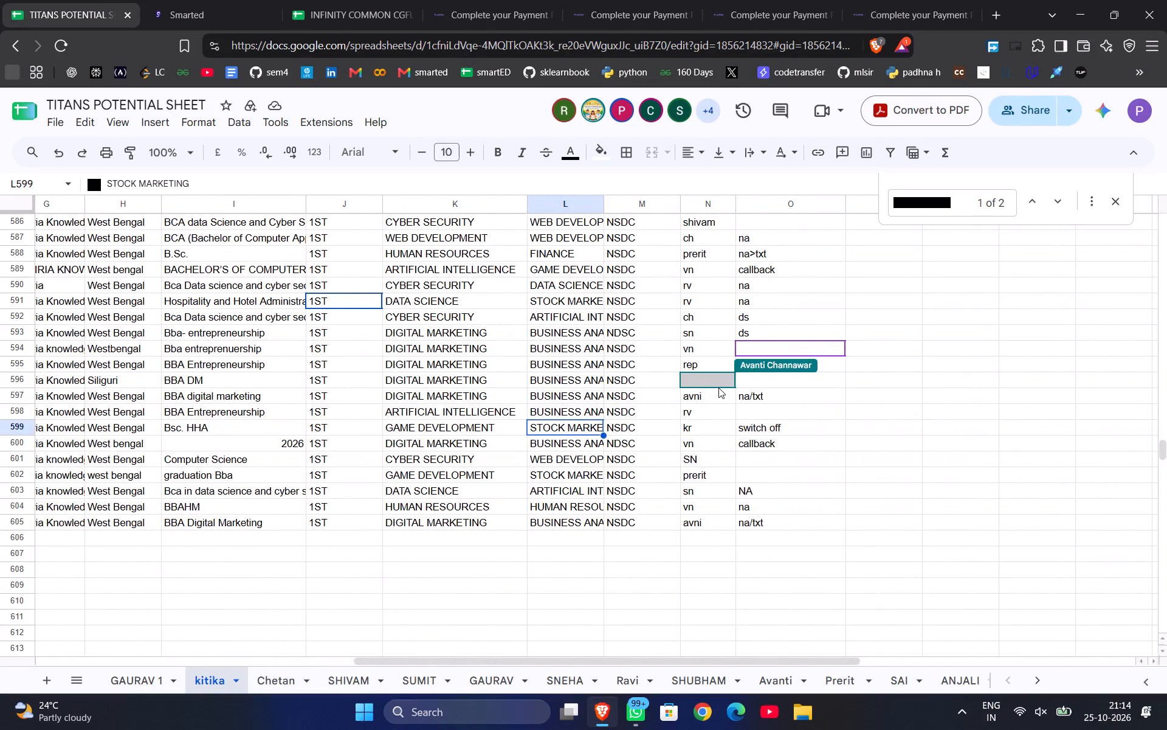
click(746, 521)
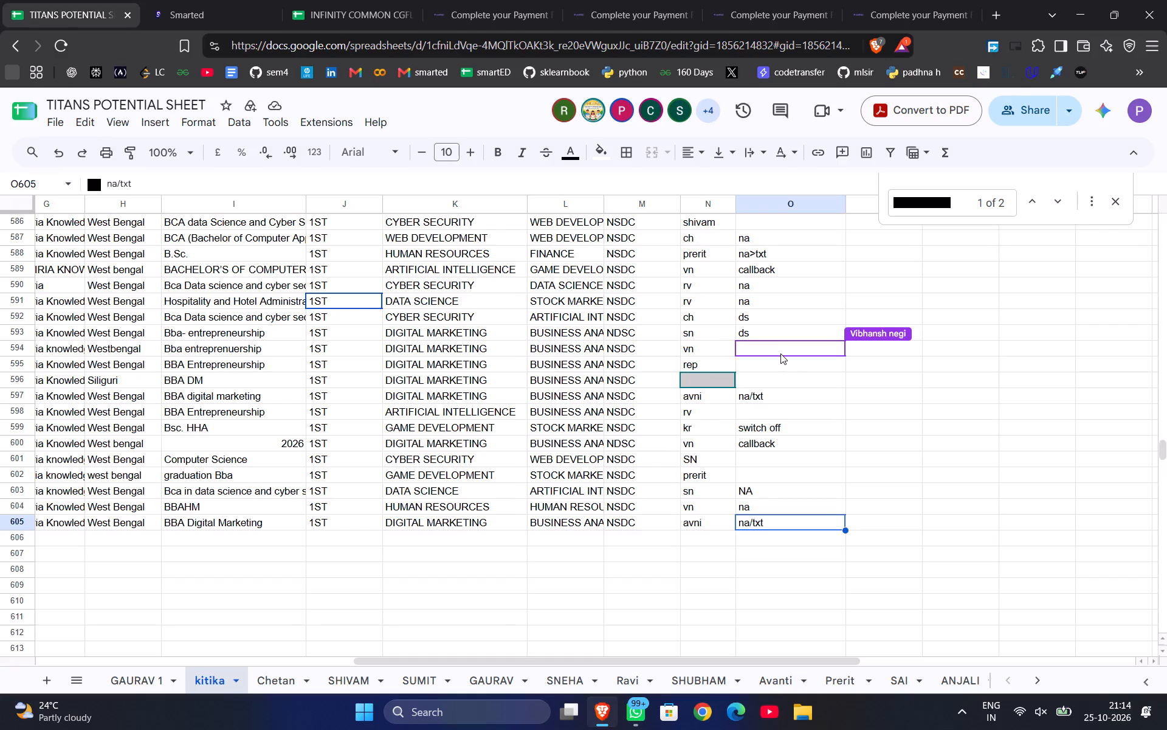
click(796, 401)
scroll(796, 401, up, 3)
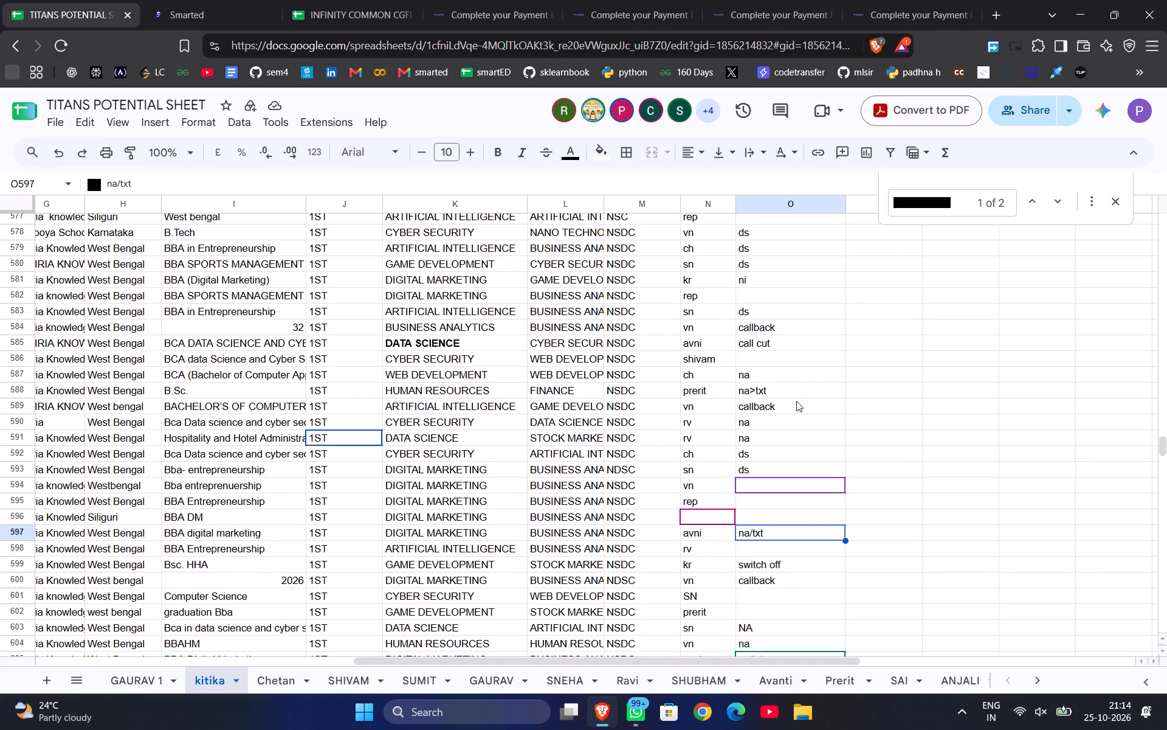
scroll(796, 401, down, 1)
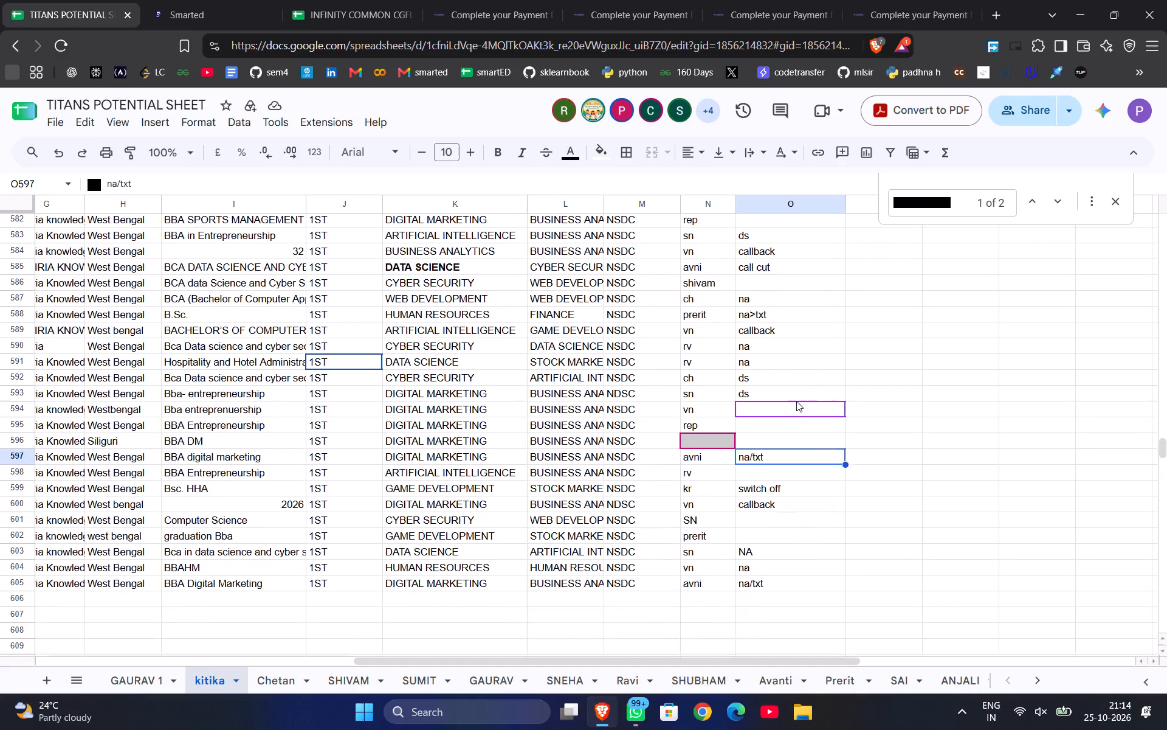
scroll(796, 401, down, 1)
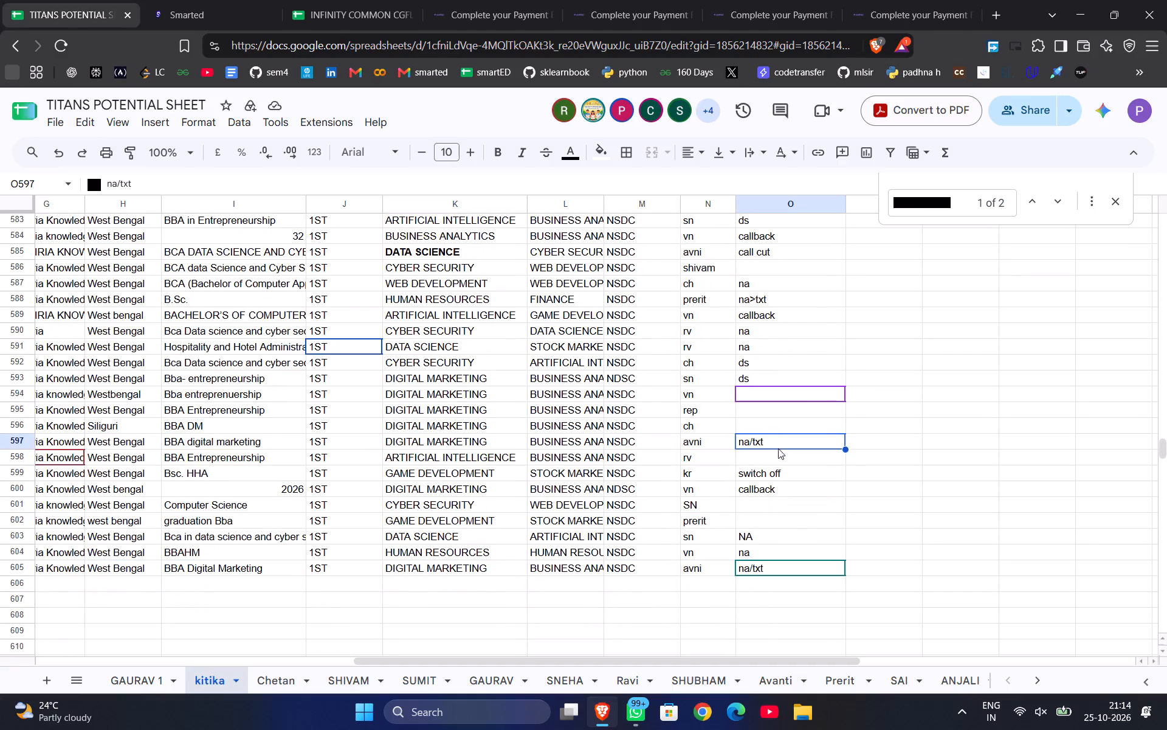
click(706, 581)
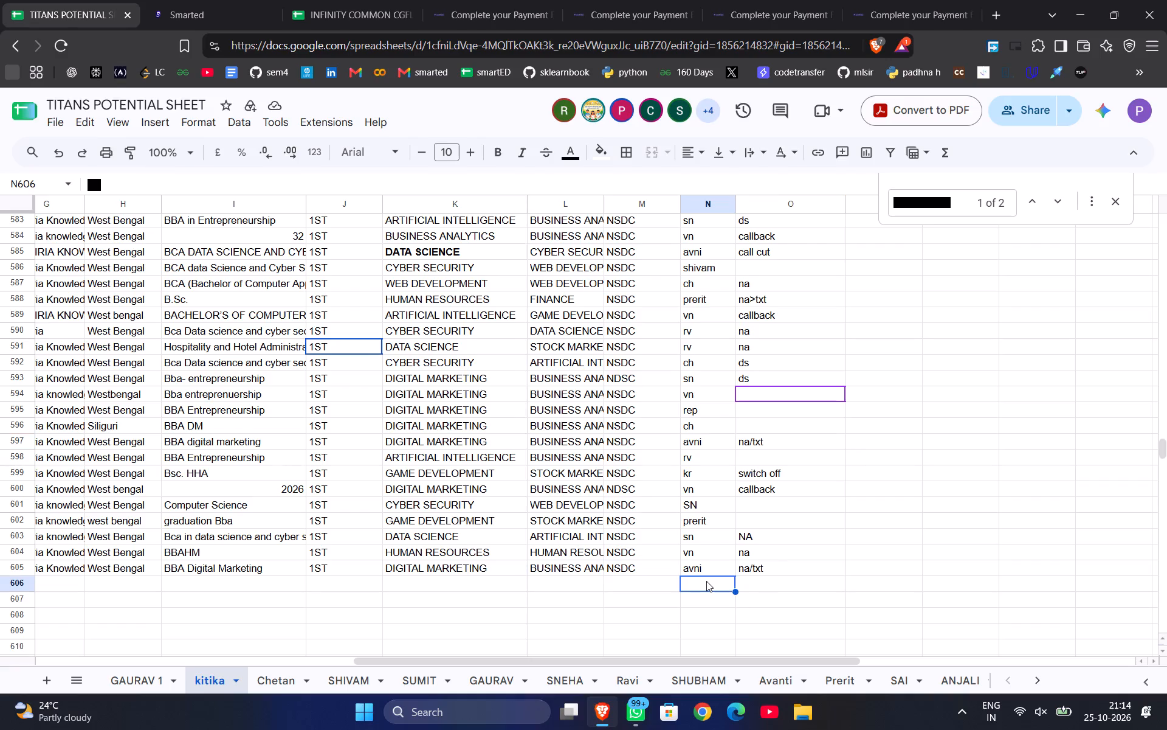
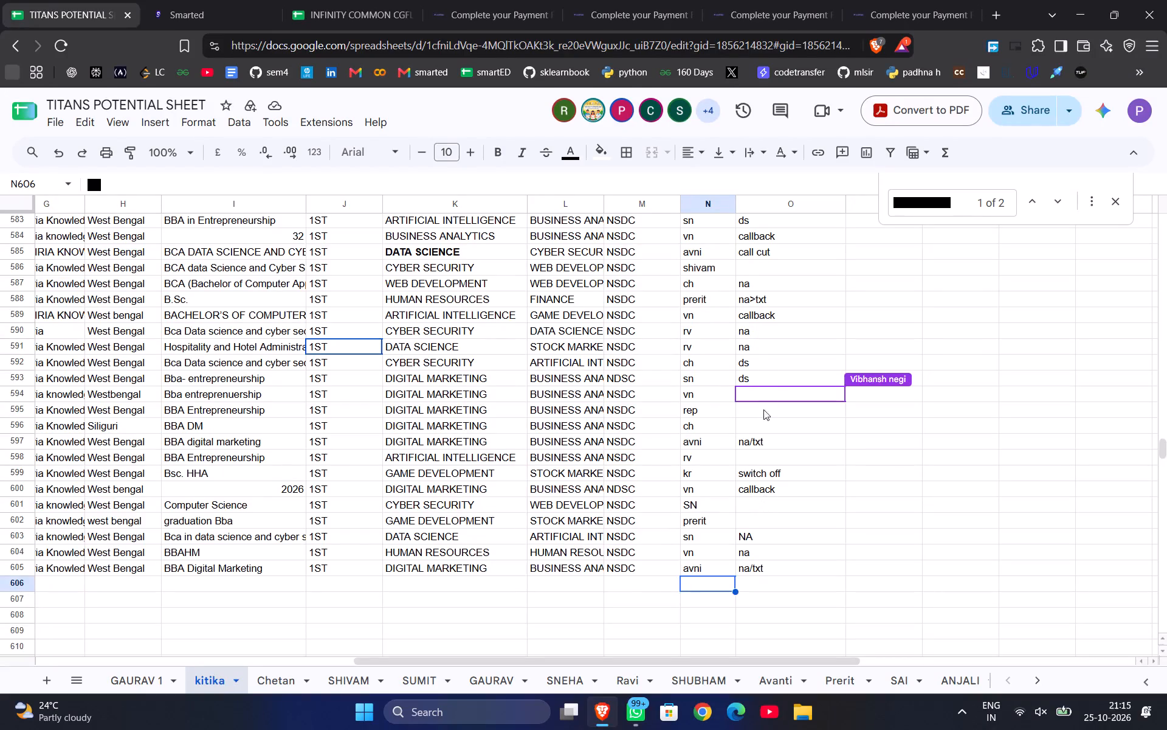
Enter kr as the assignee in column N for the newest lead, row 616 of the kitika sheet.
click(754, 479)
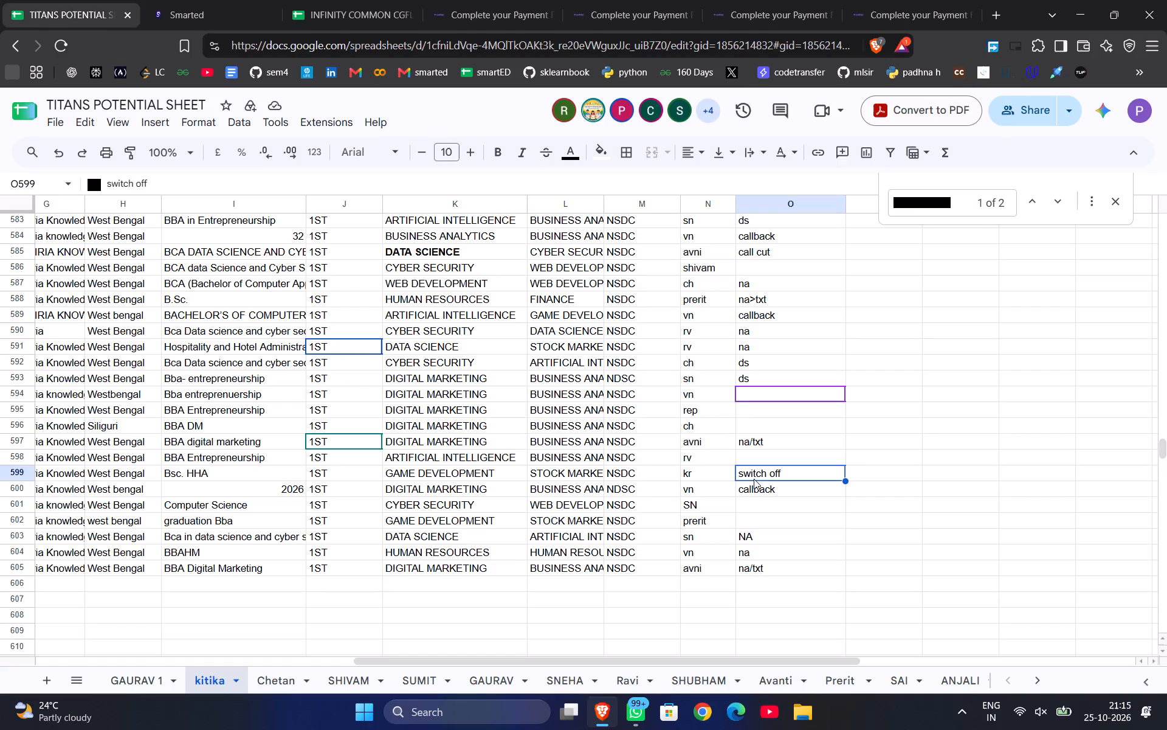
click(766, 484)
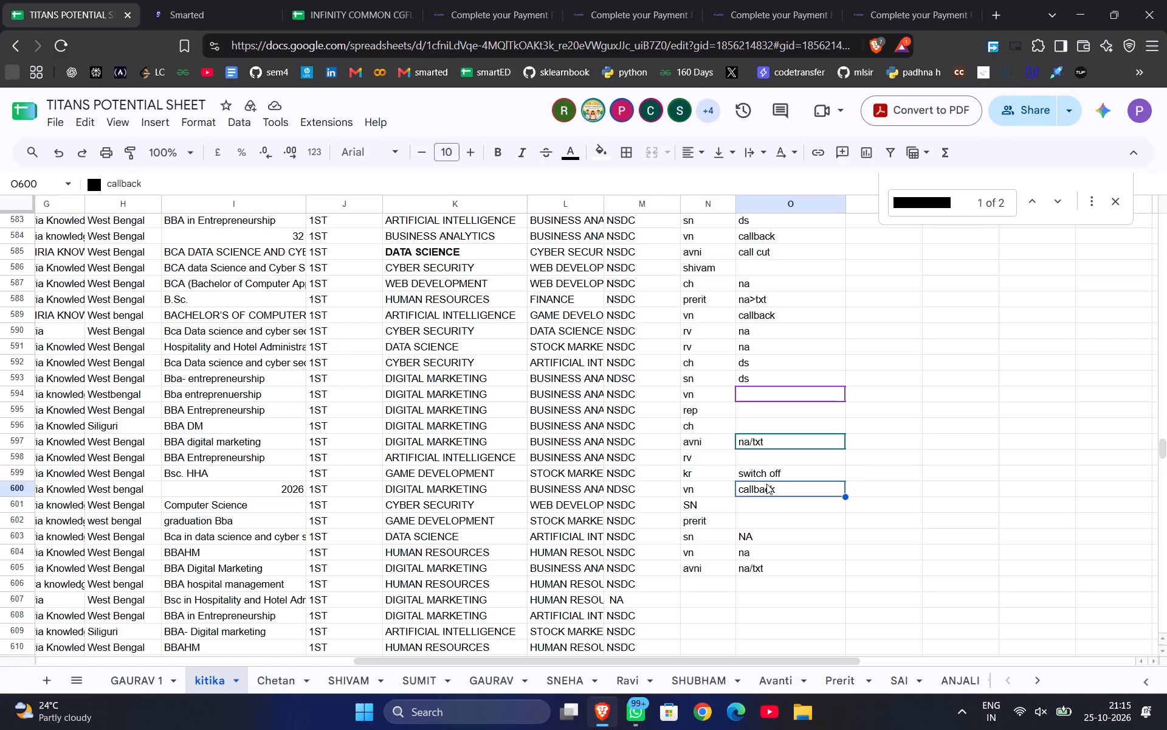
scroll(766, 484, down, 3)
scroll(542, 492, right, 5)
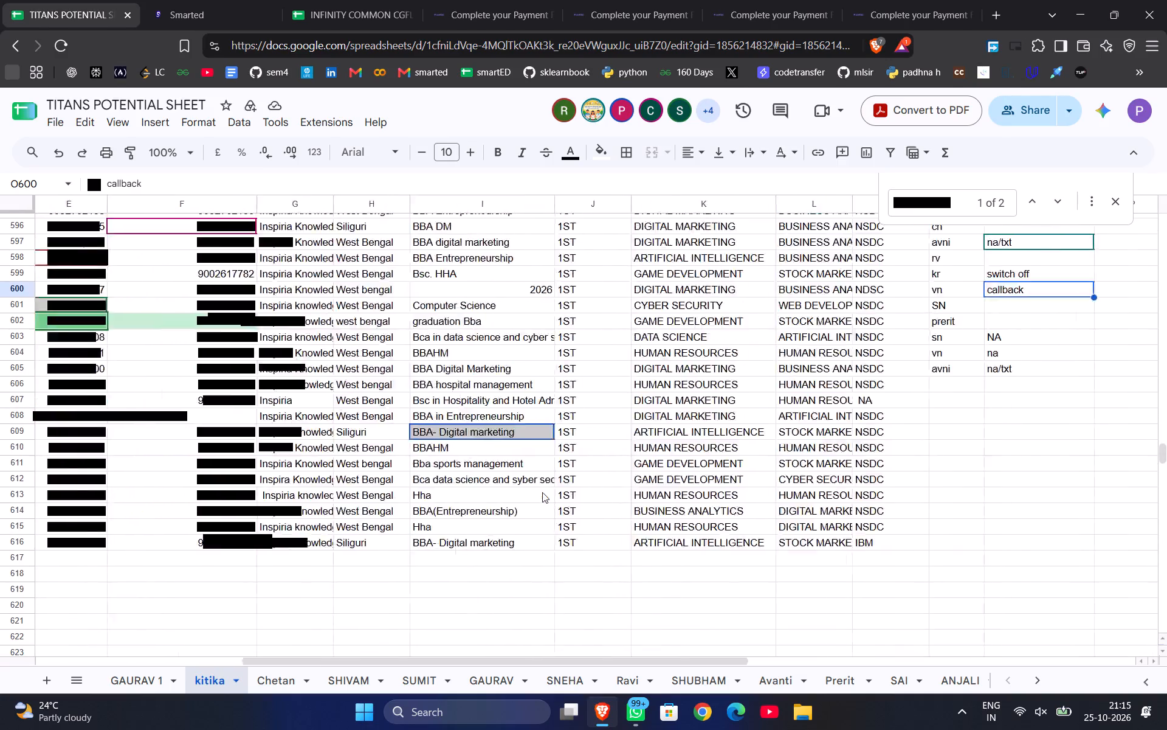
scroll(542, 492, right, 1)
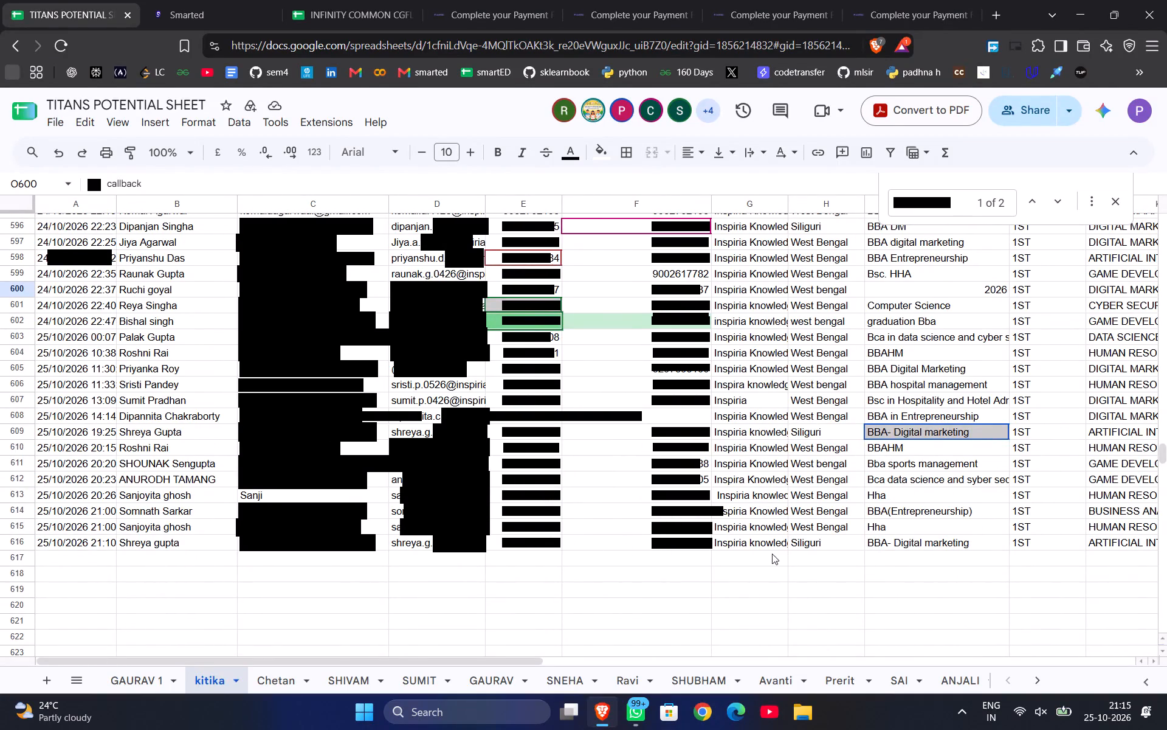
click(1076, 543)
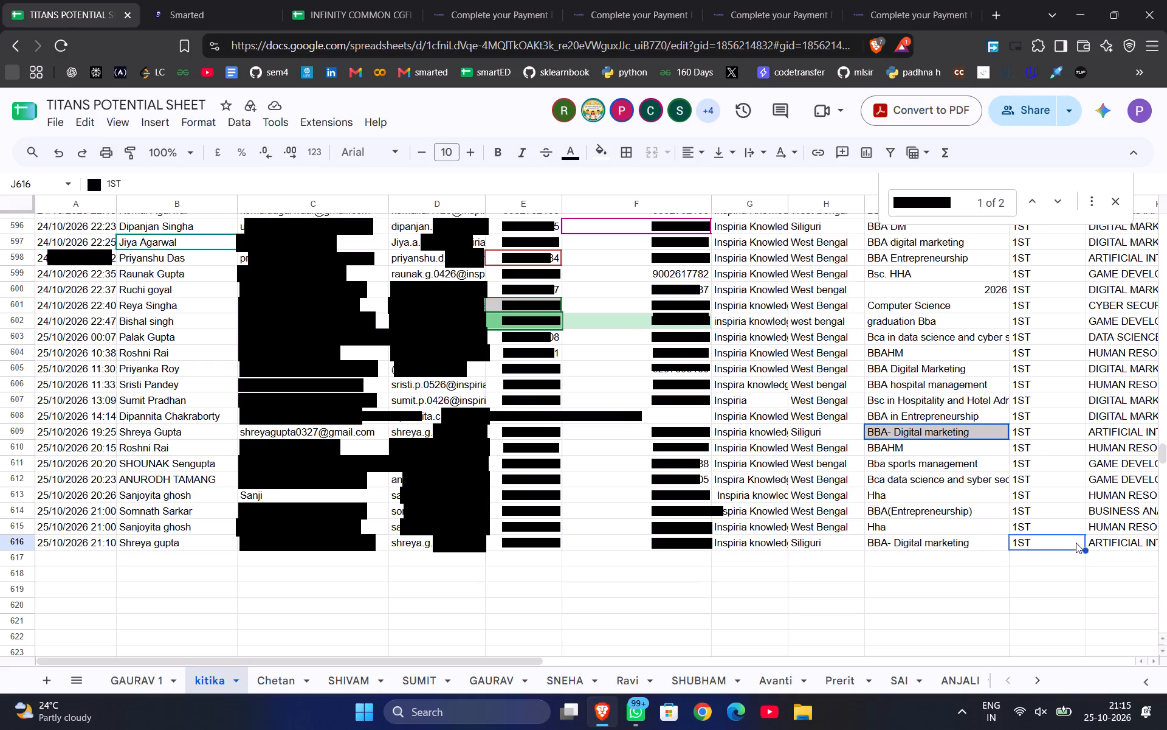
scroll(1076, 543, left, 4)
click(1061, 545)
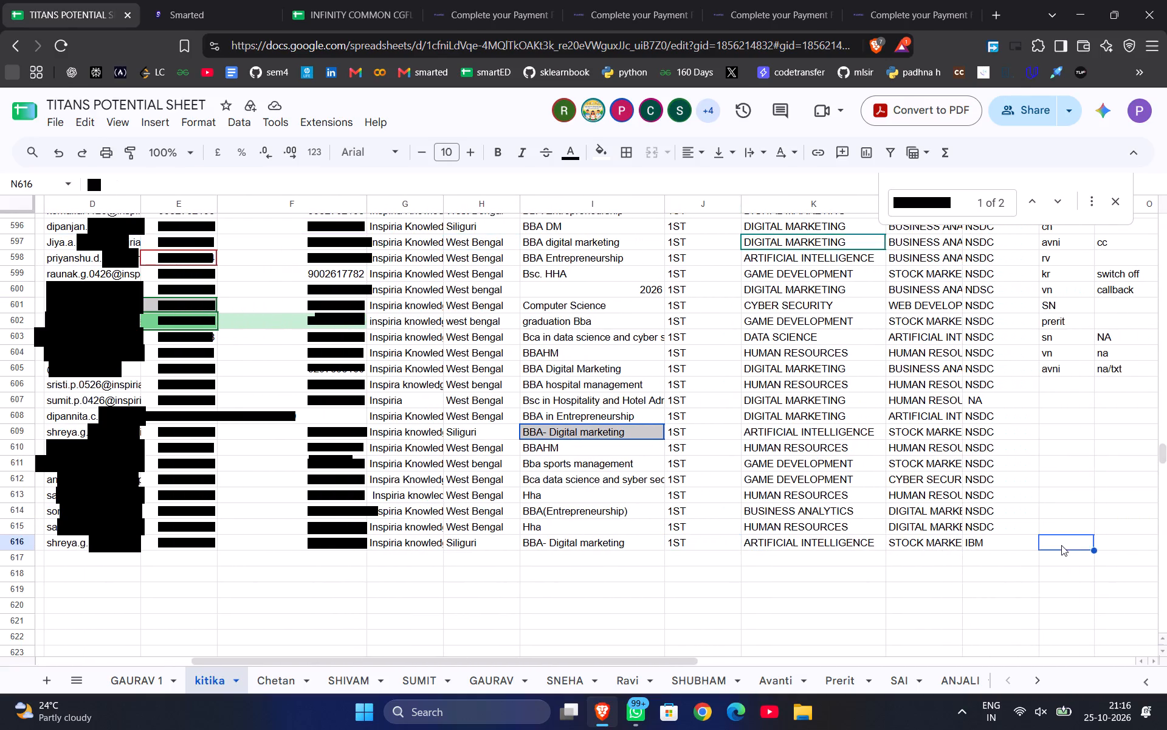
text(kr)
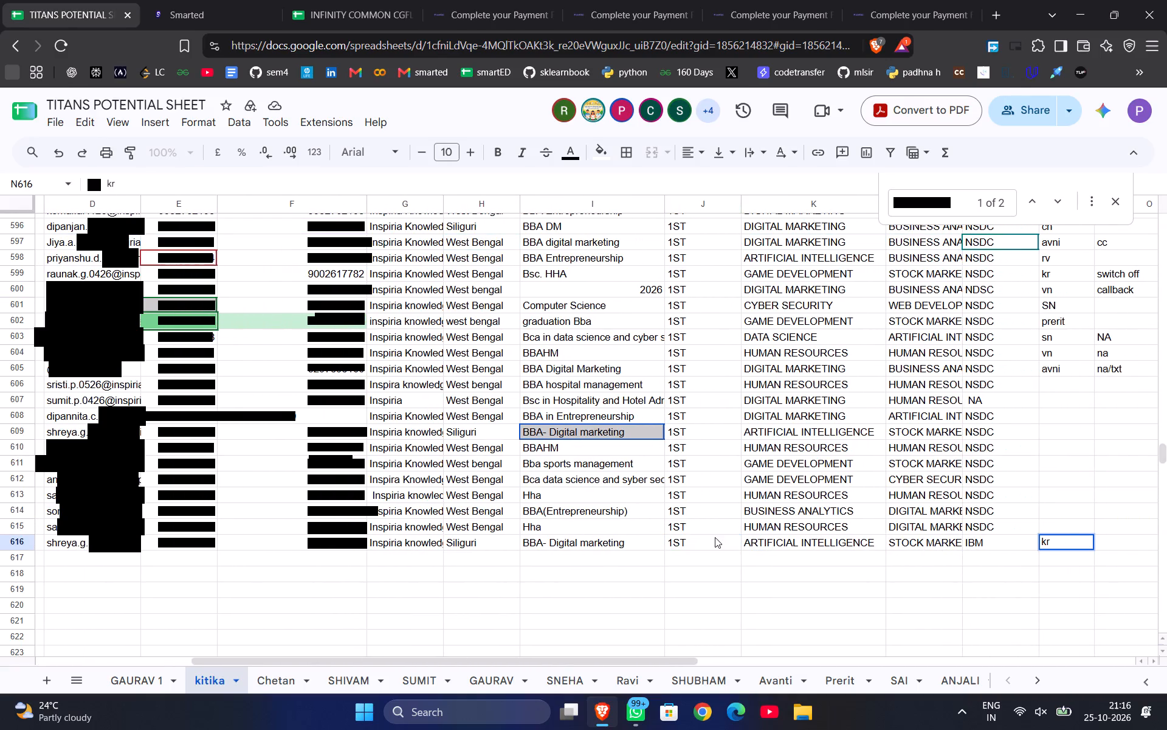
Search the sheet for the phone number in E616 to look for duplicate entries of that lead.
scroll(537, 514, right, 9)
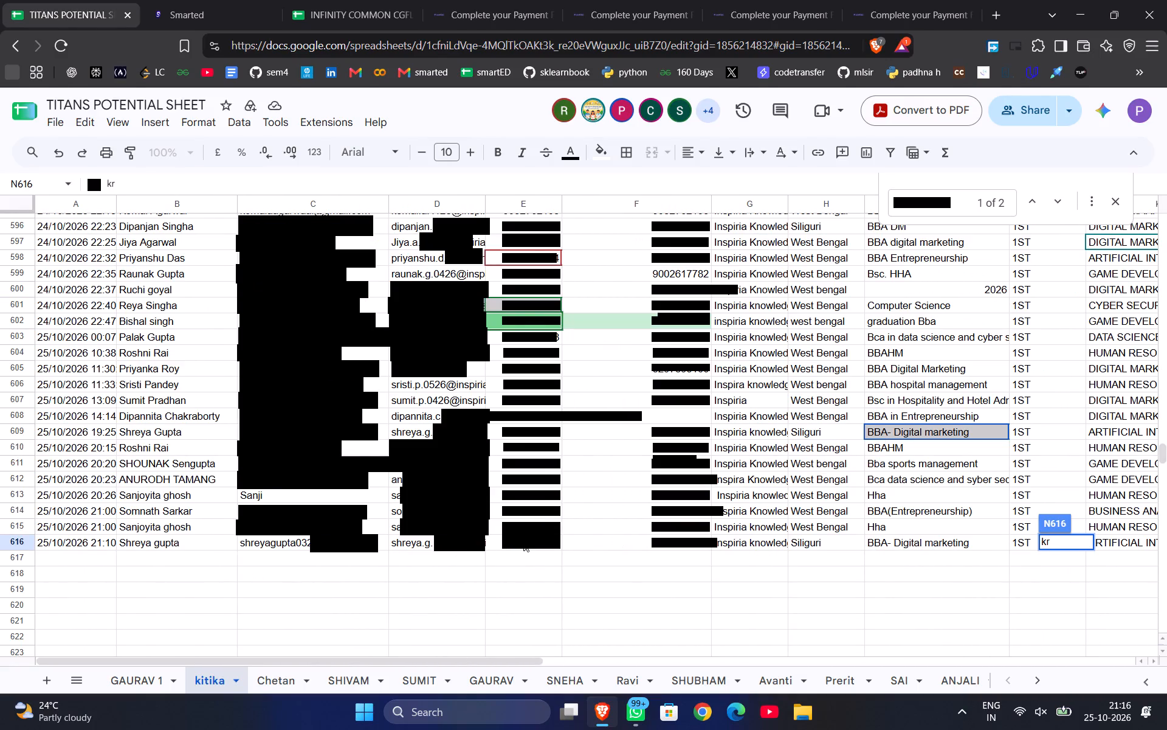
click(524, 541)
key(ctrl+c)
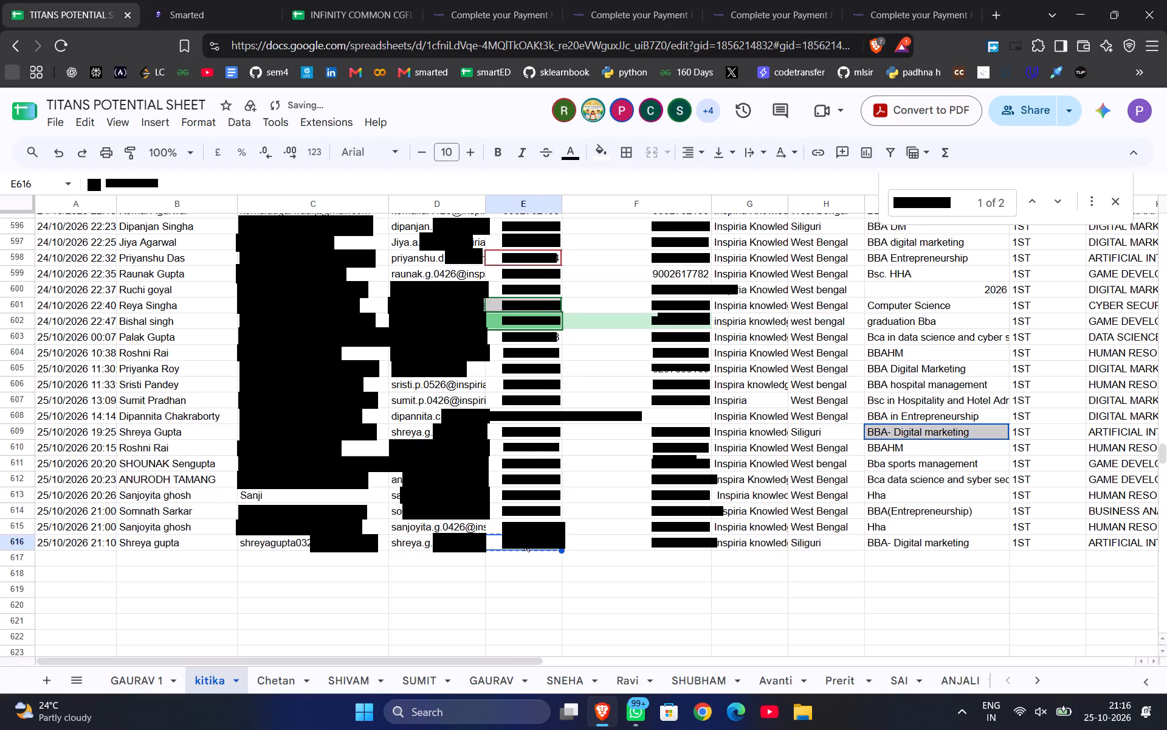
key(ctrl+f)
key(ctrl+v)
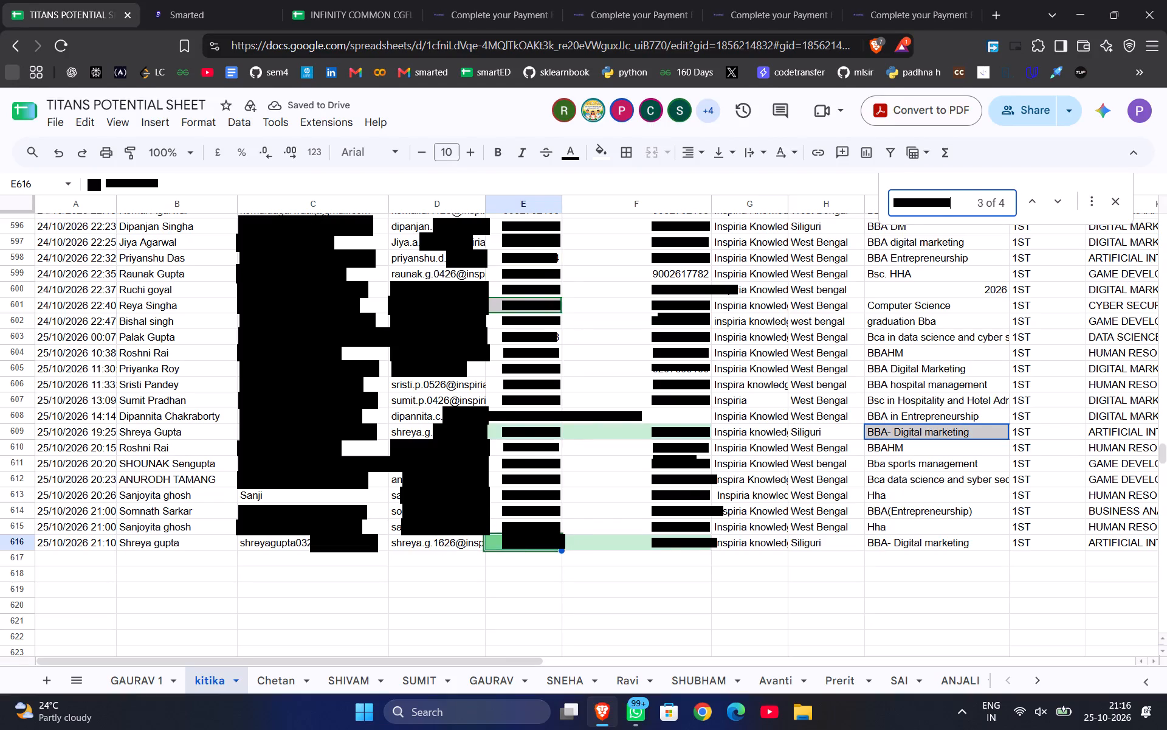
key(Return)
Mark the matching earlier lead in row 609 as rep in column N.
scroll(524, 541, left, 6)
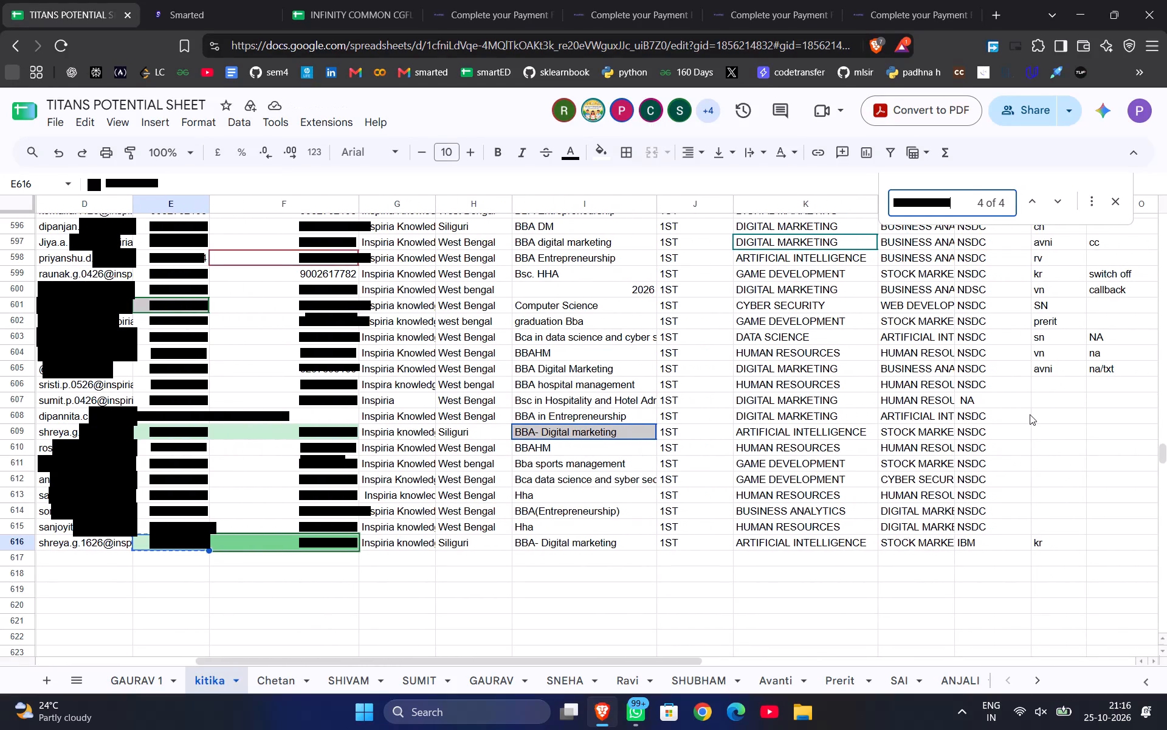
click(1040, 427)
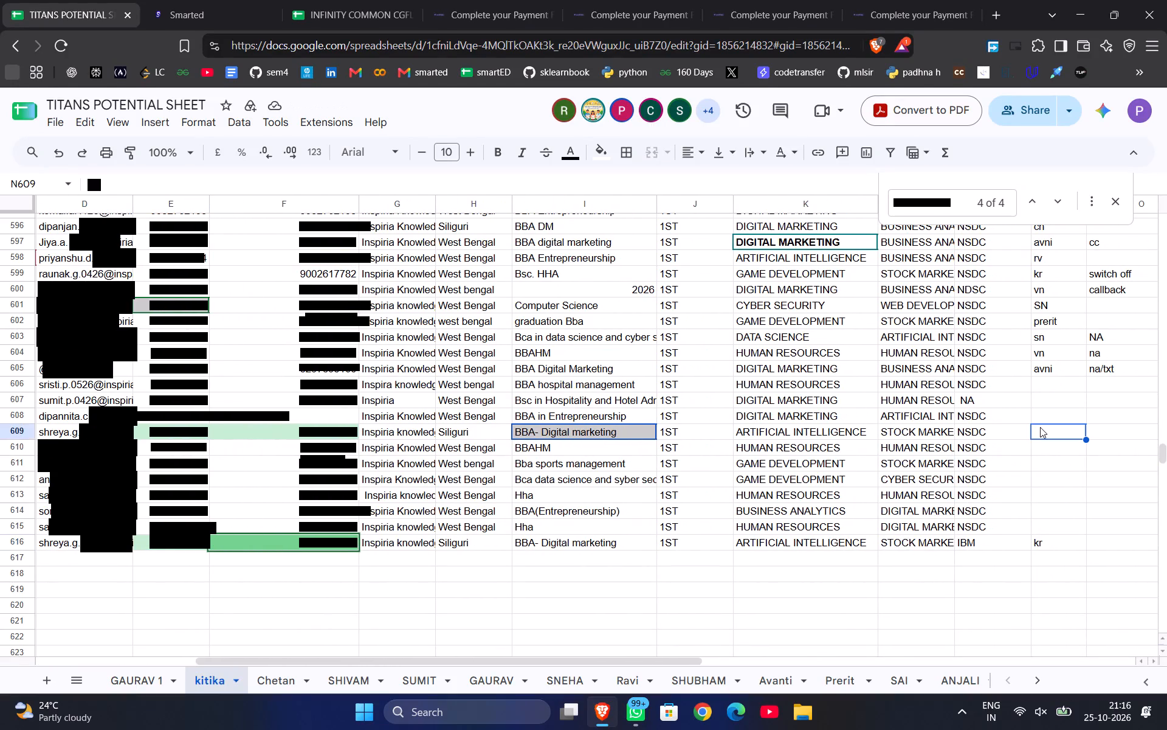
text(re)
key(p)
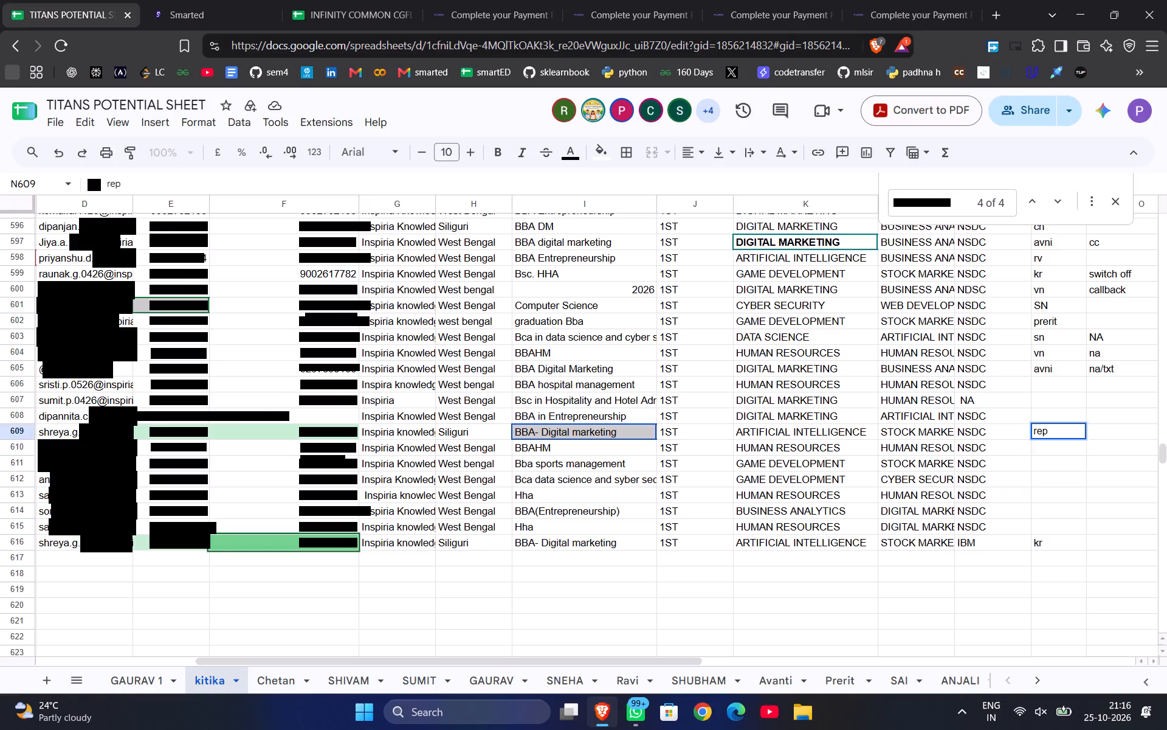
key(Return)
Review the assignees and remarks in the kitika sheet's last rows, from around row 581 to row 616.
scroll(1040, 427, left, 1)
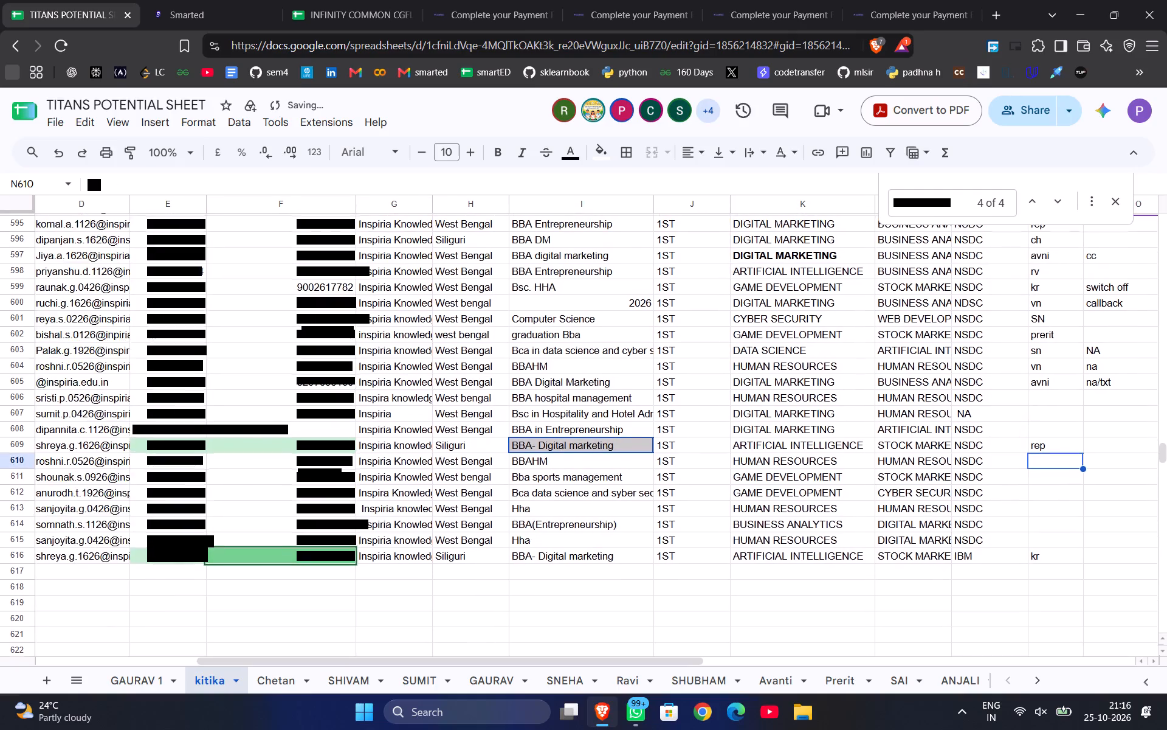
scroll(1040, 427, left, 2)
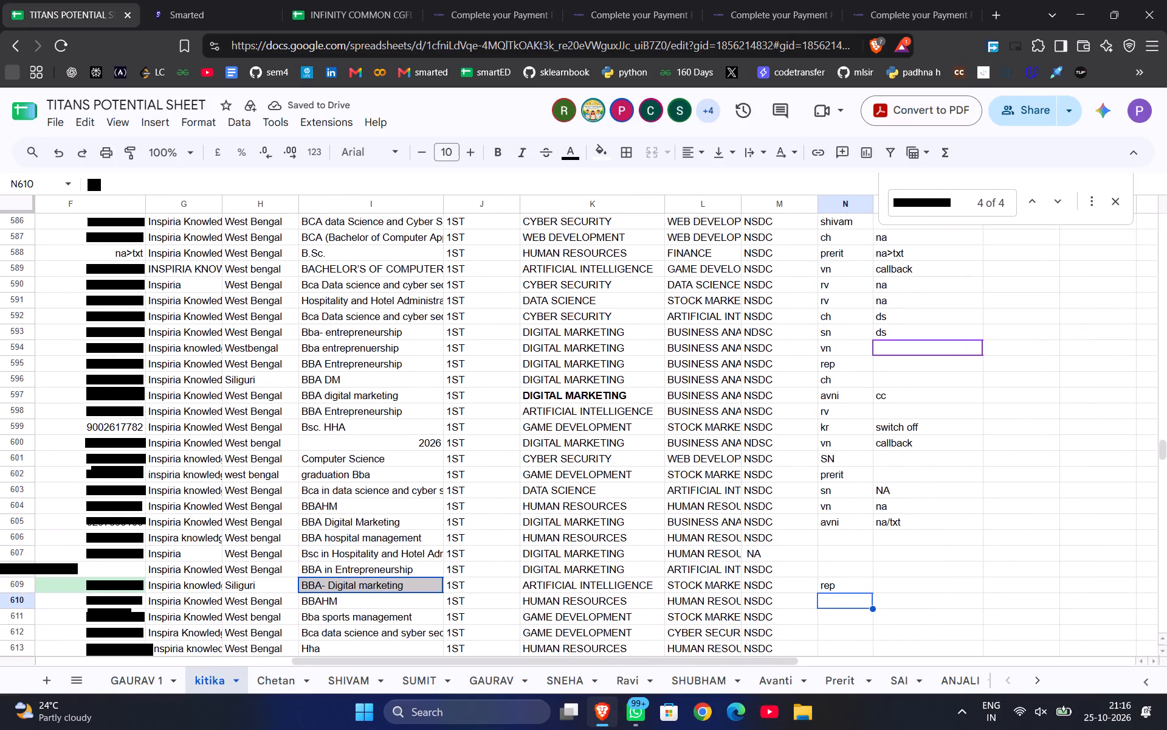
scroll(1040, 427, up, 1)
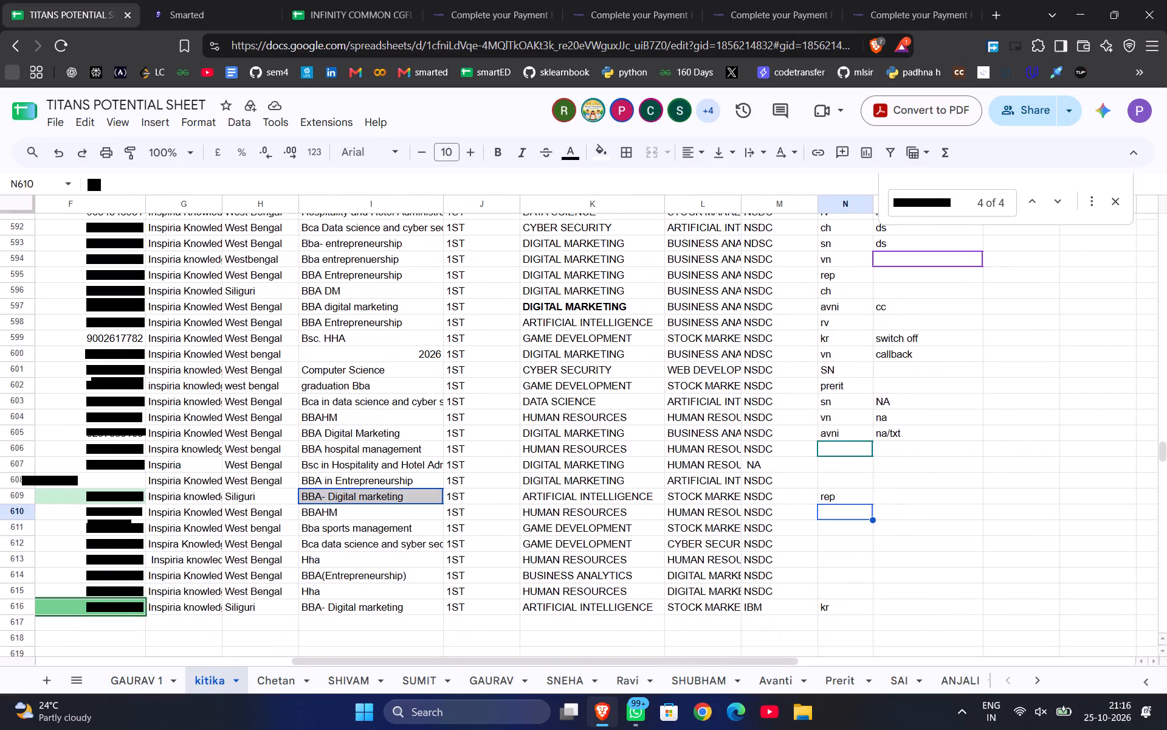
scroll(1040, 427, up, 1)
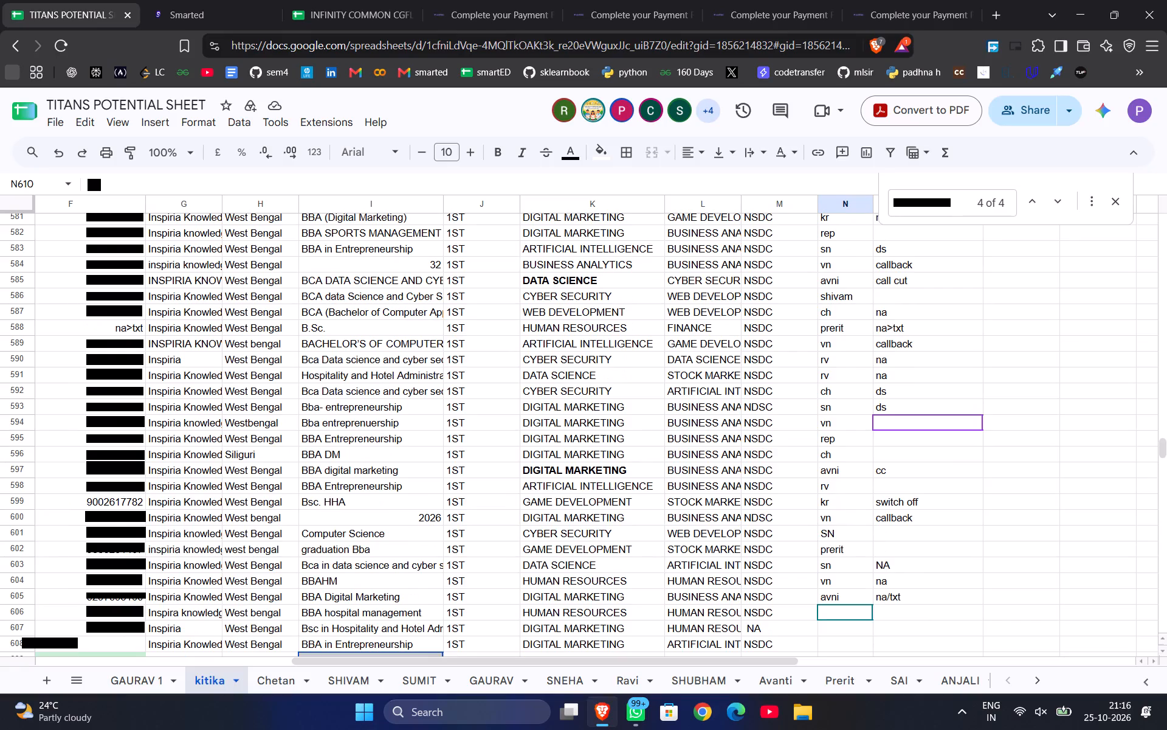
scroll(1040, 427, down, 2)
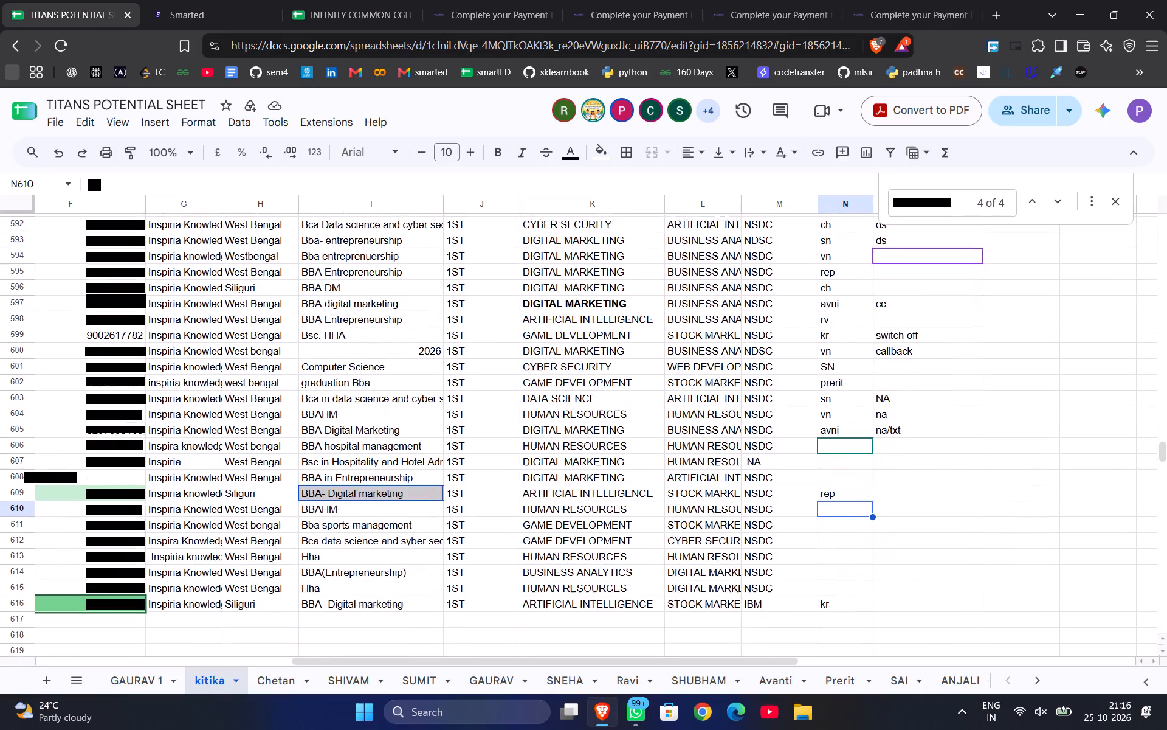
scroll(1040, 427, down, 1)
scroll(1040, 427, right, 5)
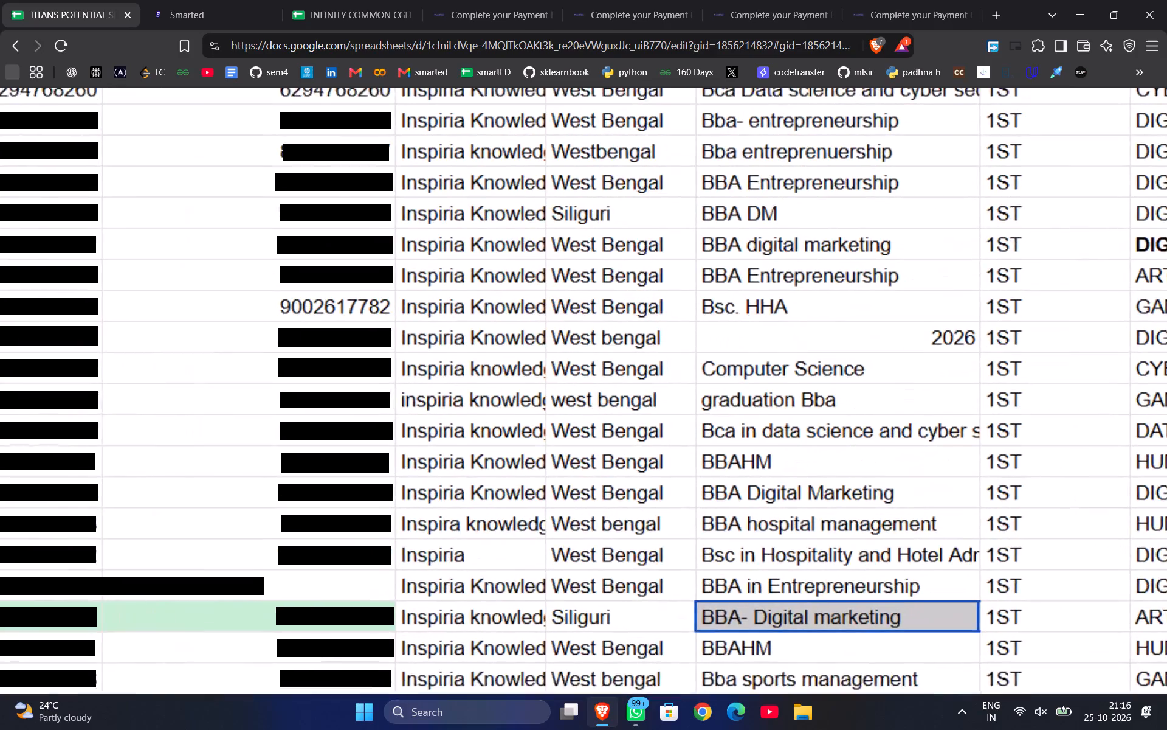
scroll(1040, 427, down, 3)
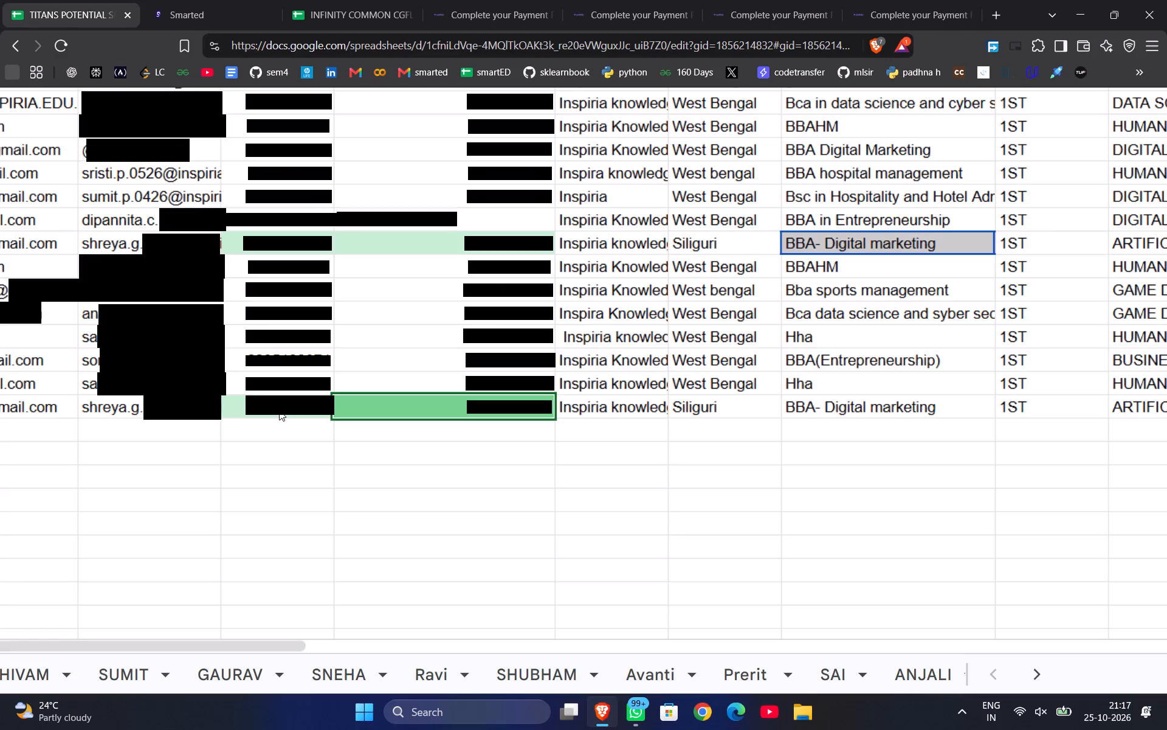
Examine row 616's contact number, course, year, preferred domains, certification and assignee across its columns.
click(279, 410)
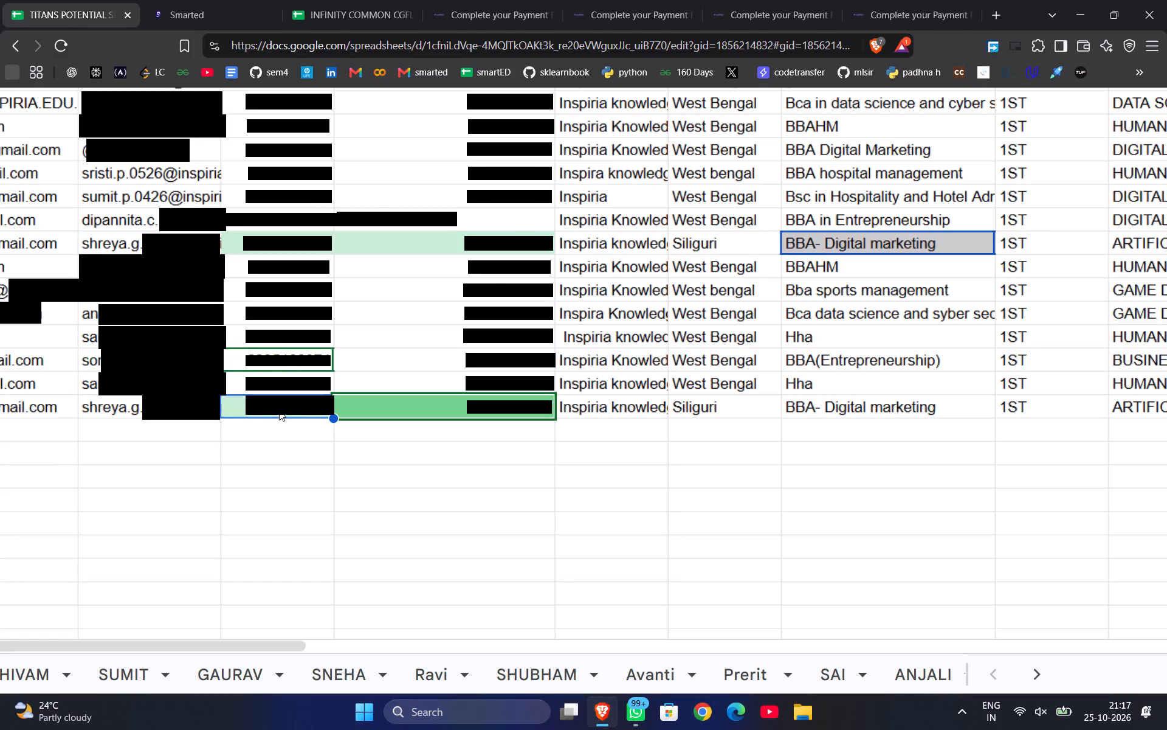
scroll(279, 410, right, 4)
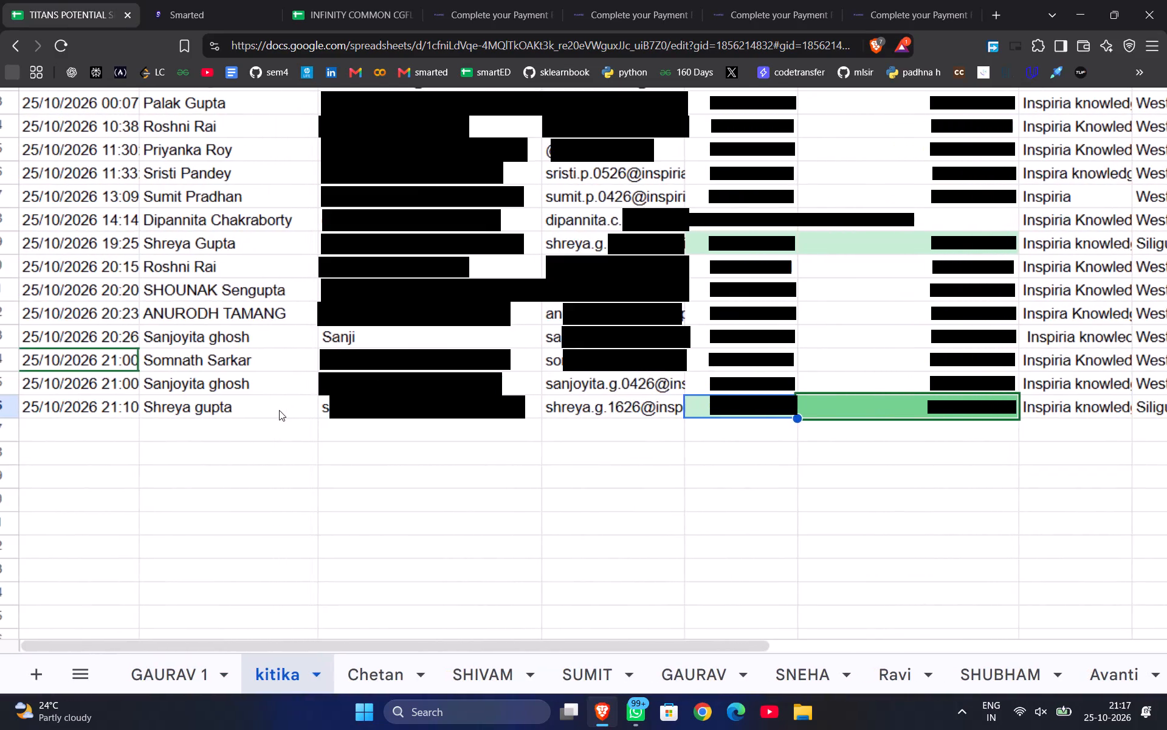
scroll(279, 410, left, 6)
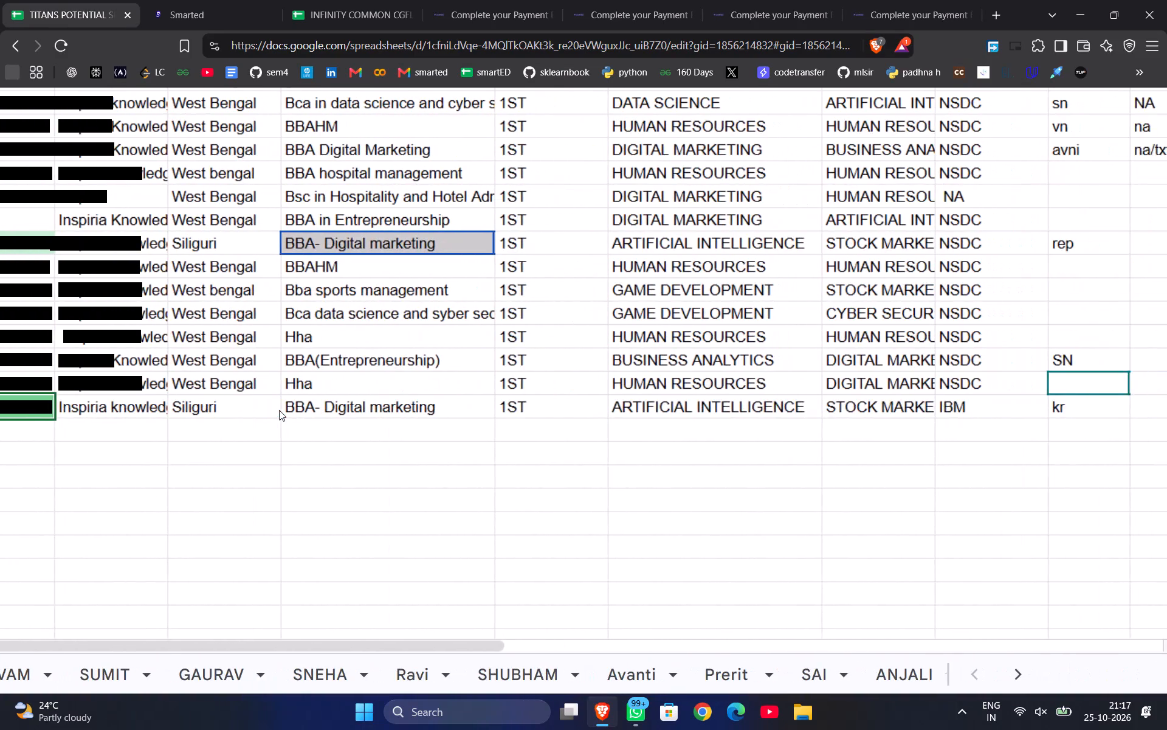
scroll(279, 410, left, 3)
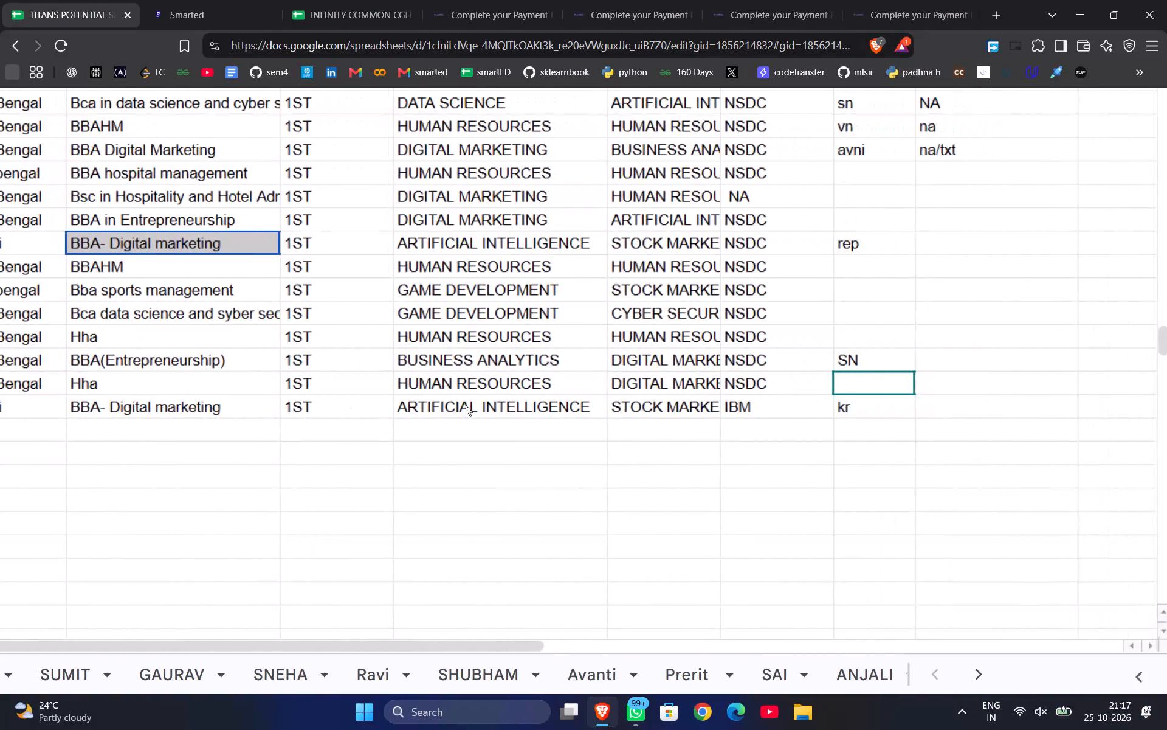
click(534, 401)
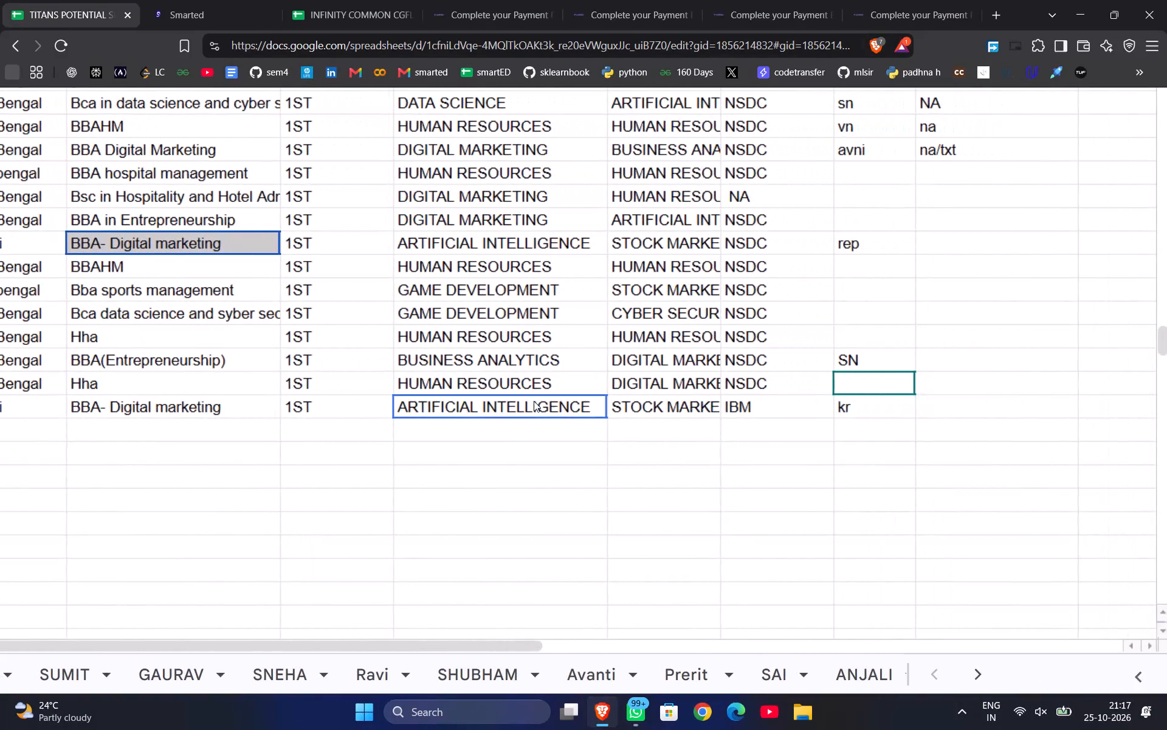
drag(534, 401, 638, 425)
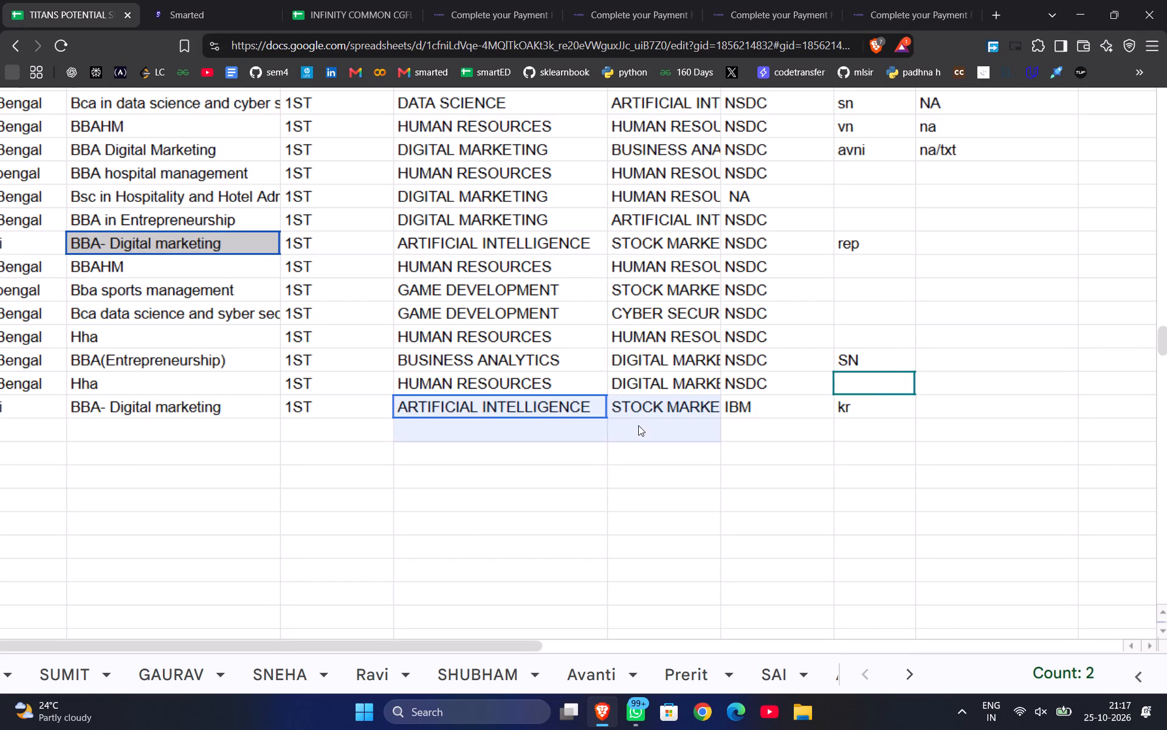
drag(638, 425, 639, 435)
click(952, 409)
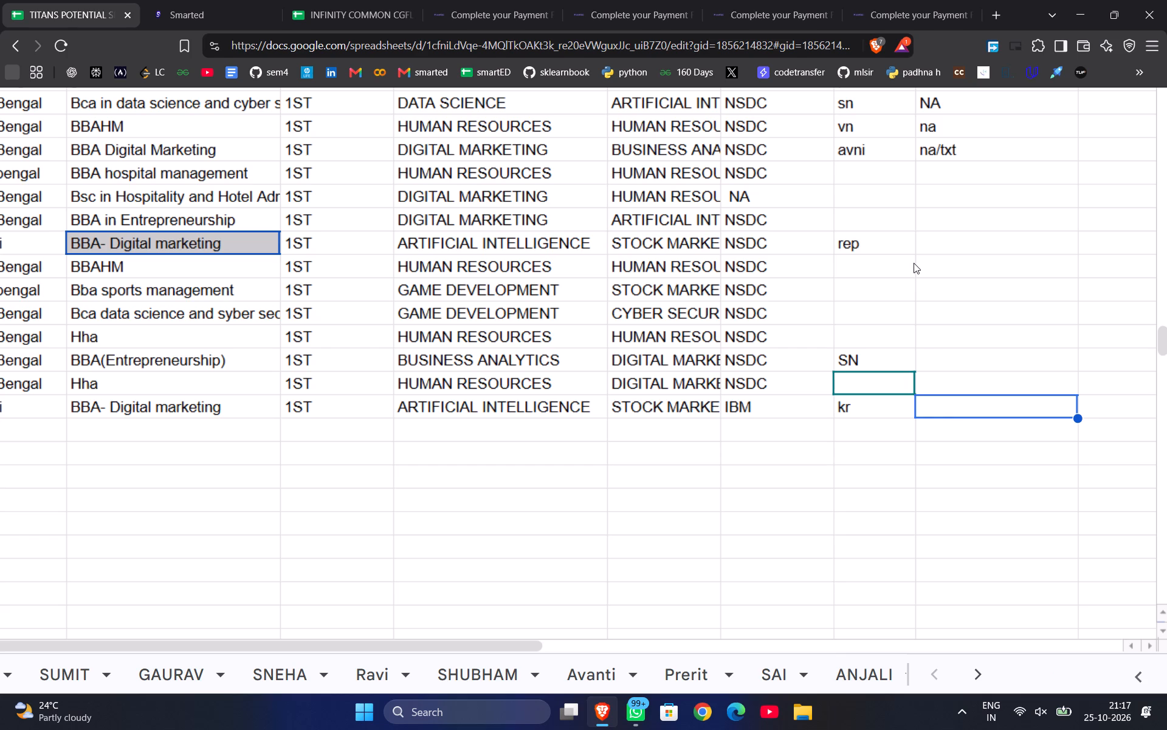
click(453, 412)
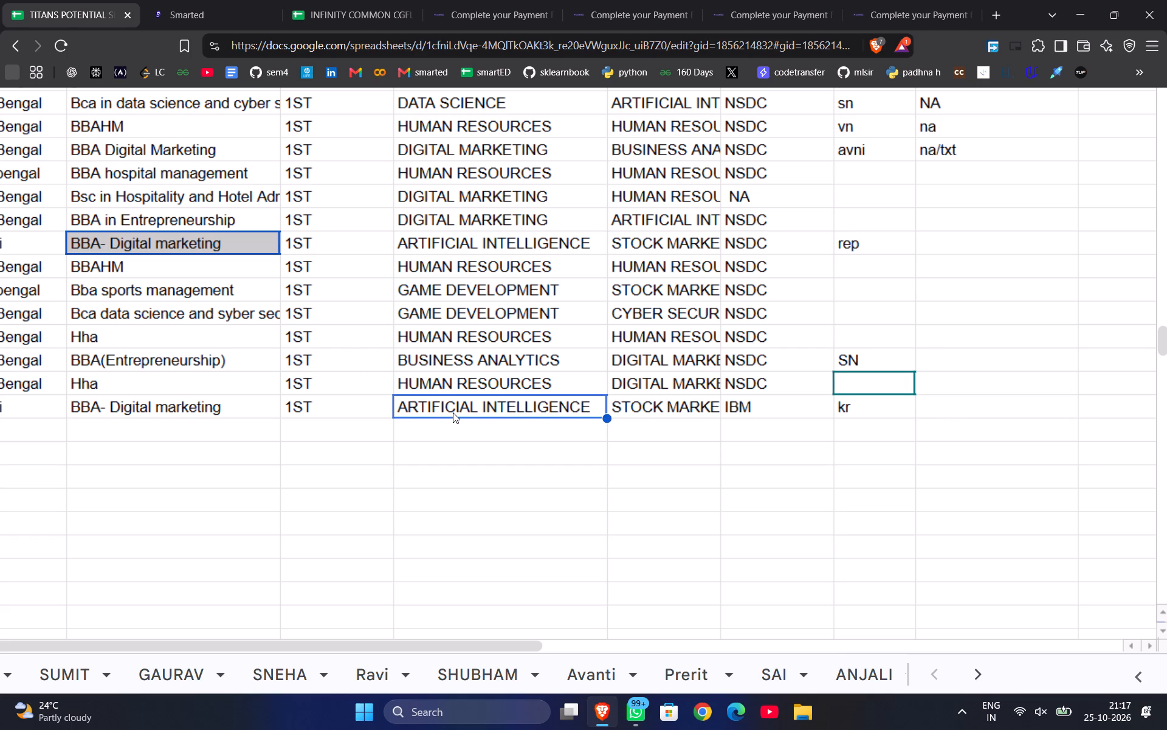
click(263, 411)
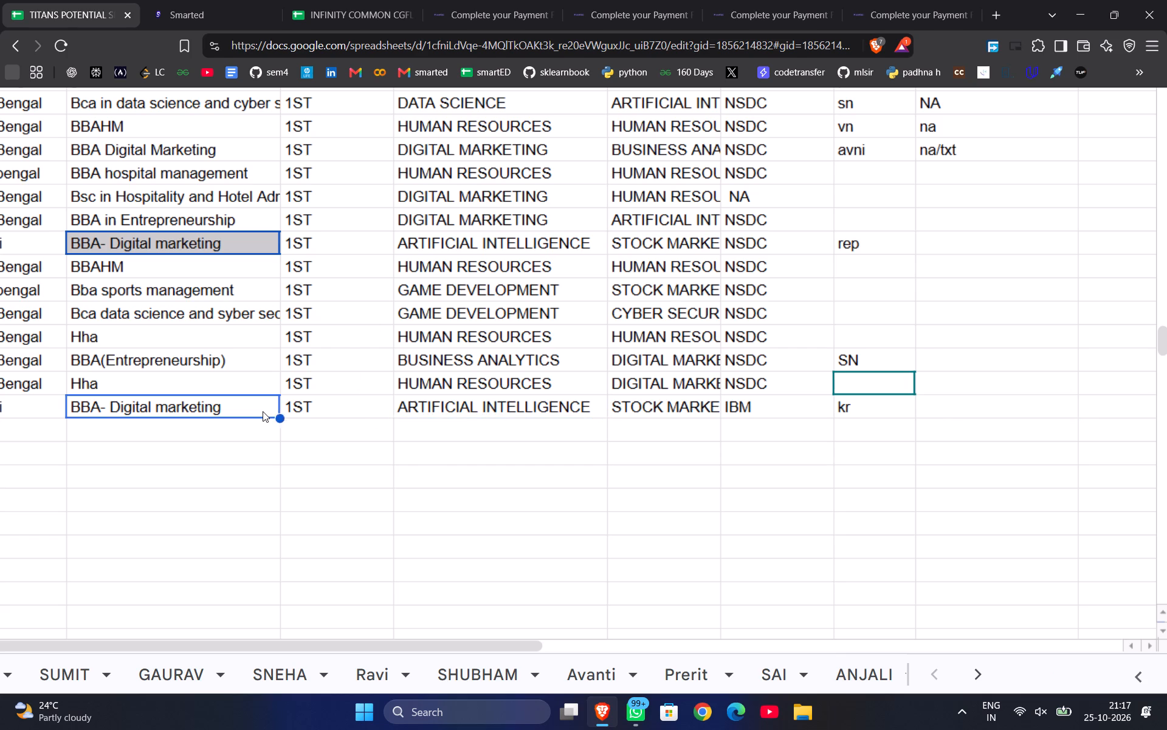
drag(302, 410, 513, 409)
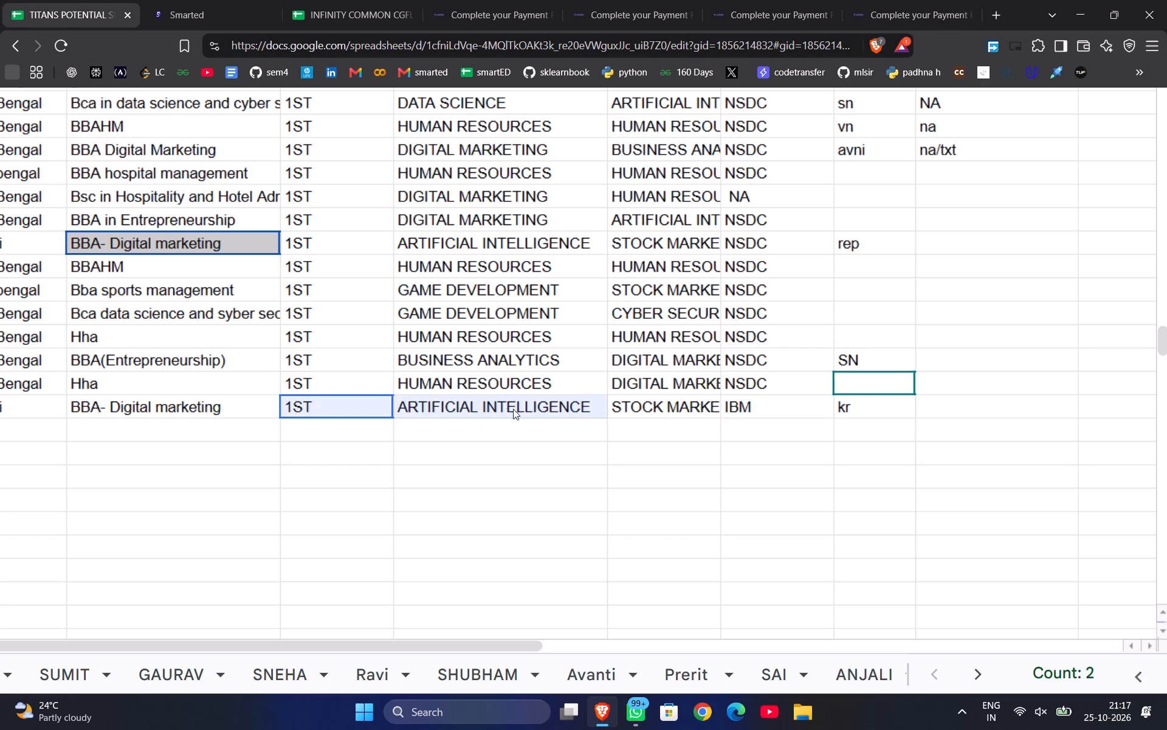
drag(513, 409, 412, 421)
drag(412, 421, 649, 404)
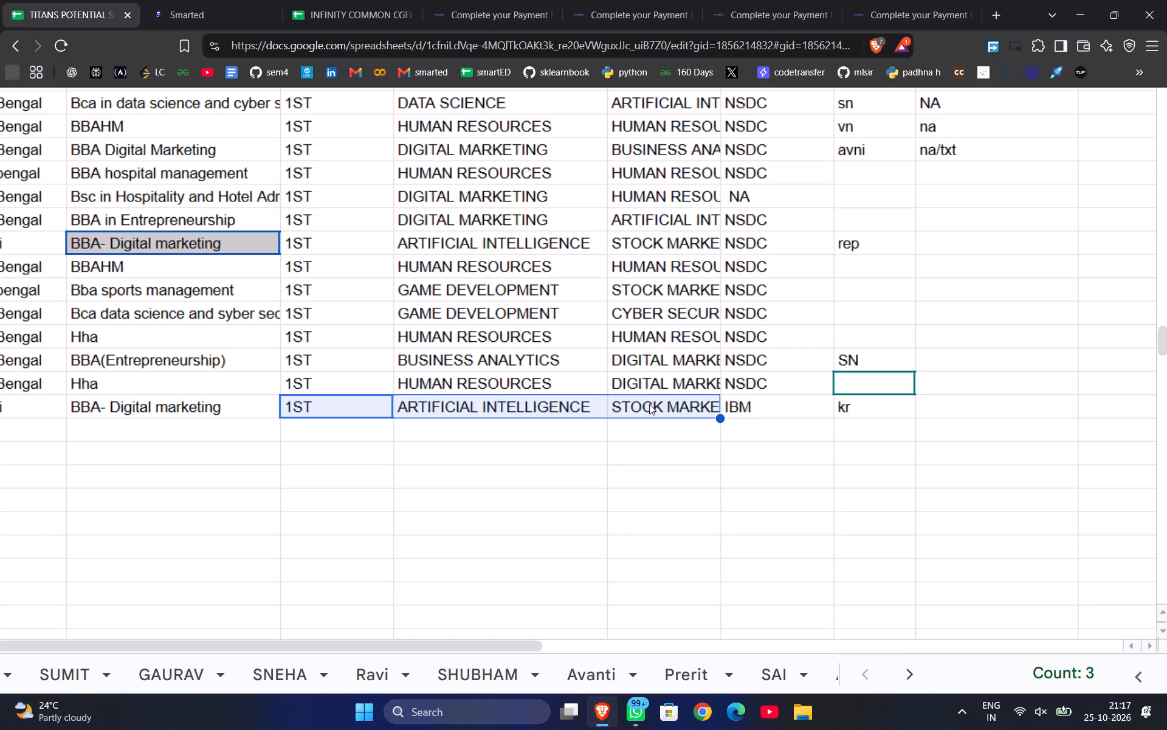
Look over the names and contact details of the leads above row 616 in the kitika sheet.
scroll(649, 404, right, 6)
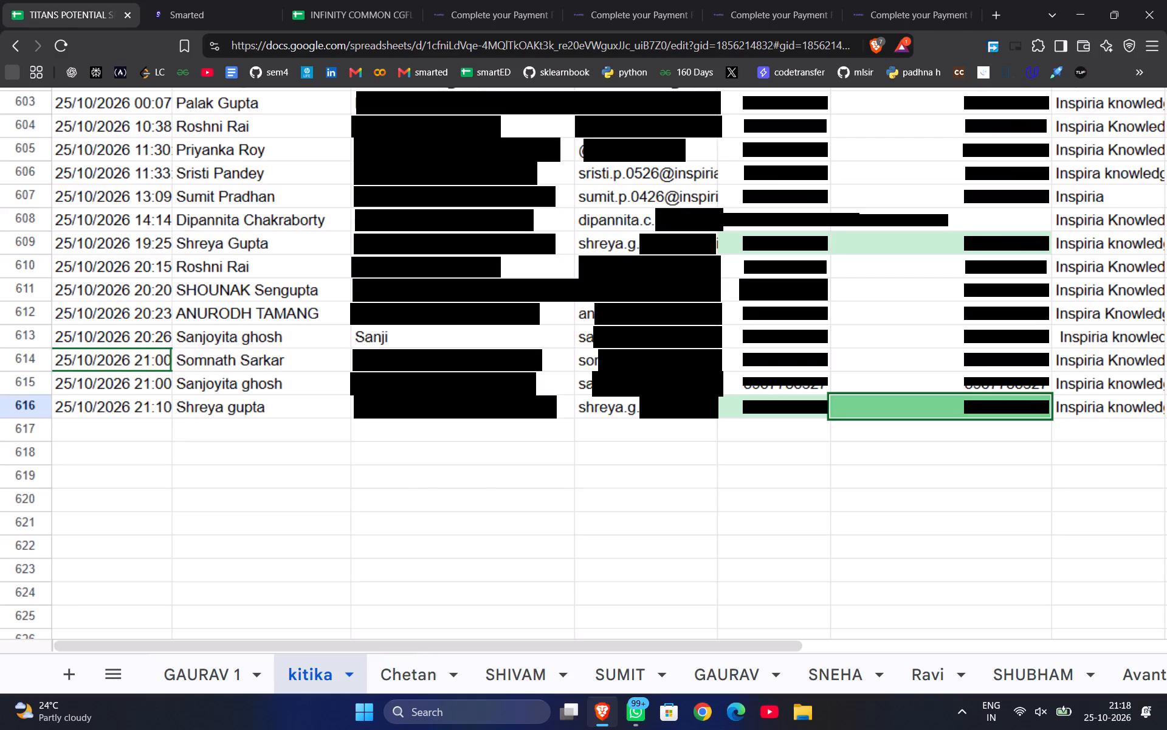
scroll(649, 404, up, 4)
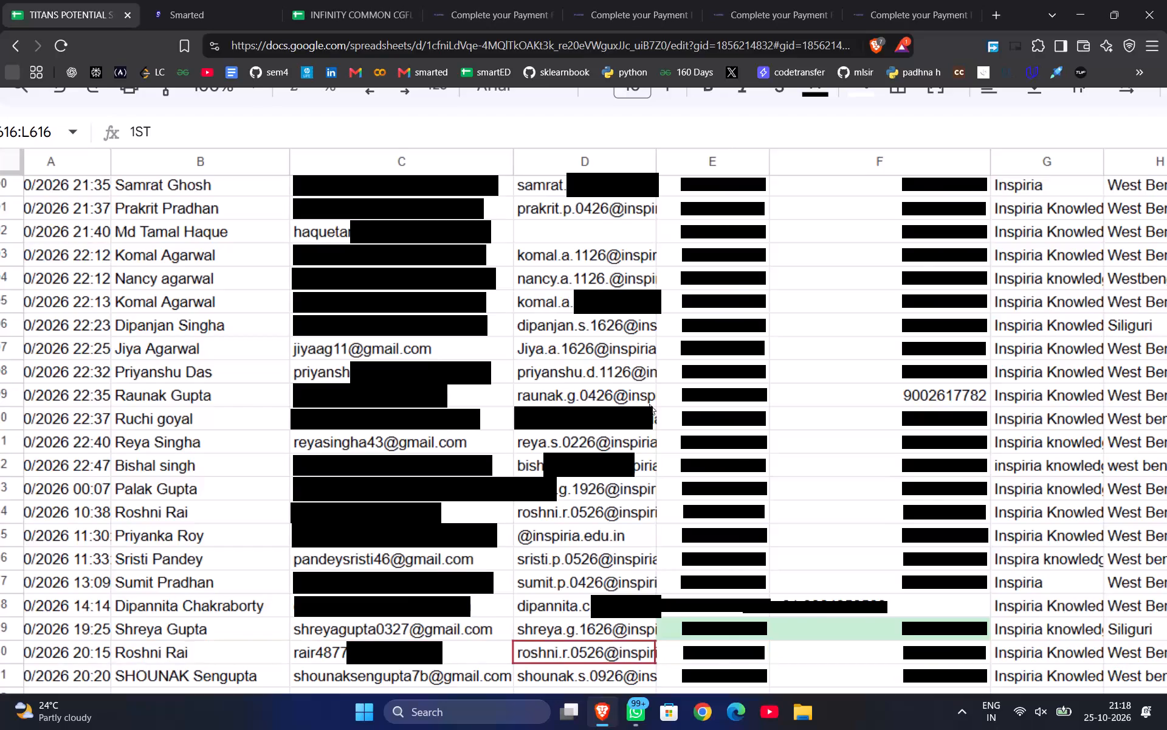
scroll(649, 404, left, 1)
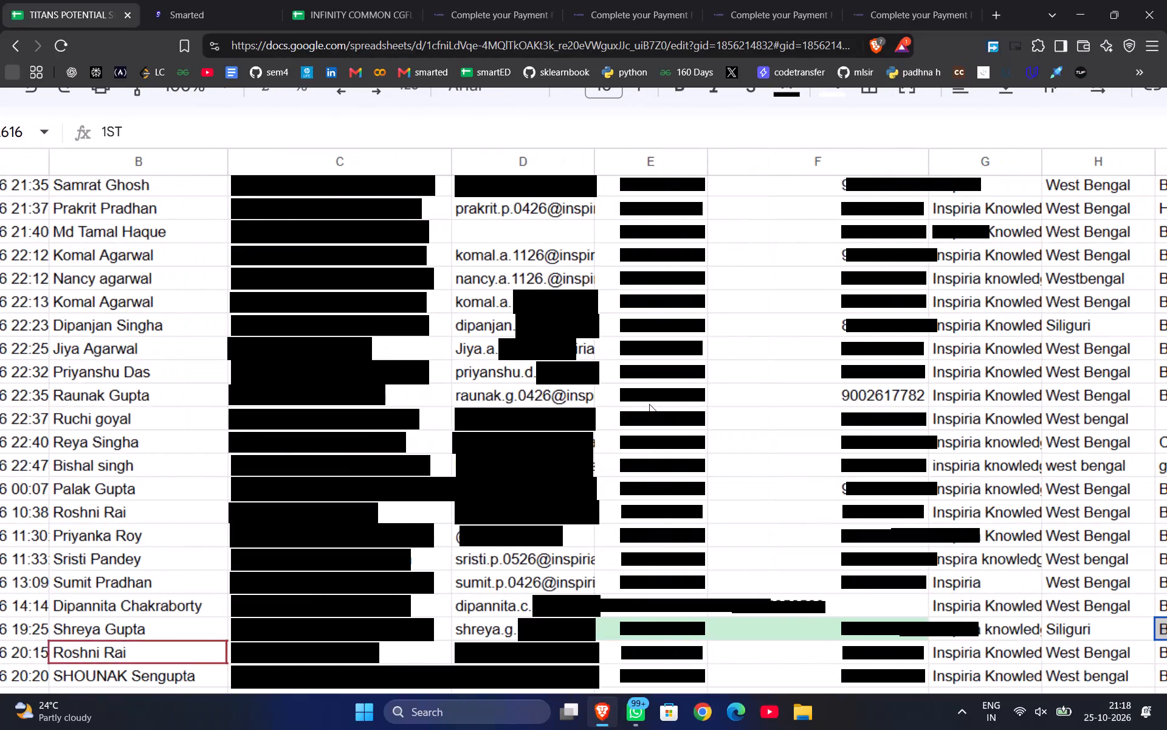
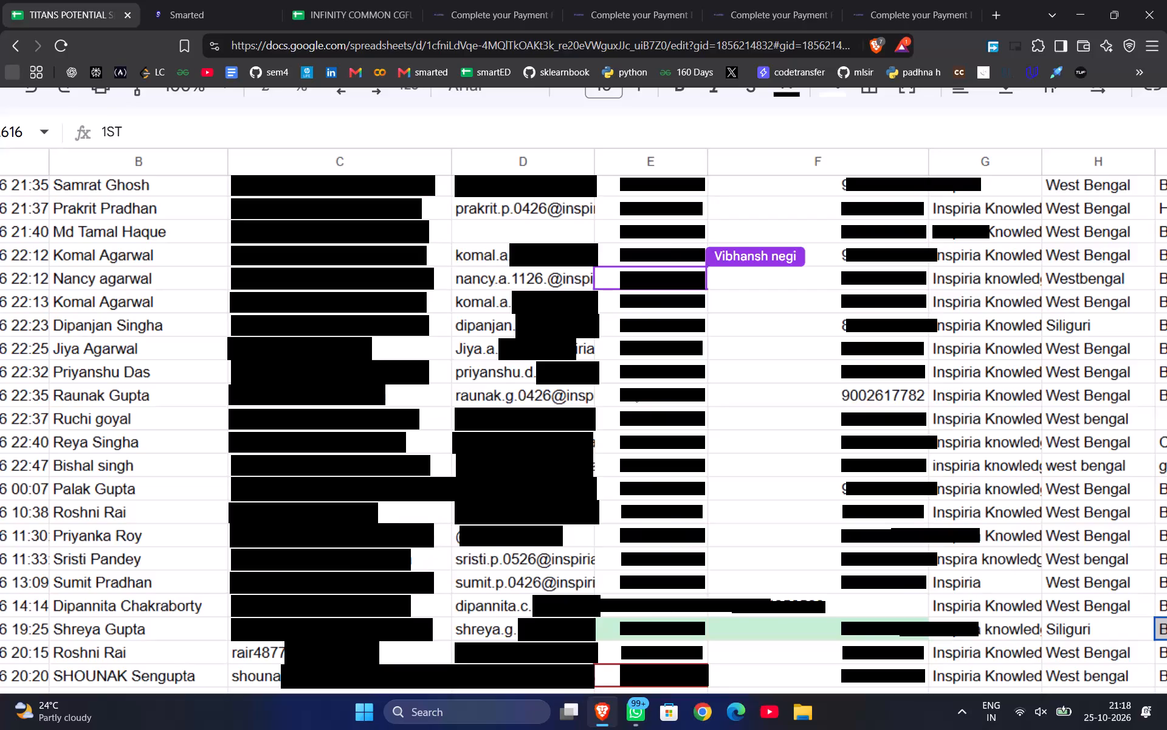
Examine the contact number, course, preferred domains, assignee and remark of the Bsc. HHA lead, and look over the rows below it.
click(633, 391)
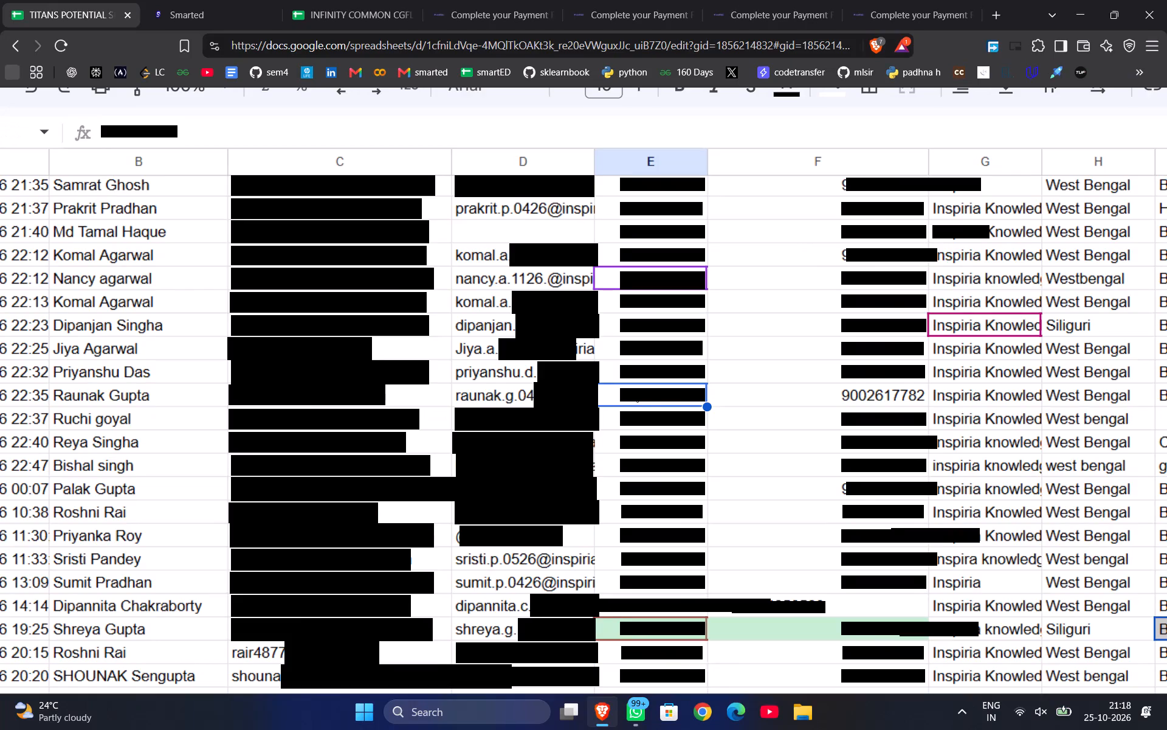
scroll(633, 391, left, 4)
click(655, 405)
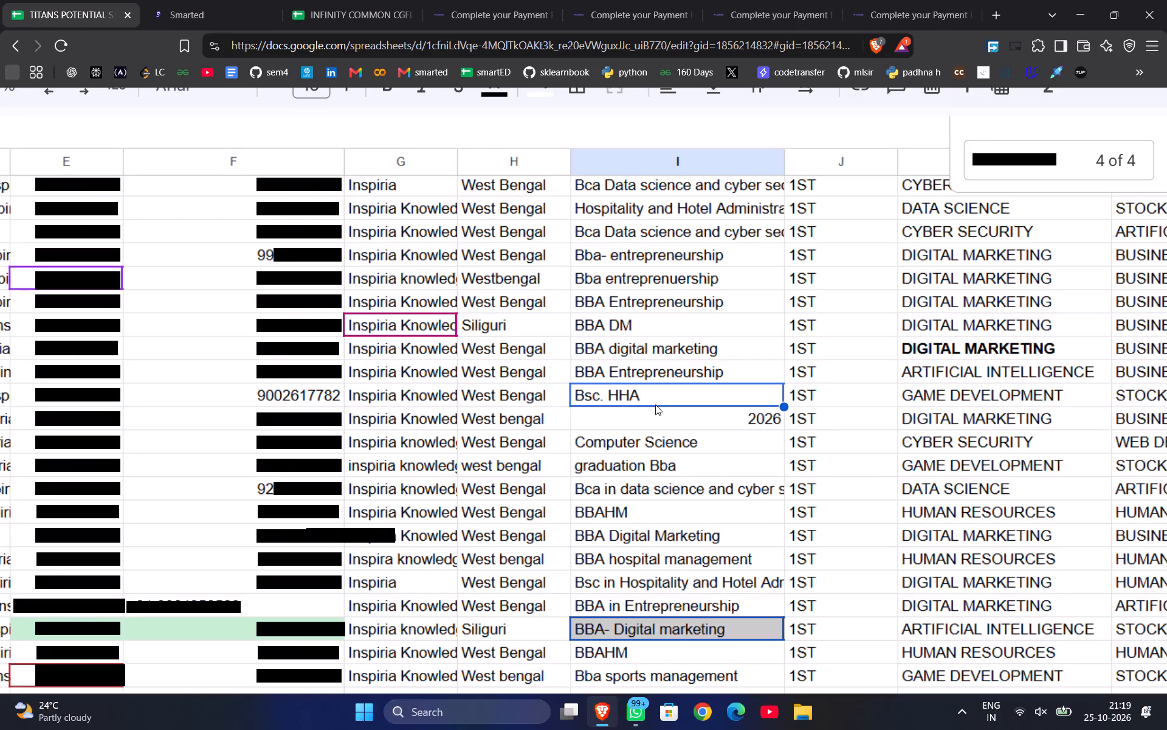
scroll(655, 405, left, 5)
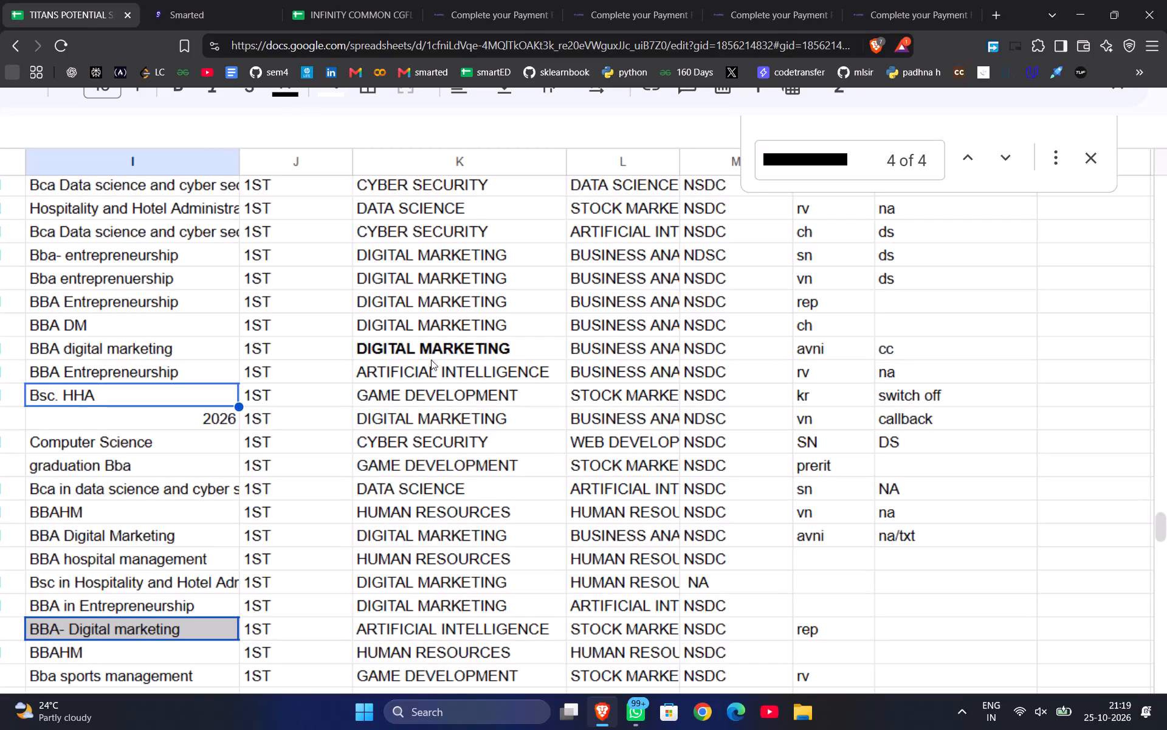
click(439, 391)
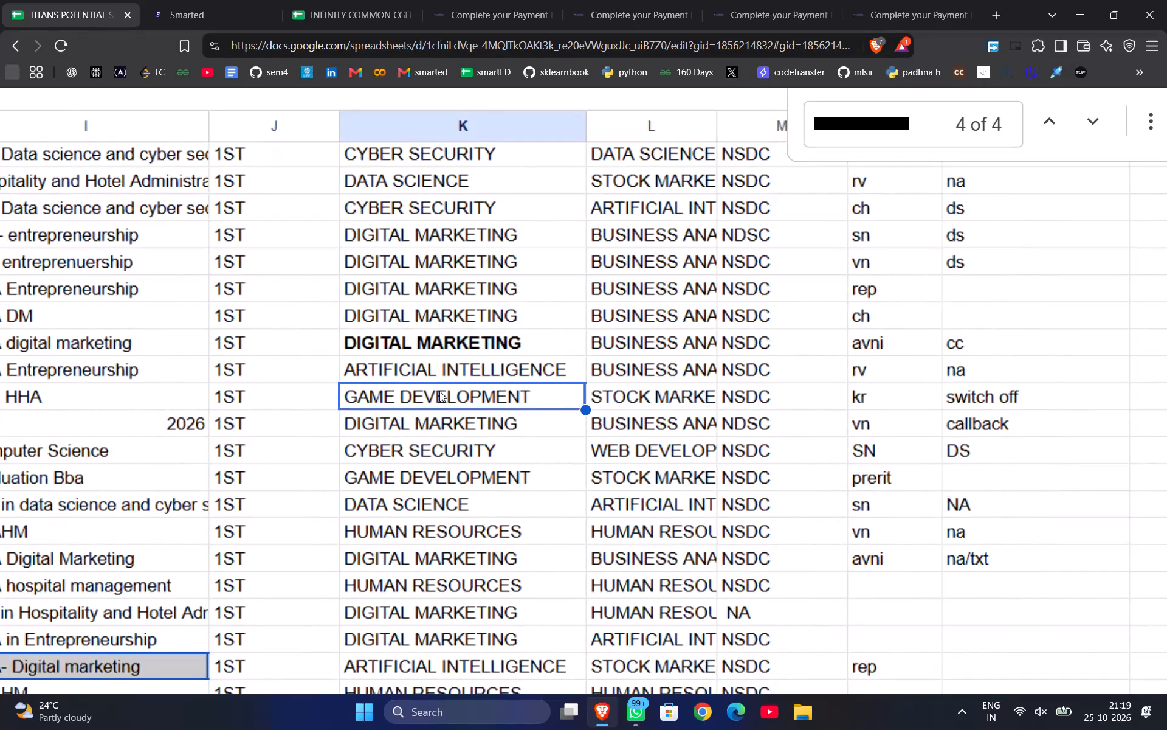
scroll(439, 391, down, 2)
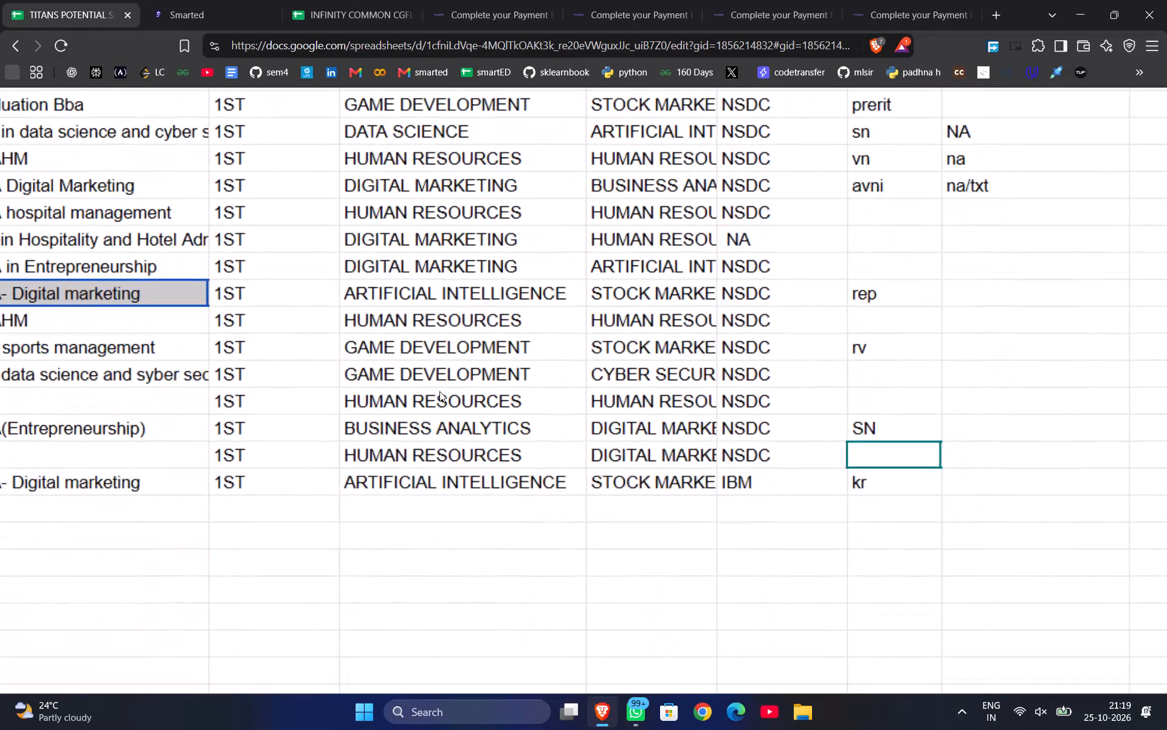
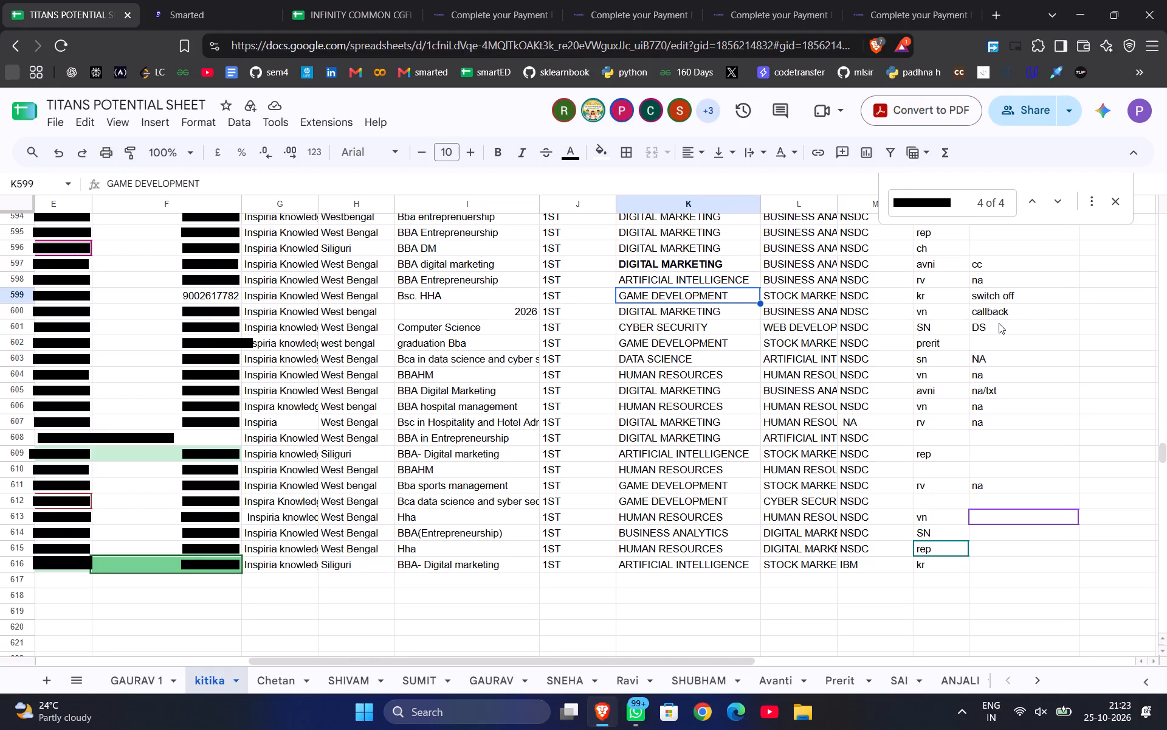
Add the note "cb 9:45" beside the switch off remark of the Bsc. HHA lead in row 599.
click(1031, 301)
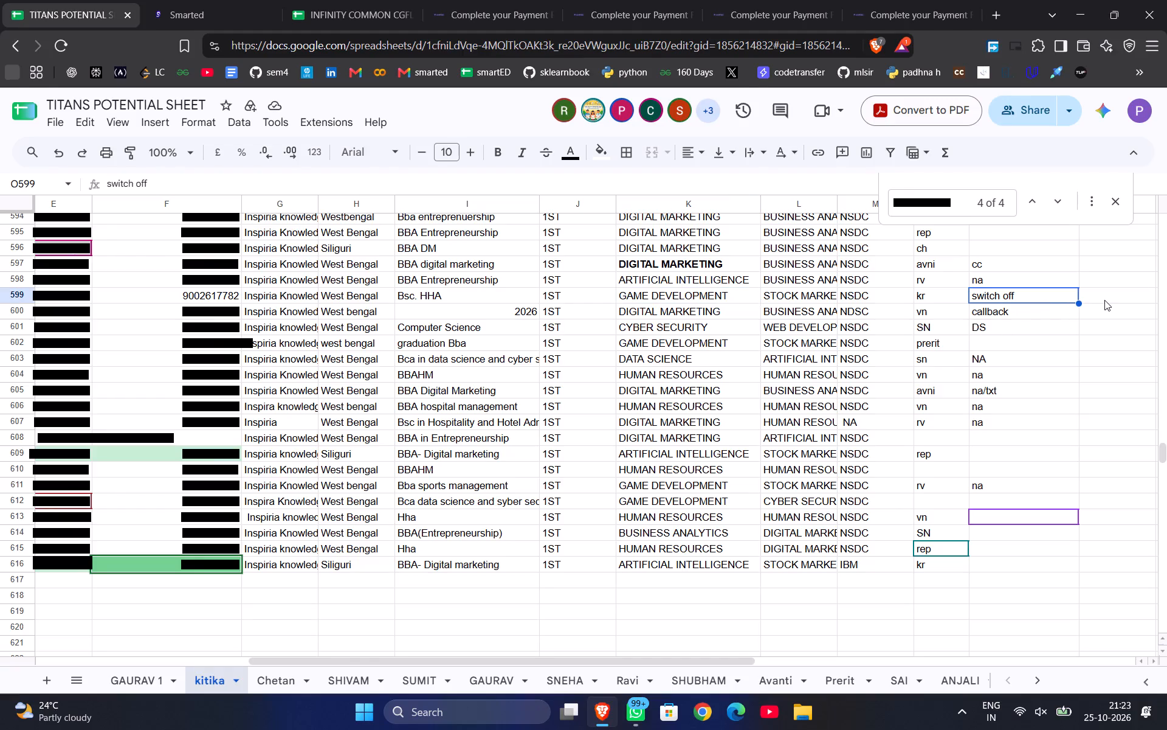
click(1104, 300)
key(c)
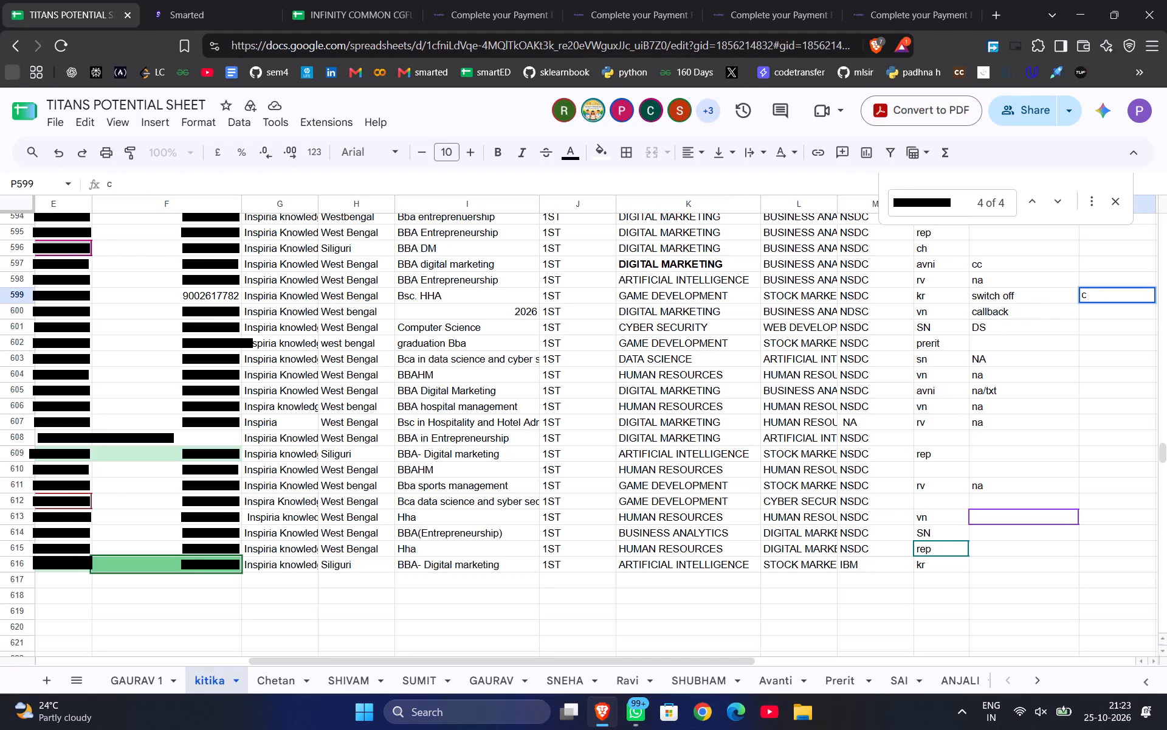
text(b)
key(space)
key(9)
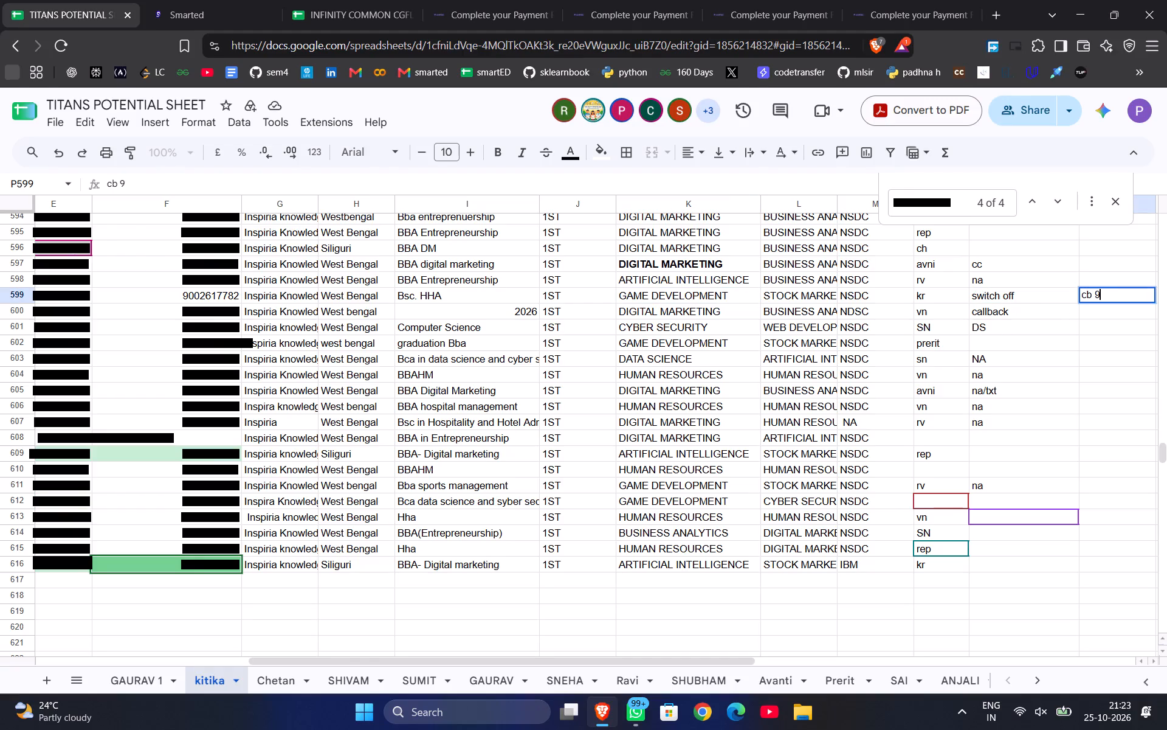
key(shift+colon)
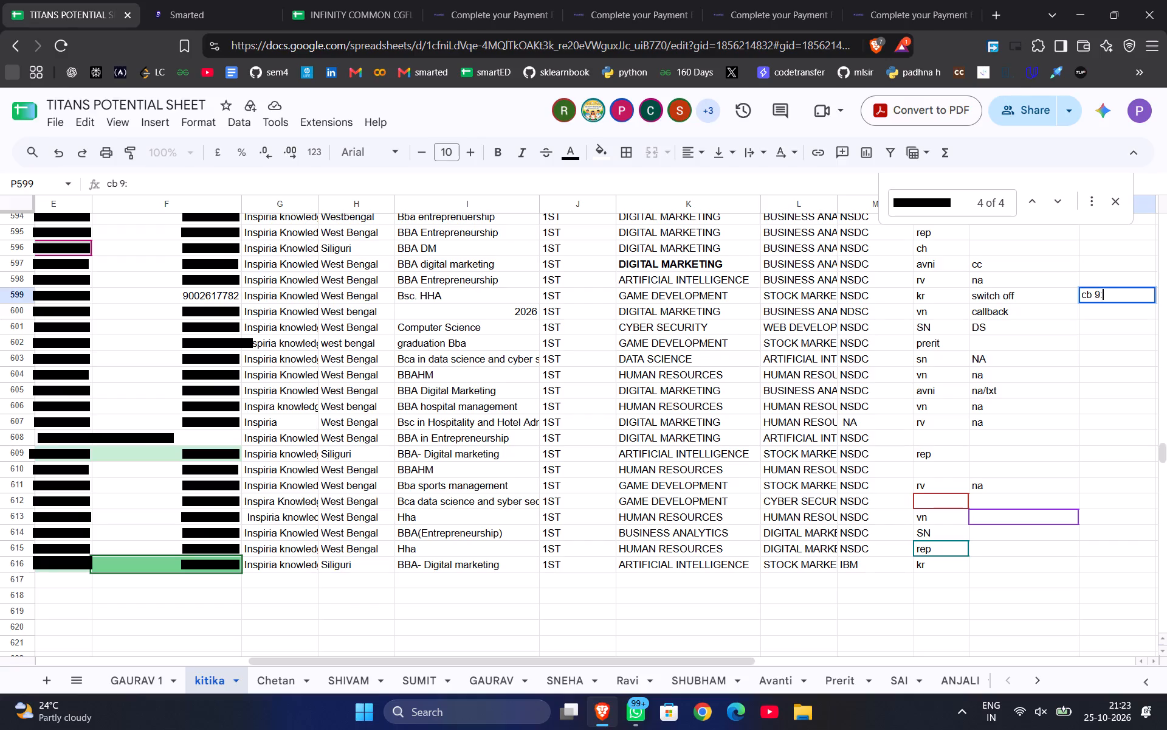
text(45)
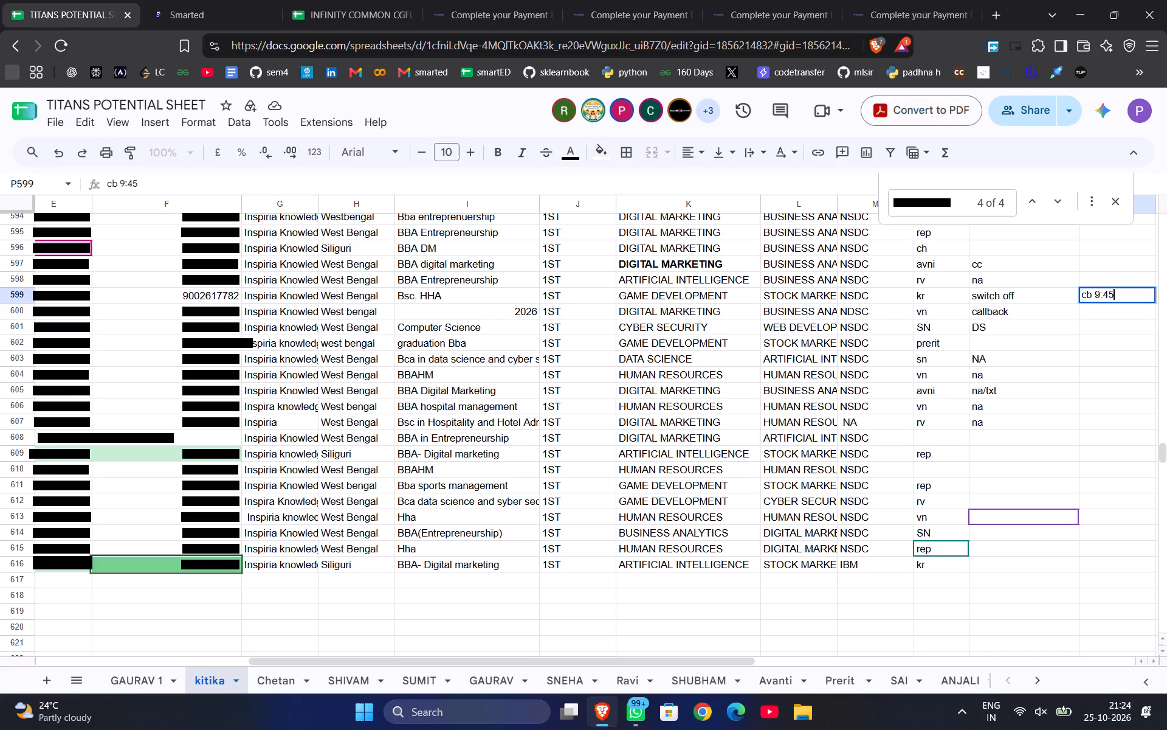
Examine the contact details, course, preferred domains and assignee of the last BBA- Digital marketing lead in row 616.
scroll(1104, 300, right, 11)
scroll(583, 539, right, 3)
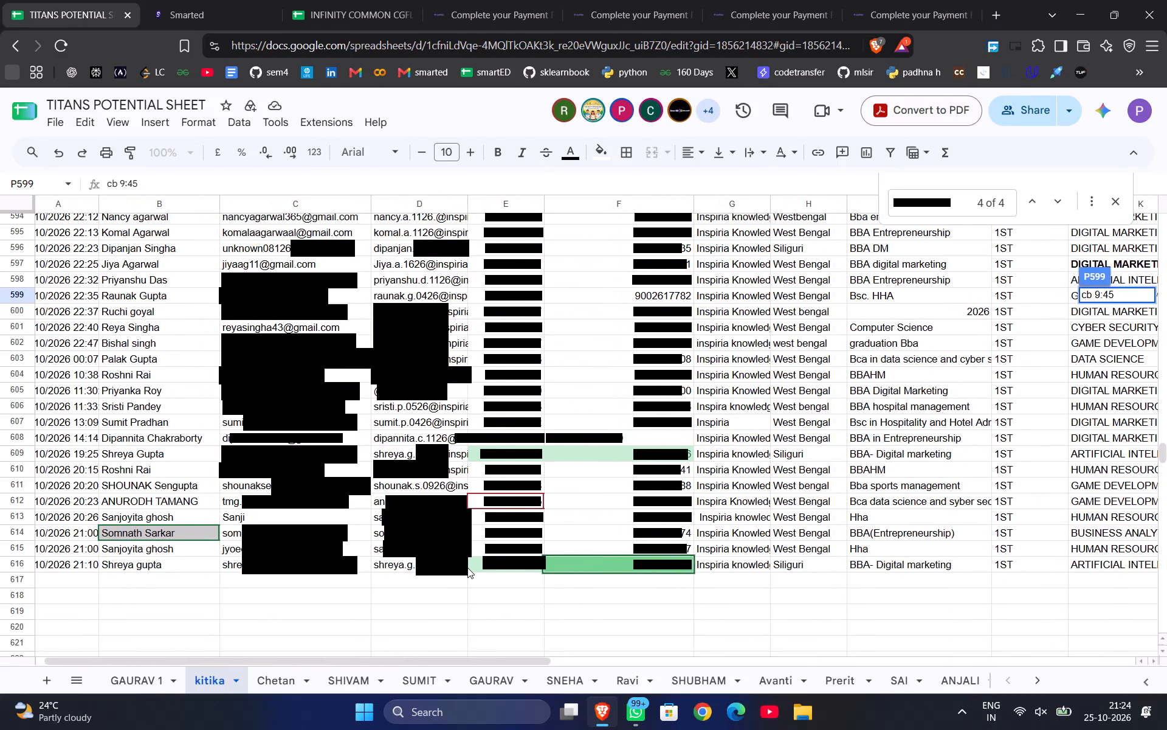
scroll(467, 568, left, 7)
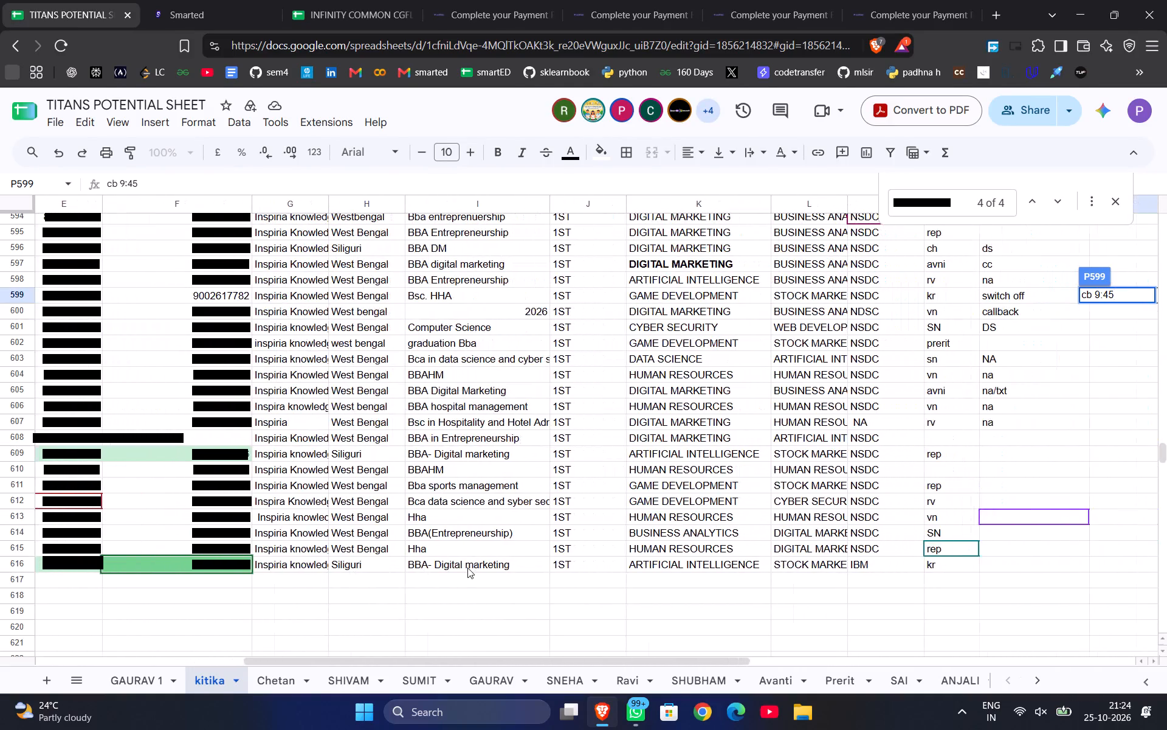
scroll(467, 568, left, 1)
click(467, 568)
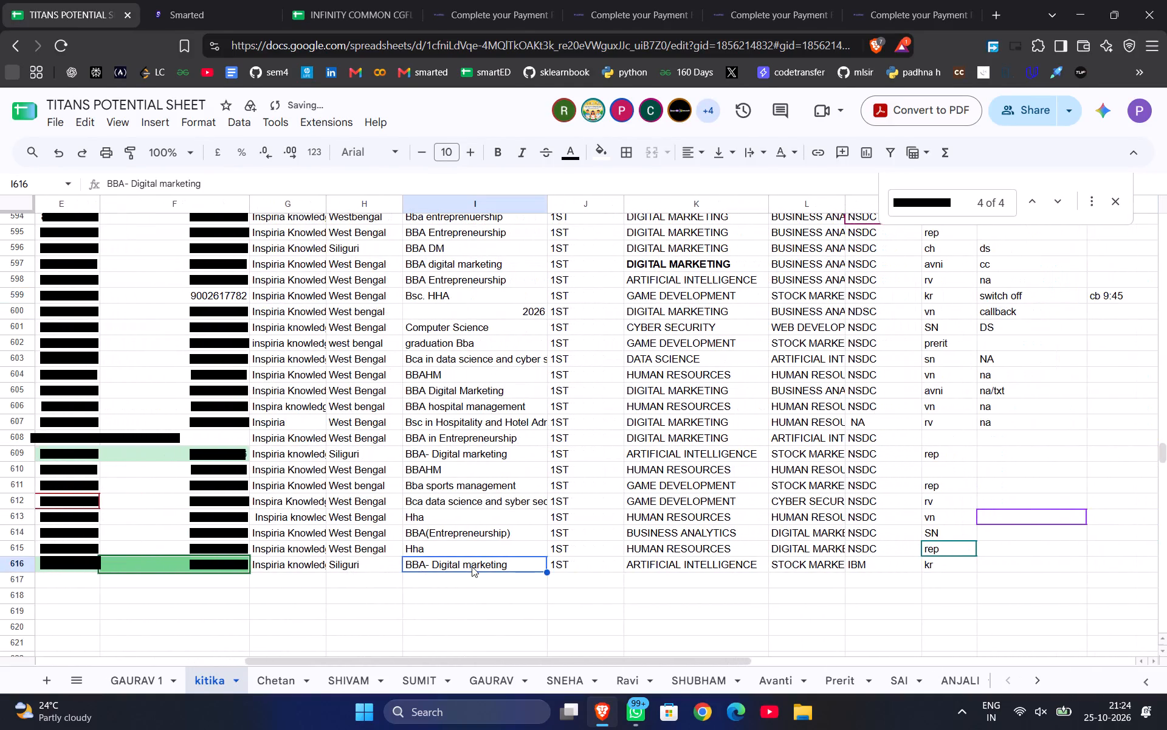
click(695, 569)
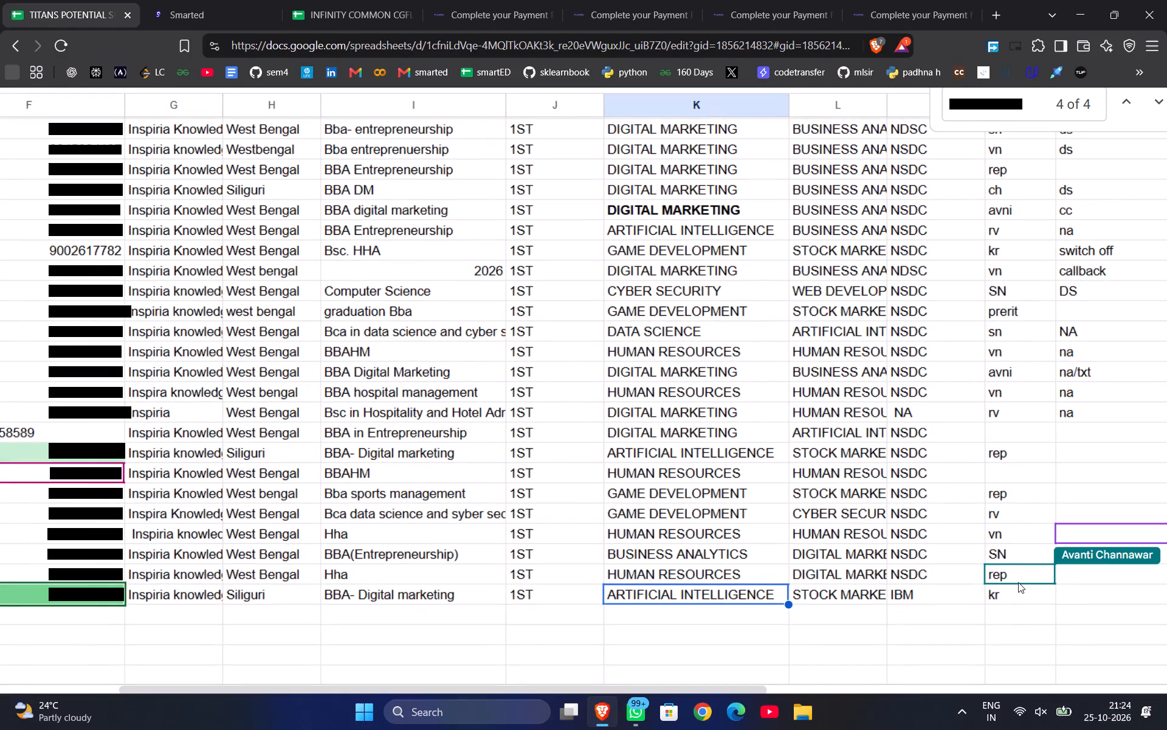
click(727, 605)
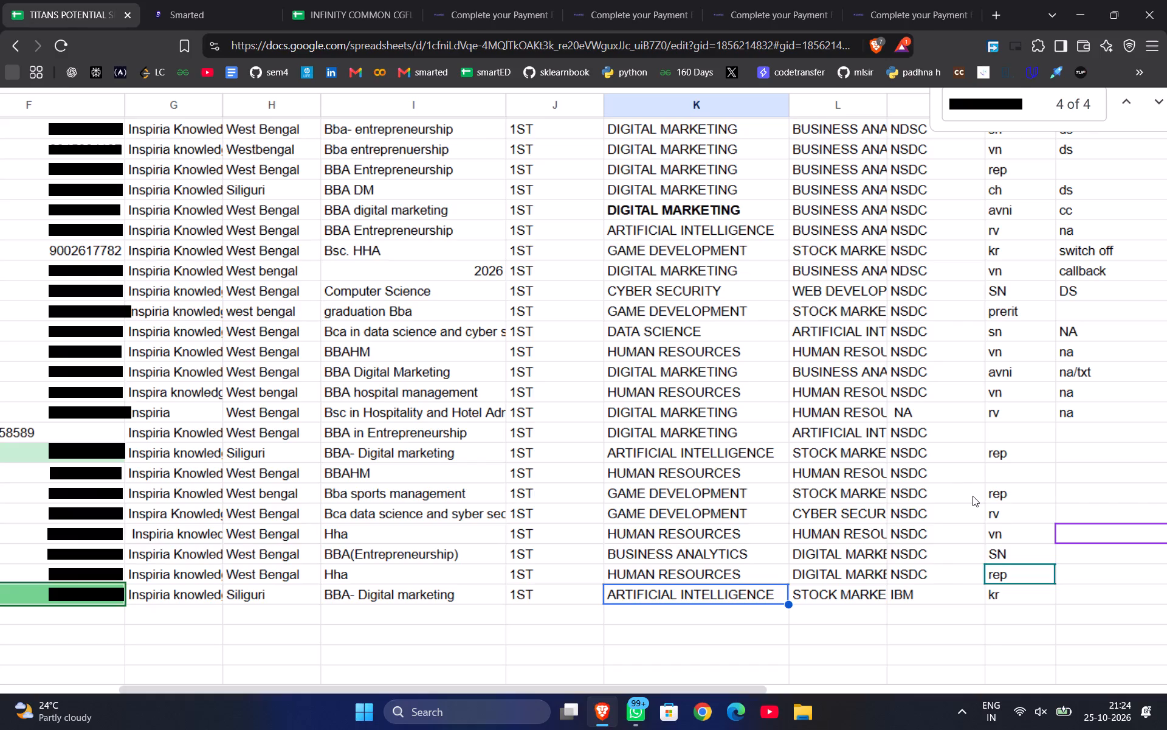
Look over the assignees and remarks of the kitika leads, including the latest rows and the BBA in Entrepreneurship lead in row 608.
scroll(969, 499, left, 2)
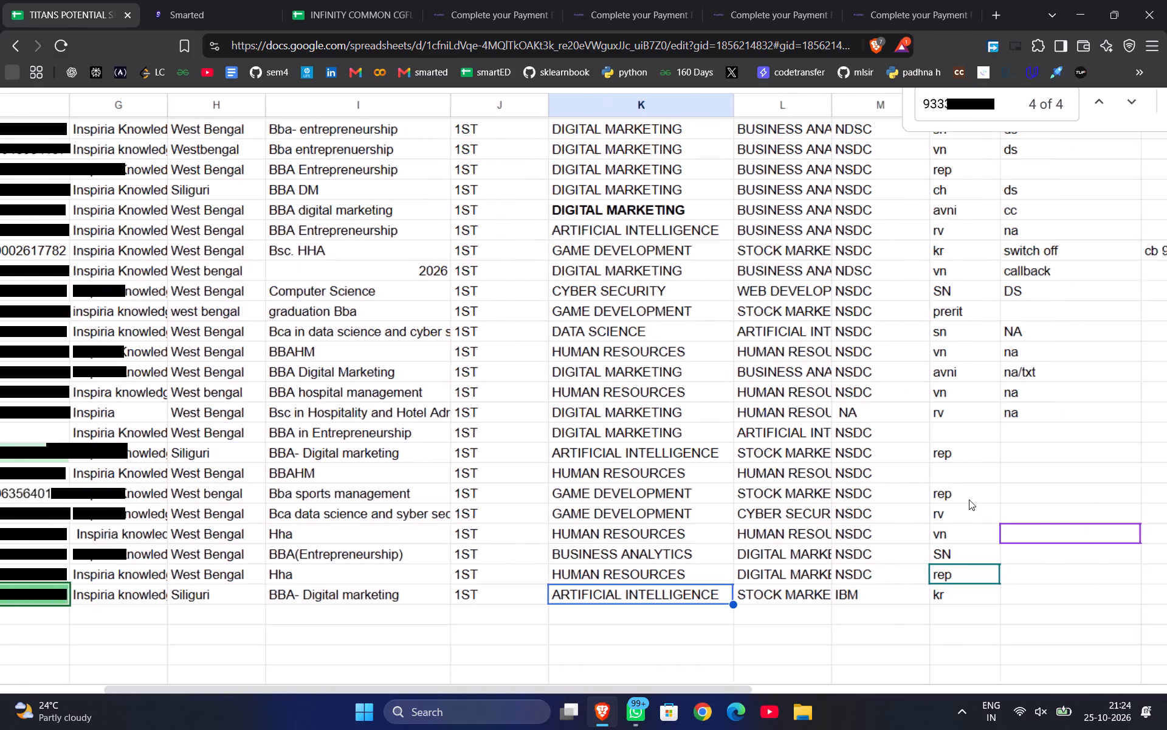
scroll(969, 499, left, 3)
scroll(969, 499, up, 3)
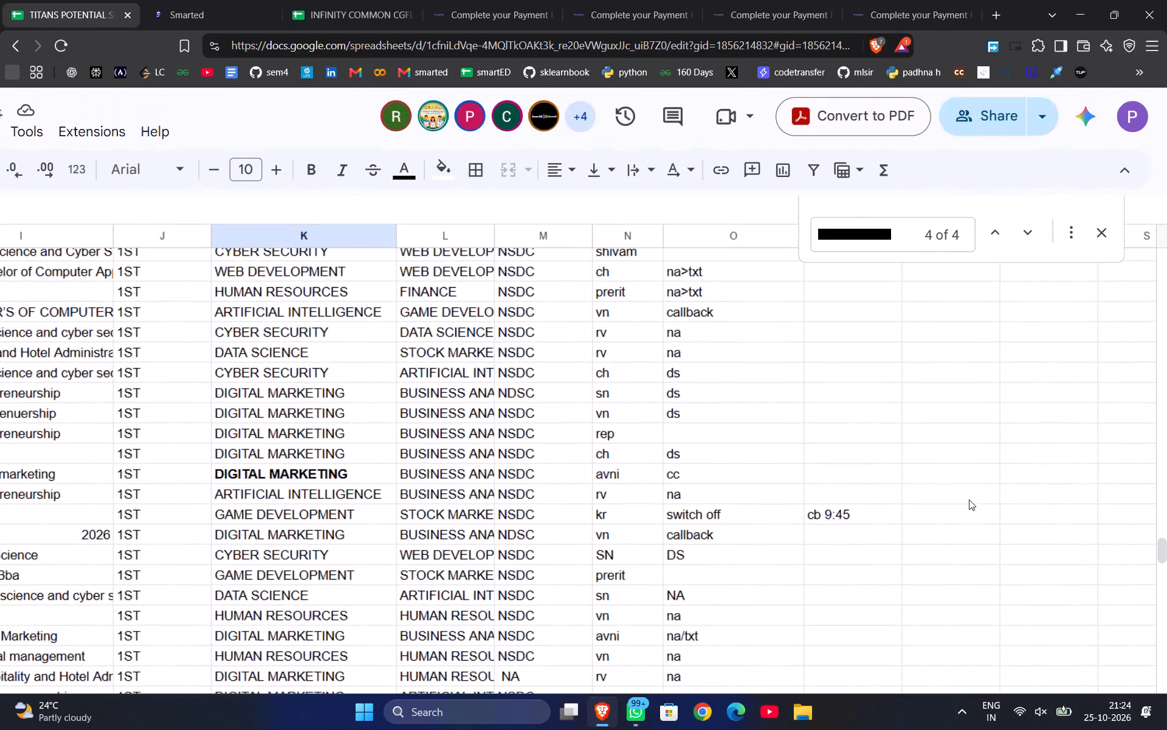
scroll(969, 499, down, 1)
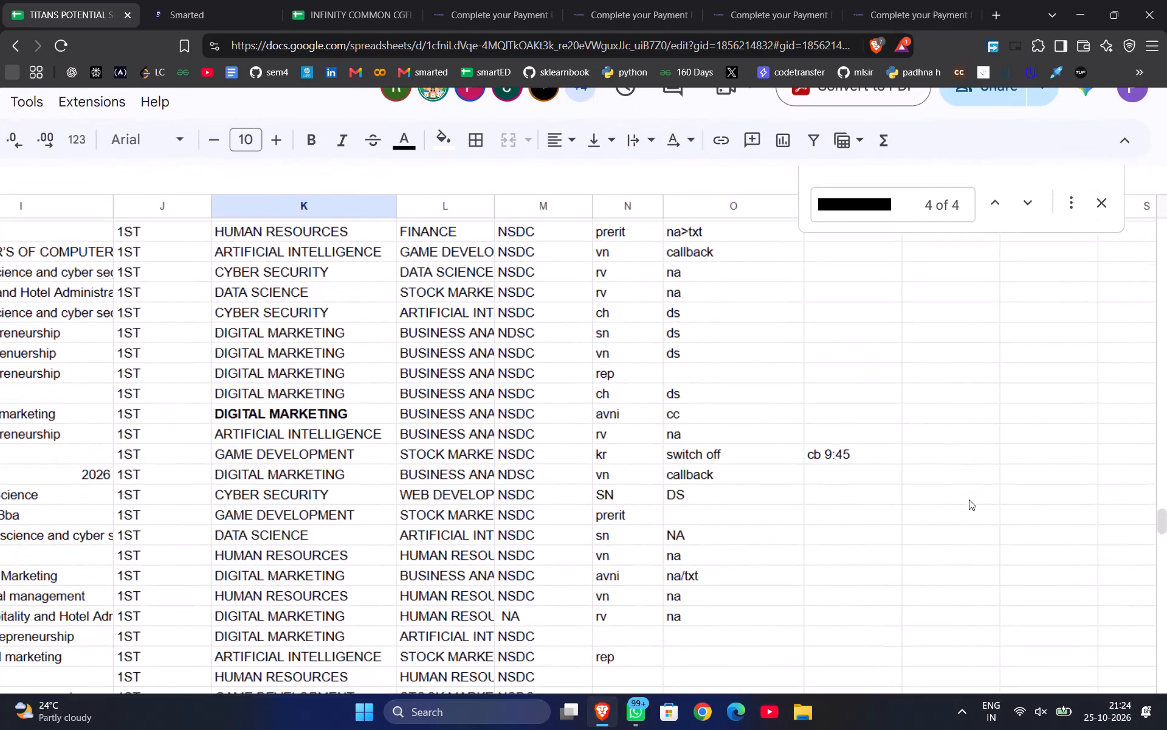
scroll(969, 499, down, 2)
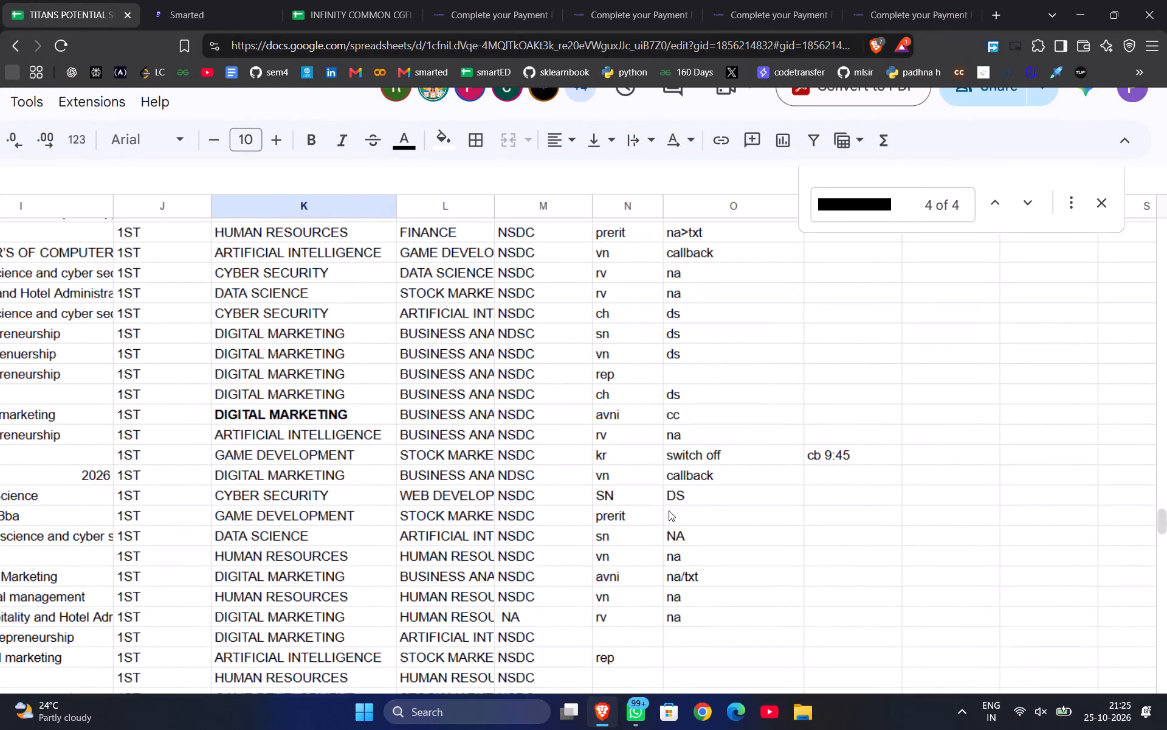
scroll(686, 339, up, 2)
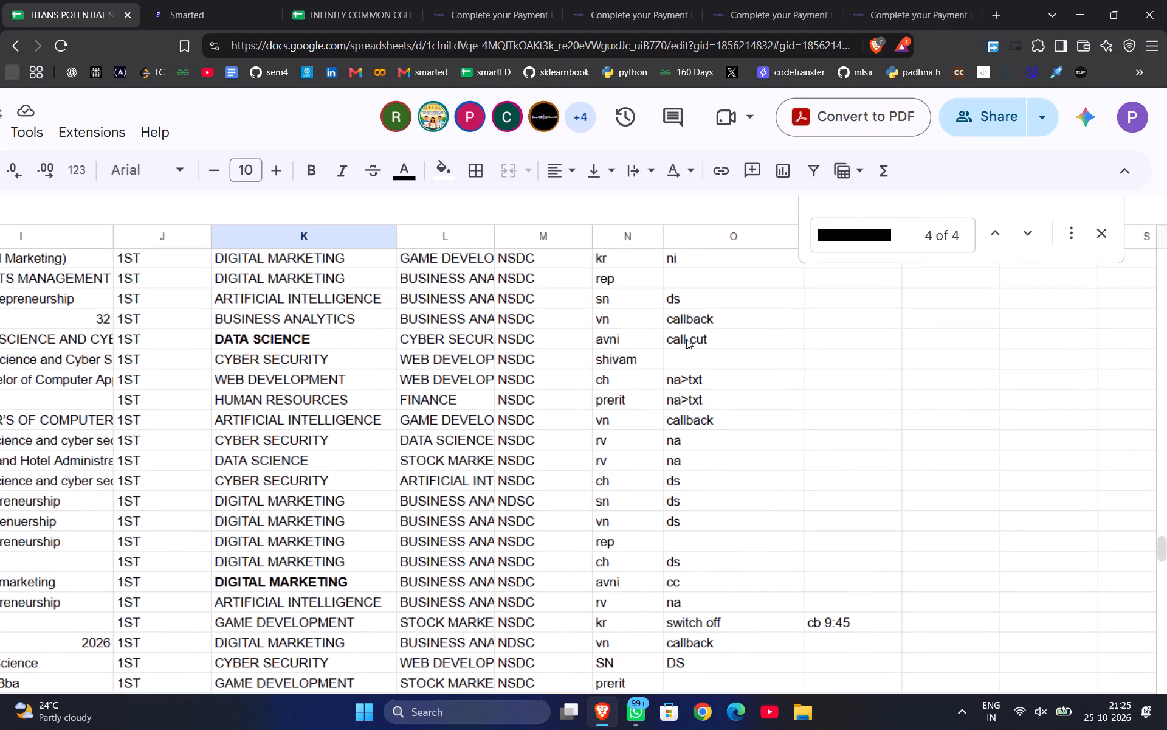
scroll(686, 339, up, 2)
scroll(686, 339, down, 1)
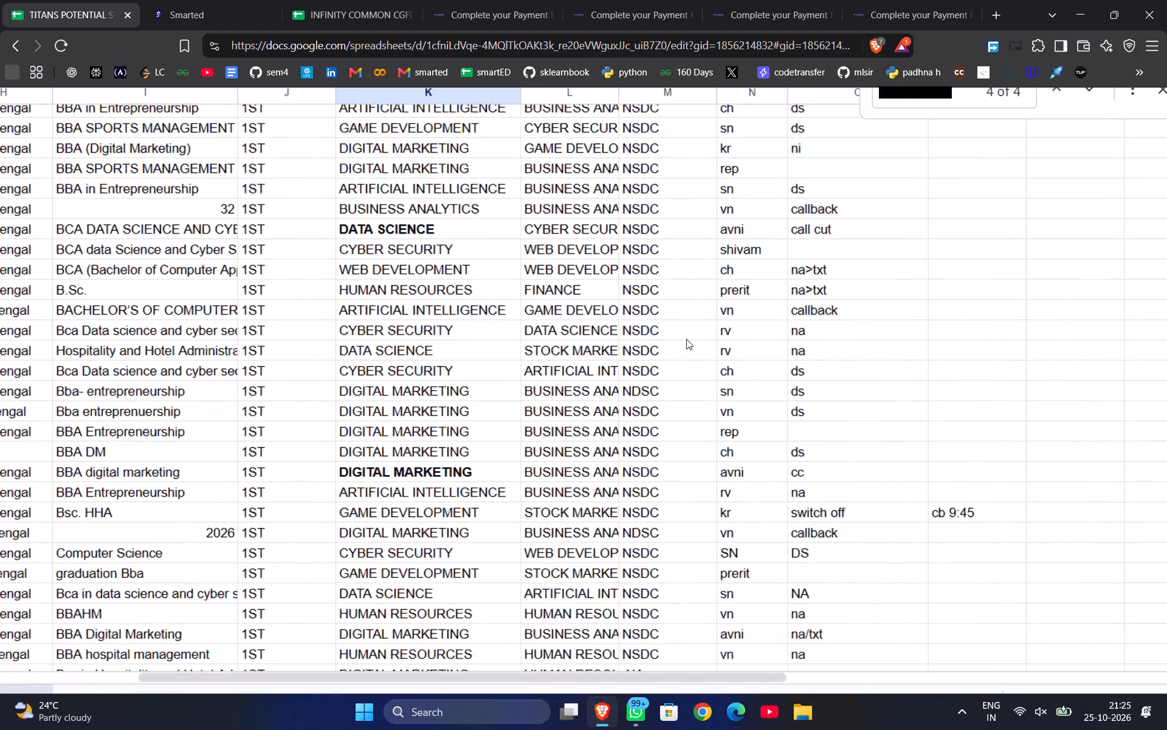
scroll(686, 339, down, 2)
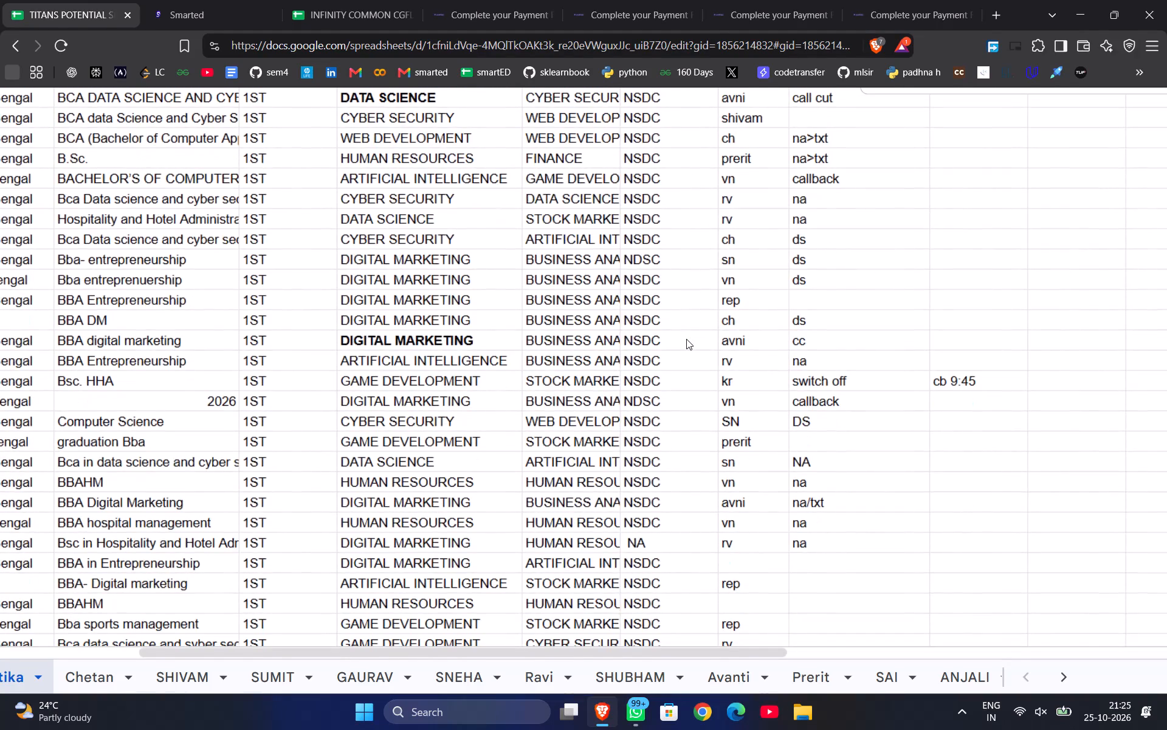
scroll(686, 339, down, 2)
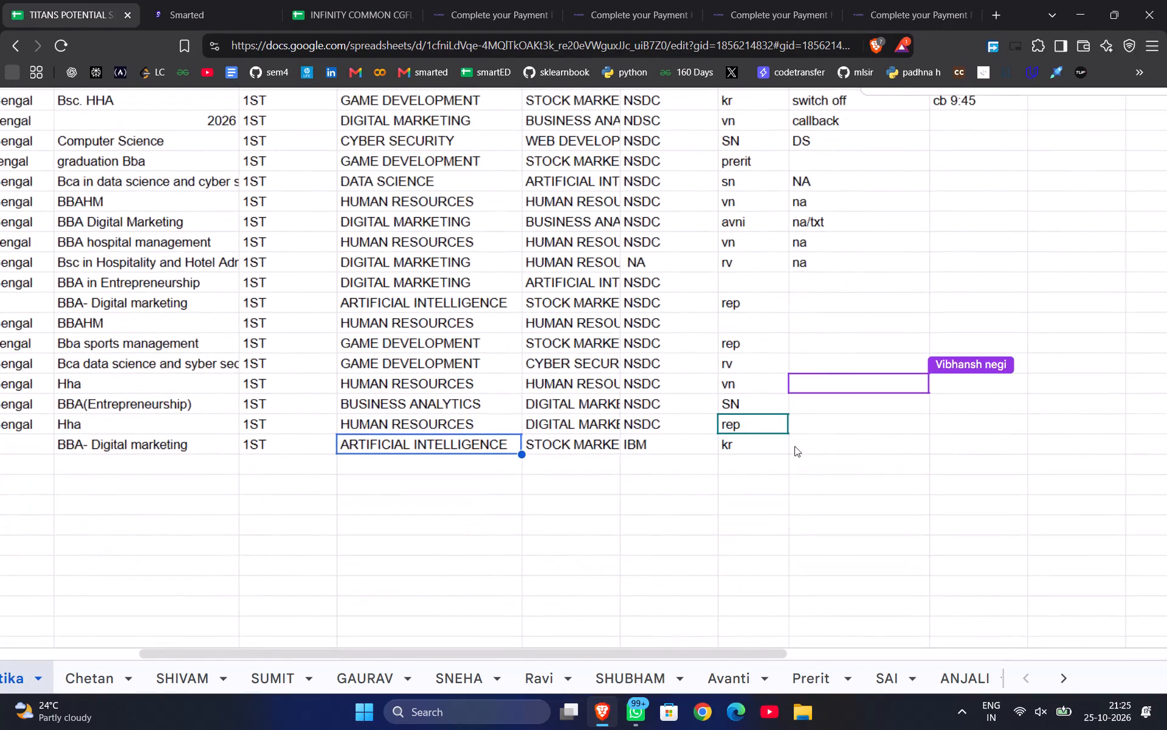
click(795, 455)
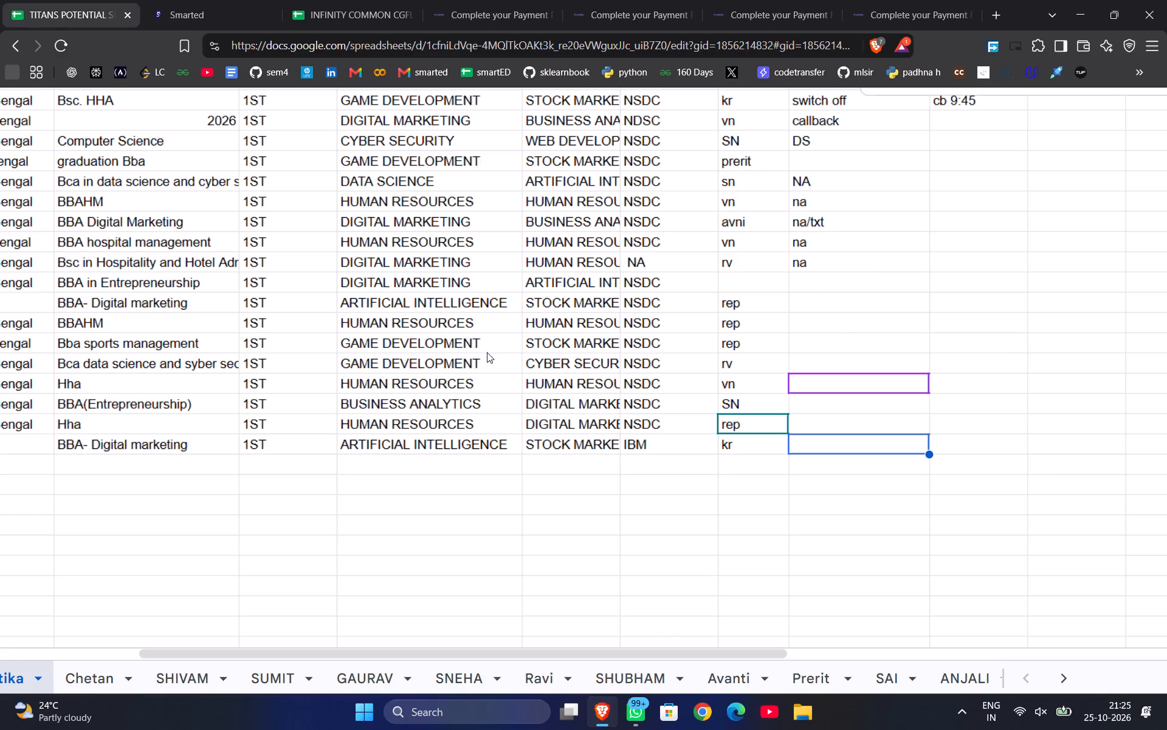
scroll(487, 352, right, 9)
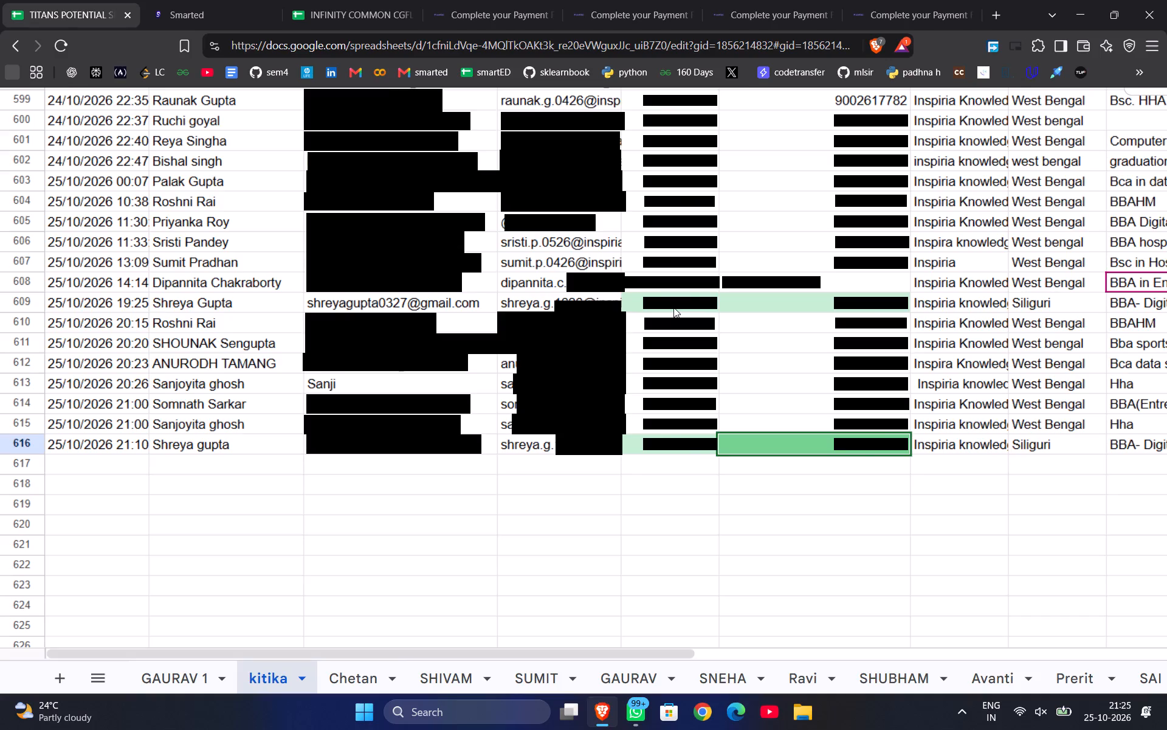
scroll(673, 307, left, 5)
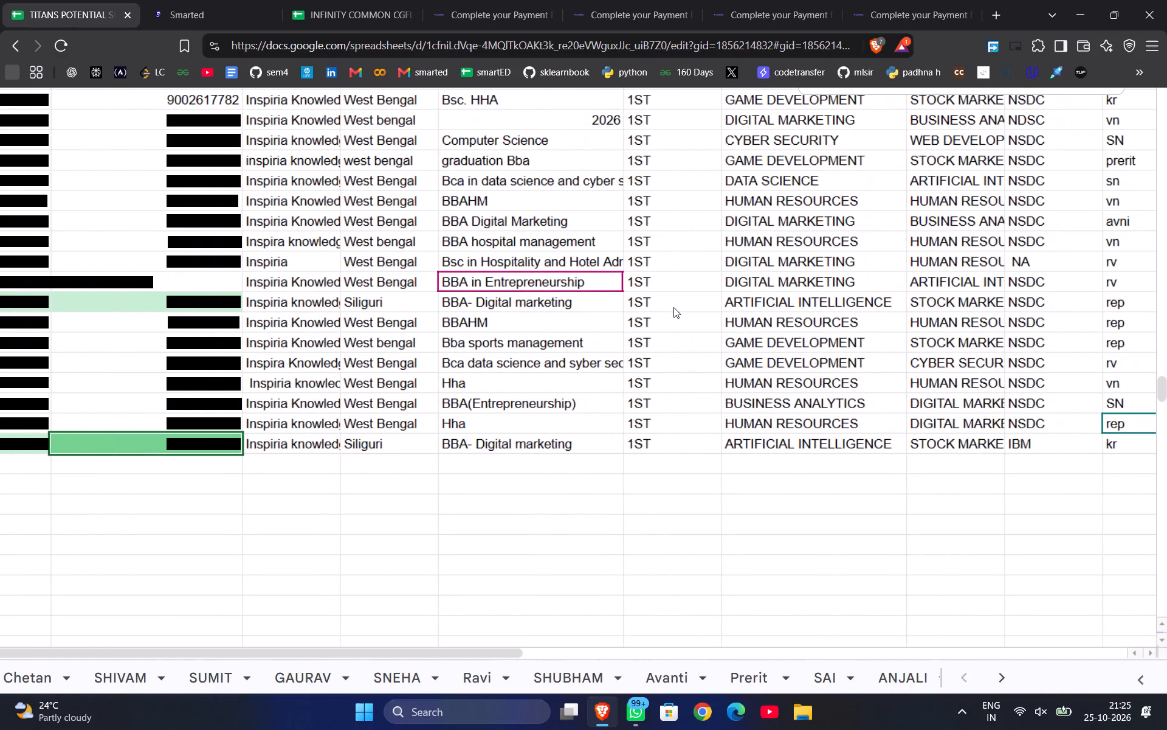
click(781, 280)
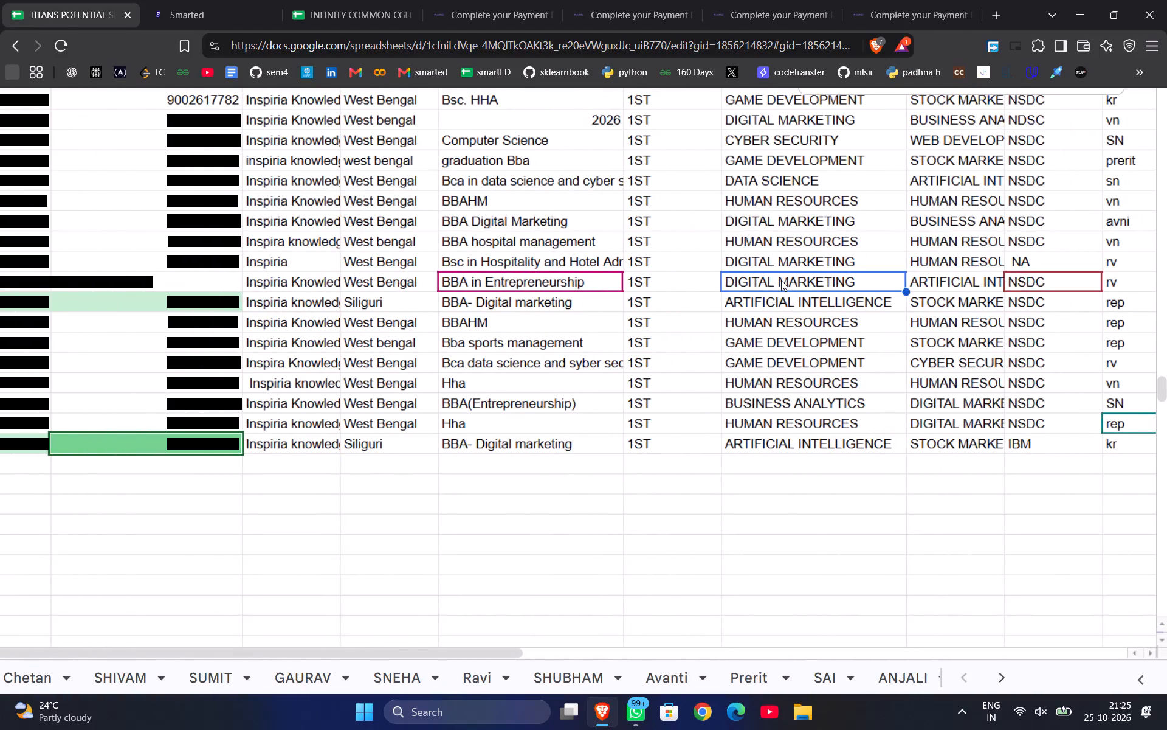
scroll(781, 280, left, 4)
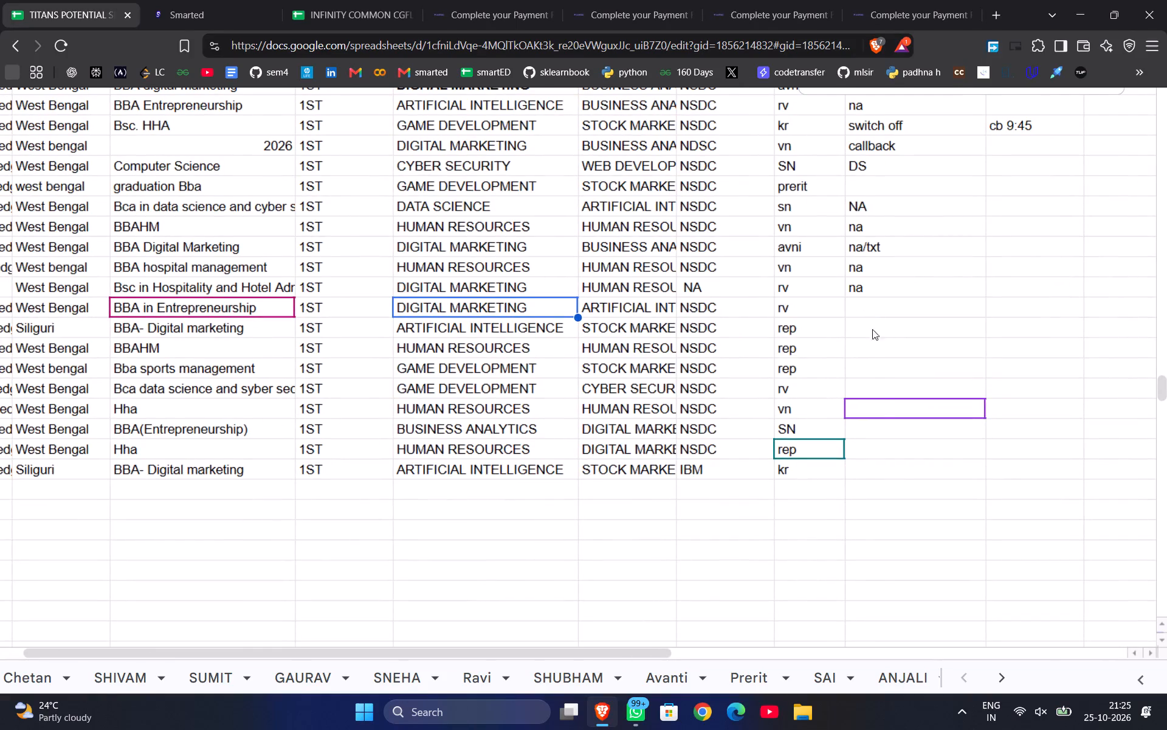
Enter the remark "ds" for the graduation Bba lead assigned to prerit in row 602.
scroll(878, 408, up, 1)
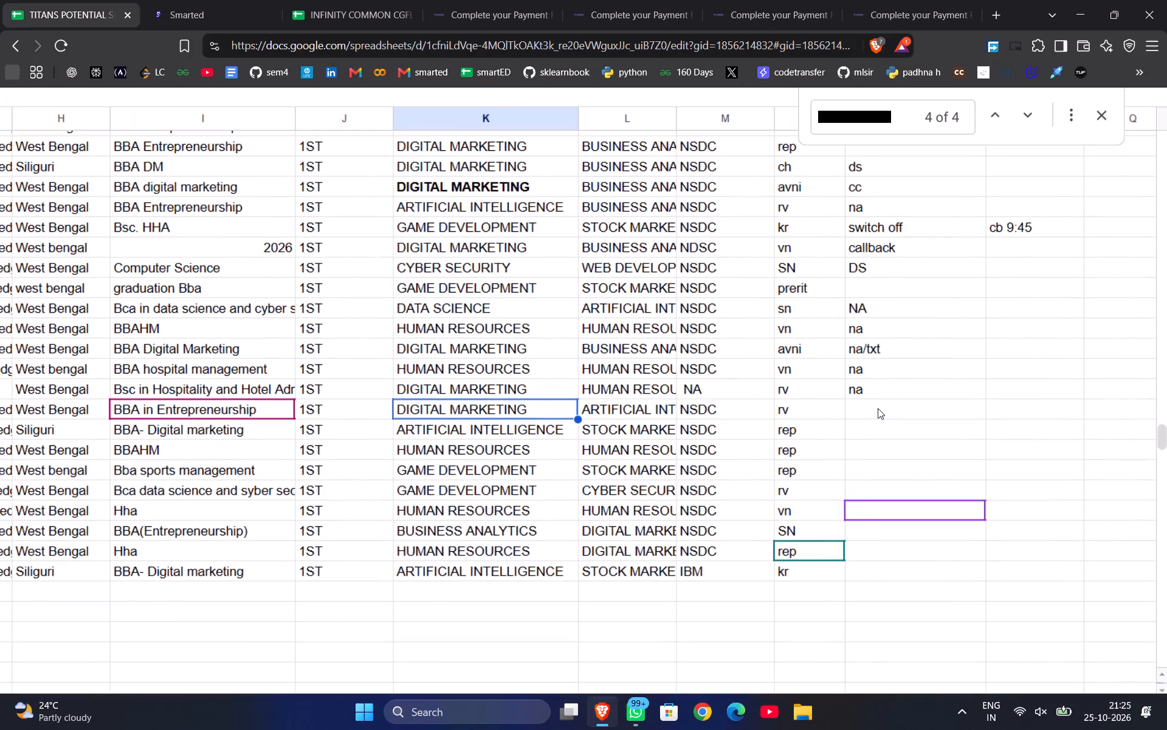
scroll(878, 408, up, 1)
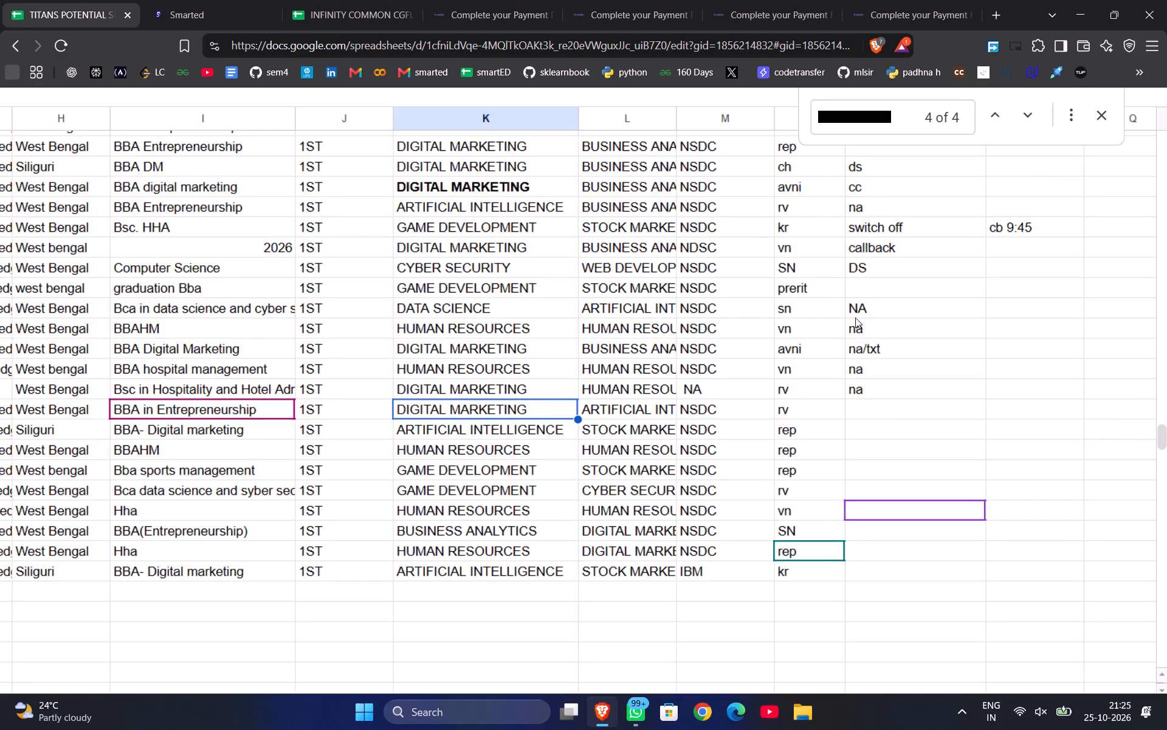
scroll(862, 310, up, 1)
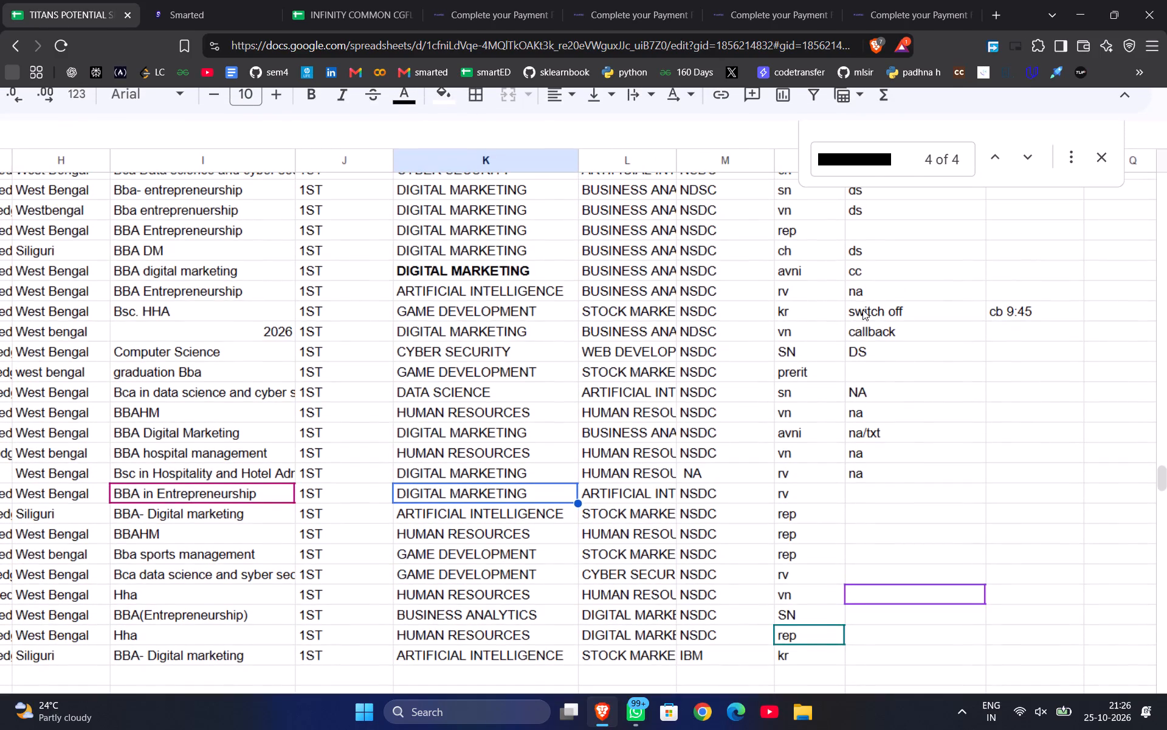
click(862, 310)
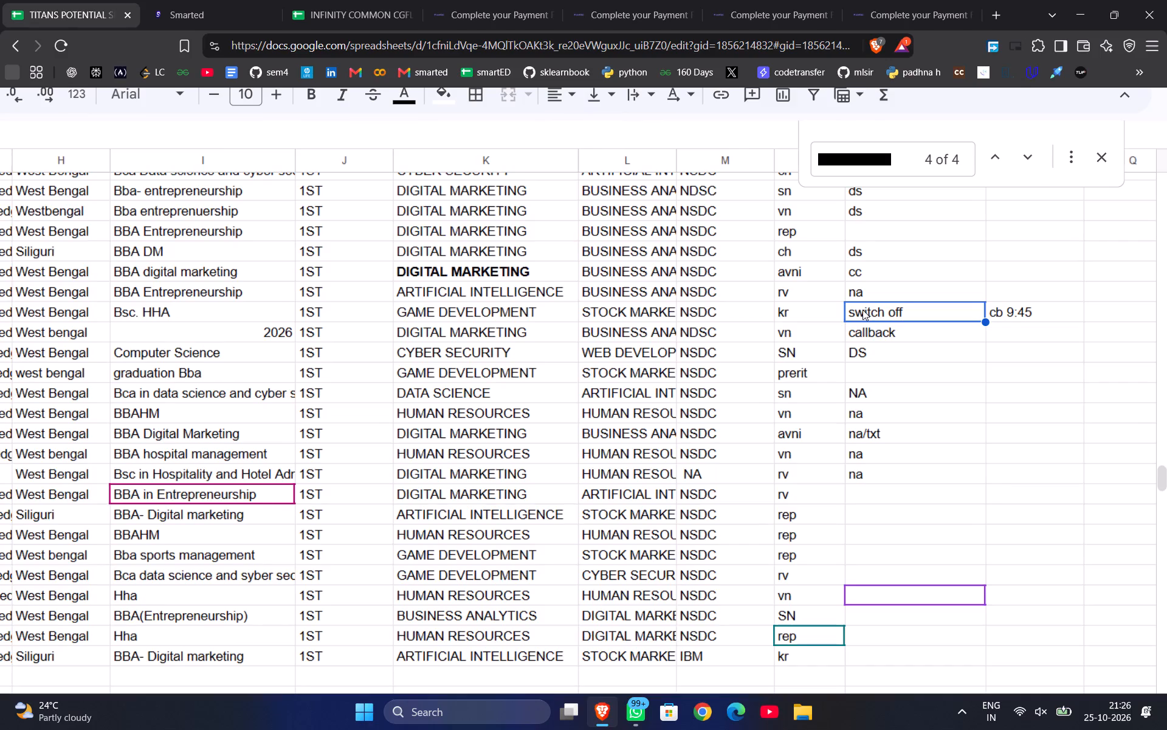
click(920, 364)
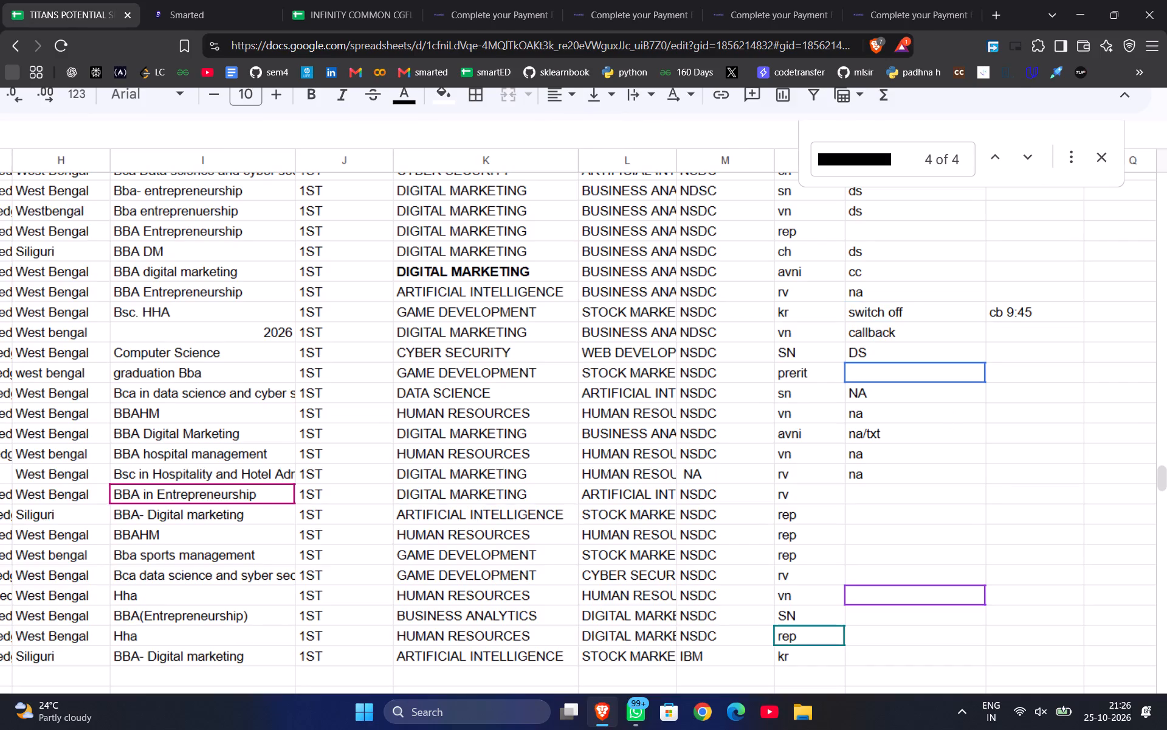
text(ds)
key(Return)
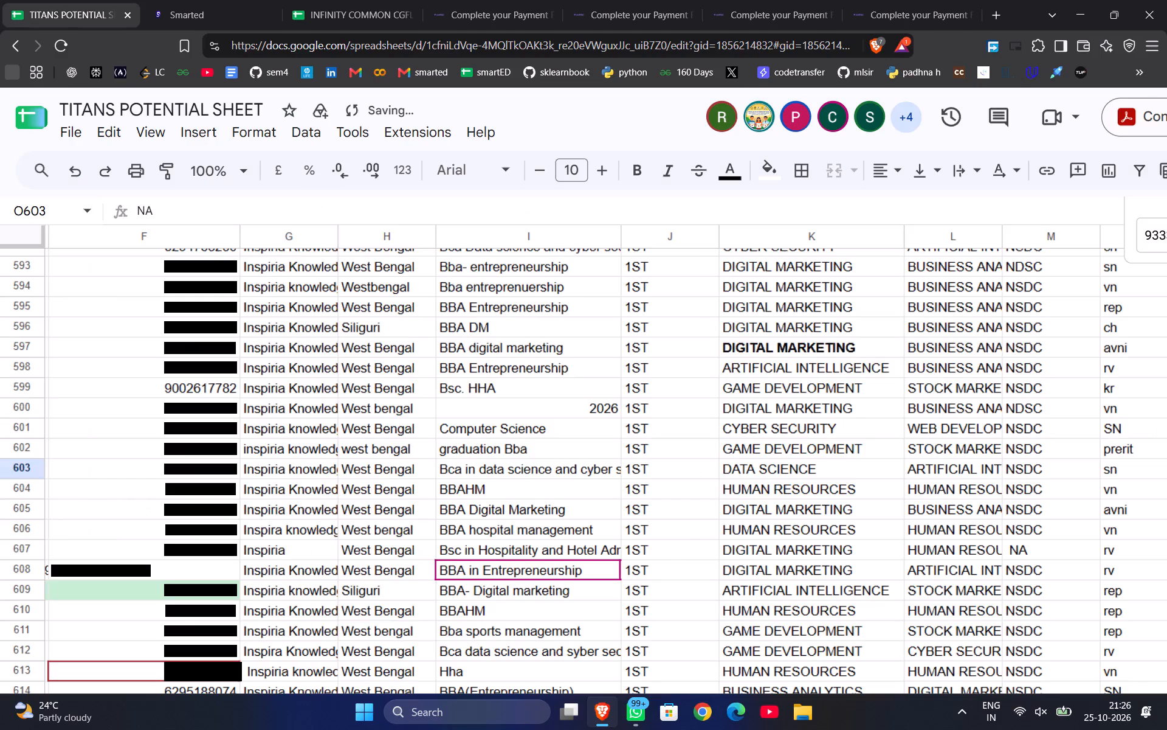
Check the remark and contact details of the graduation Bba lead in row 602.
scroll(920, 364, left, 3)
click(648, 450)
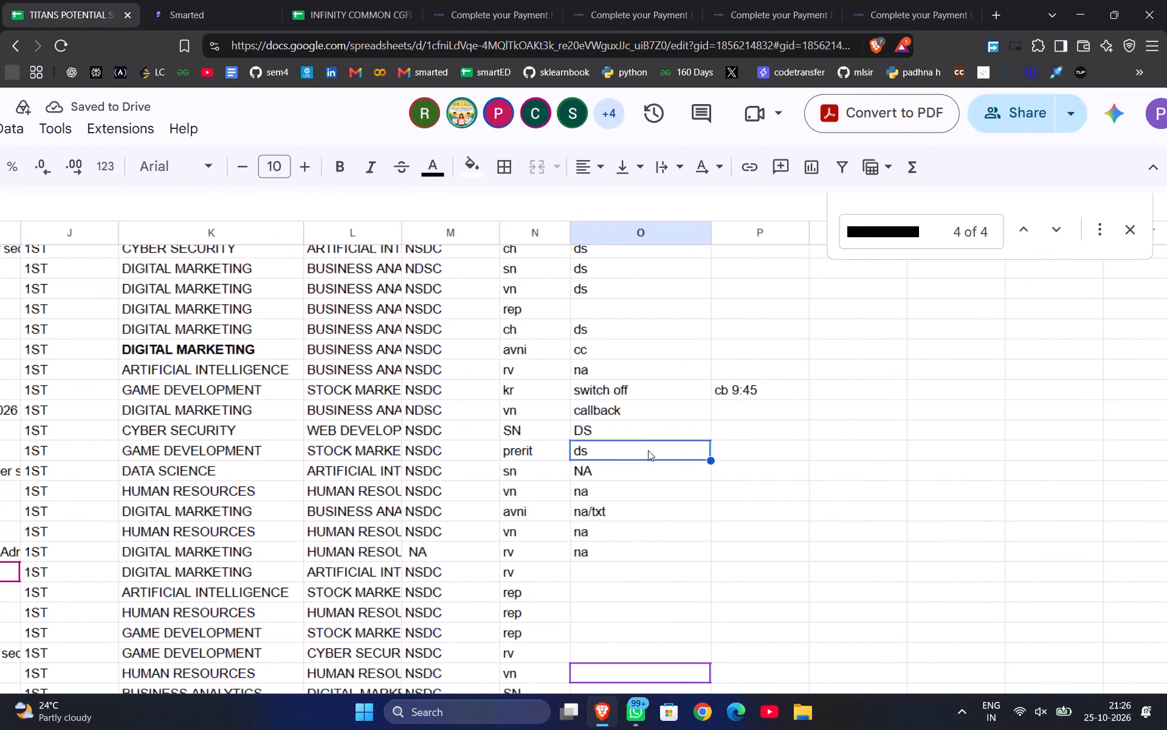
scroll(648, 450, right, 11)
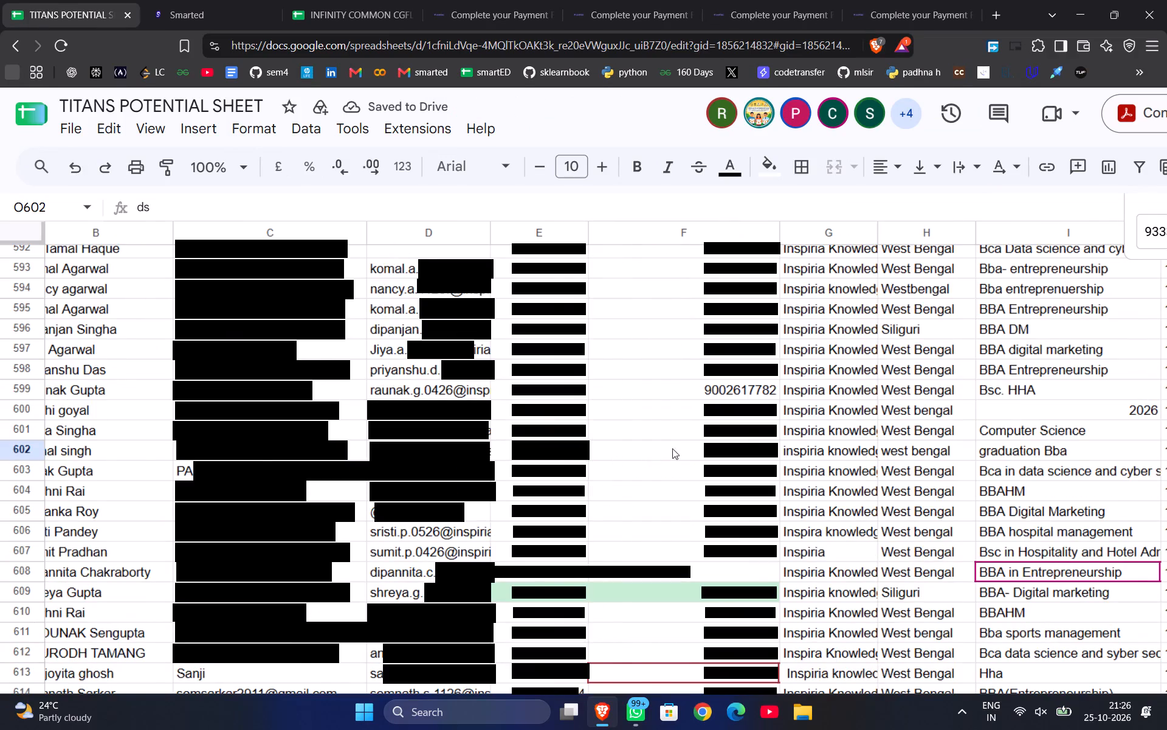
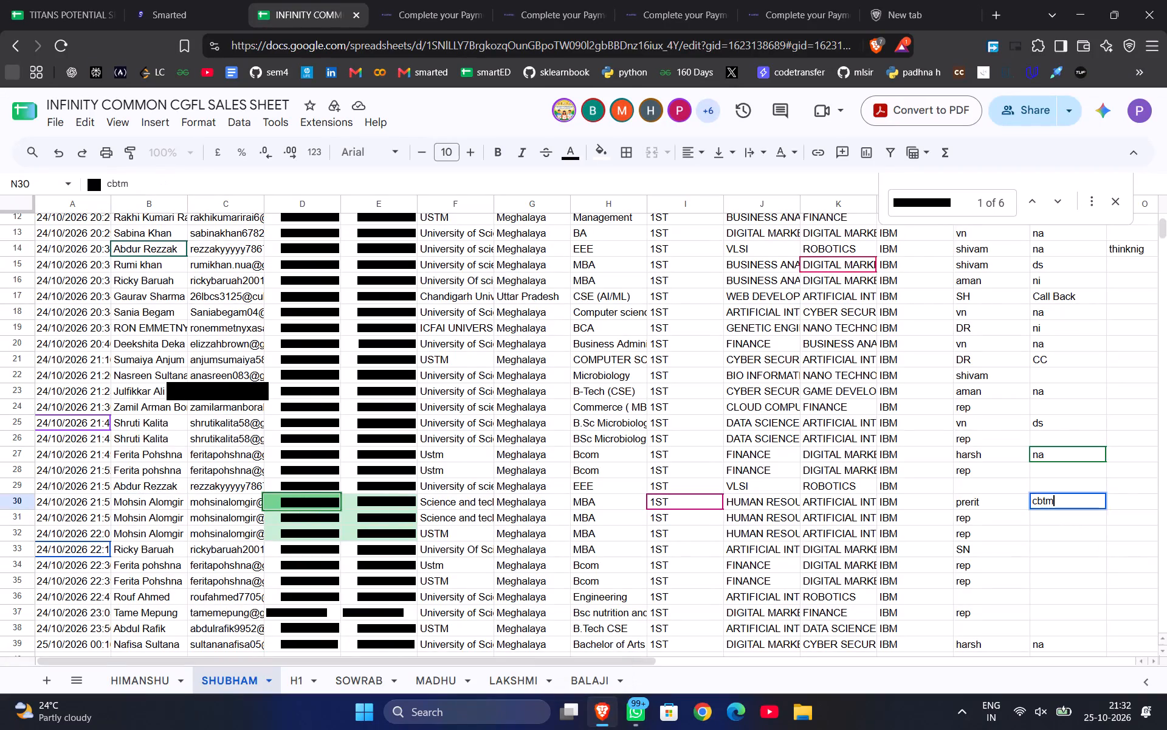
Complete the remark of the MBA lead assigned to prerit in row 30 as "cb tmr>txt".
key(r)
key(Left)
key(Left)
key(Right)
key(Right)
key(Return)
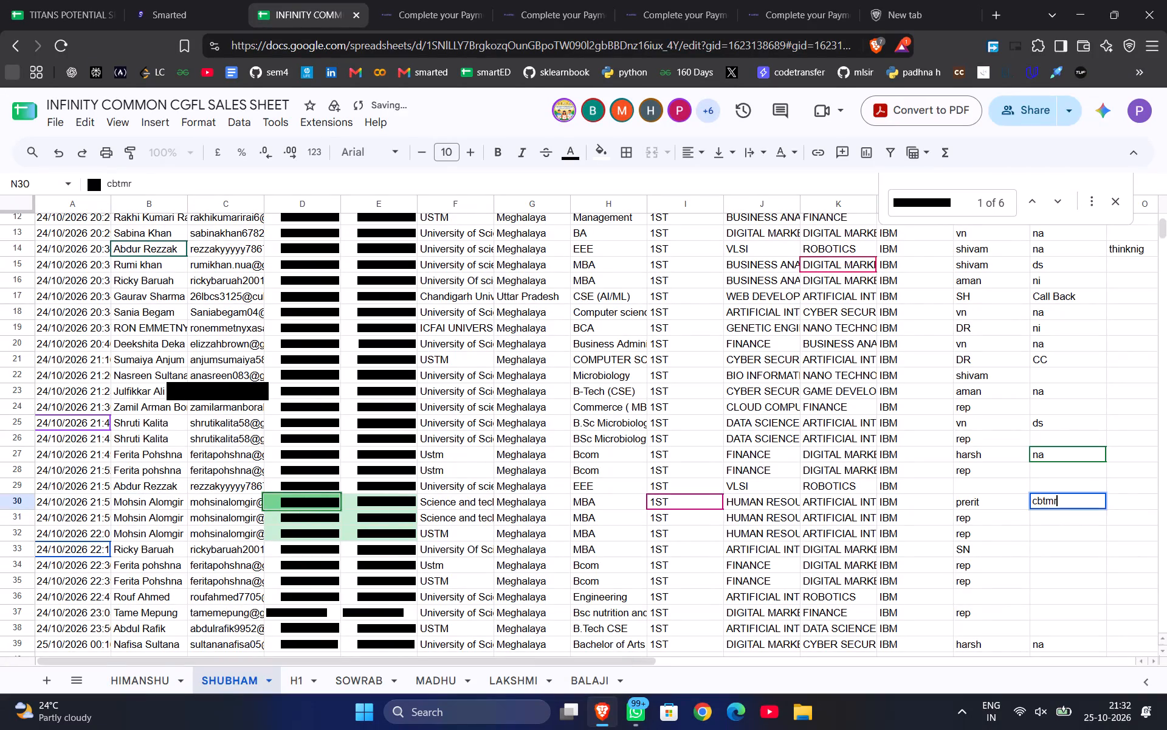
key(Left)
key(Left)
key(Left)
key(space)
key(End)
text(>txt)
key(Down)
key(Down)
key(Return)
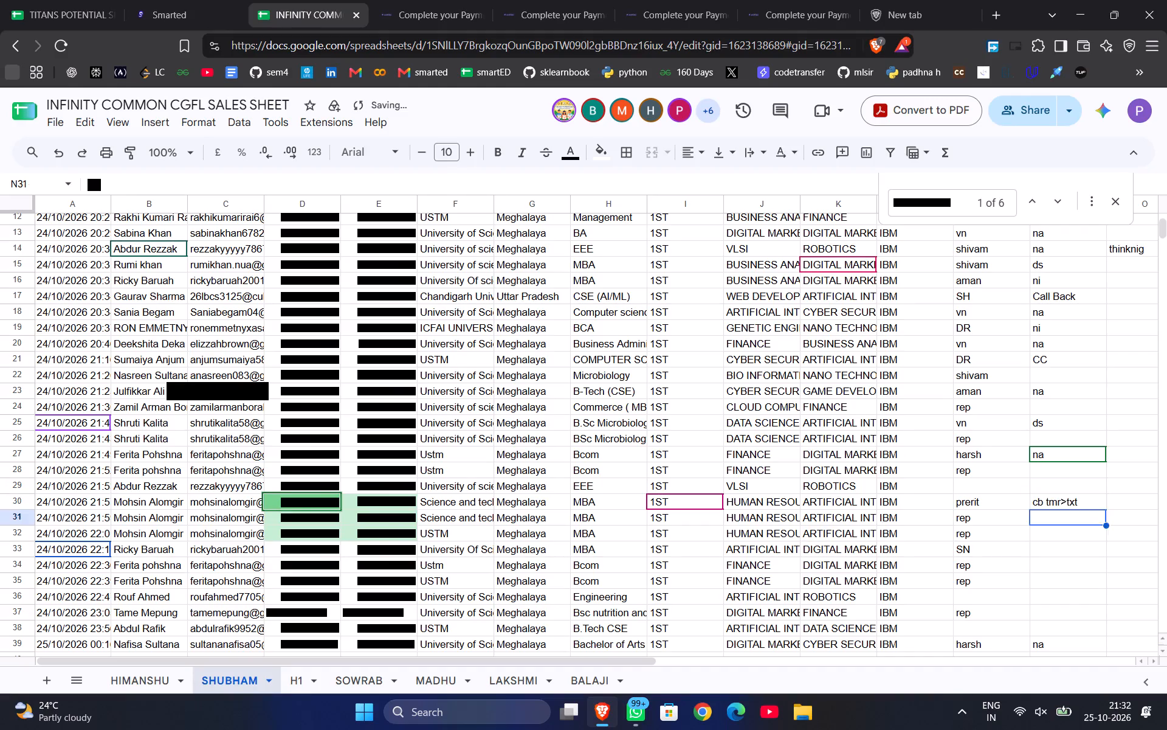
Find the unassigned B.Tech CSE lead in row 38 and search the sheet for its phone number to check for duplicates.
key(Down)
key(Down)
key(Down)
key(Down)
key(Down)
key(Left)
key(Down)
key(Up)
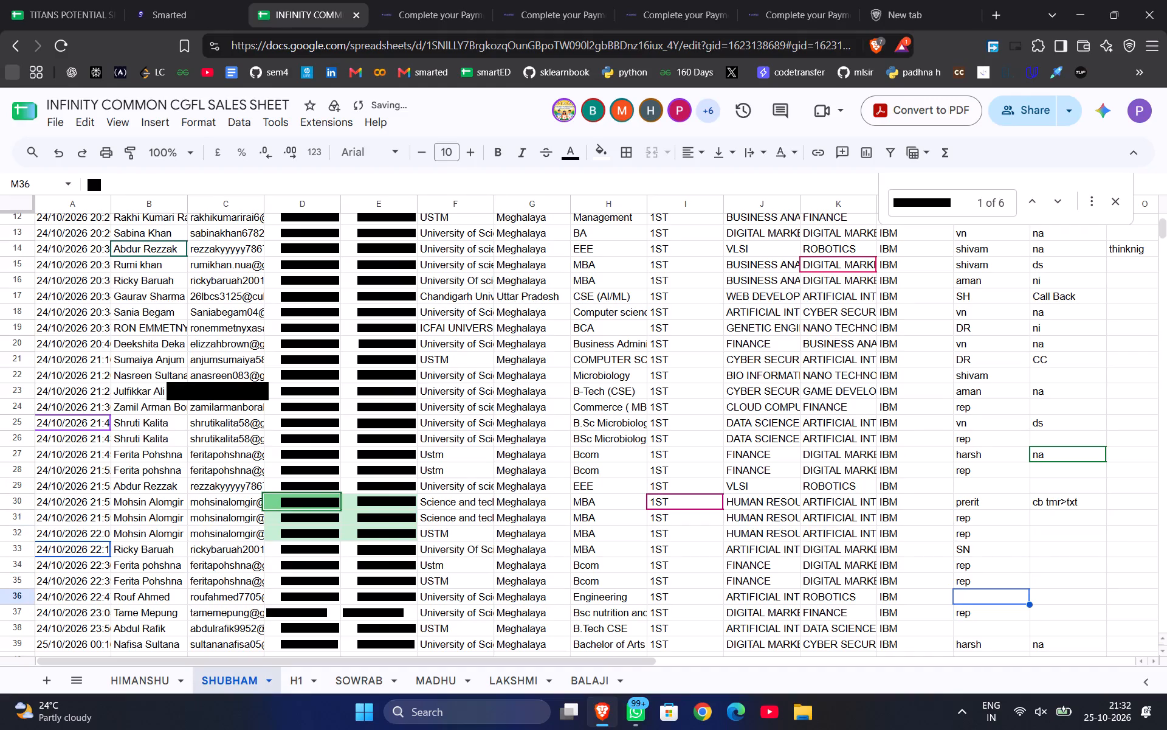
scroll(1065, 501, down, 1)
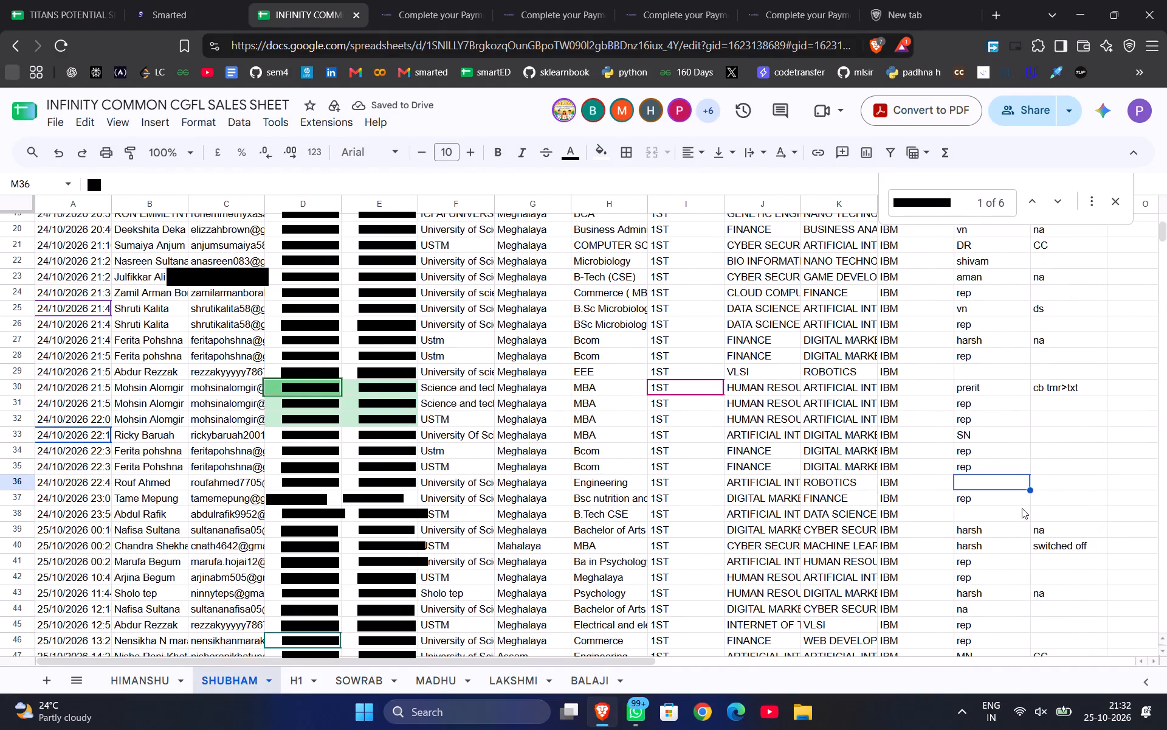
click(991, 510)
click(333, 514)
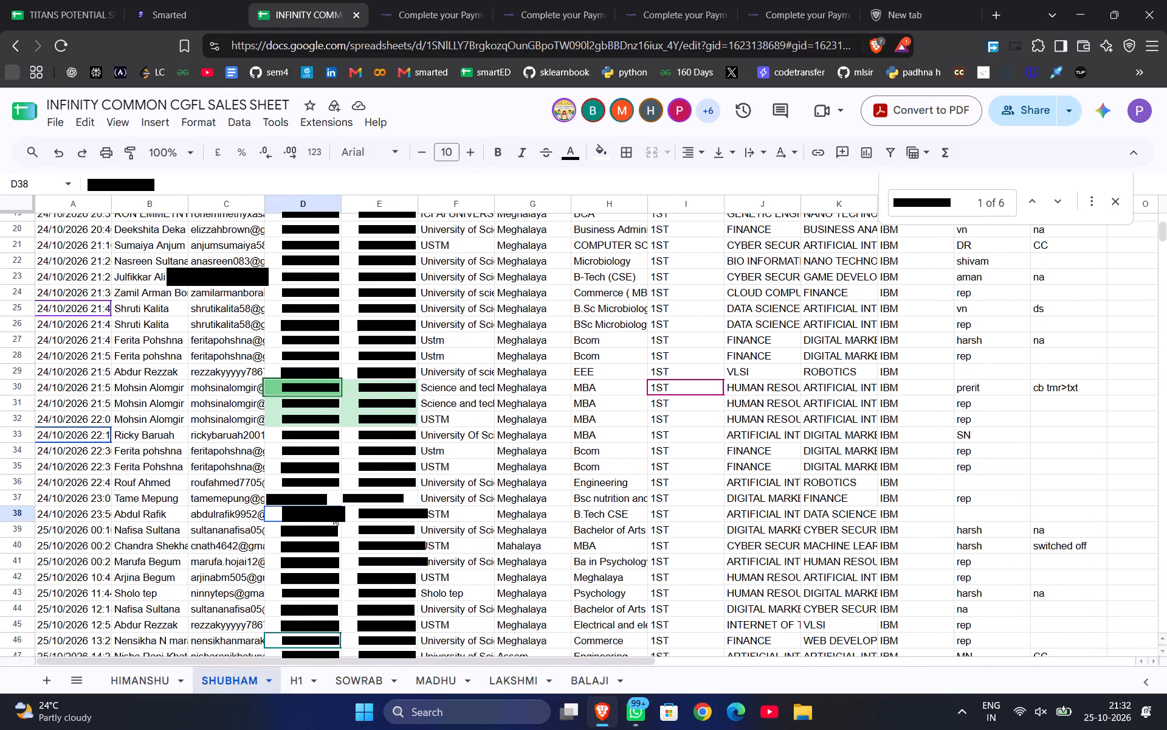
key(ctrl+c)
key(ctrl+f)
key(ctrl+v)
scroll(390, 515, left, 2)
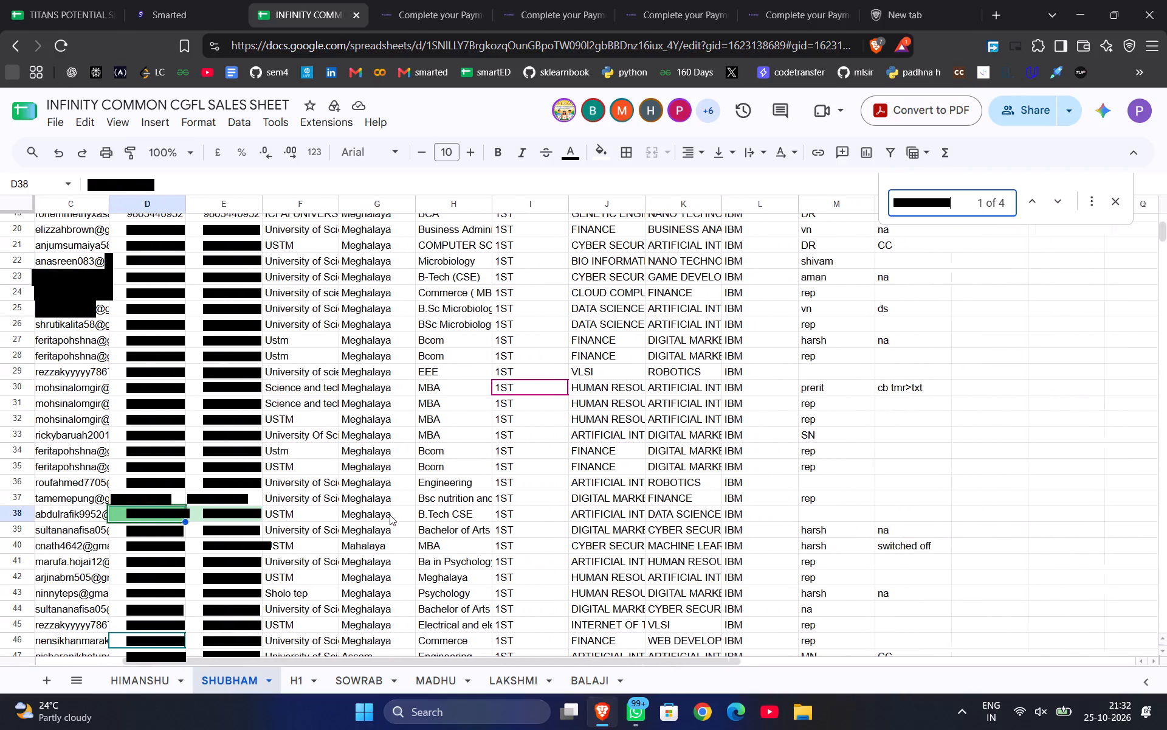
Assign the B.Tech CSE lead in row 38 to prerit.
click(800, 514)
text(prerit)
key(Tab)
Mark the duplicate B.Tech CAE lead in row 50 as "rep" in the assignee column.
scroll(800, 514, right, 3)
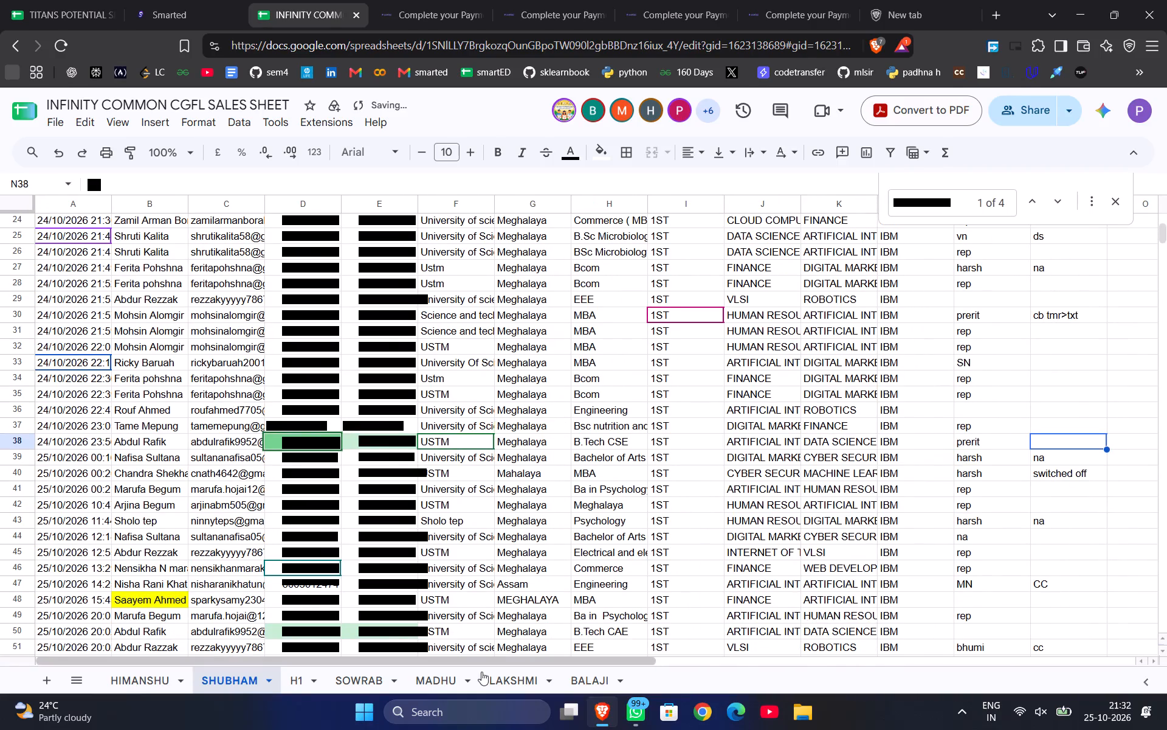
click(976, 628)
text(rep)
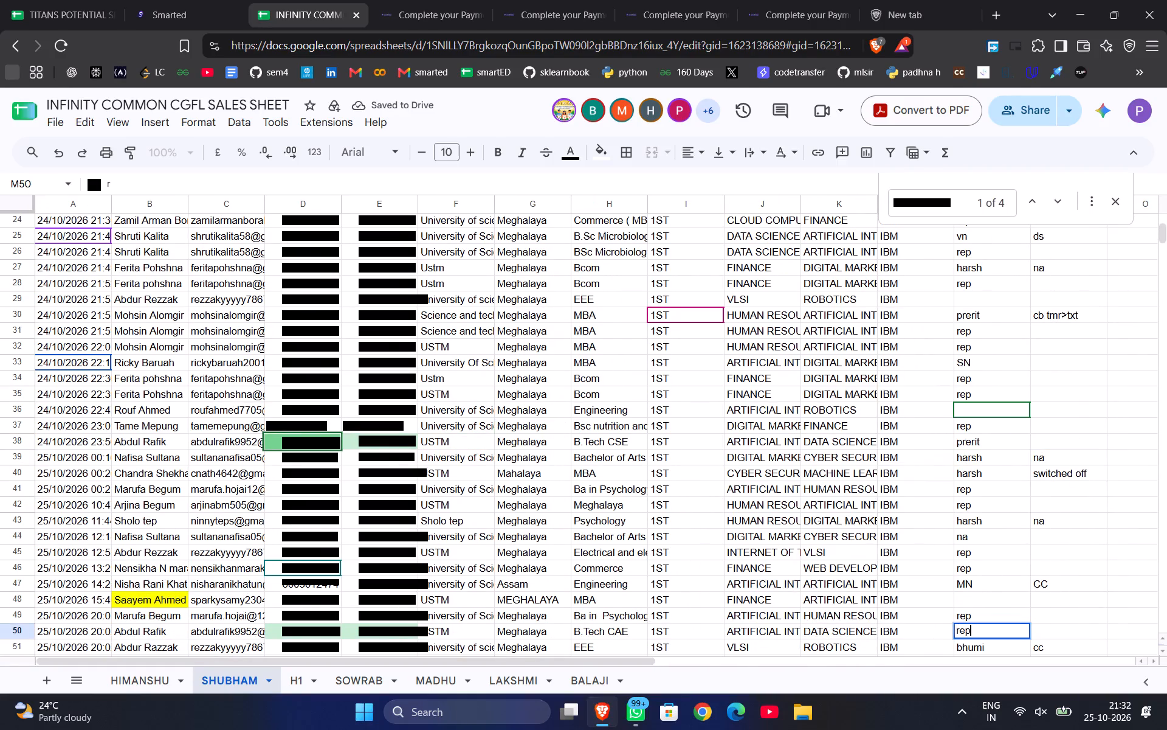
key(Up)
Return to the B.Tech CSE lead in row 38 and open its phone number cell to check the contact number.
key(Up)
key(Up)
key(Up)
key(Up)
key(Up)
key(Up)
key(Up)
key(Up)
key(Up)
key(Up)
key(Up)
key(Right)
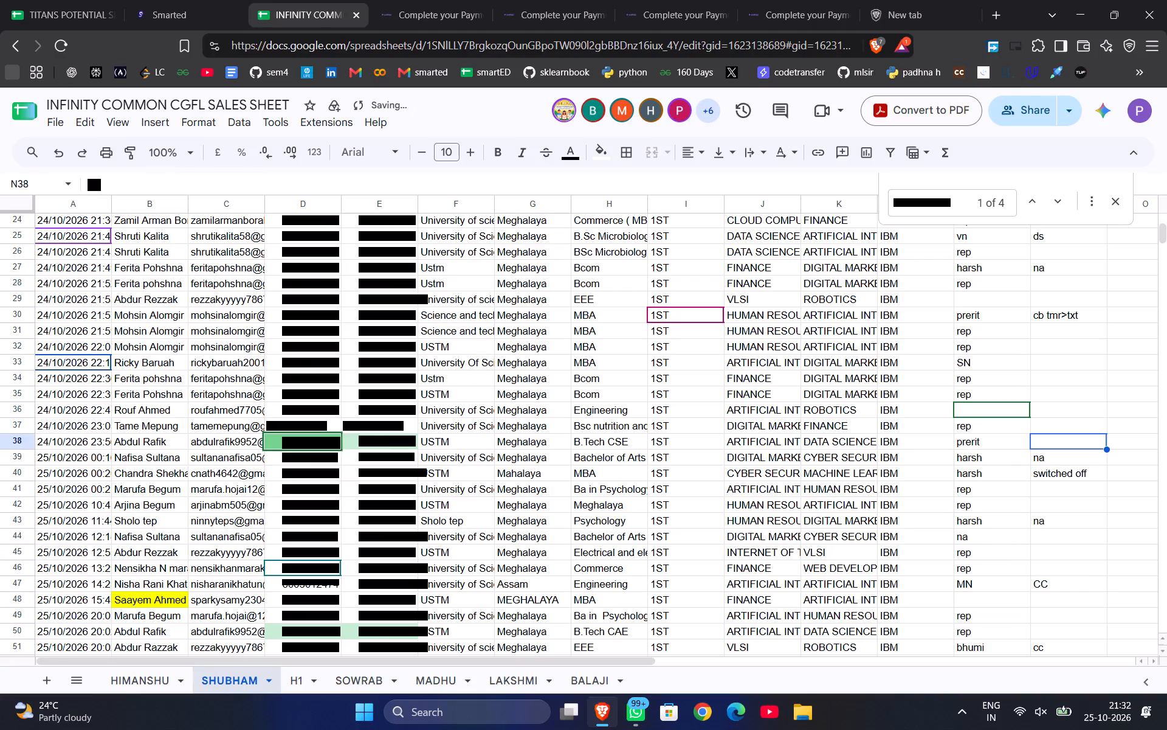
scroll(976, 628, right, 4)
triple_click(306, 443)
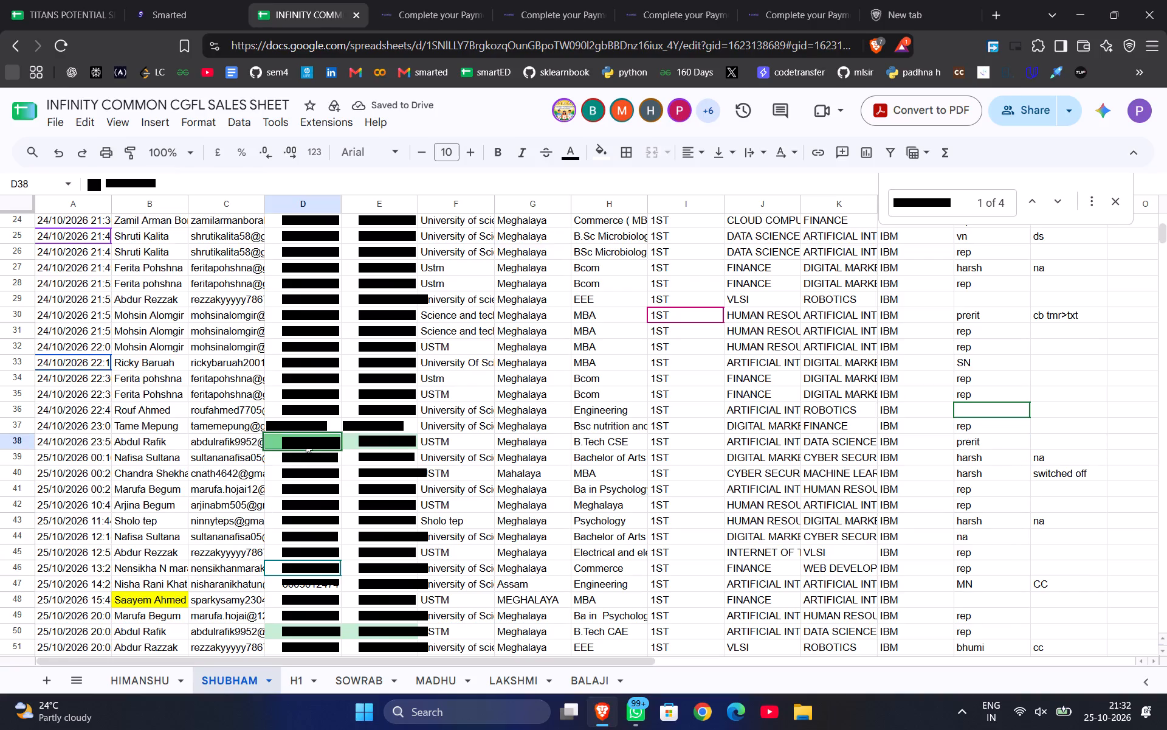
Copy the phone number of the B.Tech CSE lead in row 38.
click(306, 443)
key(ctrl+c)
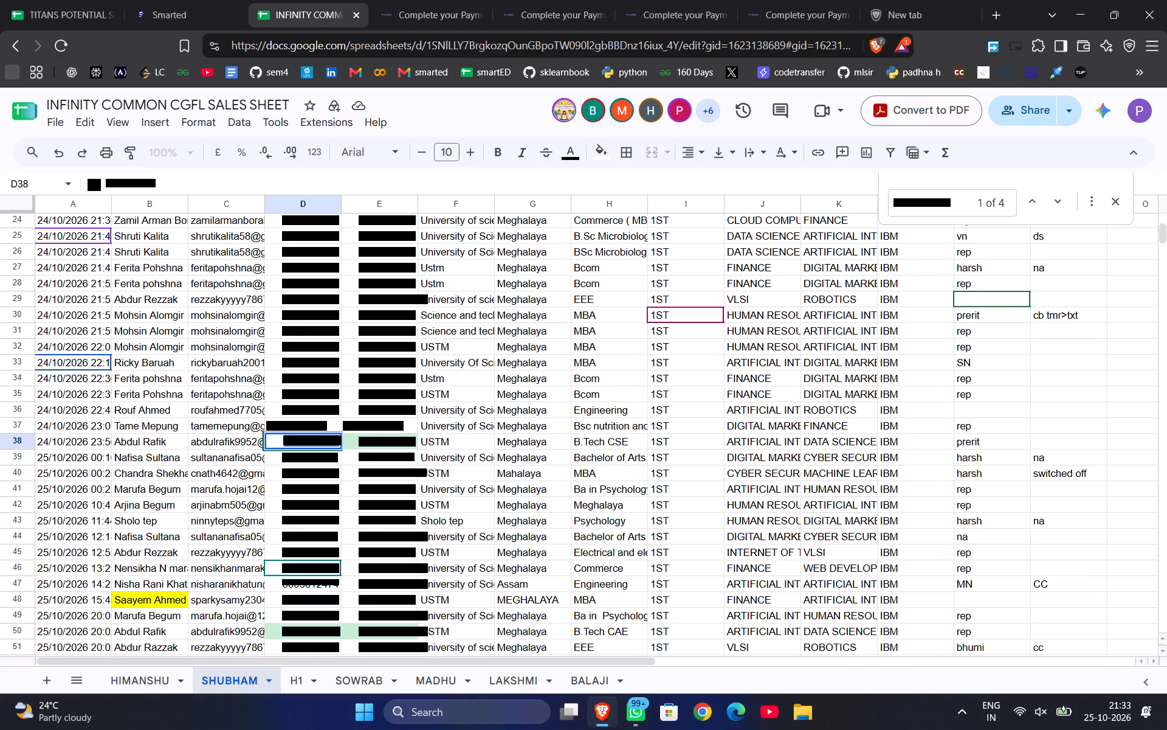
Enter the contact status "na>txt" in column N for the B.Tech CSE lead in row 38.
click(1038, 445)
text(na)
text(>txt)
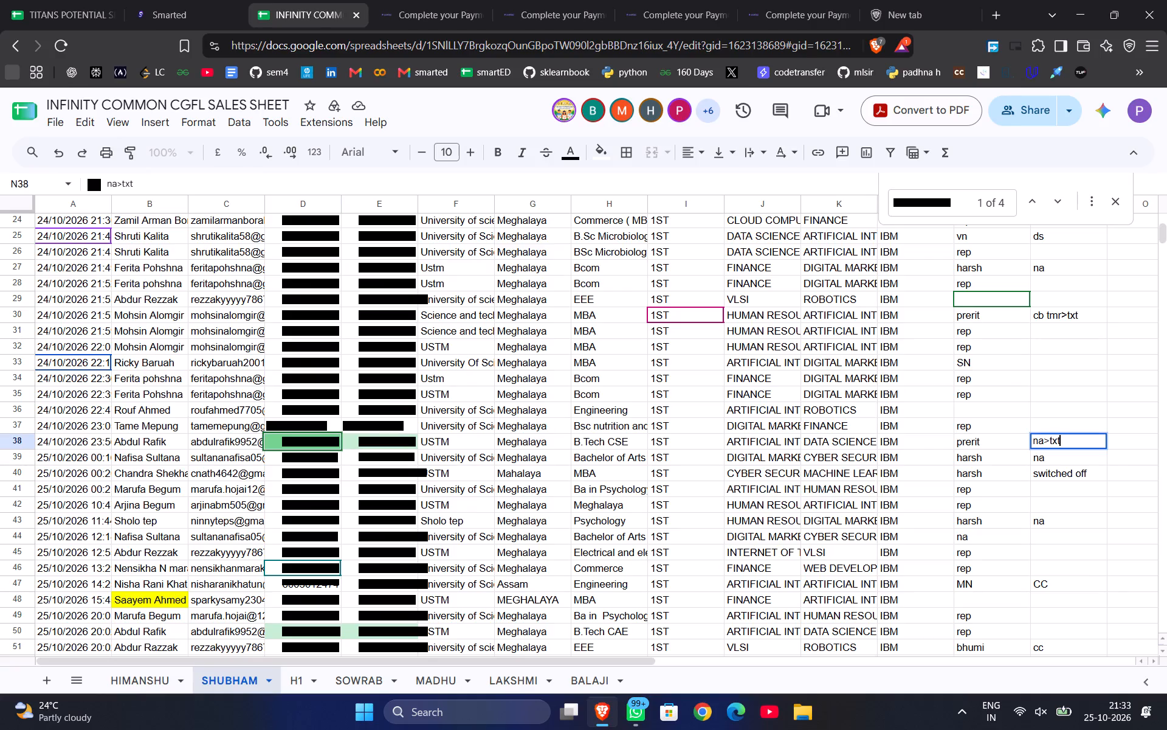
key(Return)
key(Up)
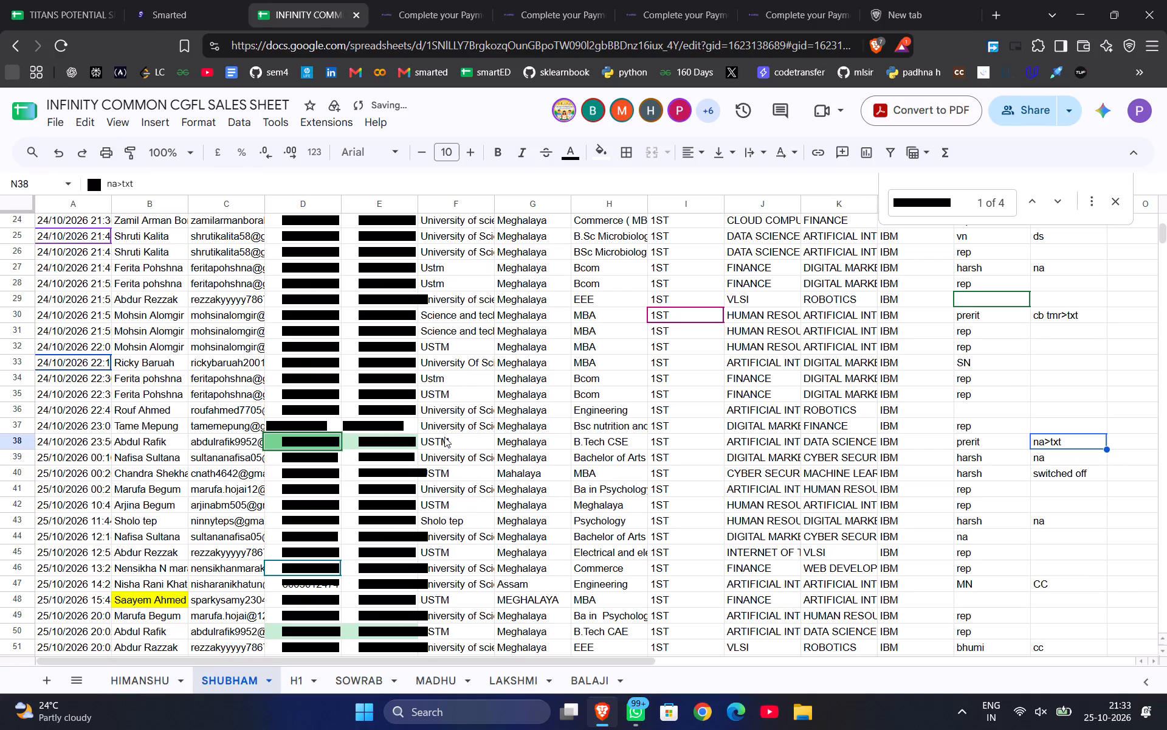
Go back to the phone number cell of the B.Tech CSE lead in row 38.
triple_click(287, 438)
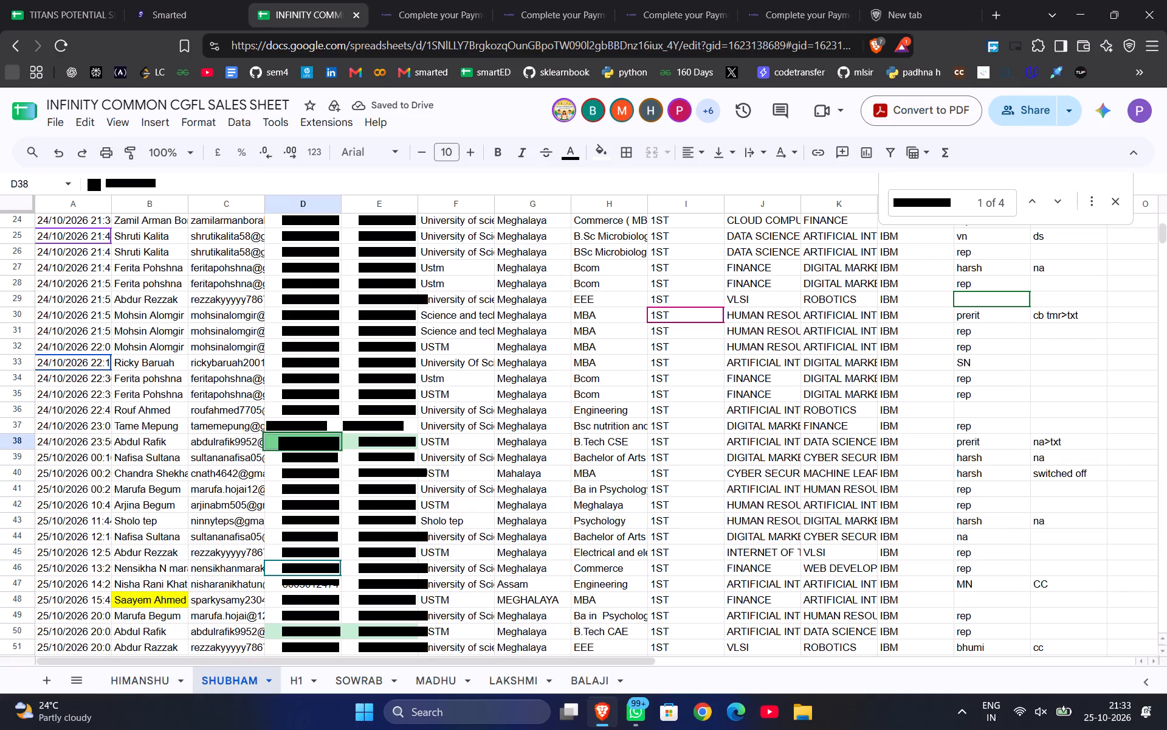